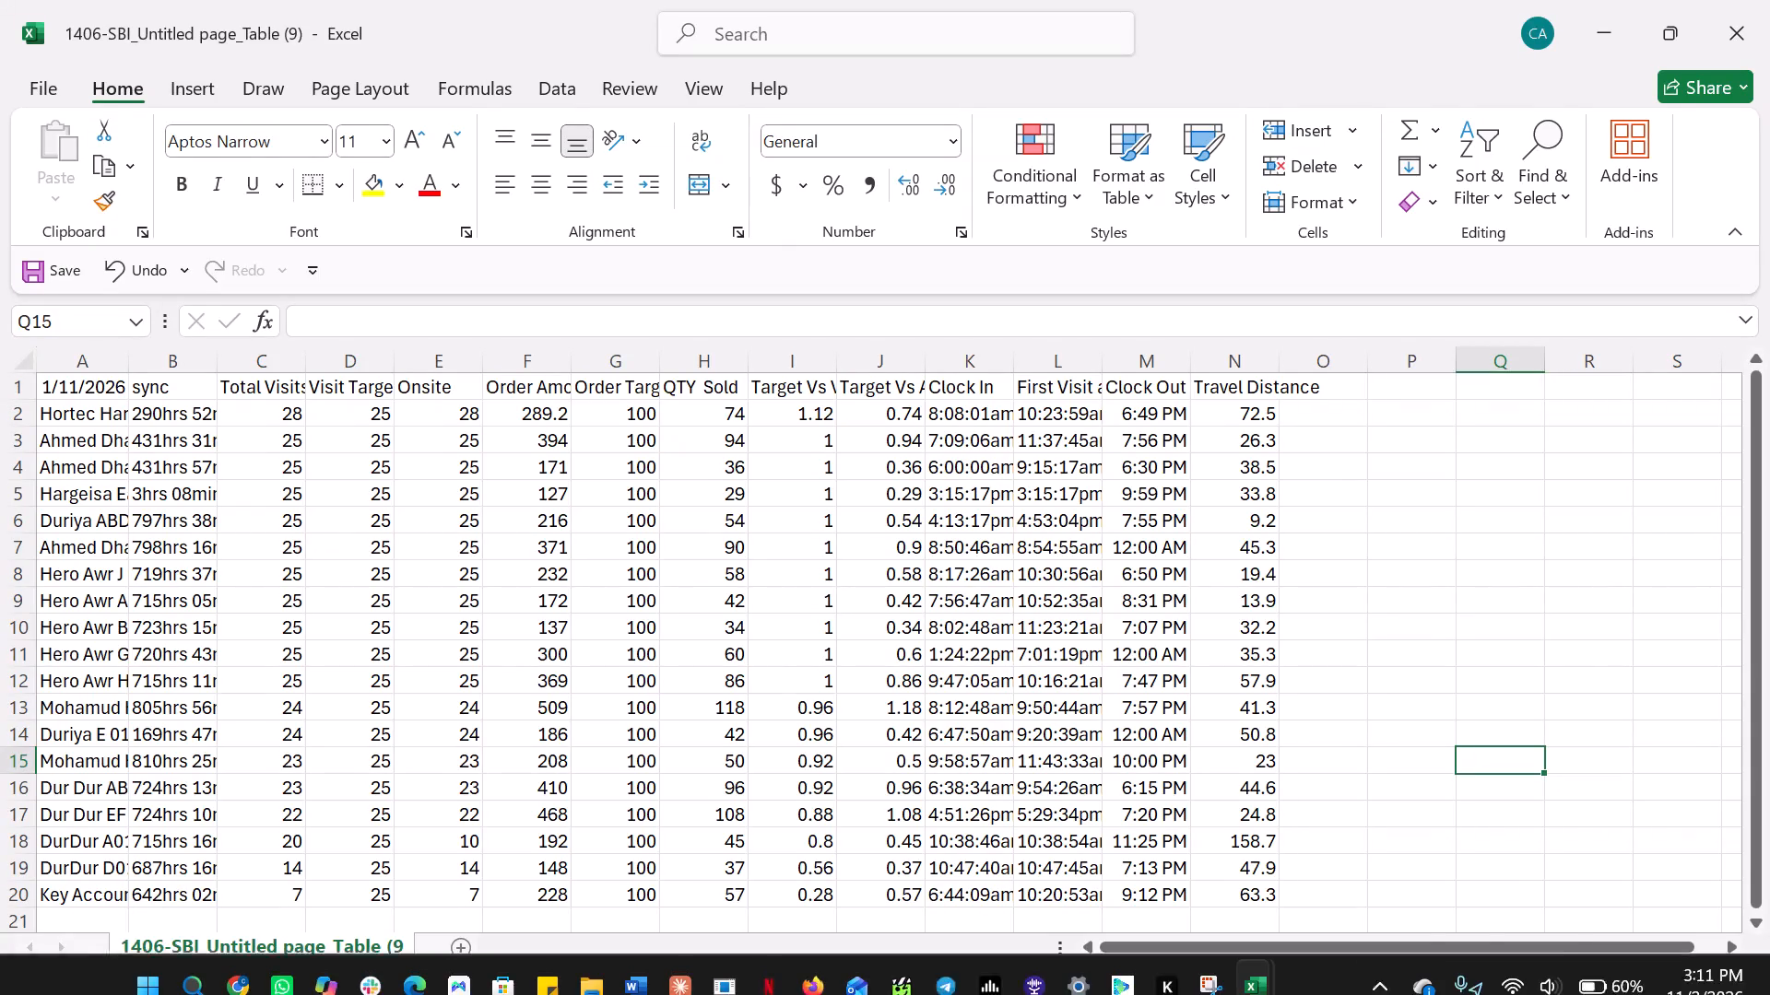
Bring up the 20261102_attendance (17) workbook and view its data from the header row.
click(1332, 871)
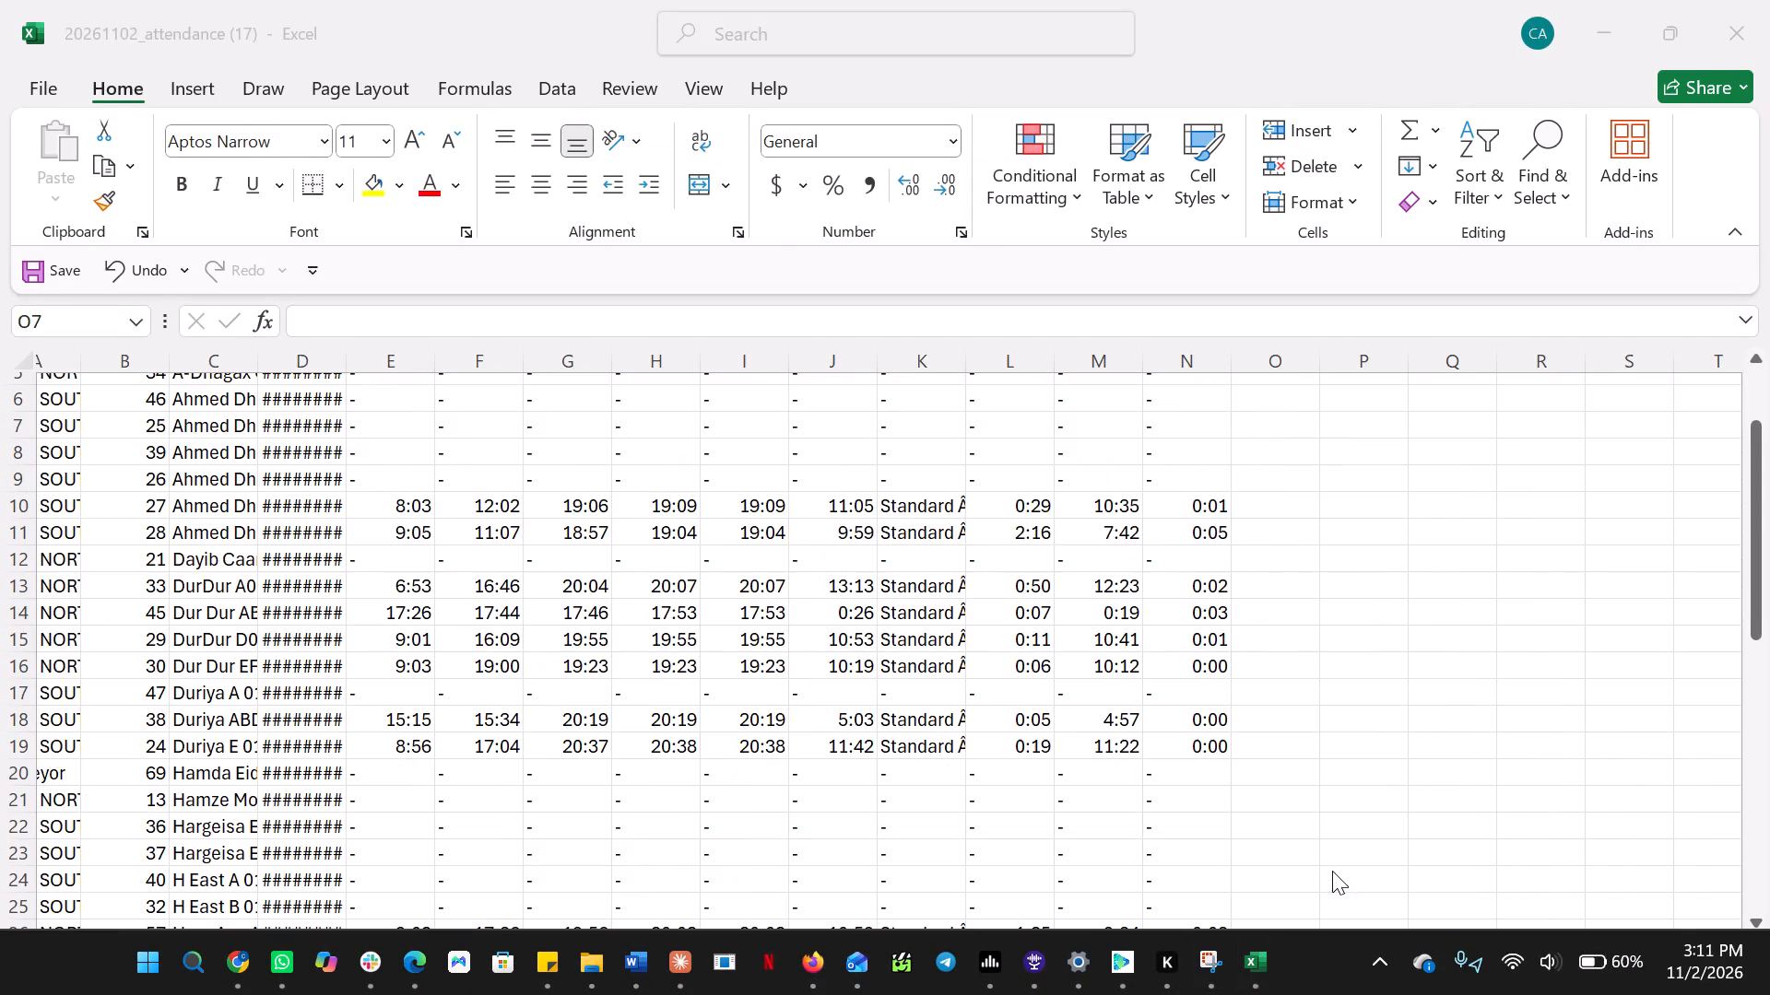
scroll(887, 704, up, 3)
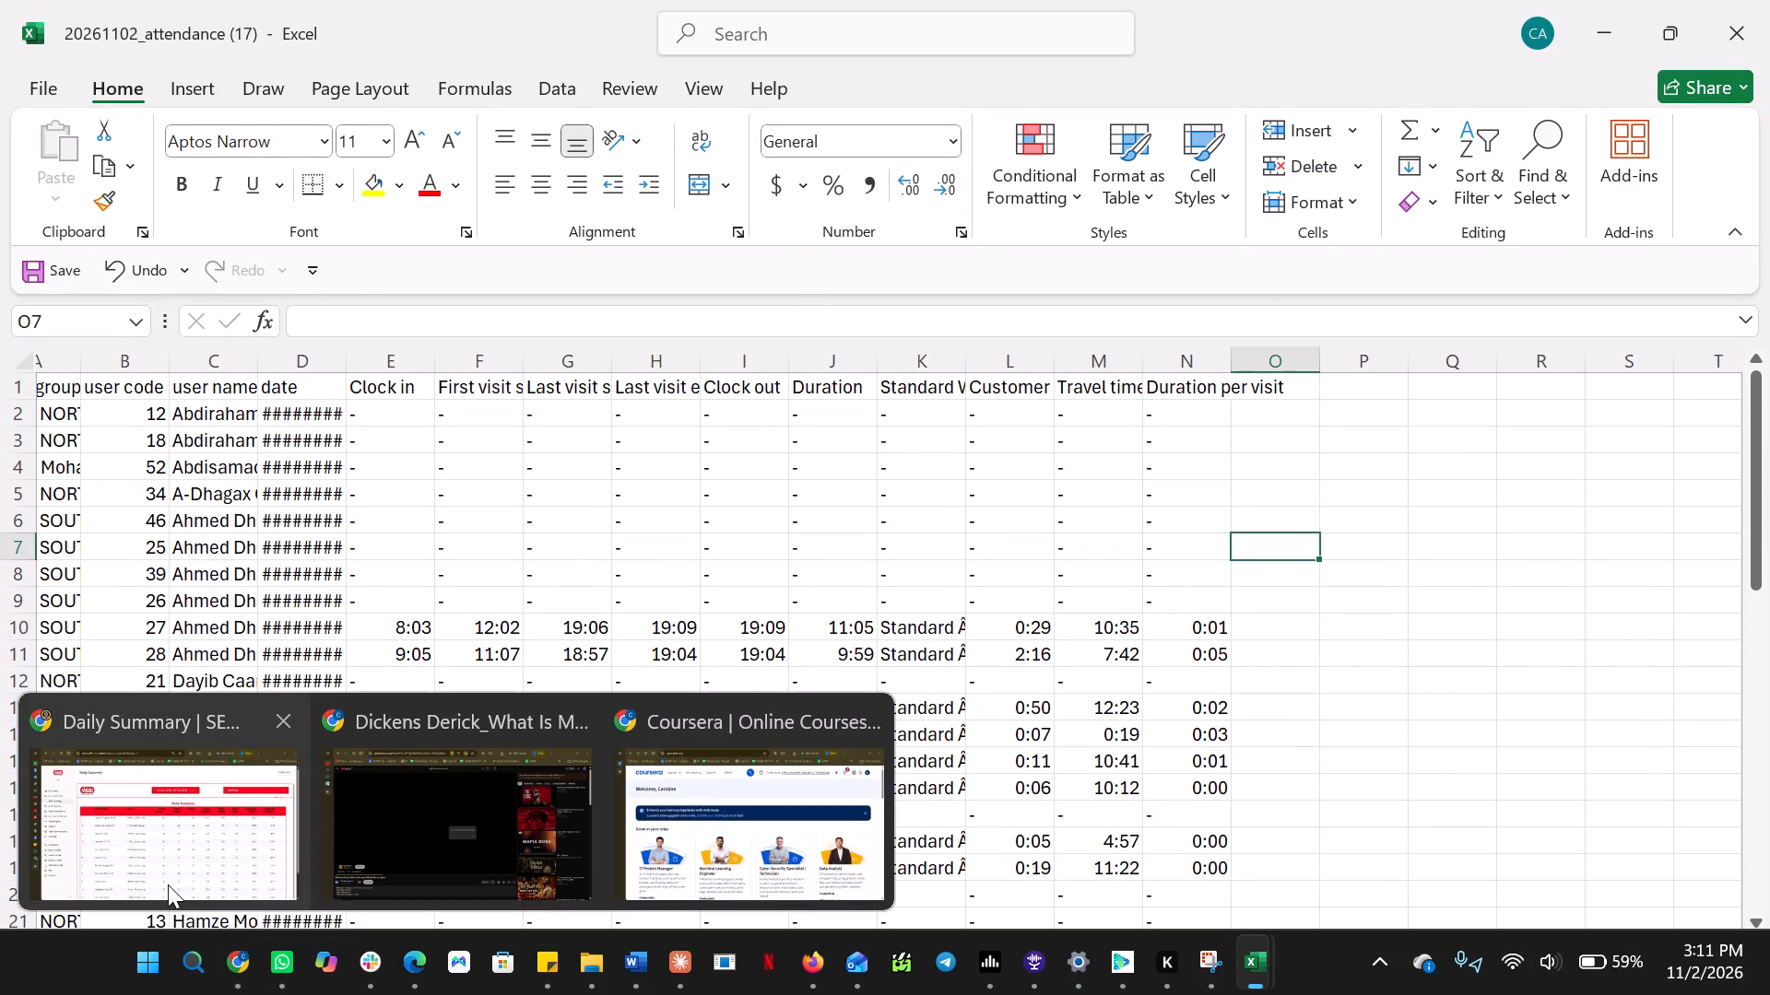
Switch to the Daily Summary report in Chrome and export its 31 Oct 2026 table data as CSV (Excel).
click(168, 884)
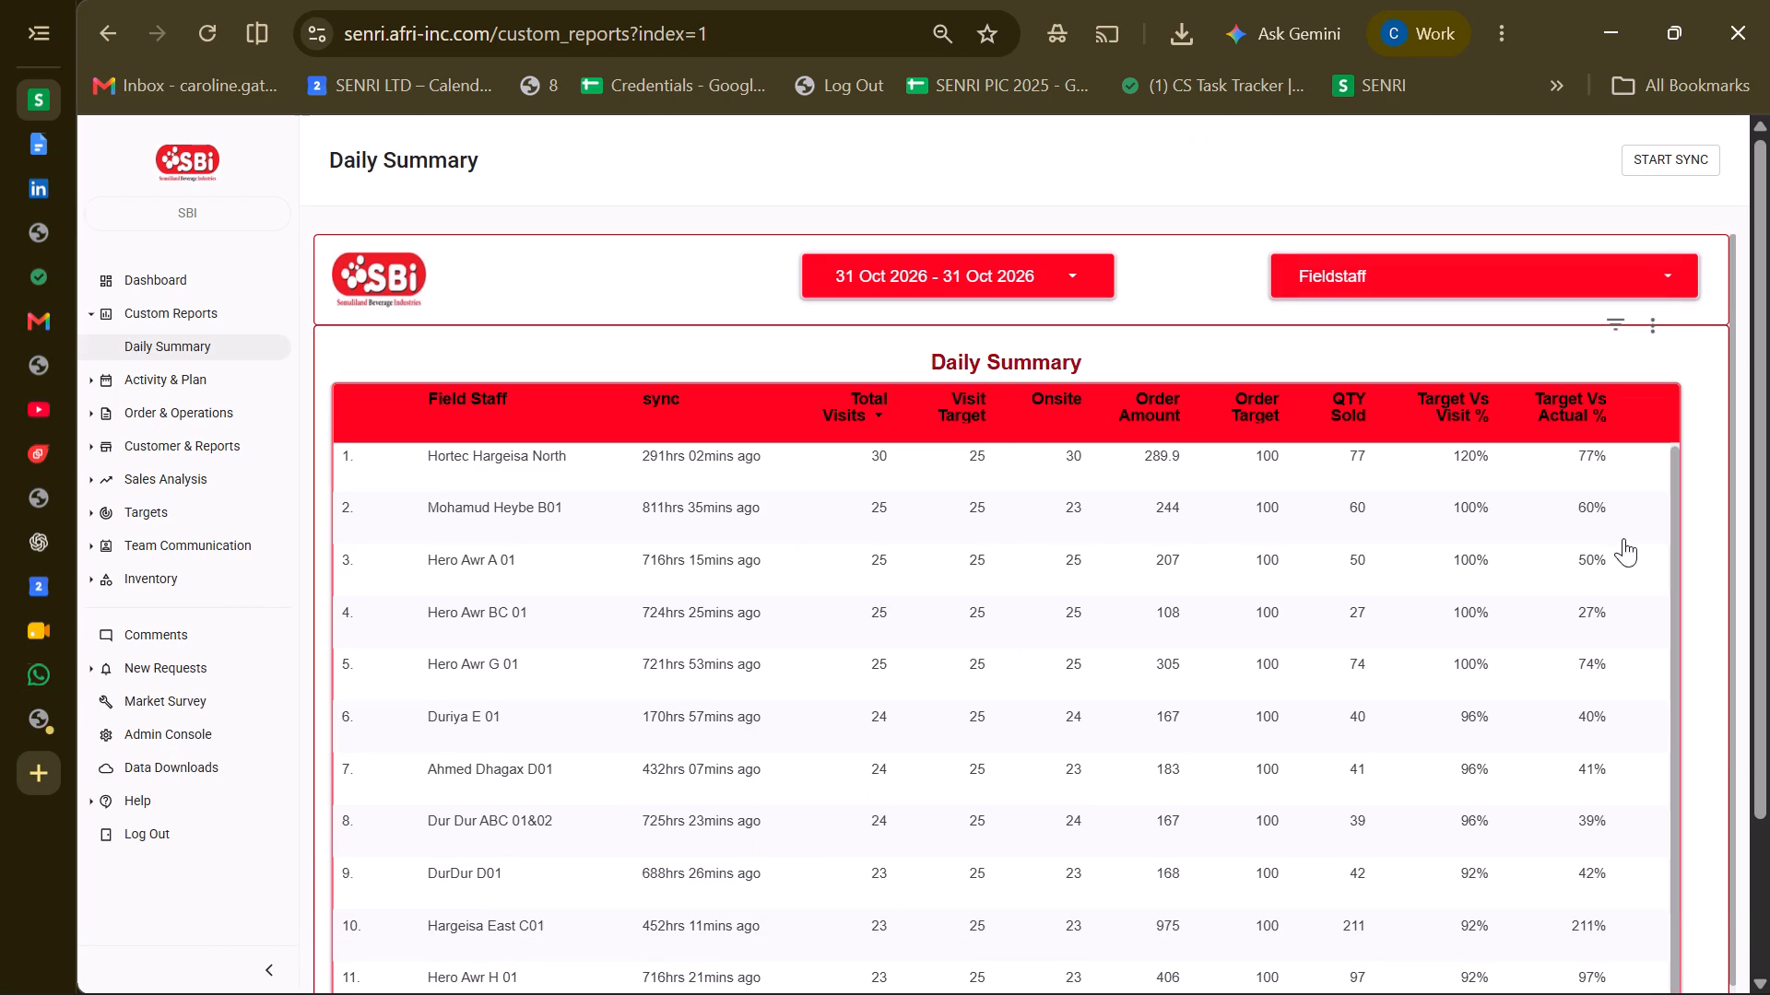
click(1659, 327)
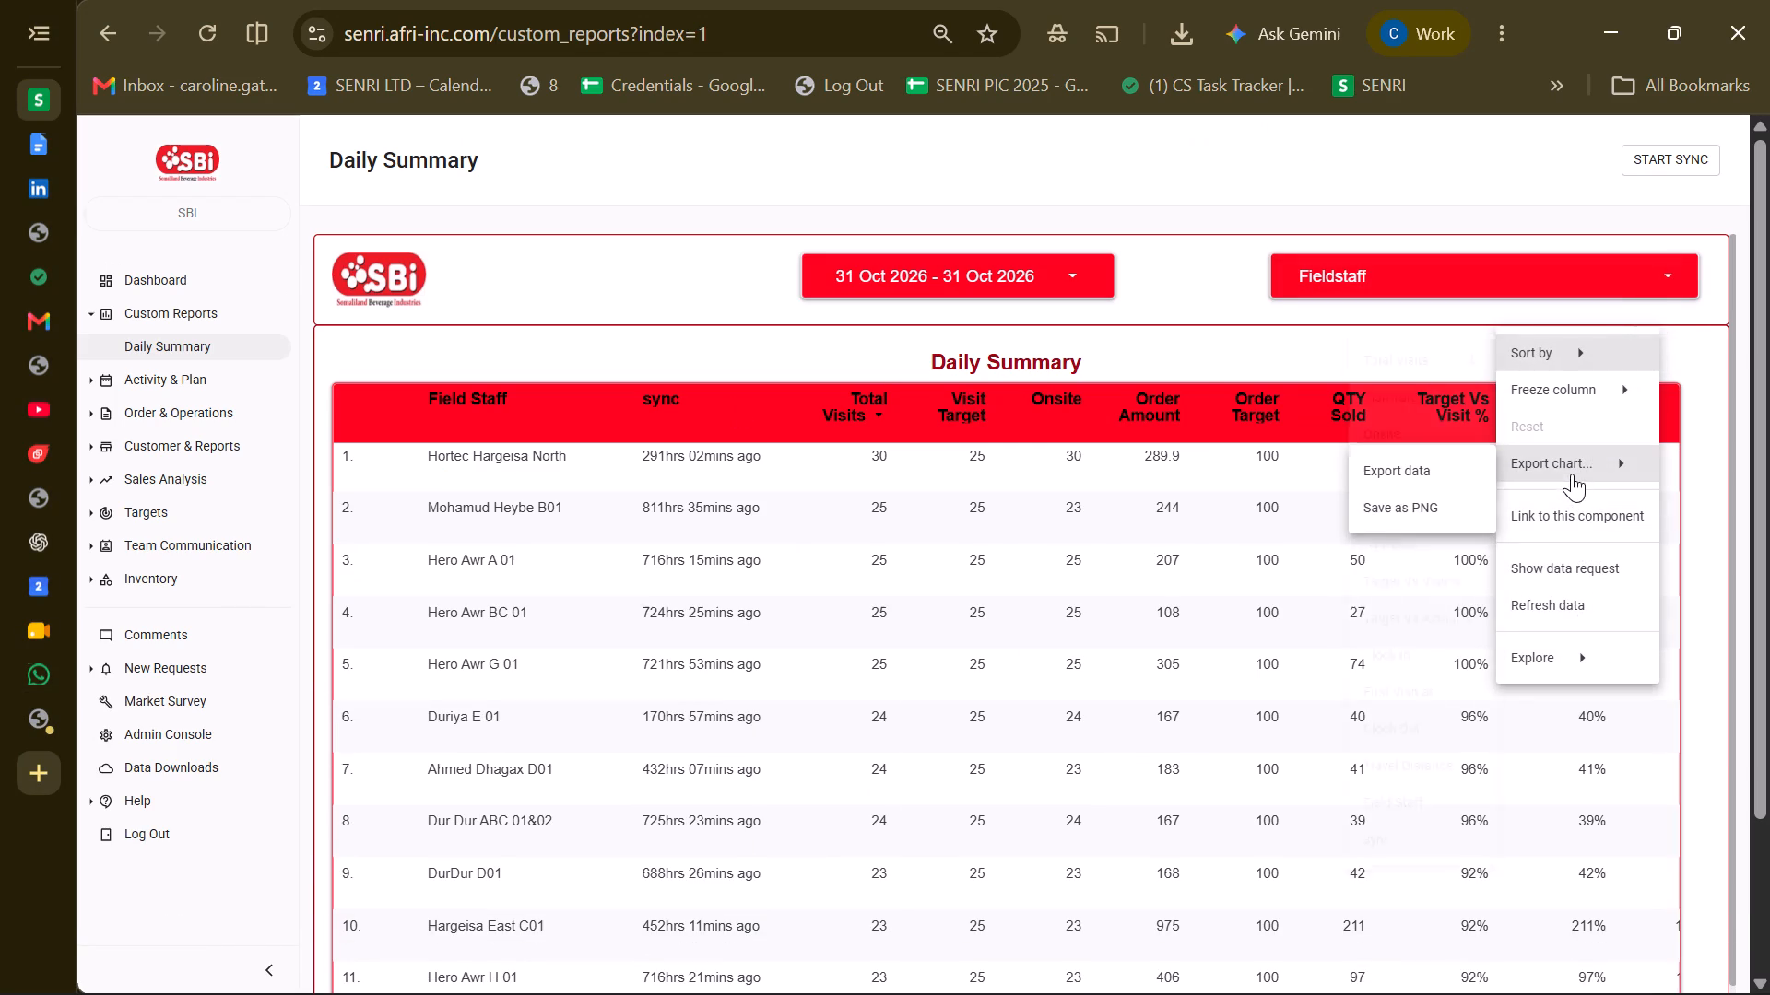
click(1411, 477)
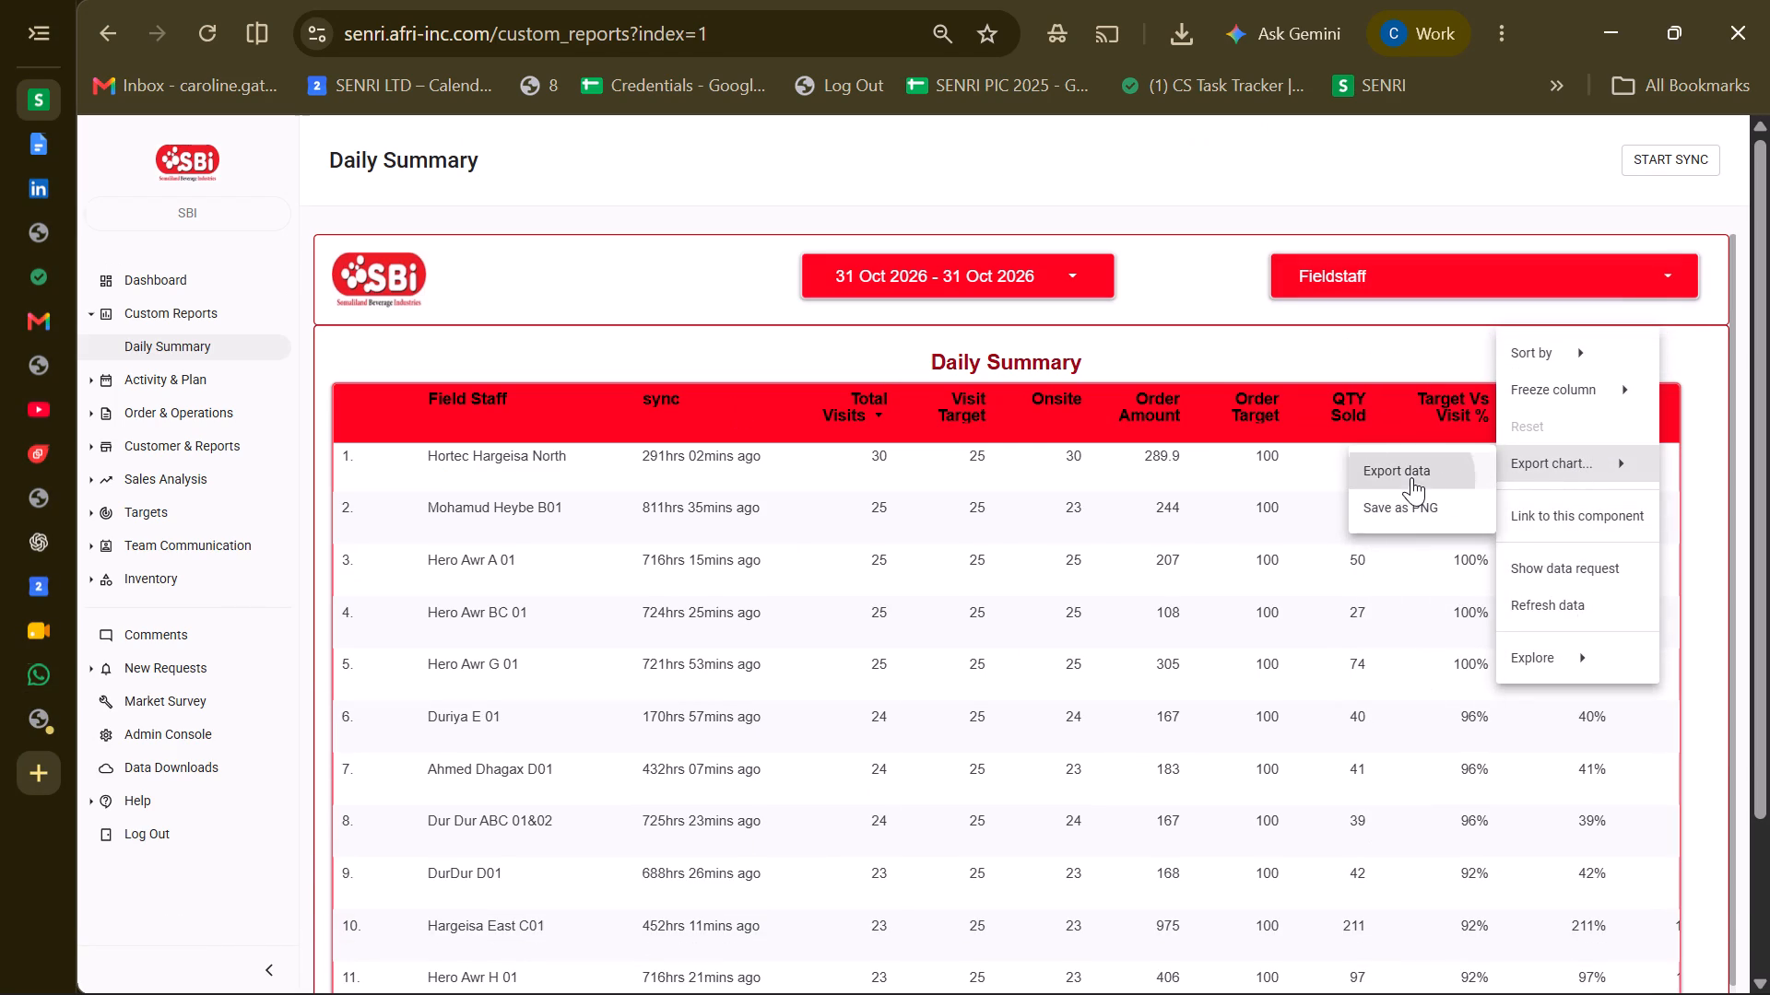
click(941, 697)
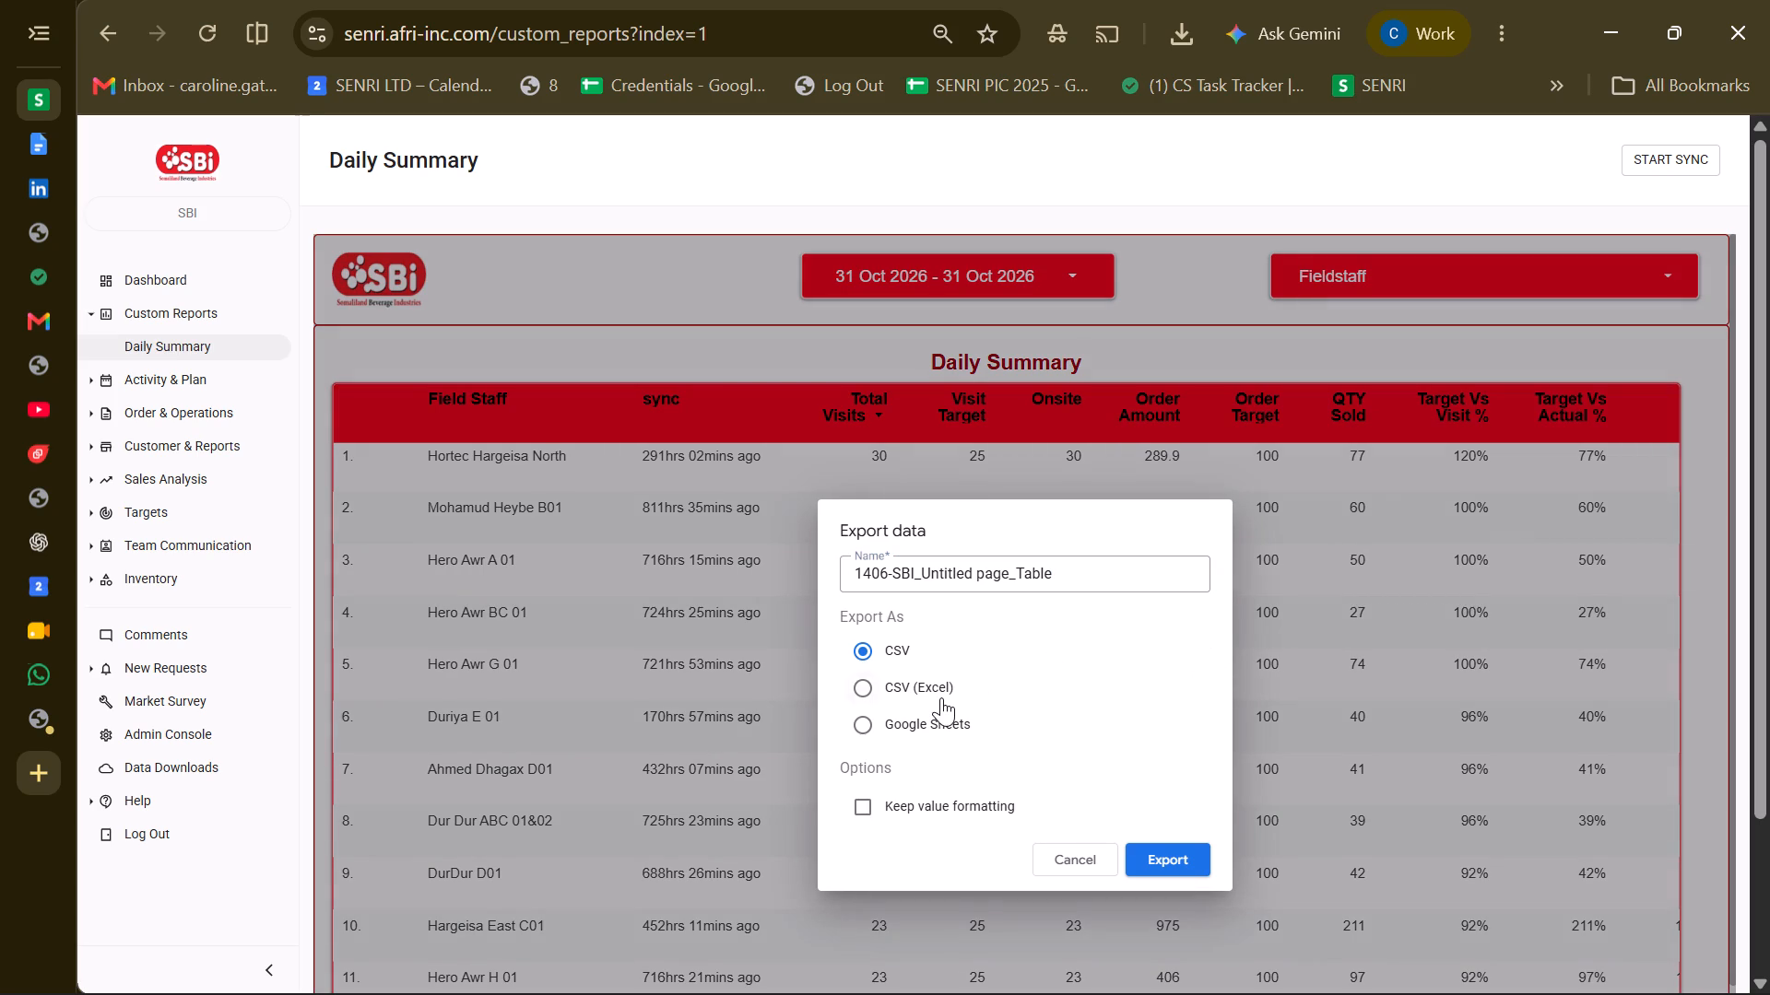
click(1151, 869)
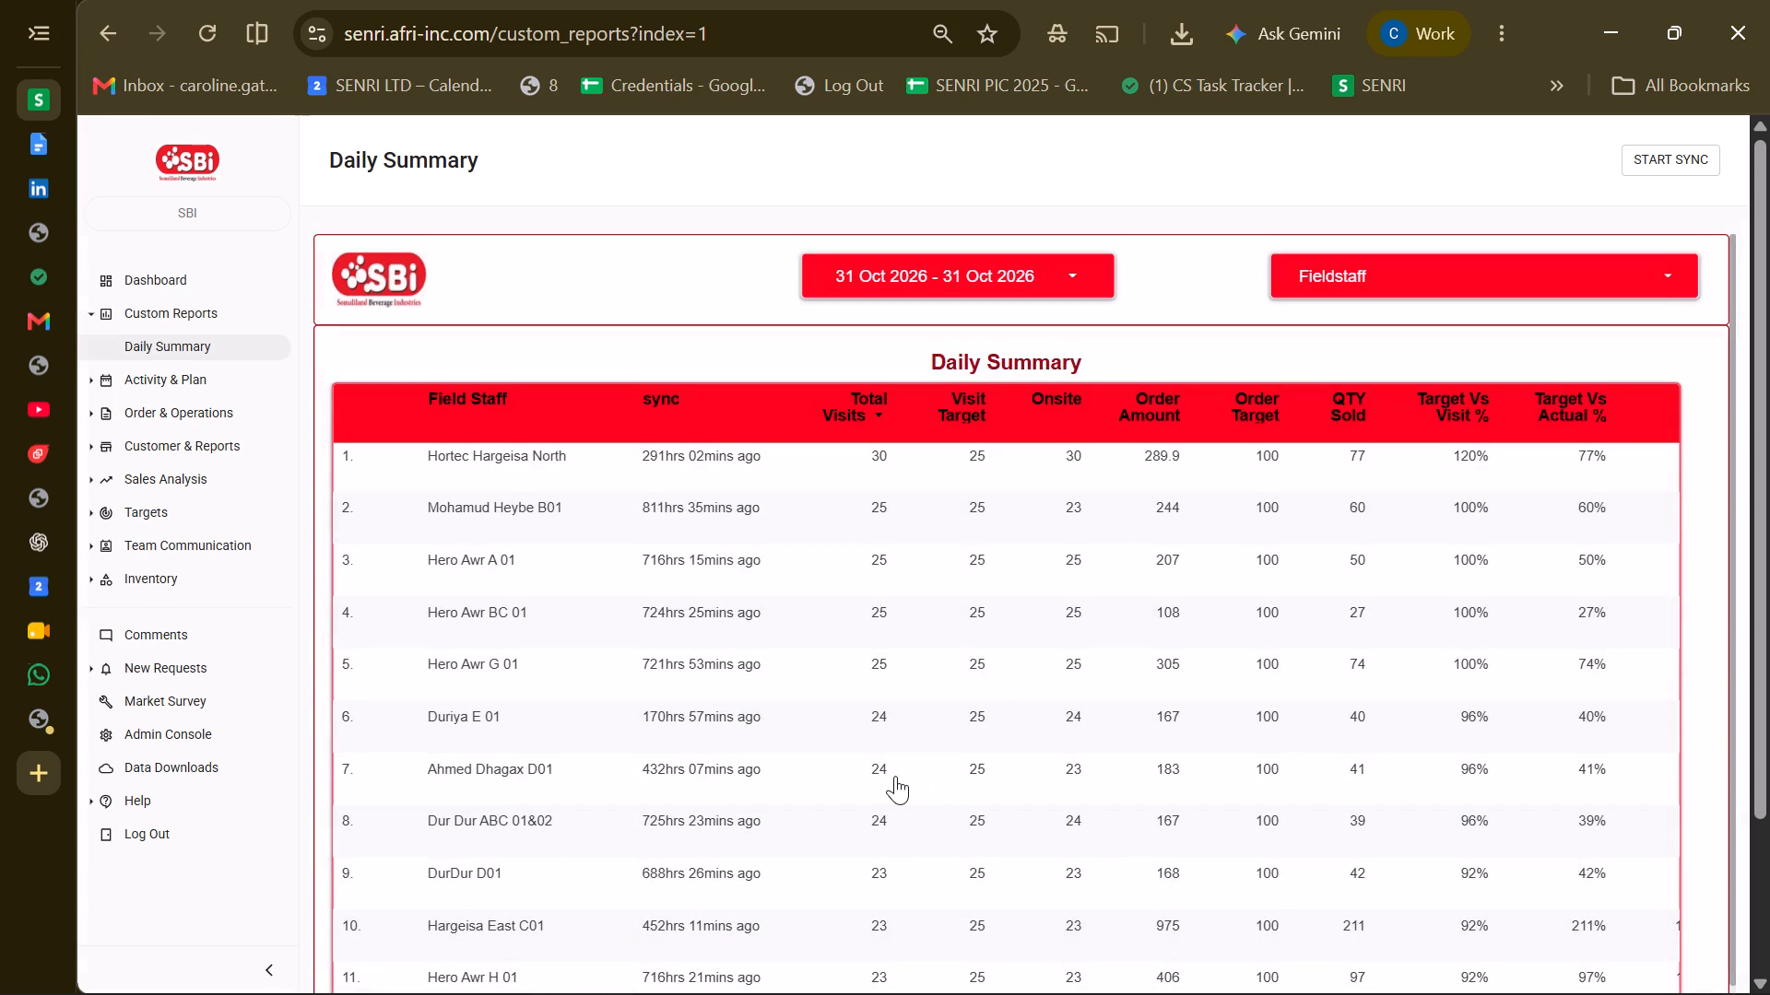
Open the newly downloaded file 1406-SBI_Untitled page_Table (10).csv in Excel.
click(1202, 283)
click(1183, 44)
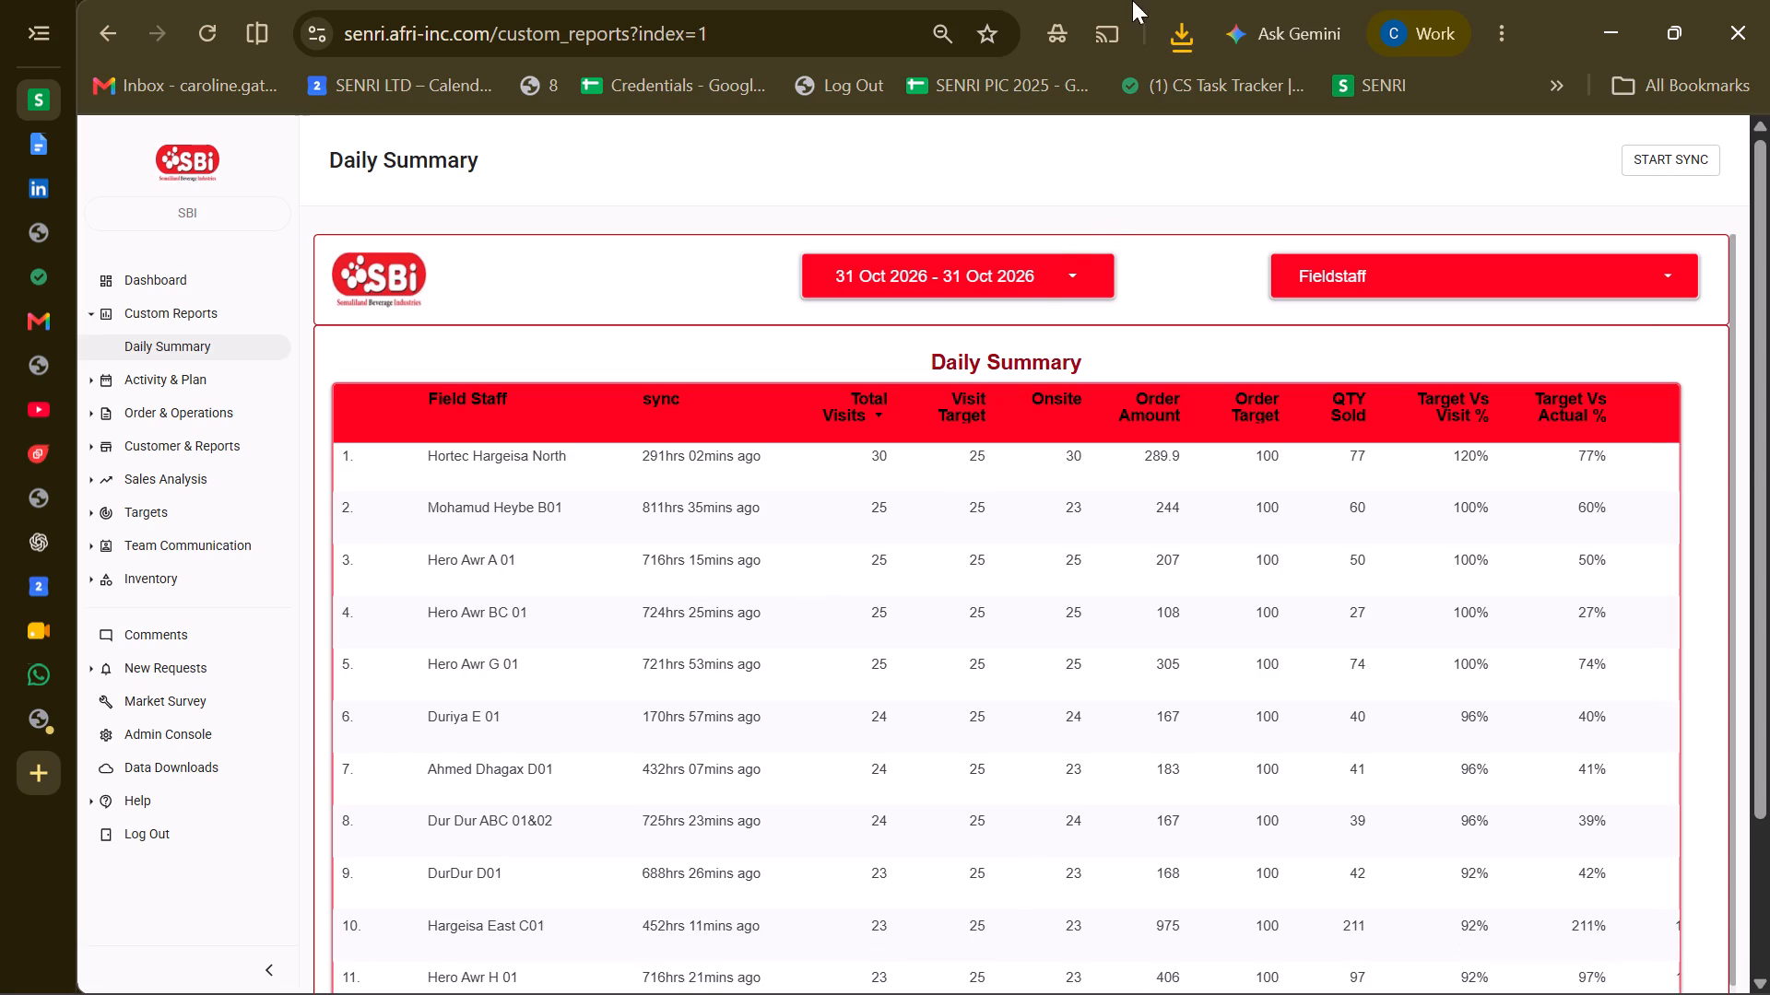
click(1165, 37)
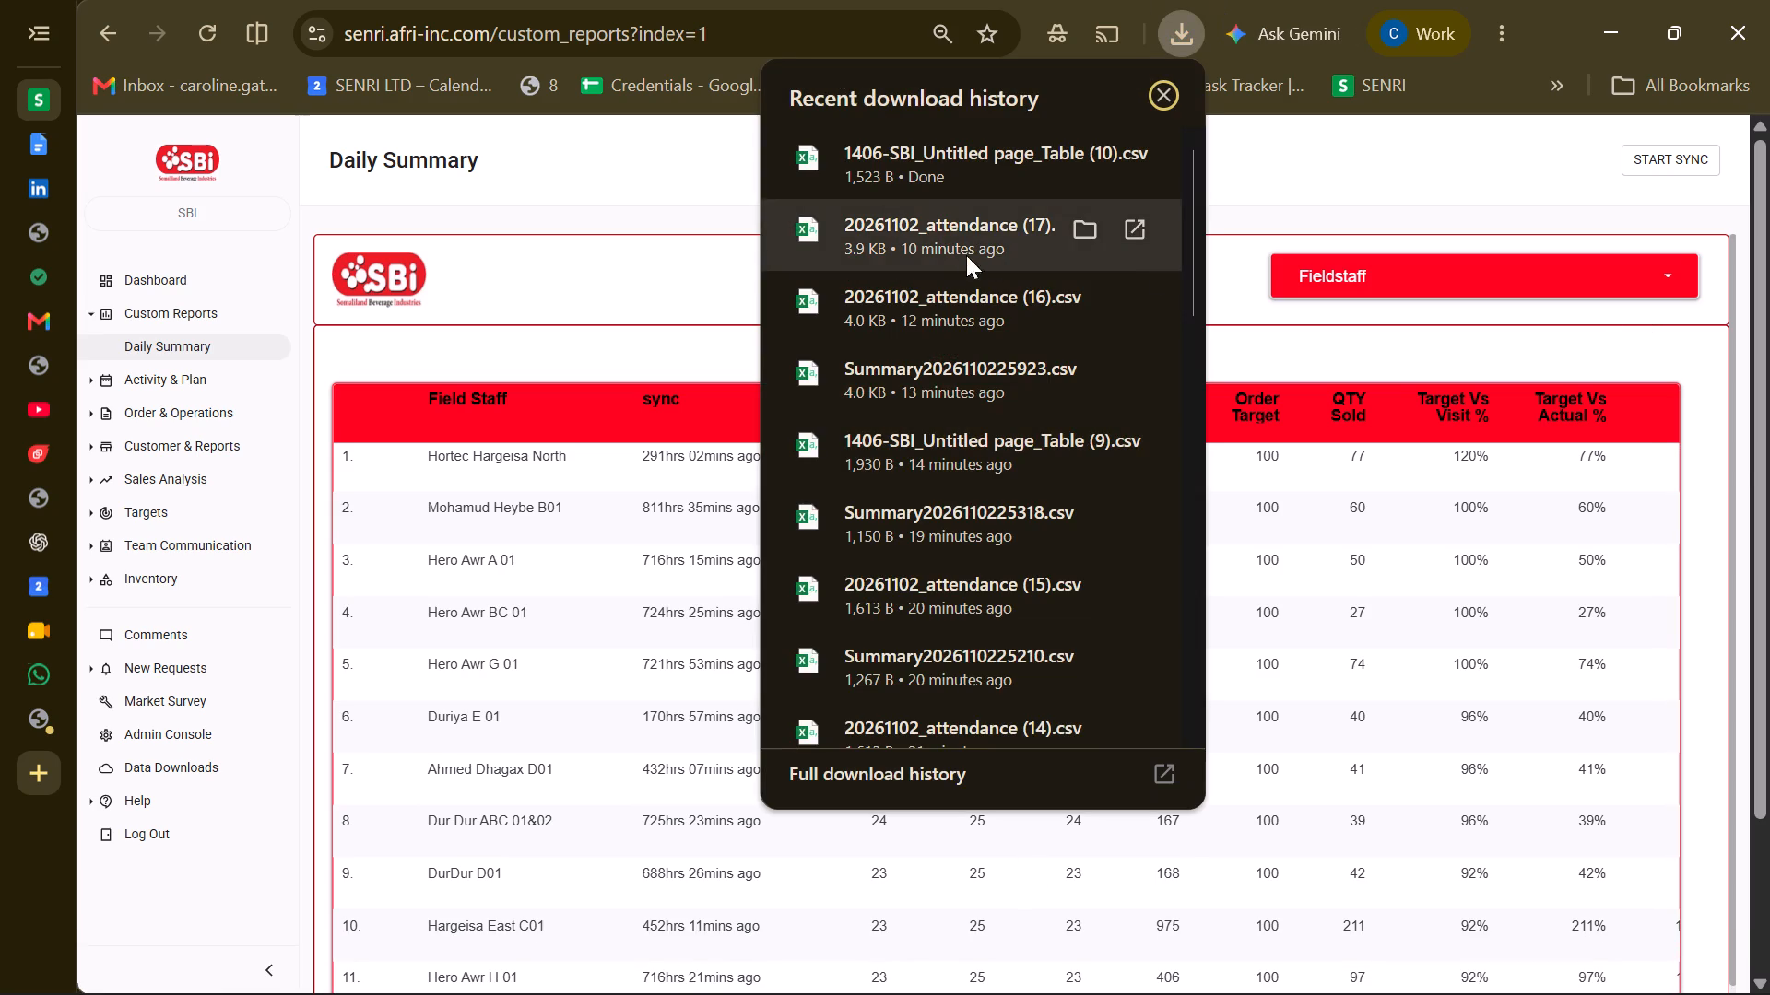
click(907, 181)
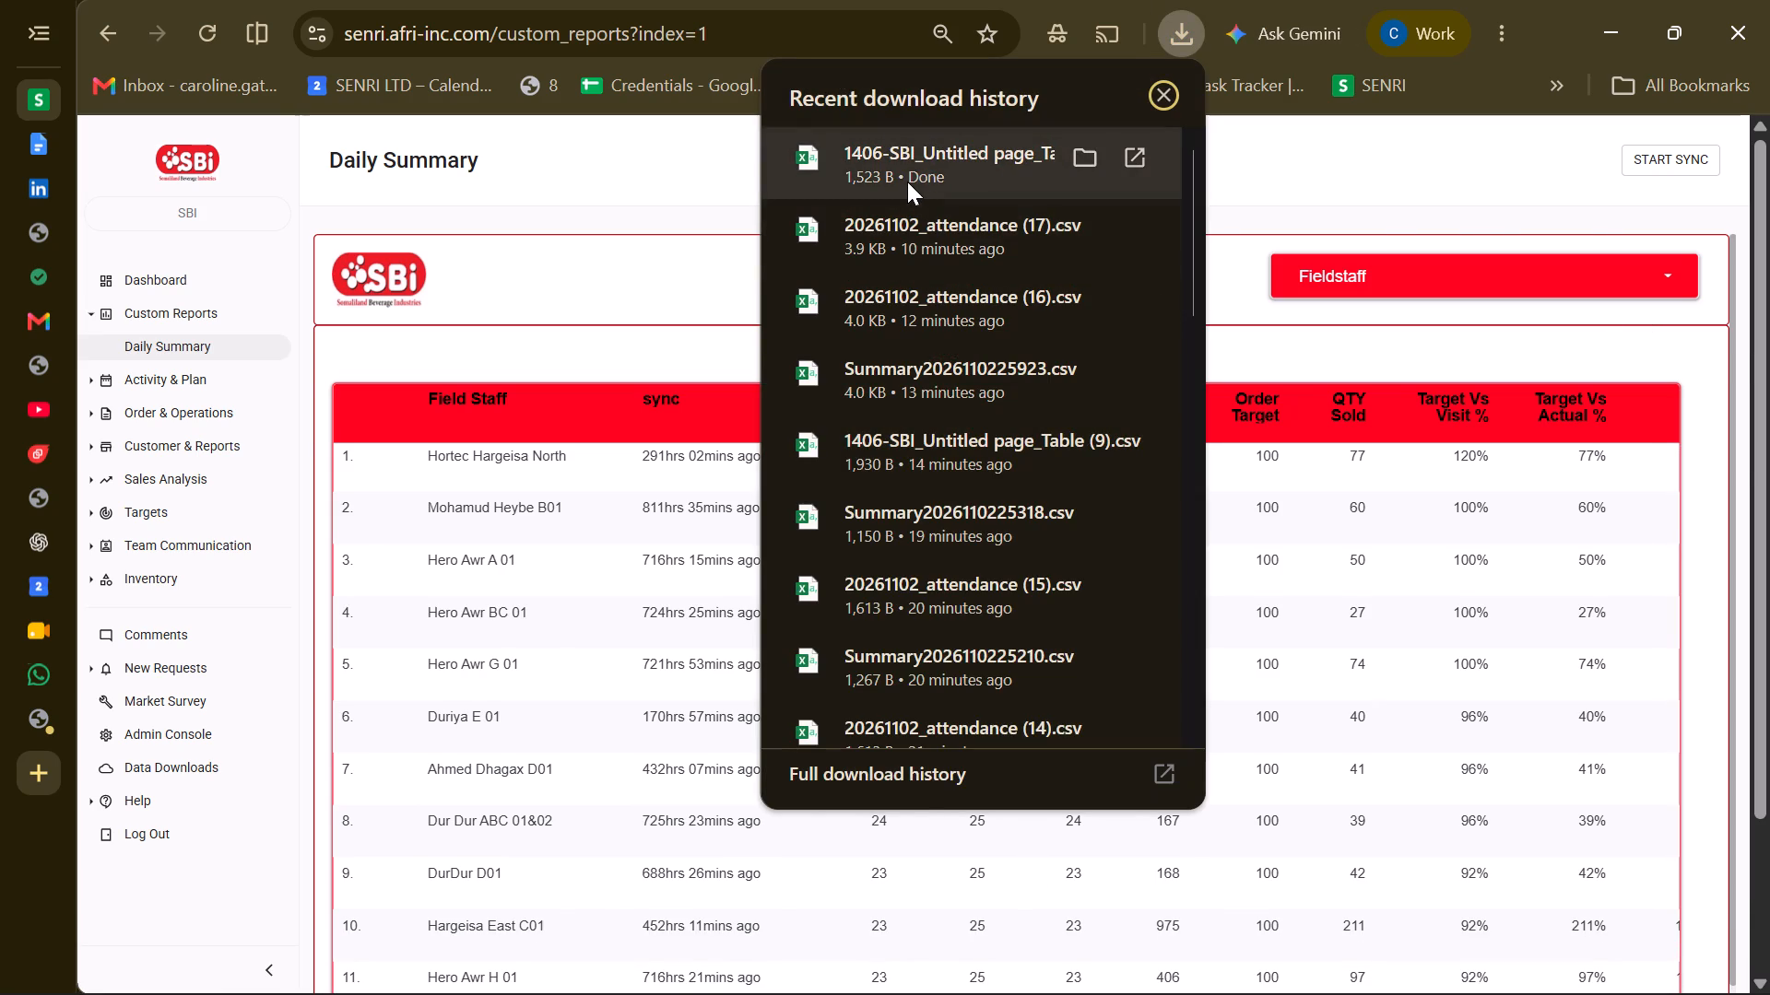
Arrange the exported table workbook side by side with the 20261102_attendance (17) workbook.
drag(1357, 666, 1219, 370)
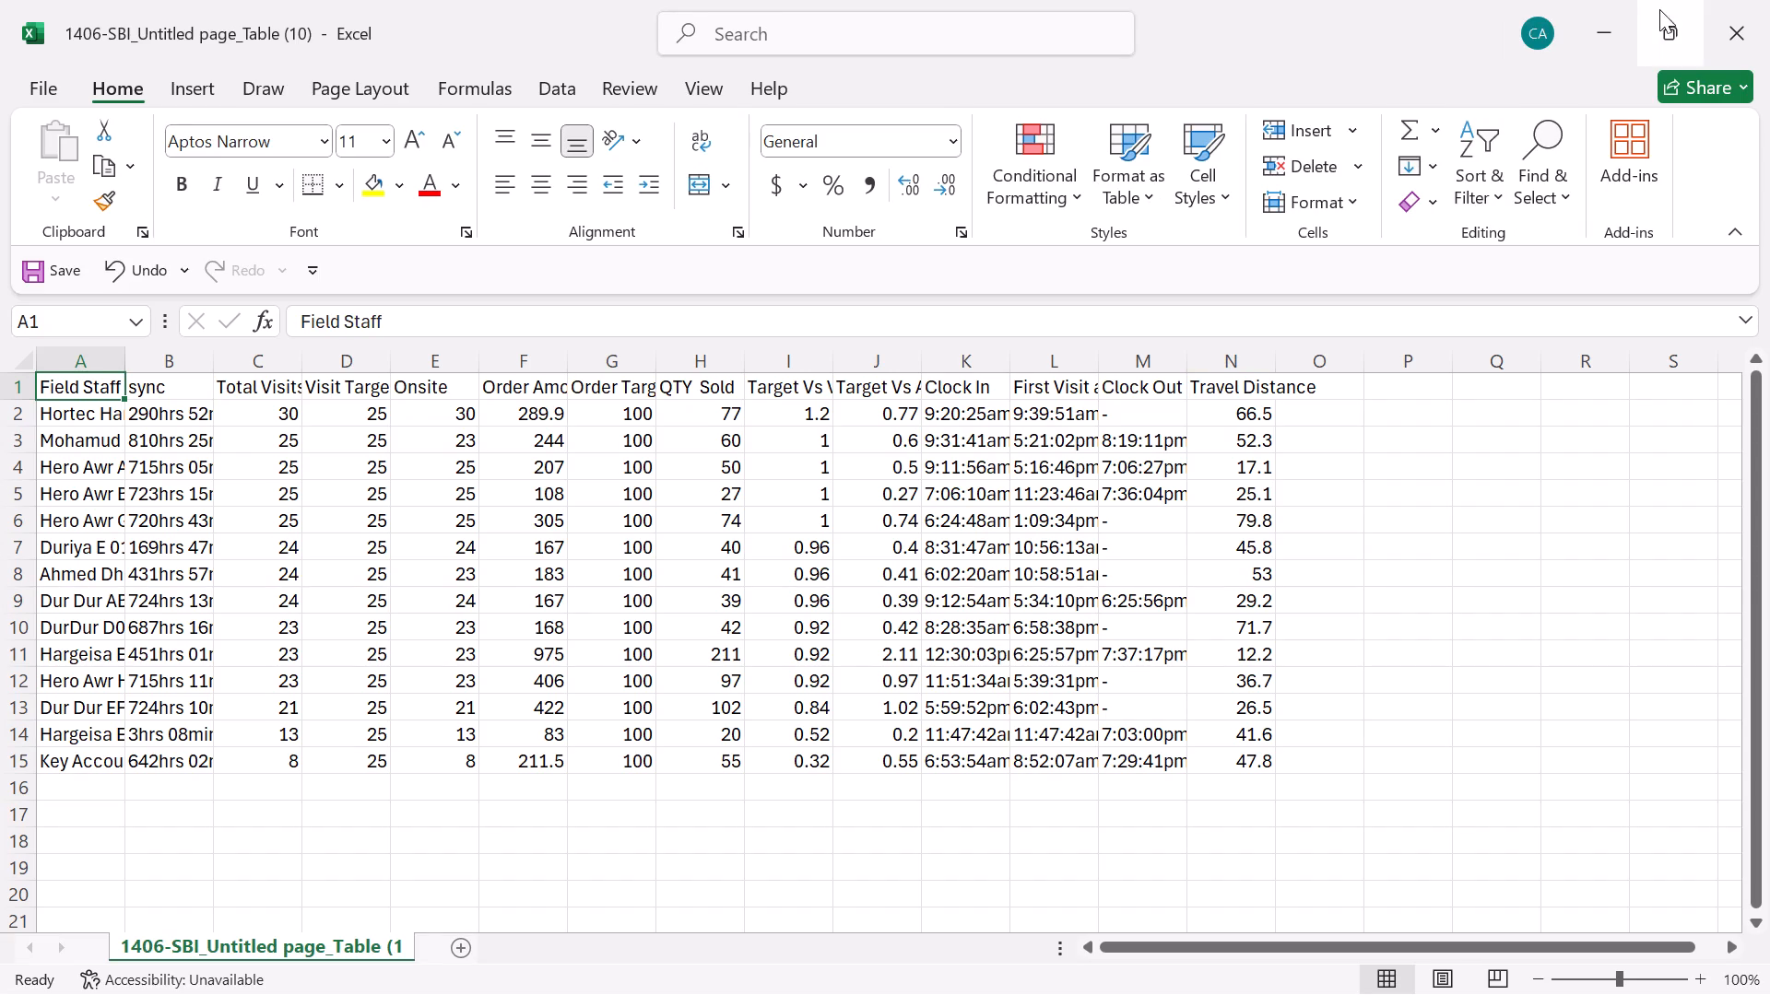
click(1504, 130)
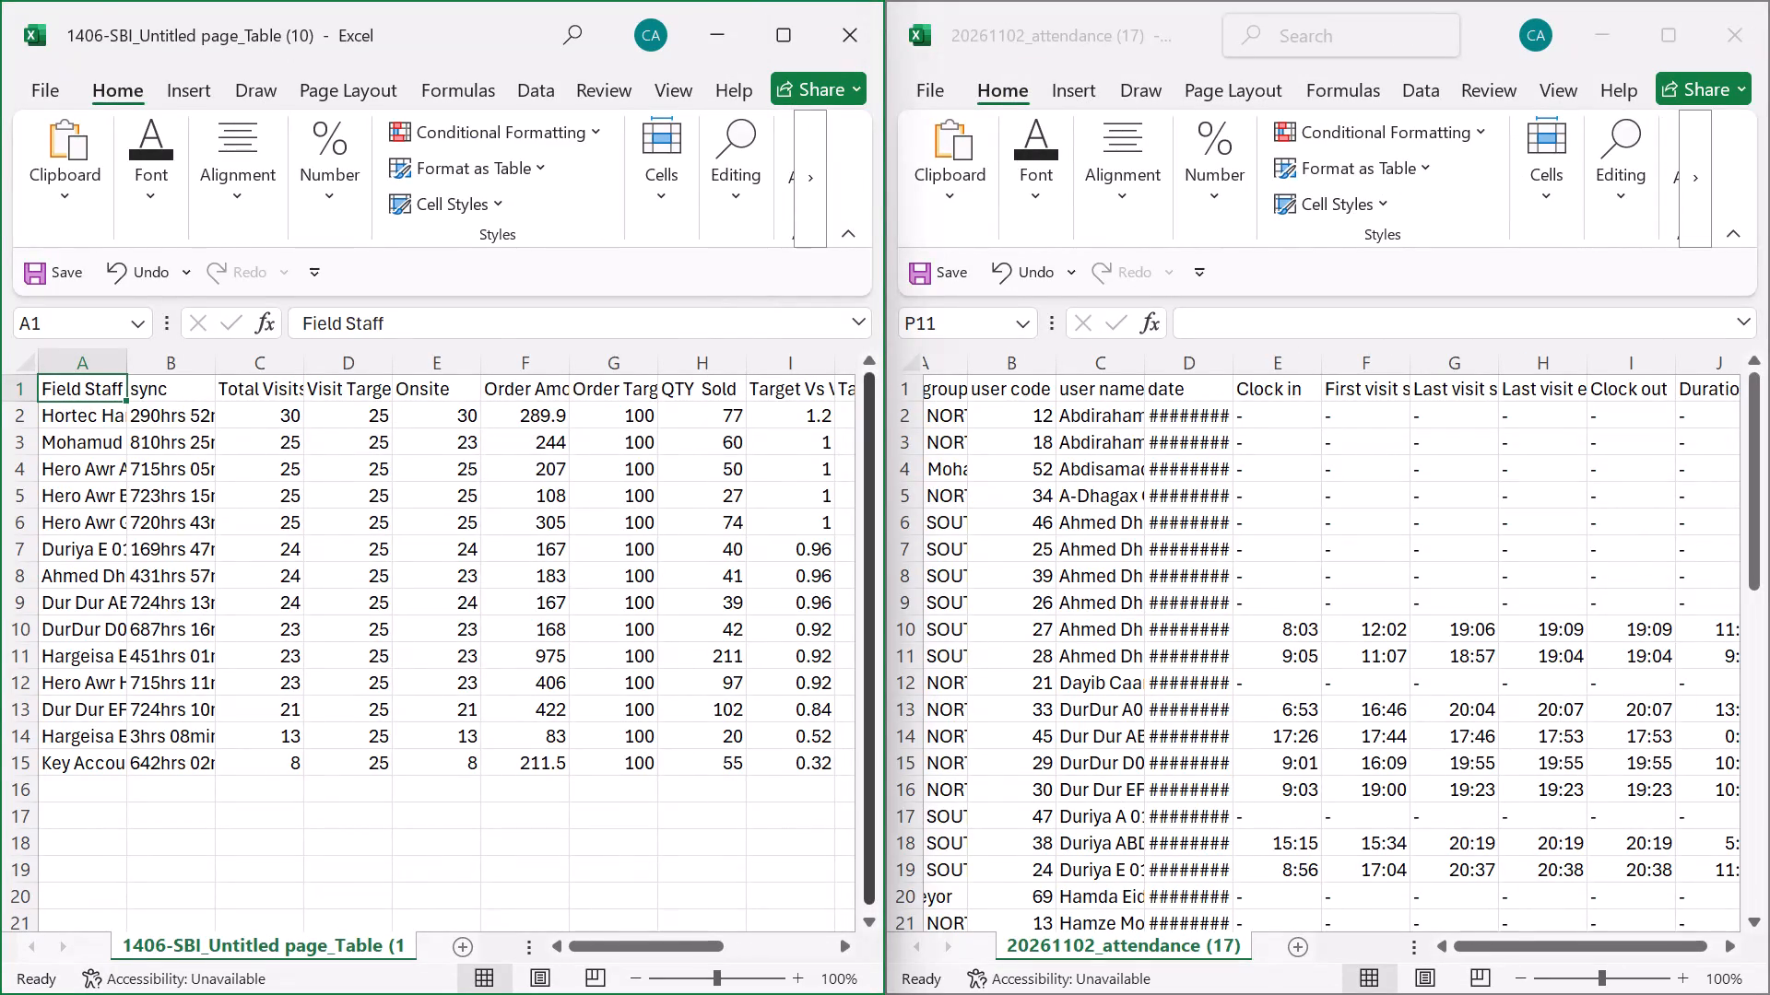
In Clock Out cell M2, enter an XLOOKUP of A2 against attendance column C, returning column I, with 00 if not found.
scroll(799, 480, left, 3)
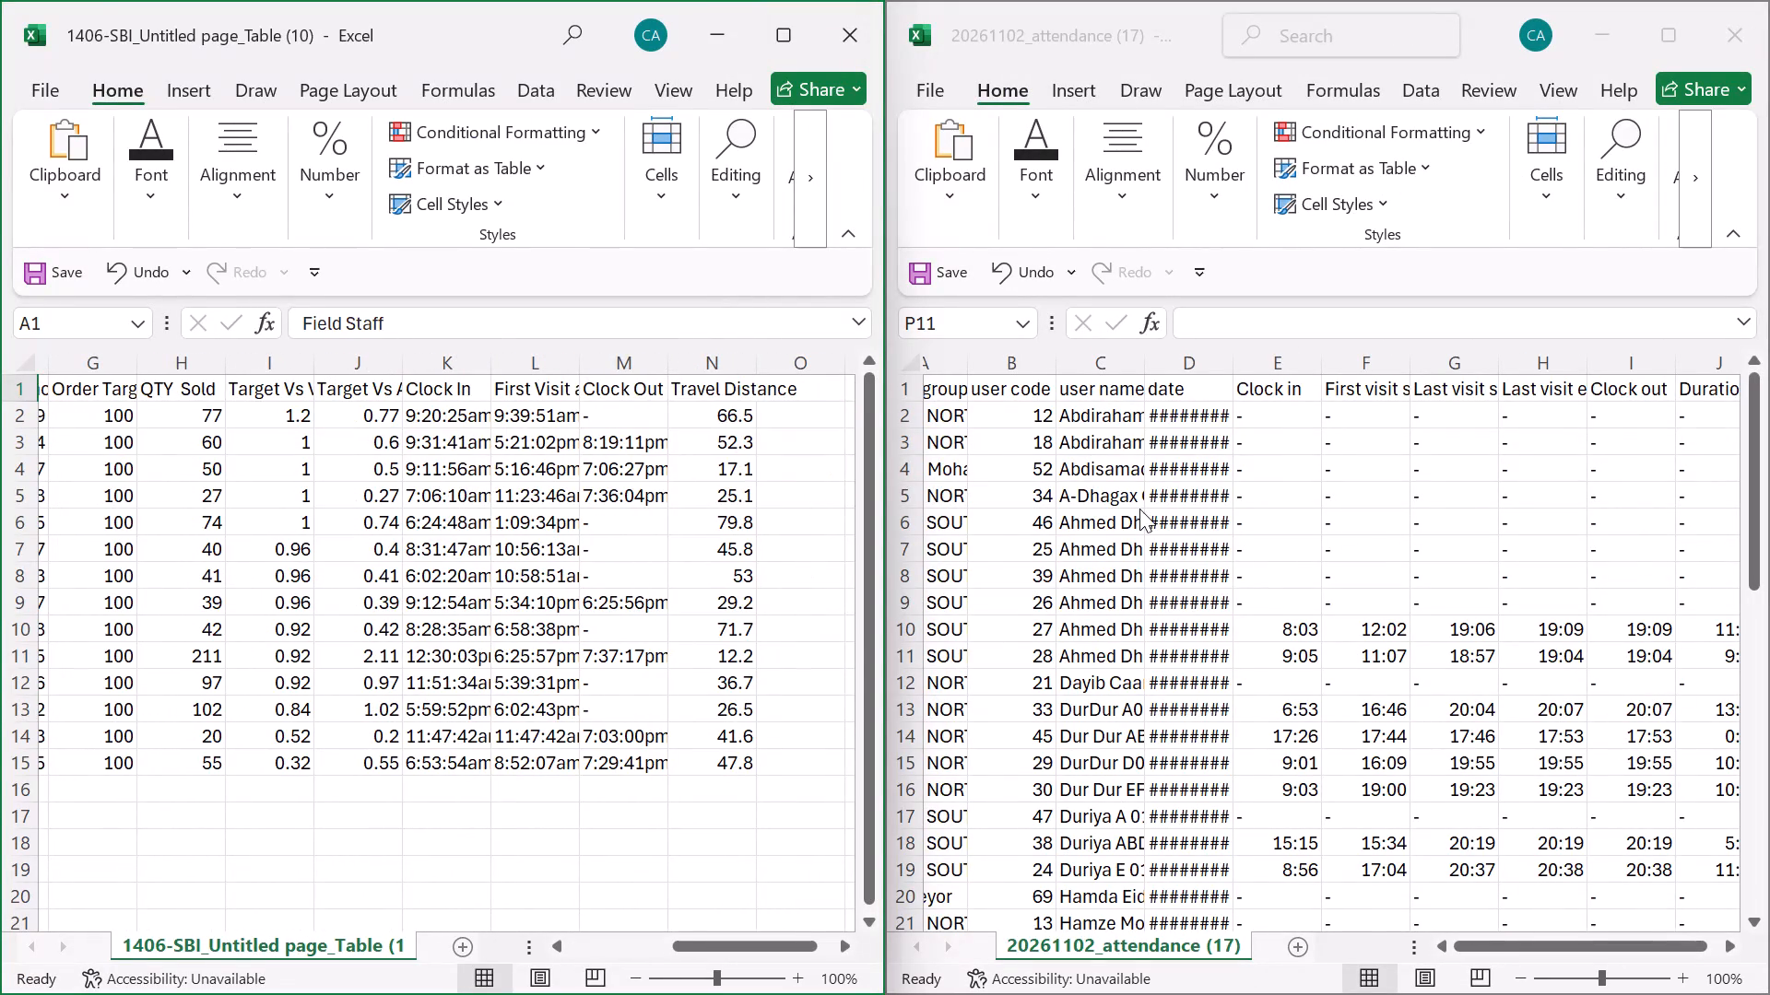
click(620, 408)
key(minus)
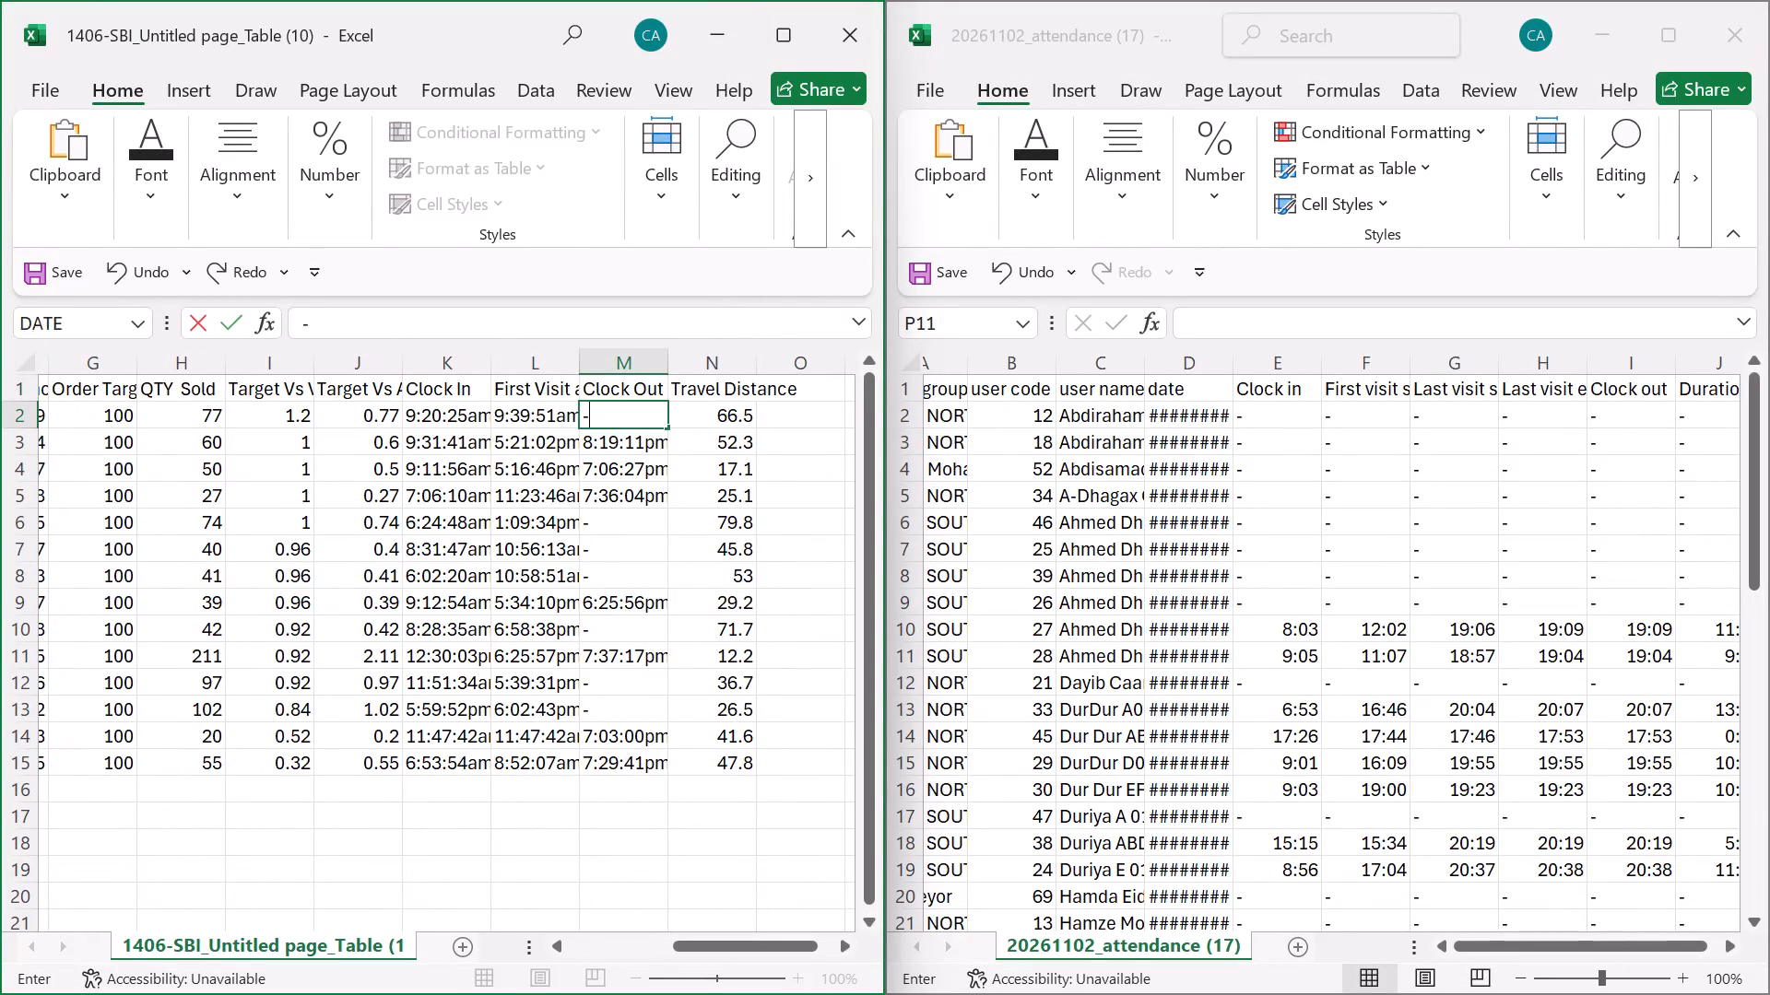
key(BackSpace)
text(=x)
double_click(636, 463)
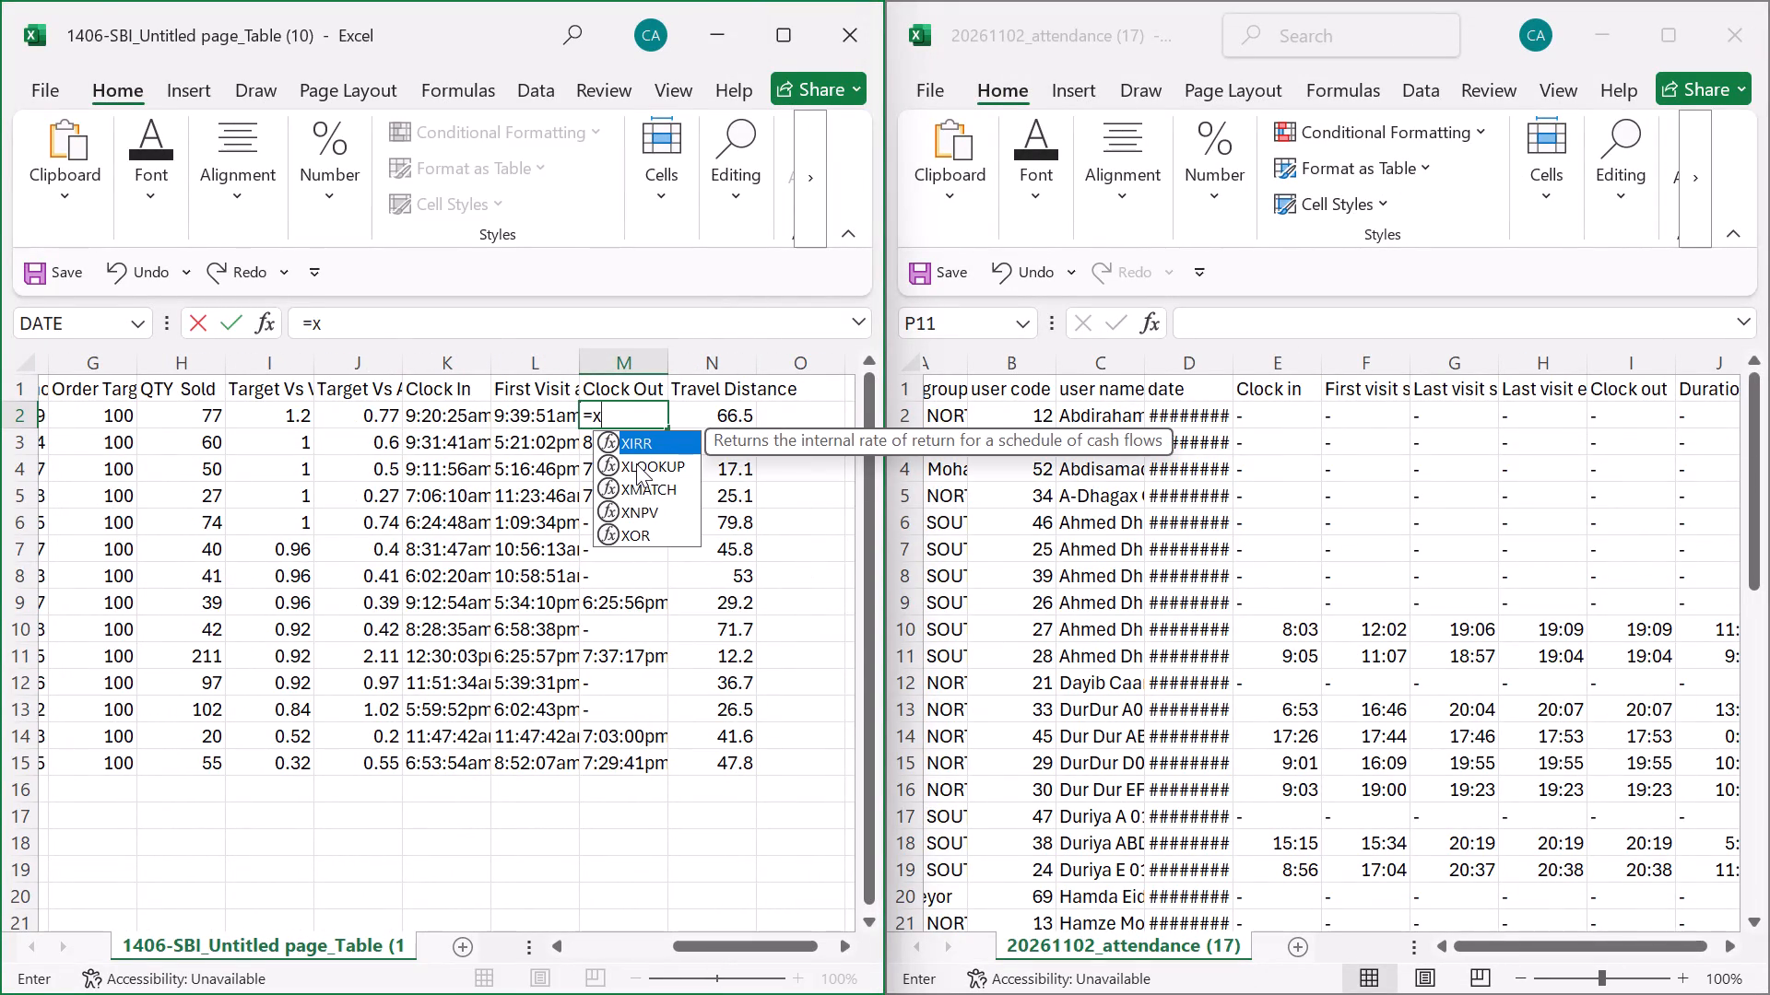
scroll(636, 463, right, 3)
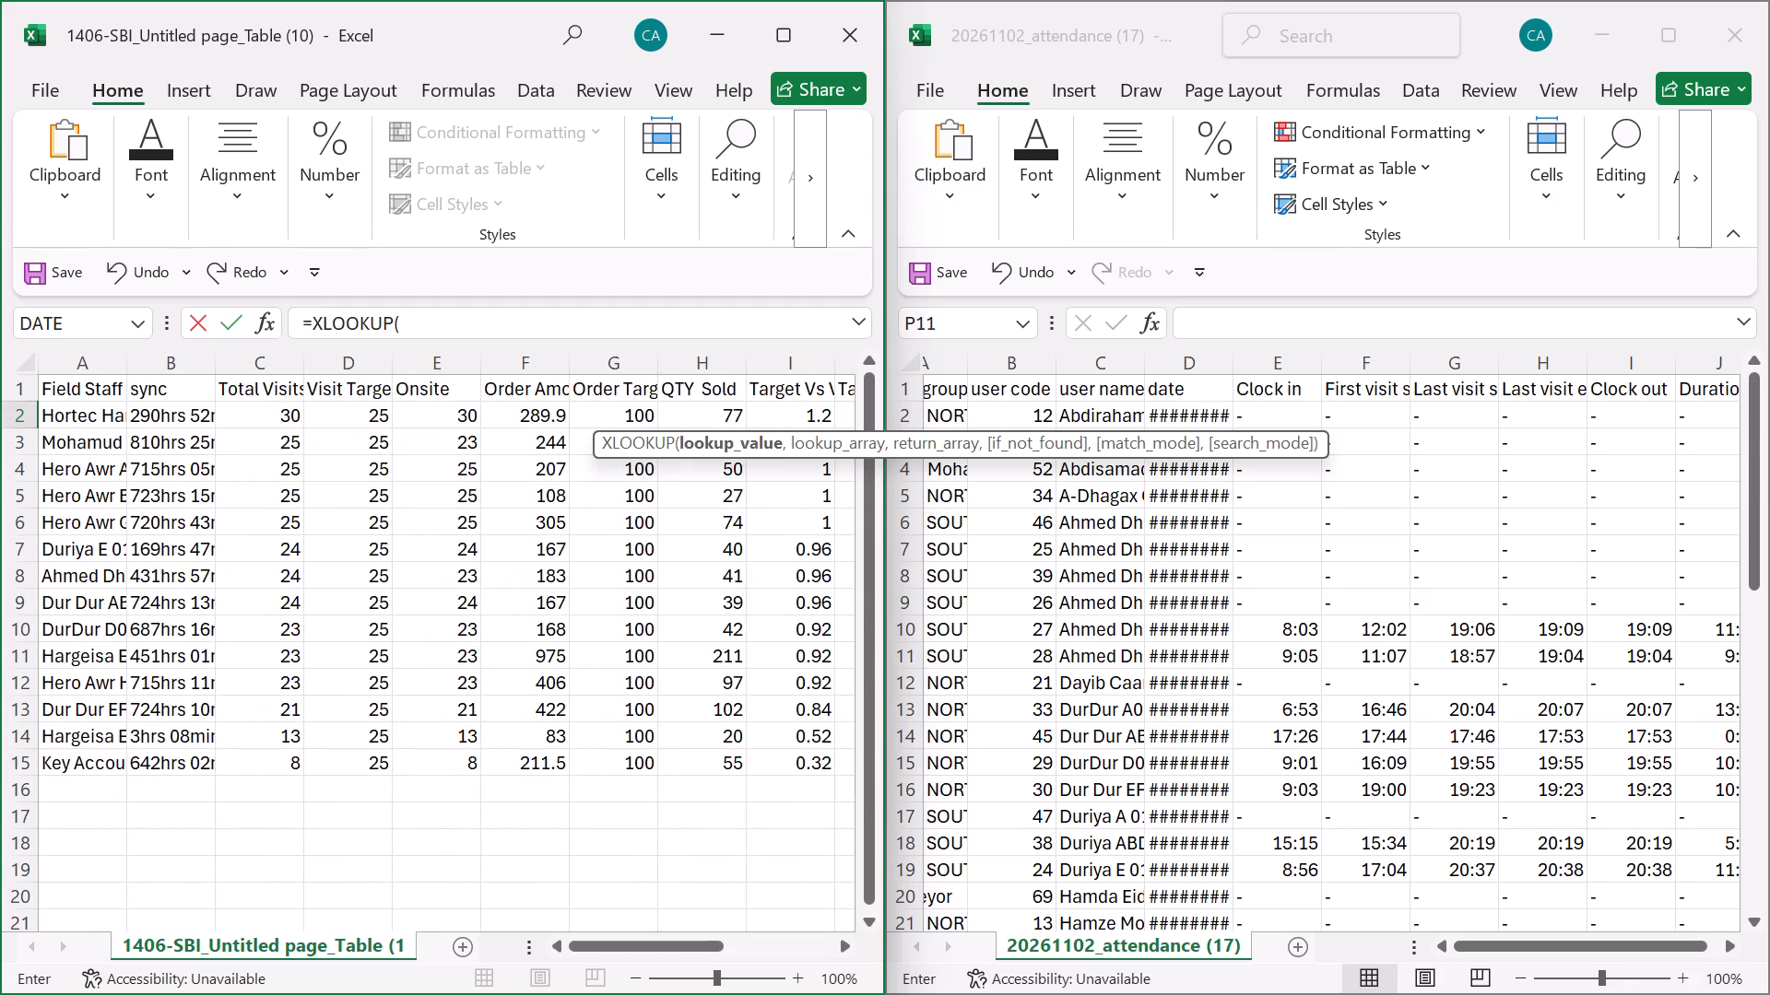
click(65, 408)
key(comma)
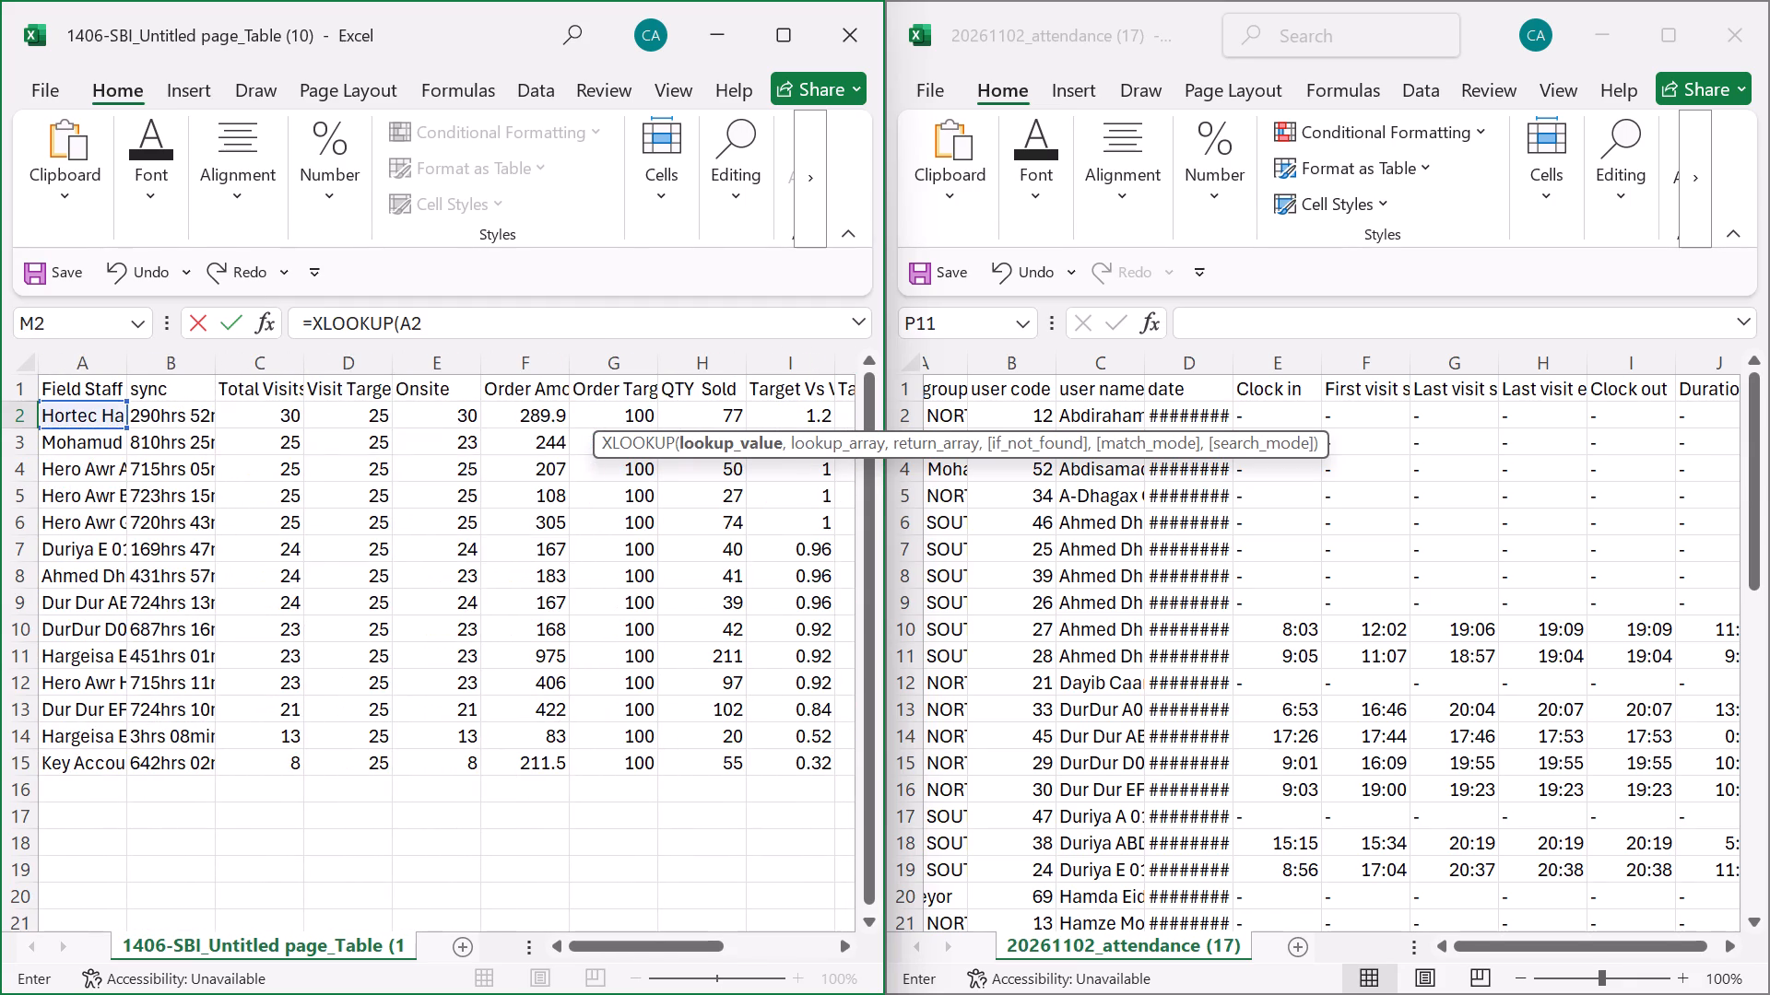
double_click(1090, 355)
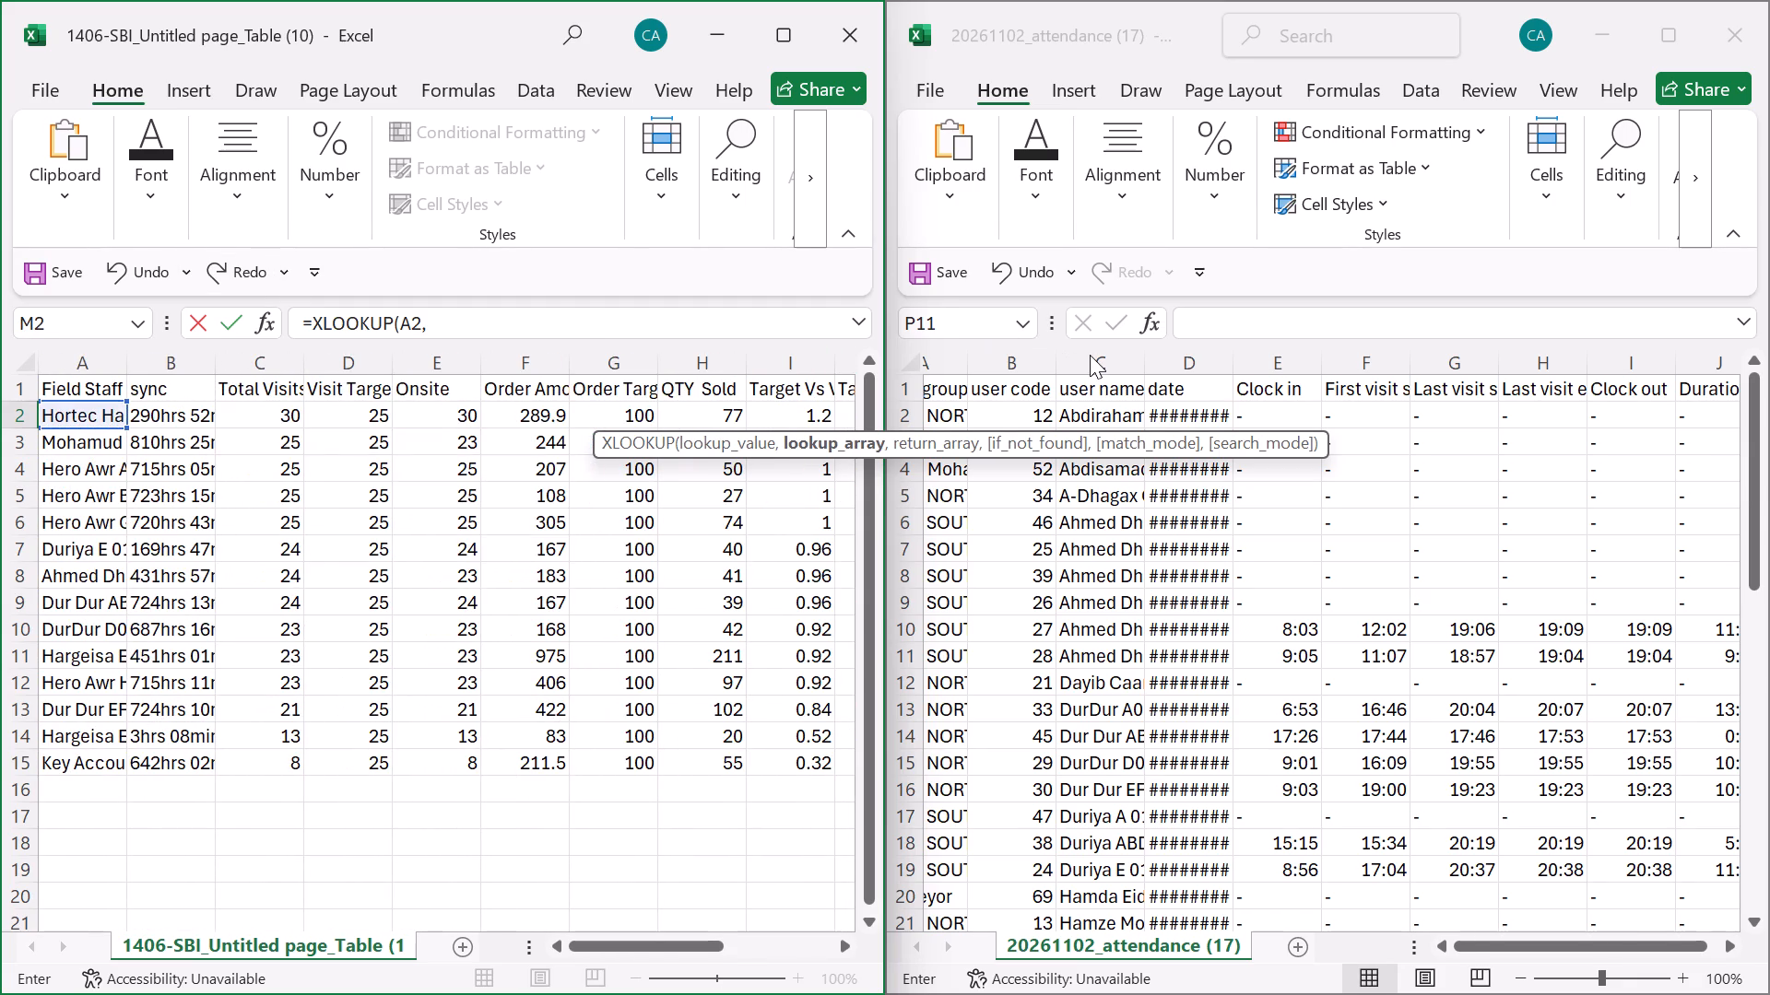
key(comma)
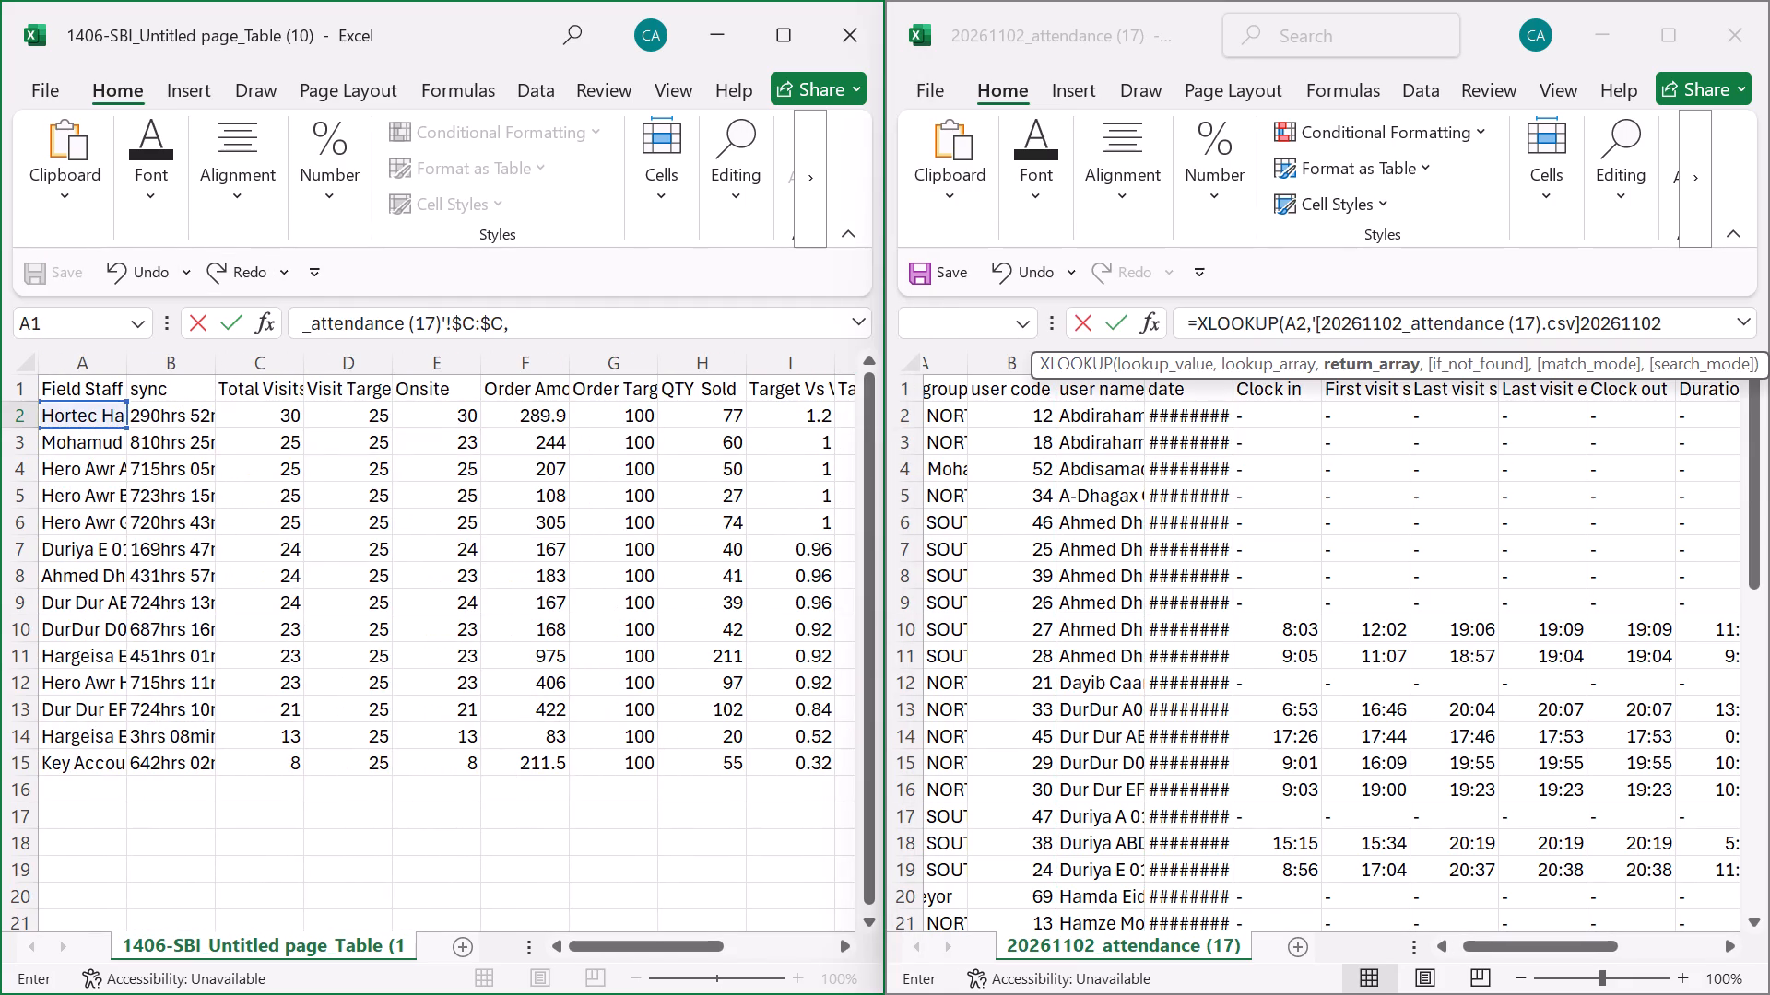
scroll(1108, 380, left, 2)
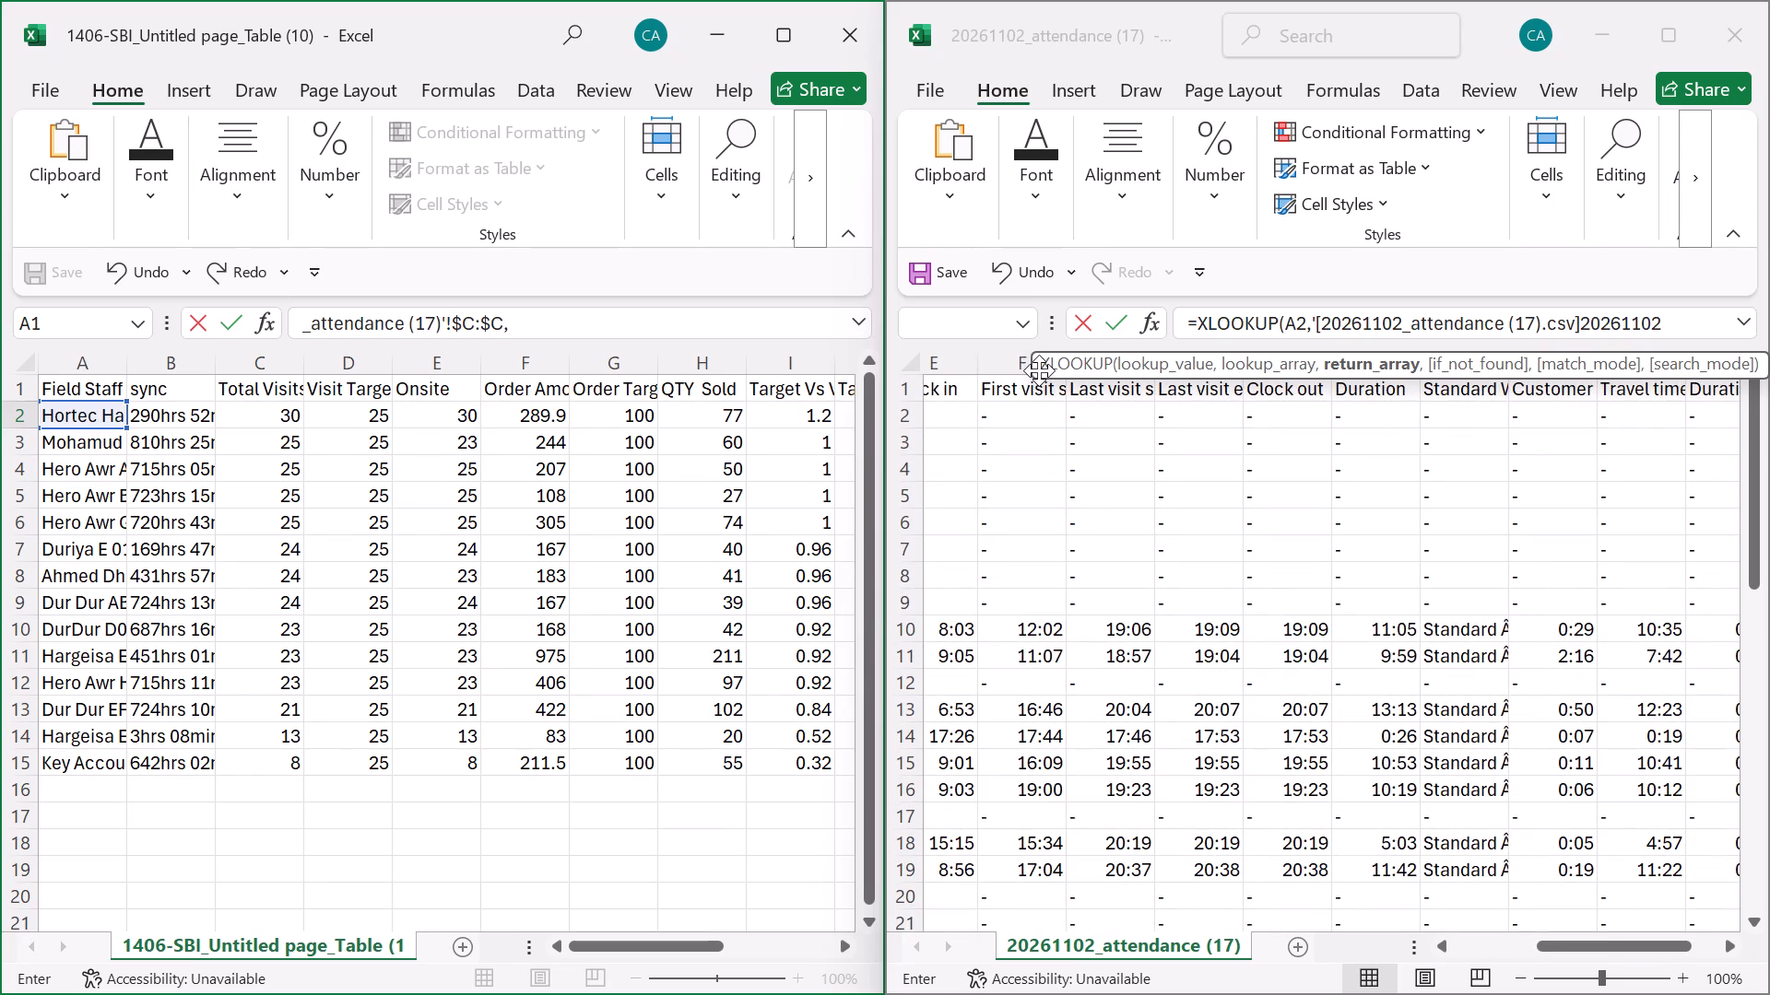
drag(1039, 370, 1076, 161)
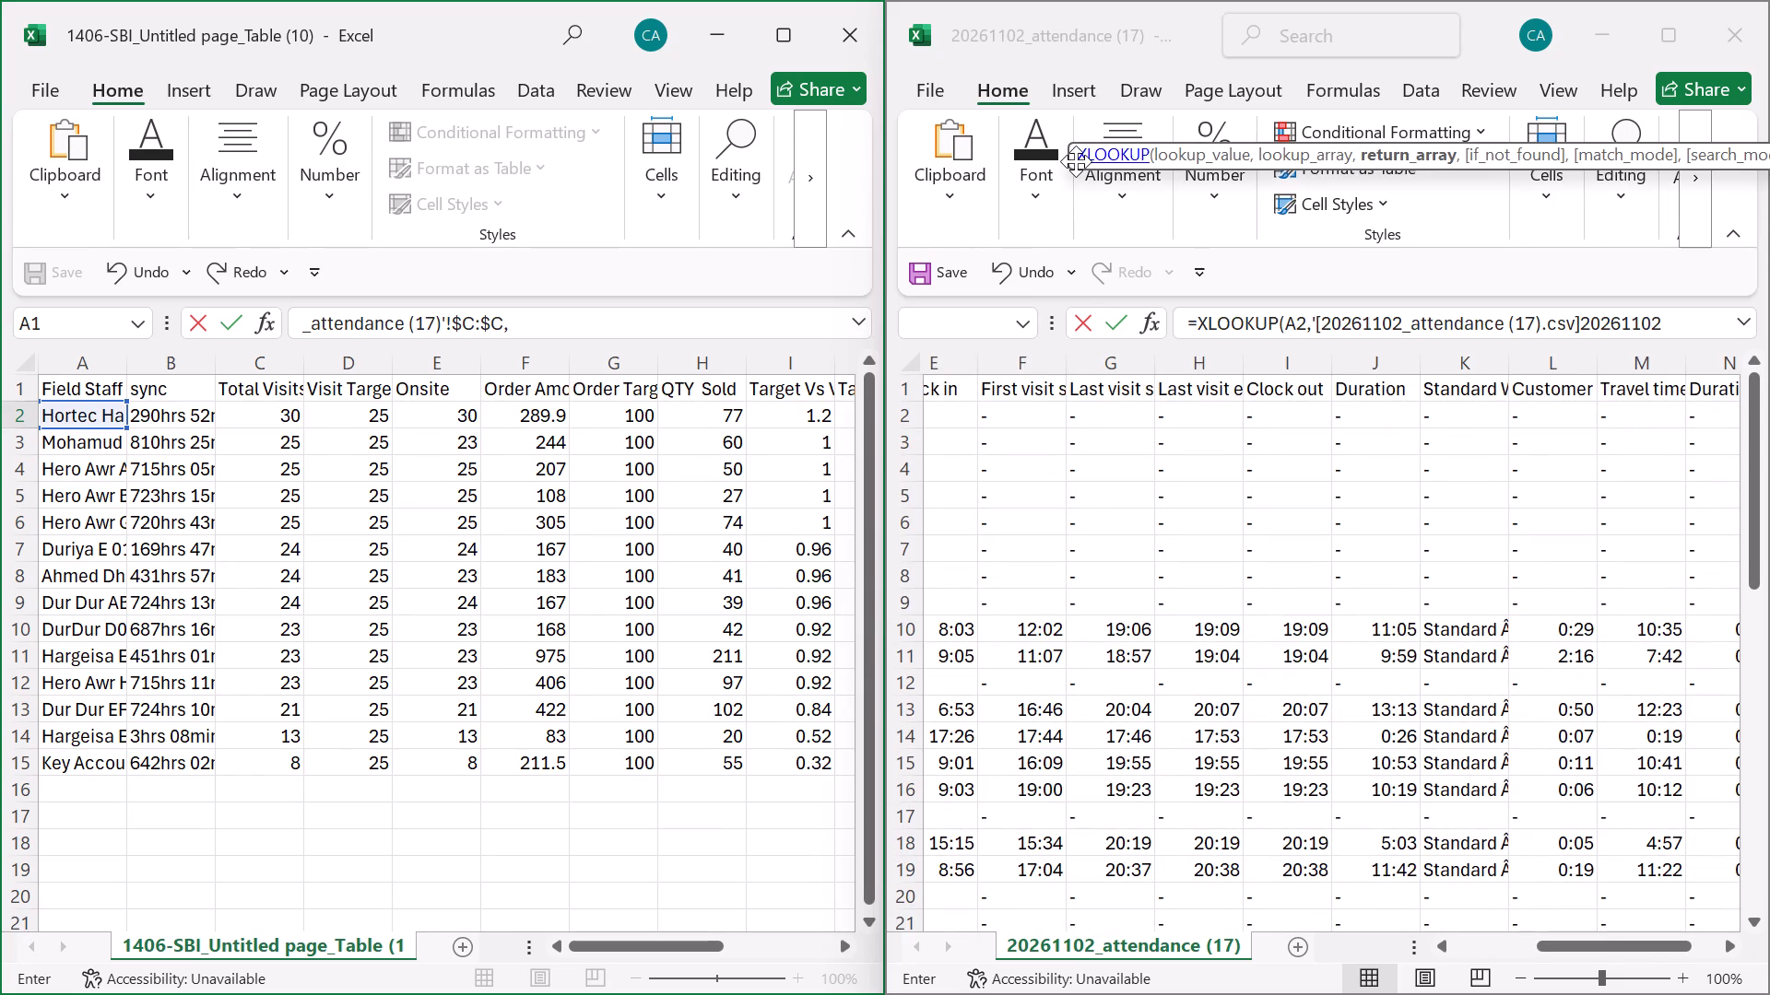
click(1304, 368)
key(comma)
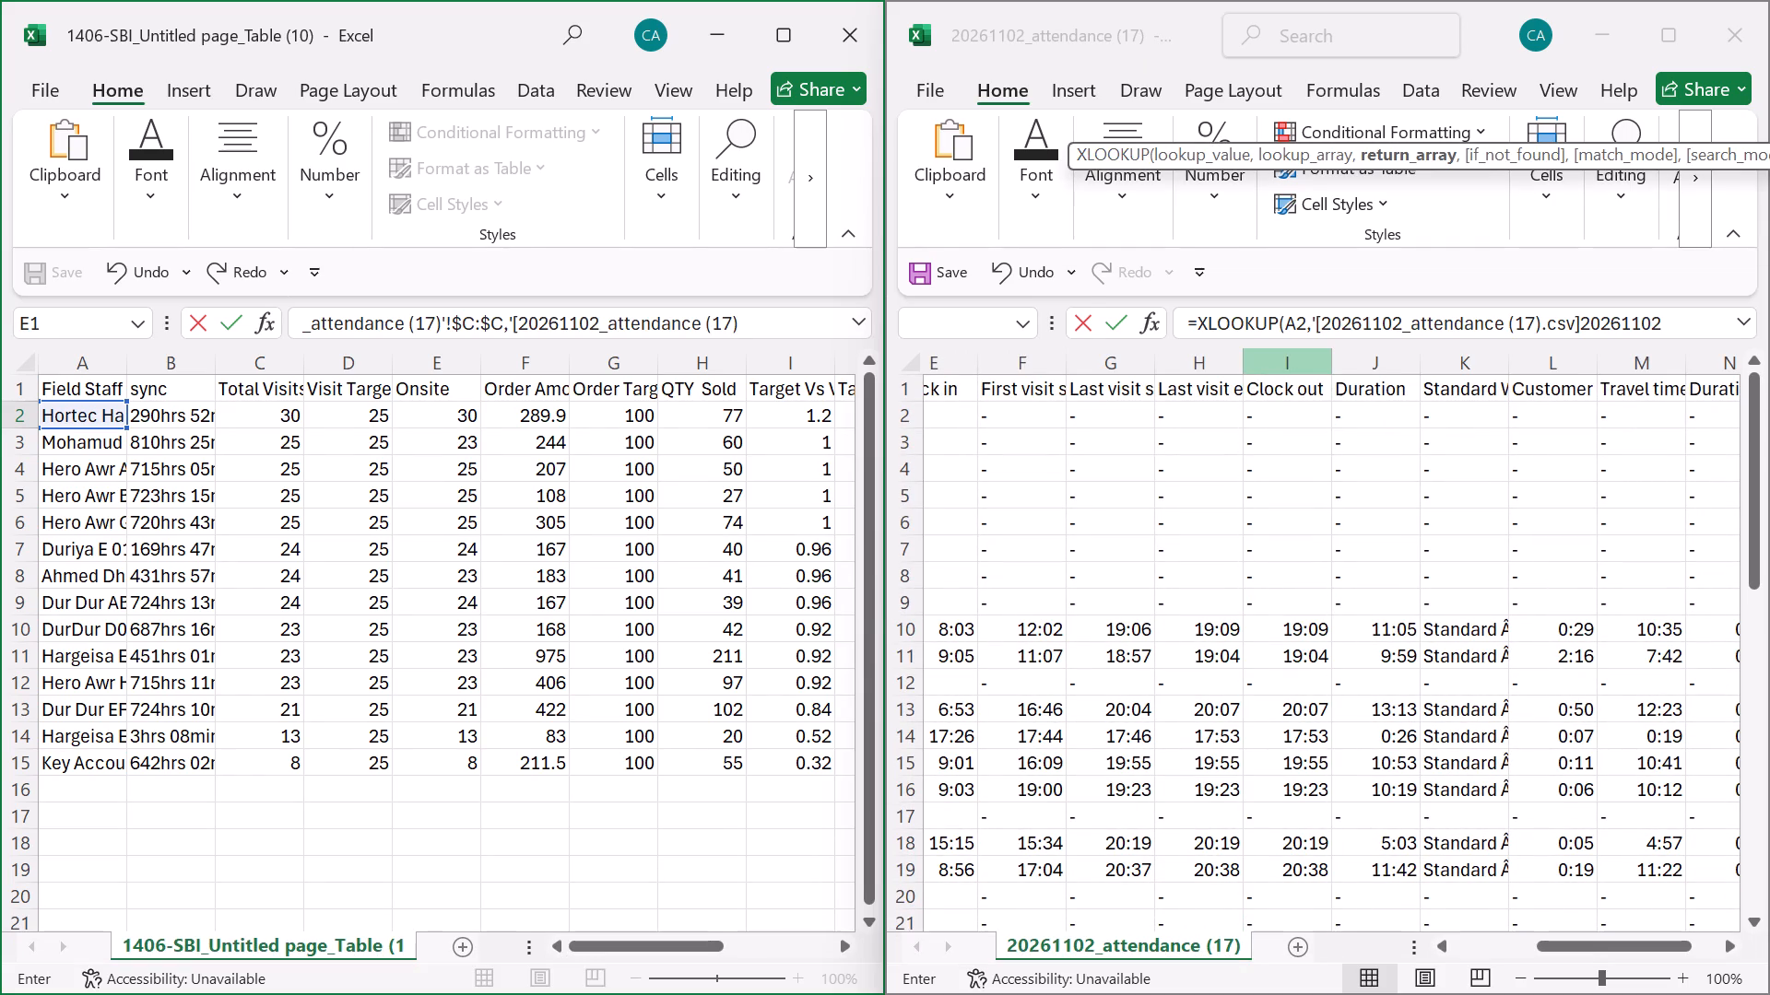
text(00)
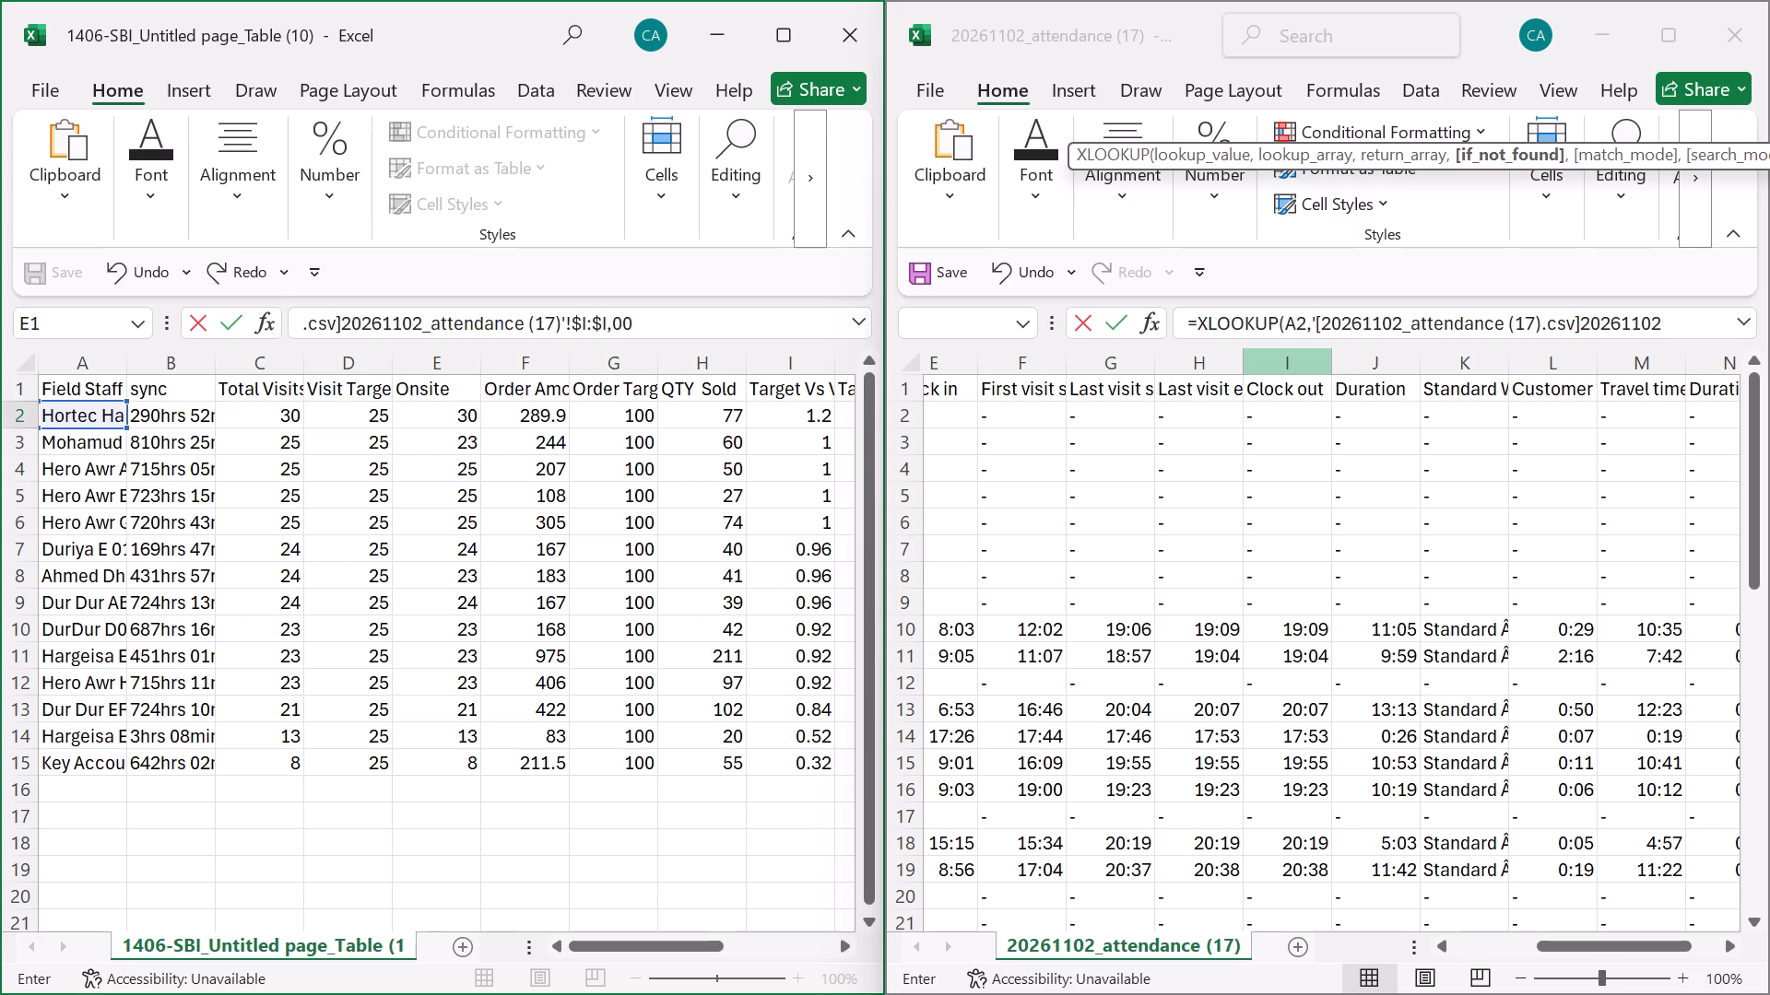
key(Return)
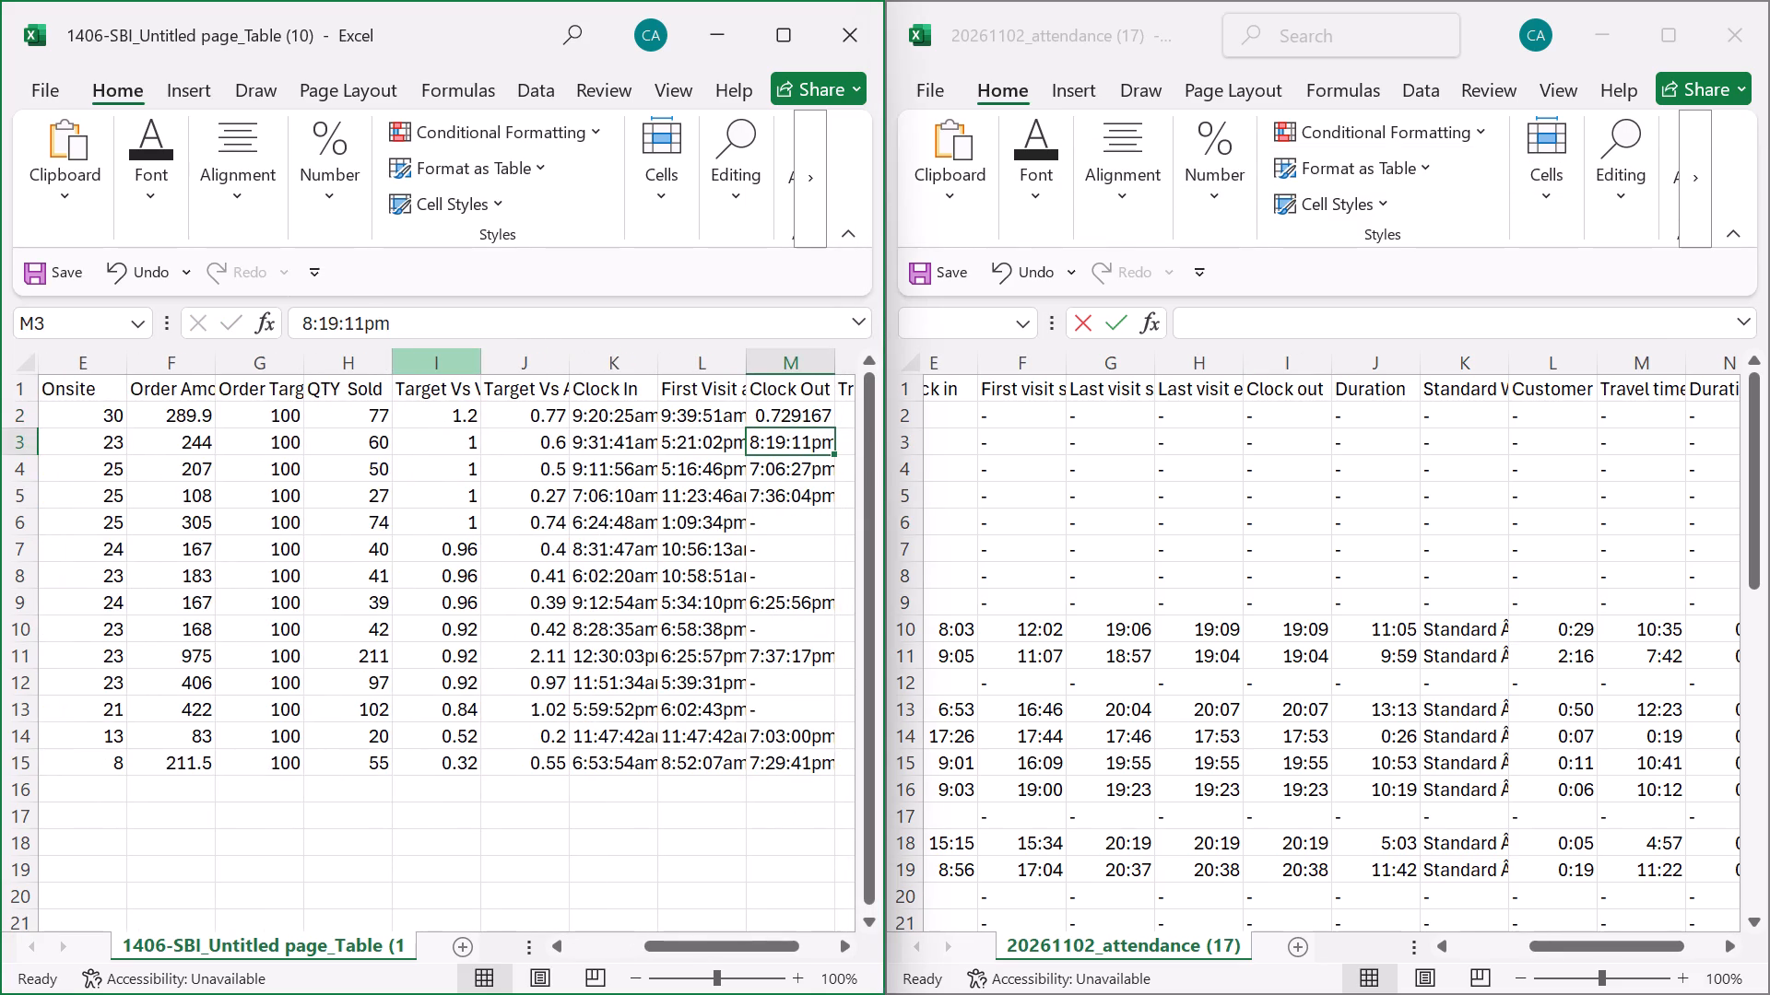
Fill the Clock Out lookup formula from M2 down through M15.
drag(766, 407, 833, 427)
drag(833, 427, 832, 424)
drag(832, 424, 816, 672)
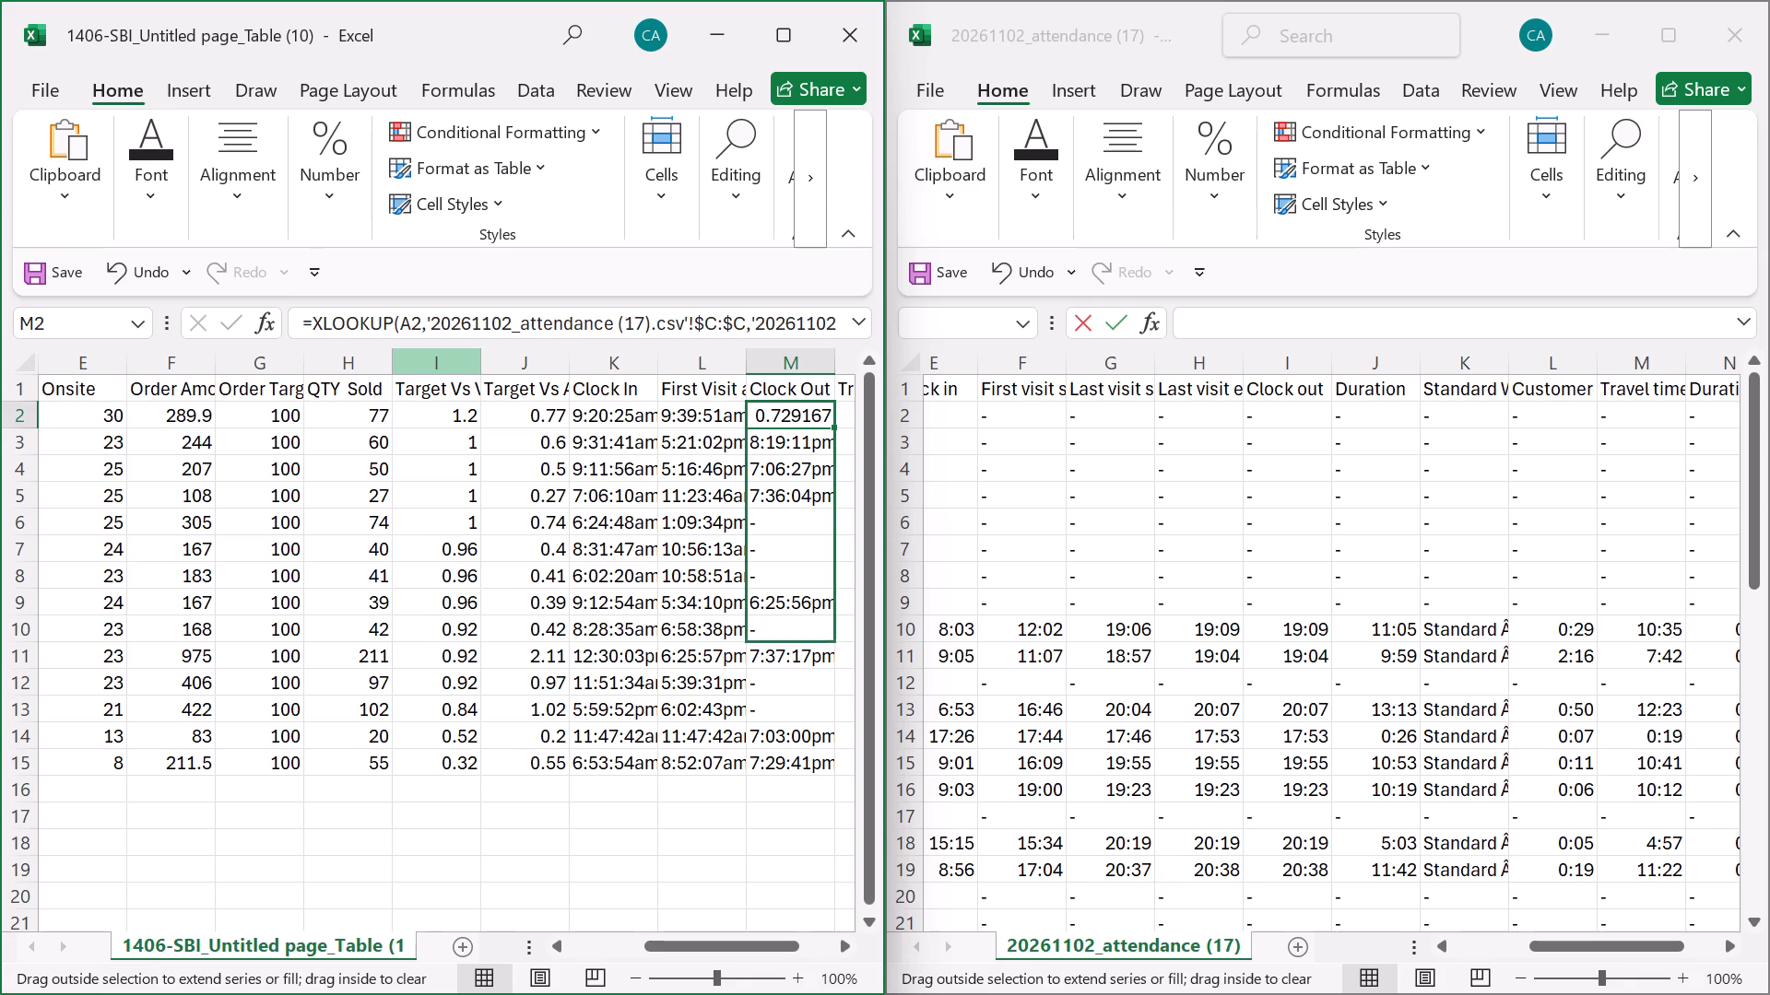
drag(816, 672, 818, 765)
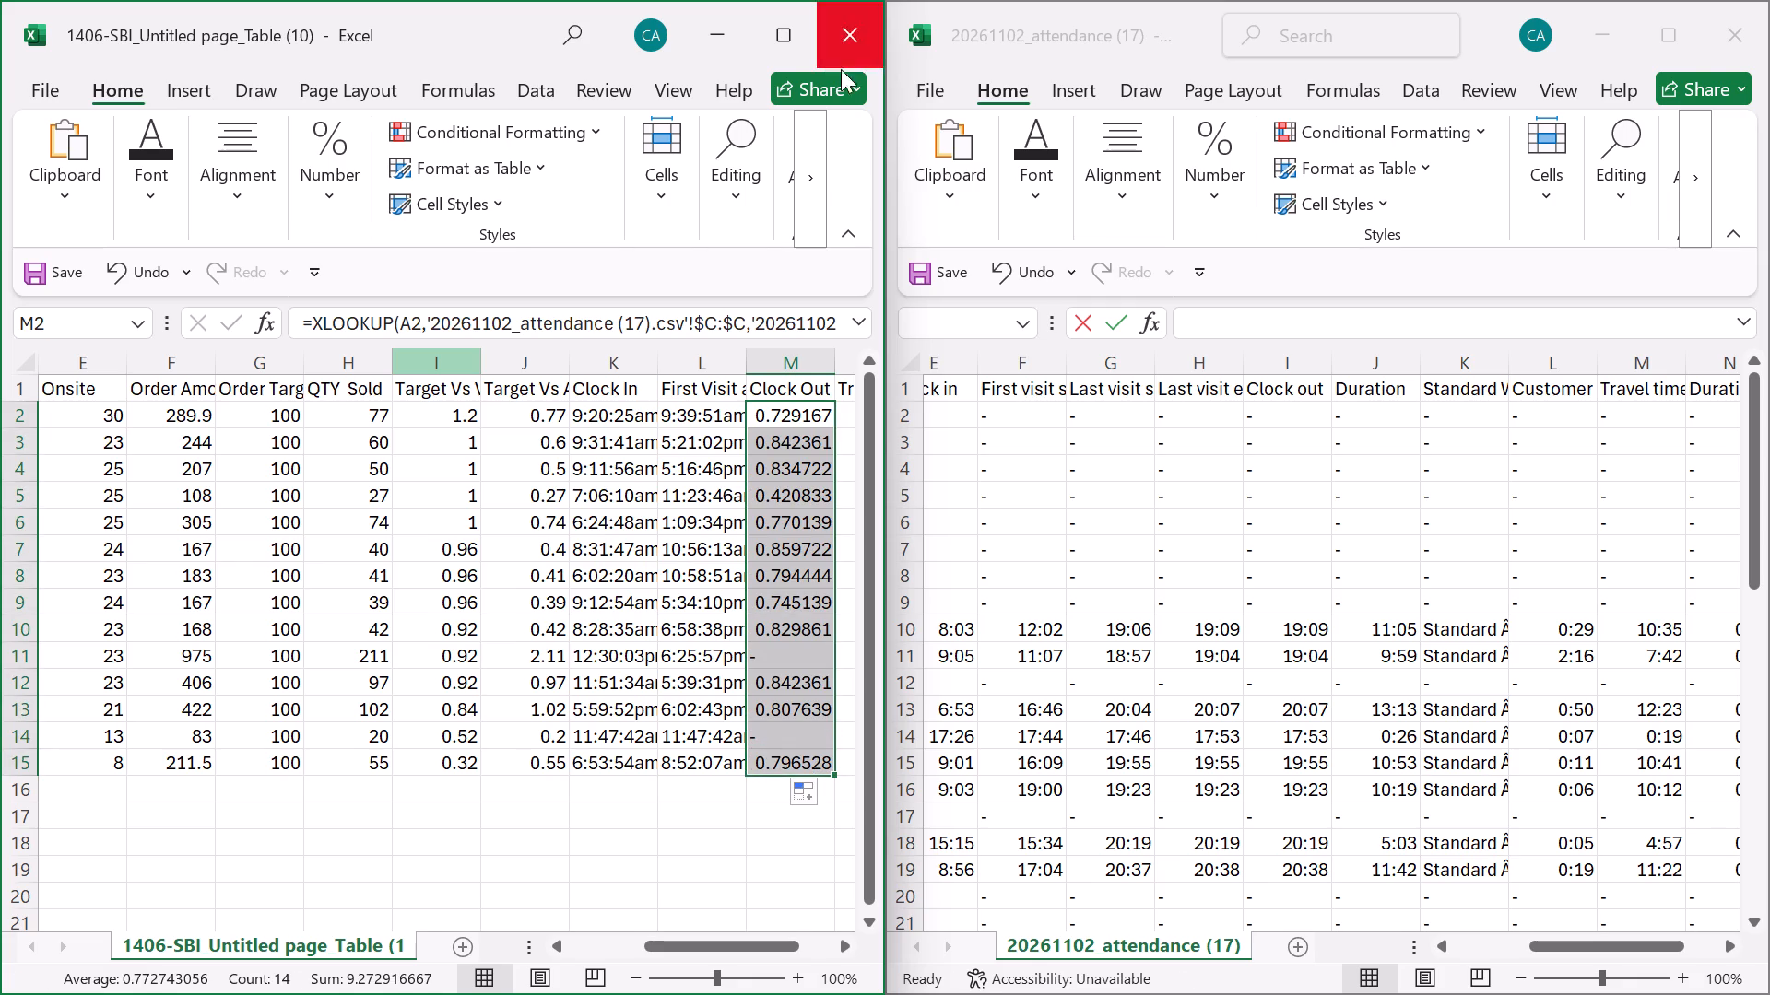
Close the 20261102_attendance (17) workbook without saving its changes.
click(1709, 41)
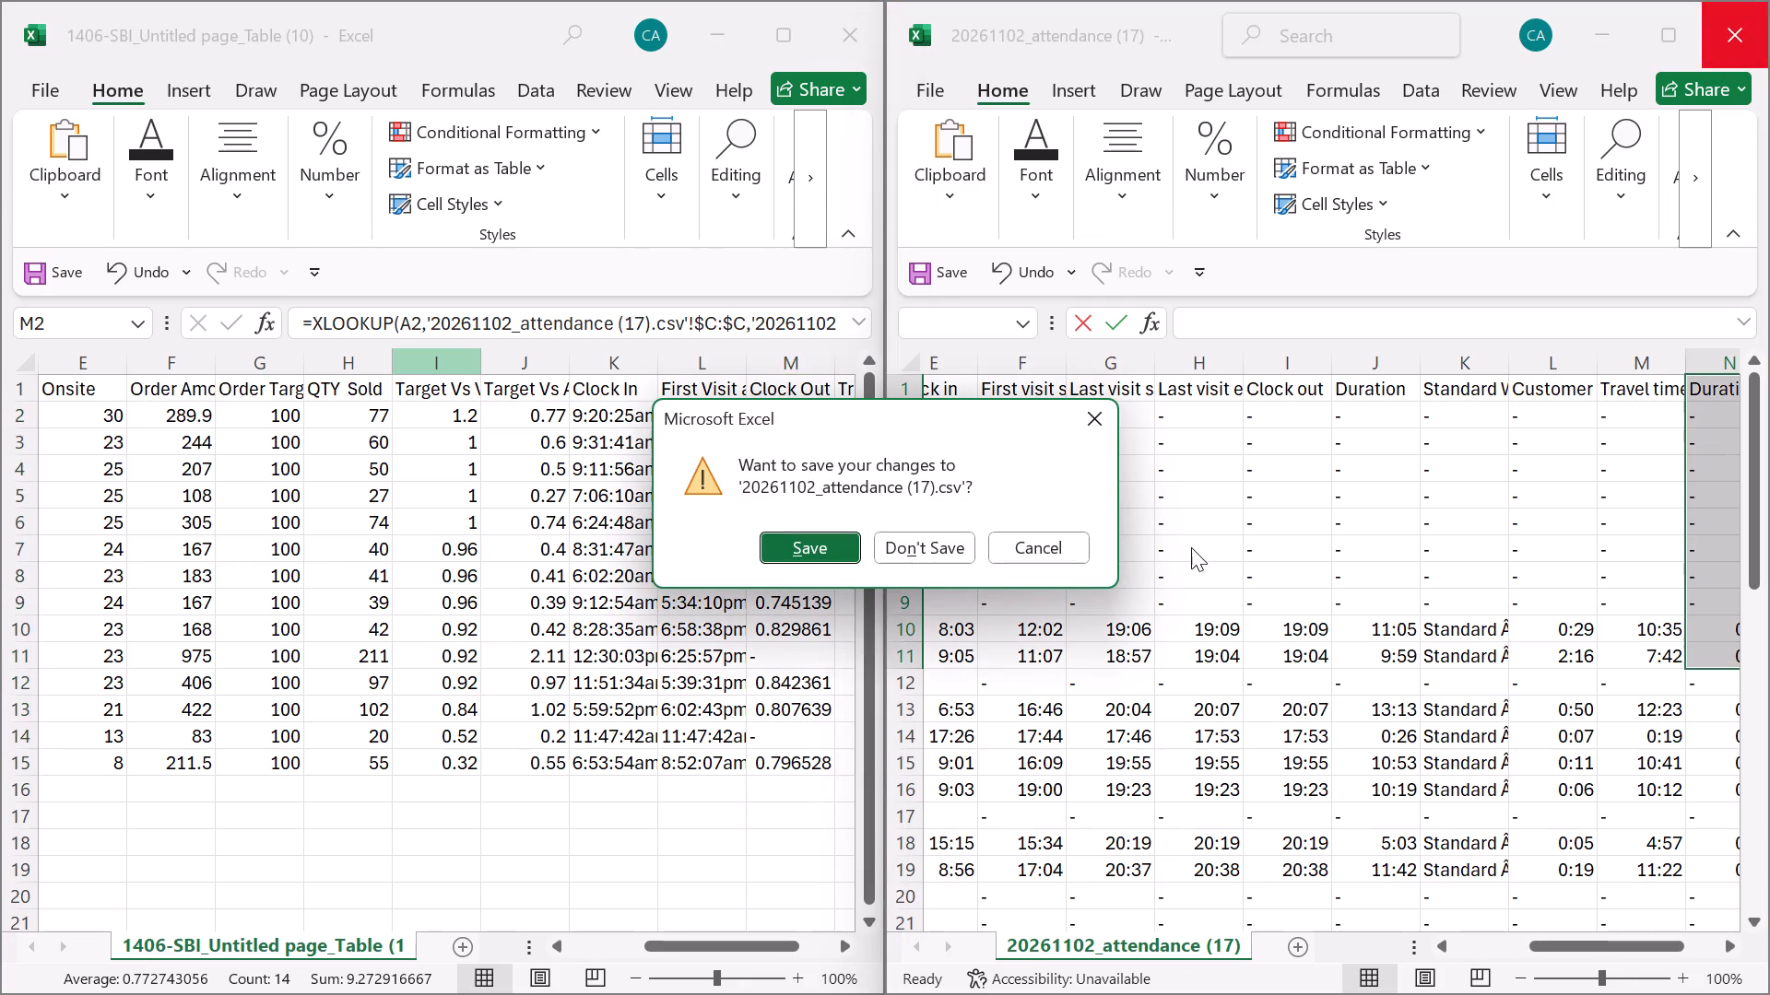
click(920, 546)
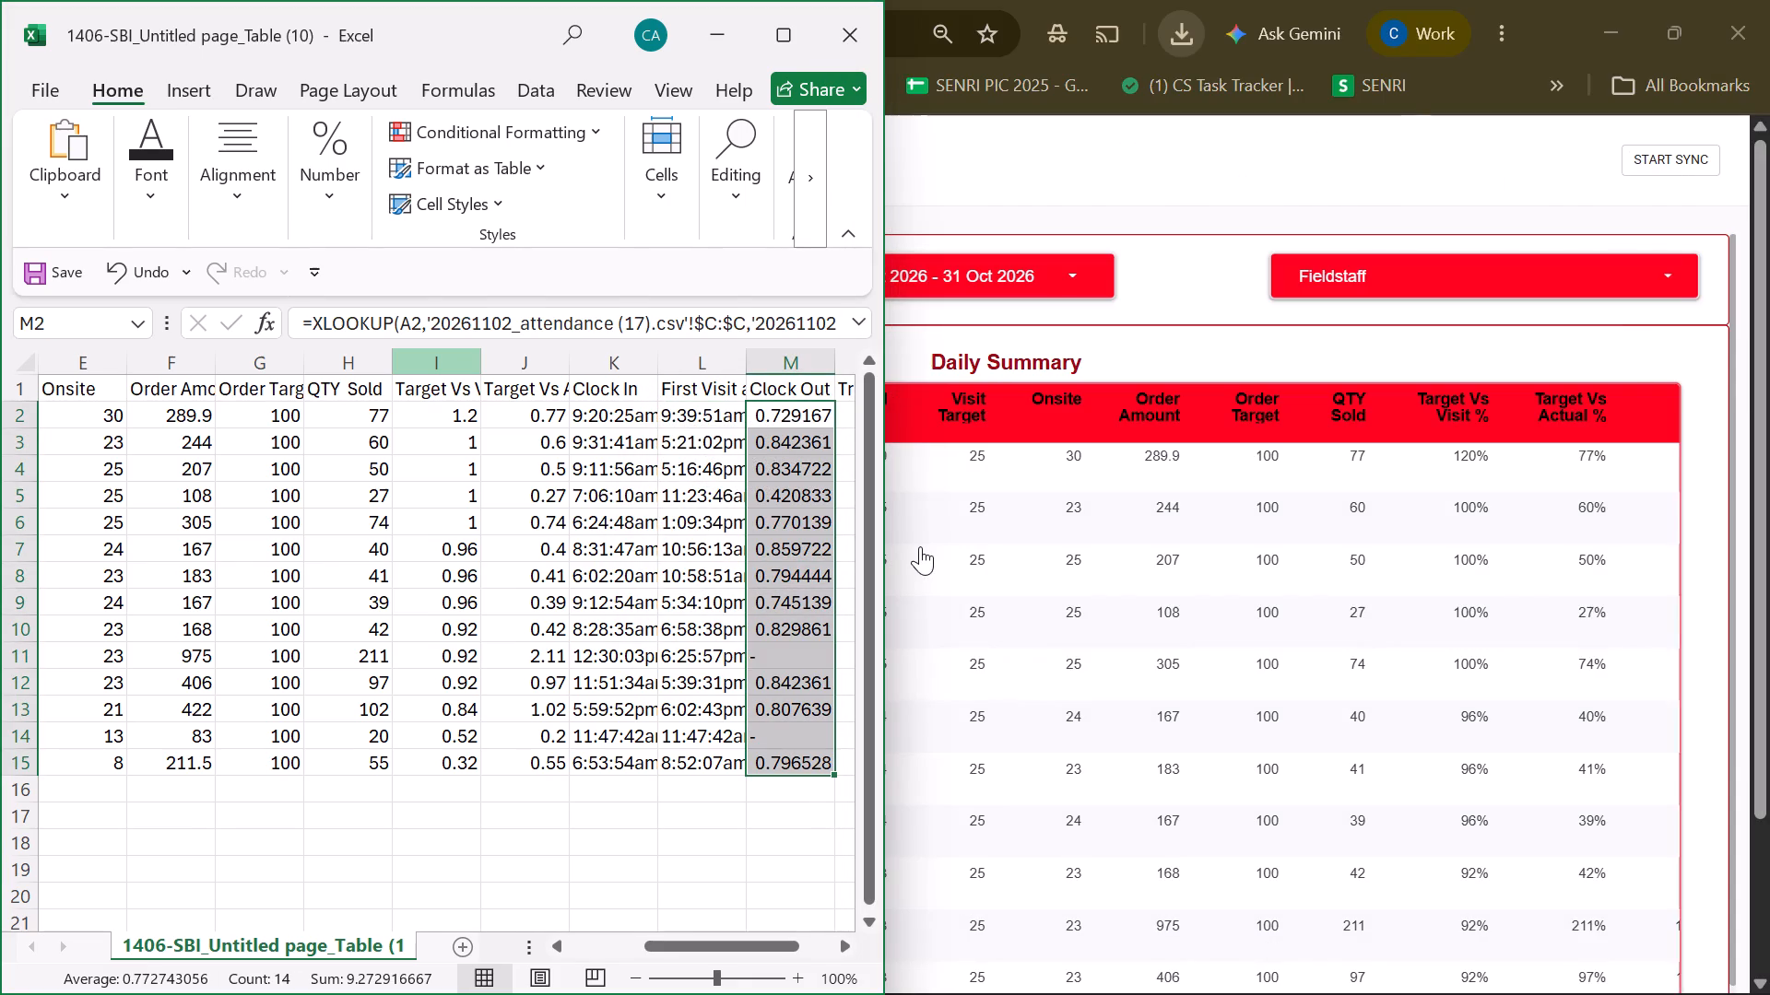
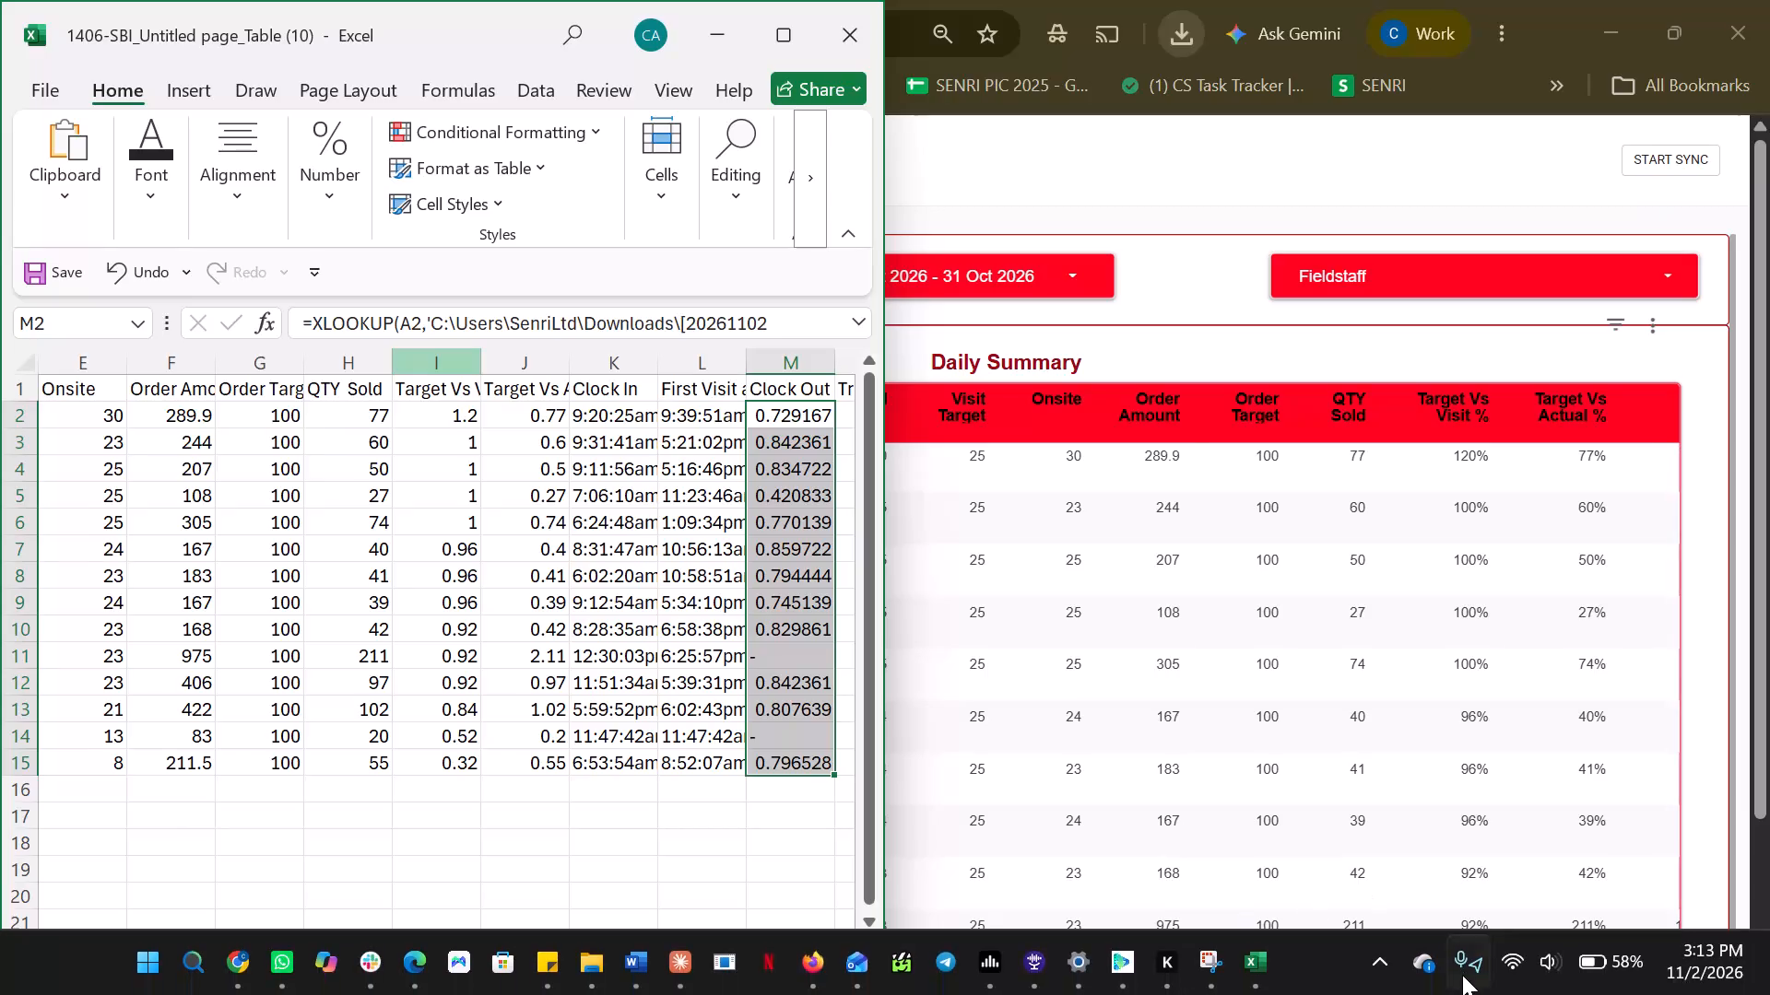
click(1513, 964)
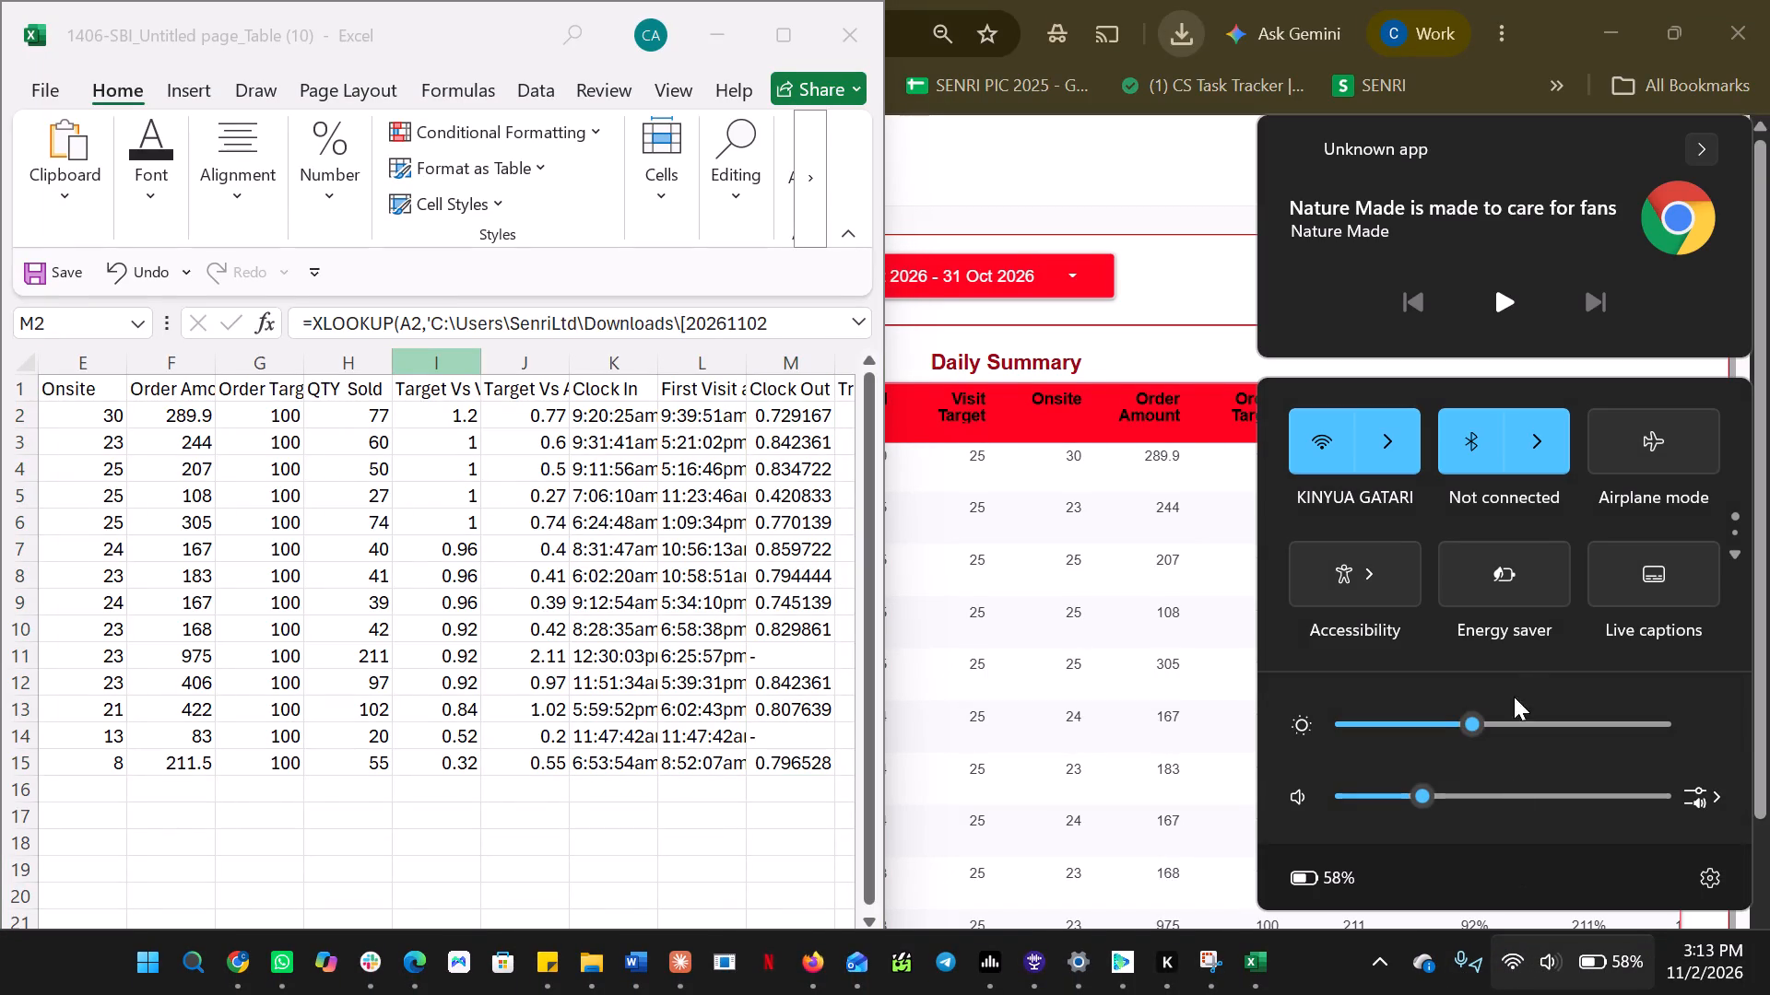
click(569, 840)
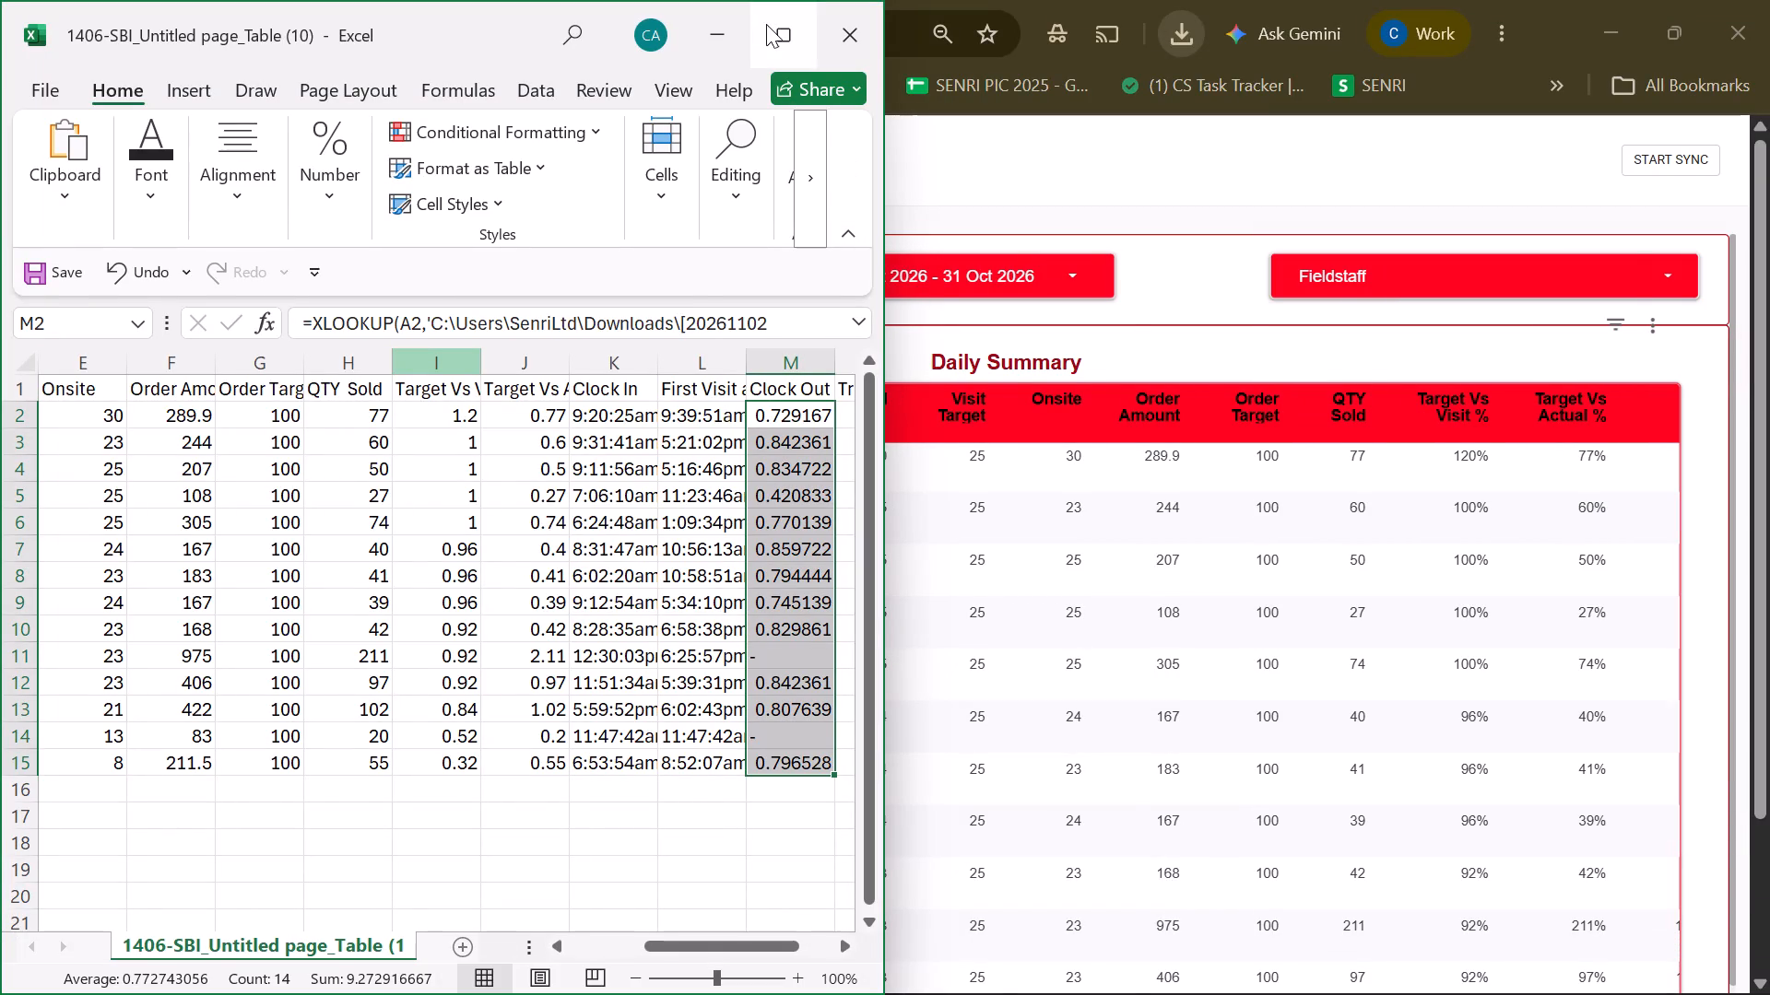
Maximize the exported 1406-SBI table workbook window.
click(766, 24)
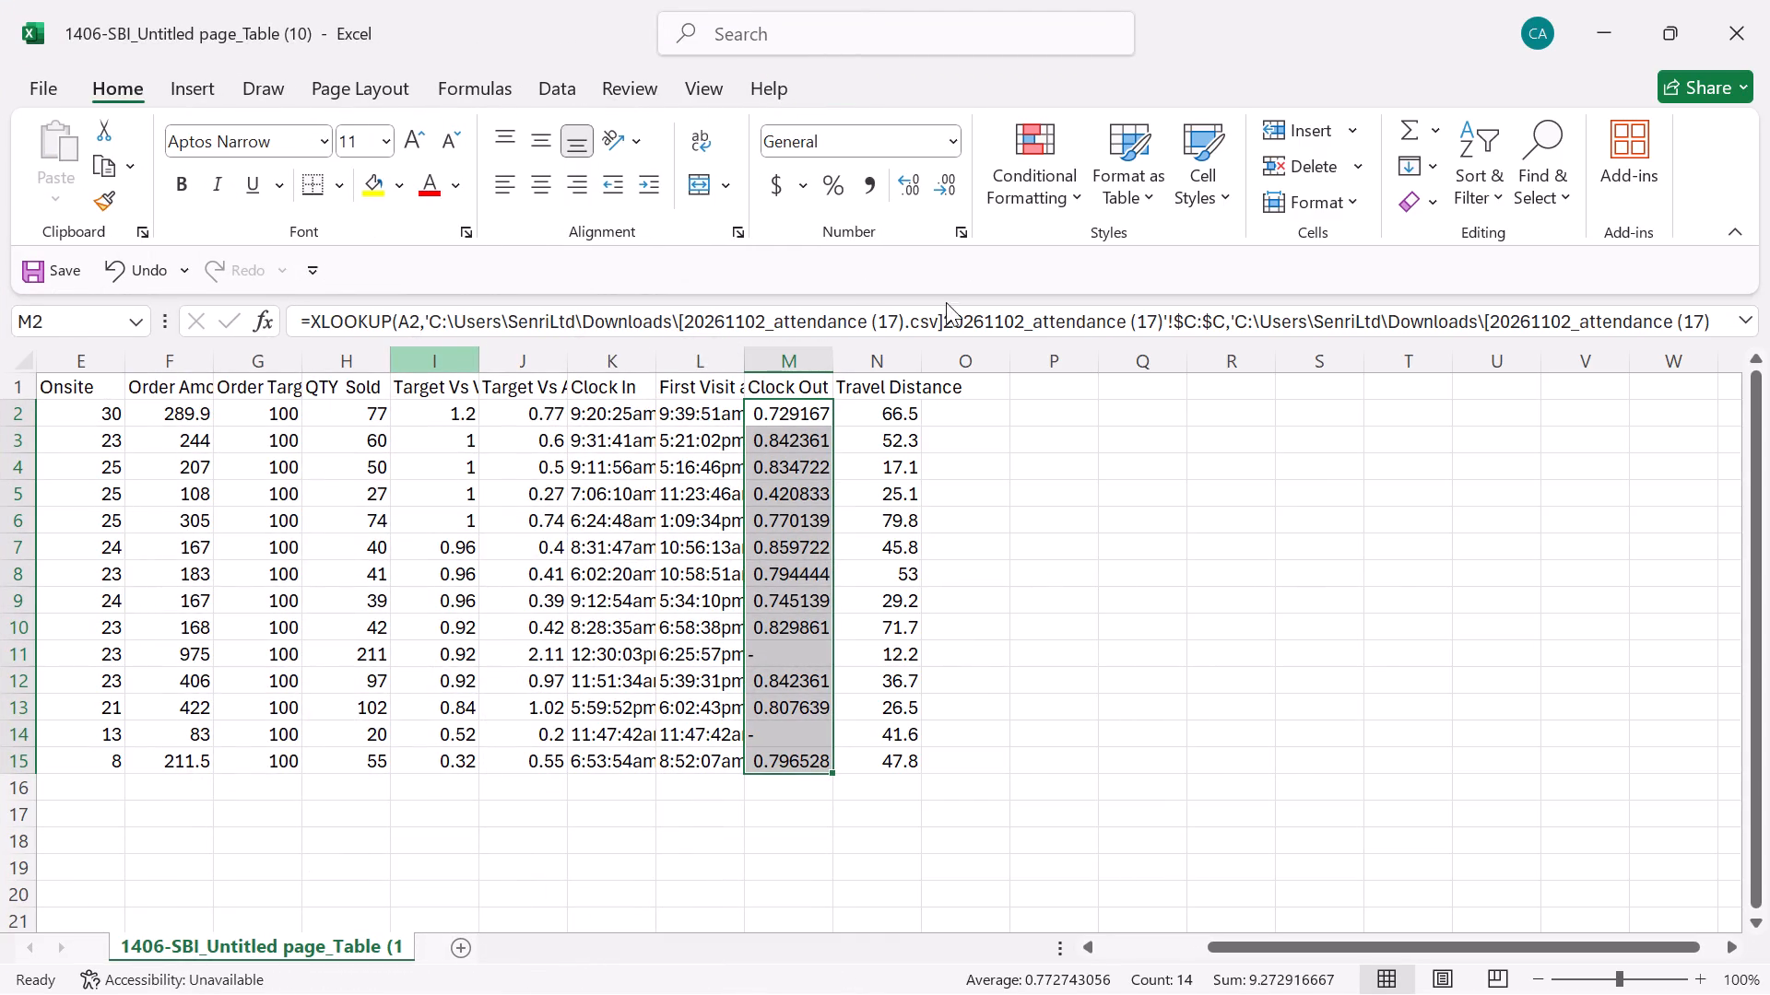
Open the sort and filter options for the Clock Out values in M2:M15.
click(1493, 189)
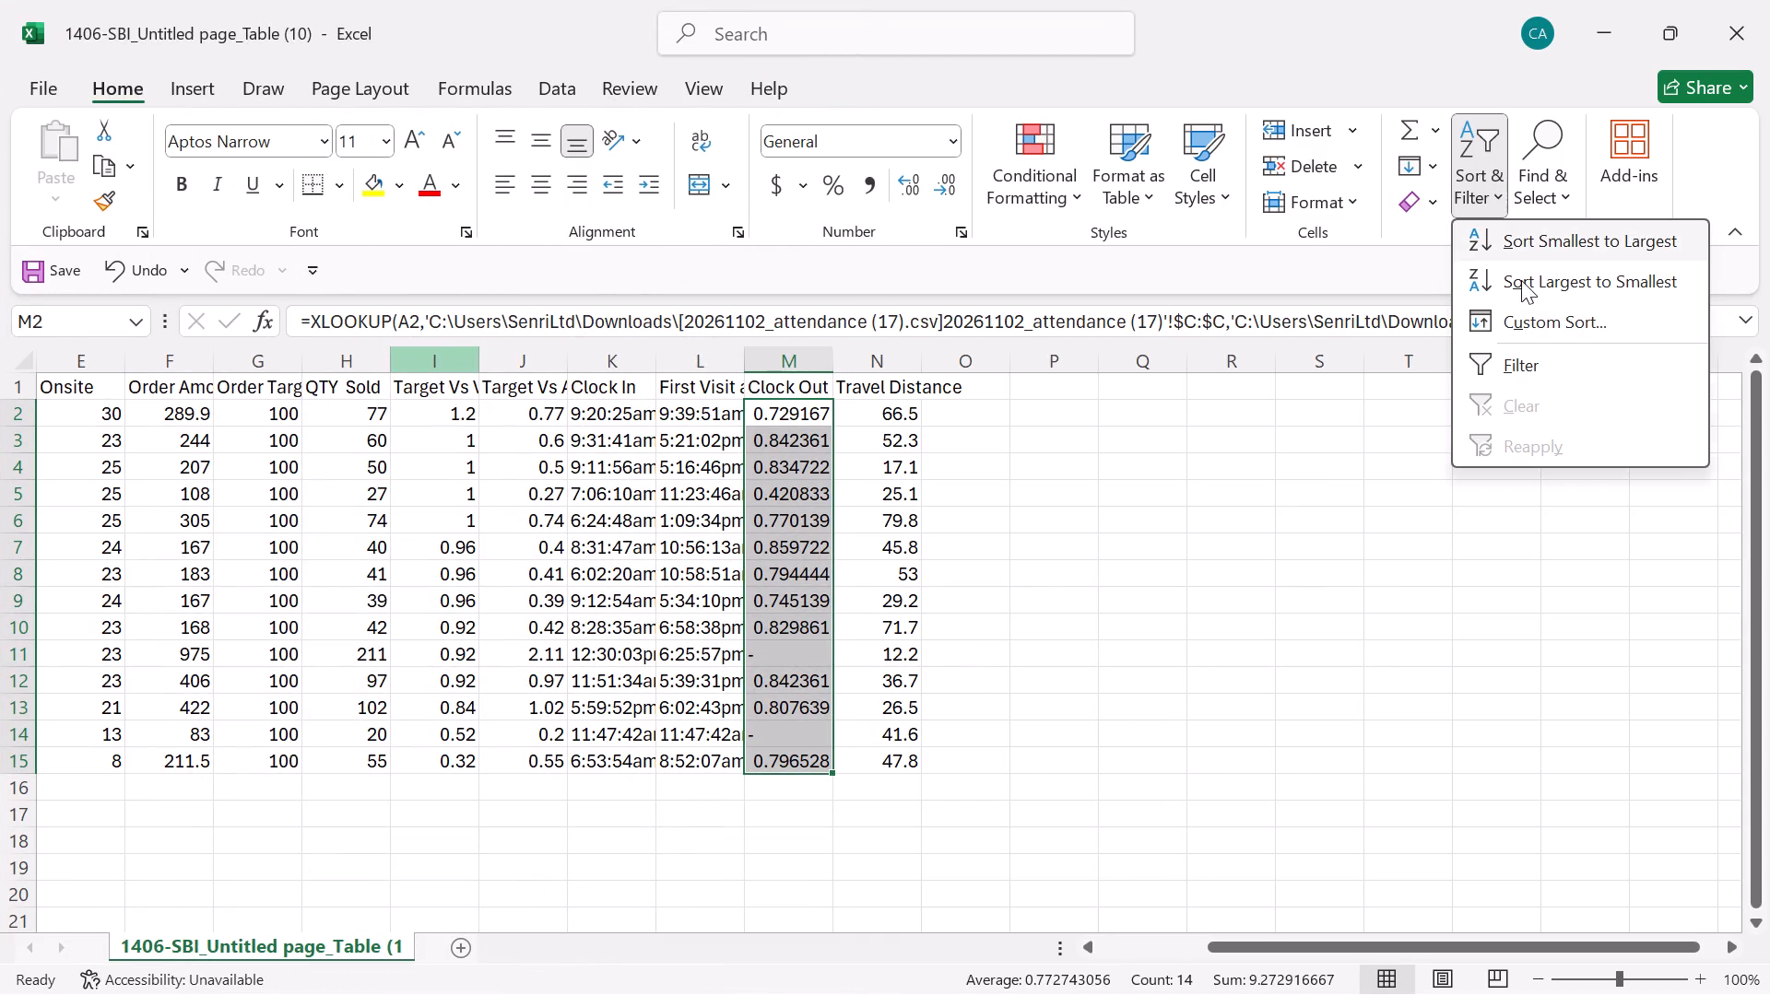
Format the Clock Out cells M2 through M15 as Time using the 1:30 PM type.
click(958, 236)
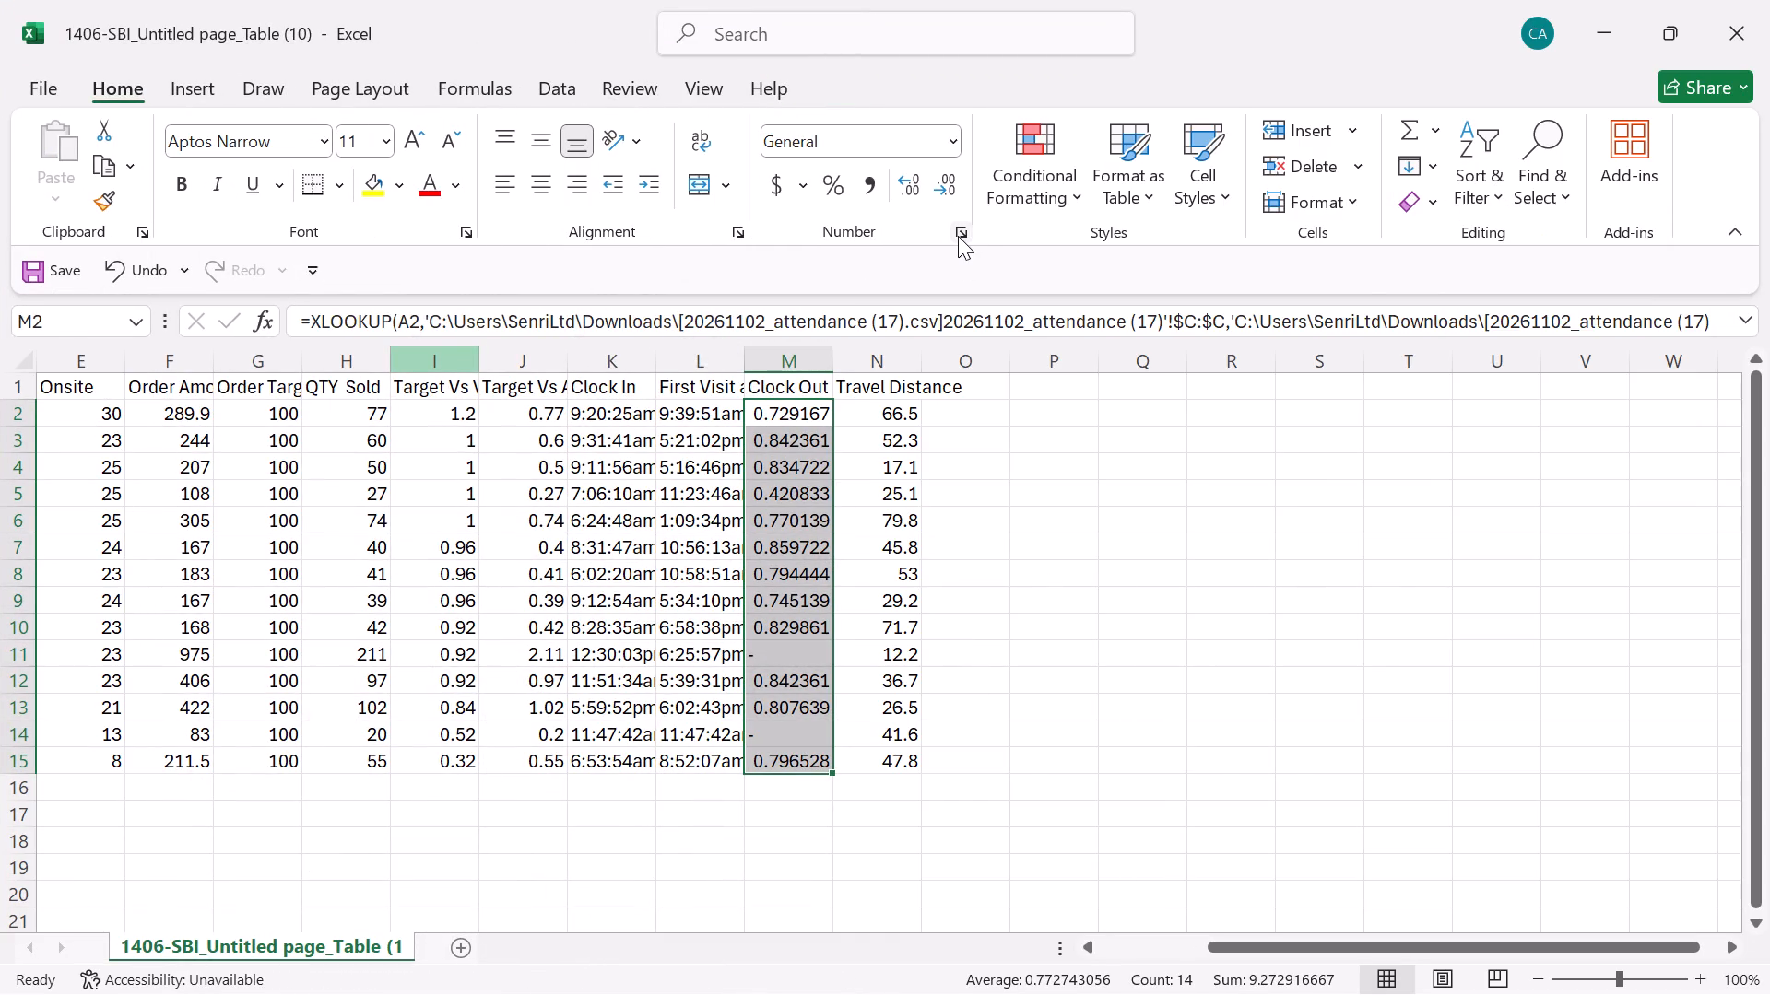
drag(192, 401, 599, 342)
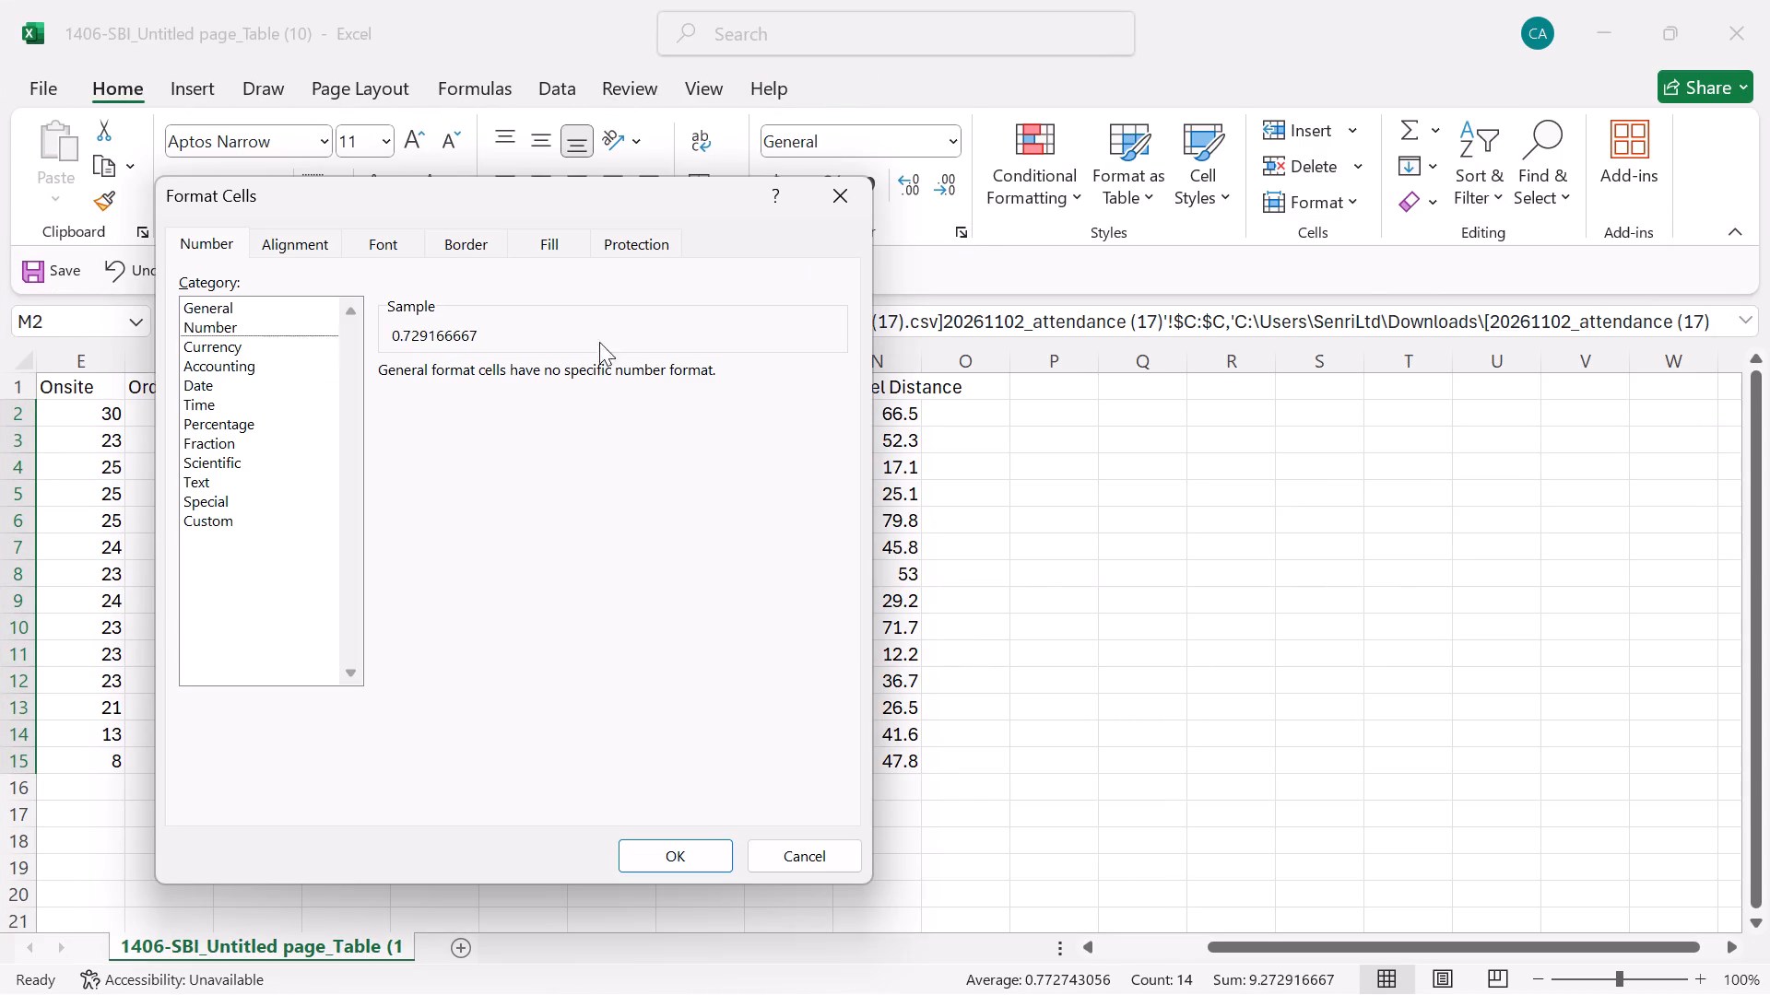
drag(599, 342, 241, 402)
click(241, 402)
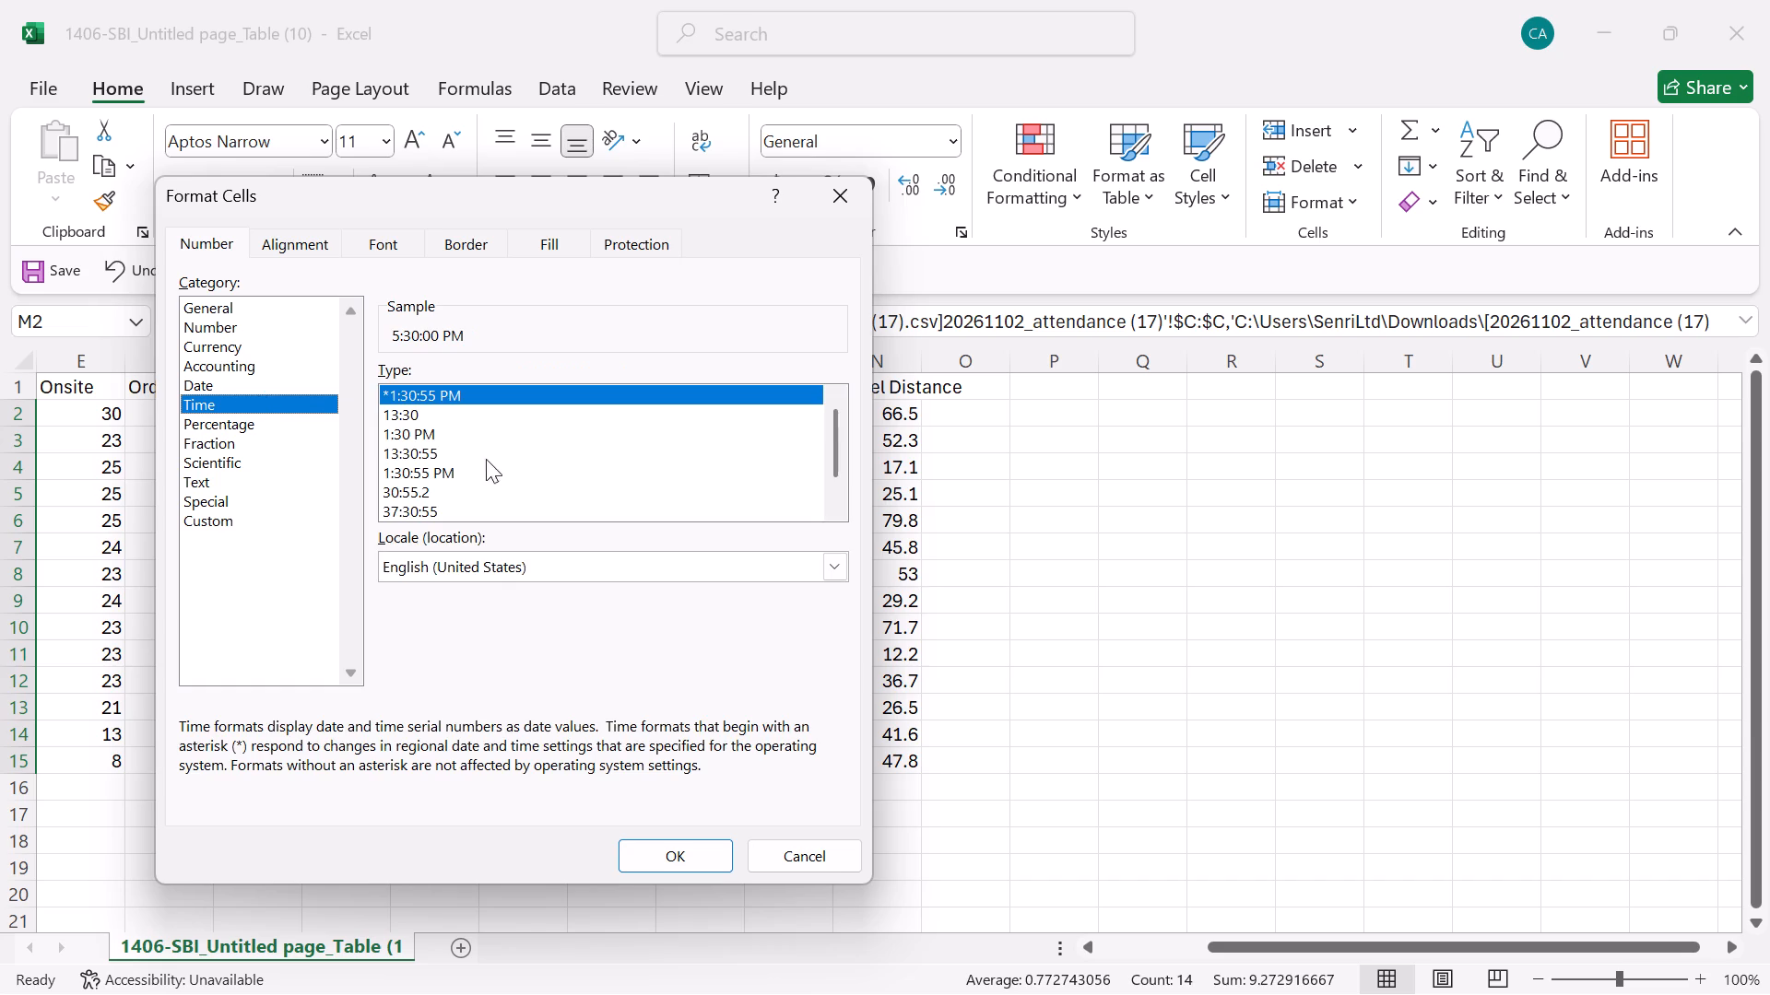
click(434, 433)
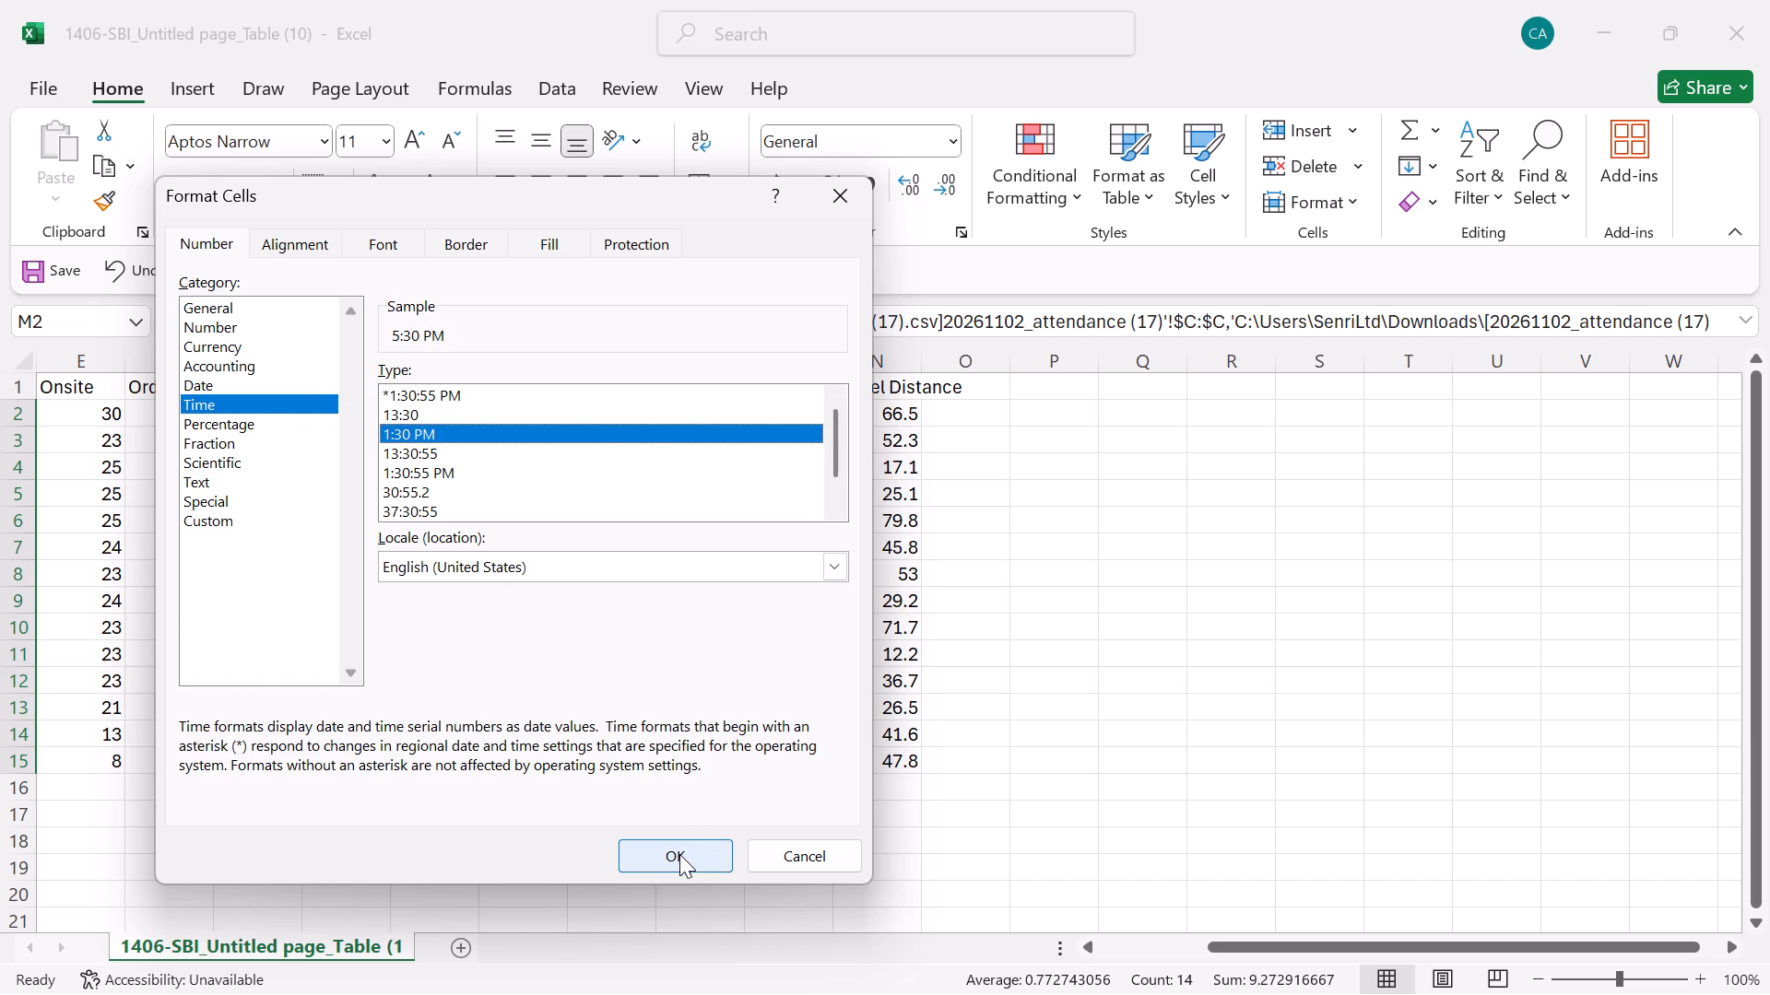
click(679, 854)
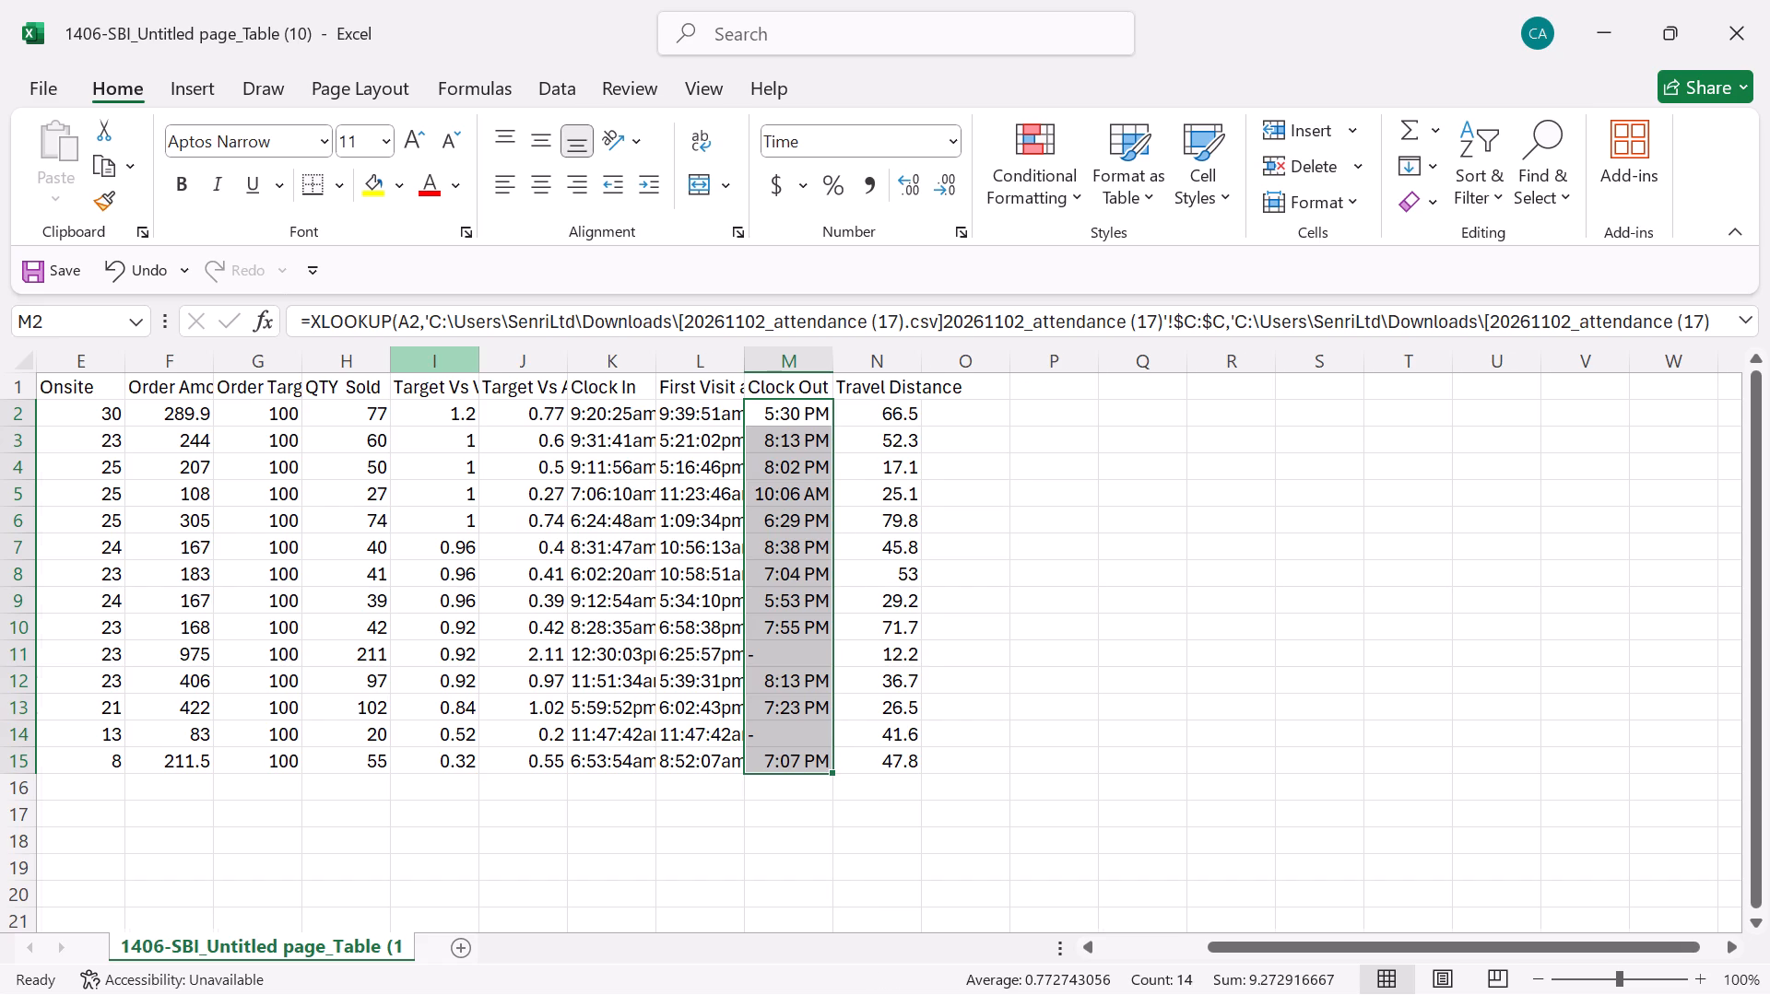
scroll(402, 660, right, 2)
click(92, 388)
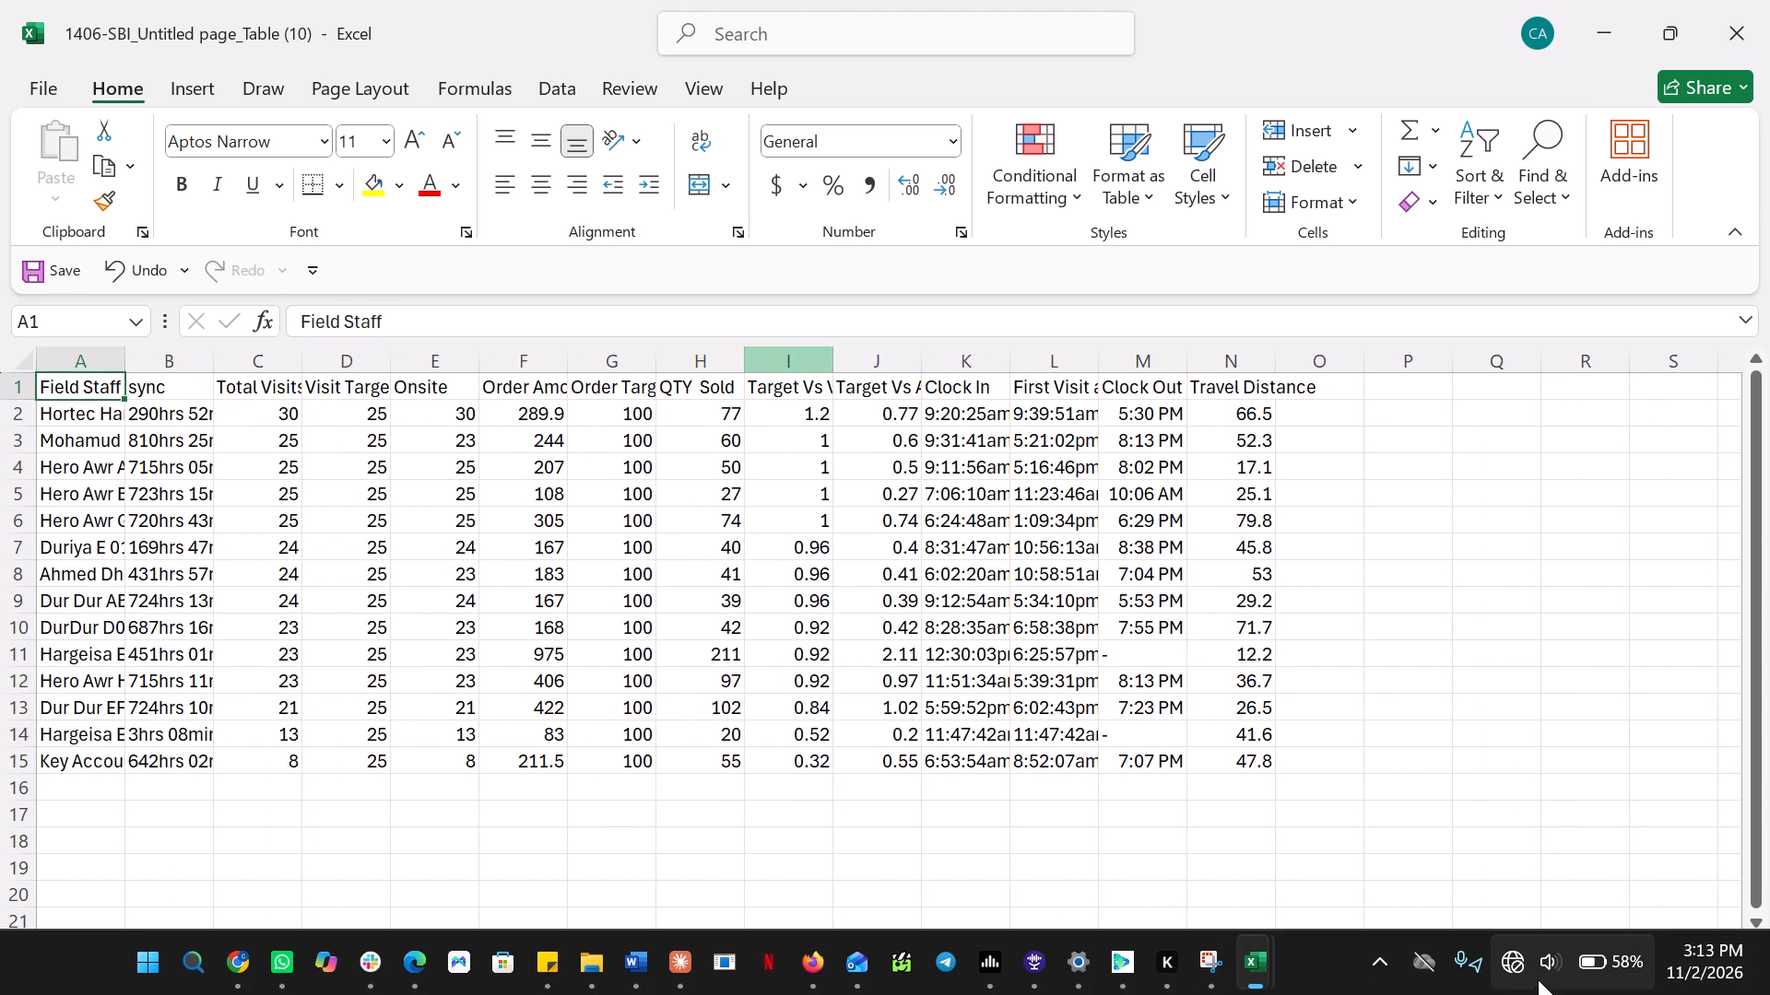
Connect the computer to the first secured network among the available Wi-Fi networks.
click(1518, 975)
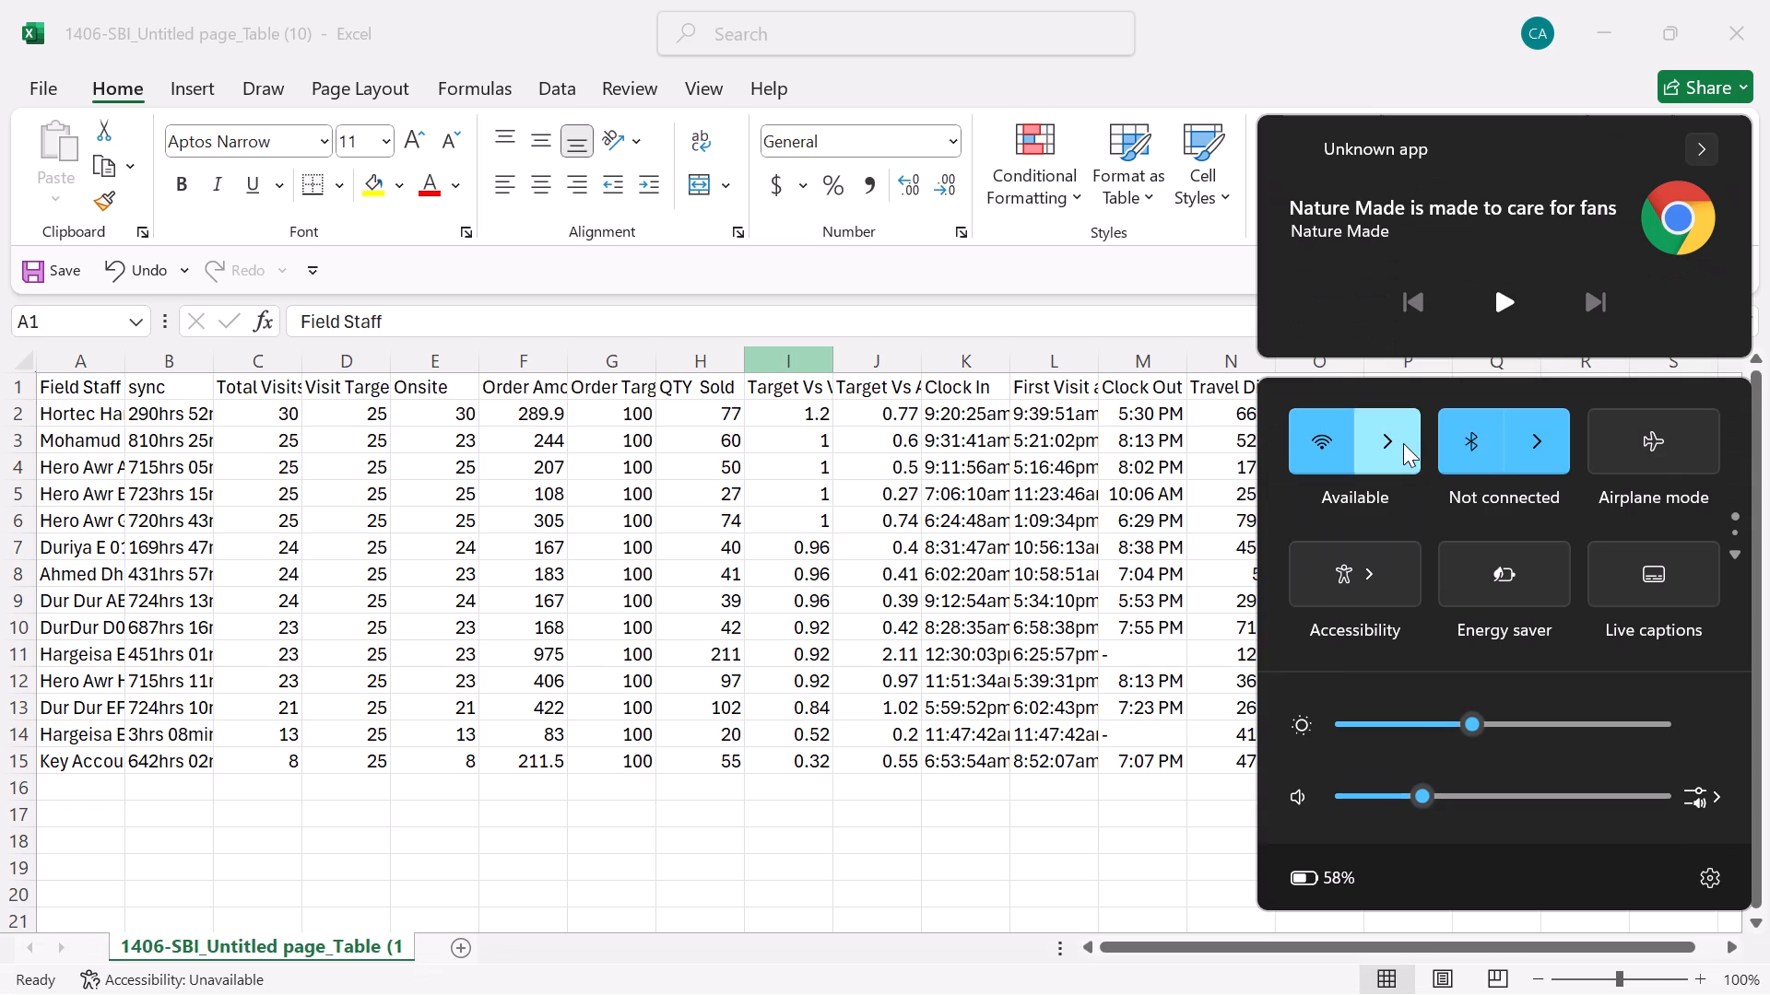
click(1403, 443)
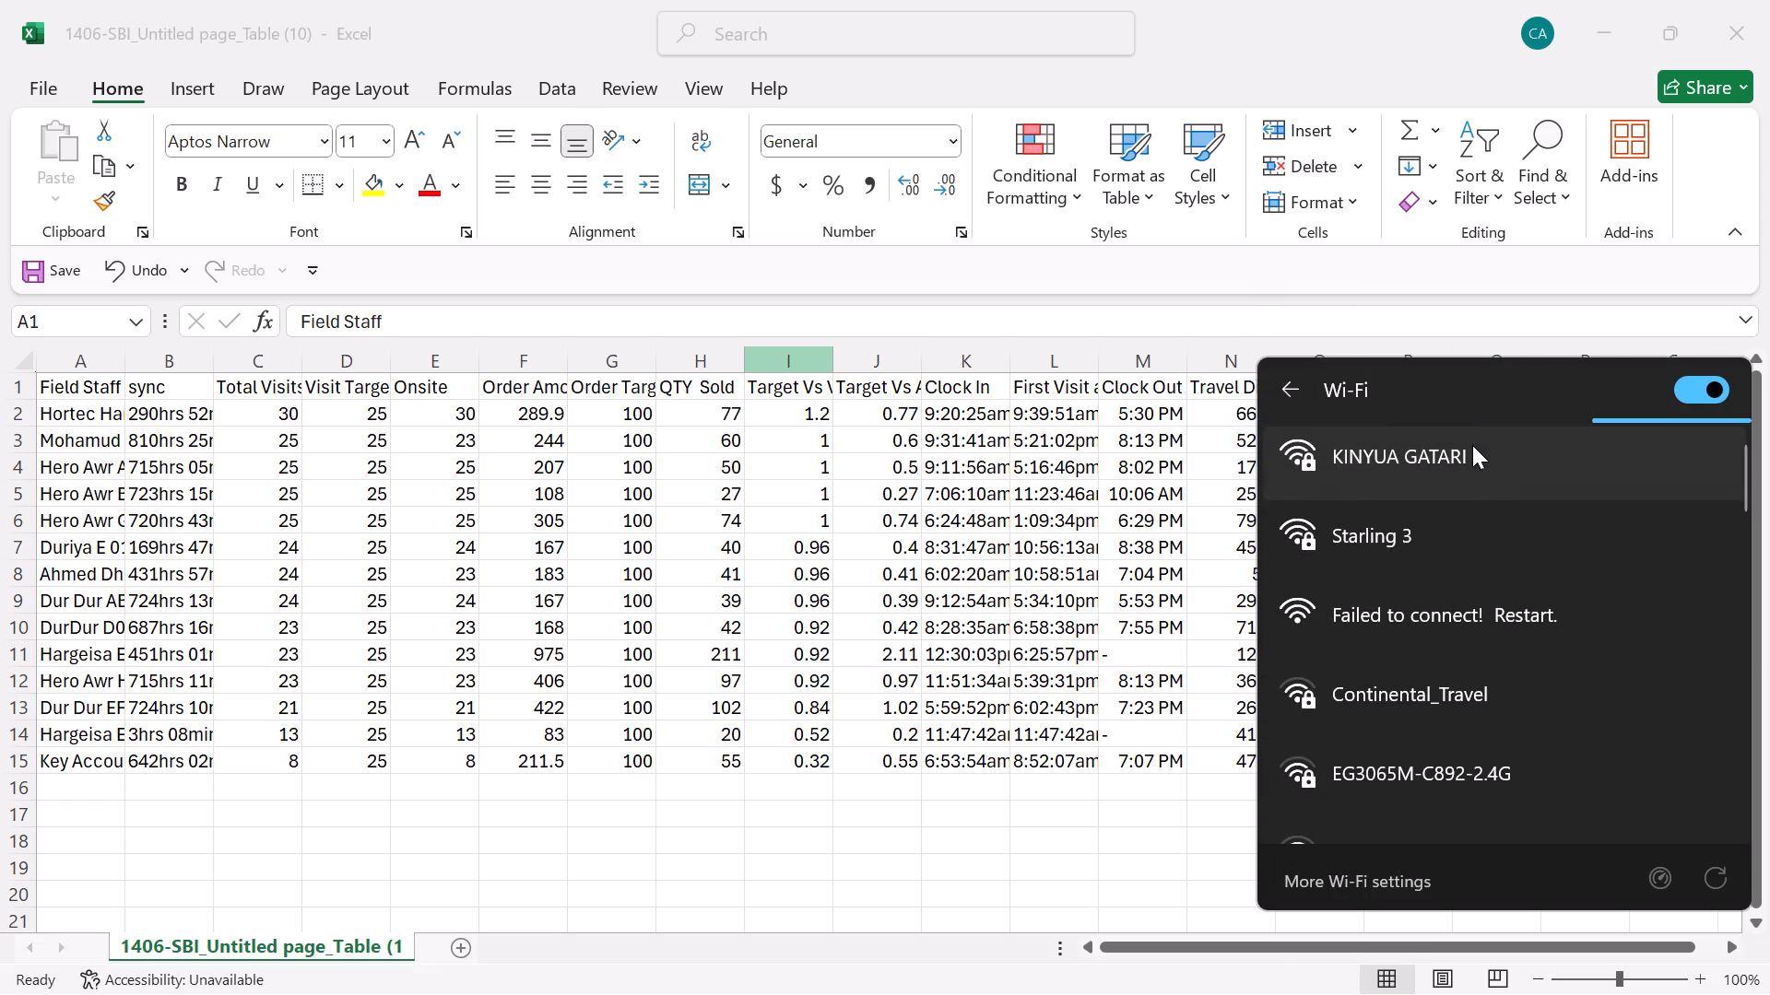
click(1447, 448)
click(1556, 587)
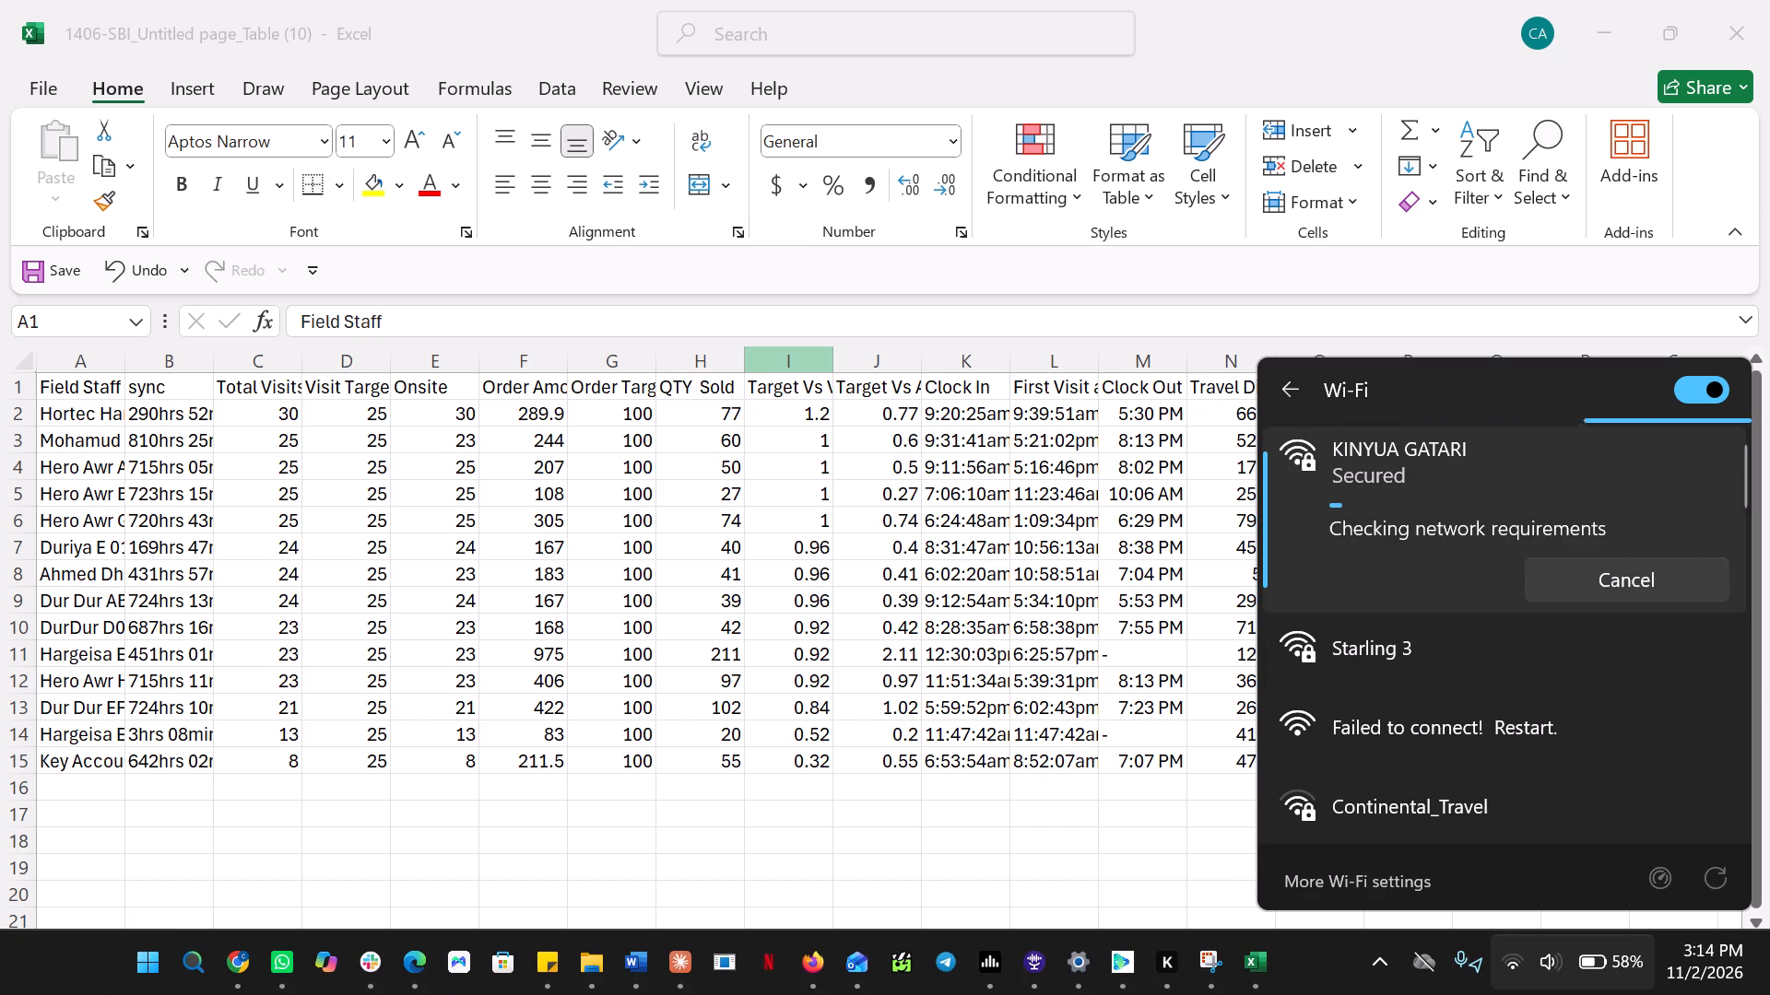
Replace the Field Staff header in cell A1 with the date 30/10/2026.
double_click(98, 384)
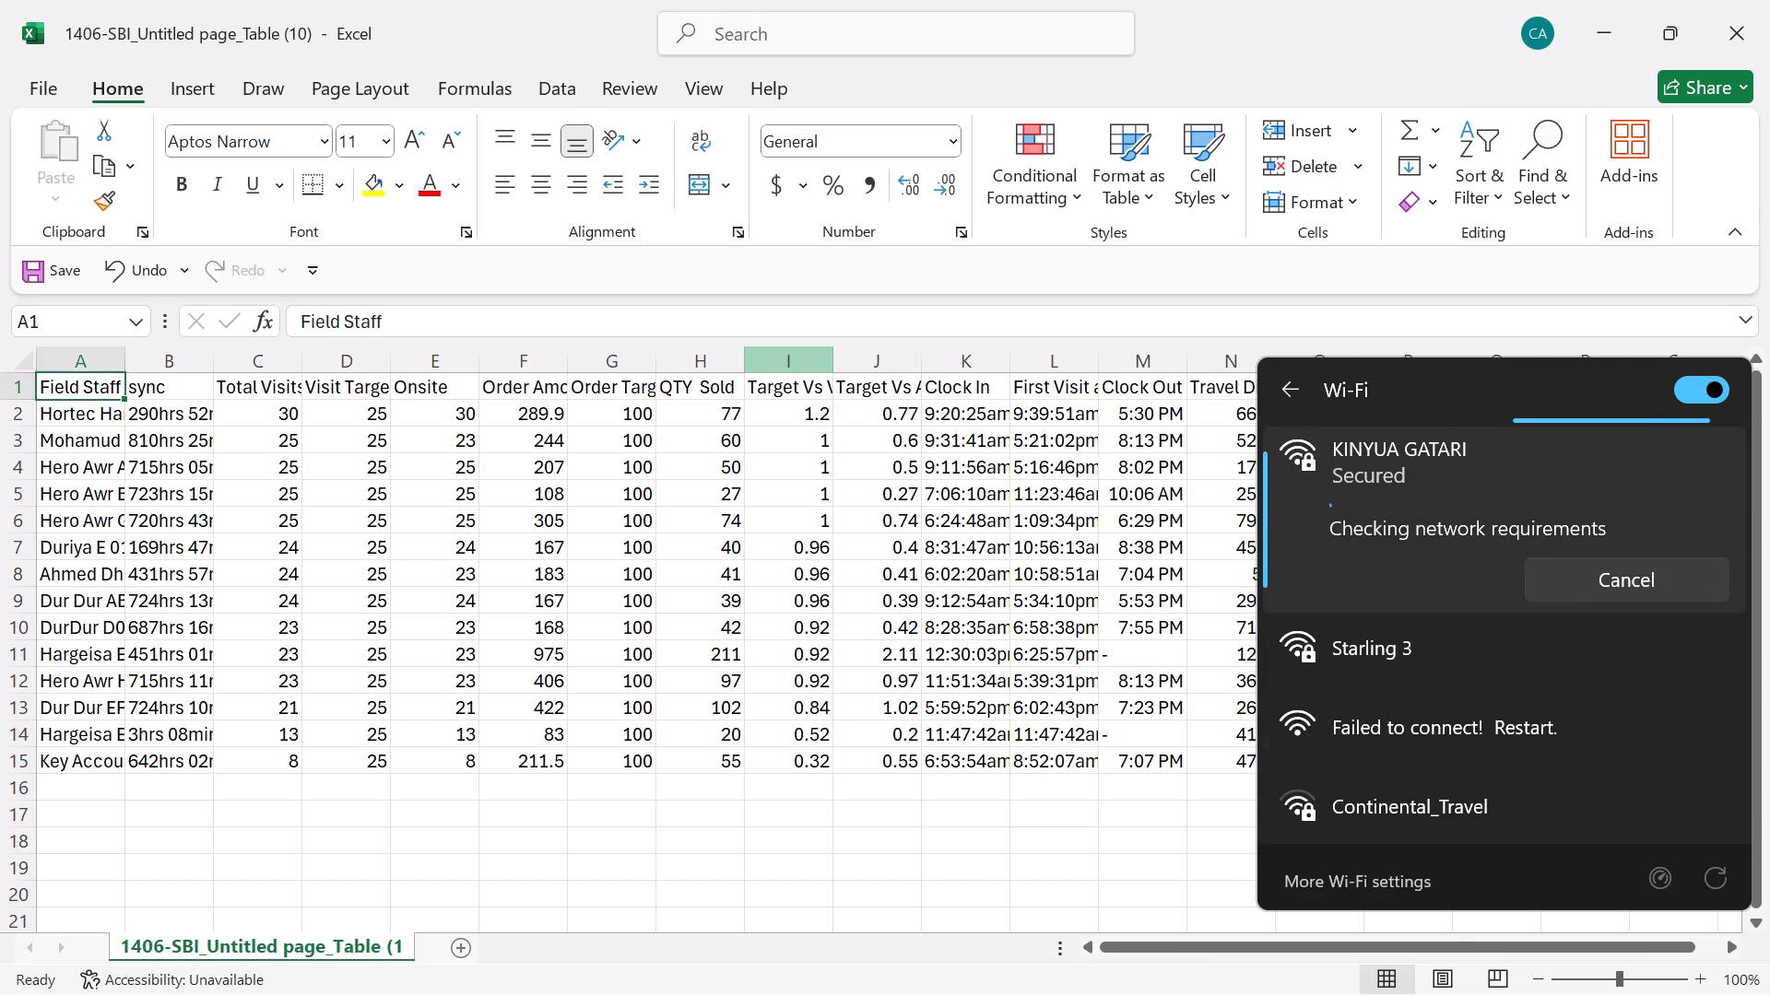
click(315, 446)
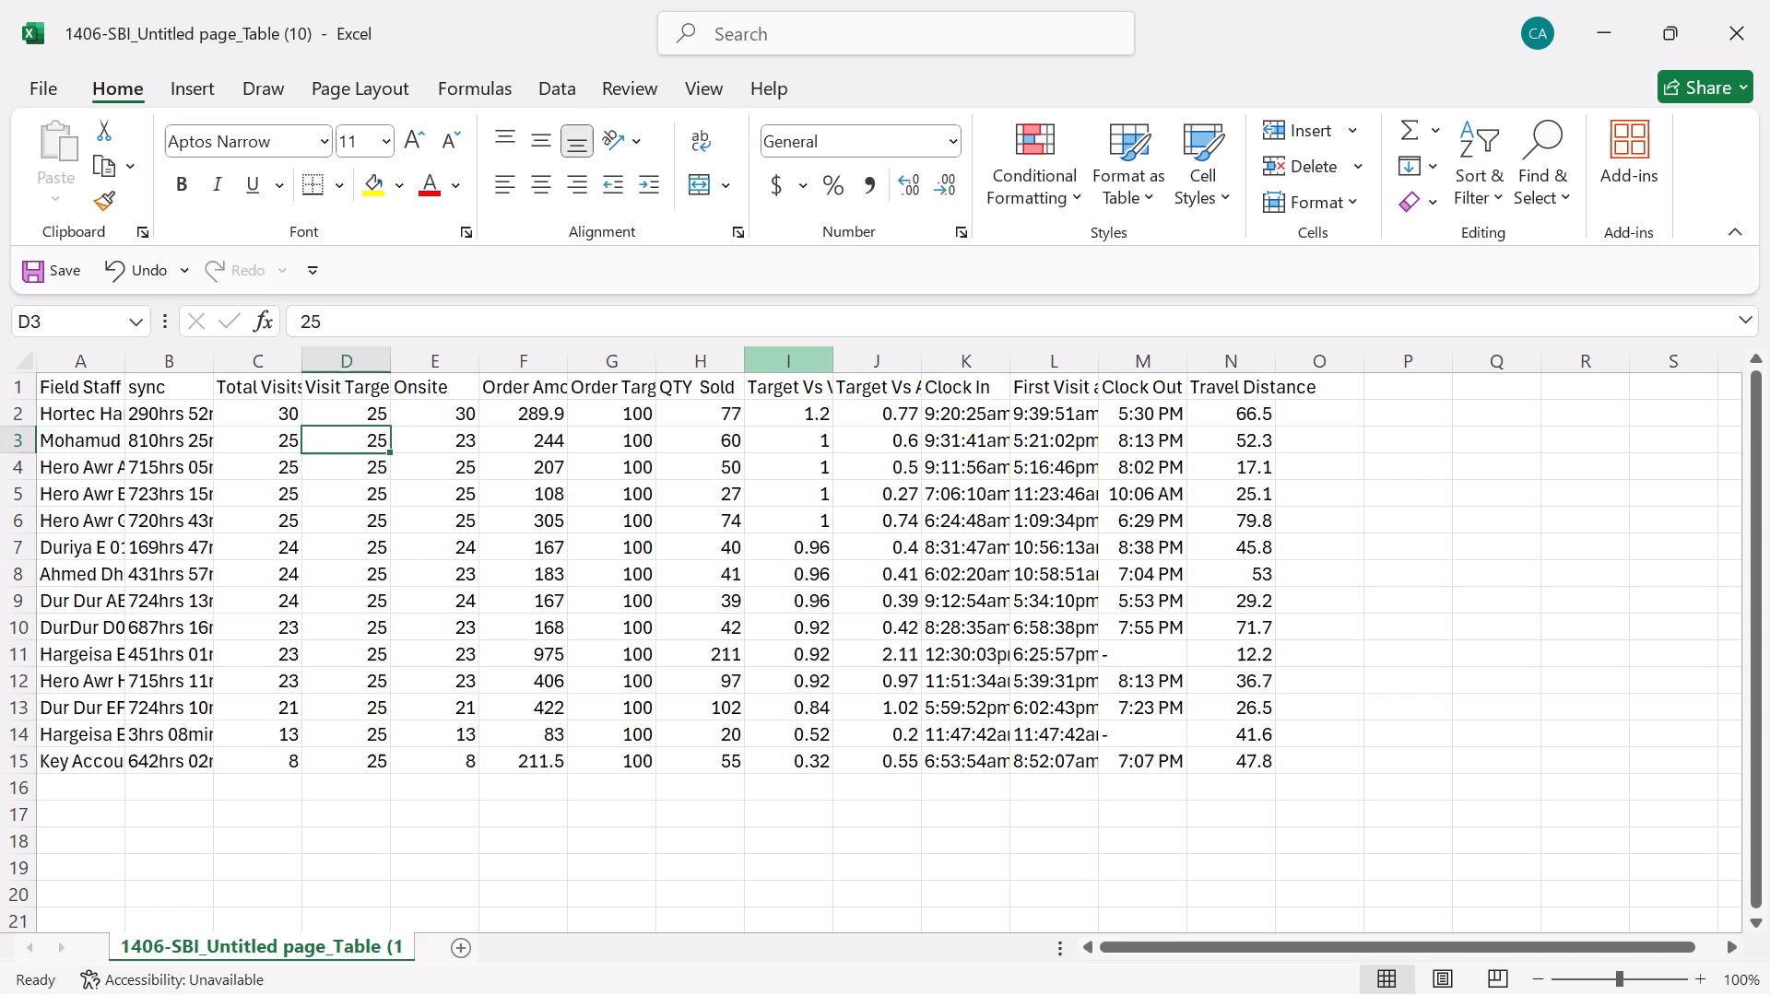
click(100, 386)
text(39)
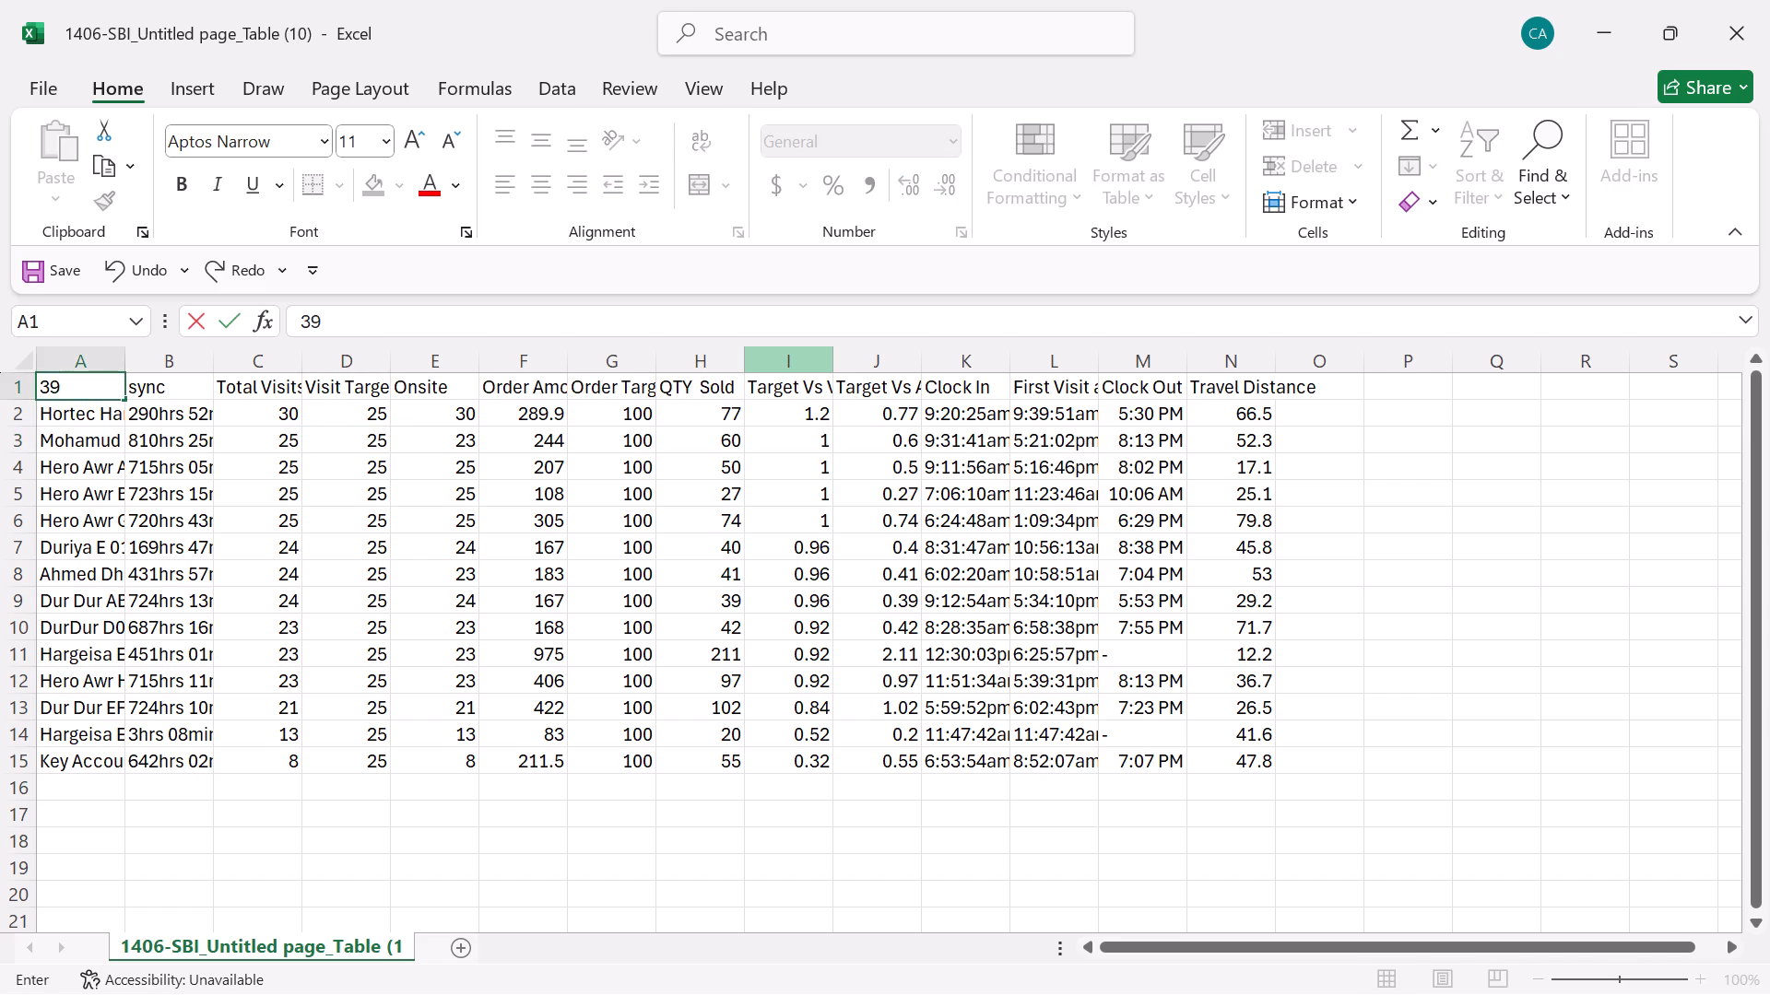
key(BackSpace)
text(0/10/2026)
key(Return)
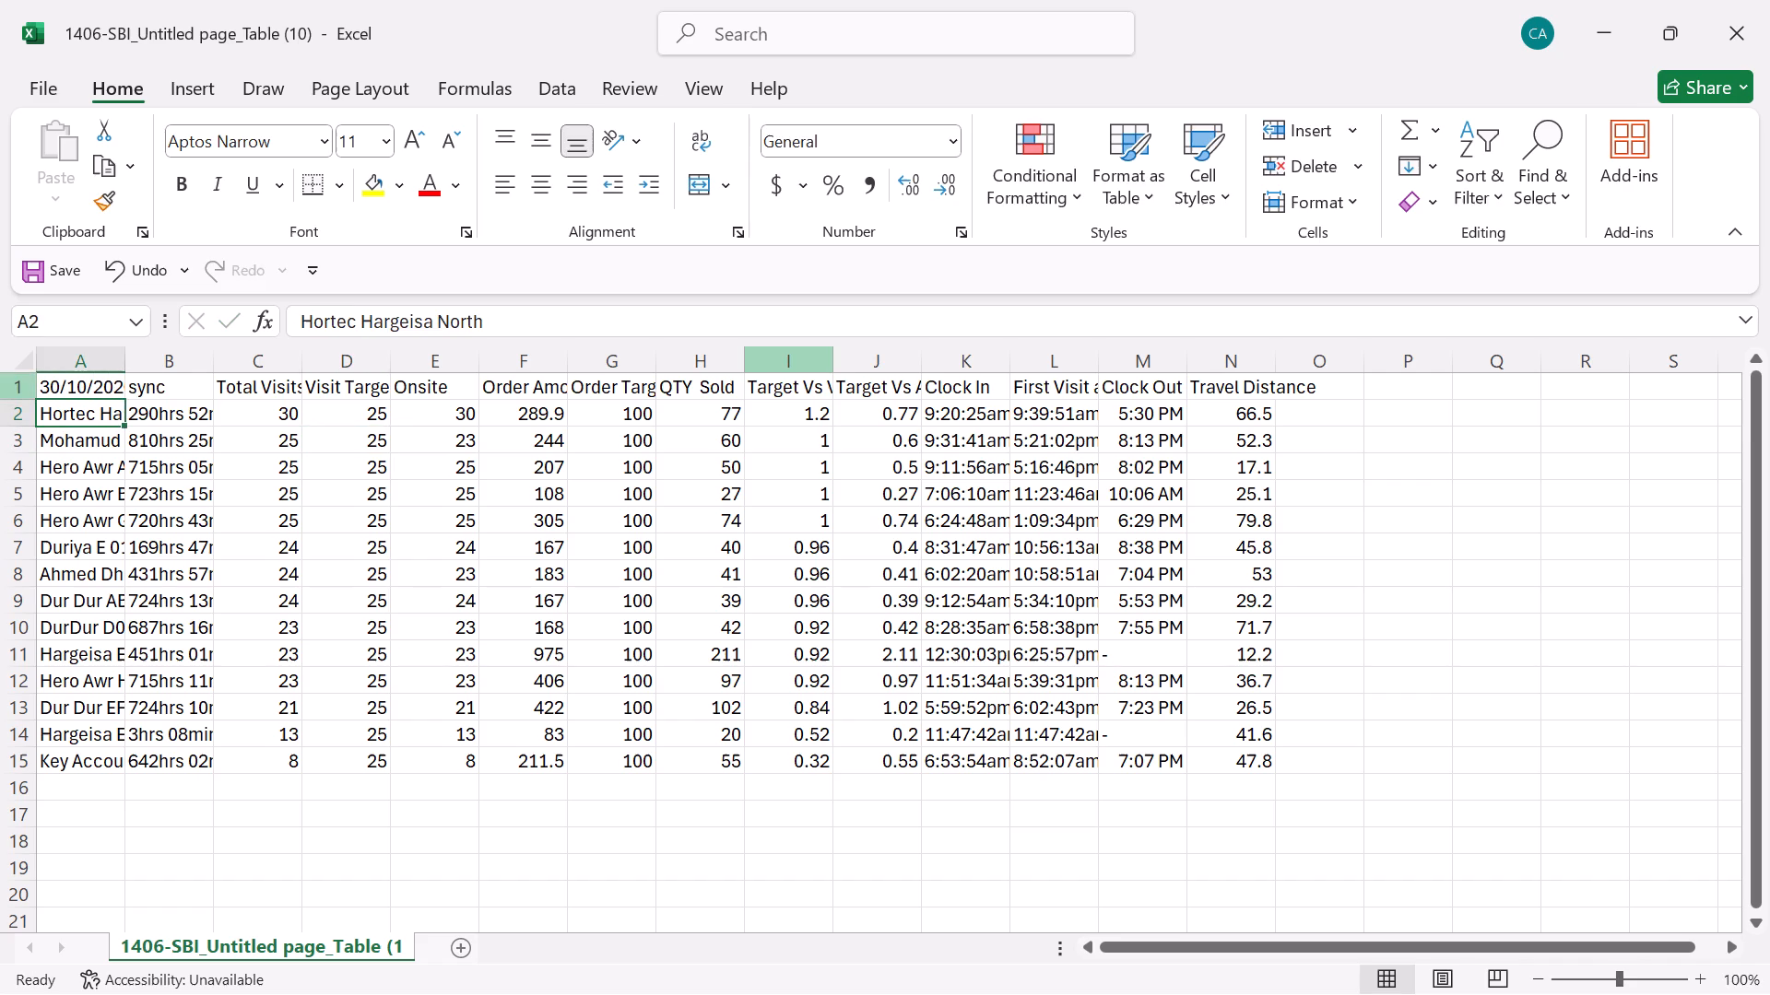
Format the whole header row 1 as bold with red font colour.
click(24, 388)
click(193, 176)
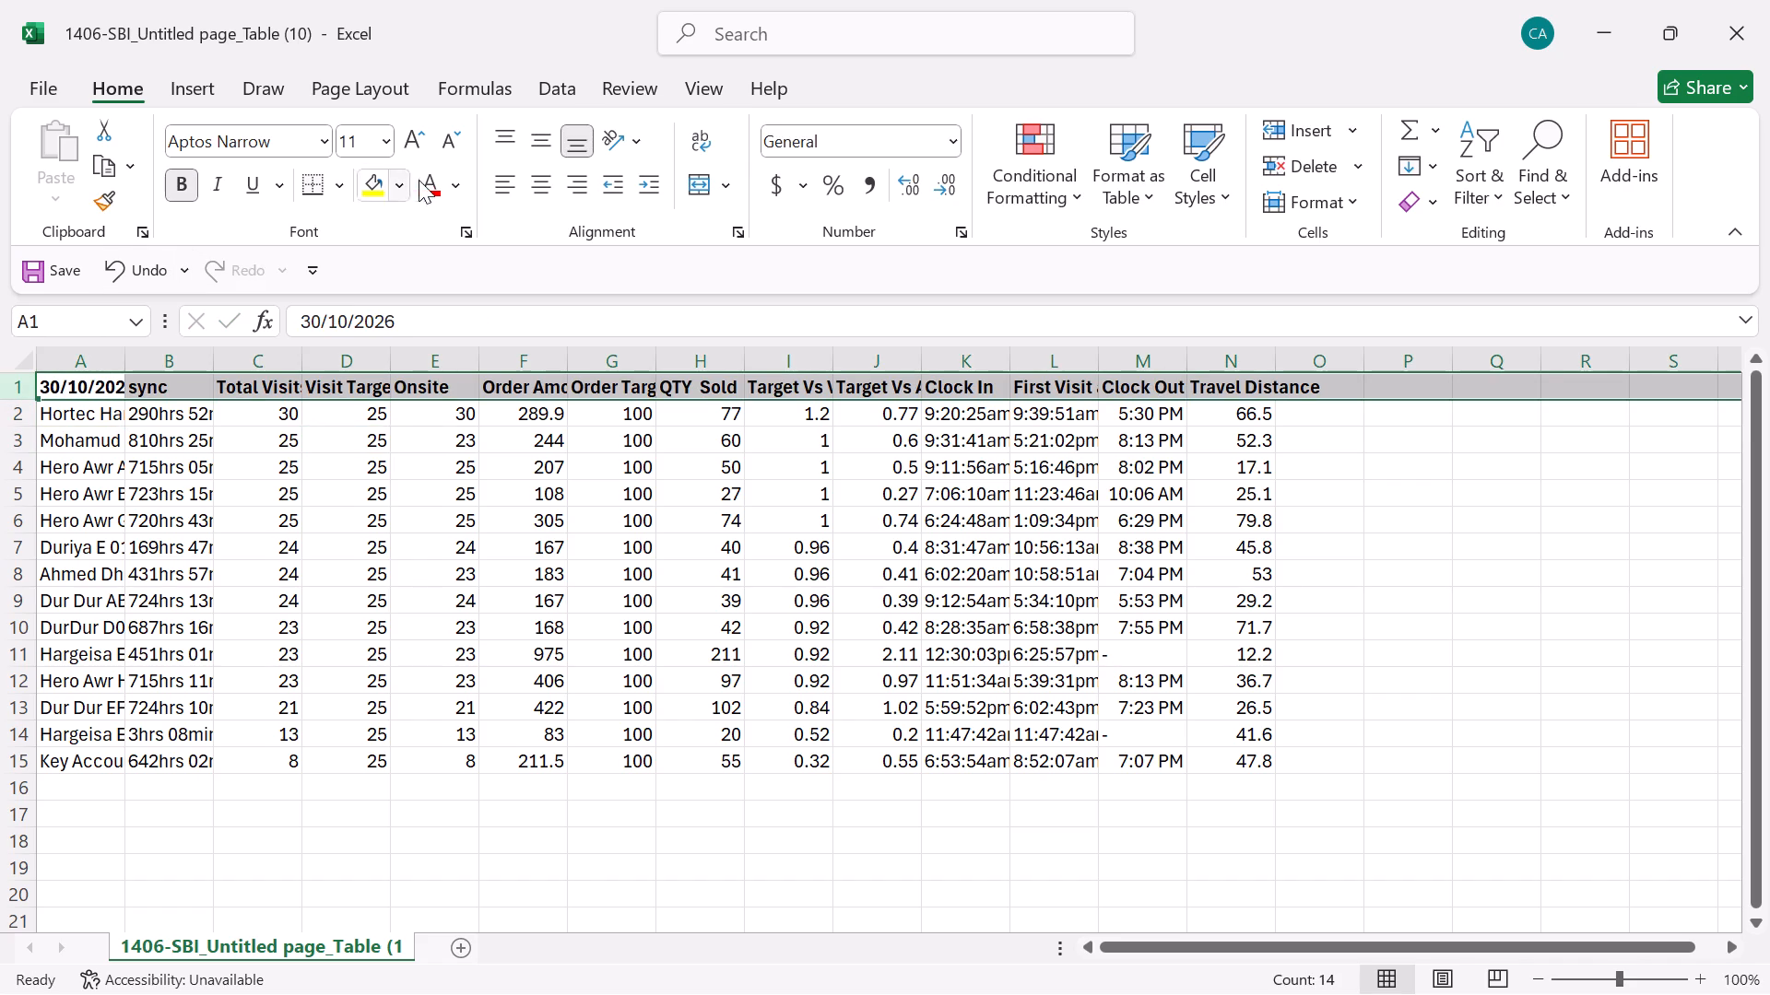
click(431, 180)
Apply all borders to the entire table from A1 through N15.
click(318, 542)
key(ctrl+a)
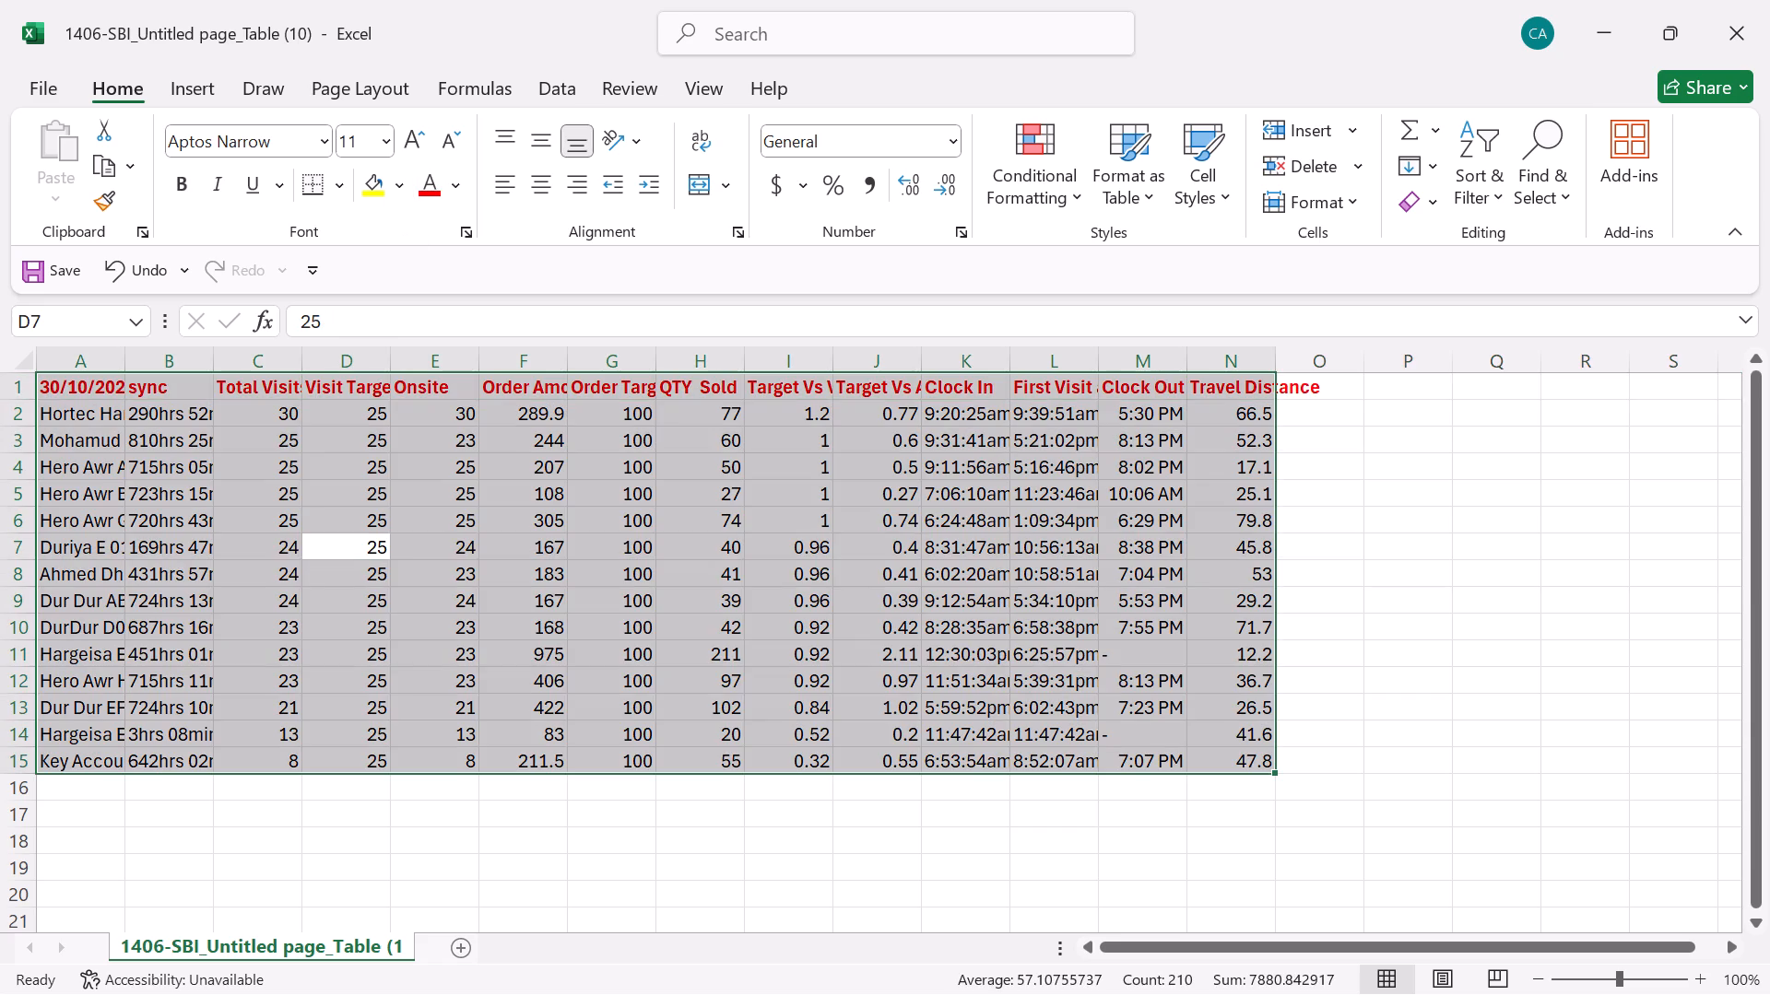
click(340, 182)
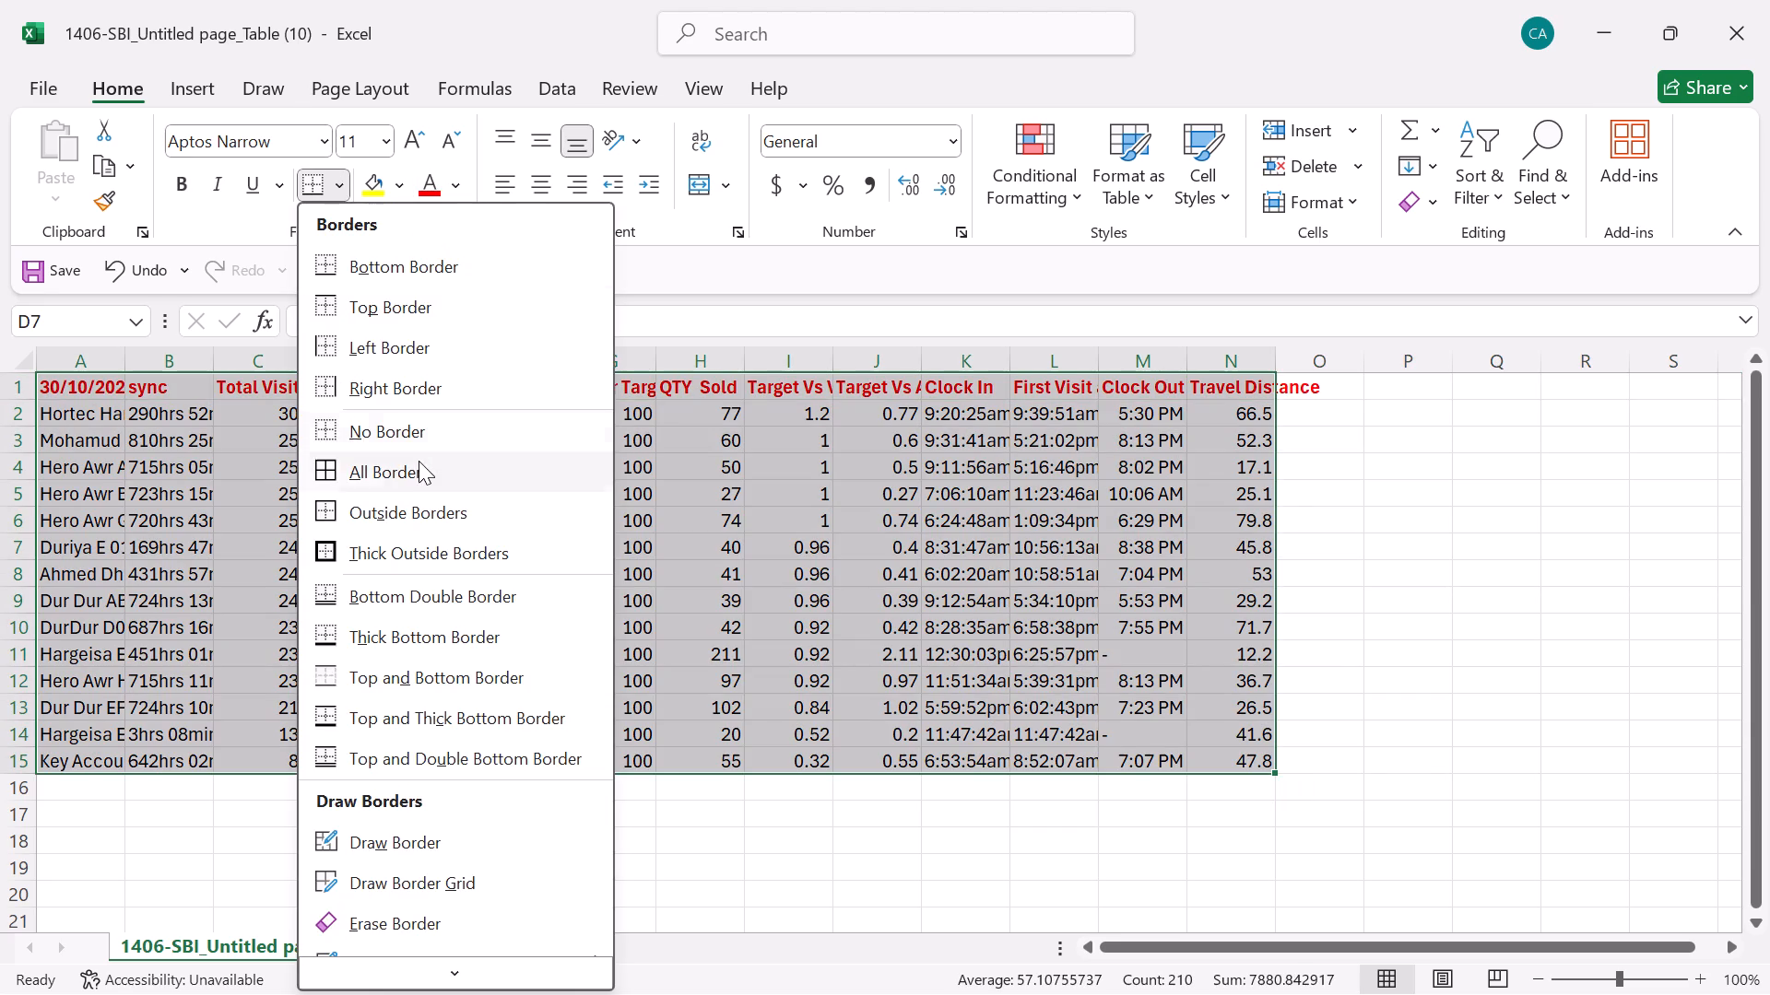
Apply All Borders to the whole table, A1 through N15.
click(411, 463)
Select the entire sheet and autofit all column widths to their contents.
drag(26, 355, 36, 358)
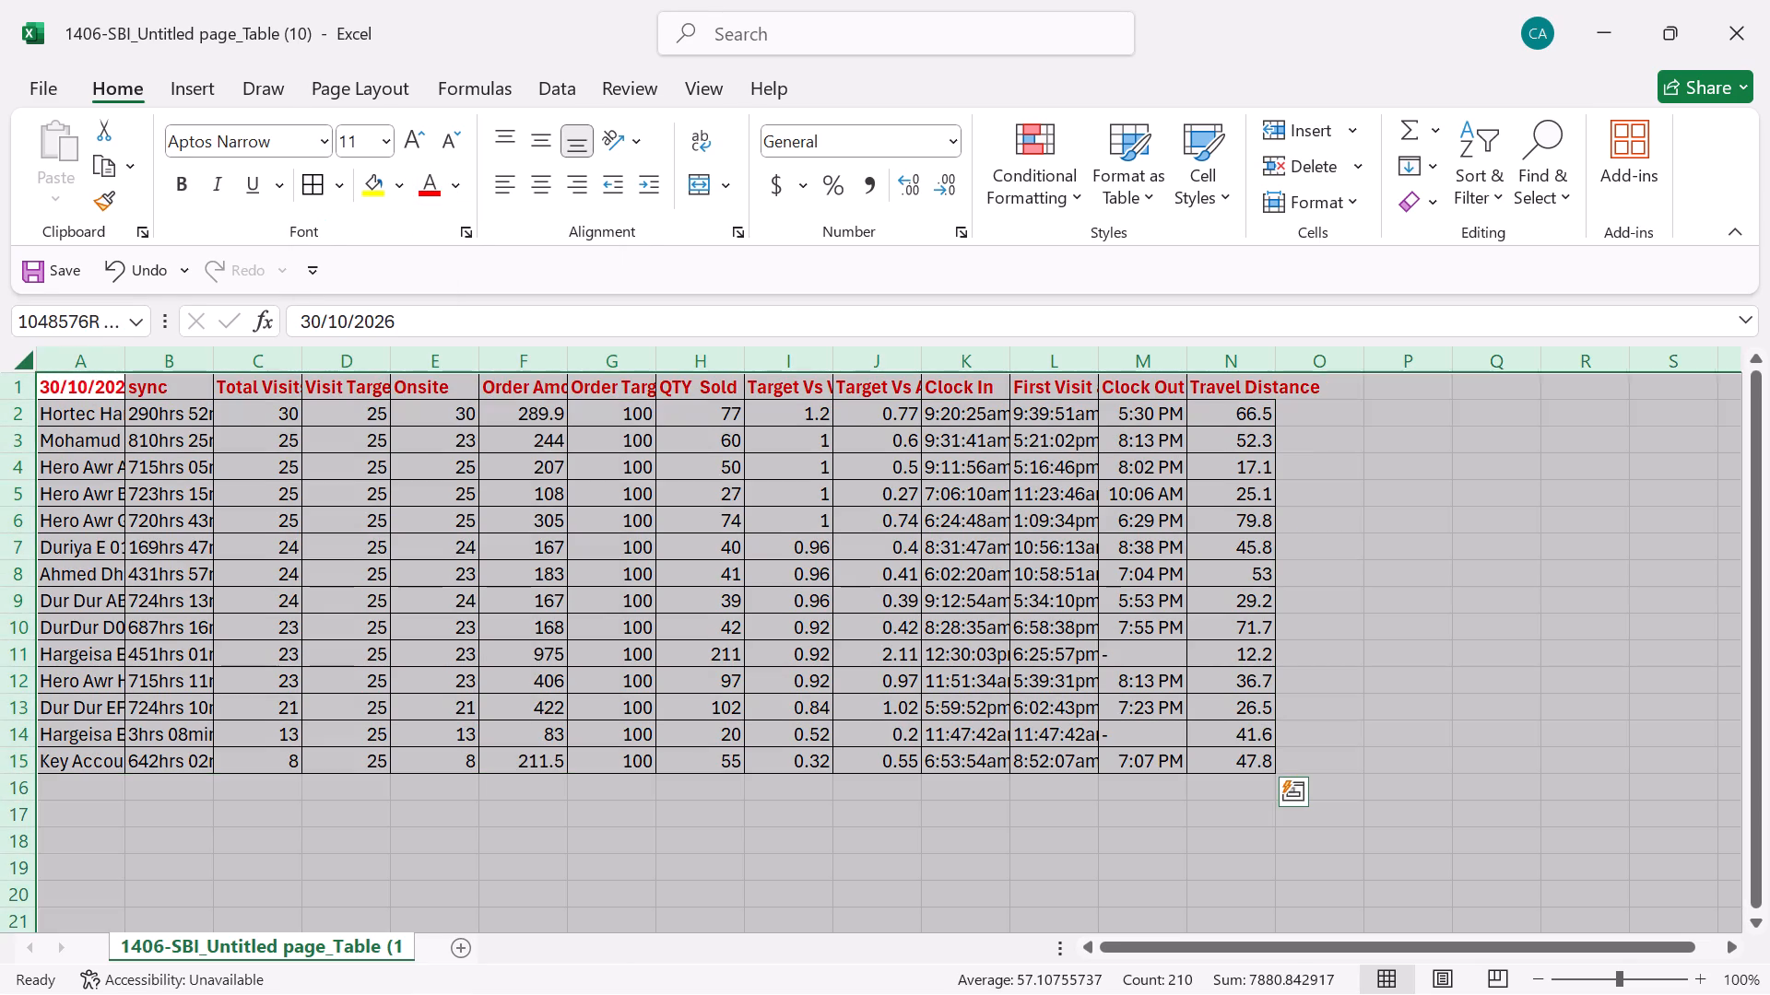
drag(36, 358, 123, 362)
click(123, 362)
drag(123, 362, 295, 567)
click(295, 567)
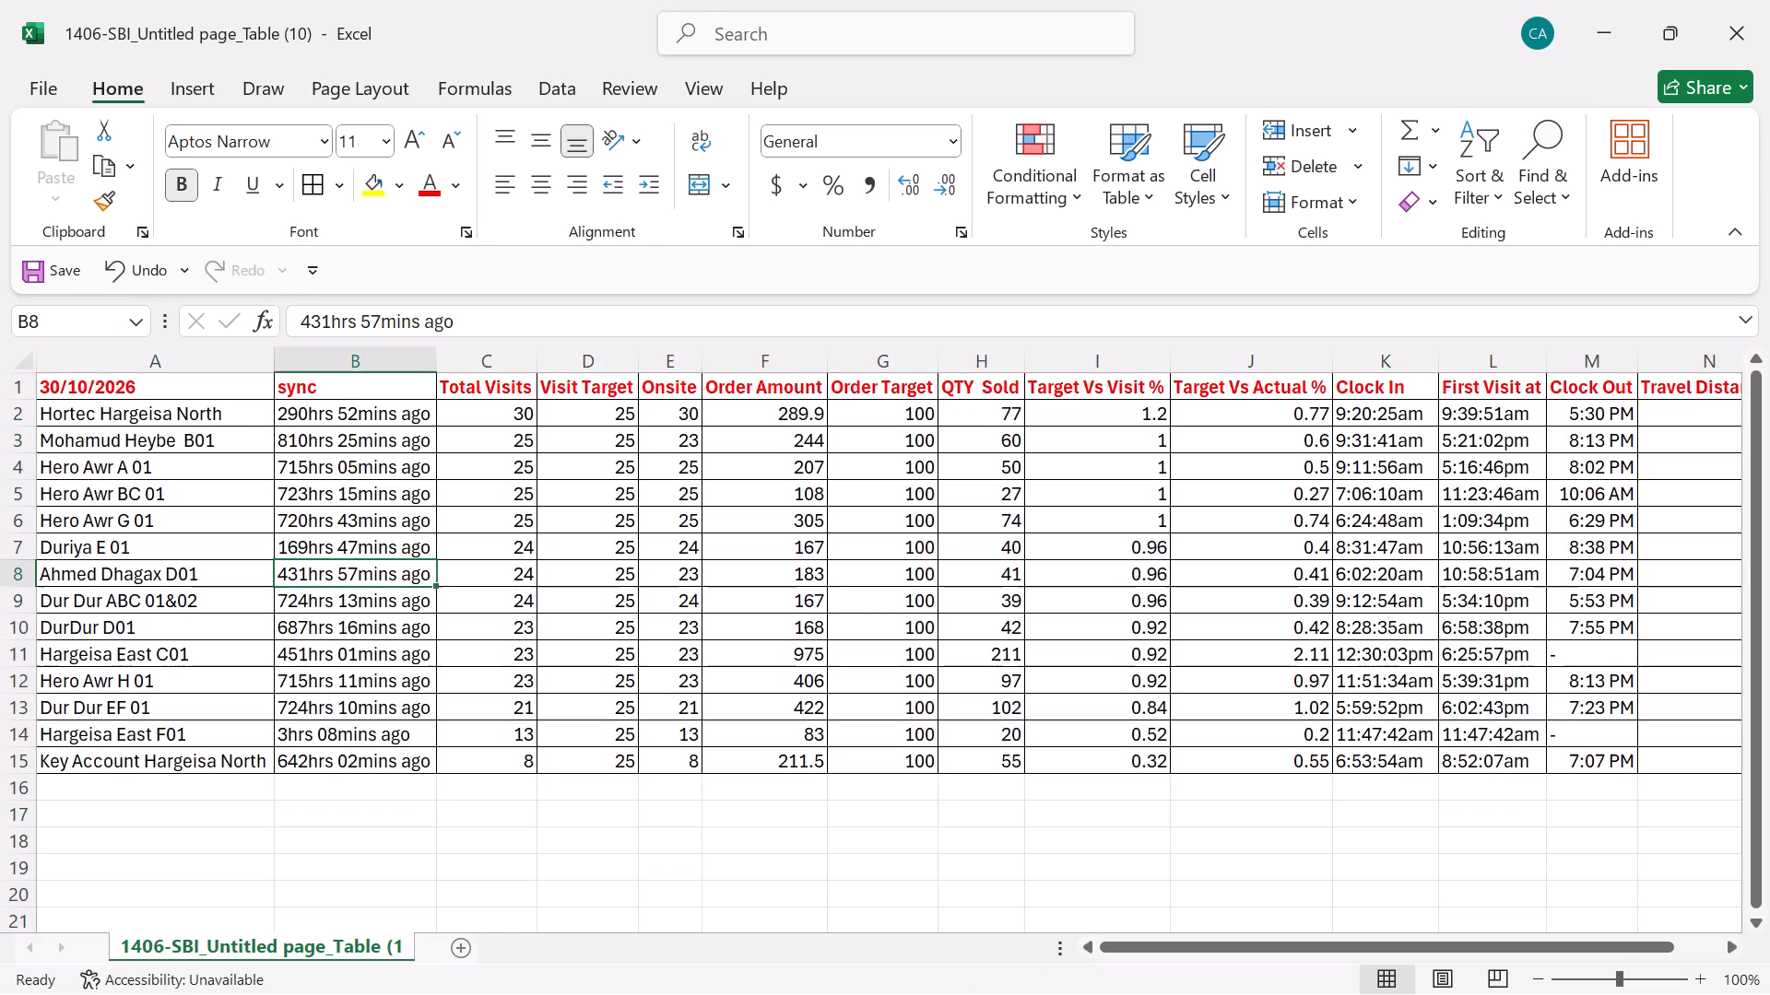
Select the whole formatted table, including its header row, and cut it to the clipboard.
key(a)
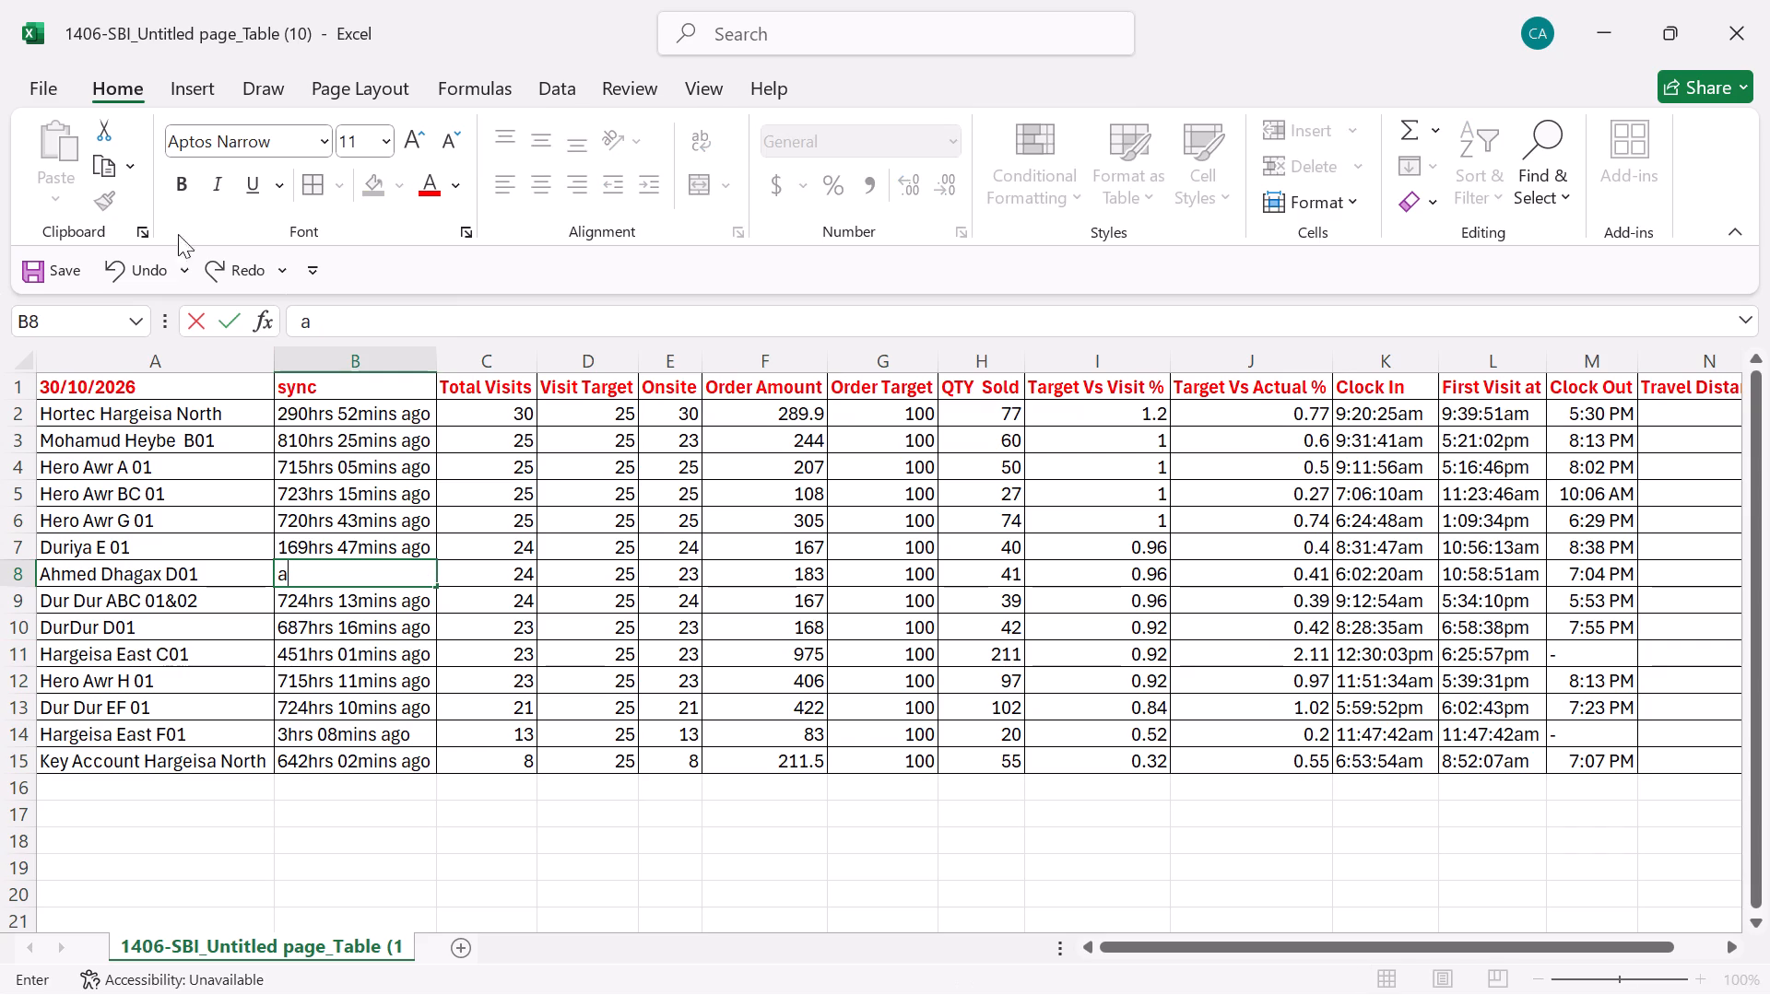
click(117, 274)
click(136, 739)
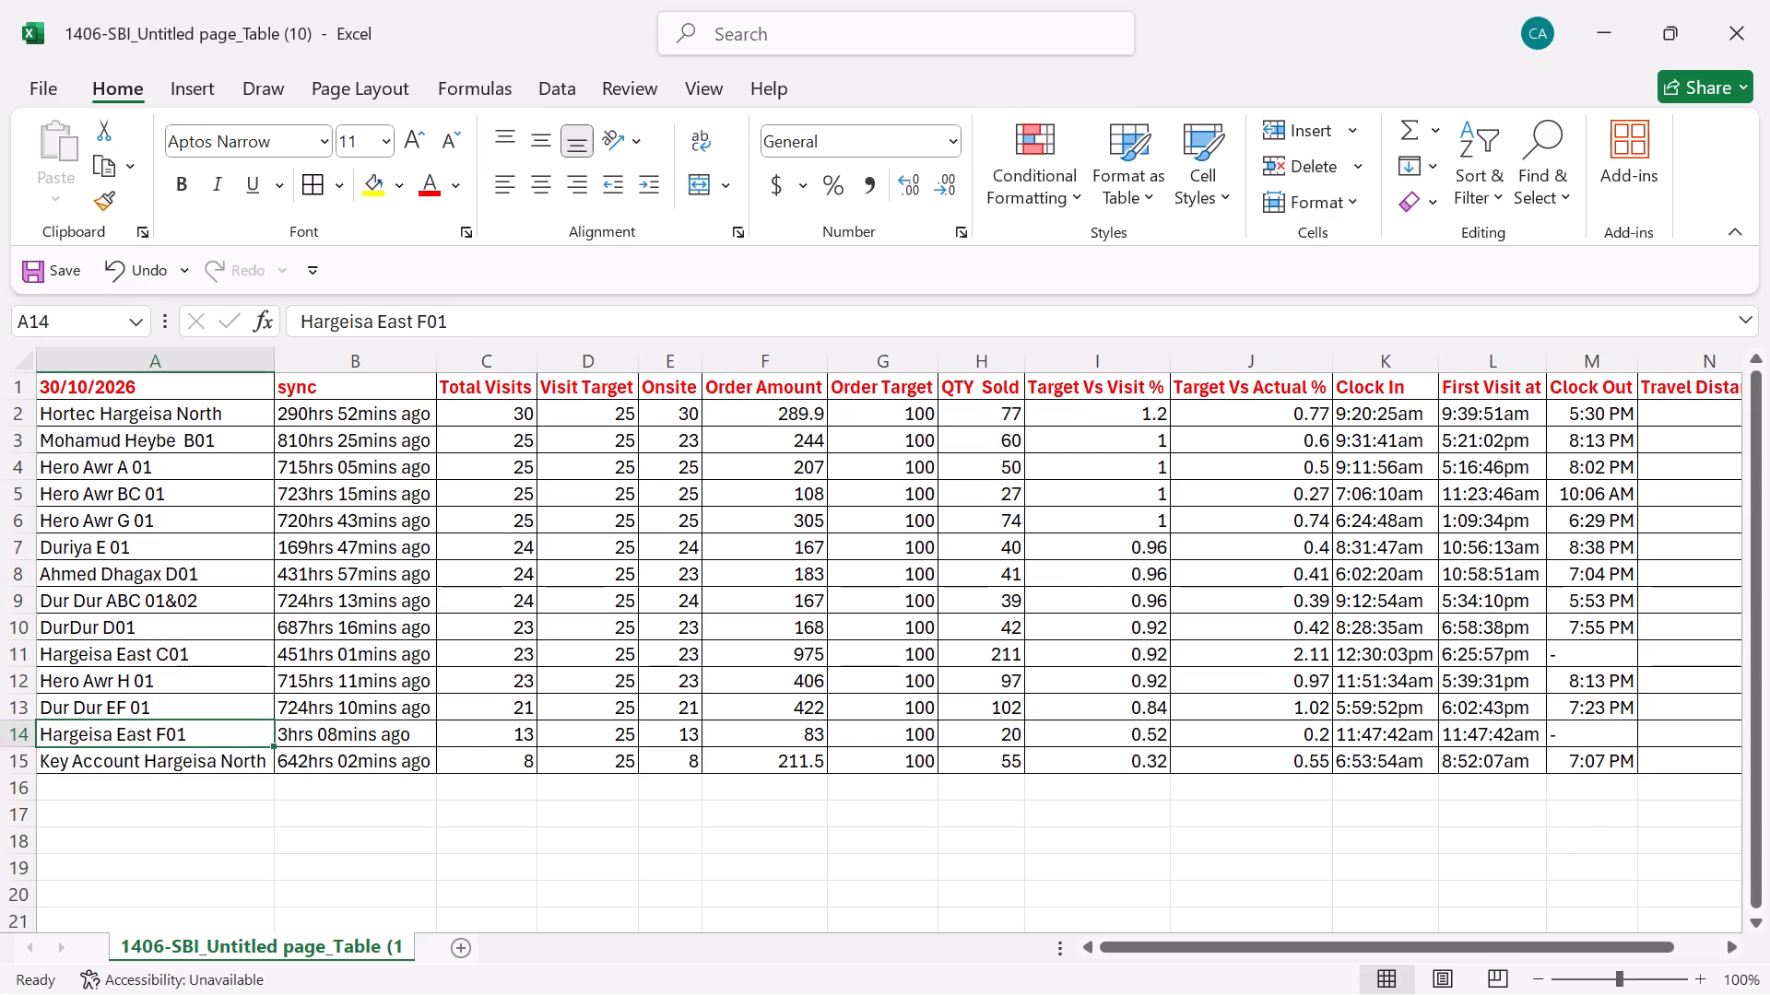
key(ctrl+a)
key(ctrl+x)
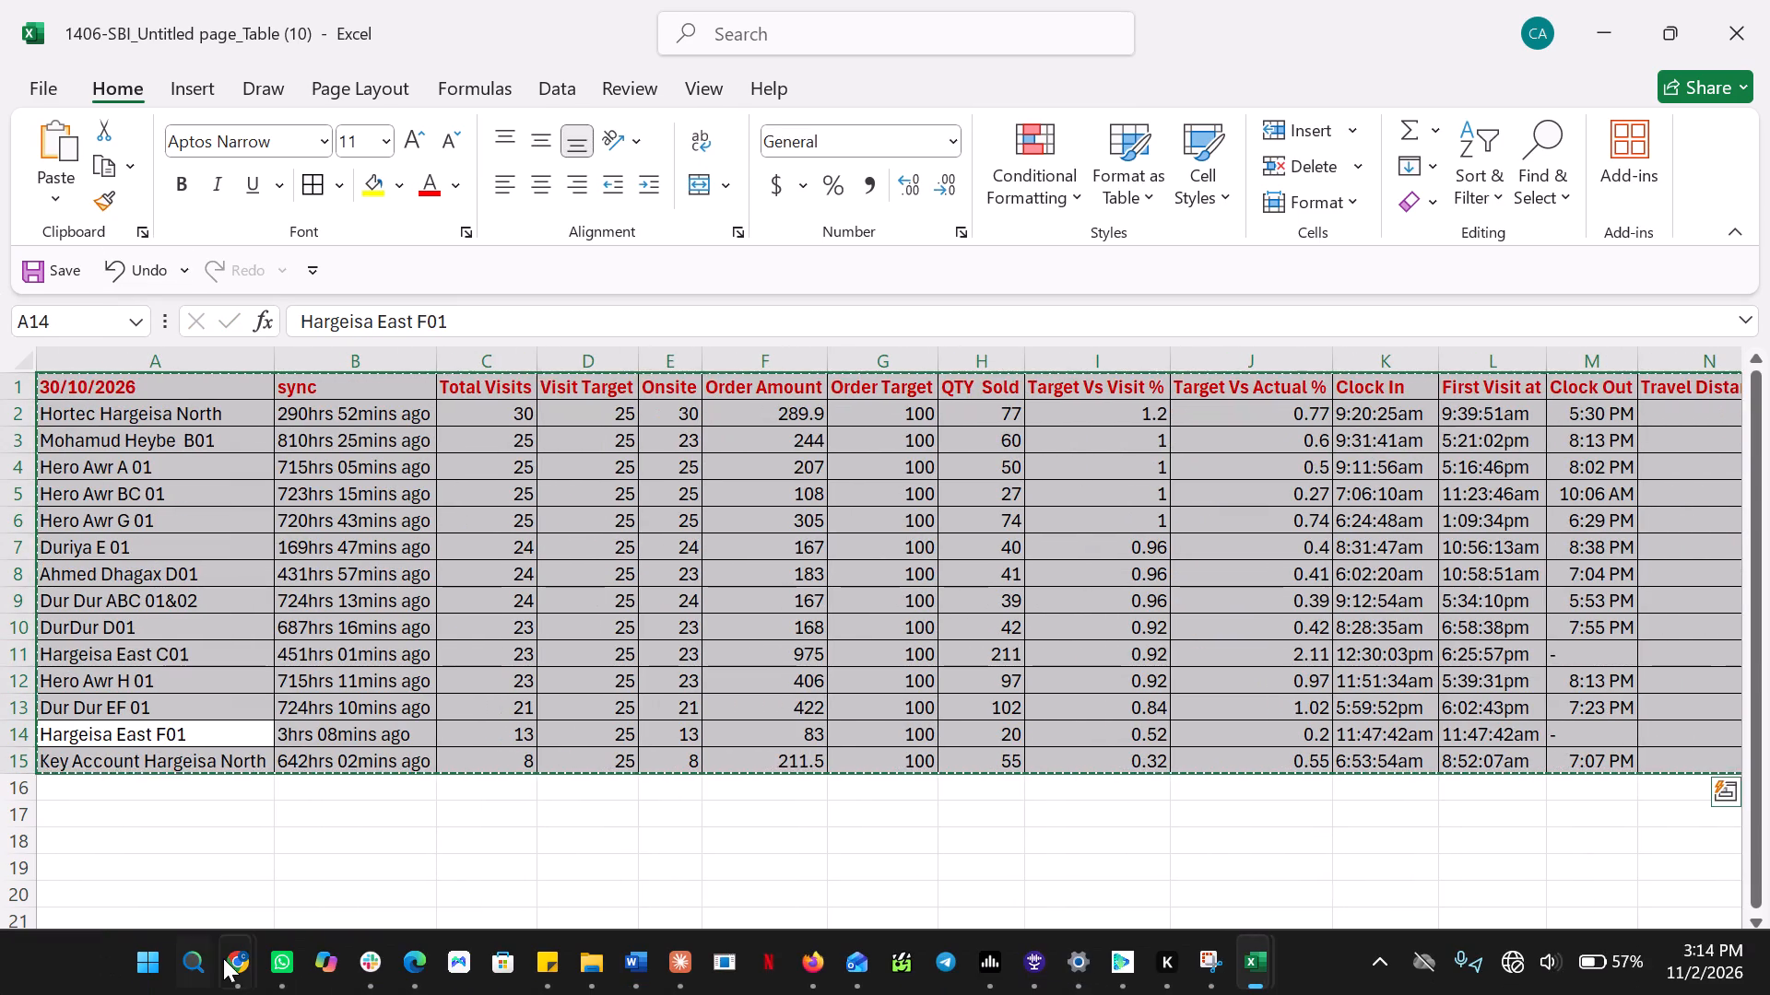
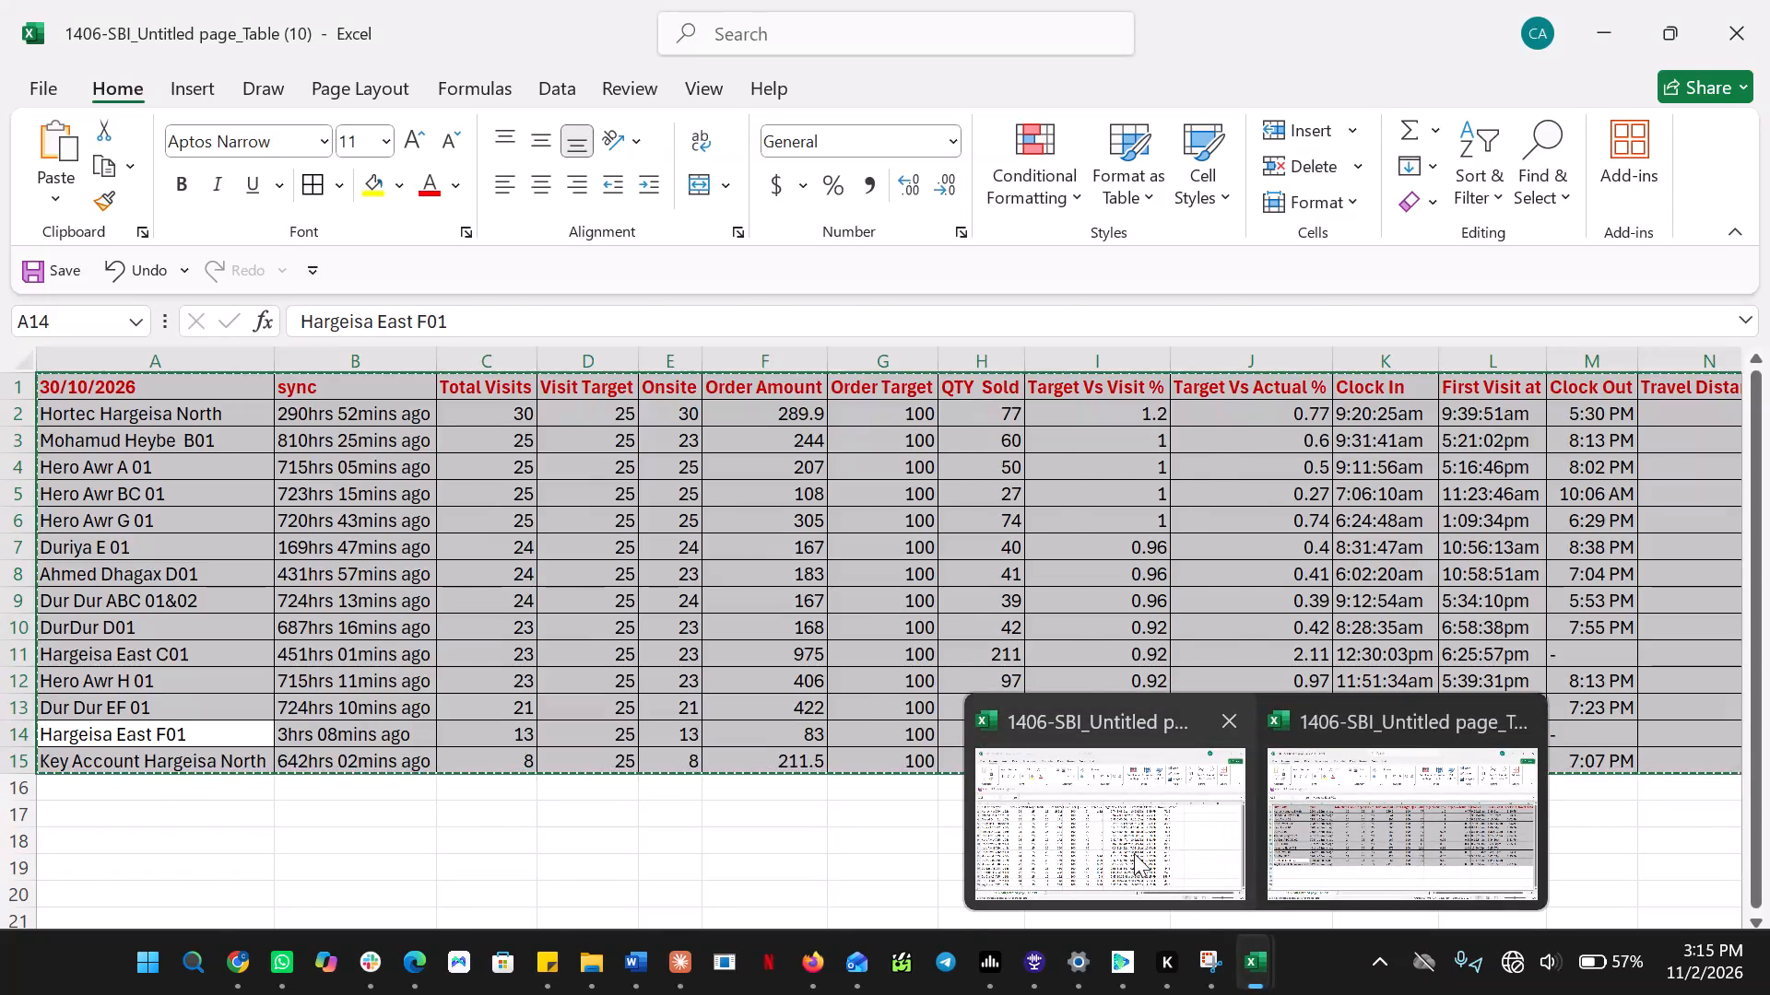
Switch to the Table (9) workbook and make its header row bold with red text.
click(1134, 853)
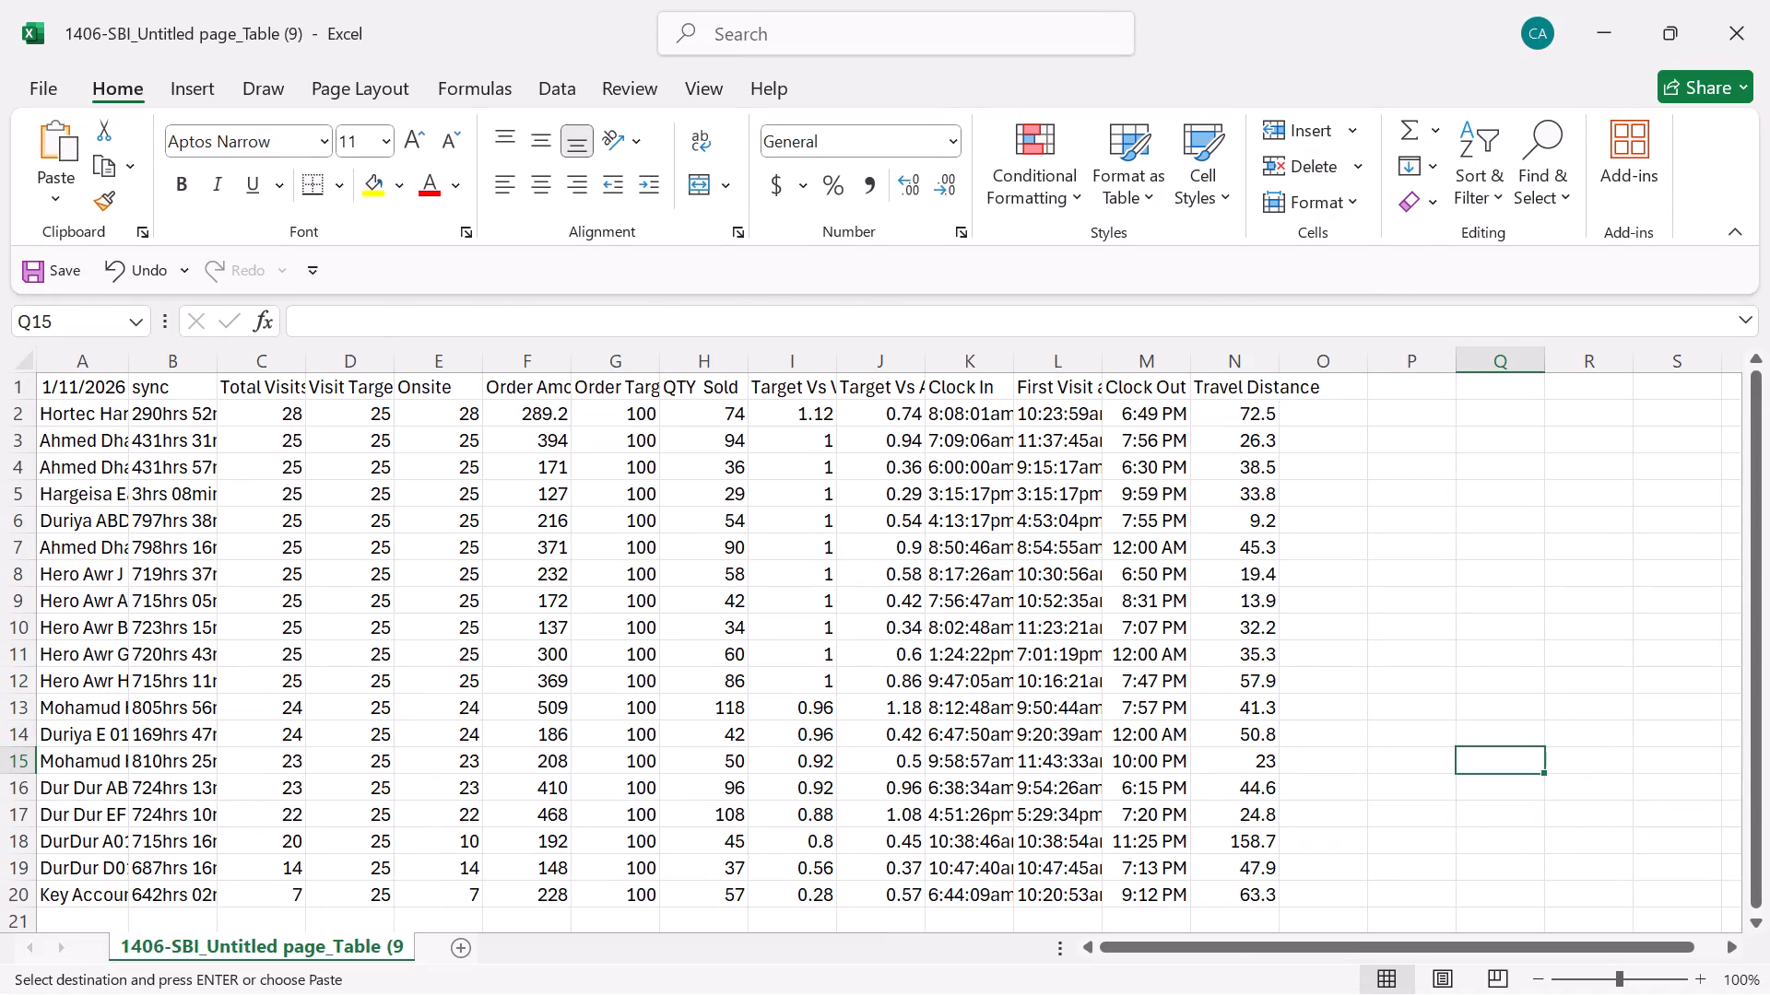
click(22, 382)
click(180, 189)
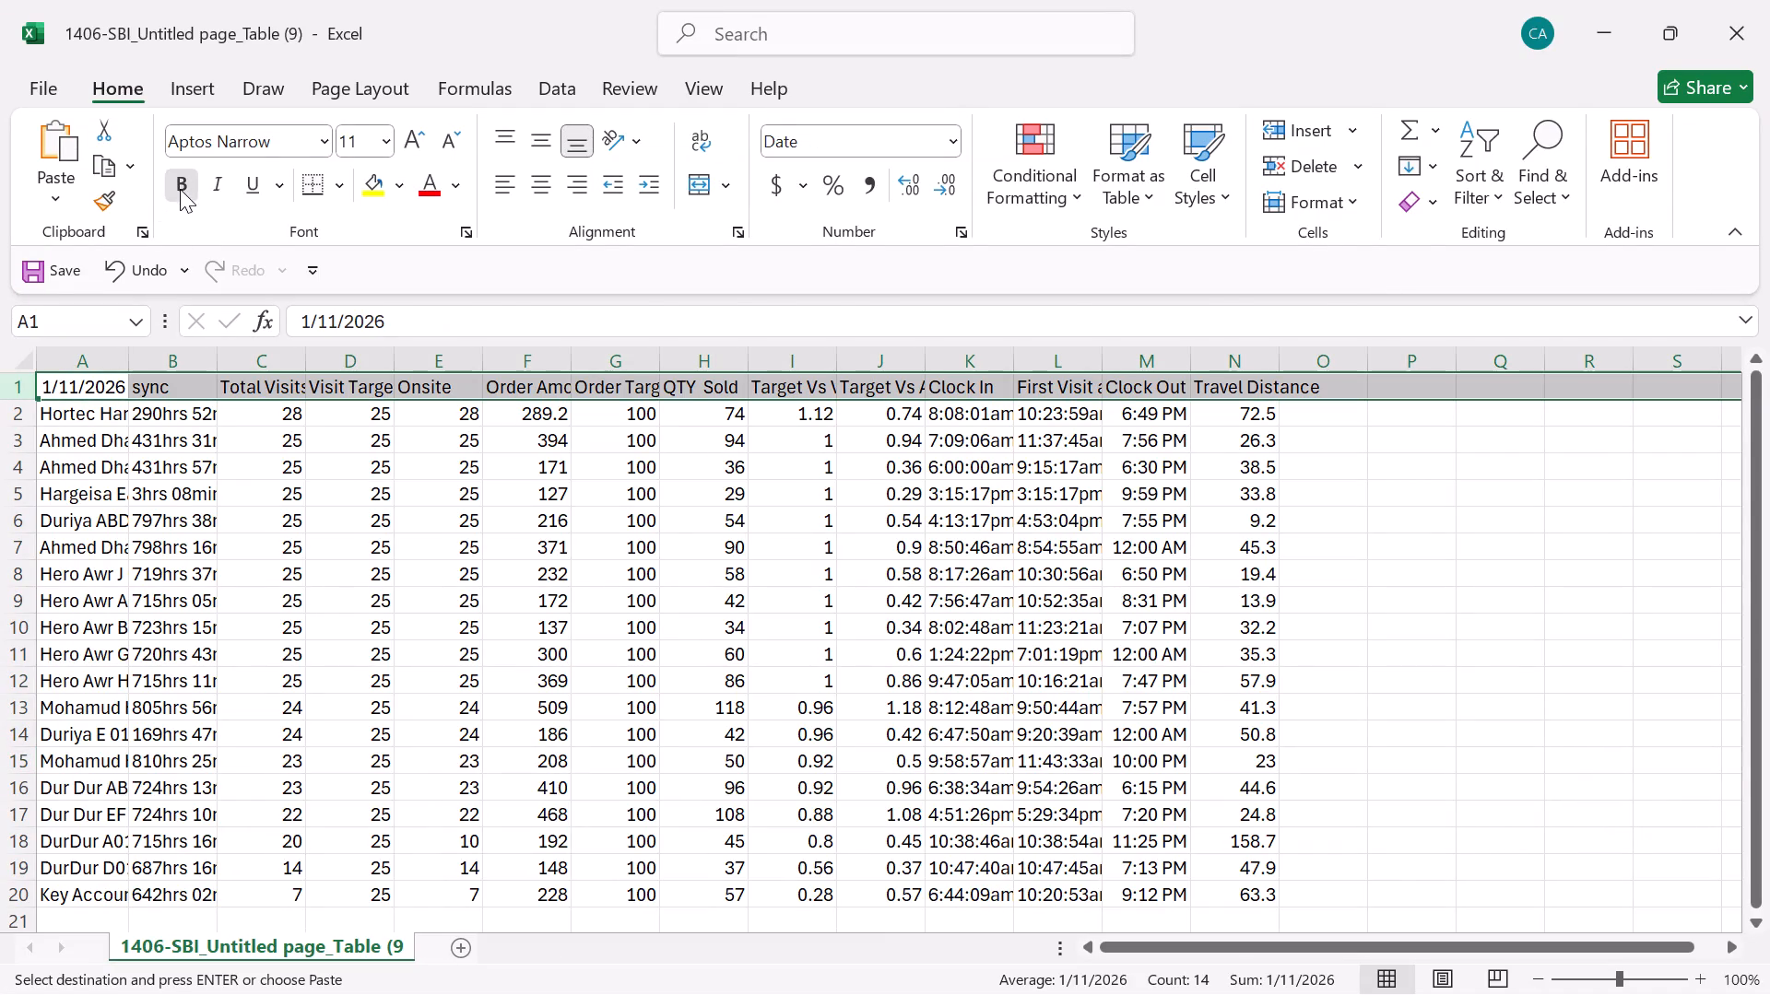
click(422, 195)
Select the whole table, A1 through N20, and start applying cell borders to it.
click(231, 527)
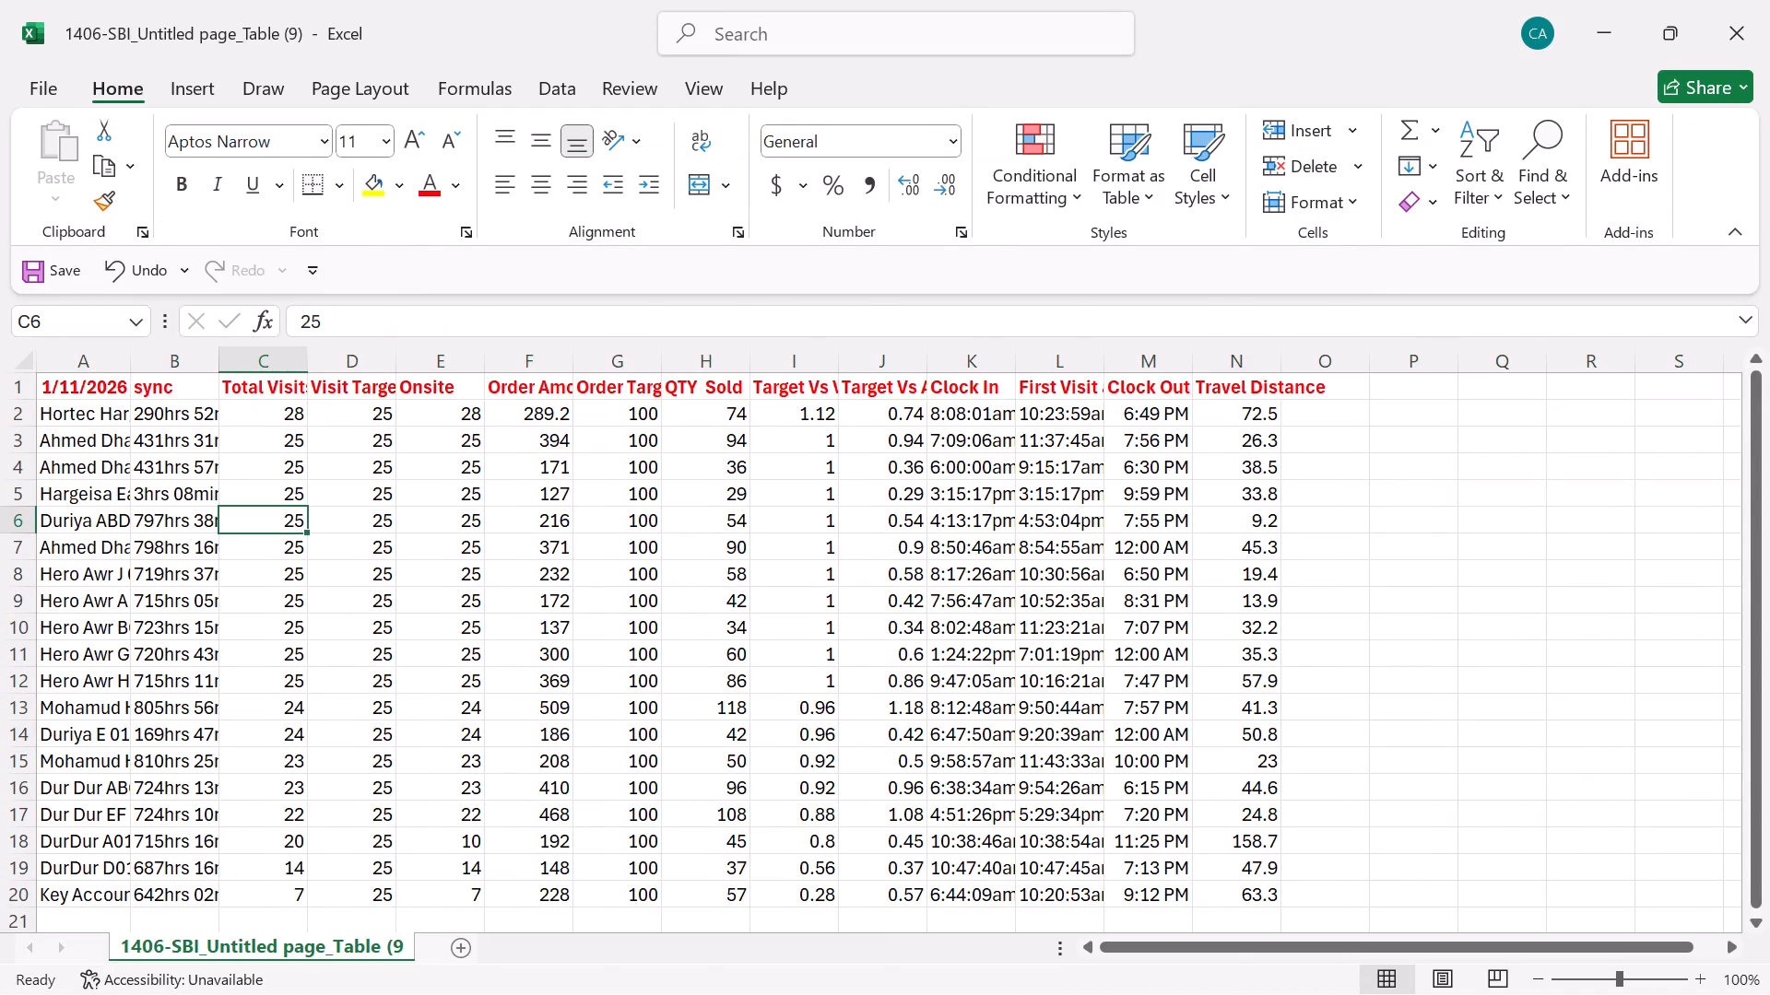
key(ctrl+a)
click(336, 180)
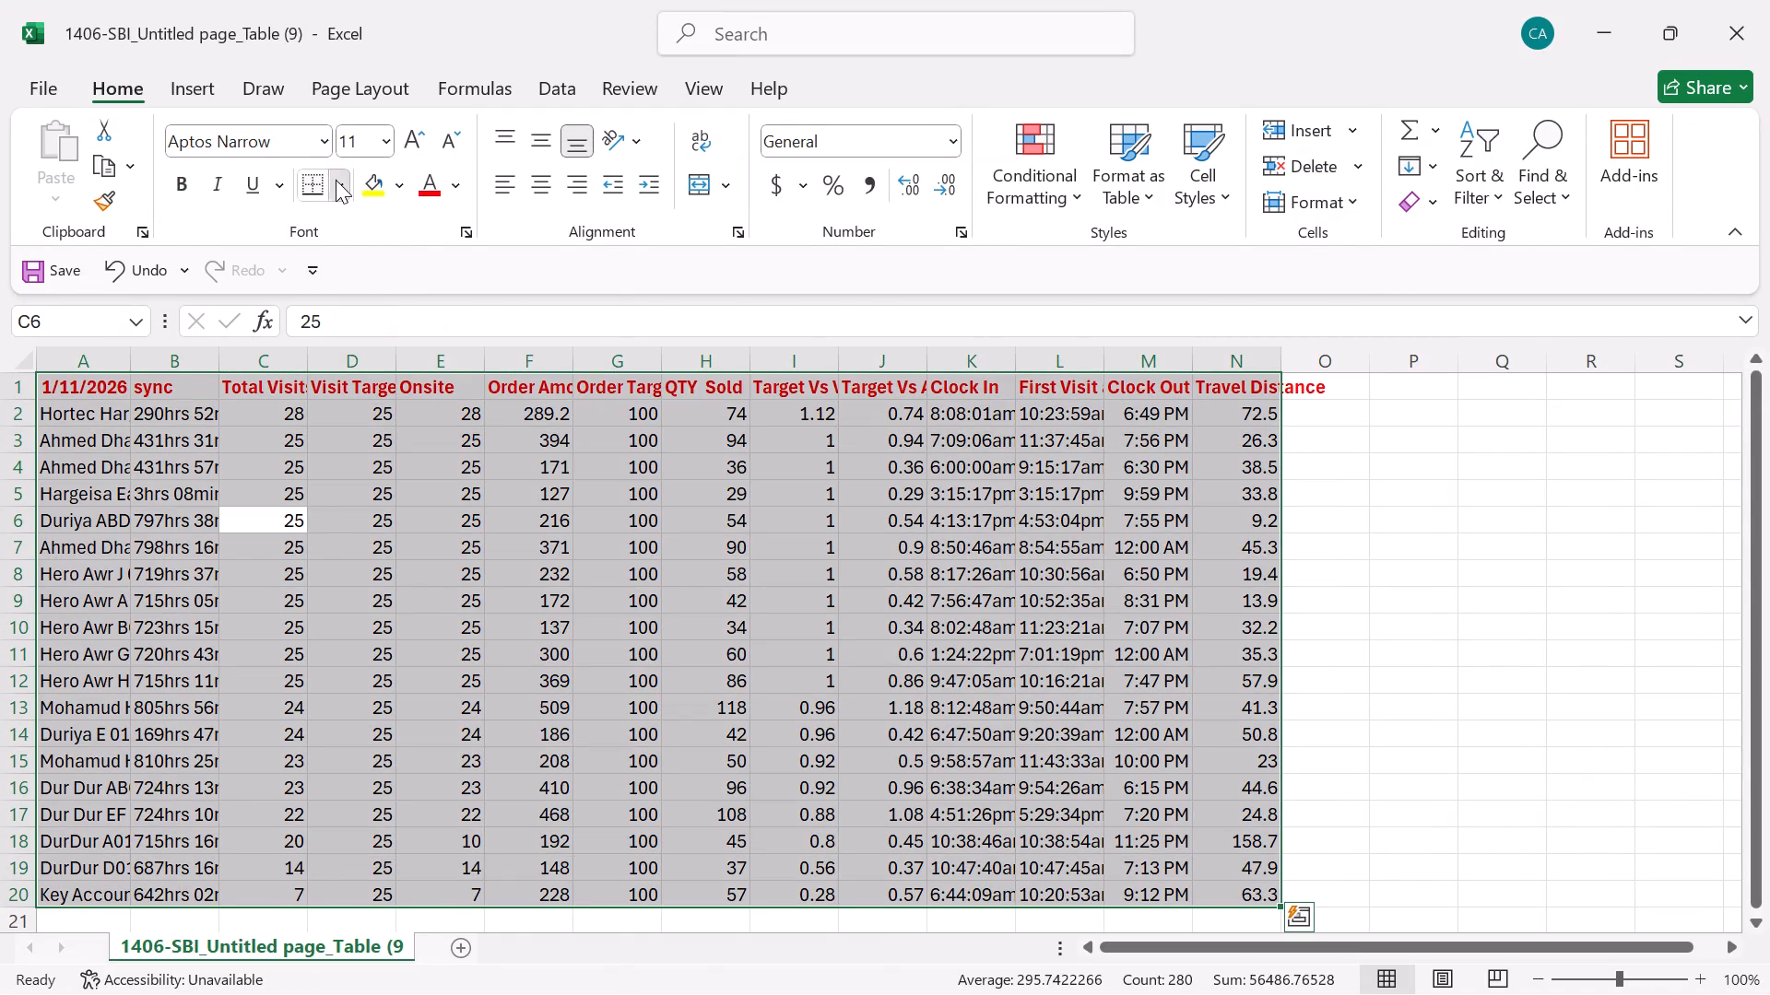
Apply all borders to every cell of the selected table, A1 through N20.
click(420, 471)
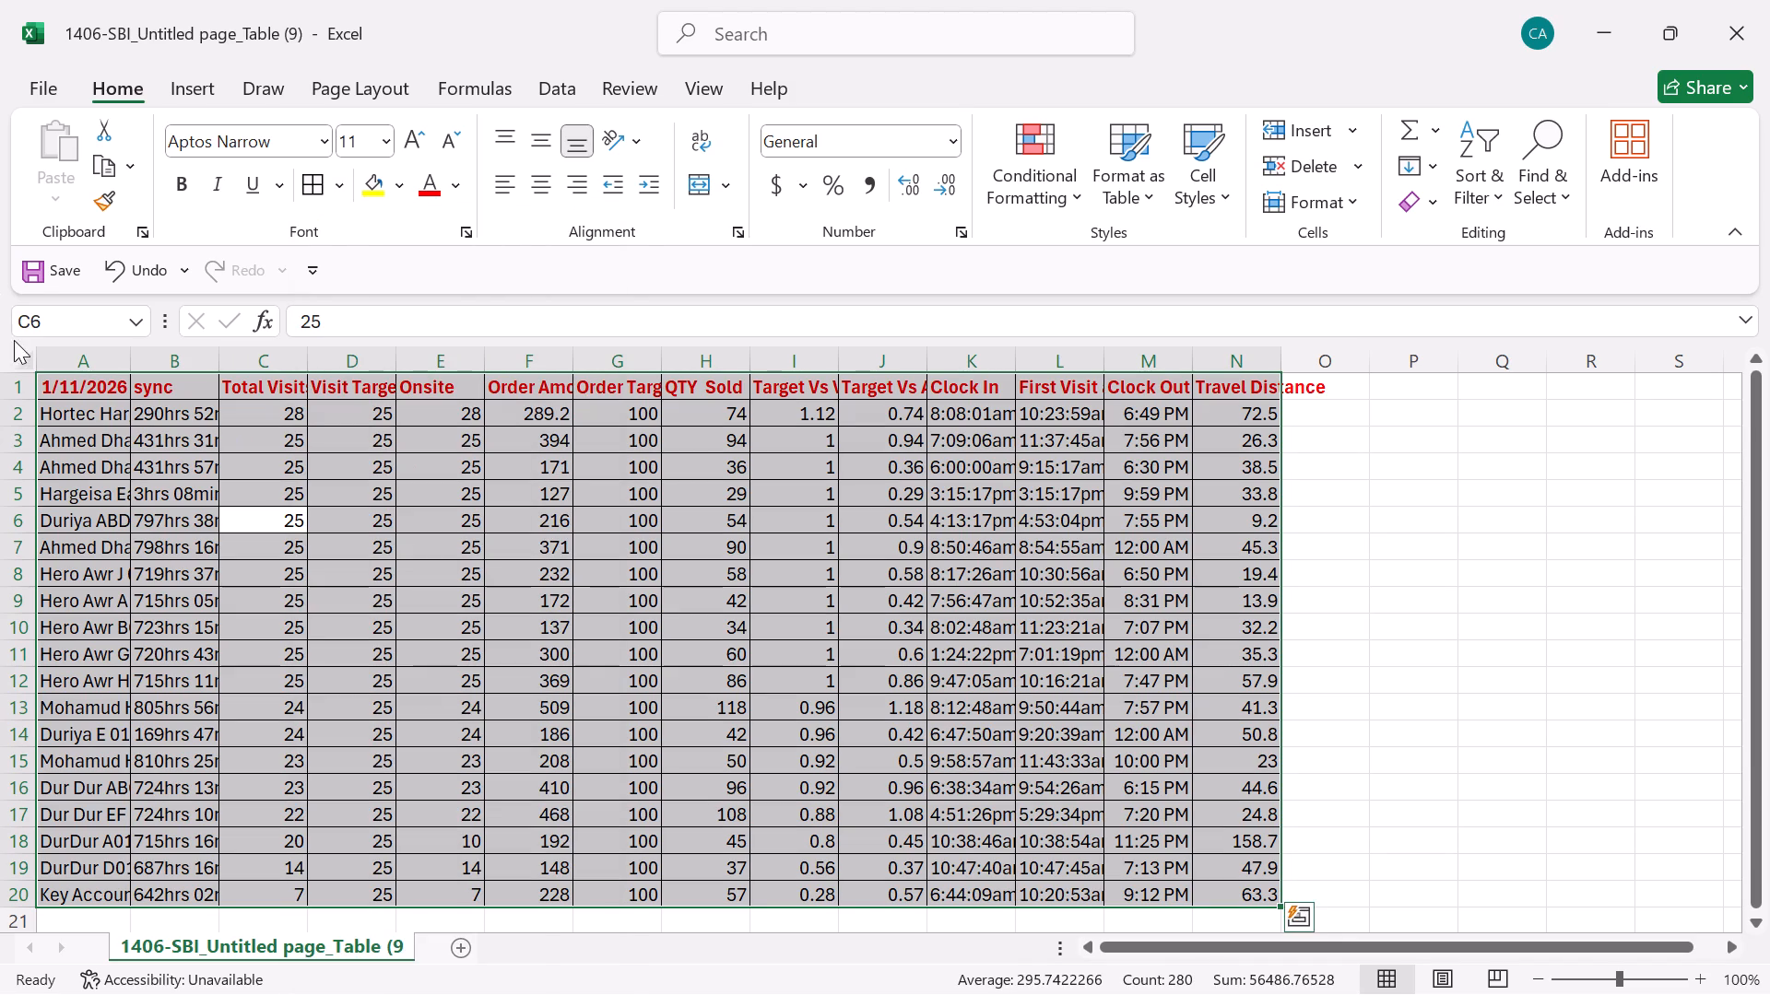
Select the entire sheet and autofit all column widths to their contents.
click(17, 354)
double_click(126, 366)
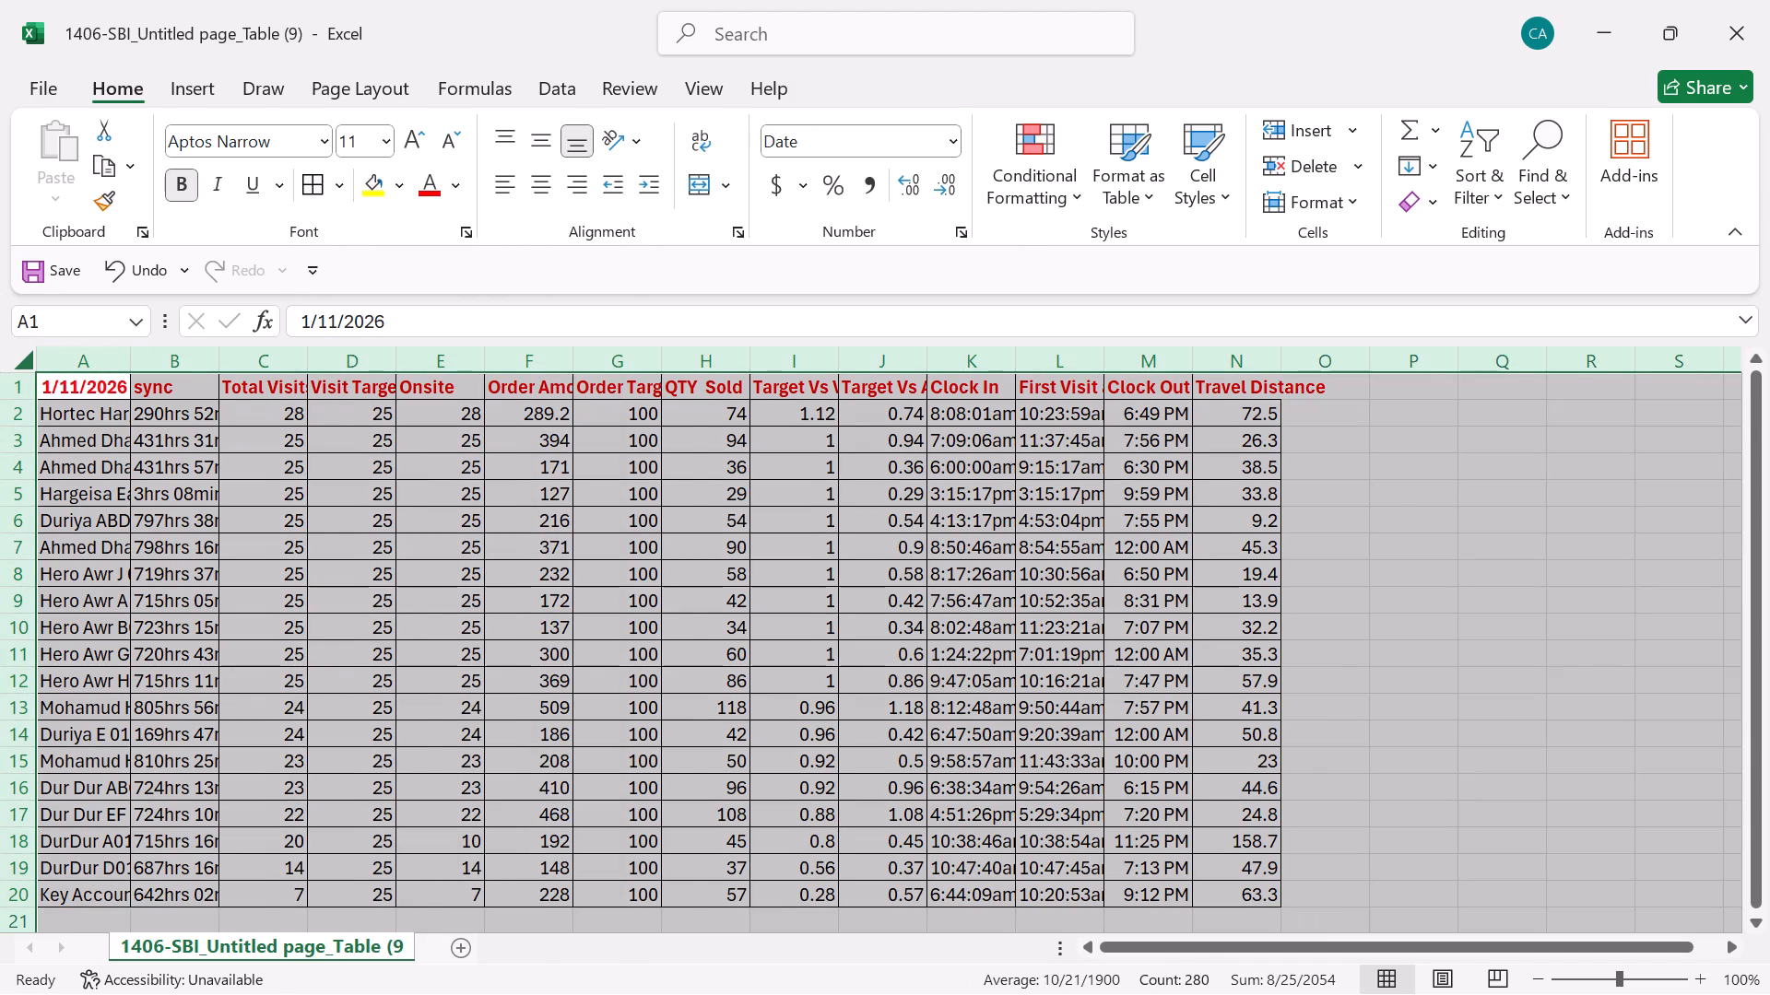
click(332, 620)
Left-align the date 1/11/2026 in header cell A1.
click(212, 393)
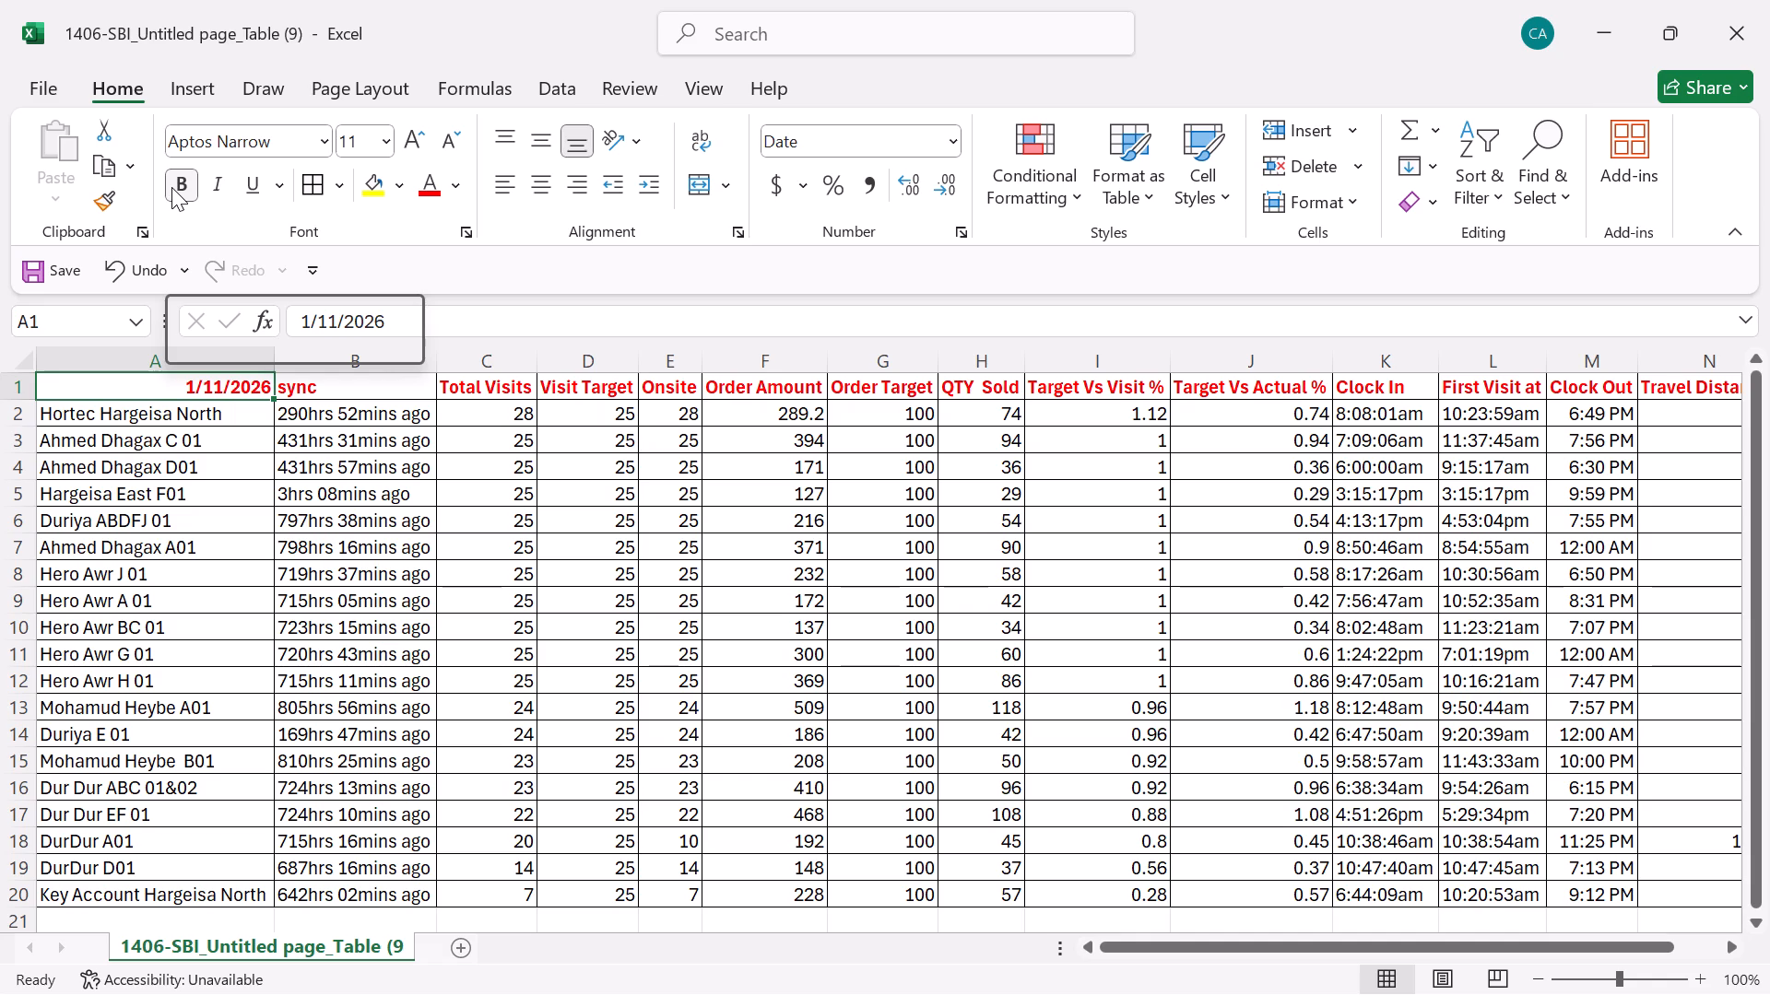
click(506, 173)
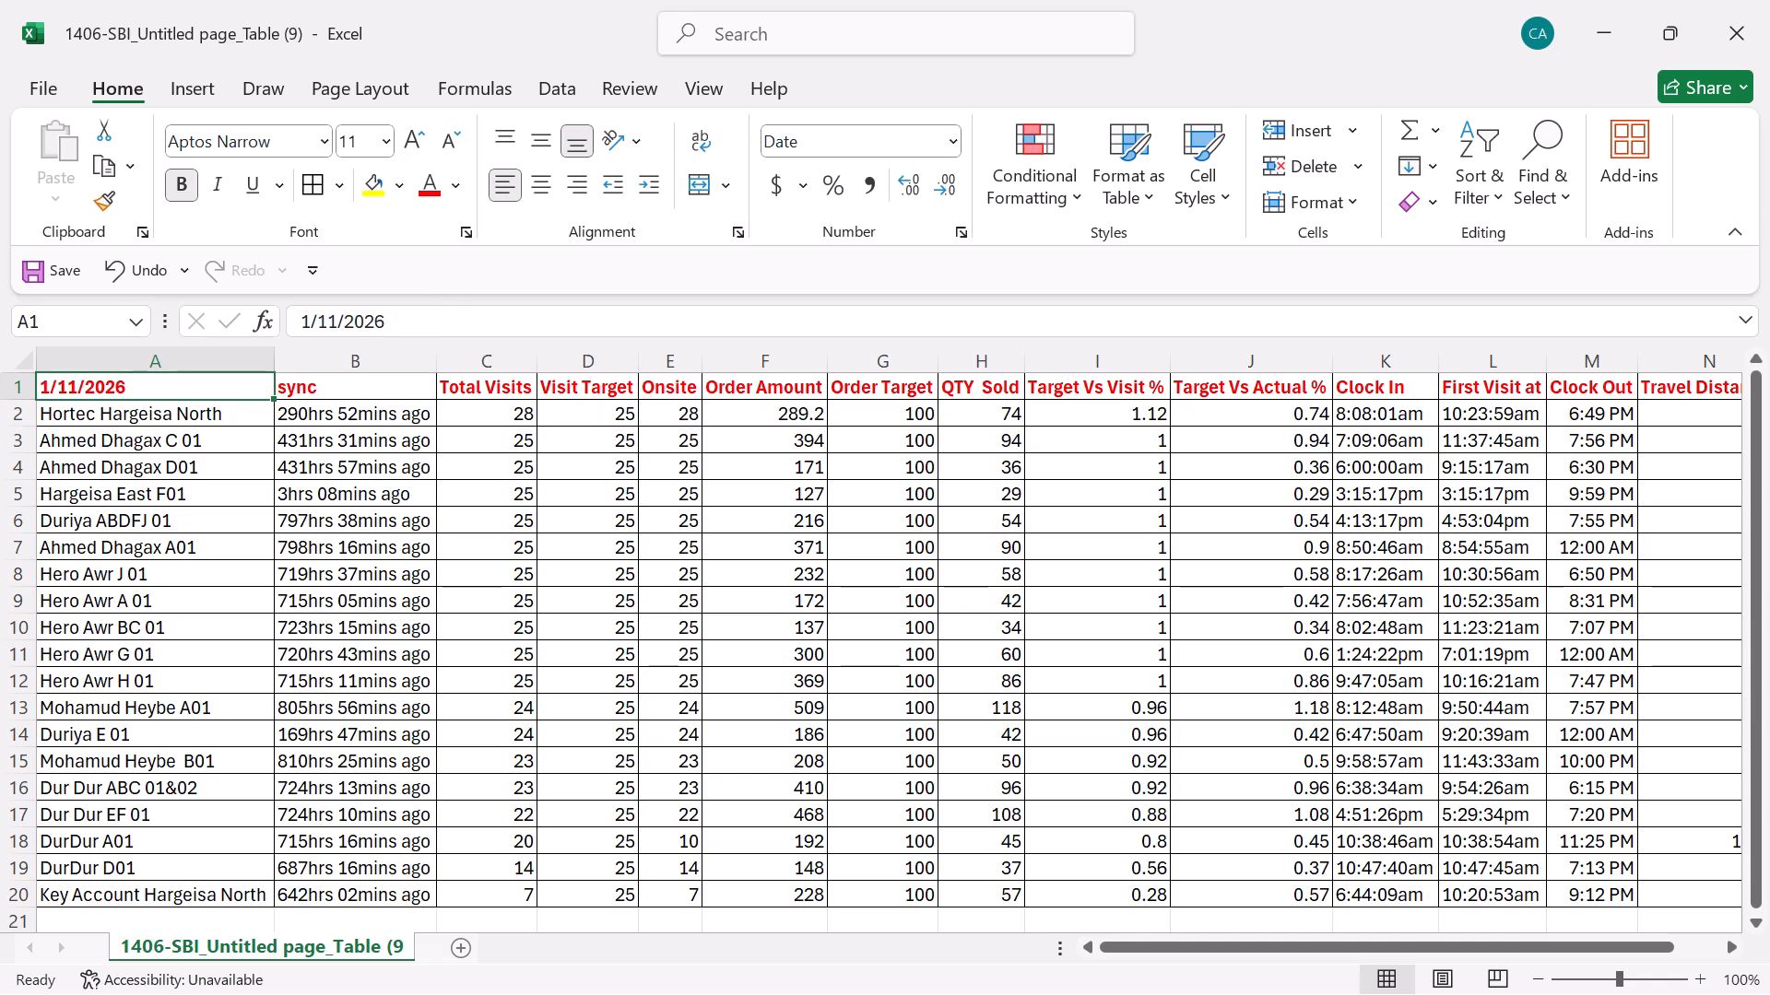
Select the whole bordered table, including its header row, and cut it to the clipboard.
click(416, 495)
key(ctrl+a)
key(ctrl+x)
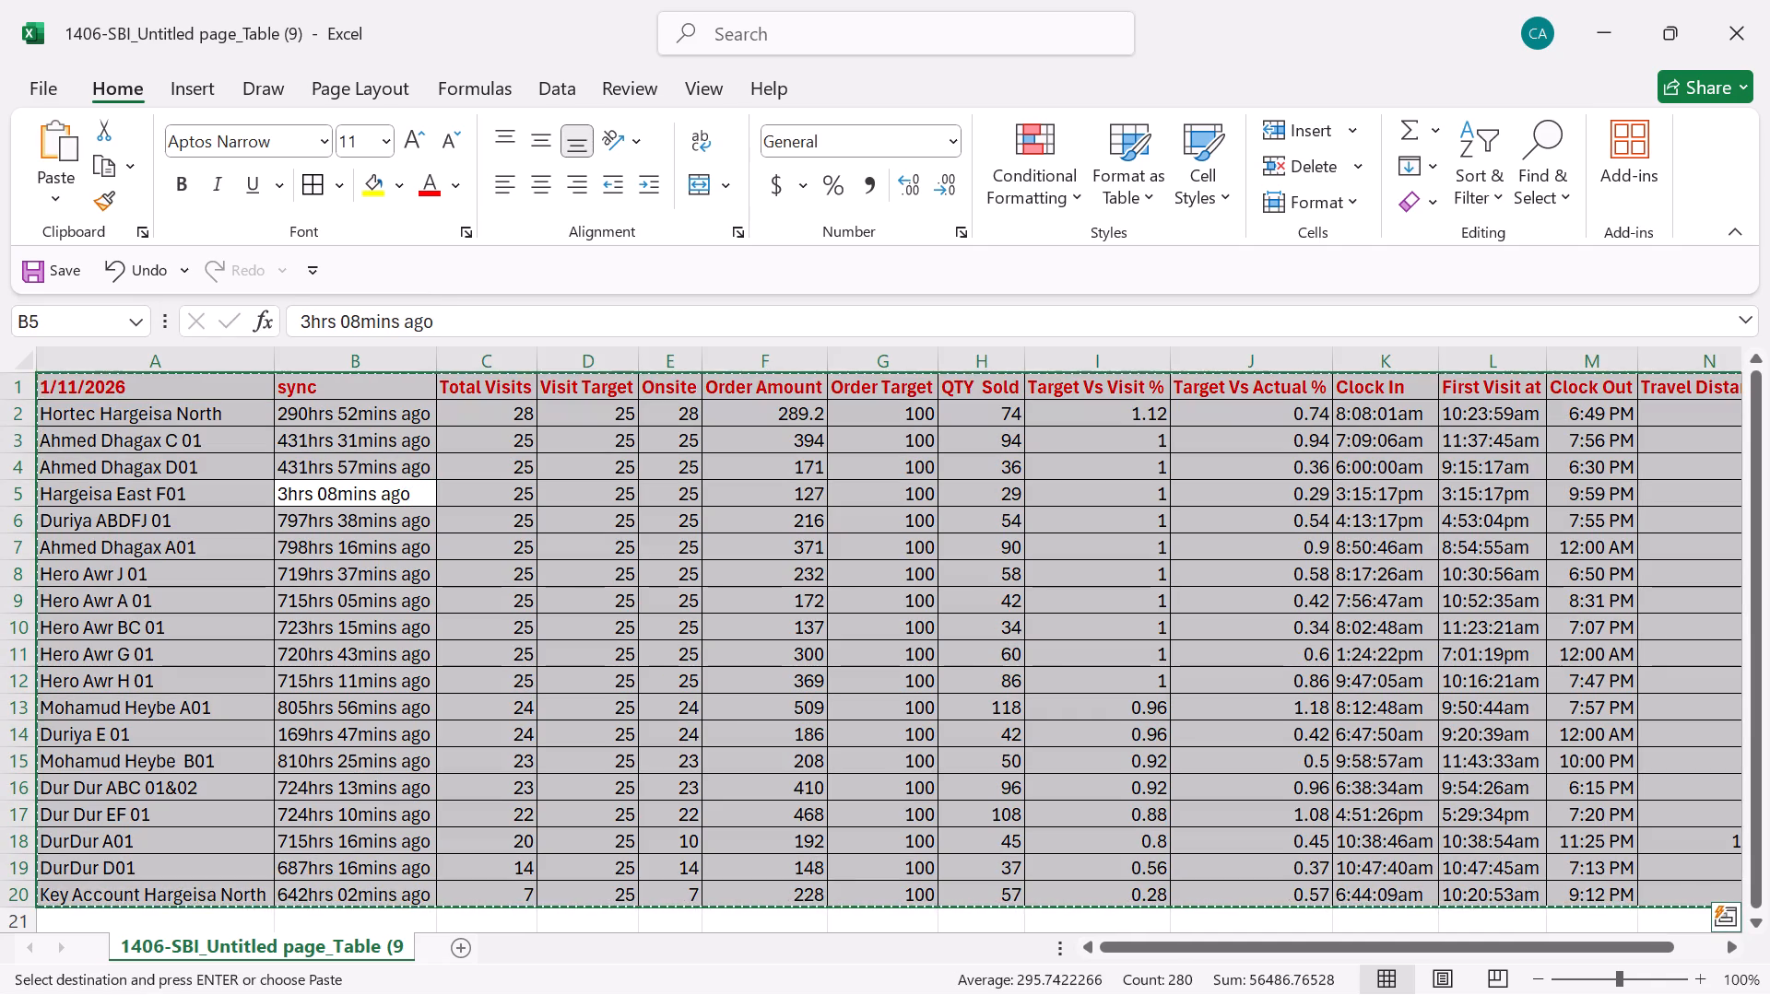
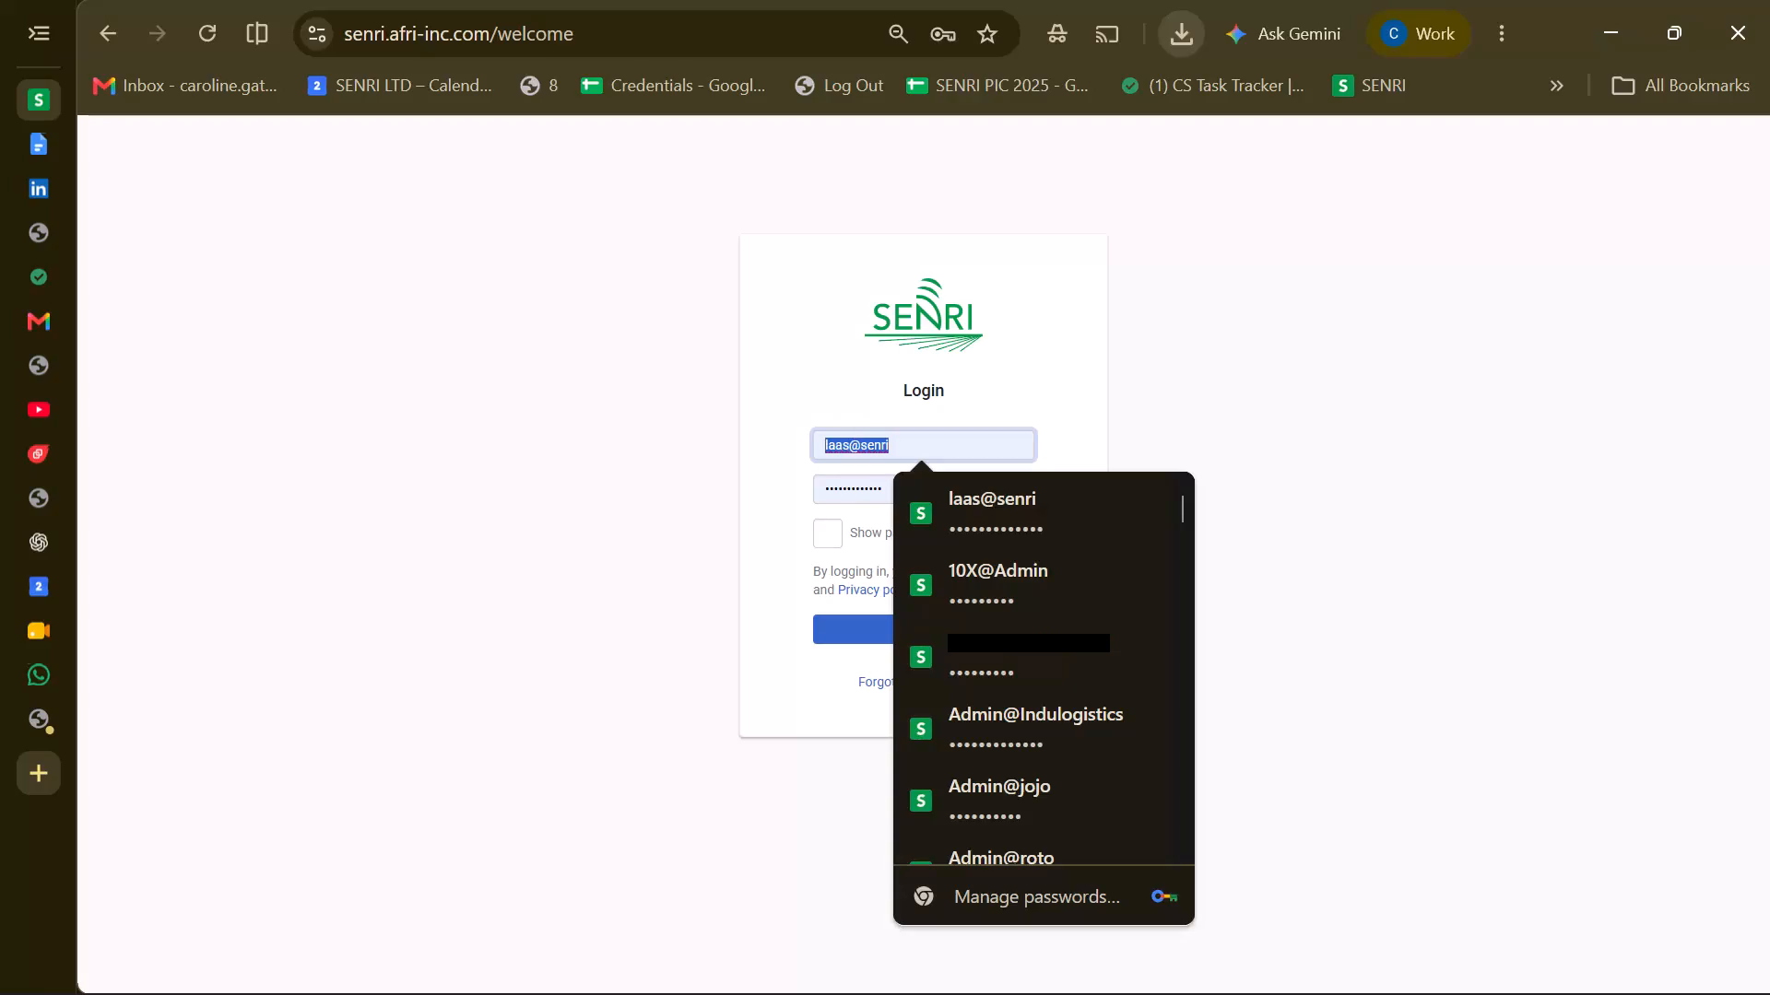
Leave the SENRI login page and open the Credentials spreadsheet in a new browser tab.
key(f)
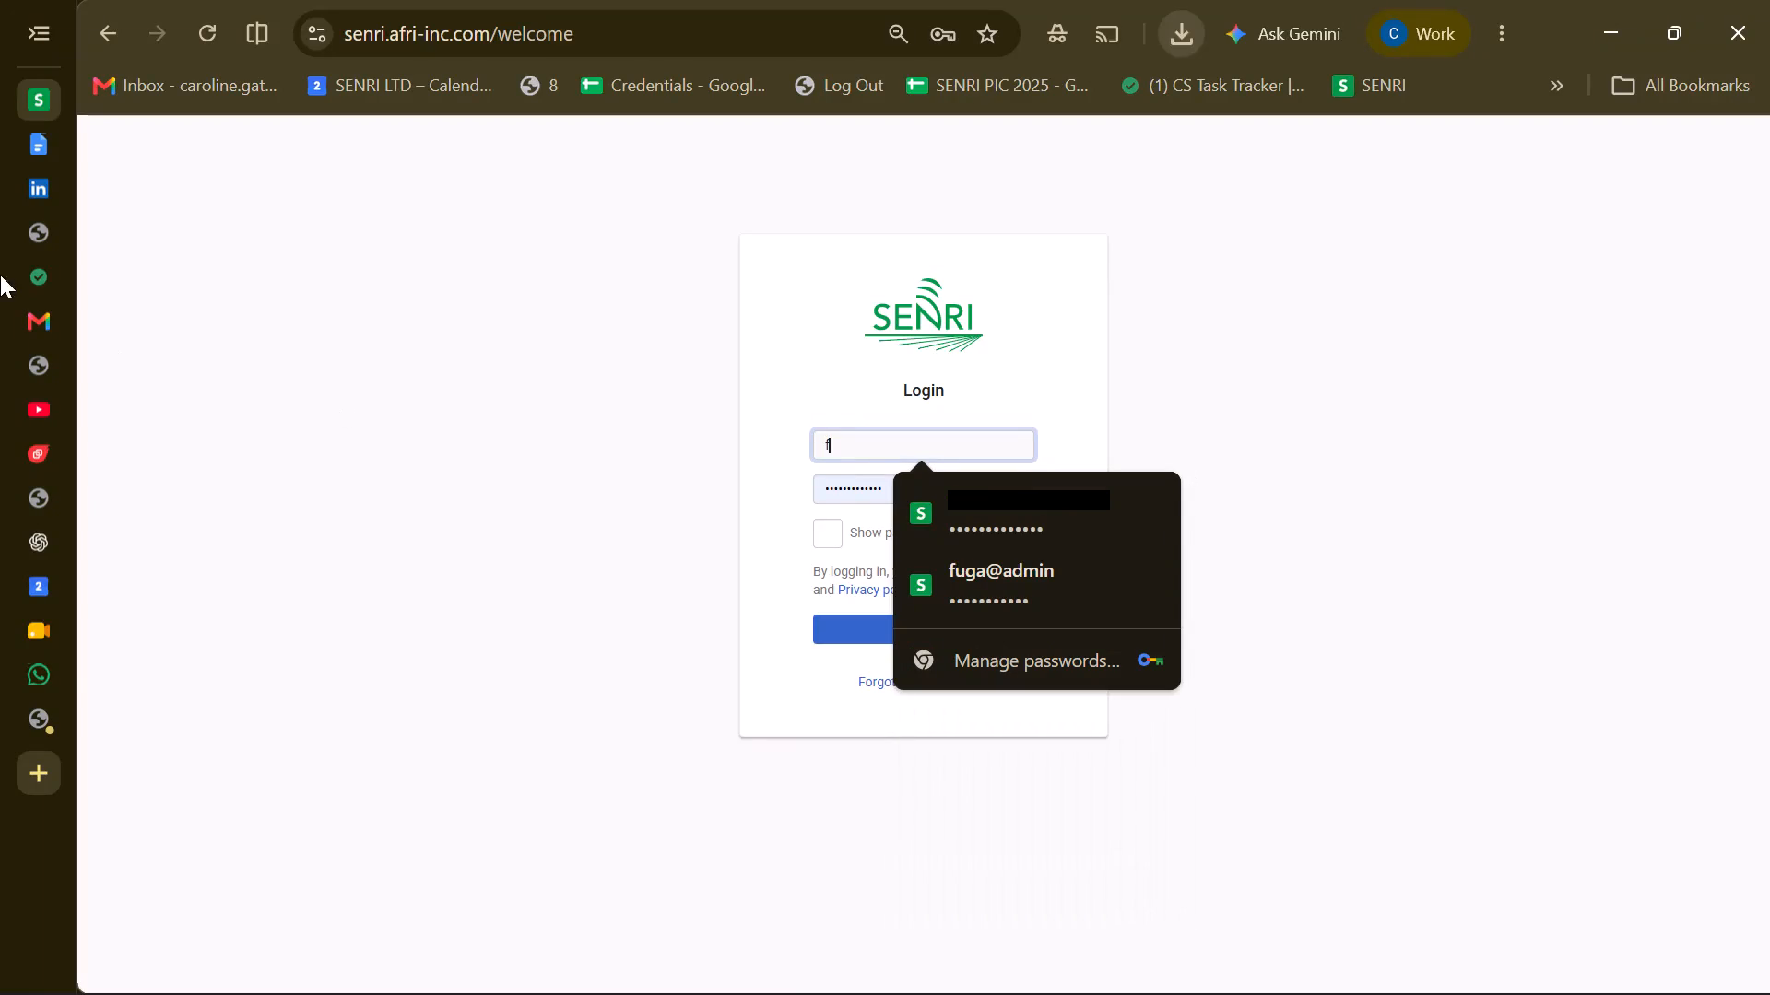
click(27, 151)
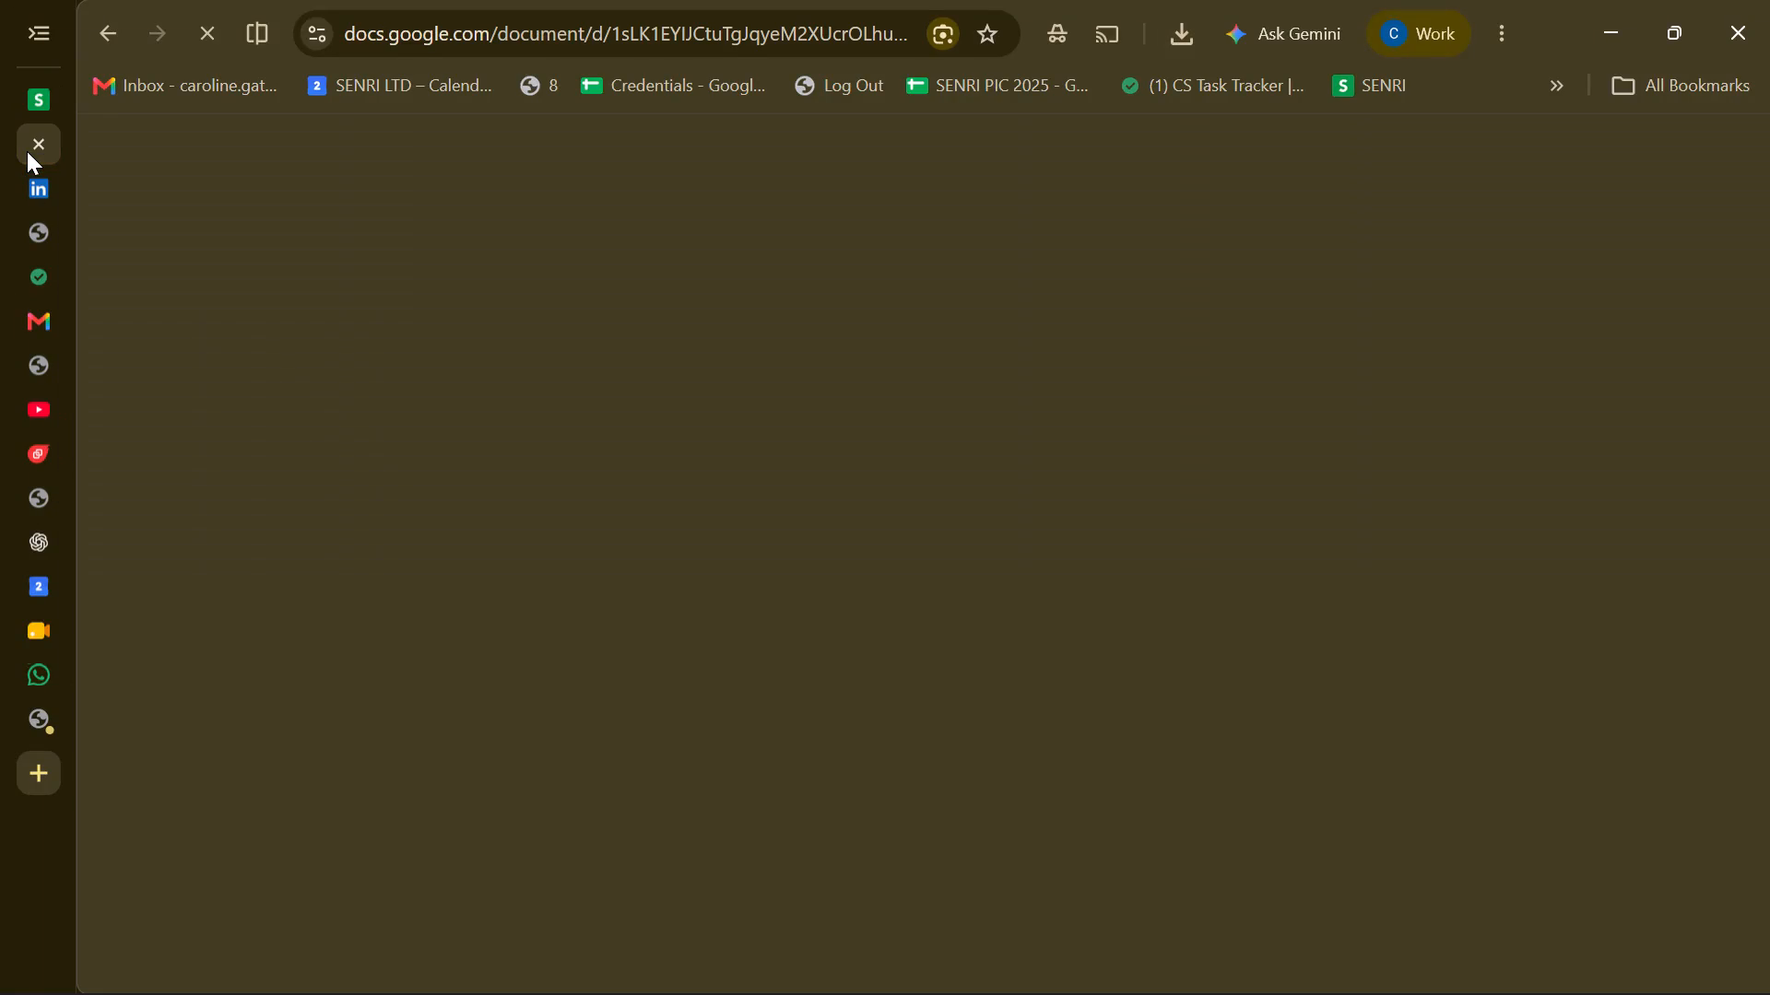
drag(27, 151, 0, 409)
click(40, 778)
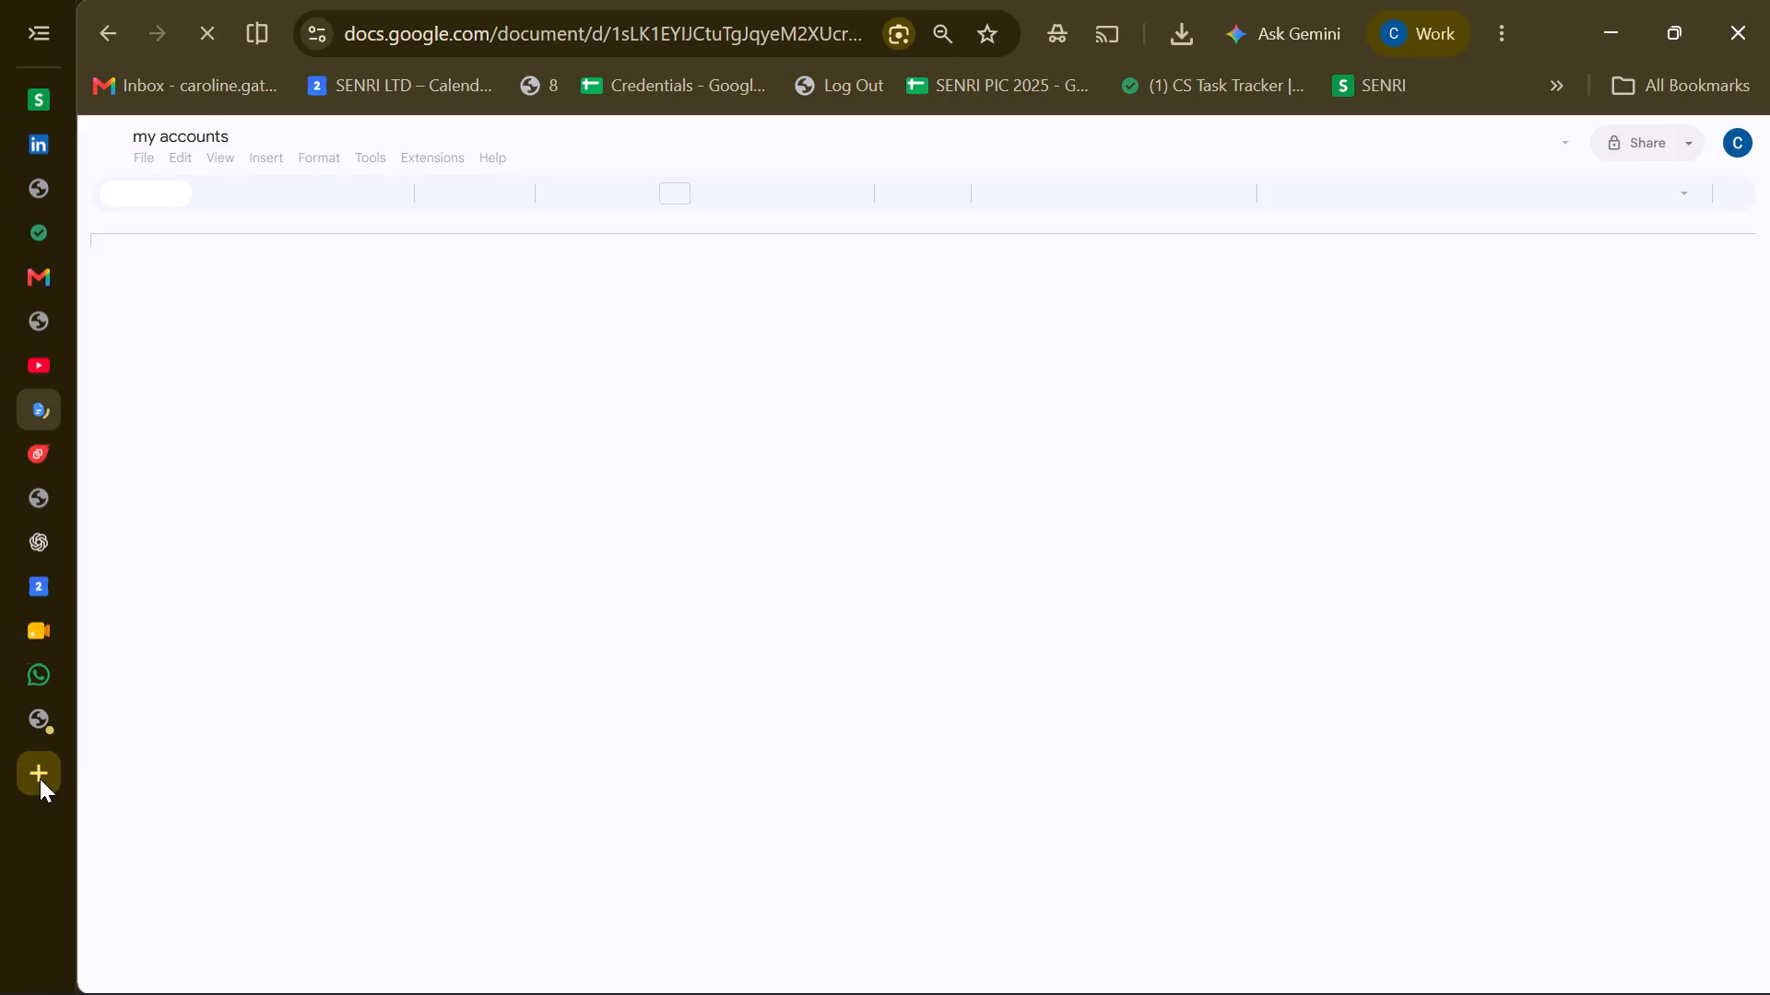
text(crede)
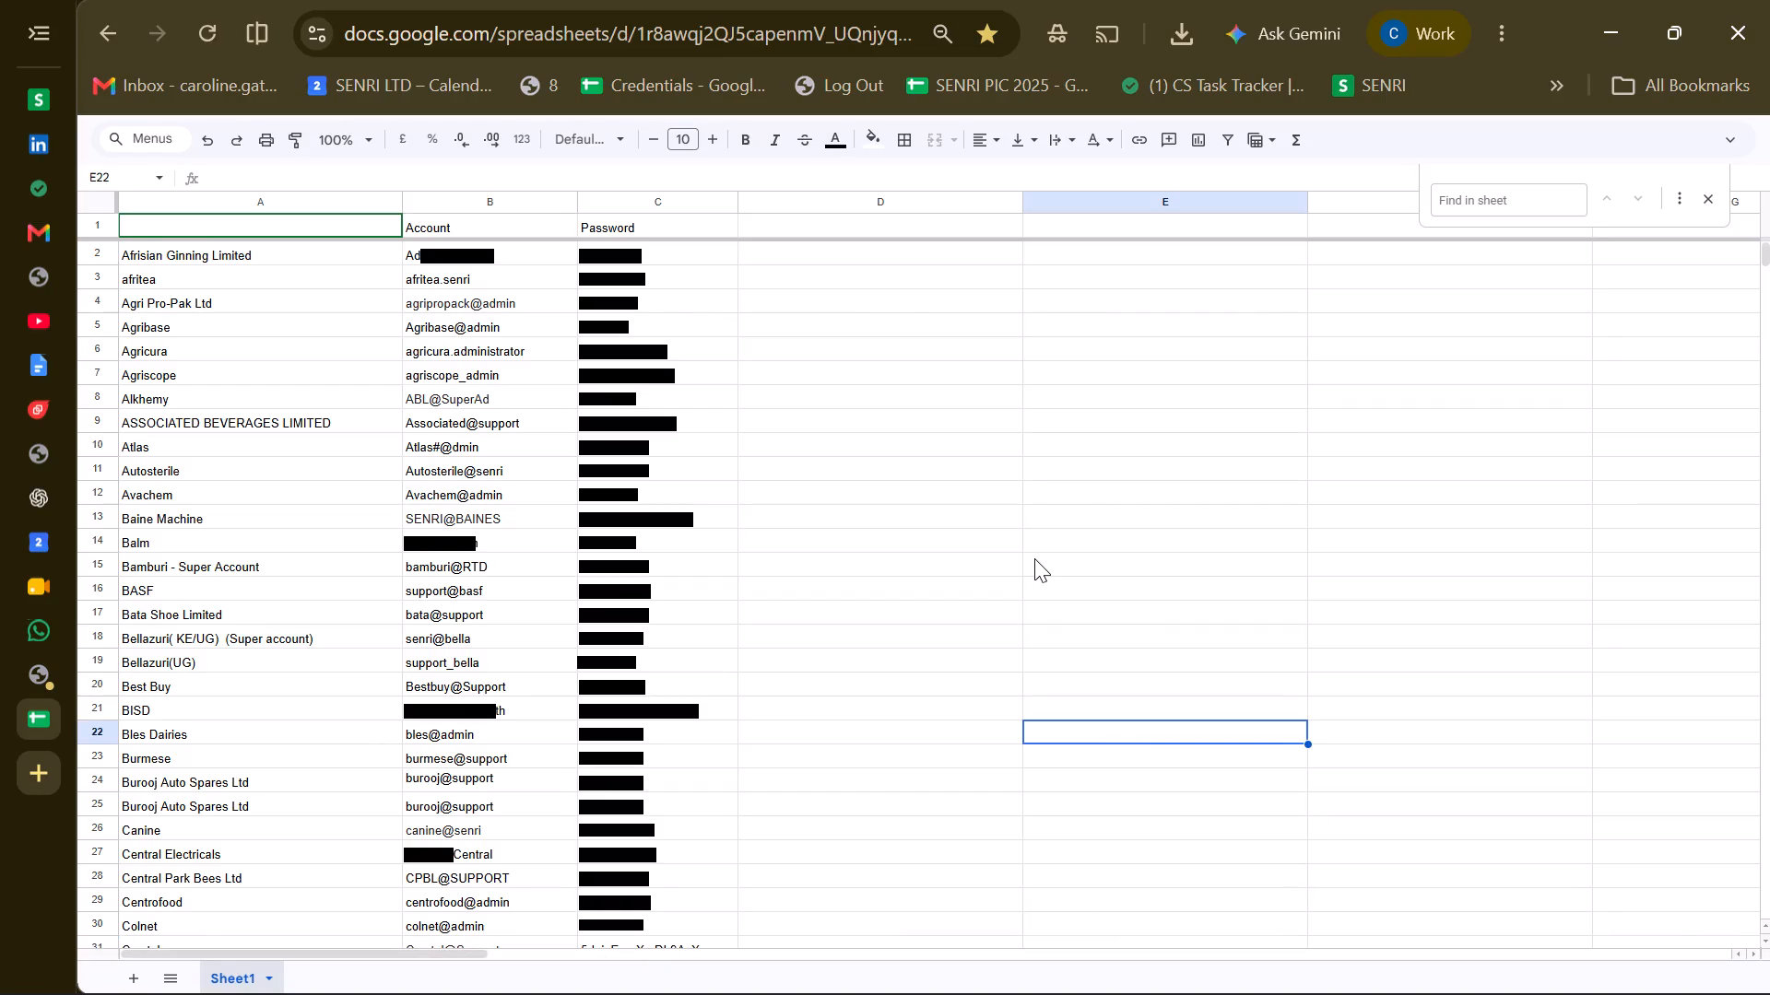
Search the credentials sheet for "faida".
click(1430, 449)
click(1009, 485)
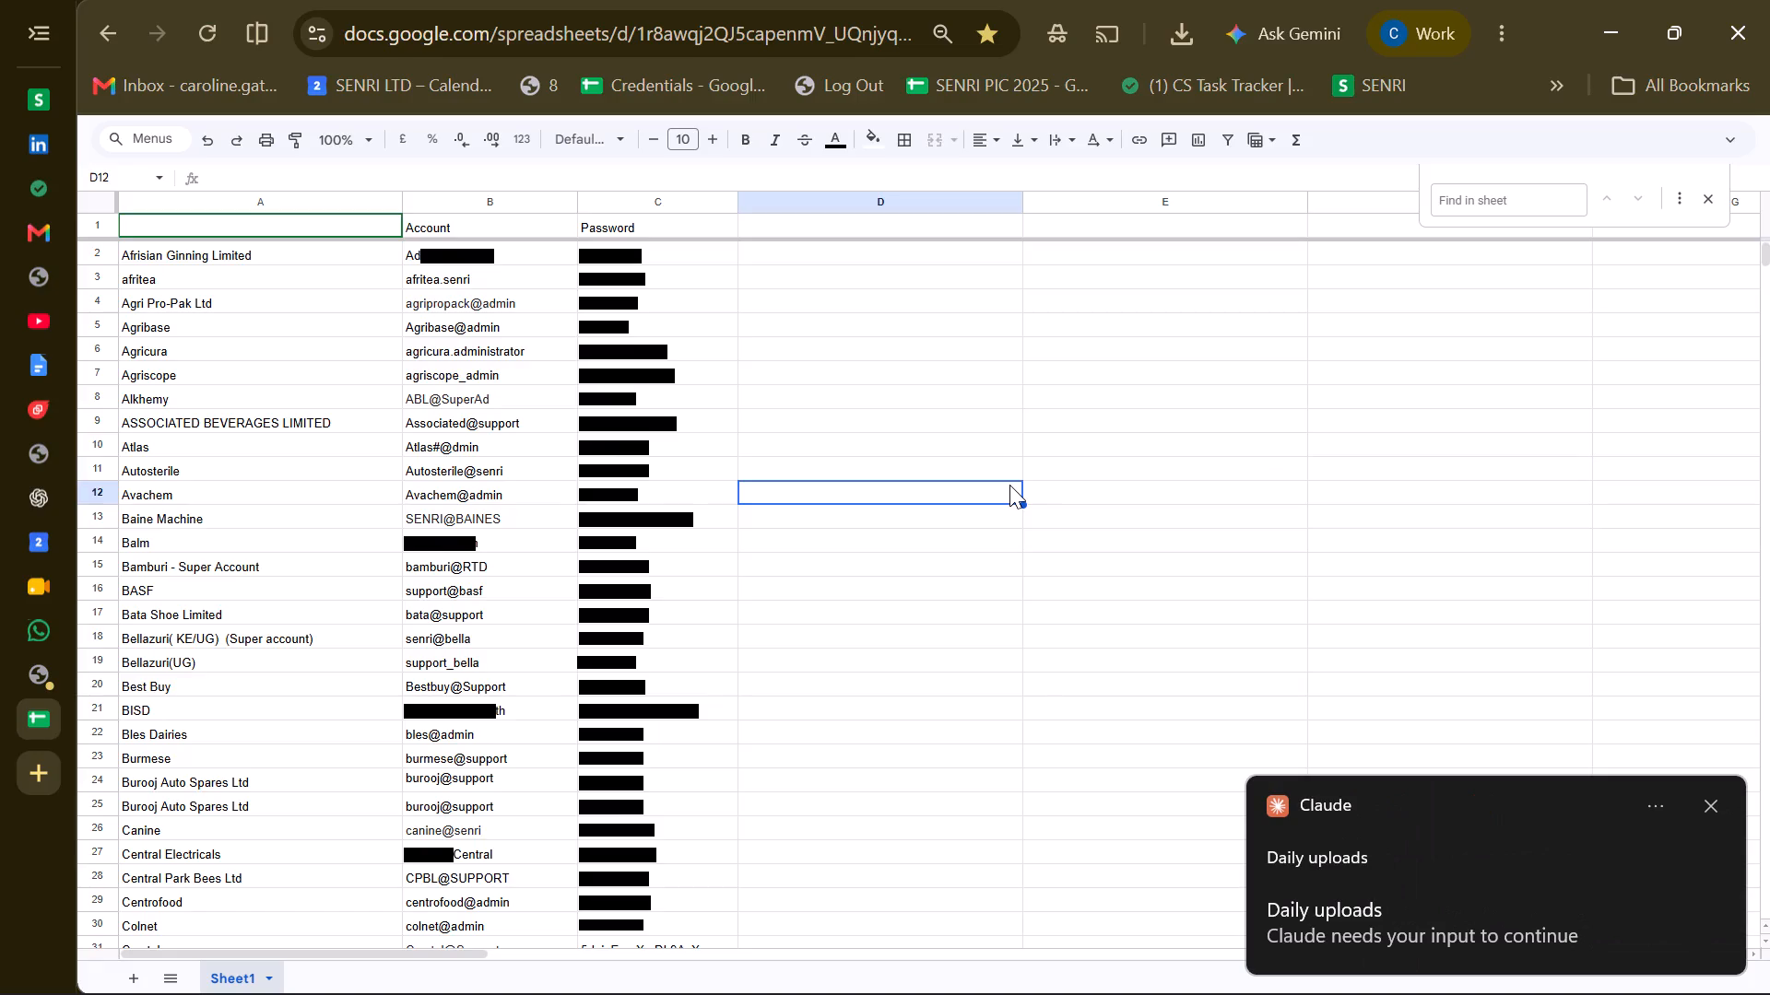
key(ctrl+f)
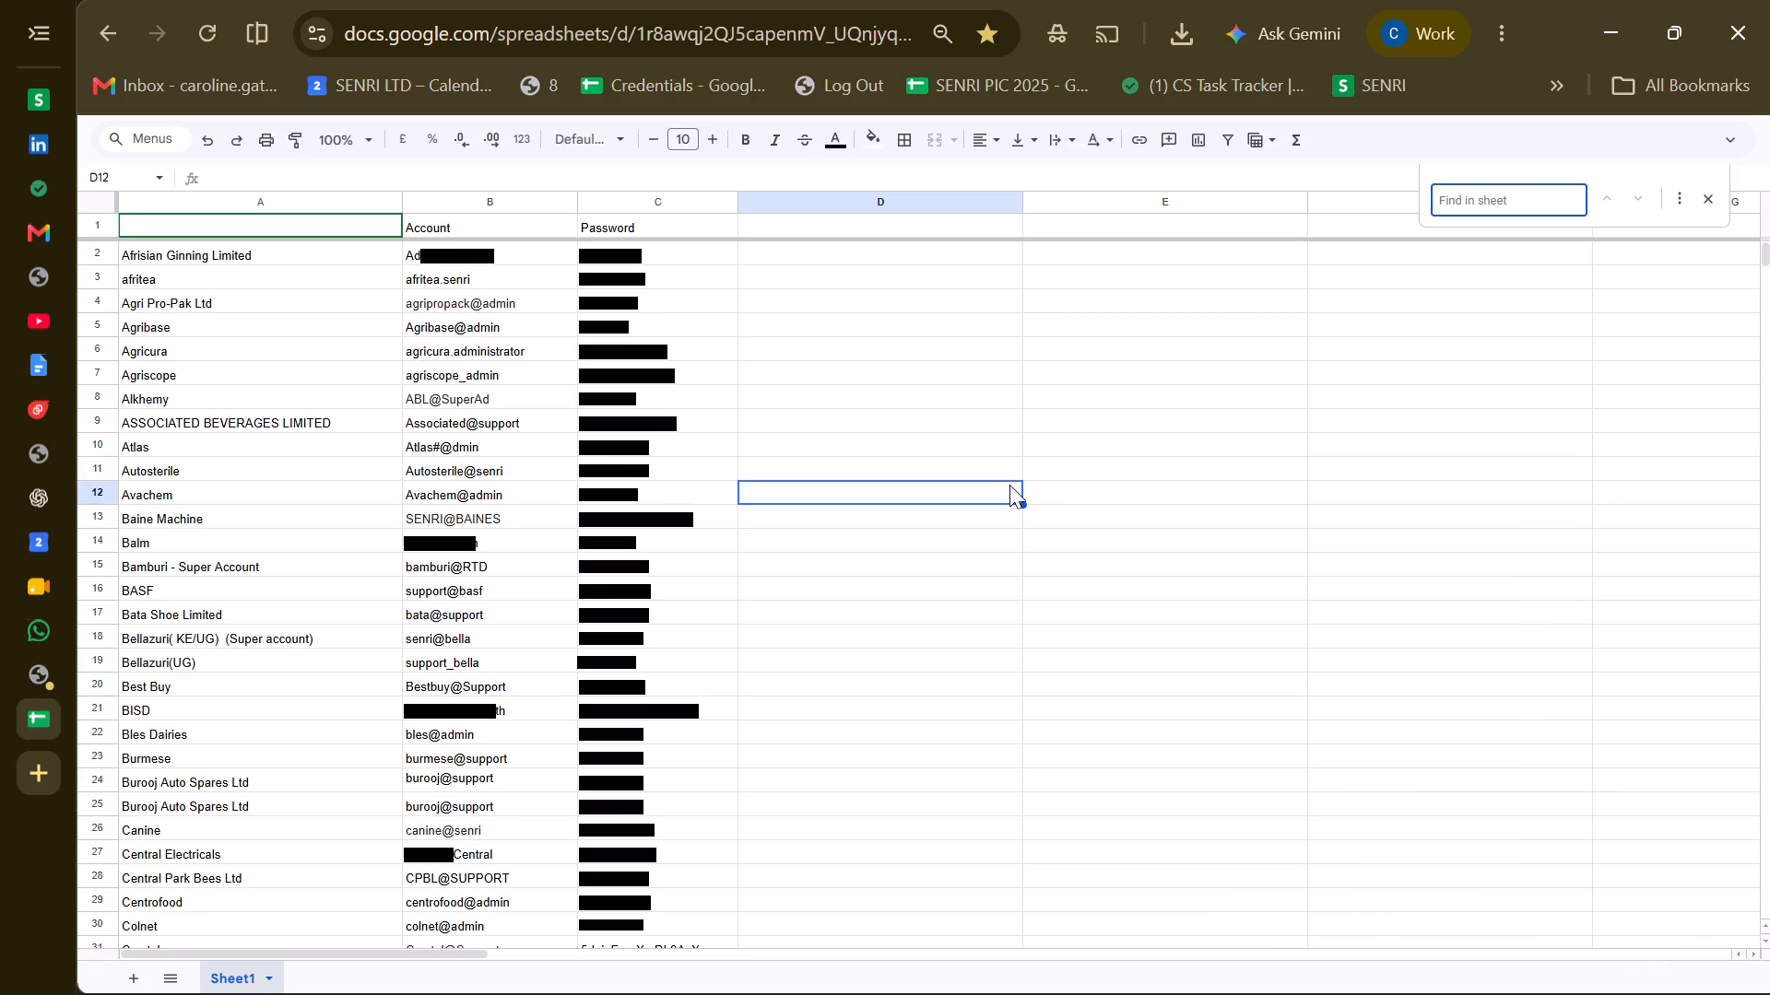
text(faida)
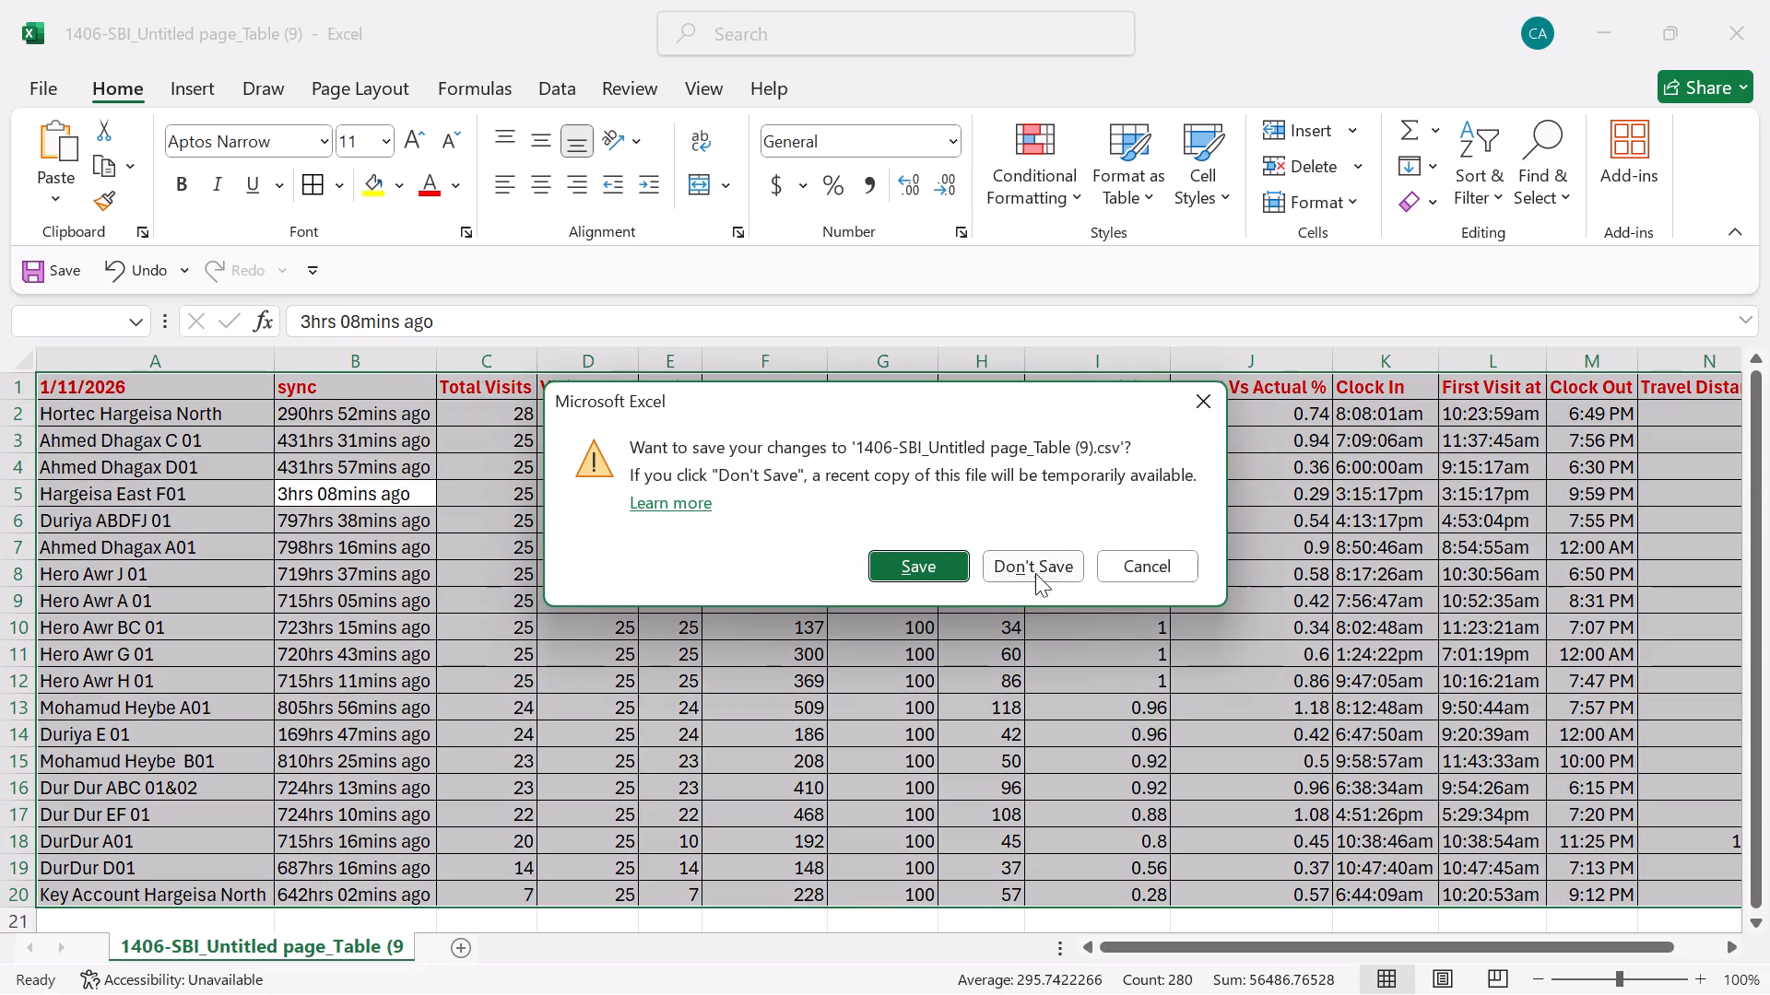
Switch to Excel, close the Table (9) workbook without saving its changes, and close the Table (10) workbook.
click(1030, 580)
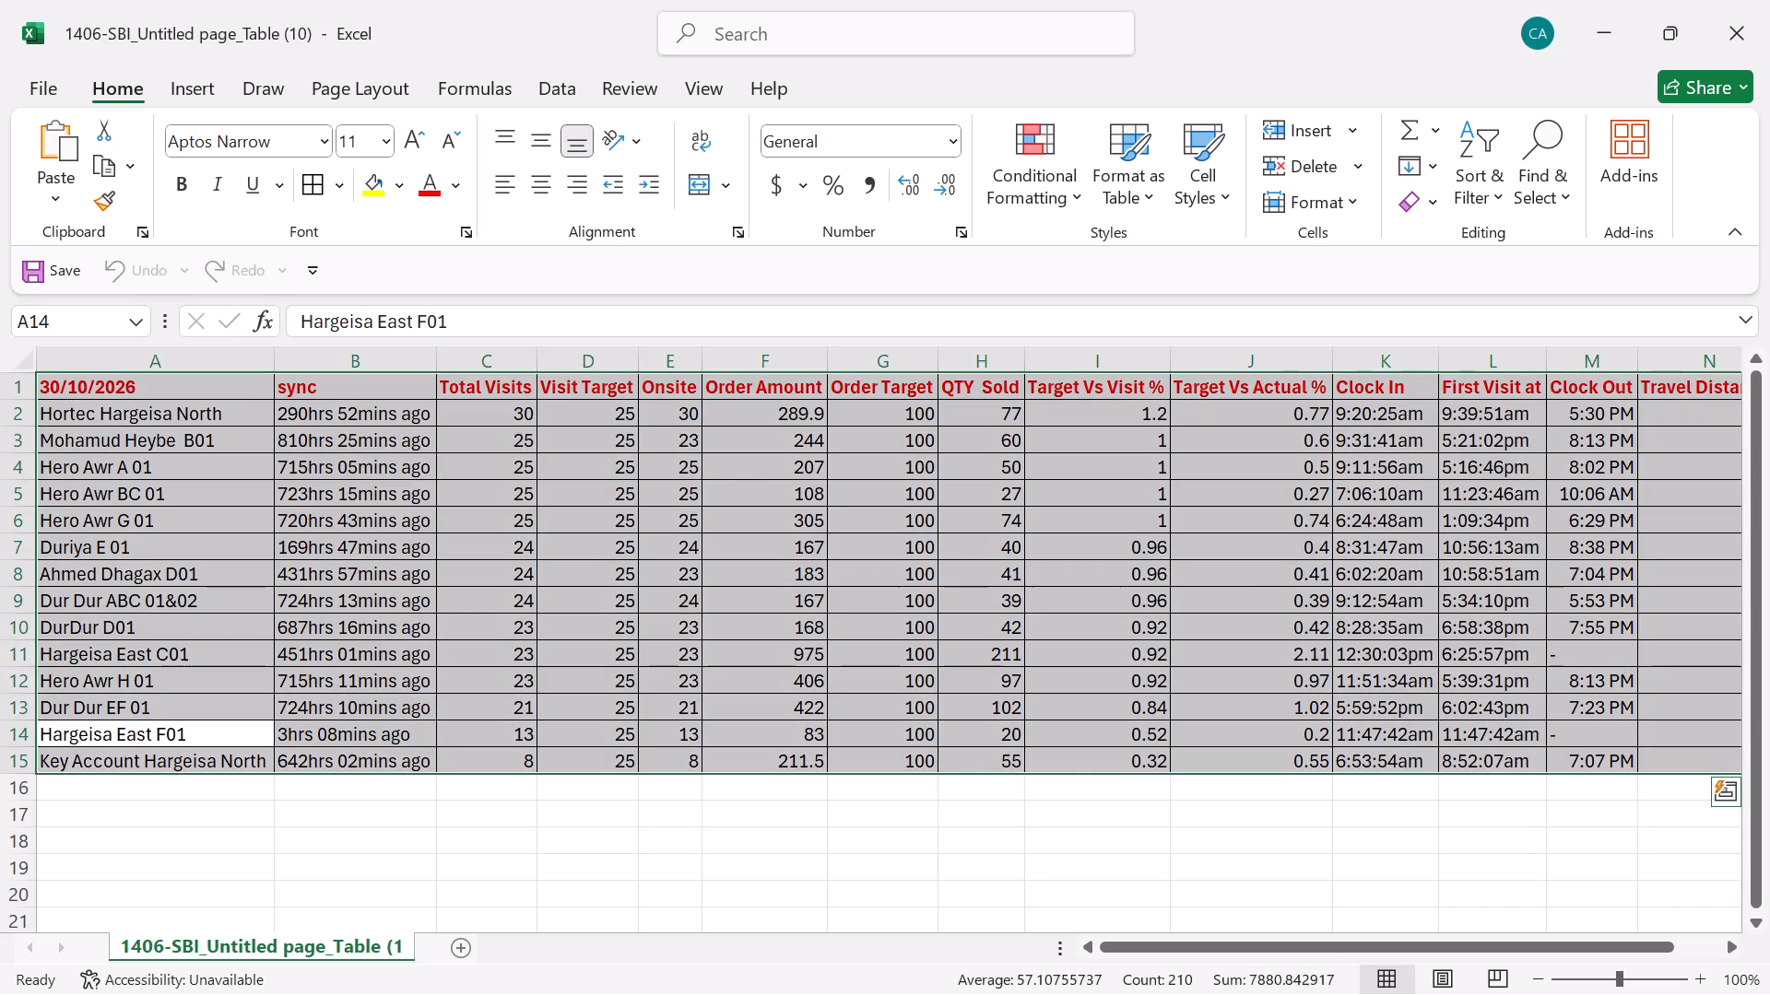
click(1741, 28)
click(902, 545)
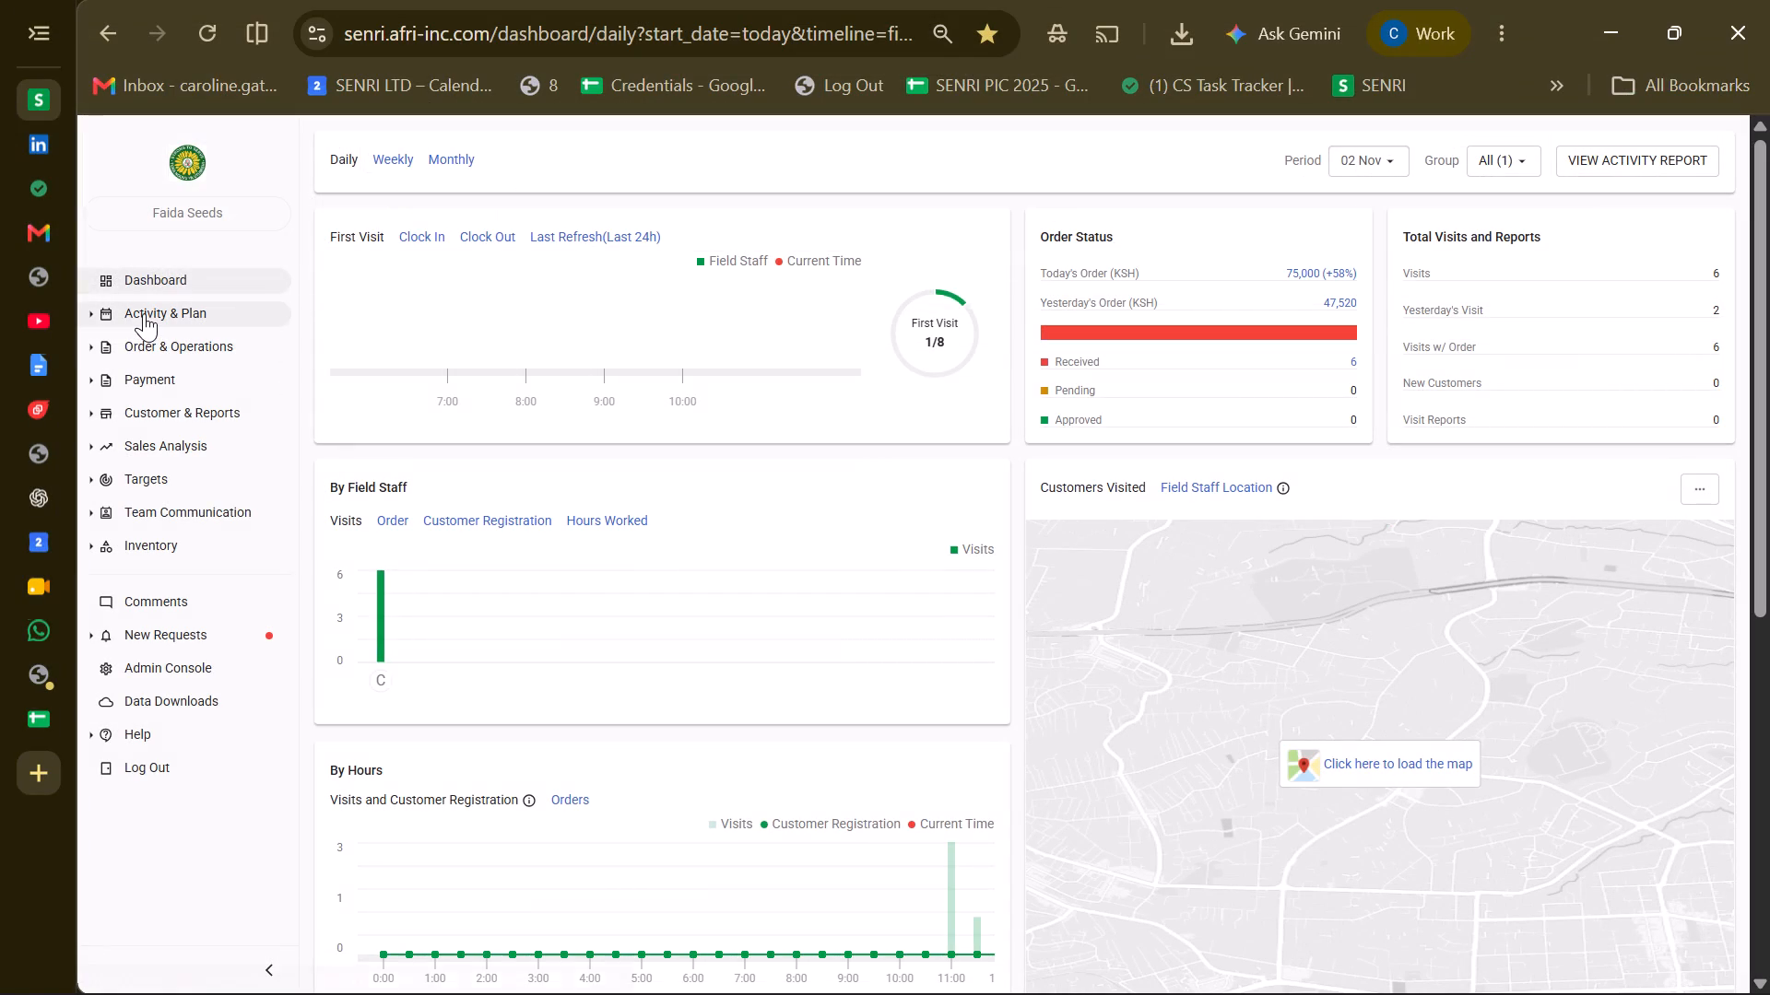
Switch to the Faida Seeds dashboard in the browser and open its Activity Report.
click(144, 313)
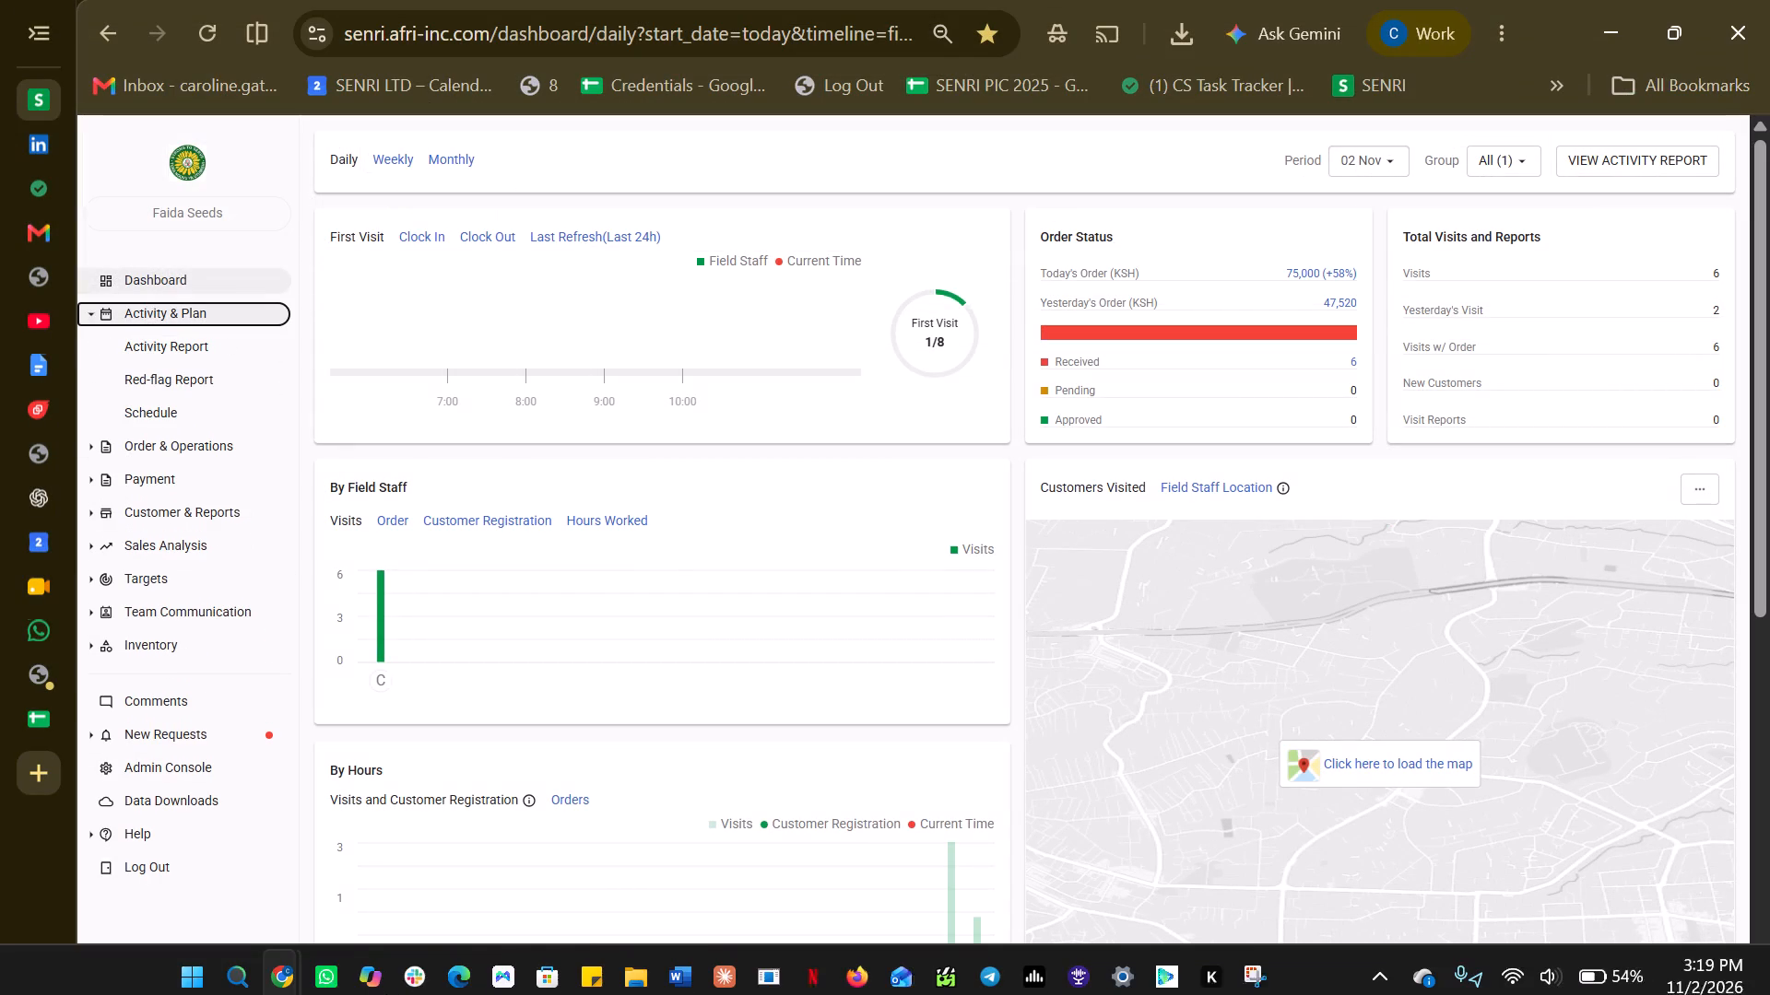
click(164, 350)
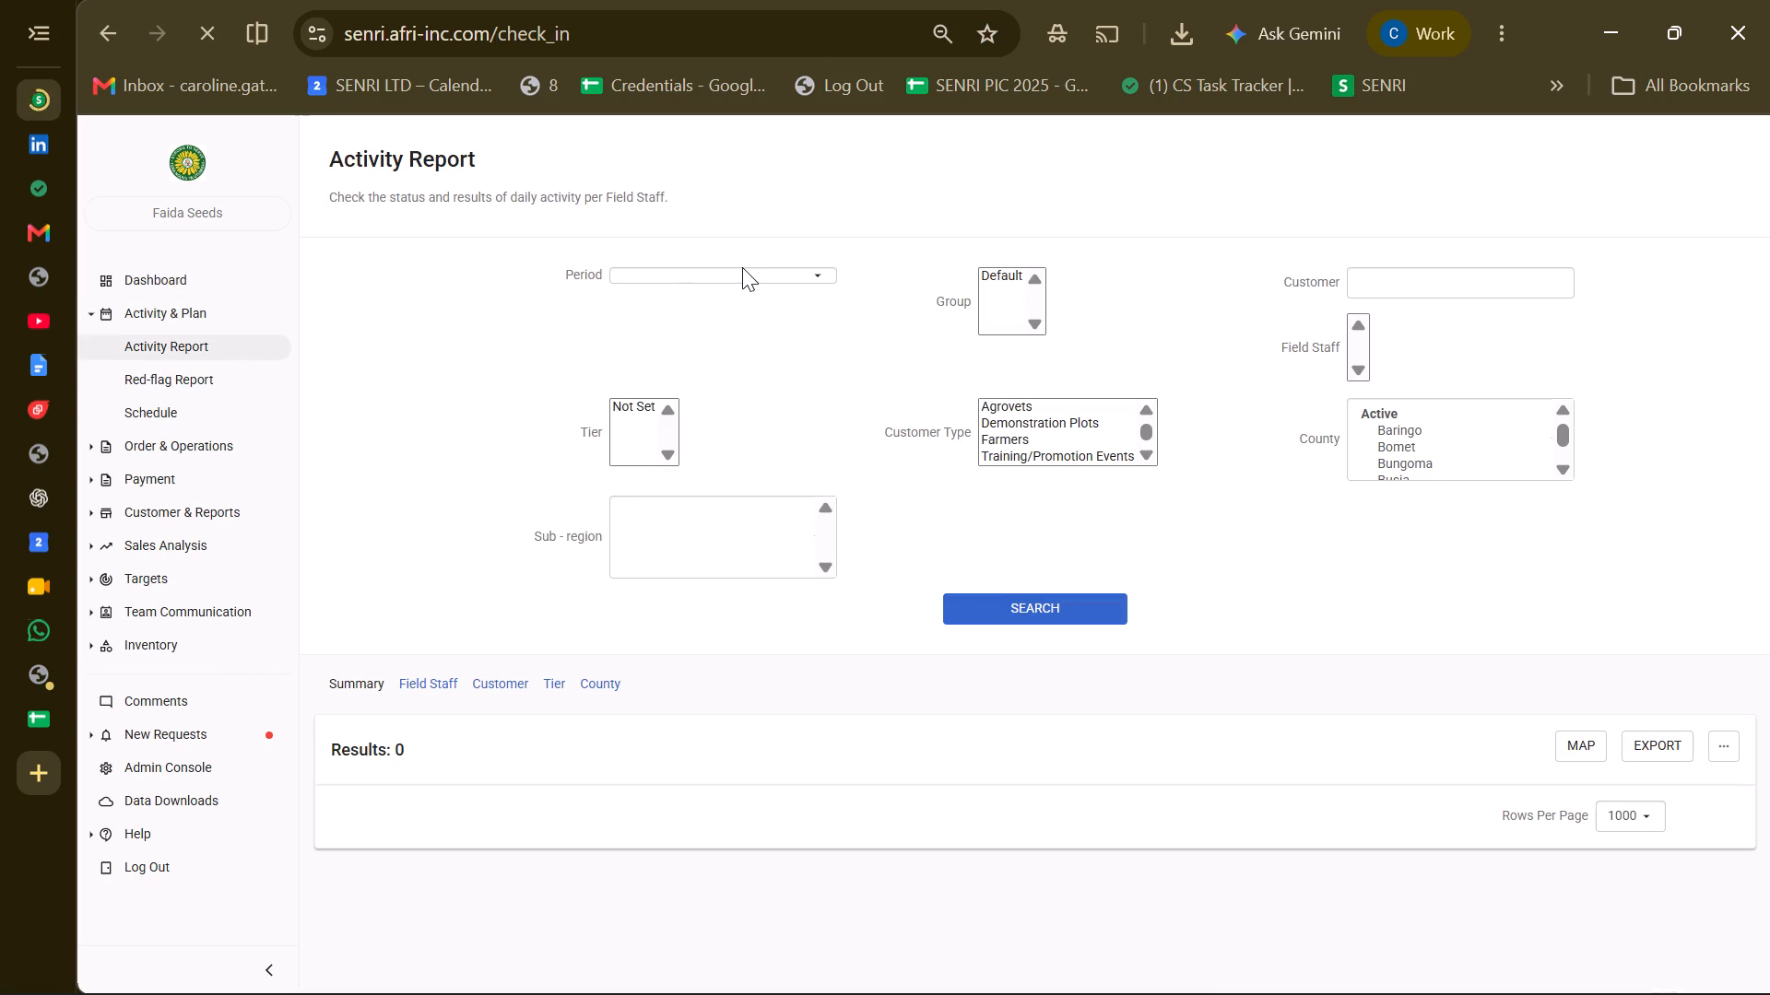
Run the Activity Report for the custom period 30 October to 30 October 2026, keeping all groups.
click(709, 276)
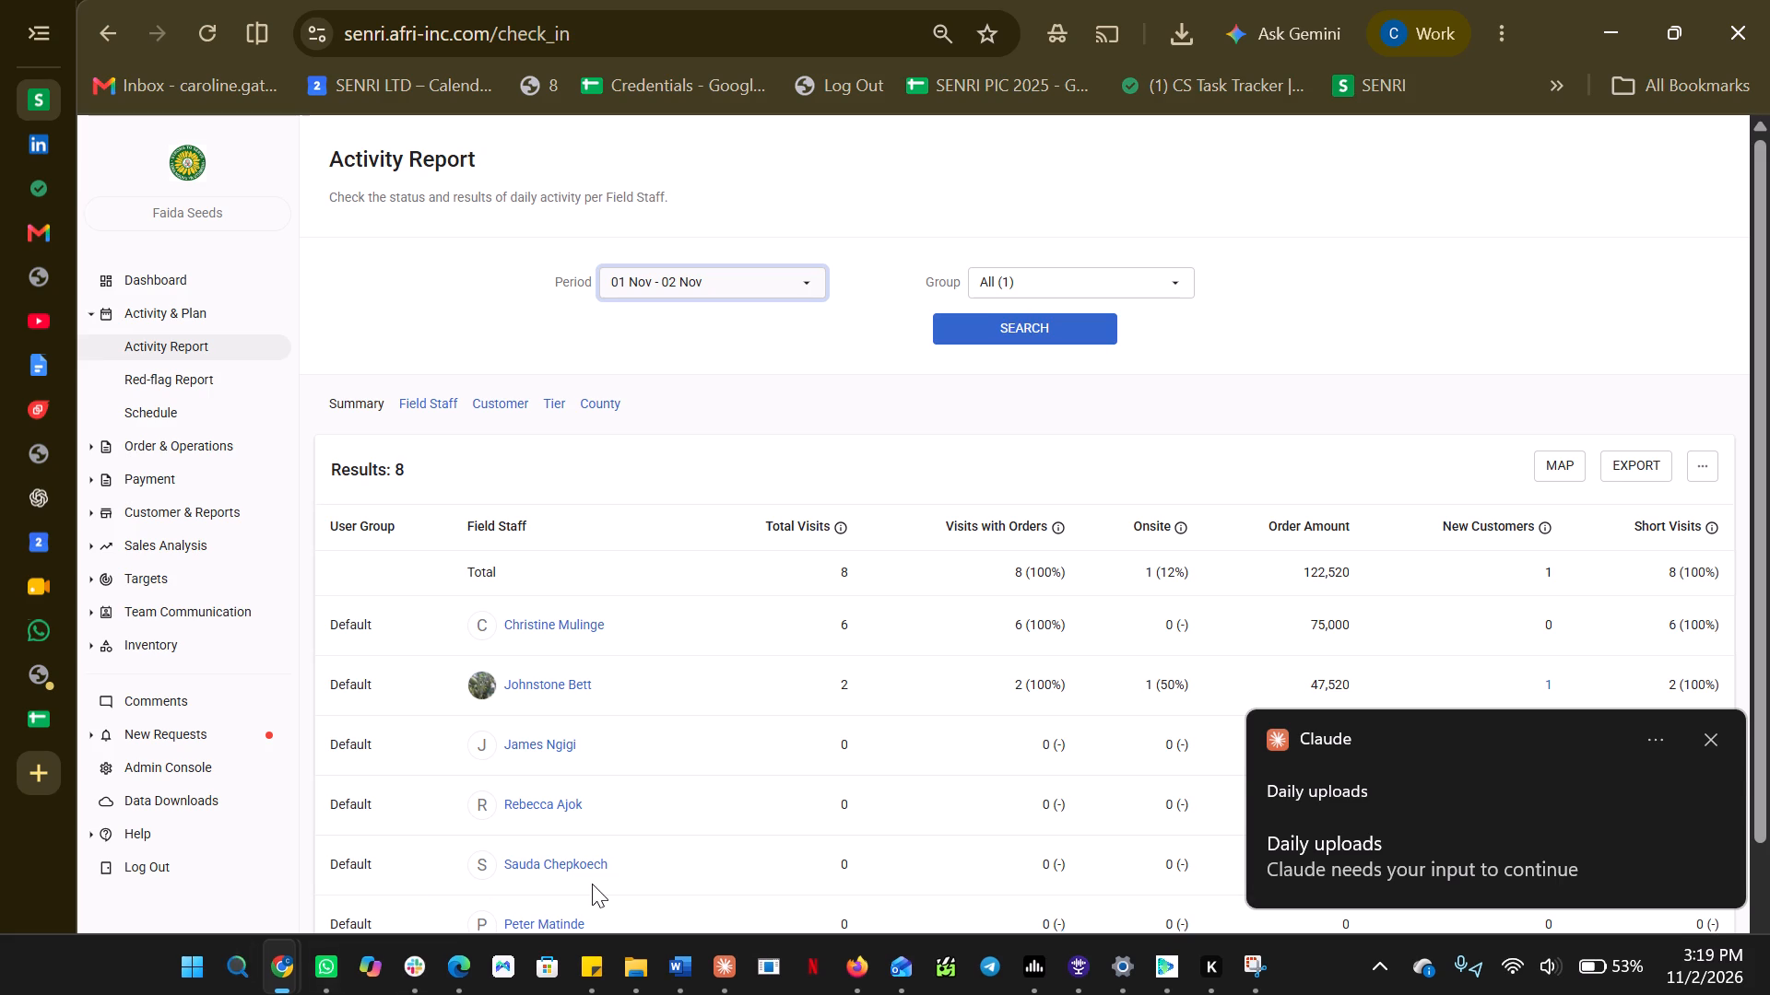
click(676, 277)
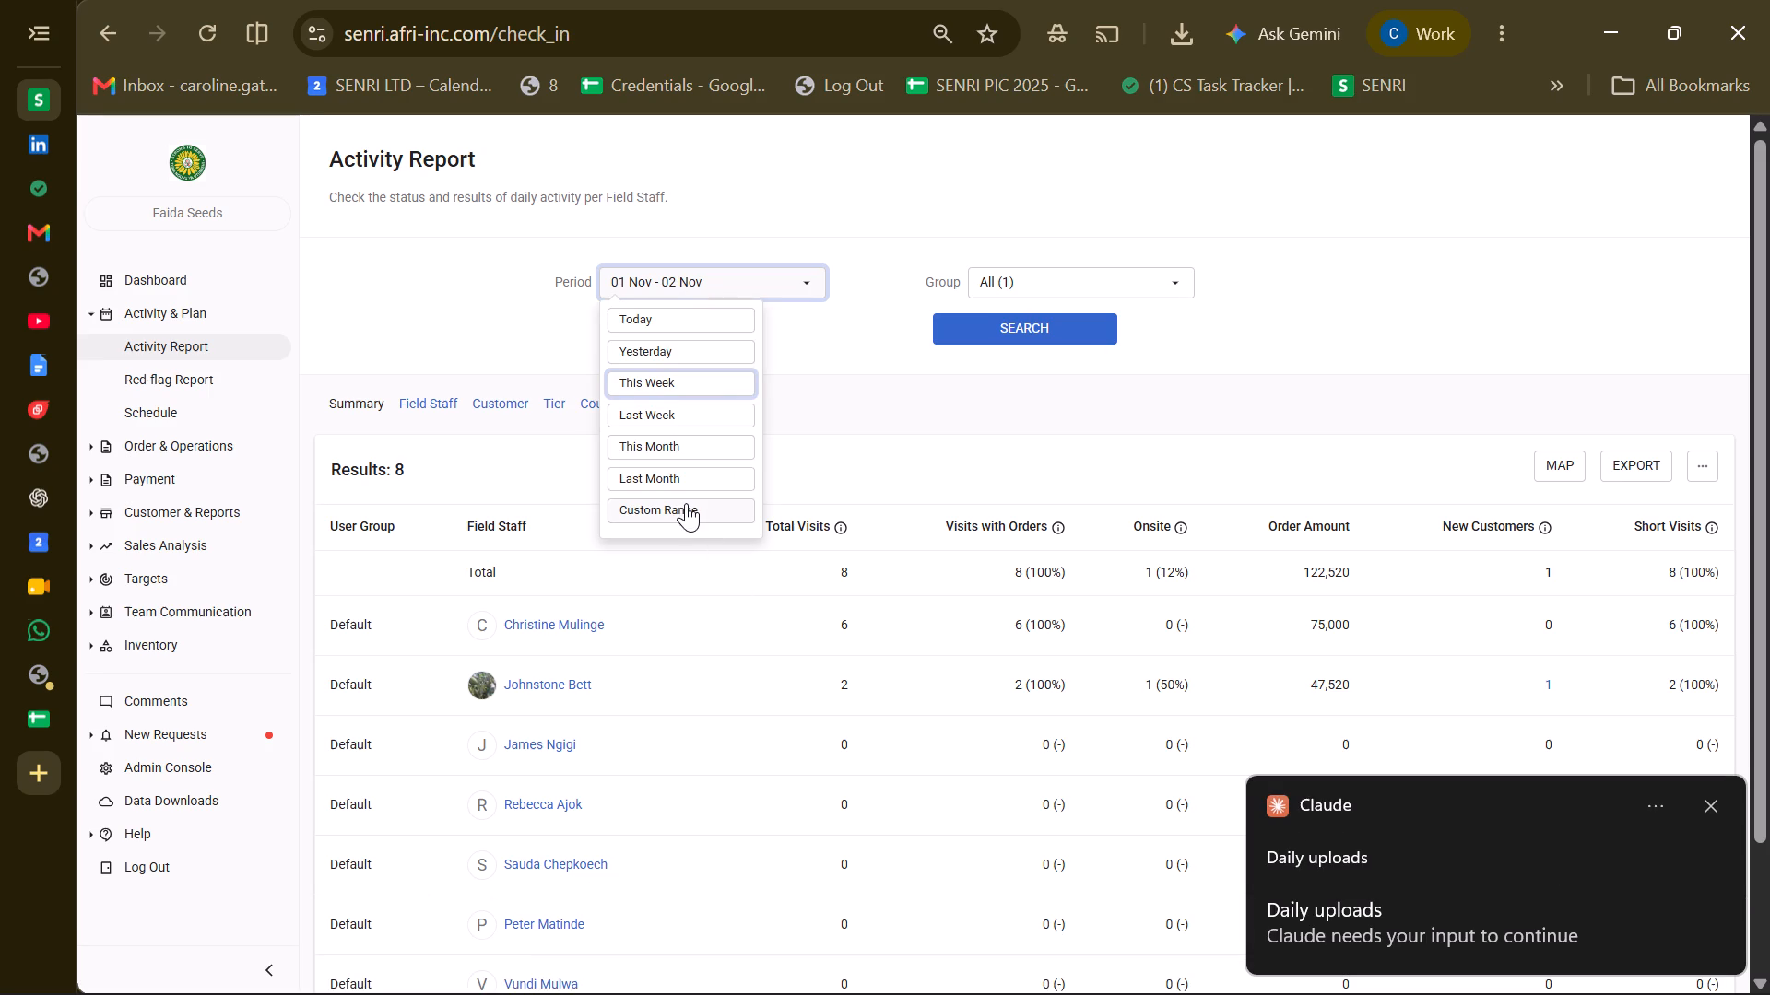
click(686, 503)
click(926, 414)
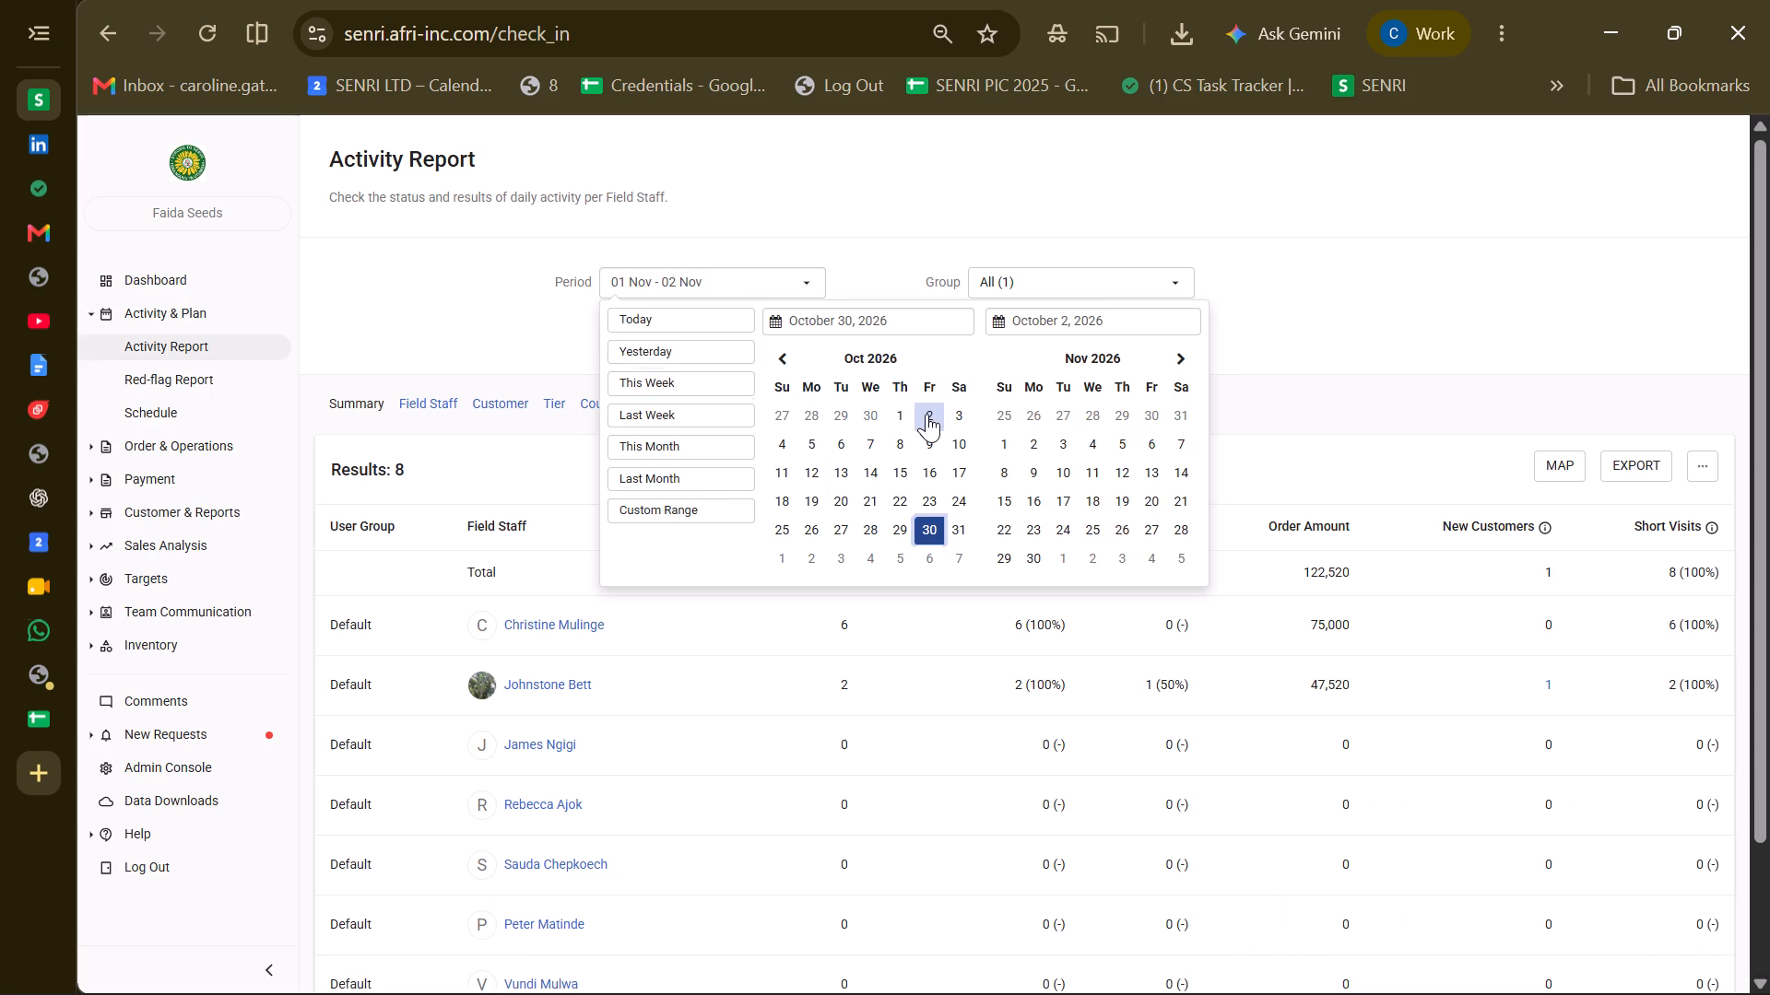
click(927, 531)
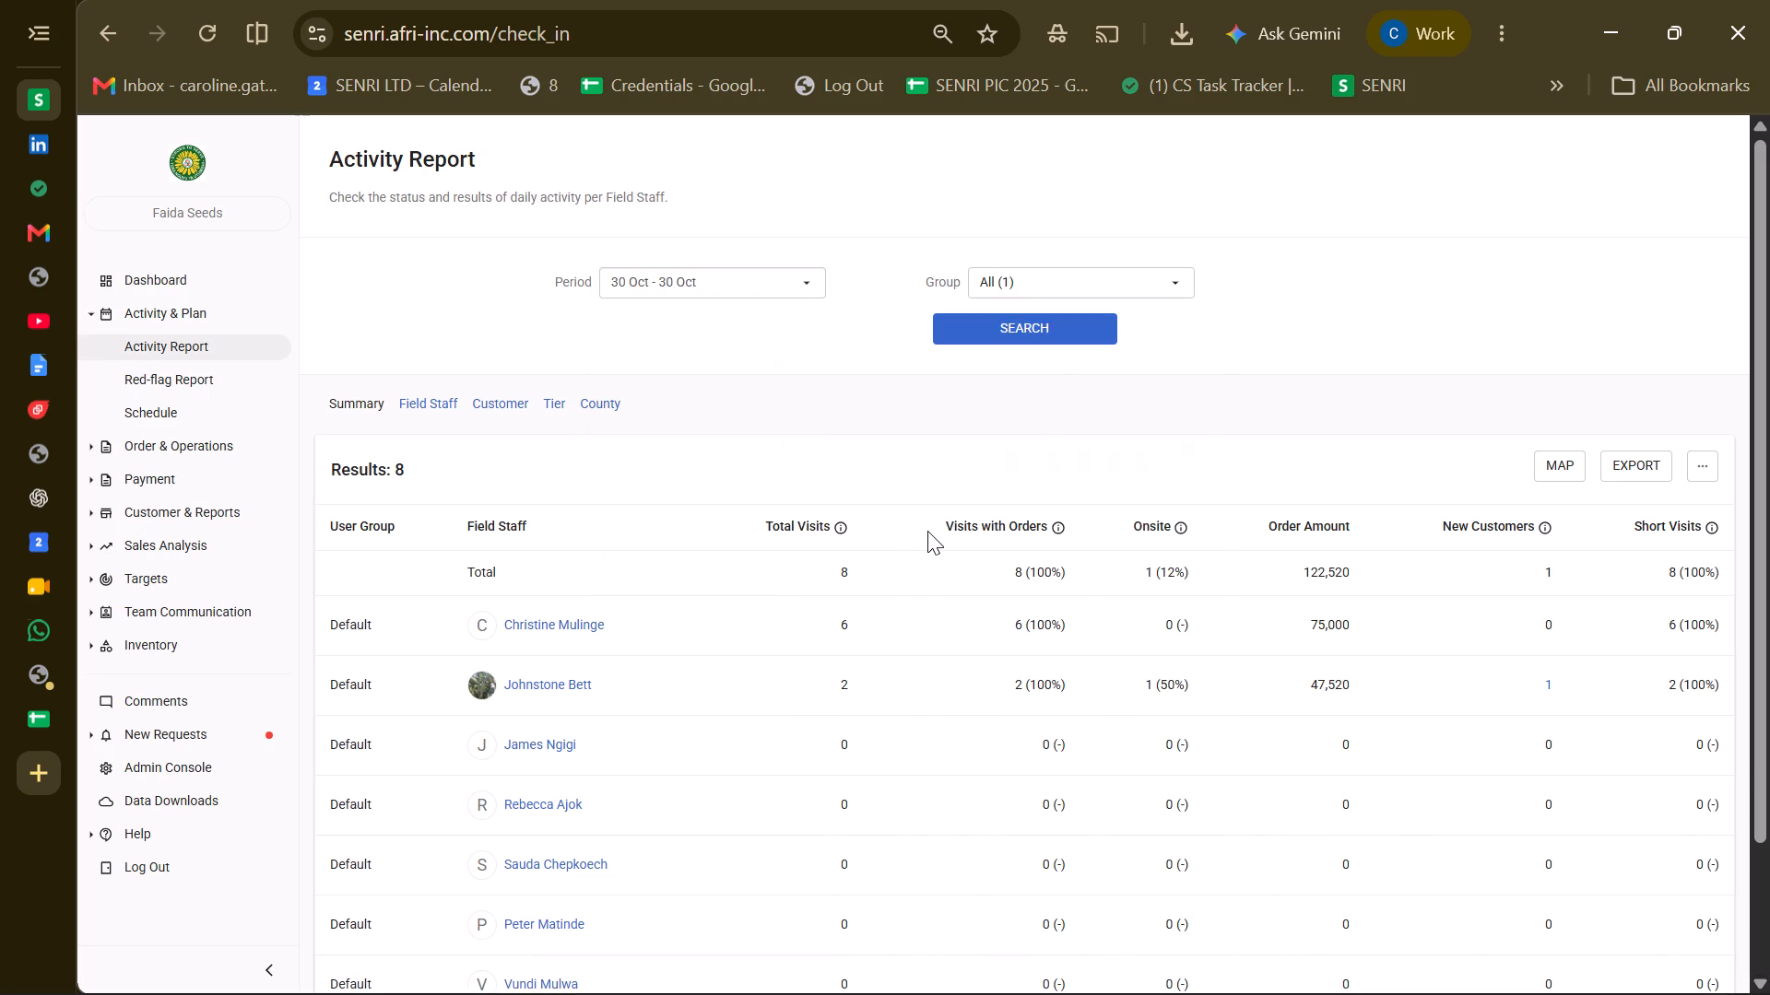
click(1003, 322)
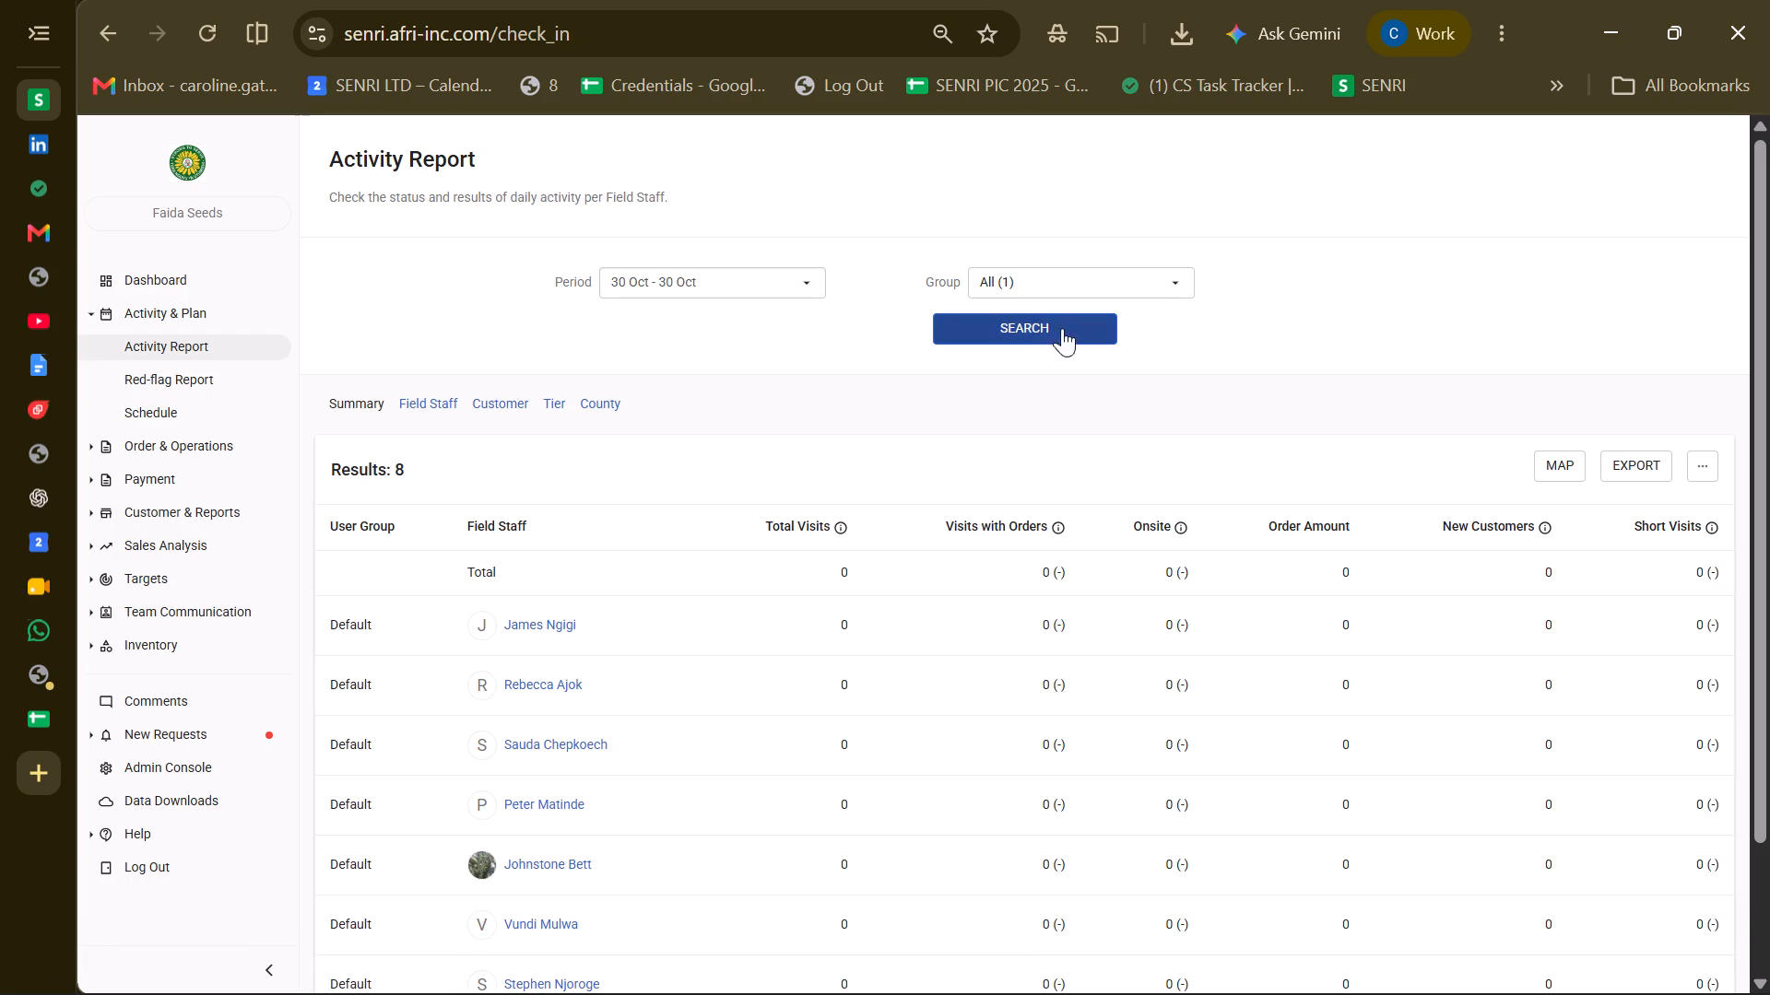
click(1047, 316)
Set the Activity Report period to the custom range 31 October to 31 October 2026.
click(758, 283)
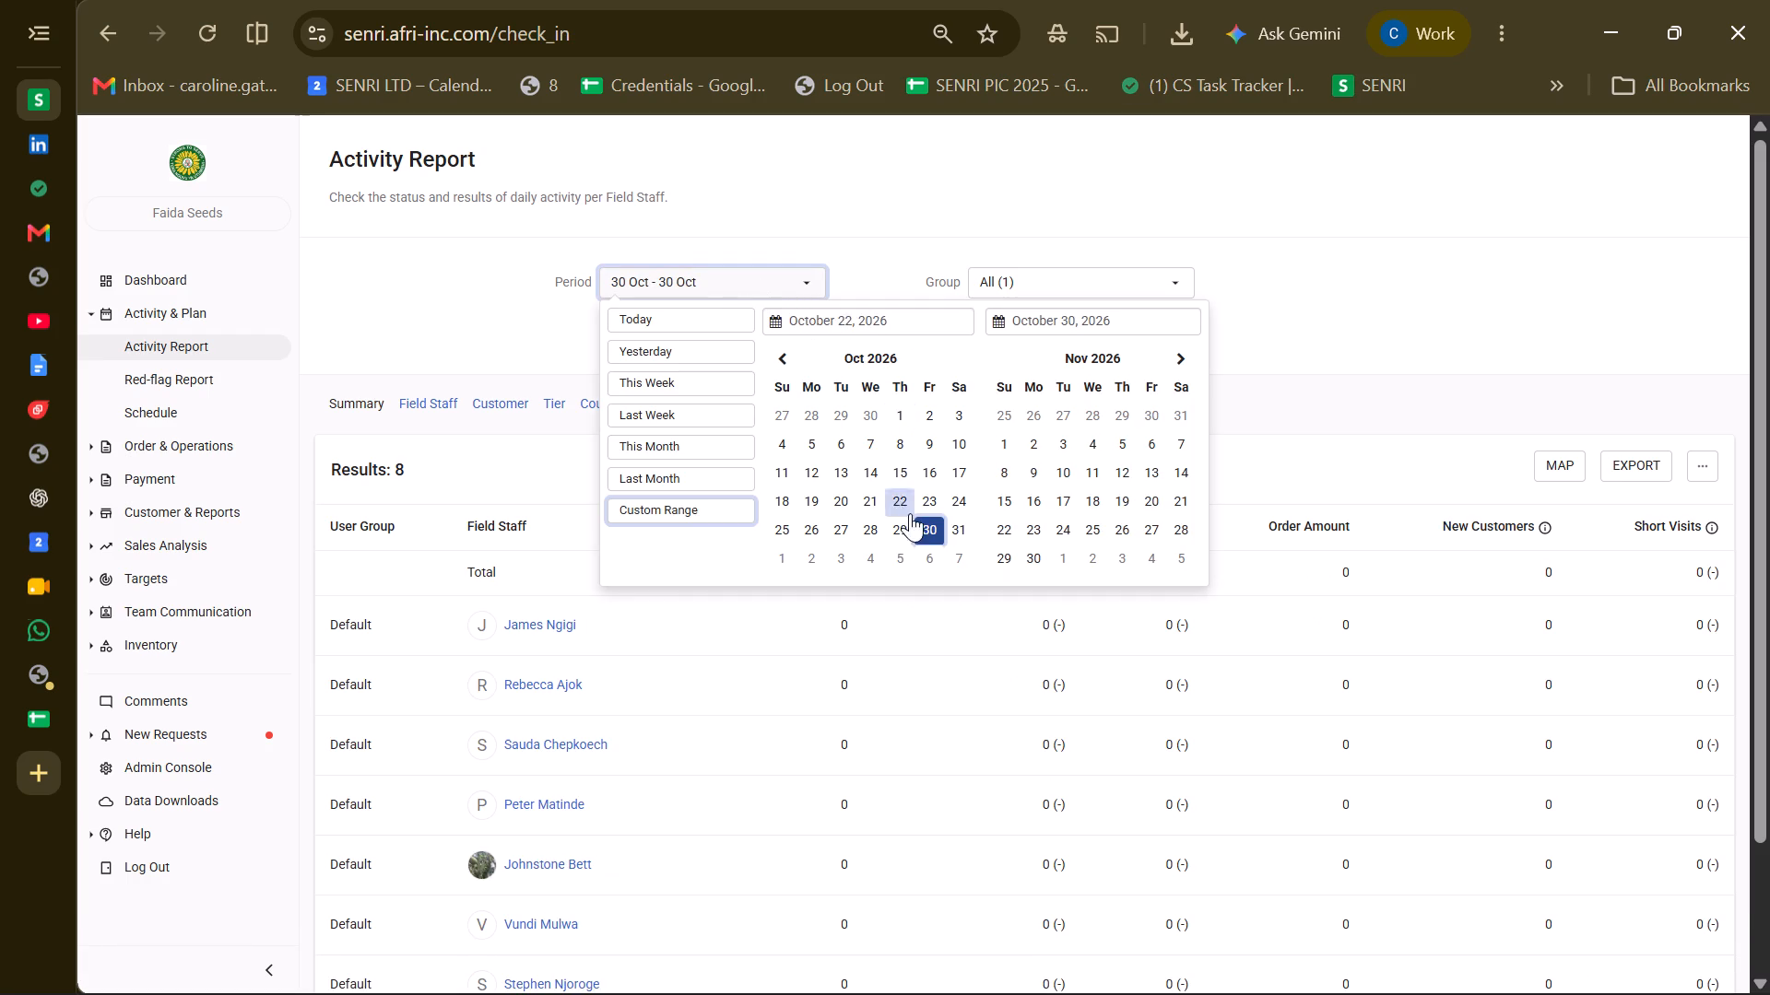
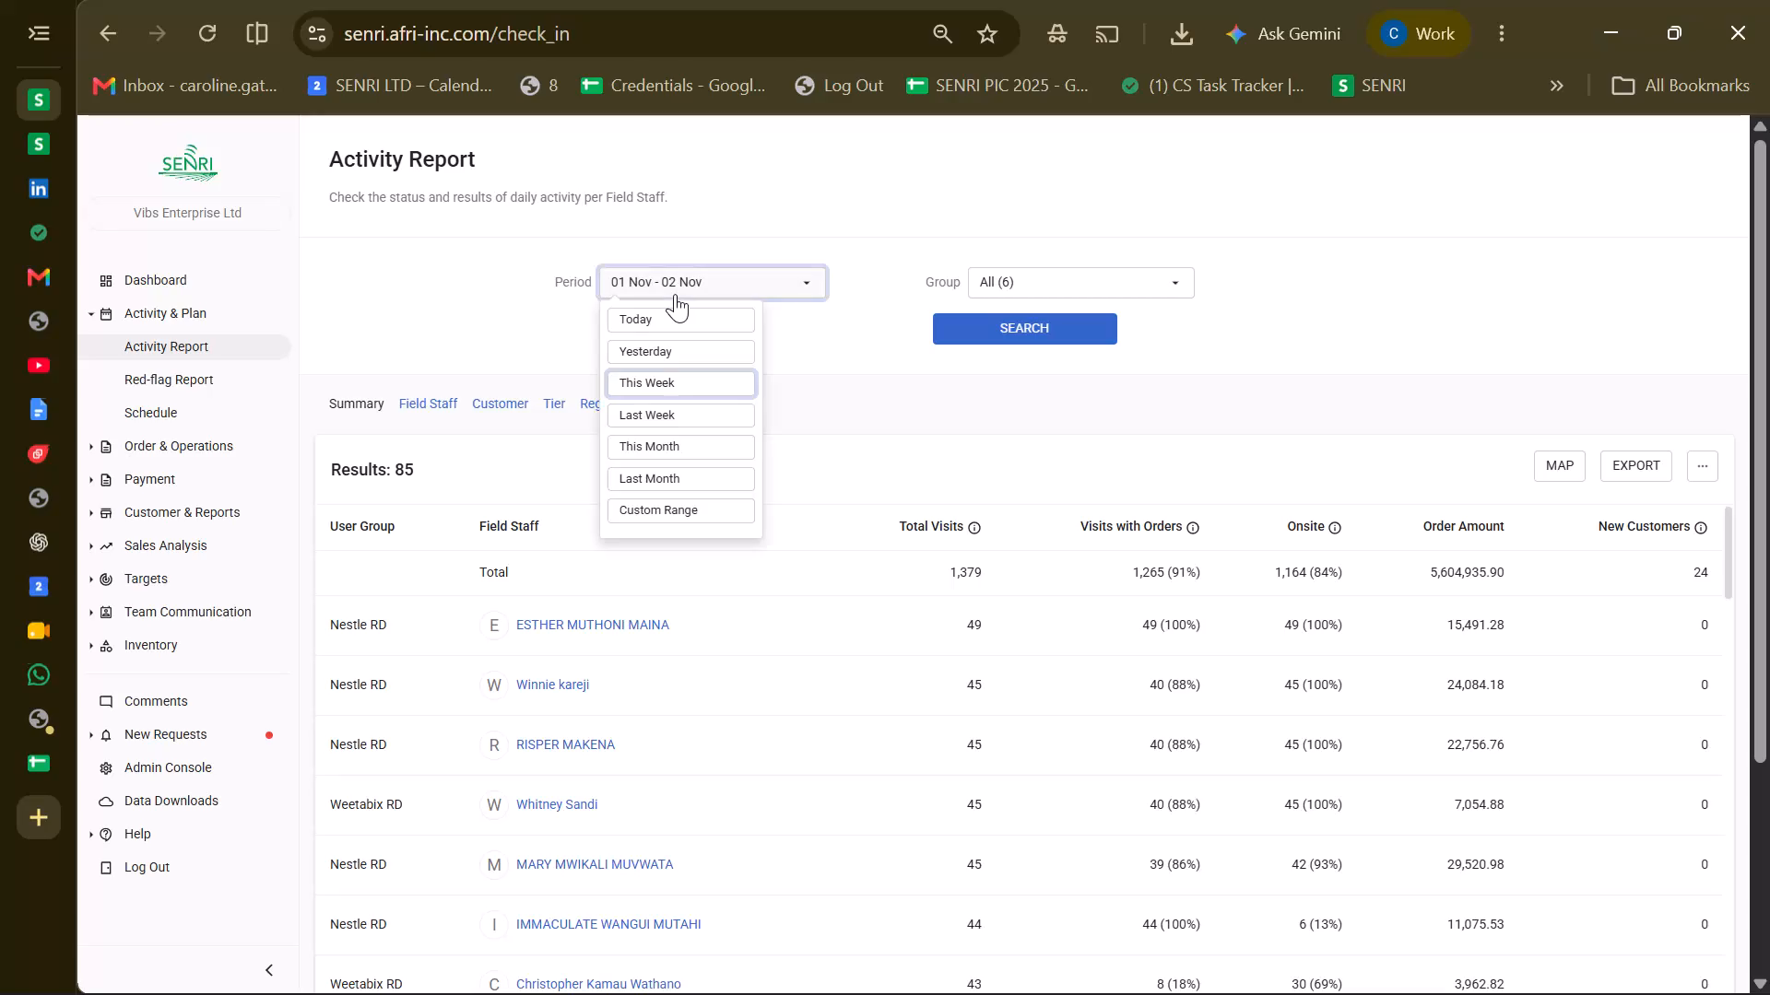
Run the Vibs Enterprise Ltd Activity Report for the custom period 30 October to 30 October 2026, keeping all groups.
click(690, 517)
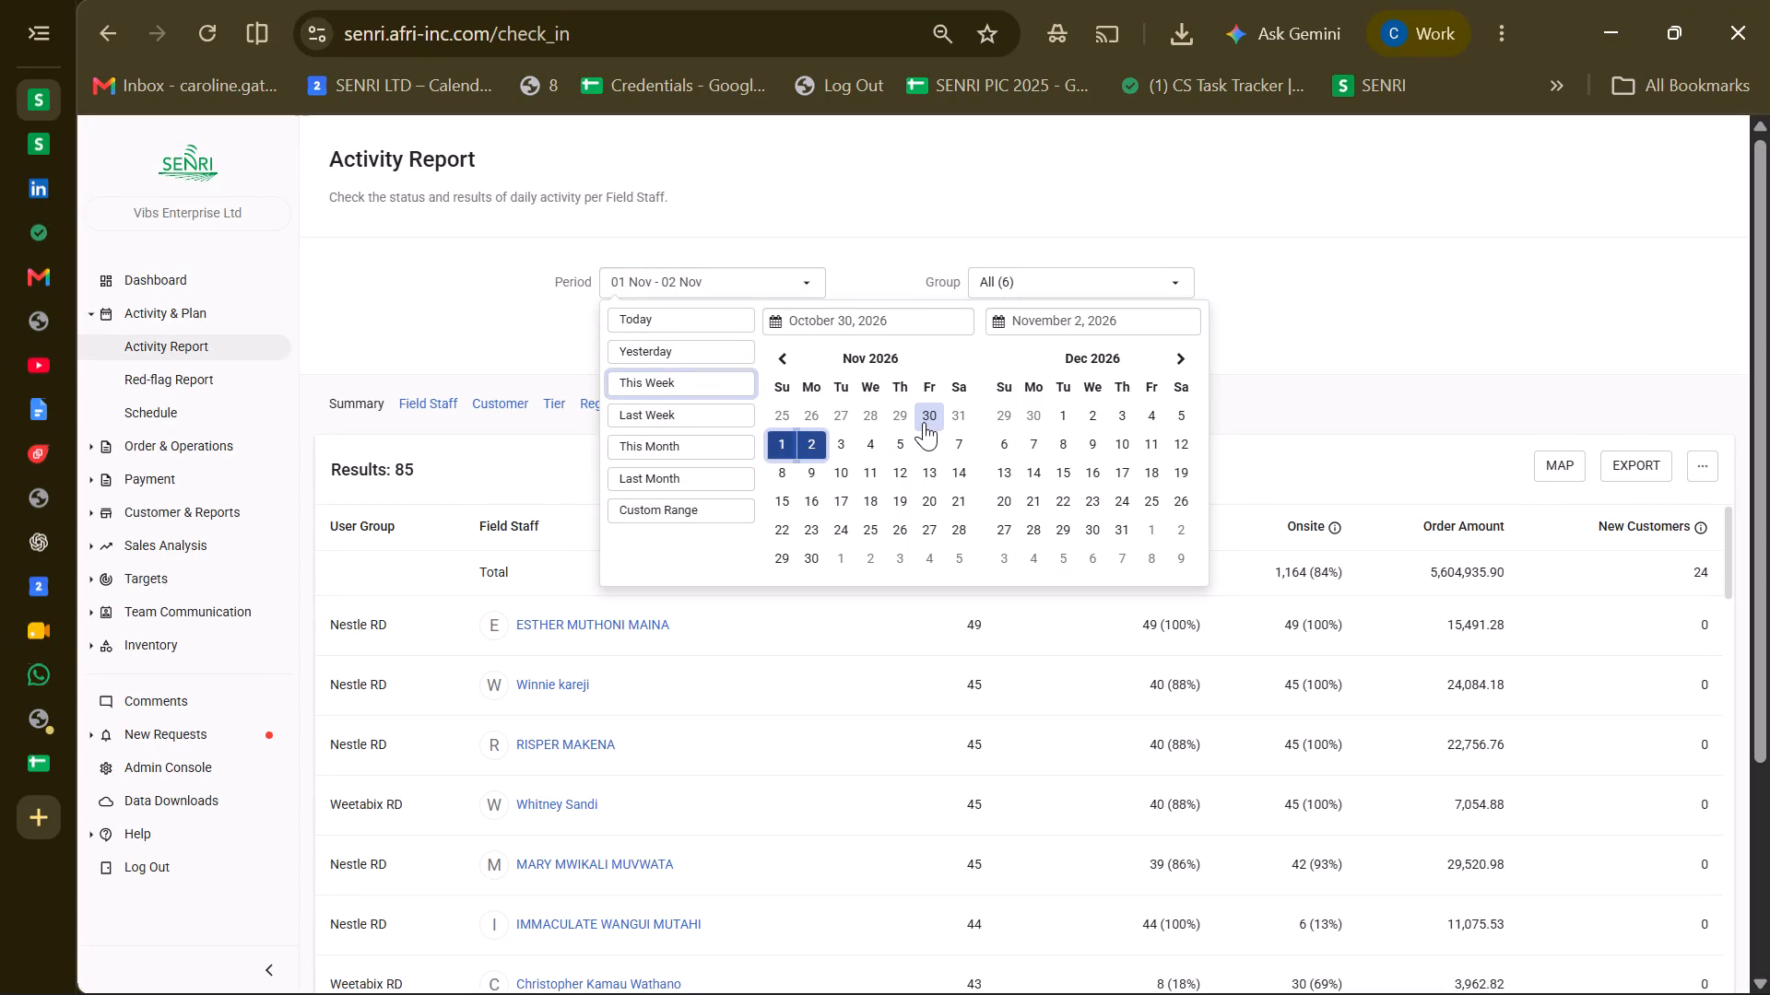
click(924, 422)
click(923, 518)
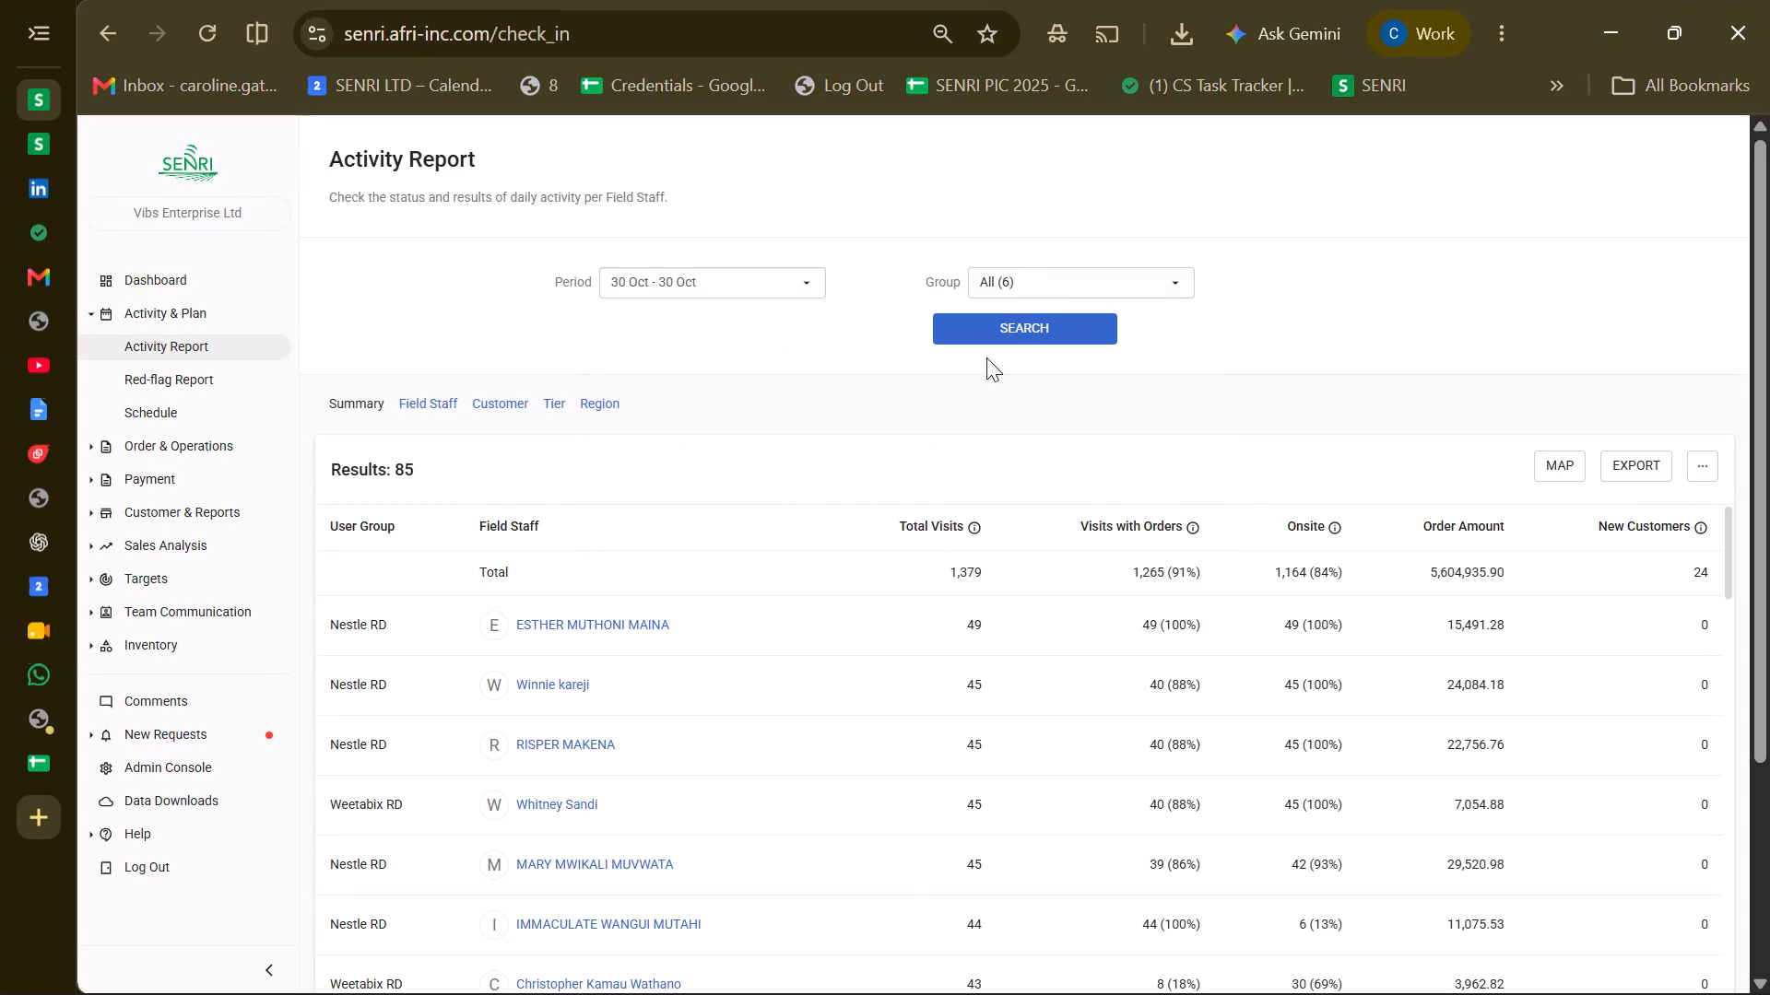
click(1015, 327)
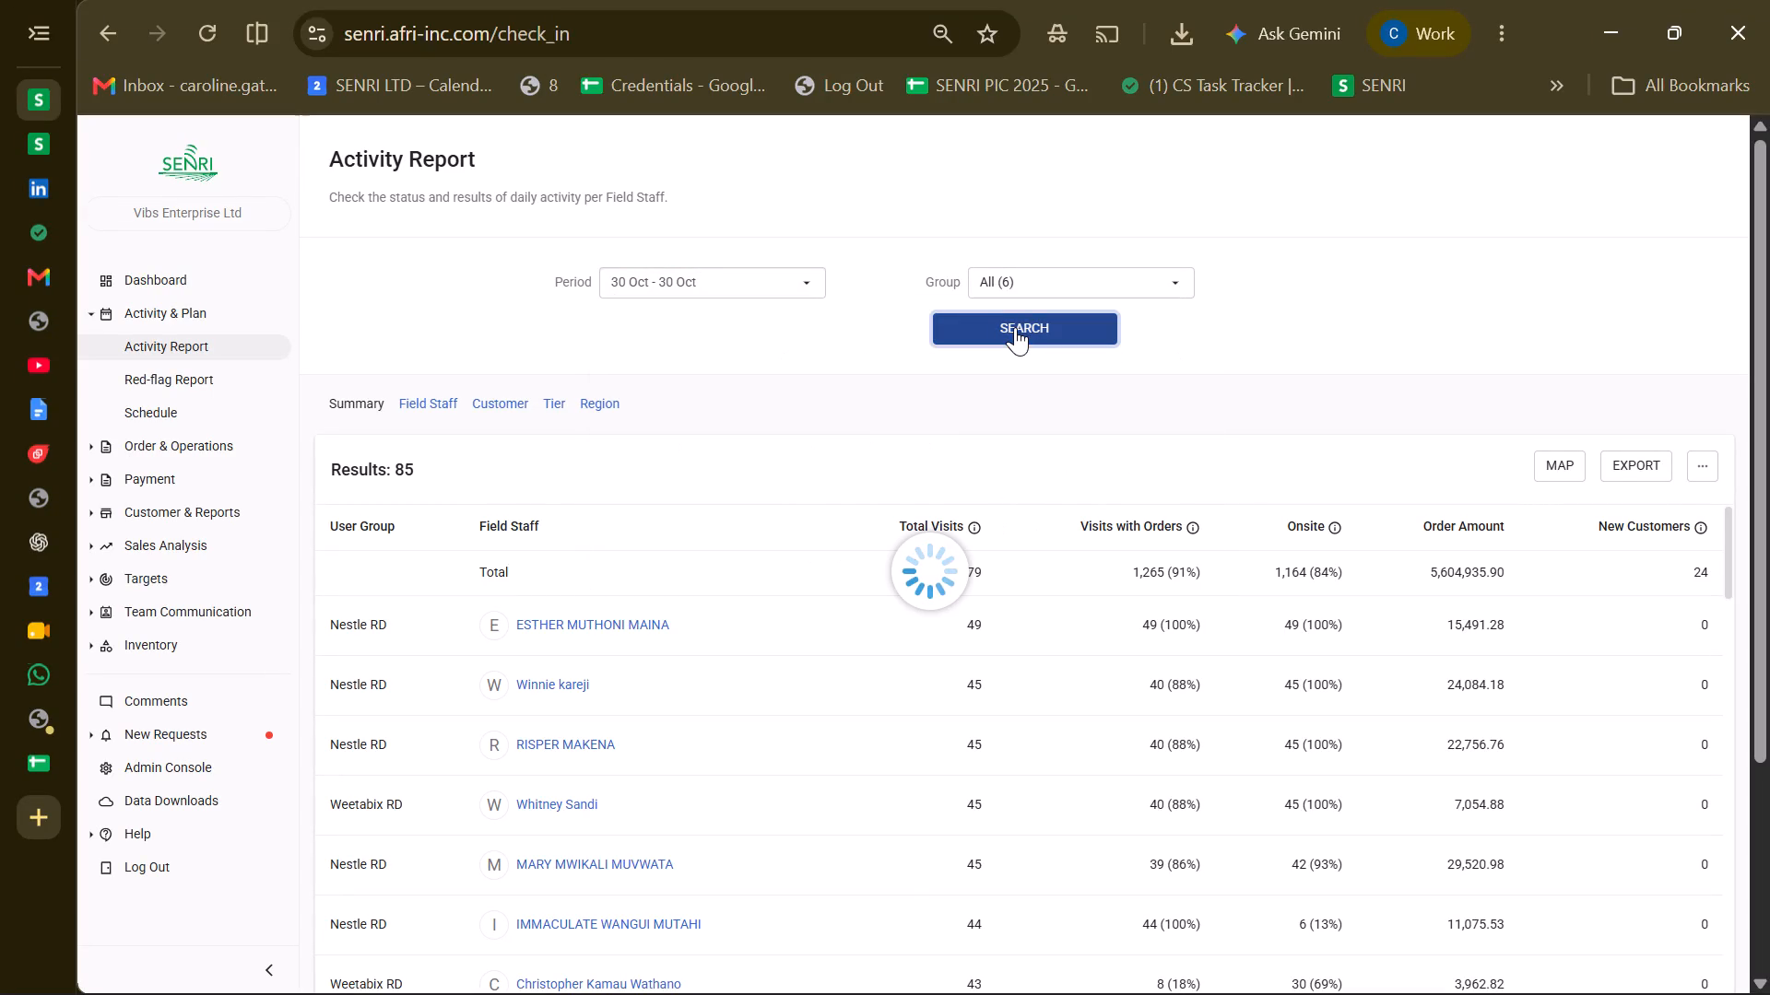
click(1015, 327)
triple_click(1015, 327)
double_click(1015, 327)
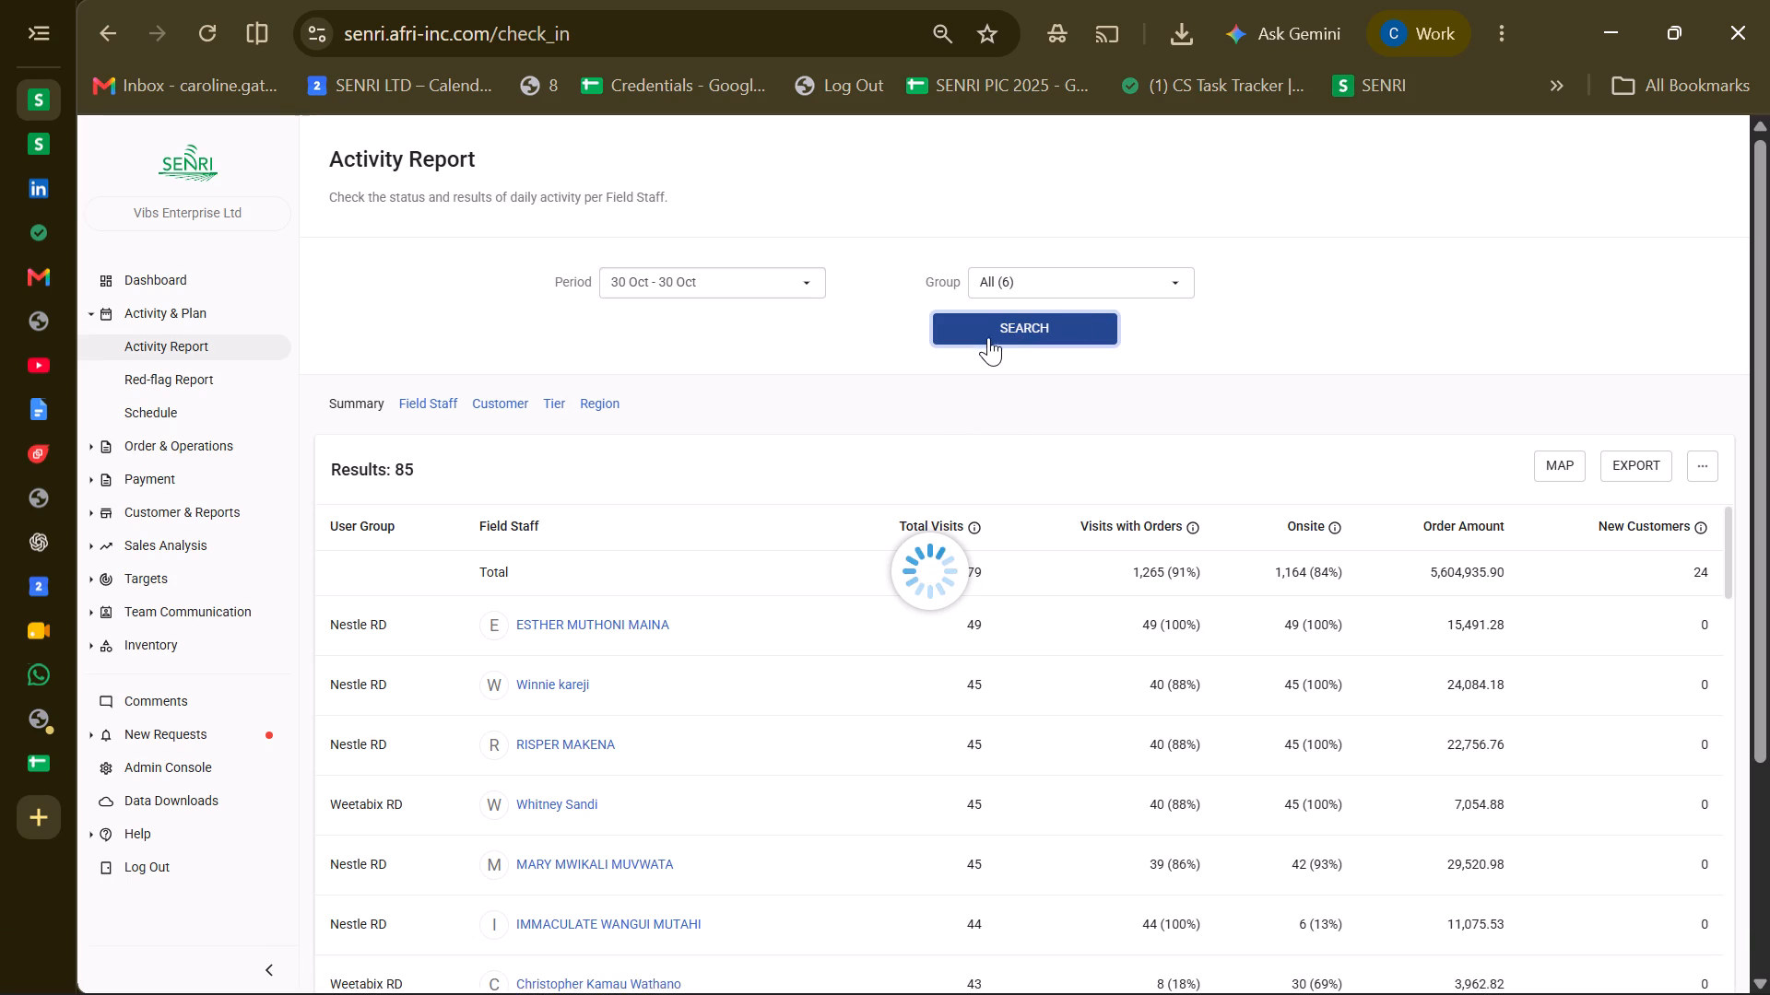
click(985, 335)
click(985, 335)
scroll(1022, 689, down, 2)
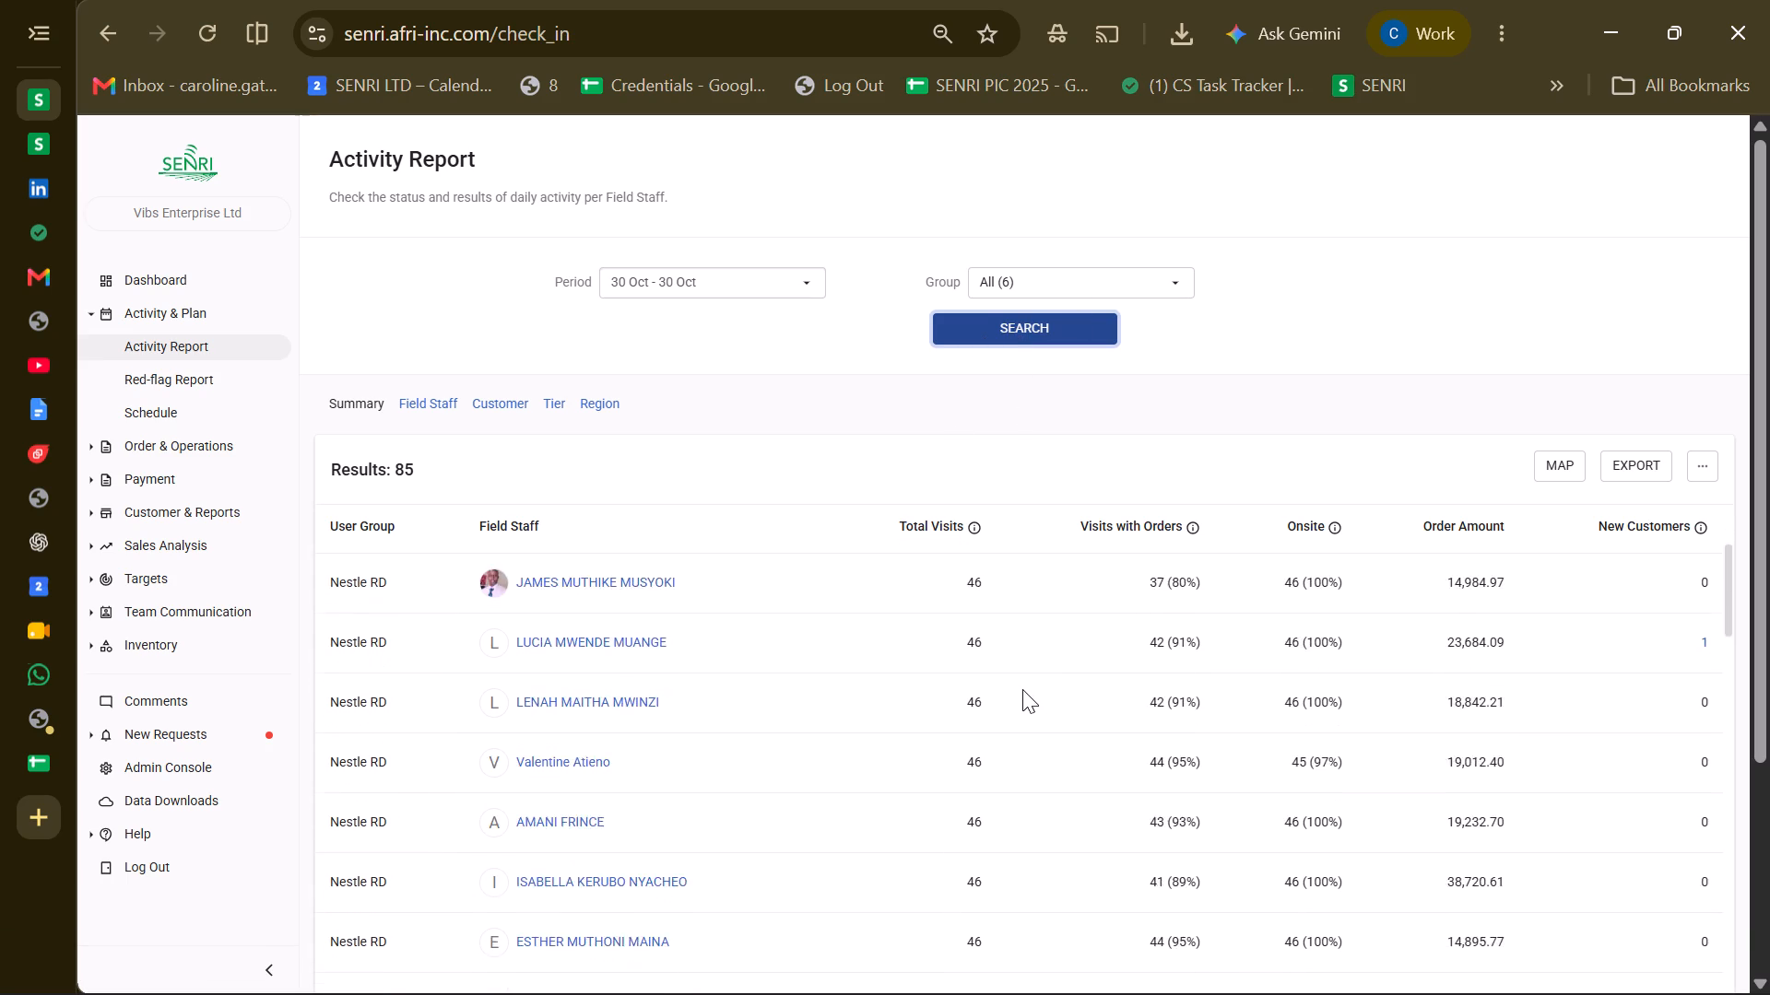
scroll(1022, 689, up, 3)
click(1021, 316)
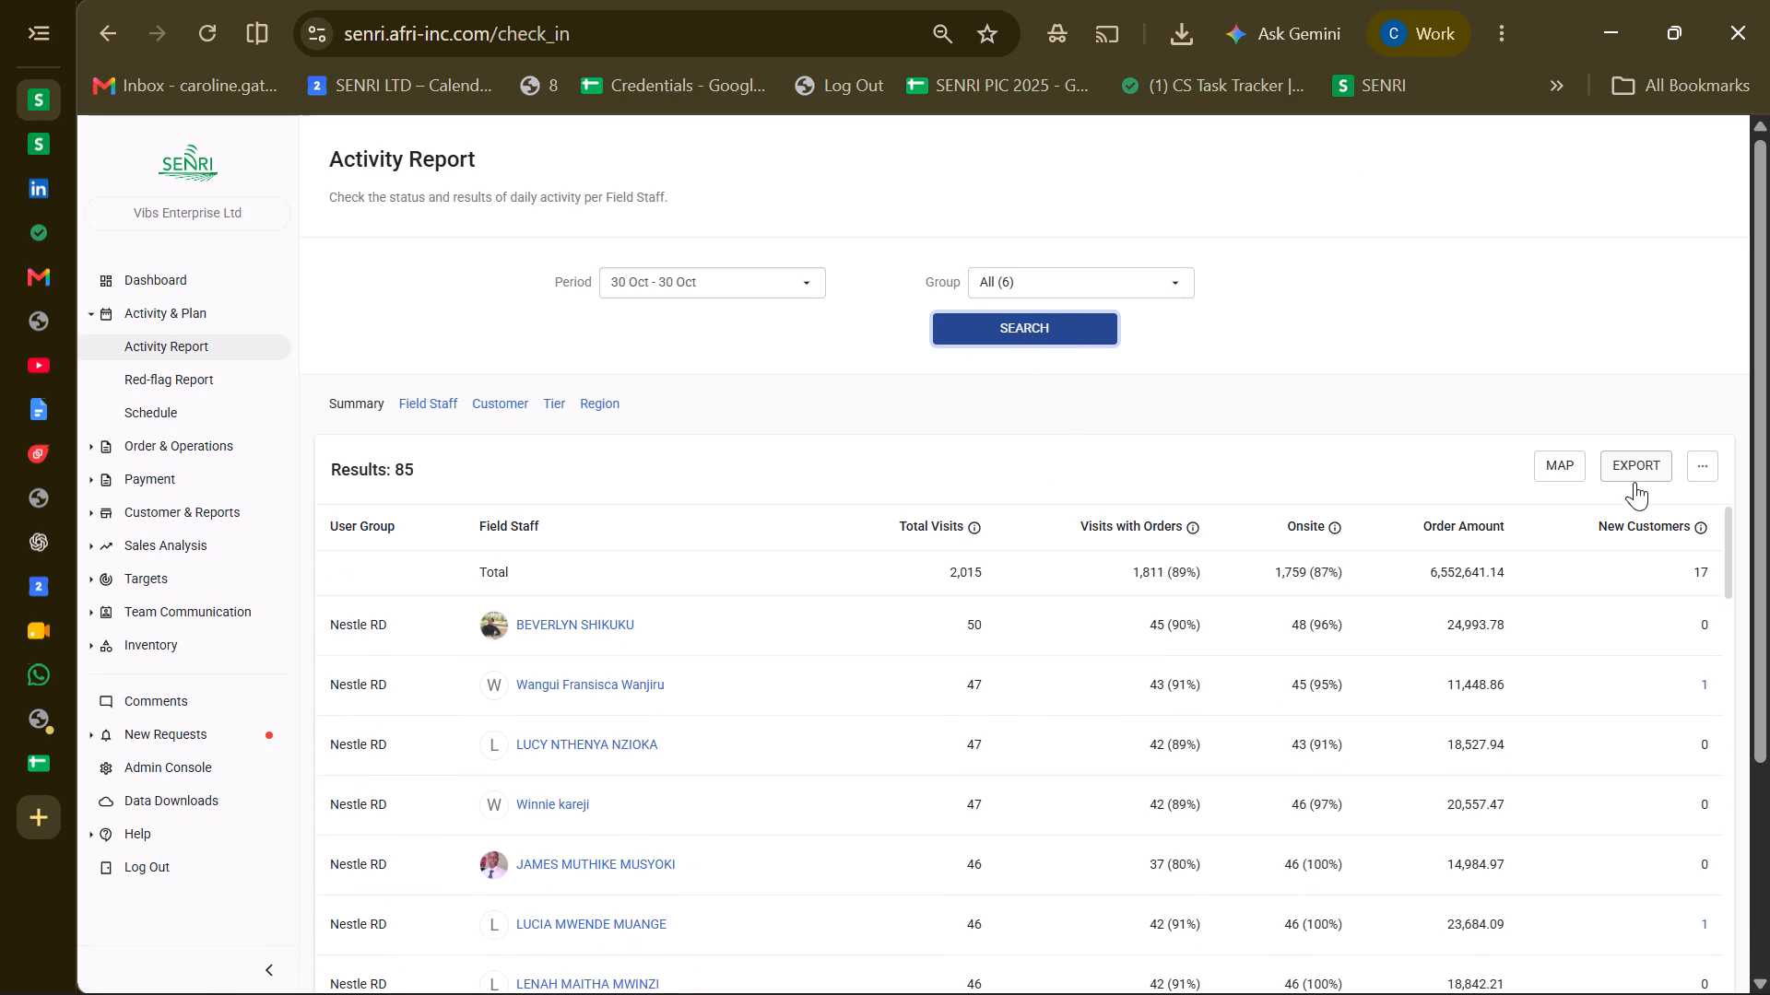
Export the 30 October activity summary as a CSV file and open the downloaded file in Excel.
click(1634, 482)
click(1629, 468)
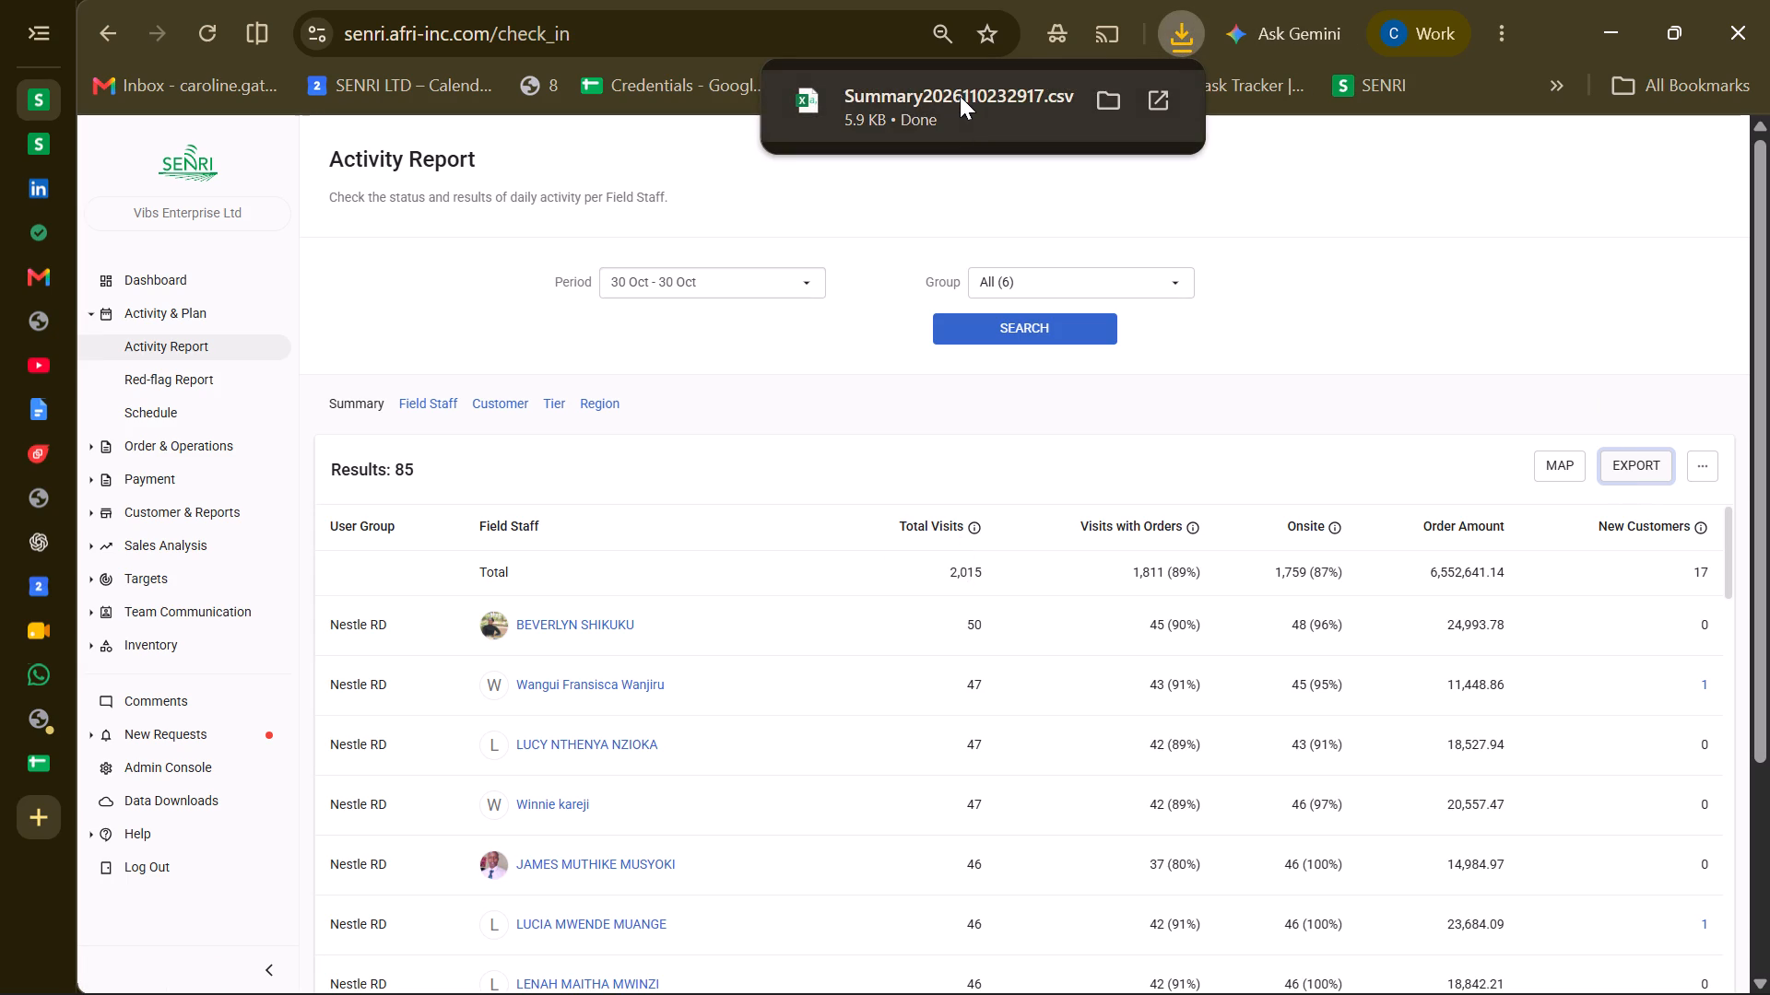
click(960, 96)
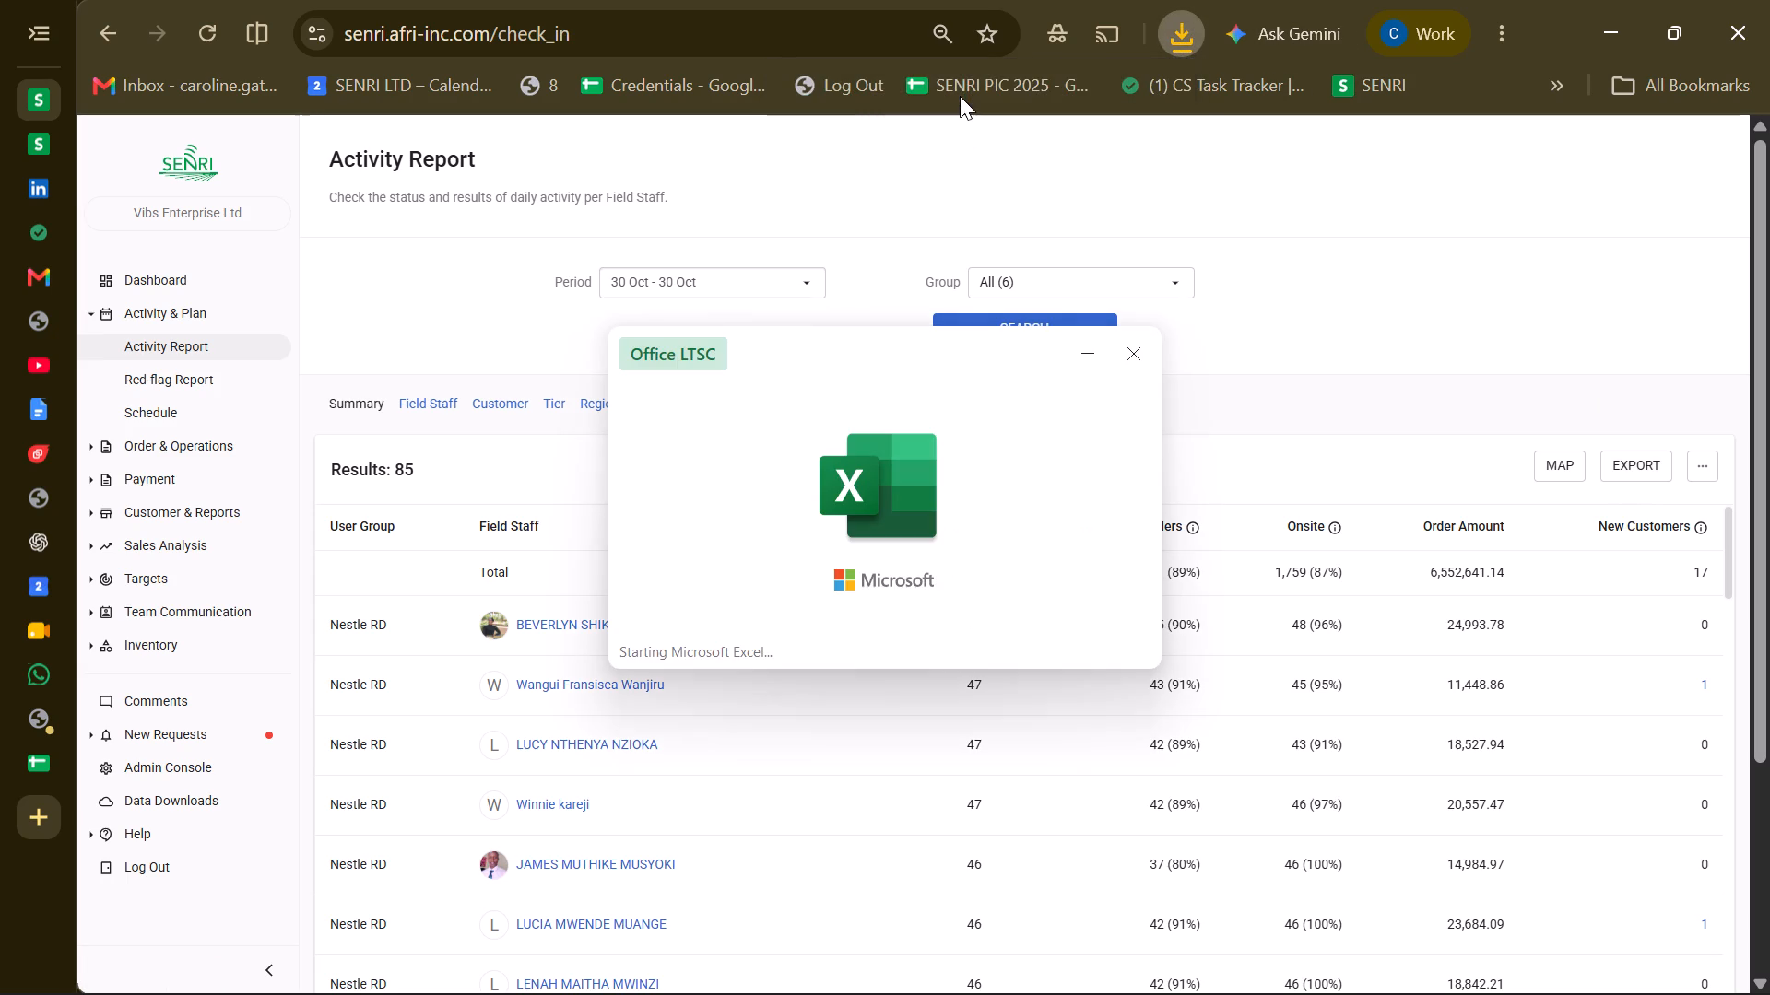
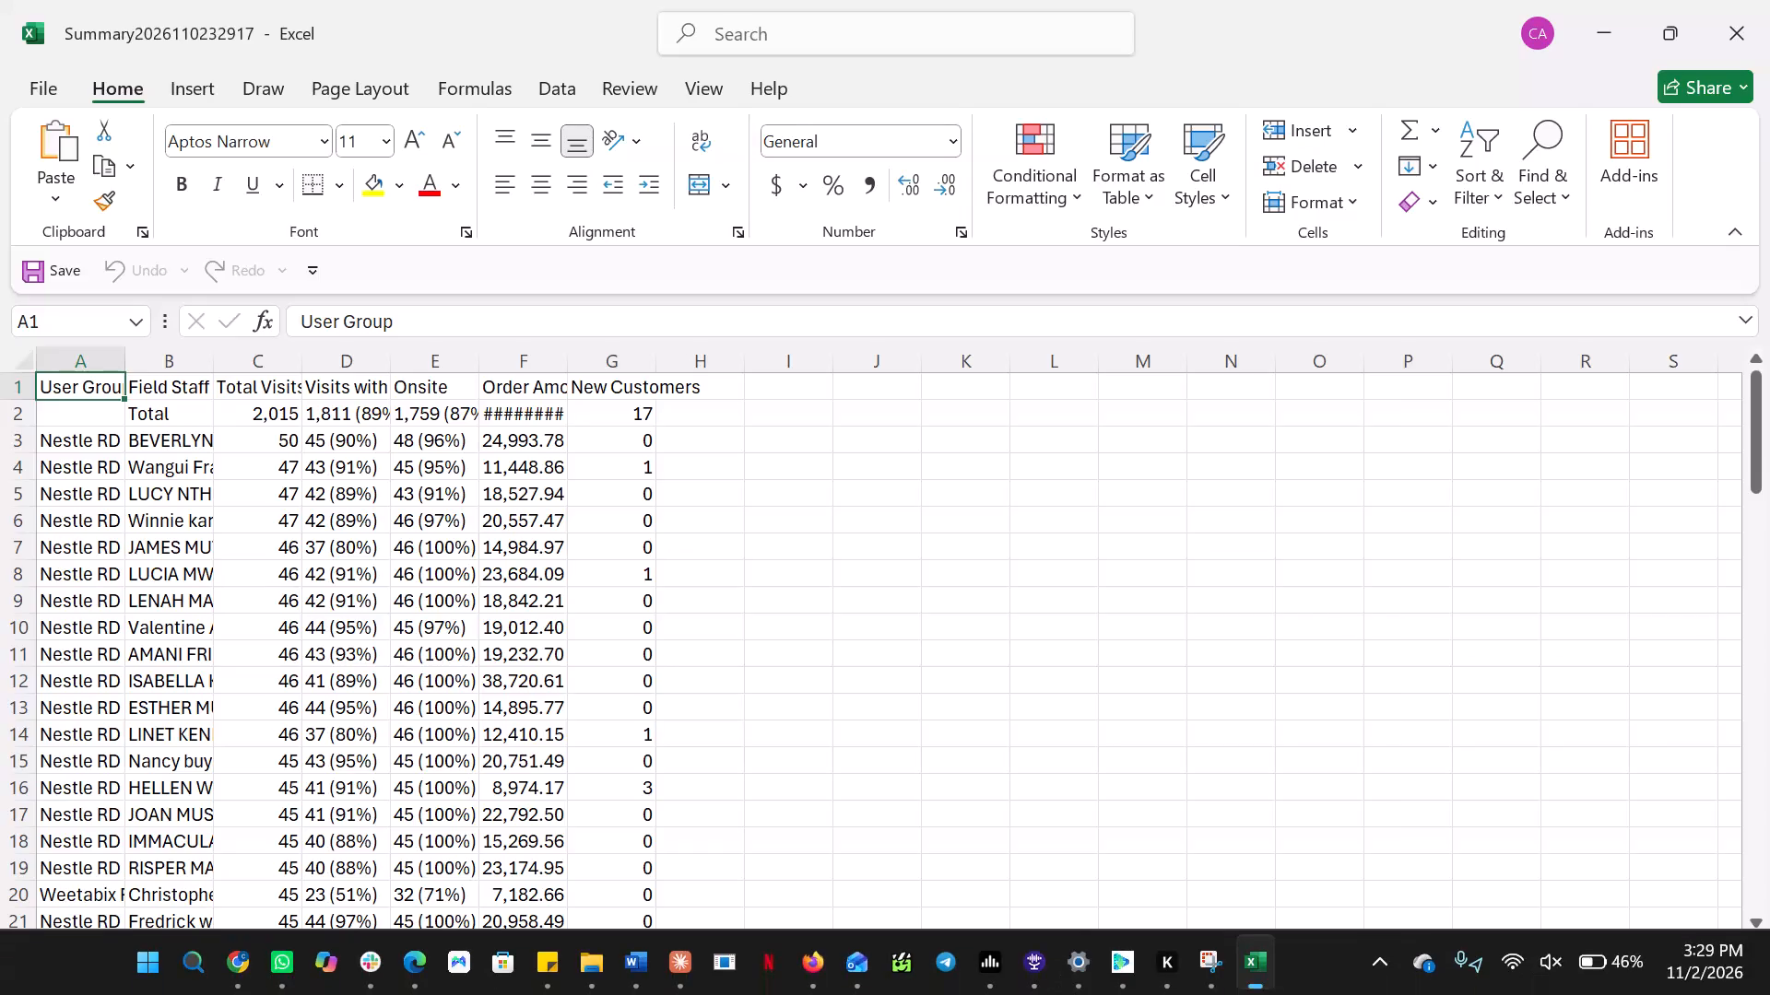
Replace the User Group header in cell A1 of the exported summary with the date 30/10/2026, checking the period against the Activity Report.
click(96, 388)
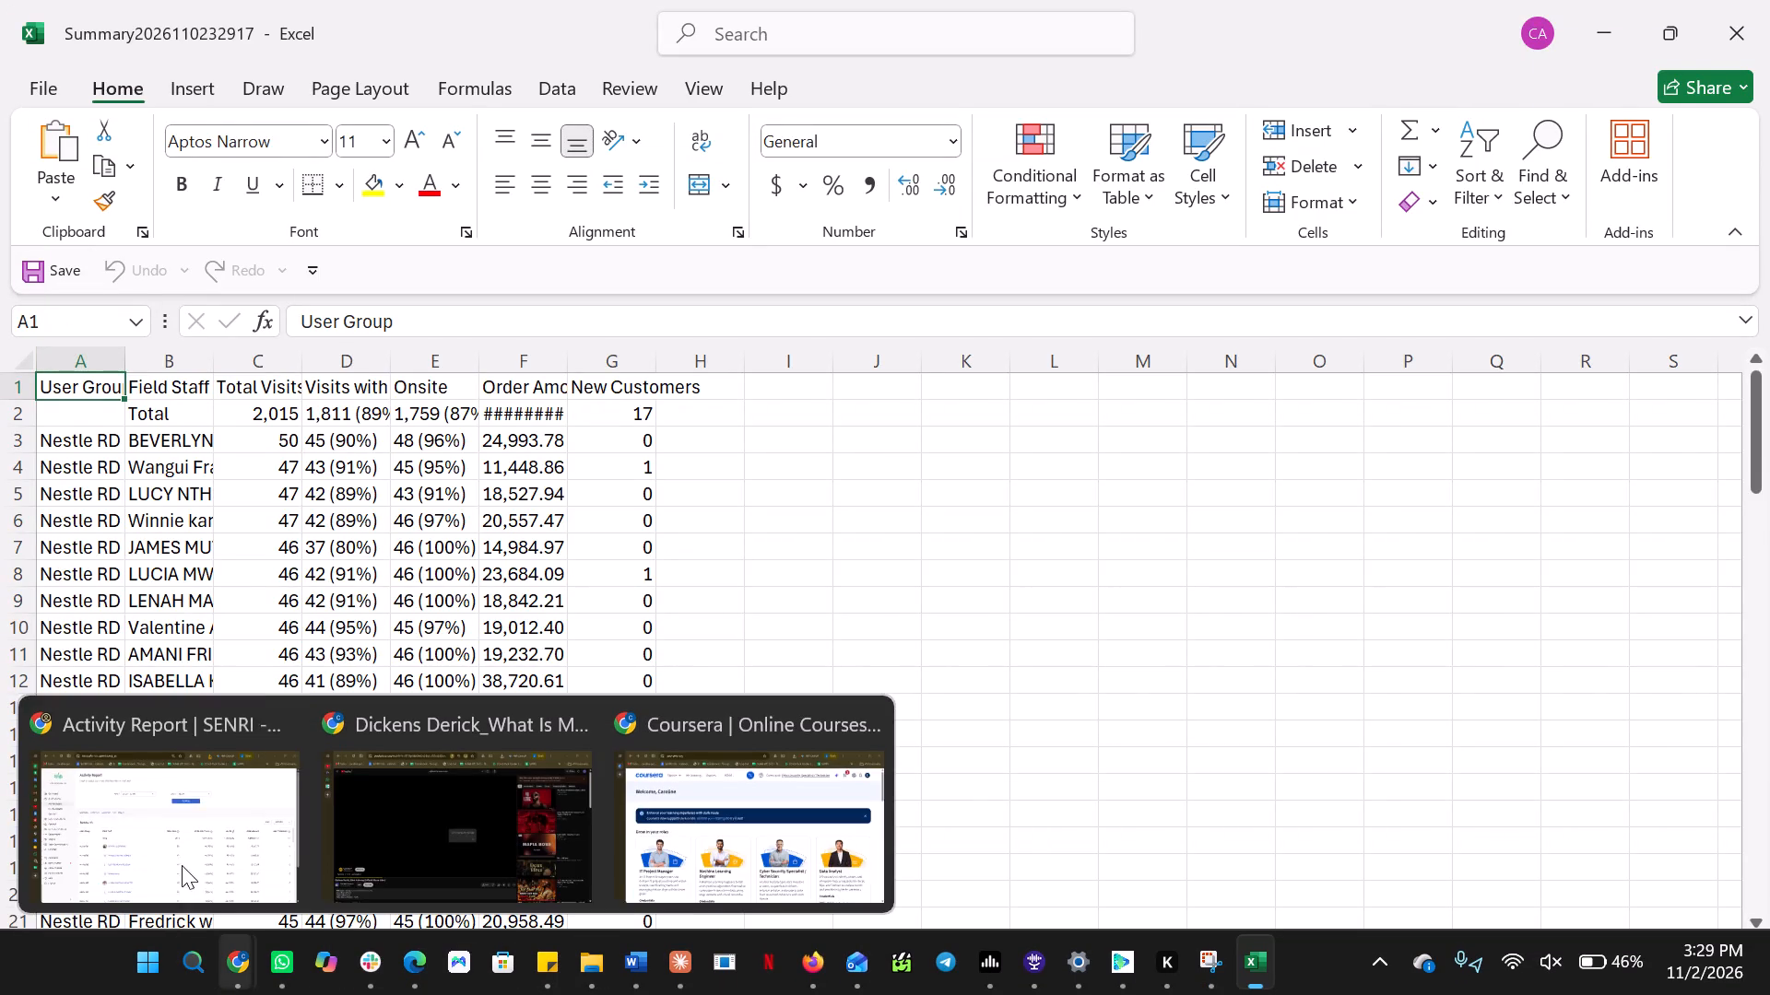
click(141, 802)
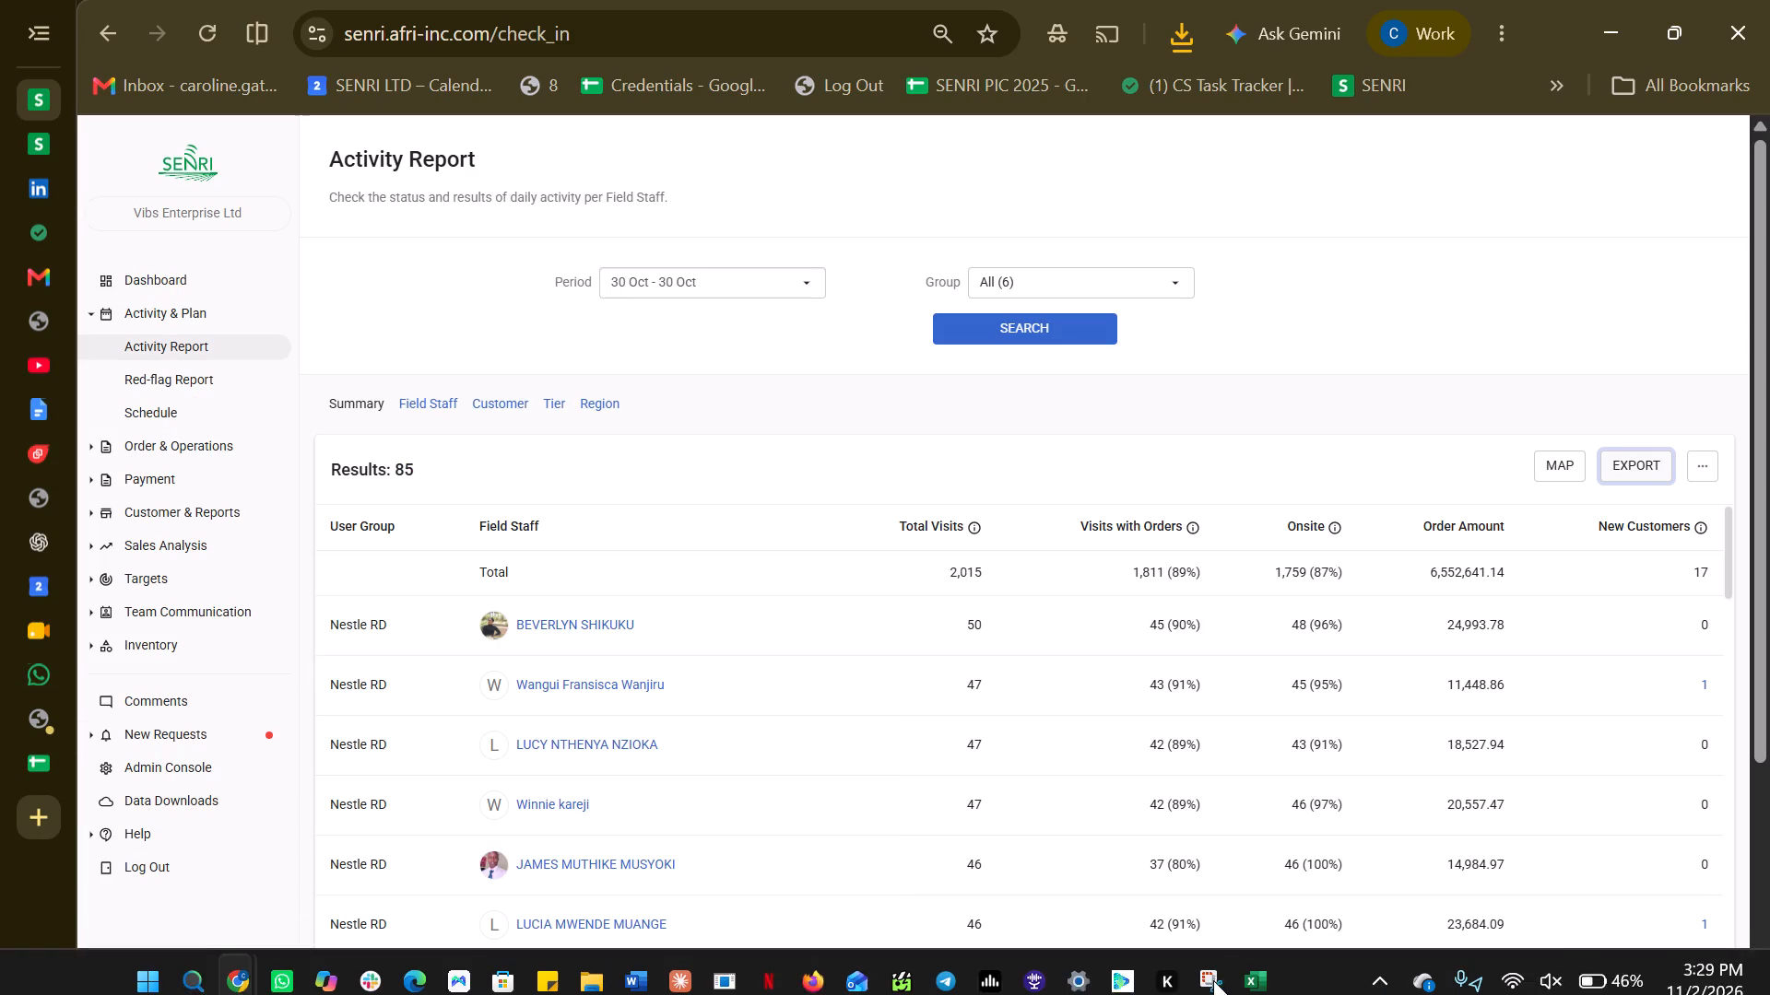
click(1222, 770)
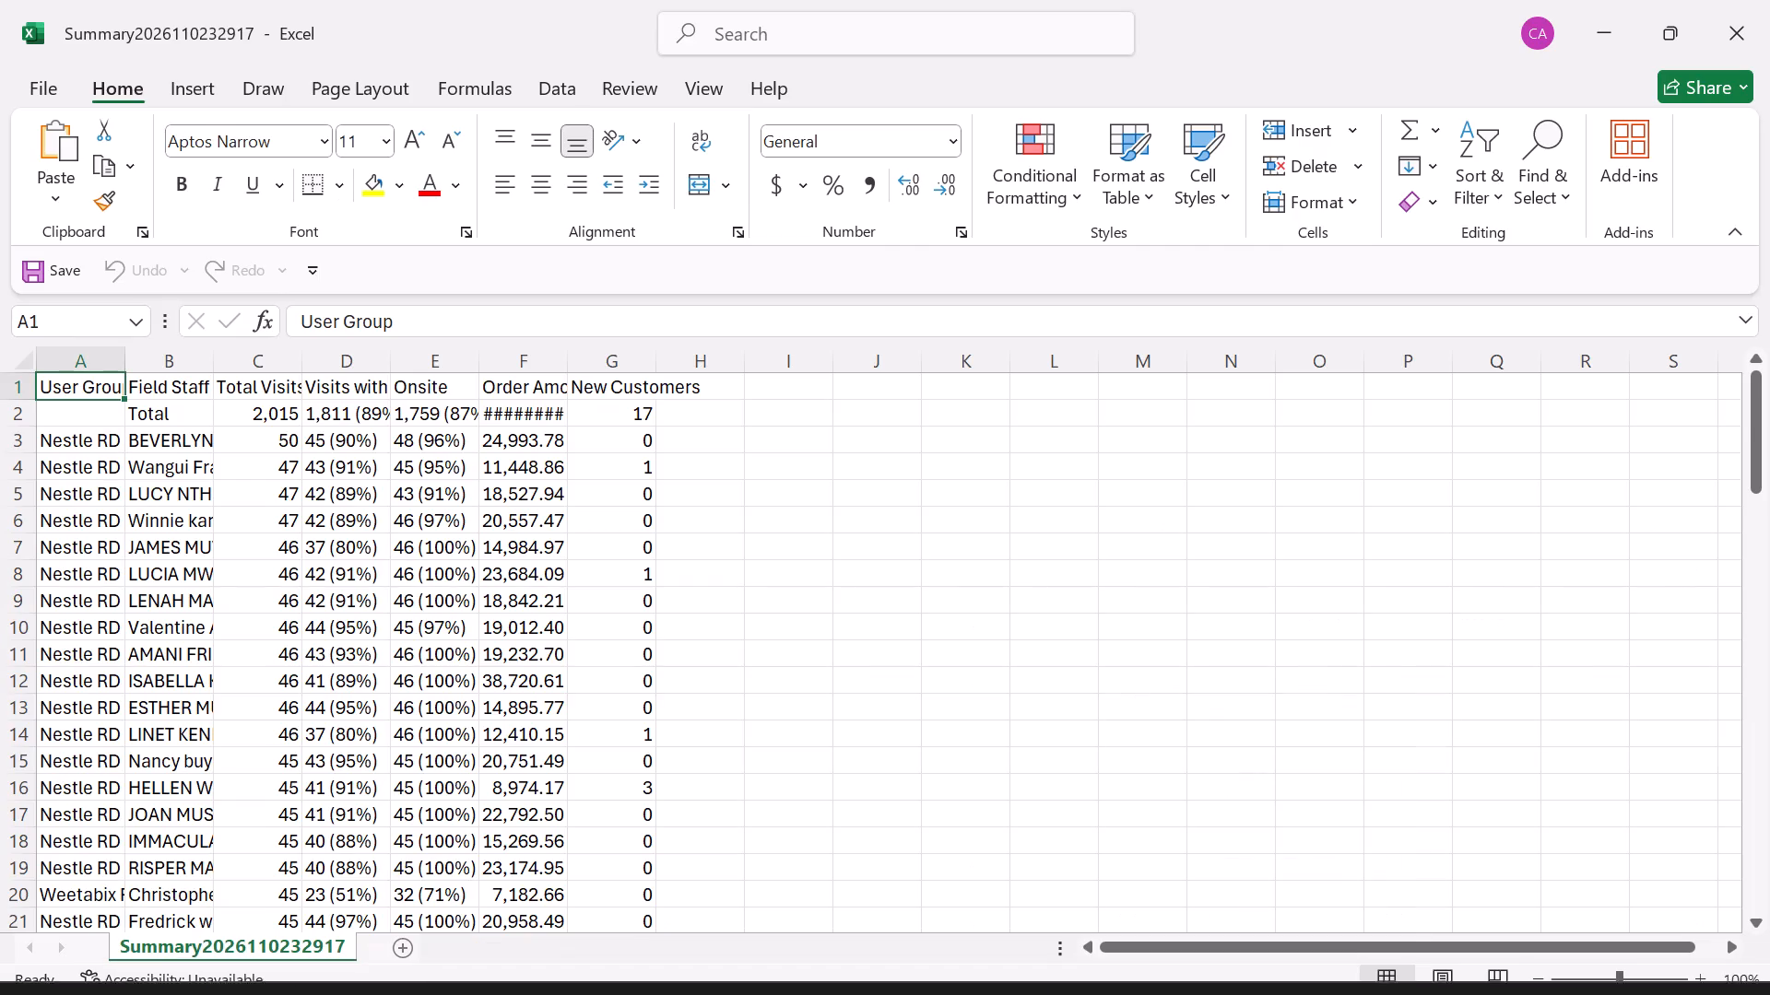
text(30/10/2026)
key(Return)
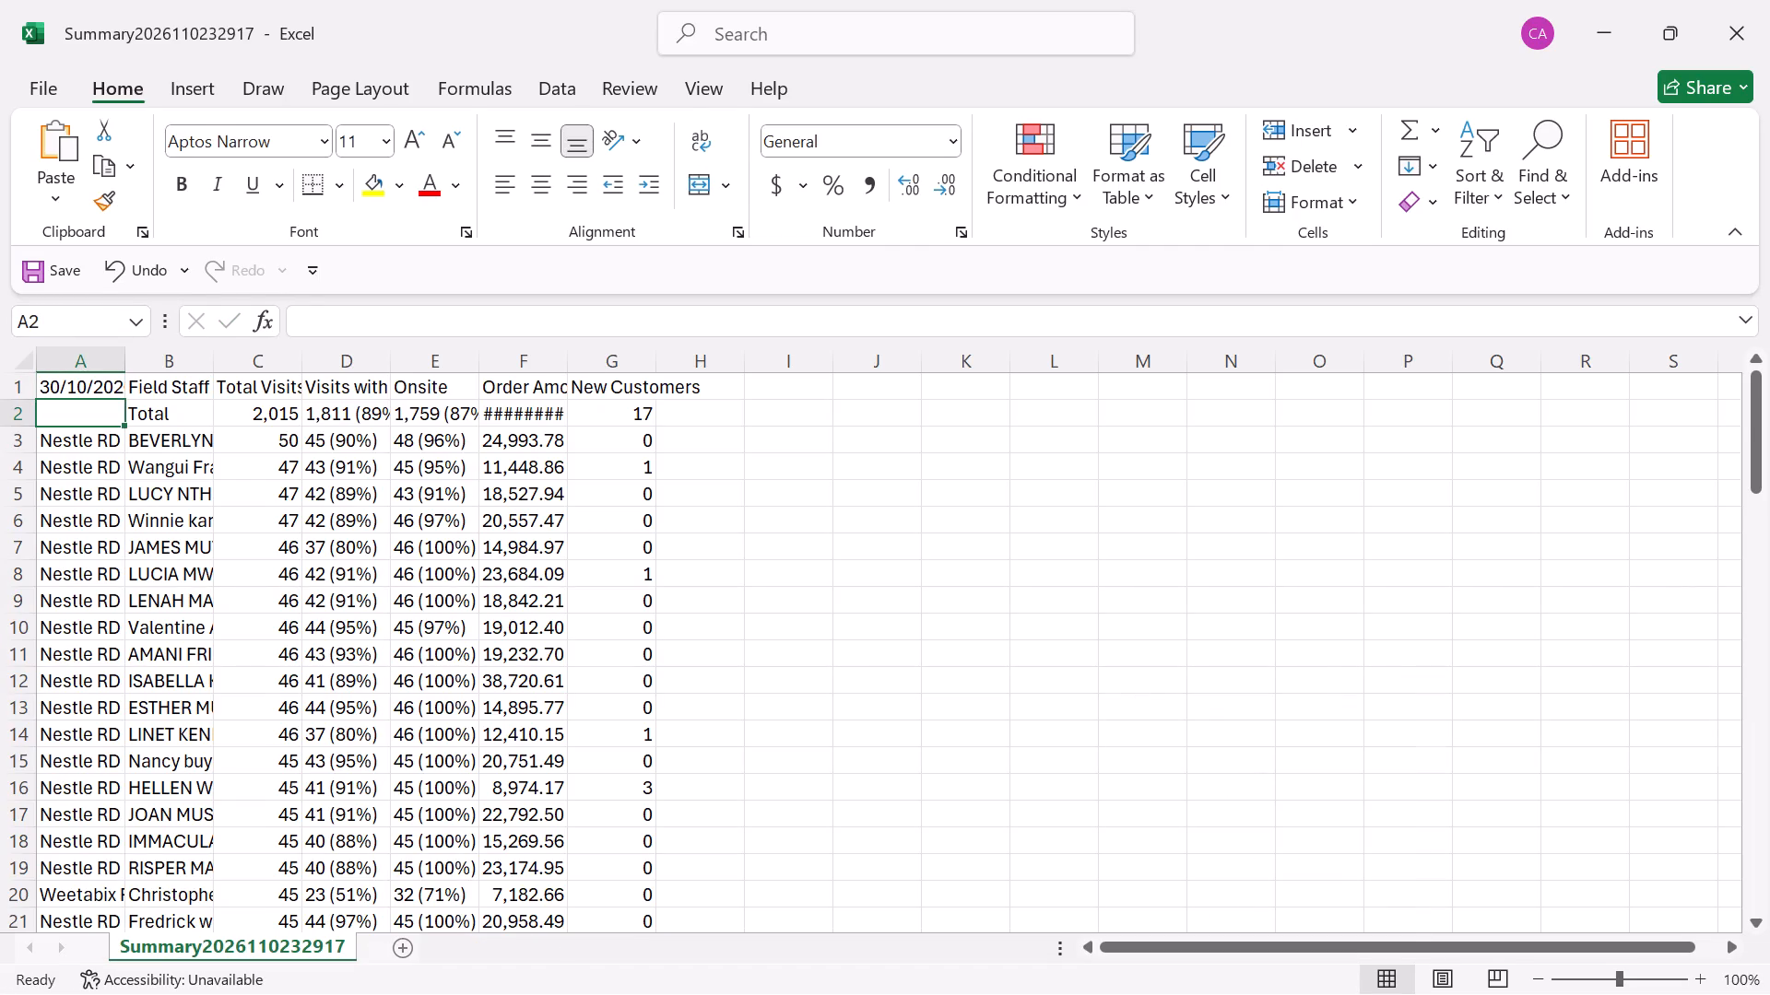
Look through the exported staff rows and switch back to the Activity Report in Chrome.
scroll(118, 646, down, 5)
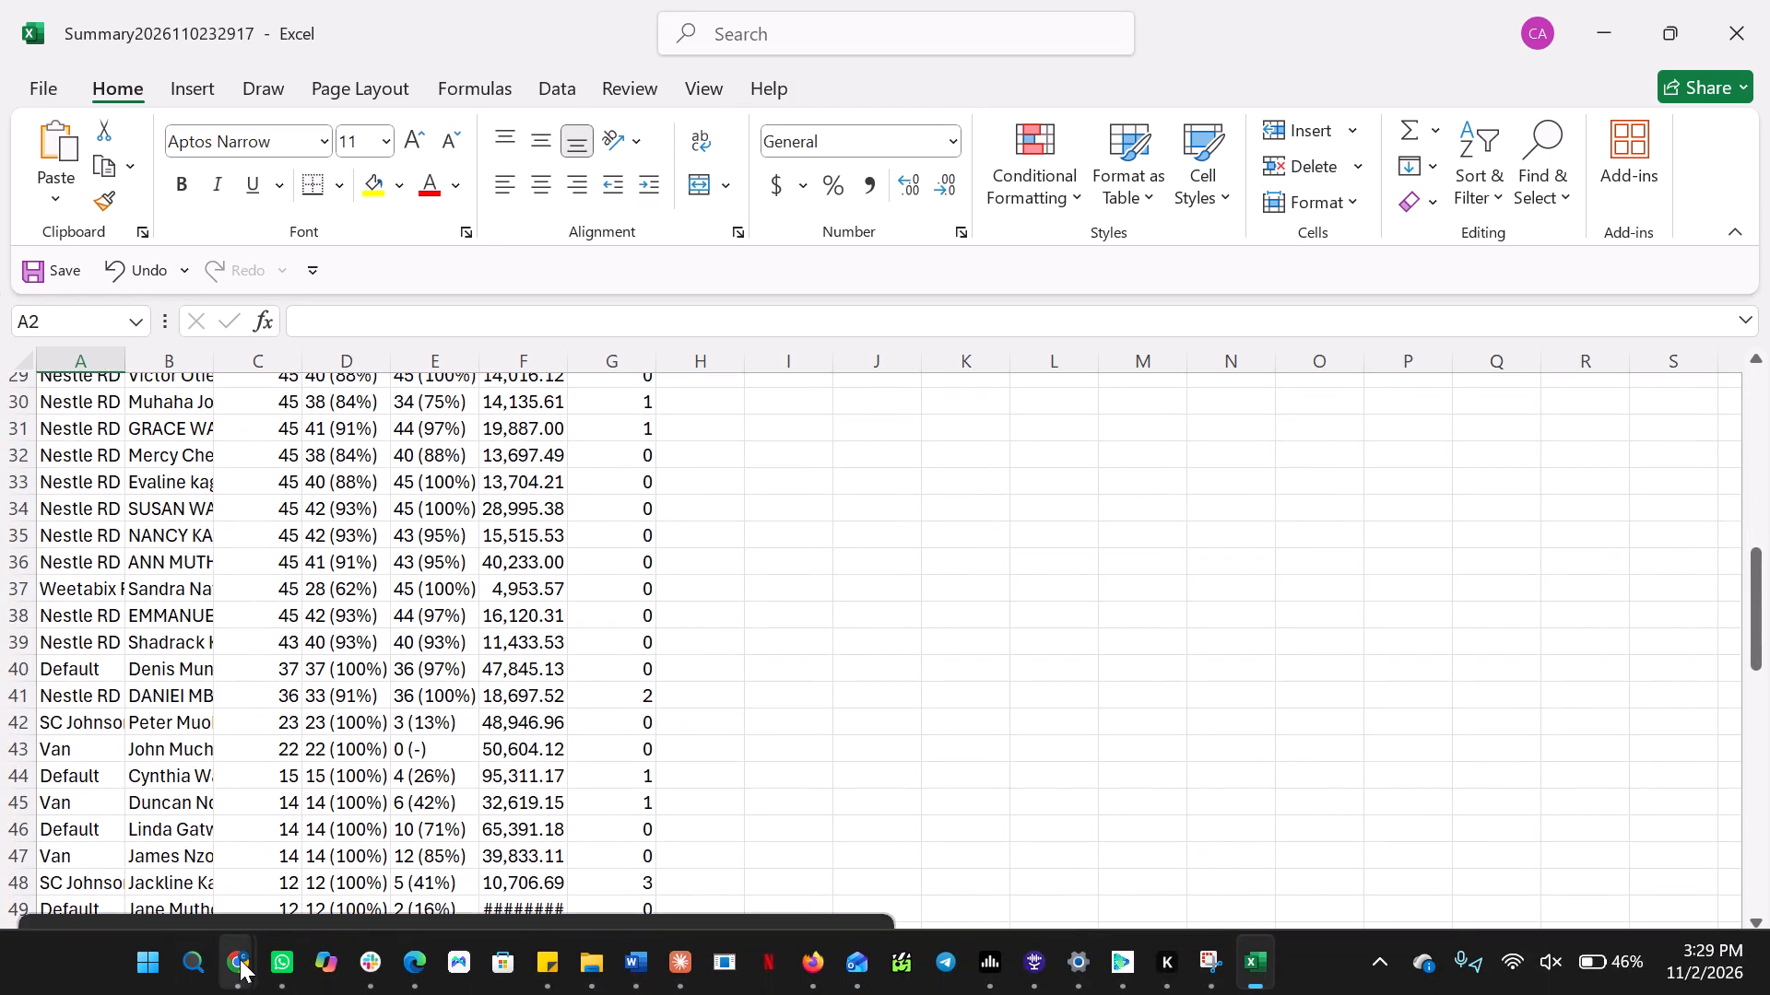
click(203, 871)
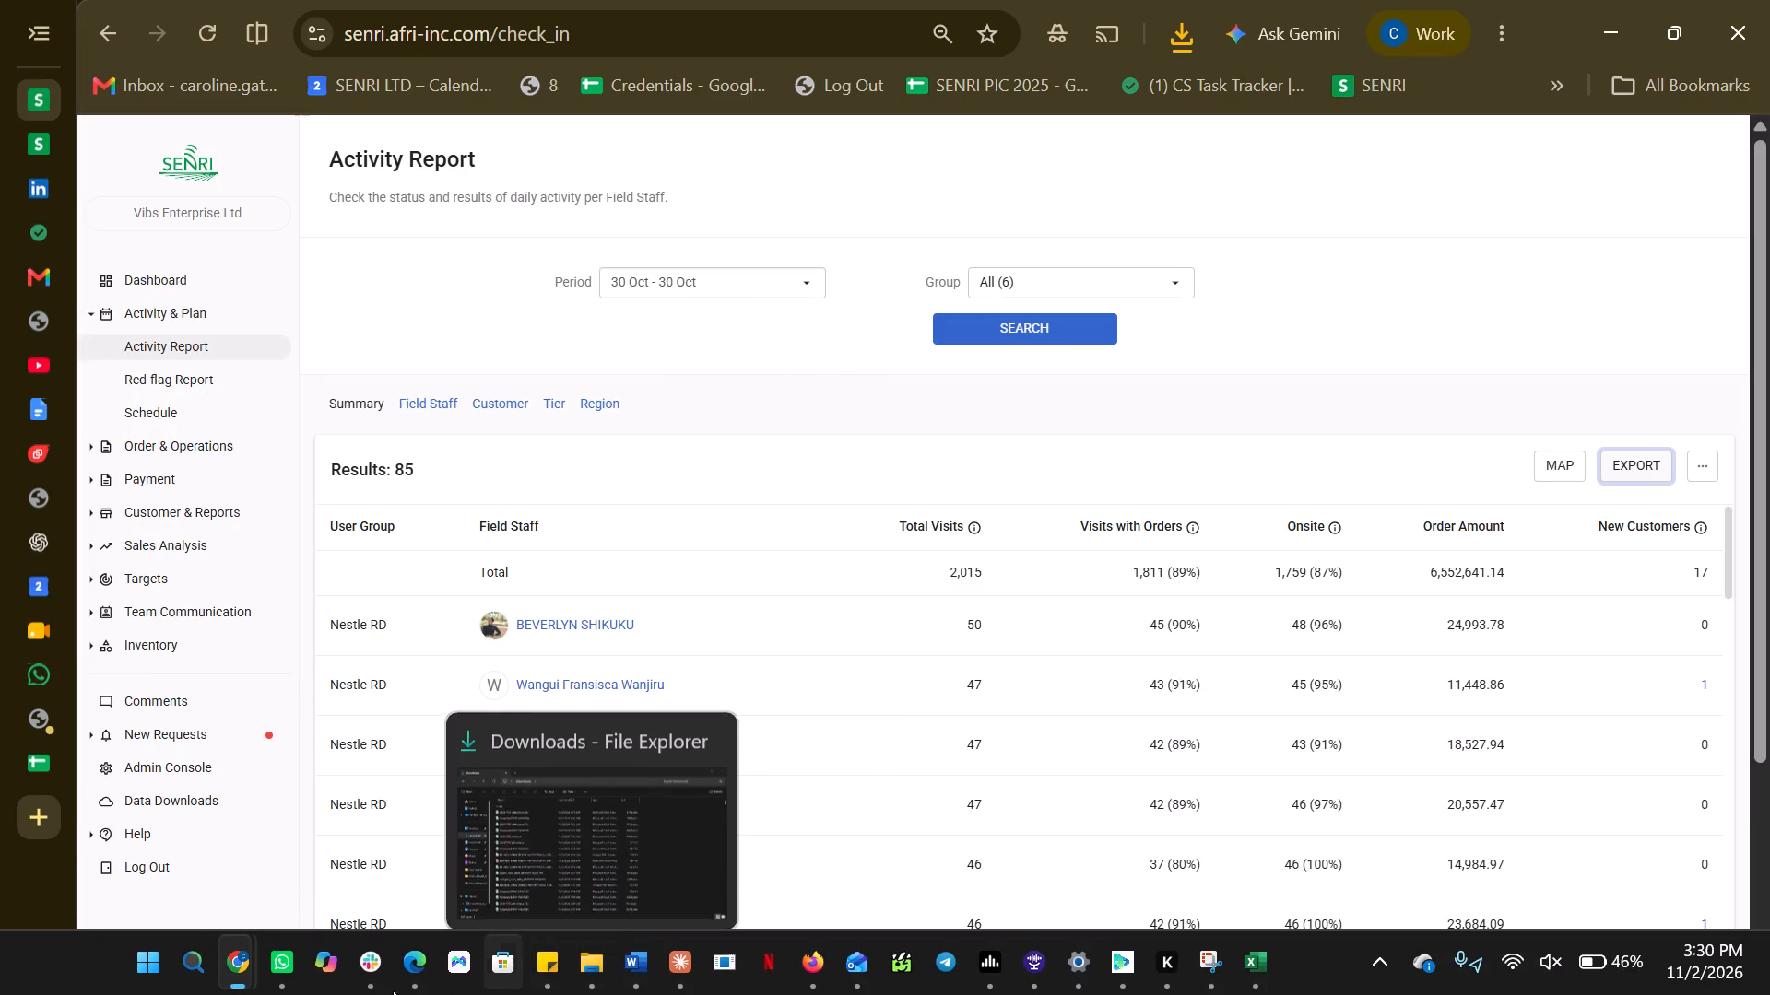
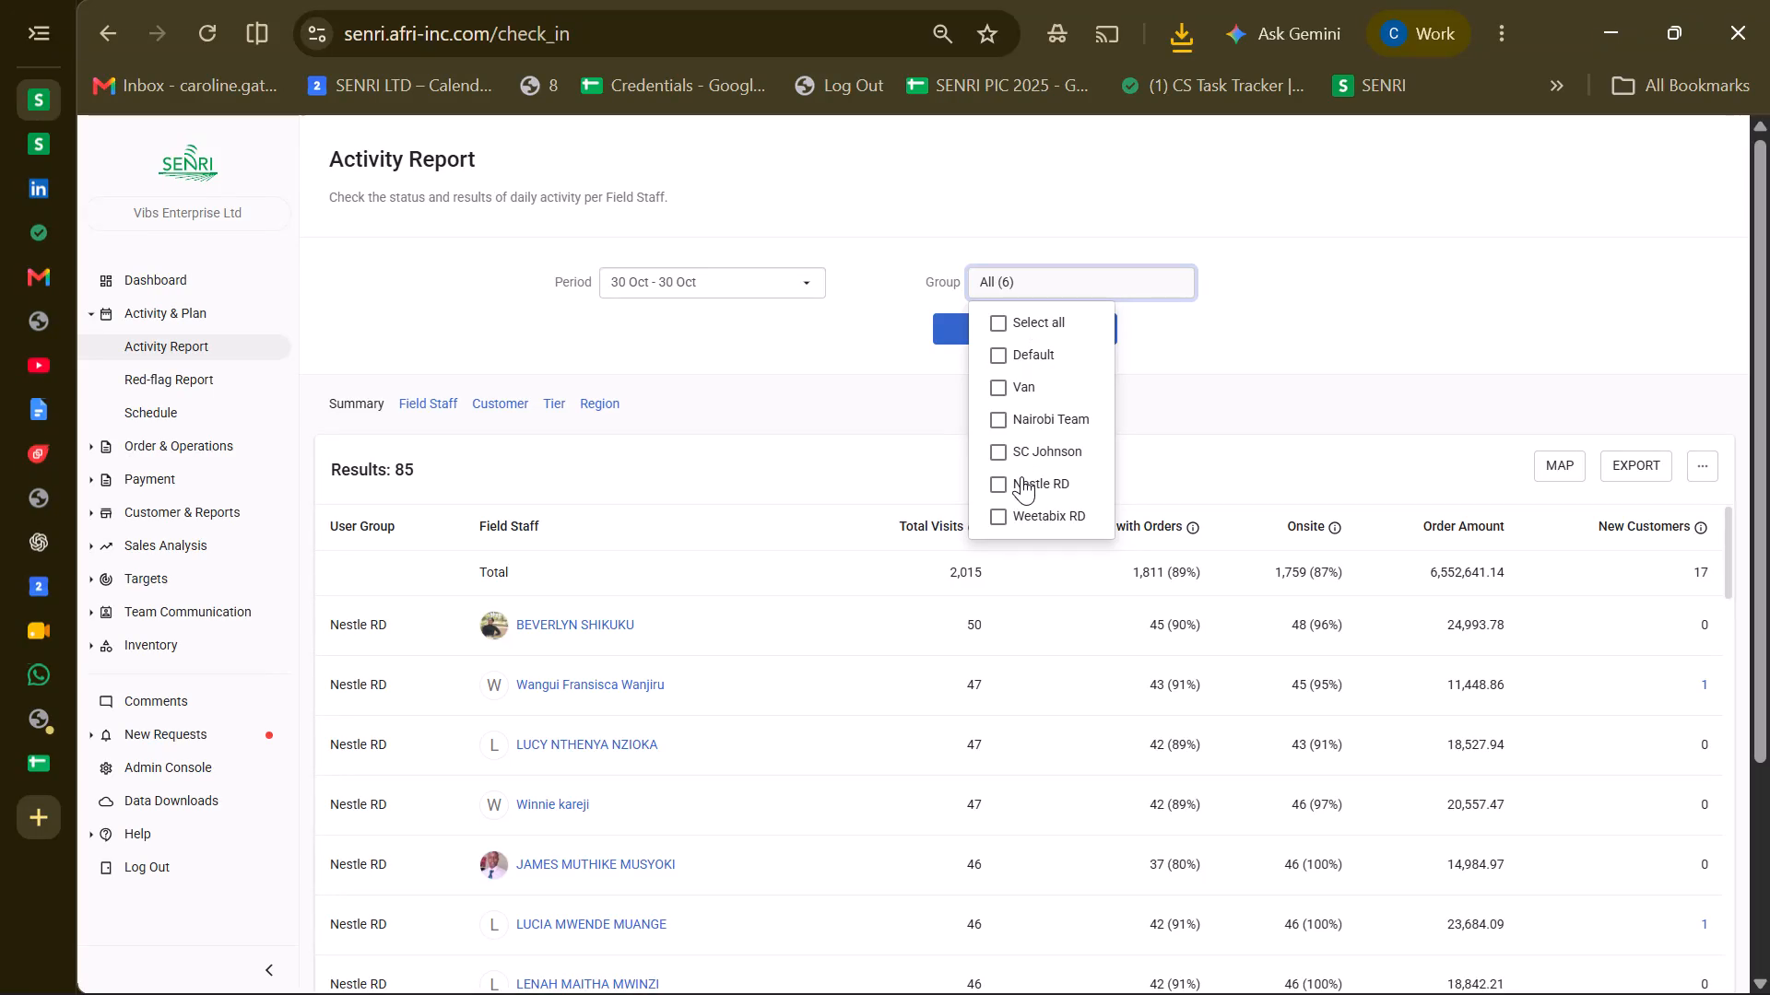
Filter the Activity Report for 30 Oct to the Nestle RD group and run the search.
click(1021, 476)
drag(870, 468, 872, 362)
click(872, 362)
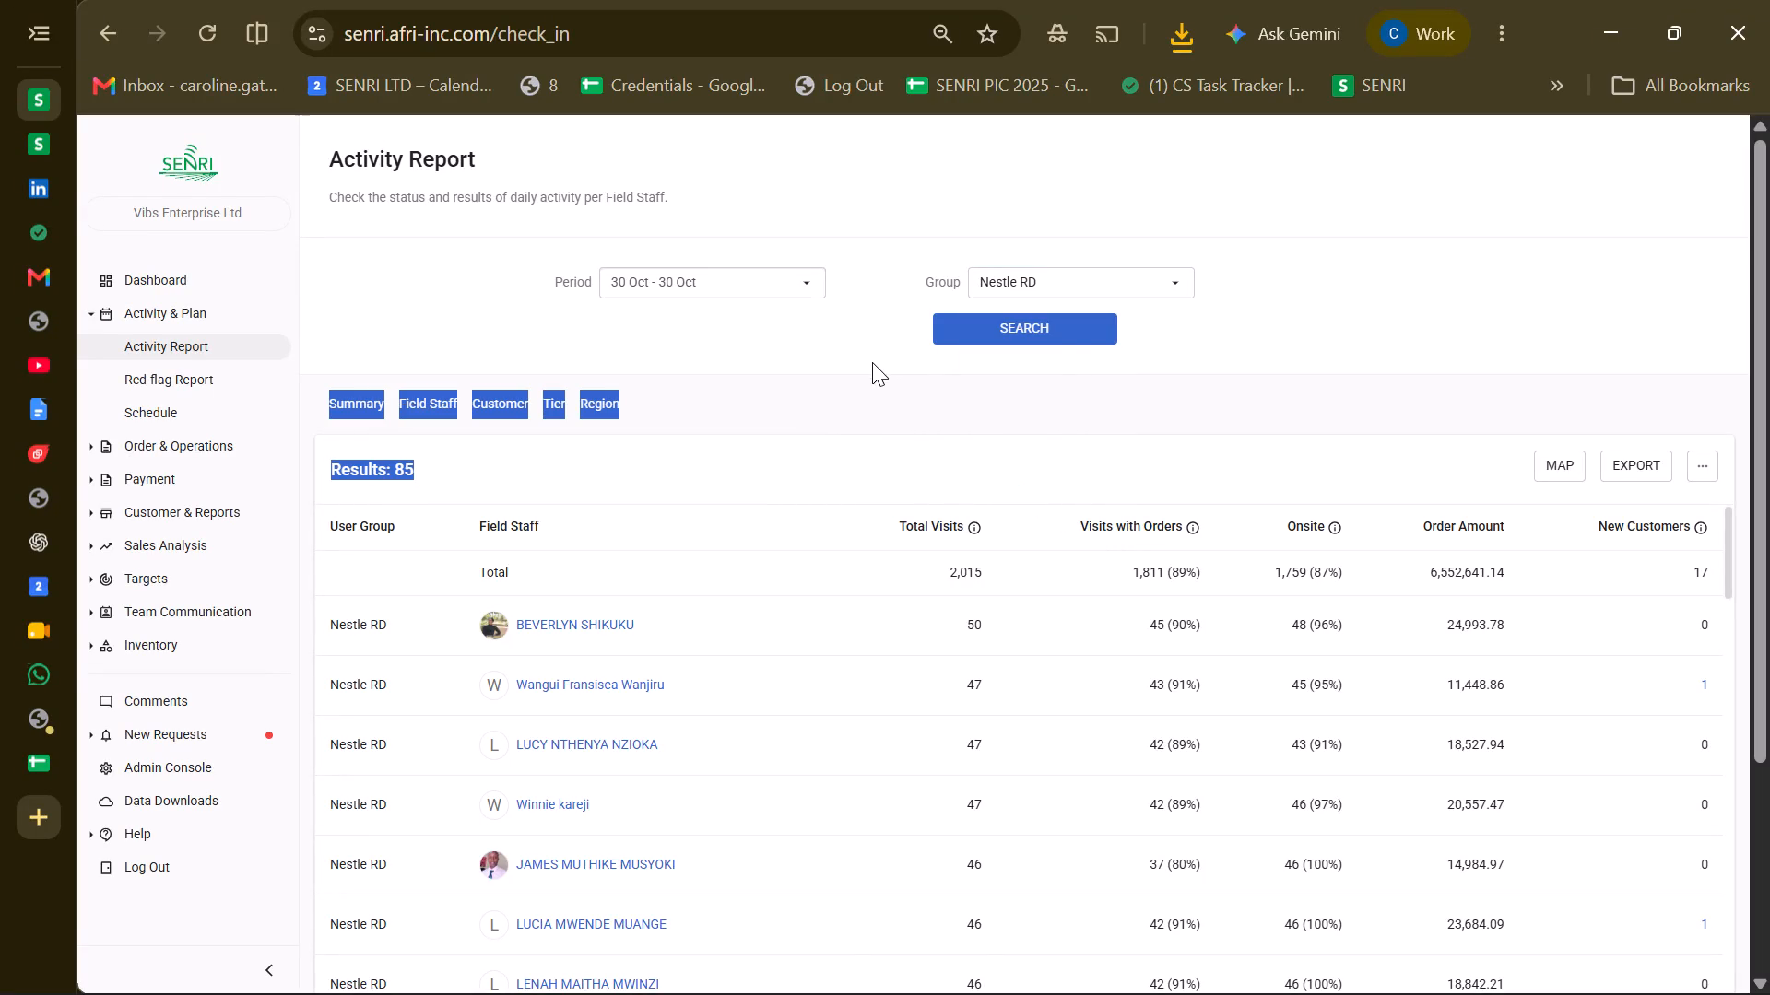
click(991, 322)
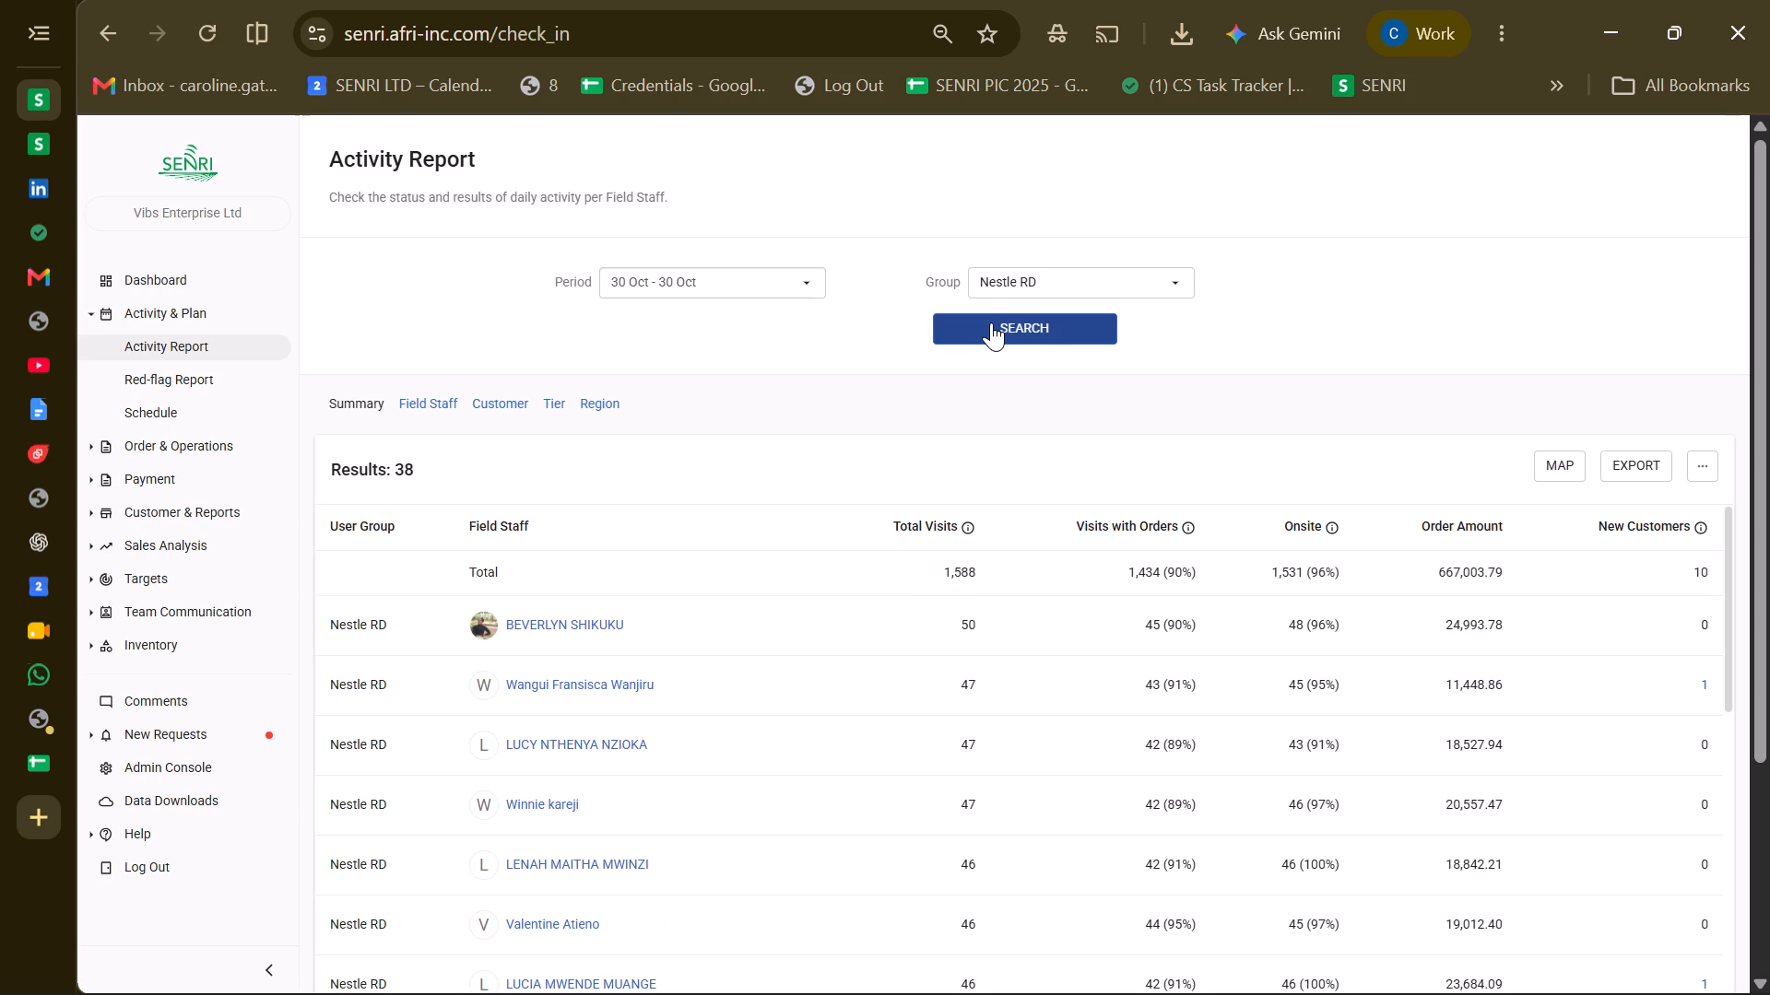
triple_click(991, 322)
Export the Nestle RD summary for 30 Oct and open the downloaded file in Excel.
click(1633, 455)
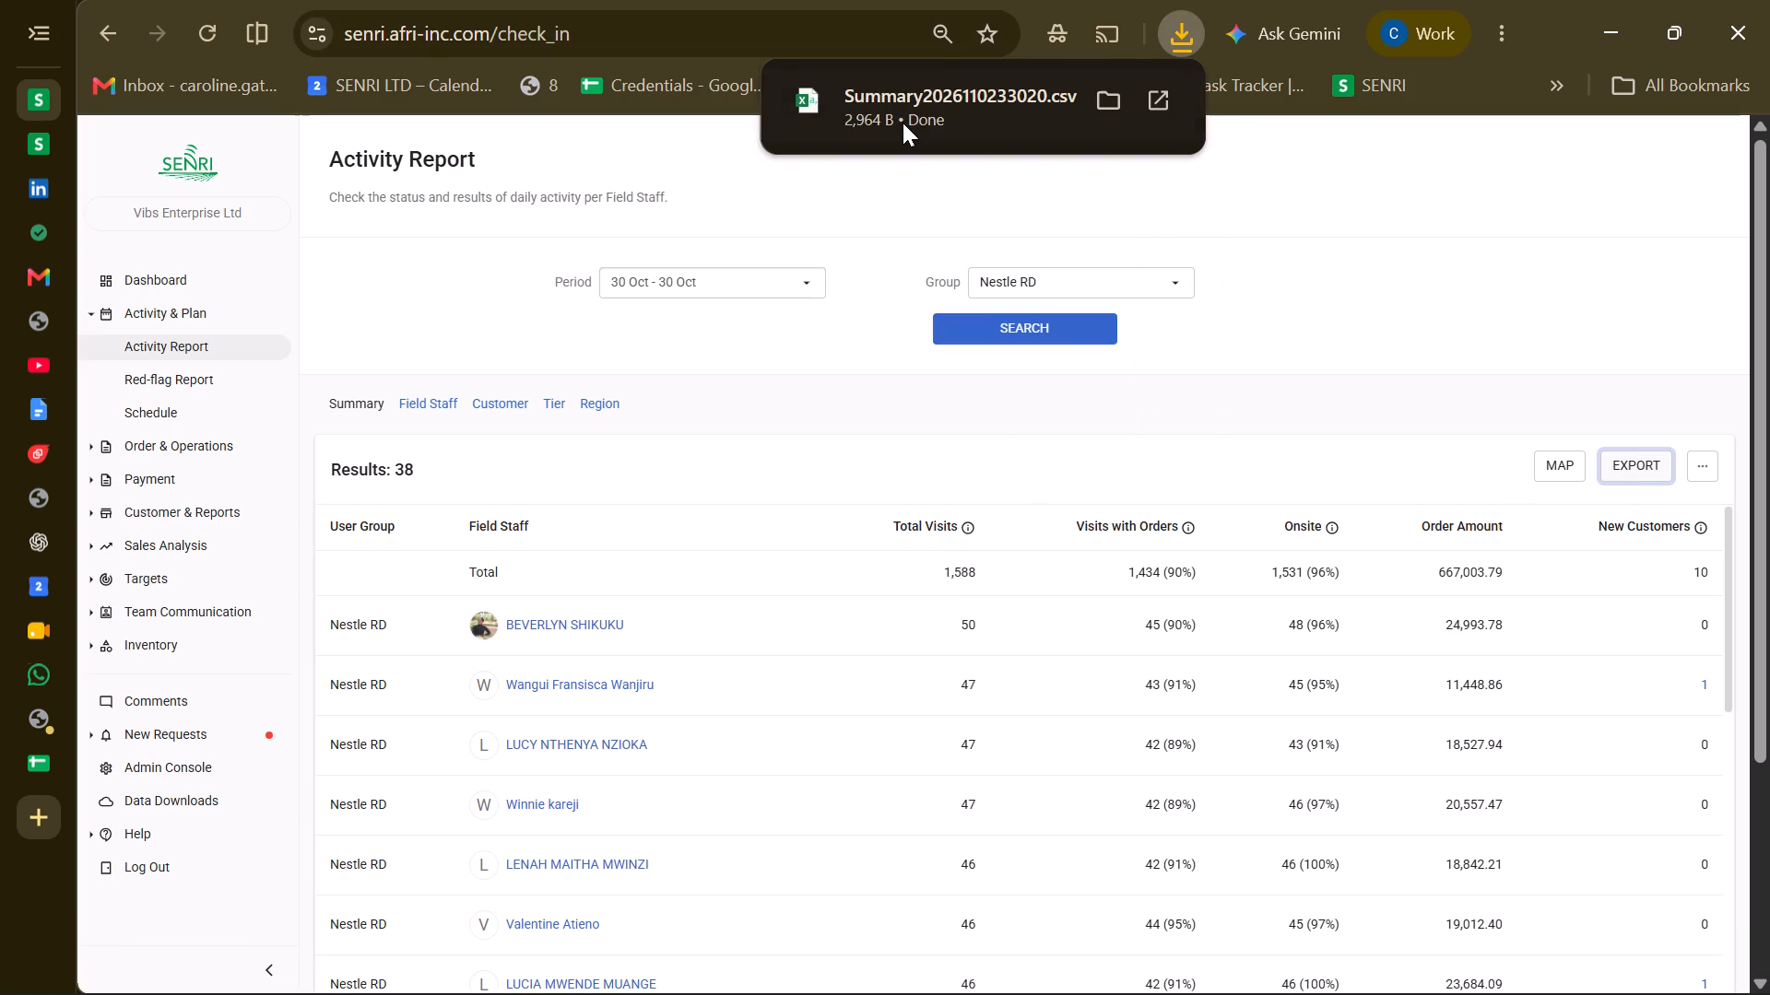
click(903, 123)
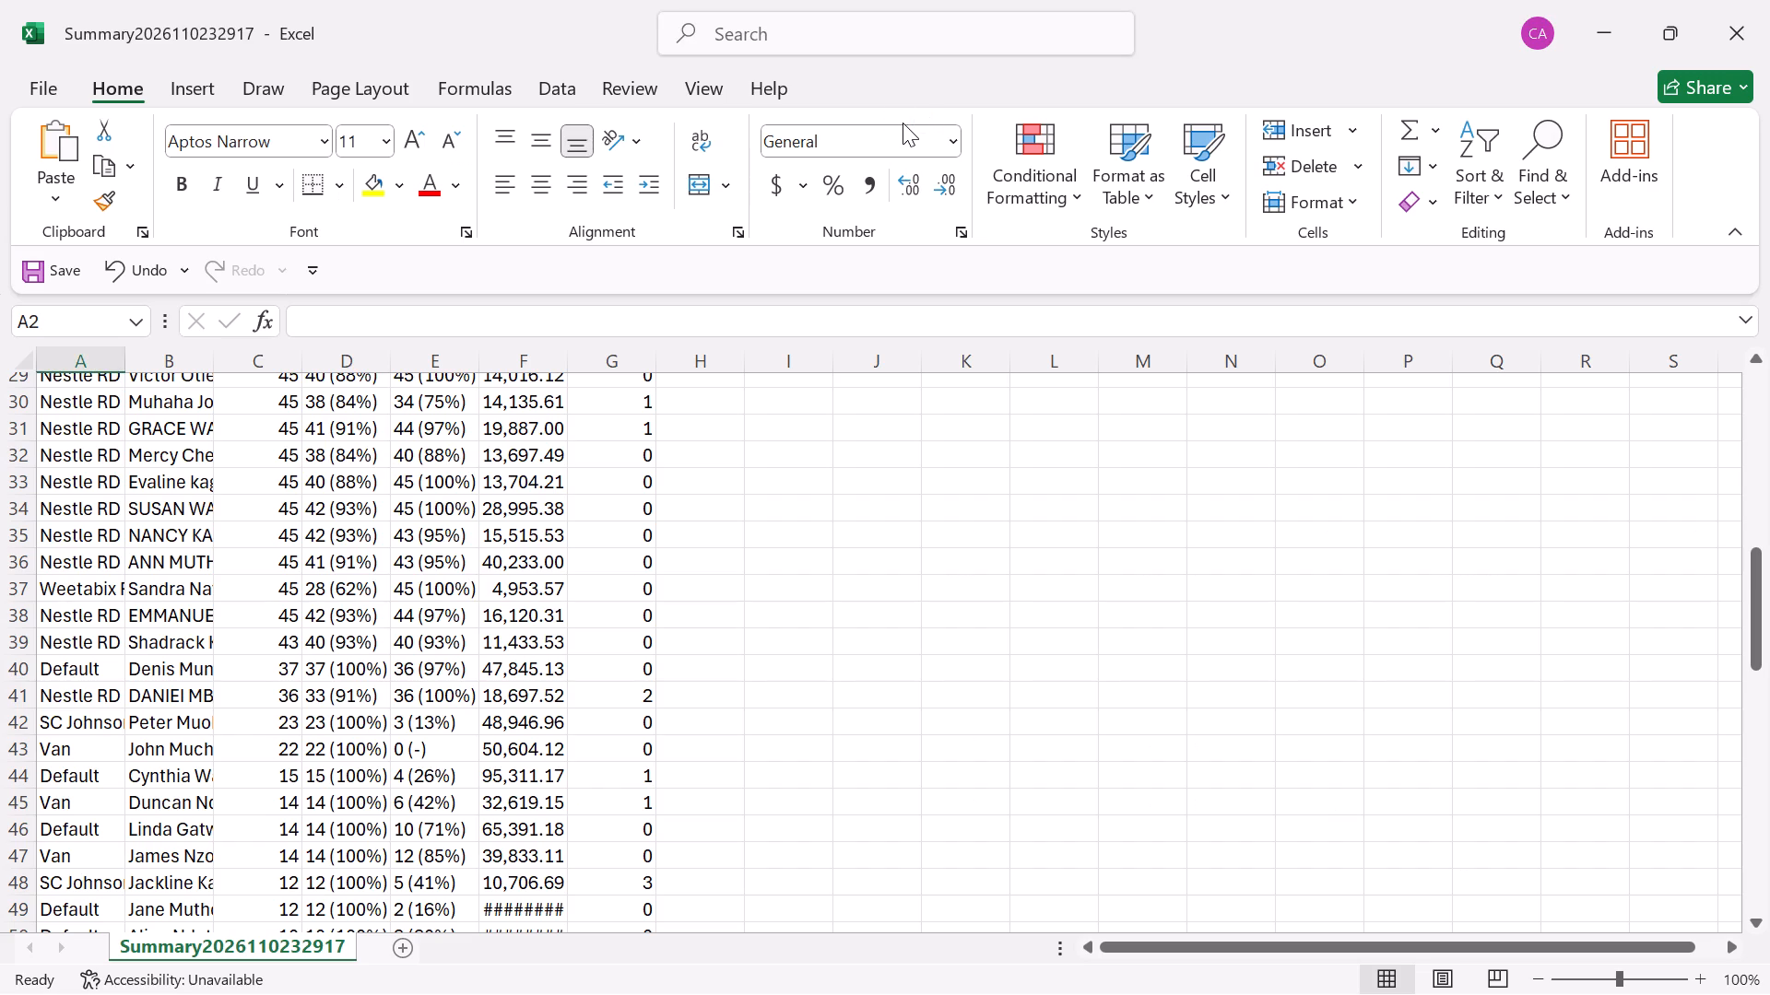
click(844, 442)
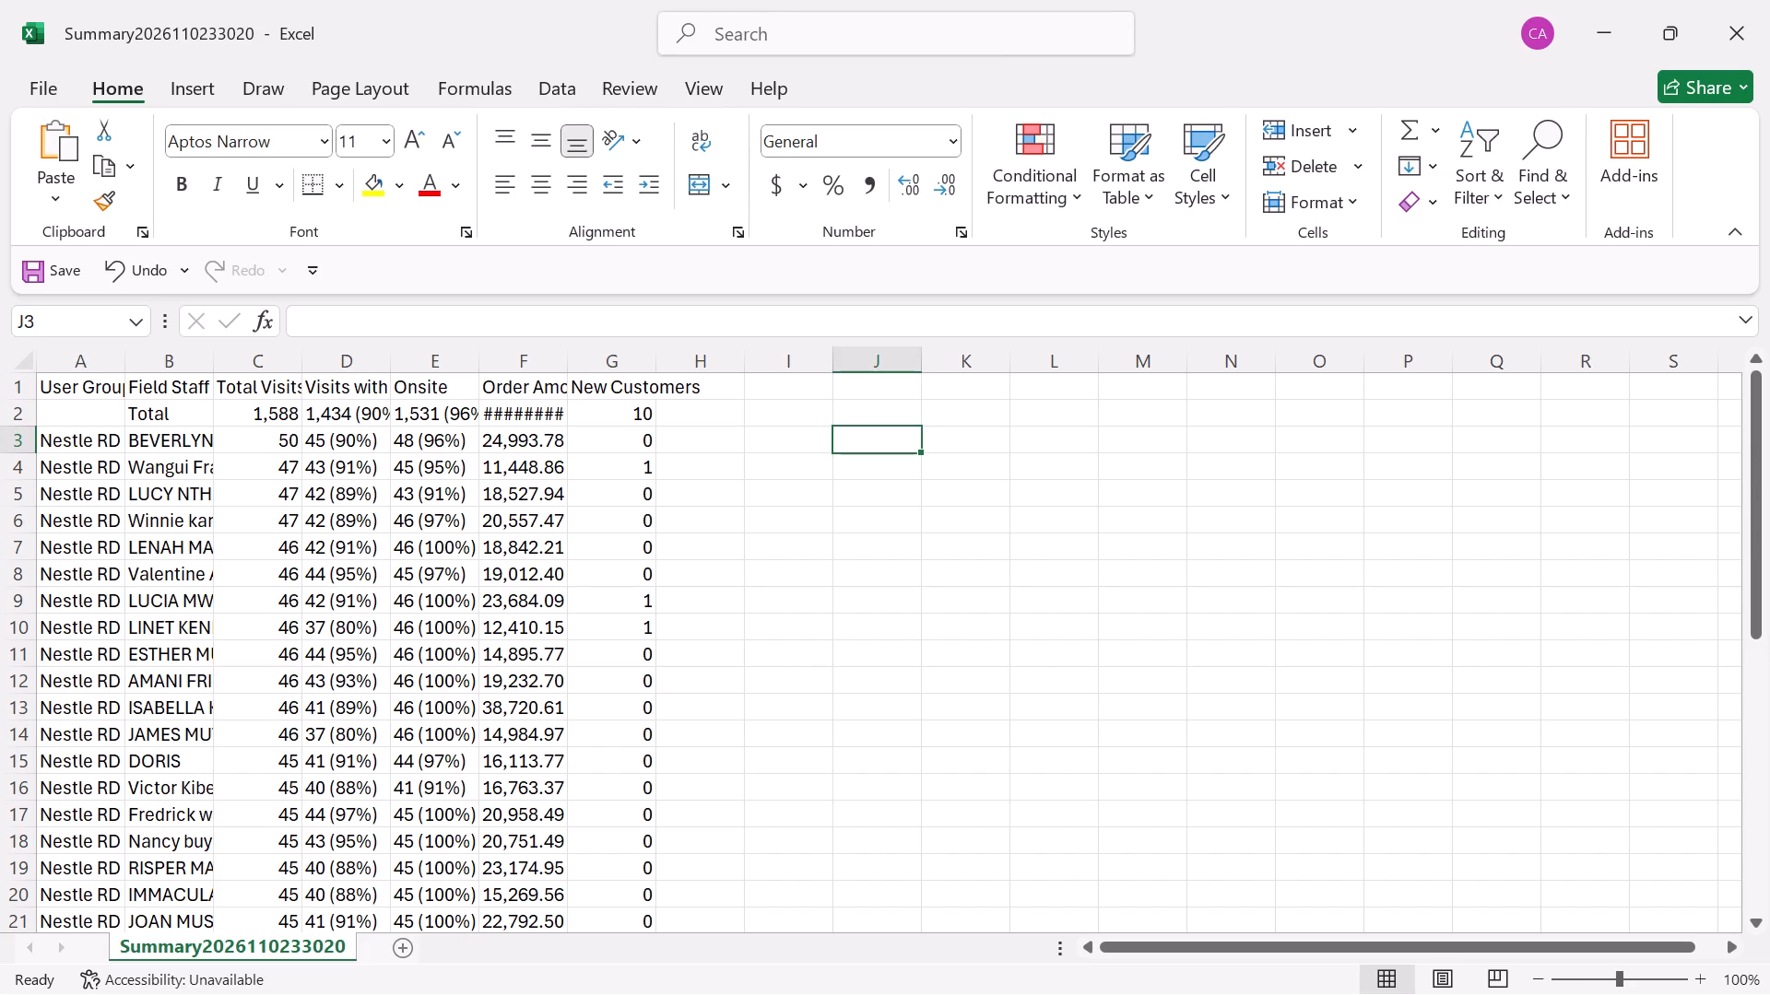
Replace the User Group header in cell A1 of the new Nestle RD export with 30/10/2026.
click(51, 393)
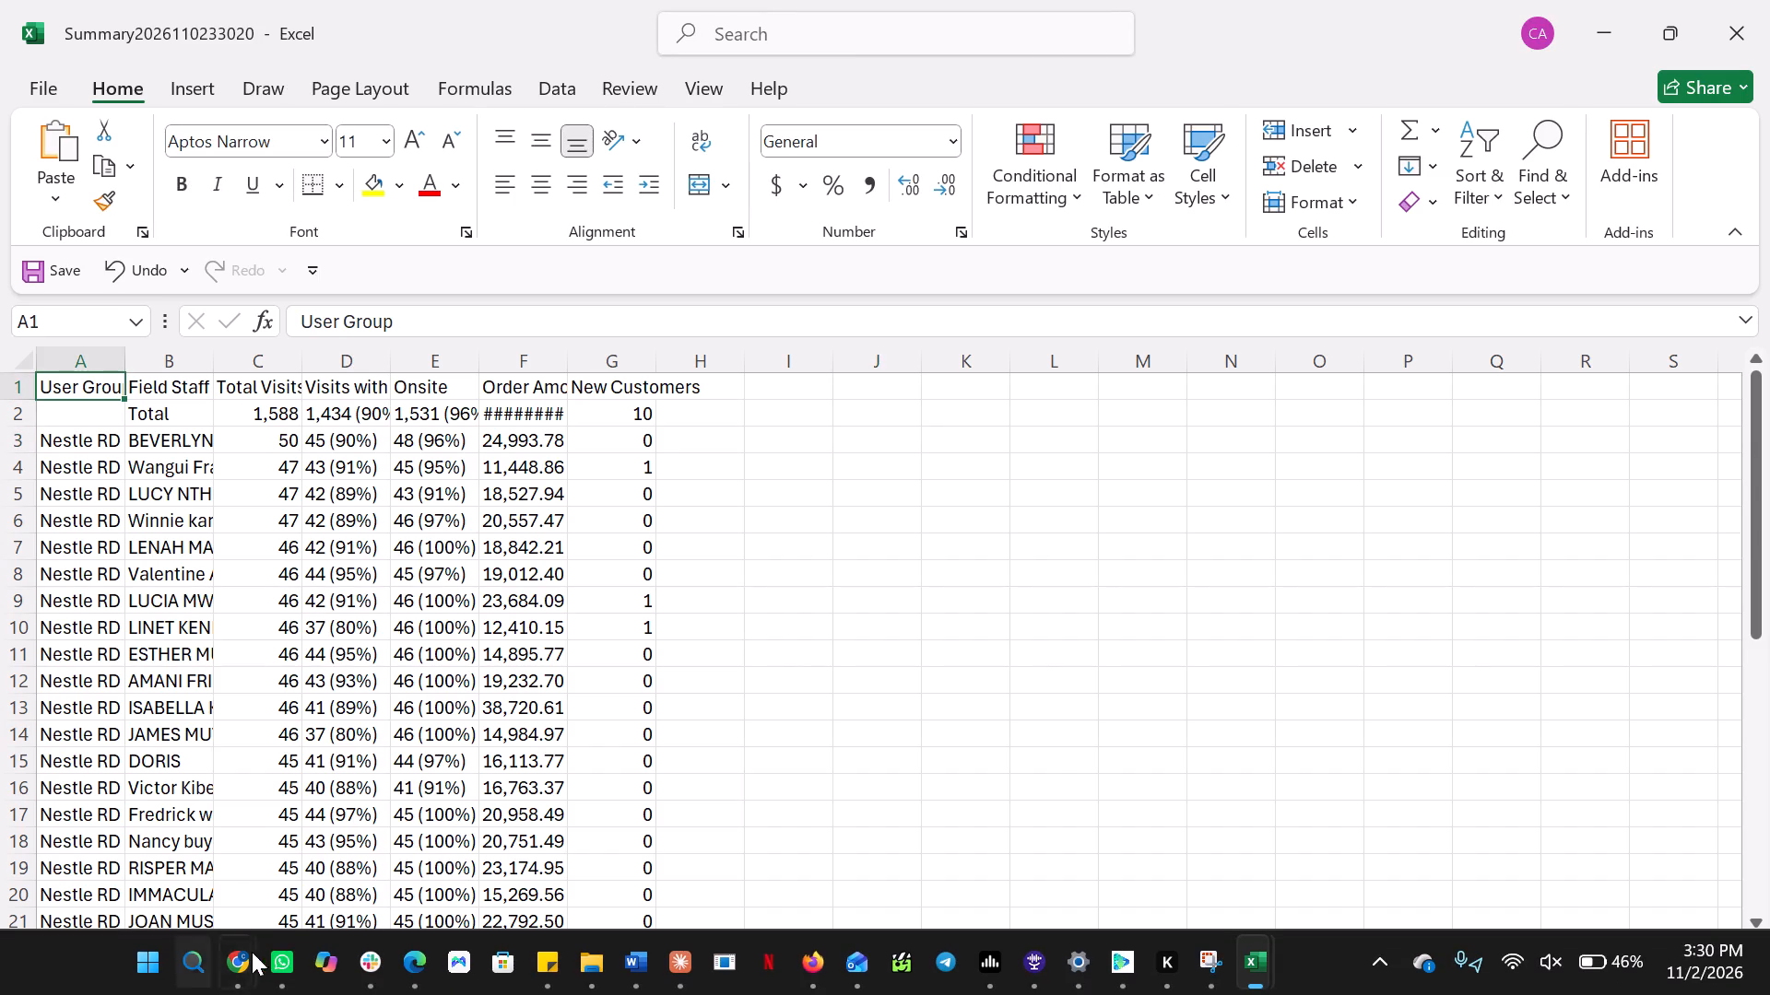
click(204, 881)
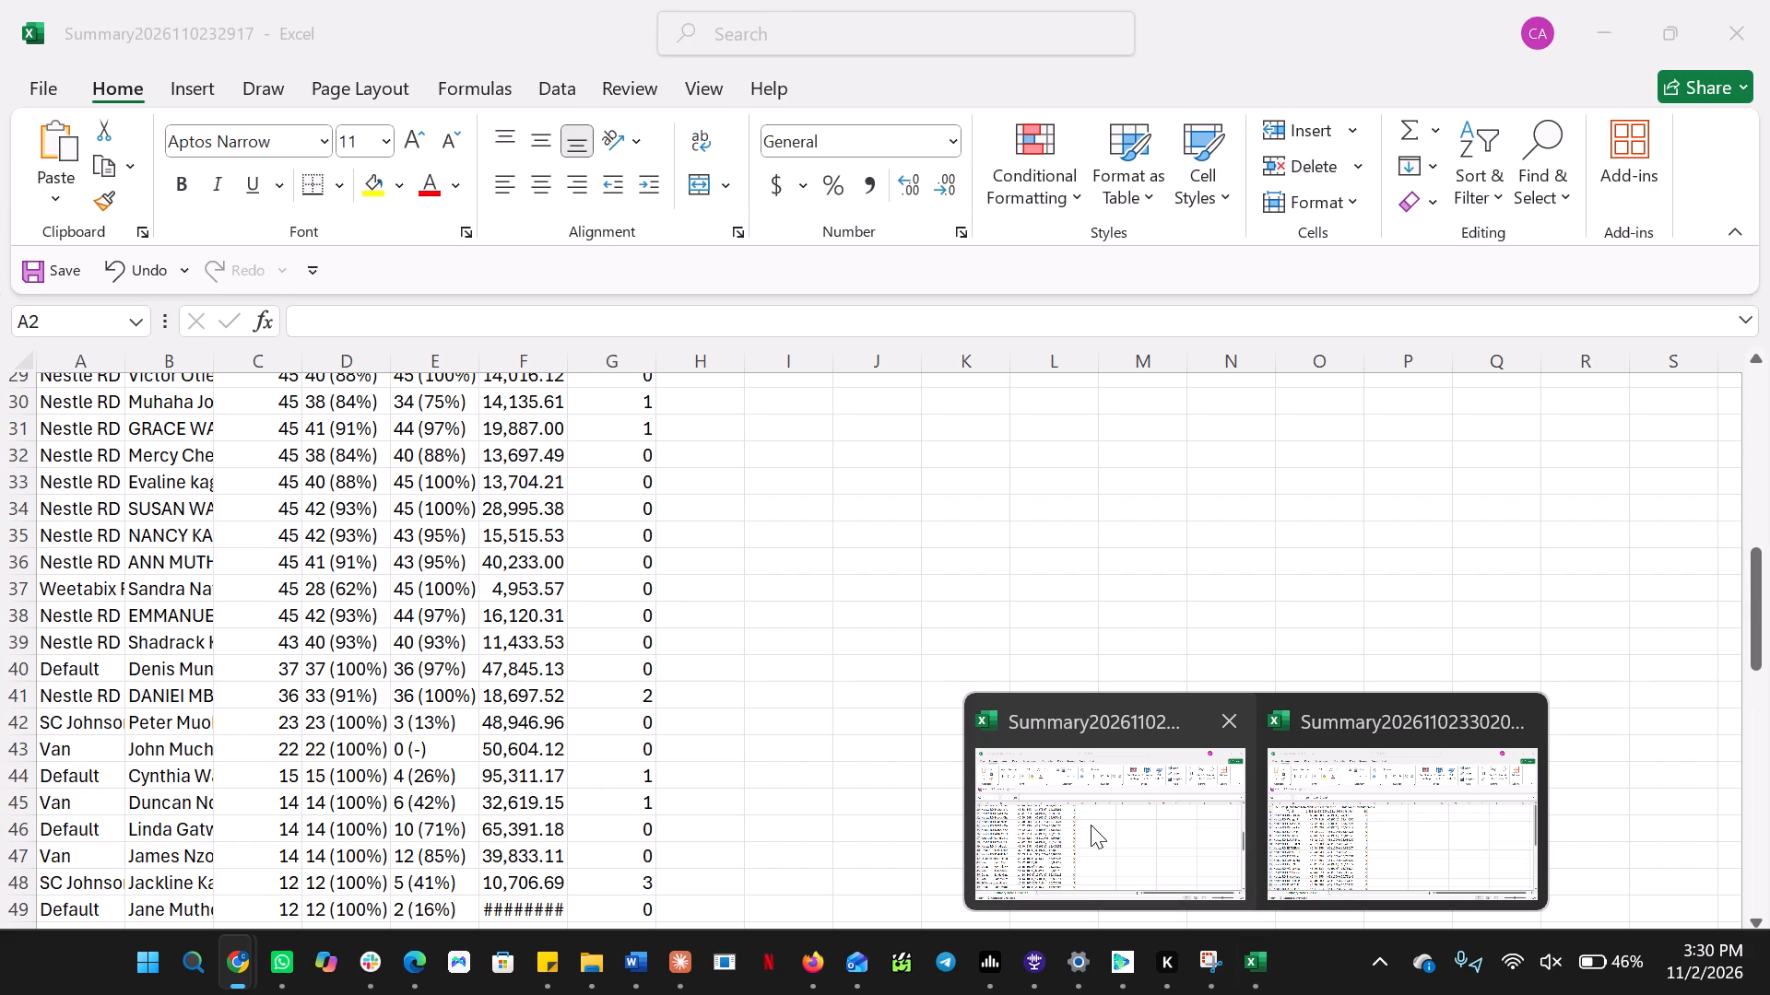
click(1347, 834)
scroll(605, 640, down, 3)
scroll(605, 640, up, 1)
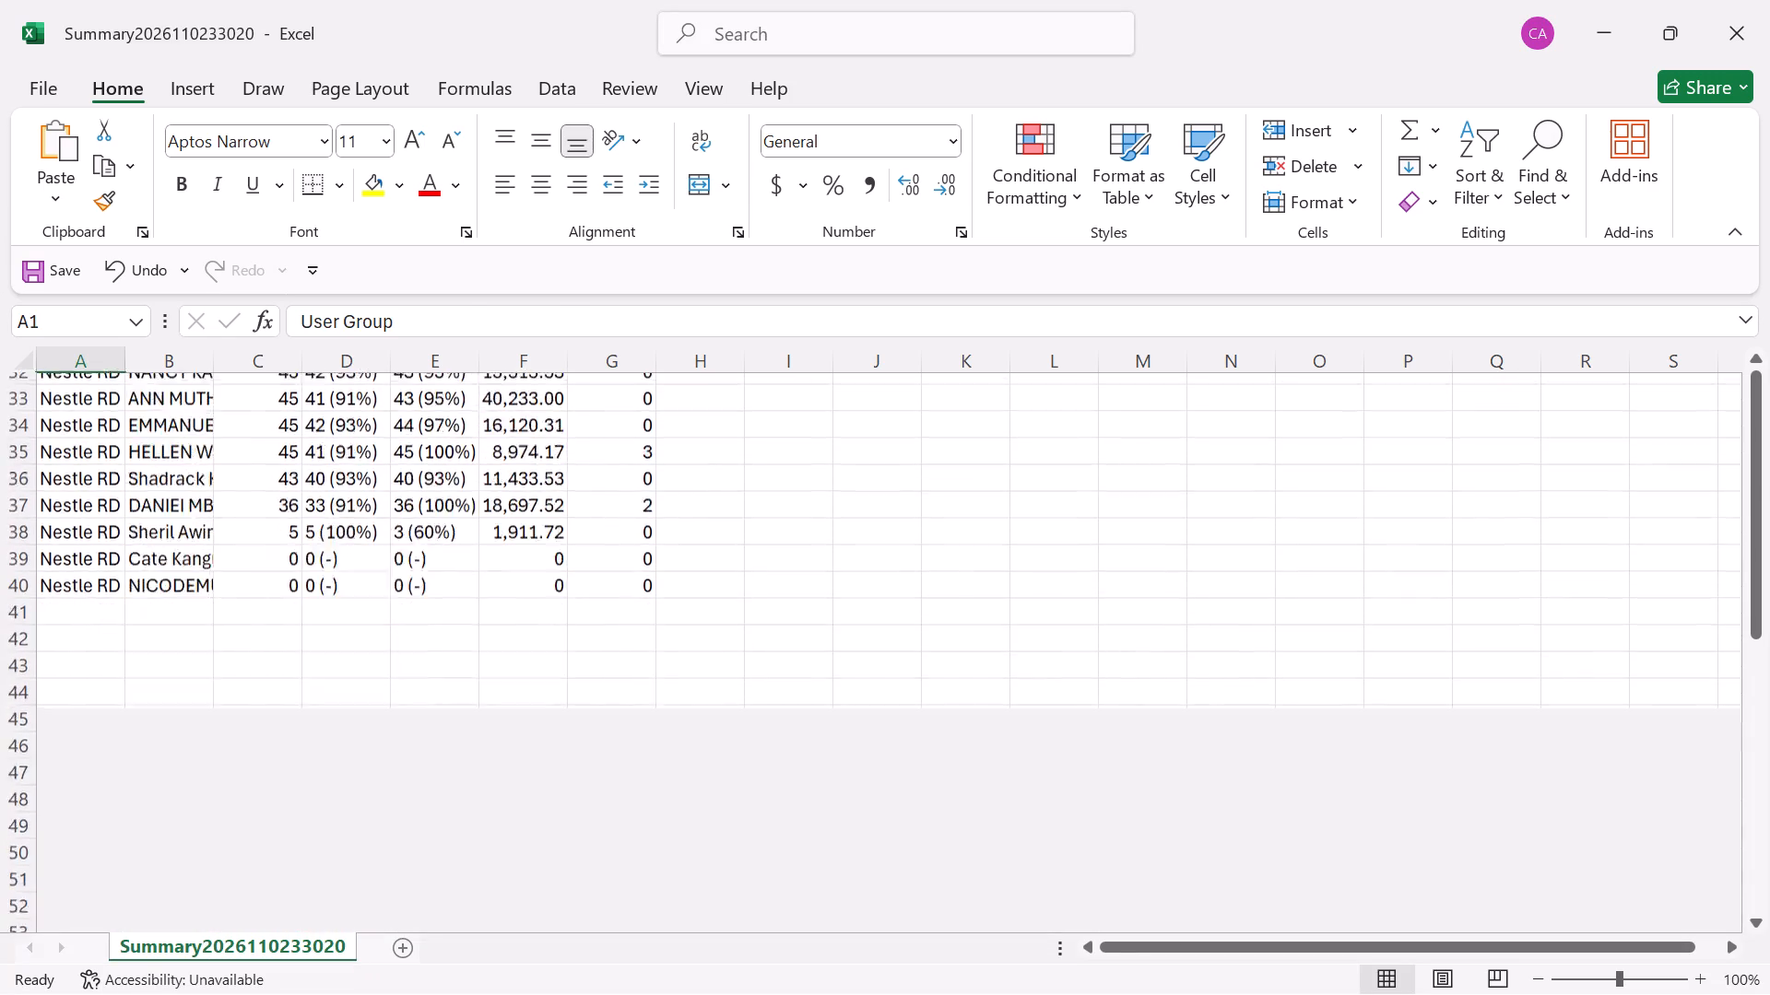
scroll(605, 640, up, 1)
text(30/10/2026)
key(Return)
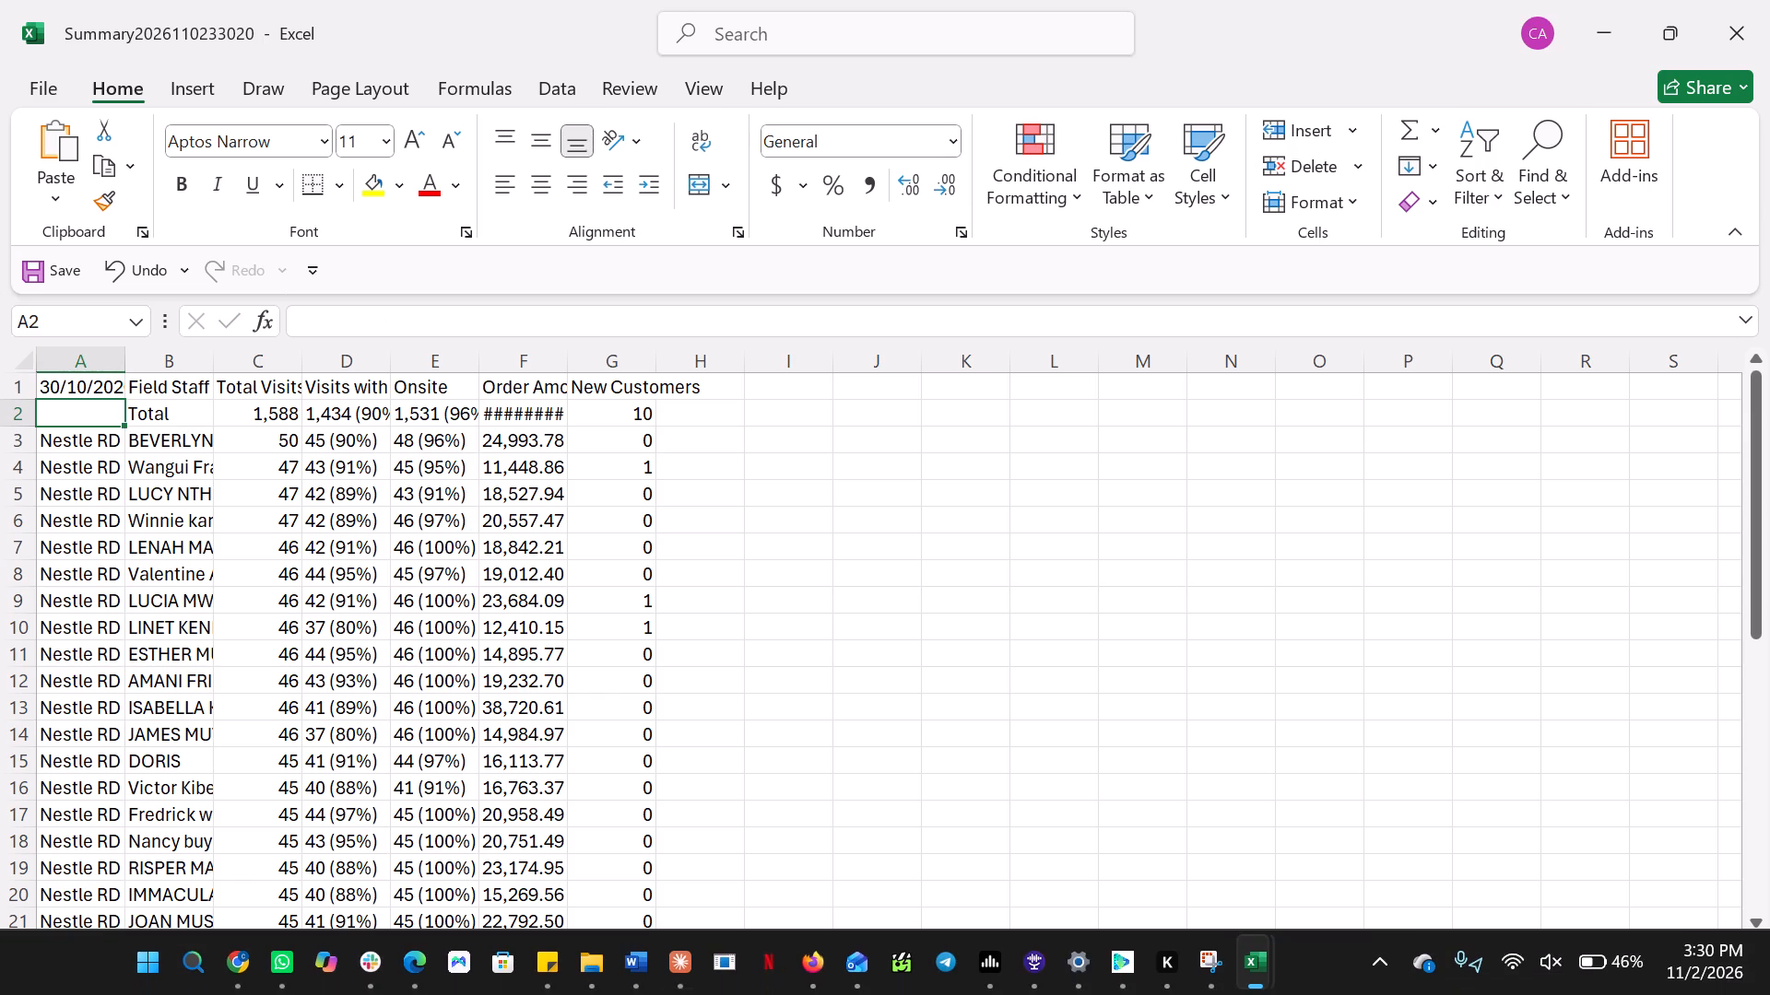
Close the earlier all-groups summary workbook without saving its changes.
click(1181, 851)
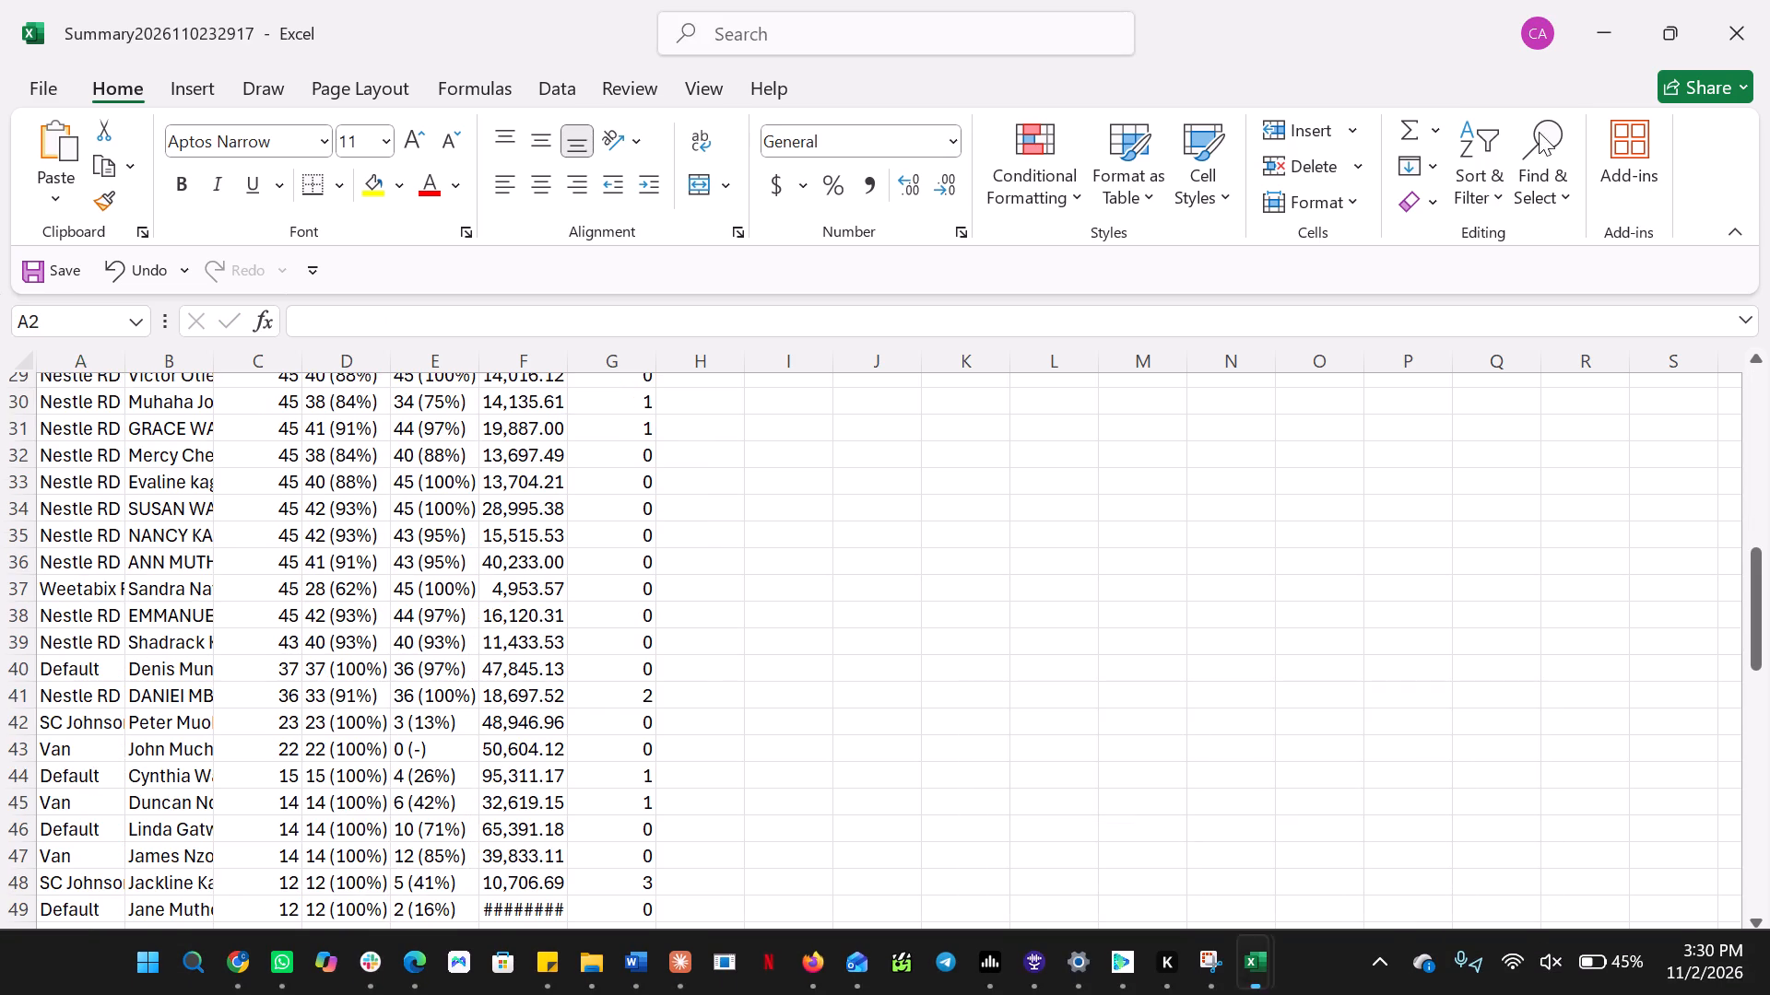
click(1751, 18)
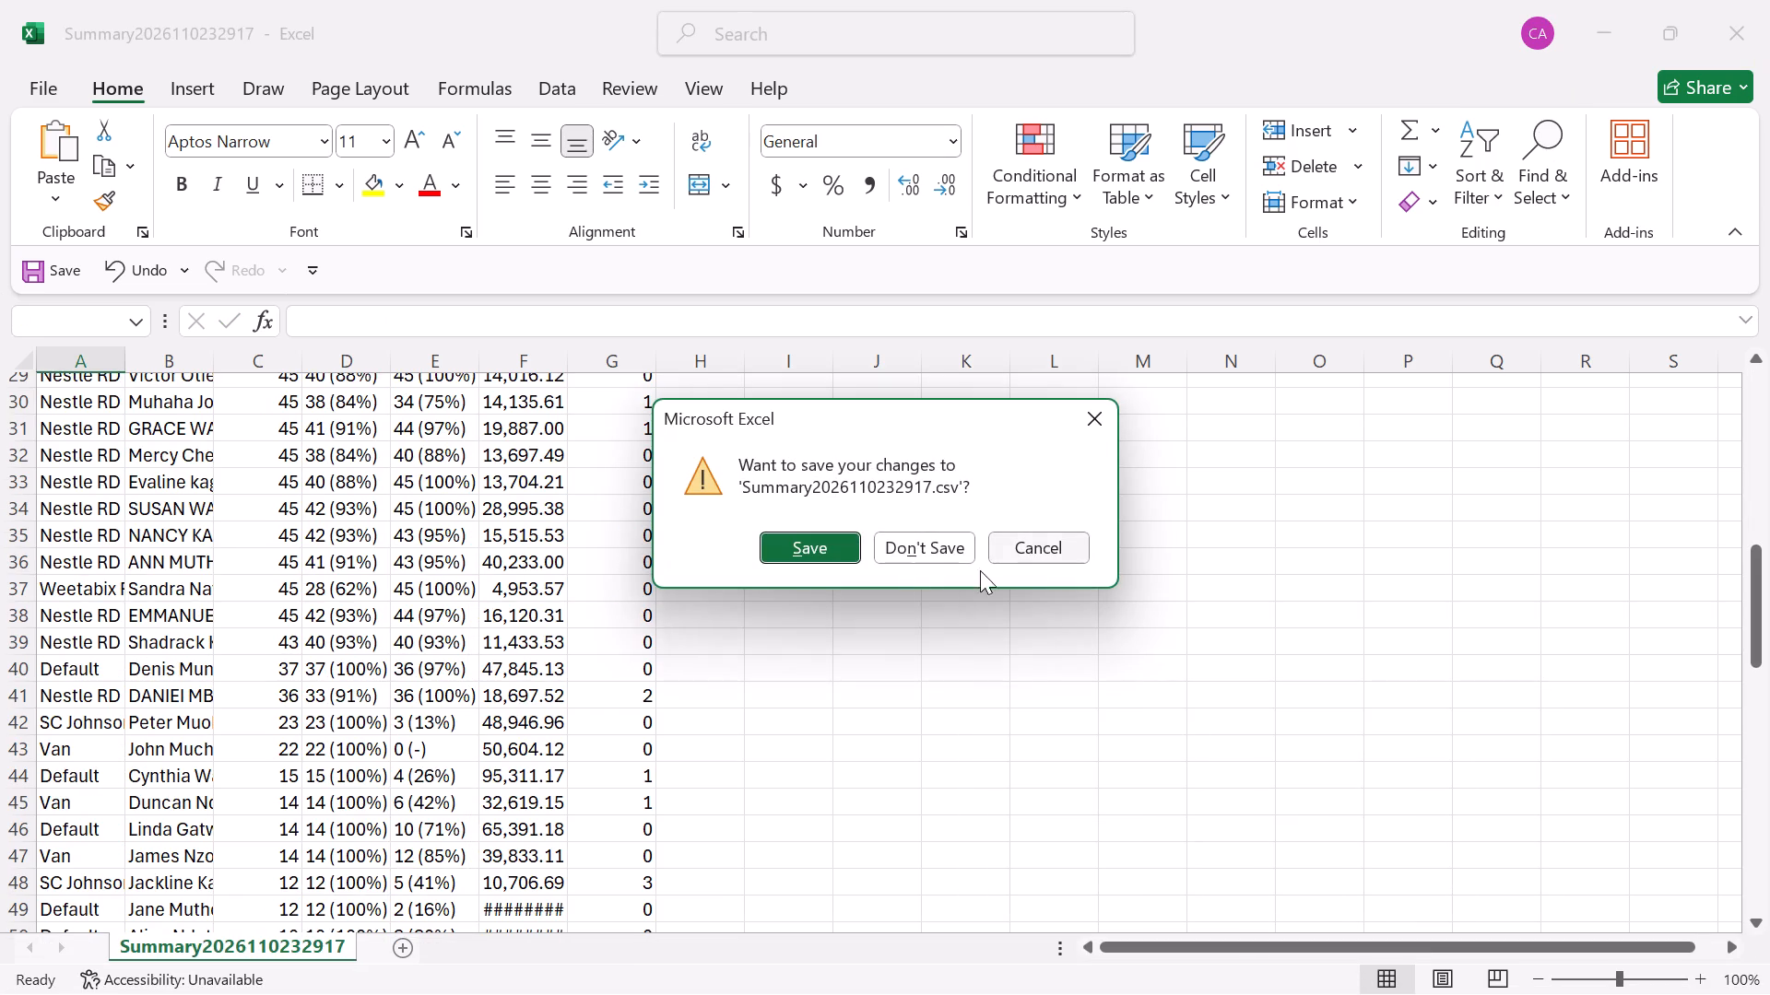
click(911, 551)
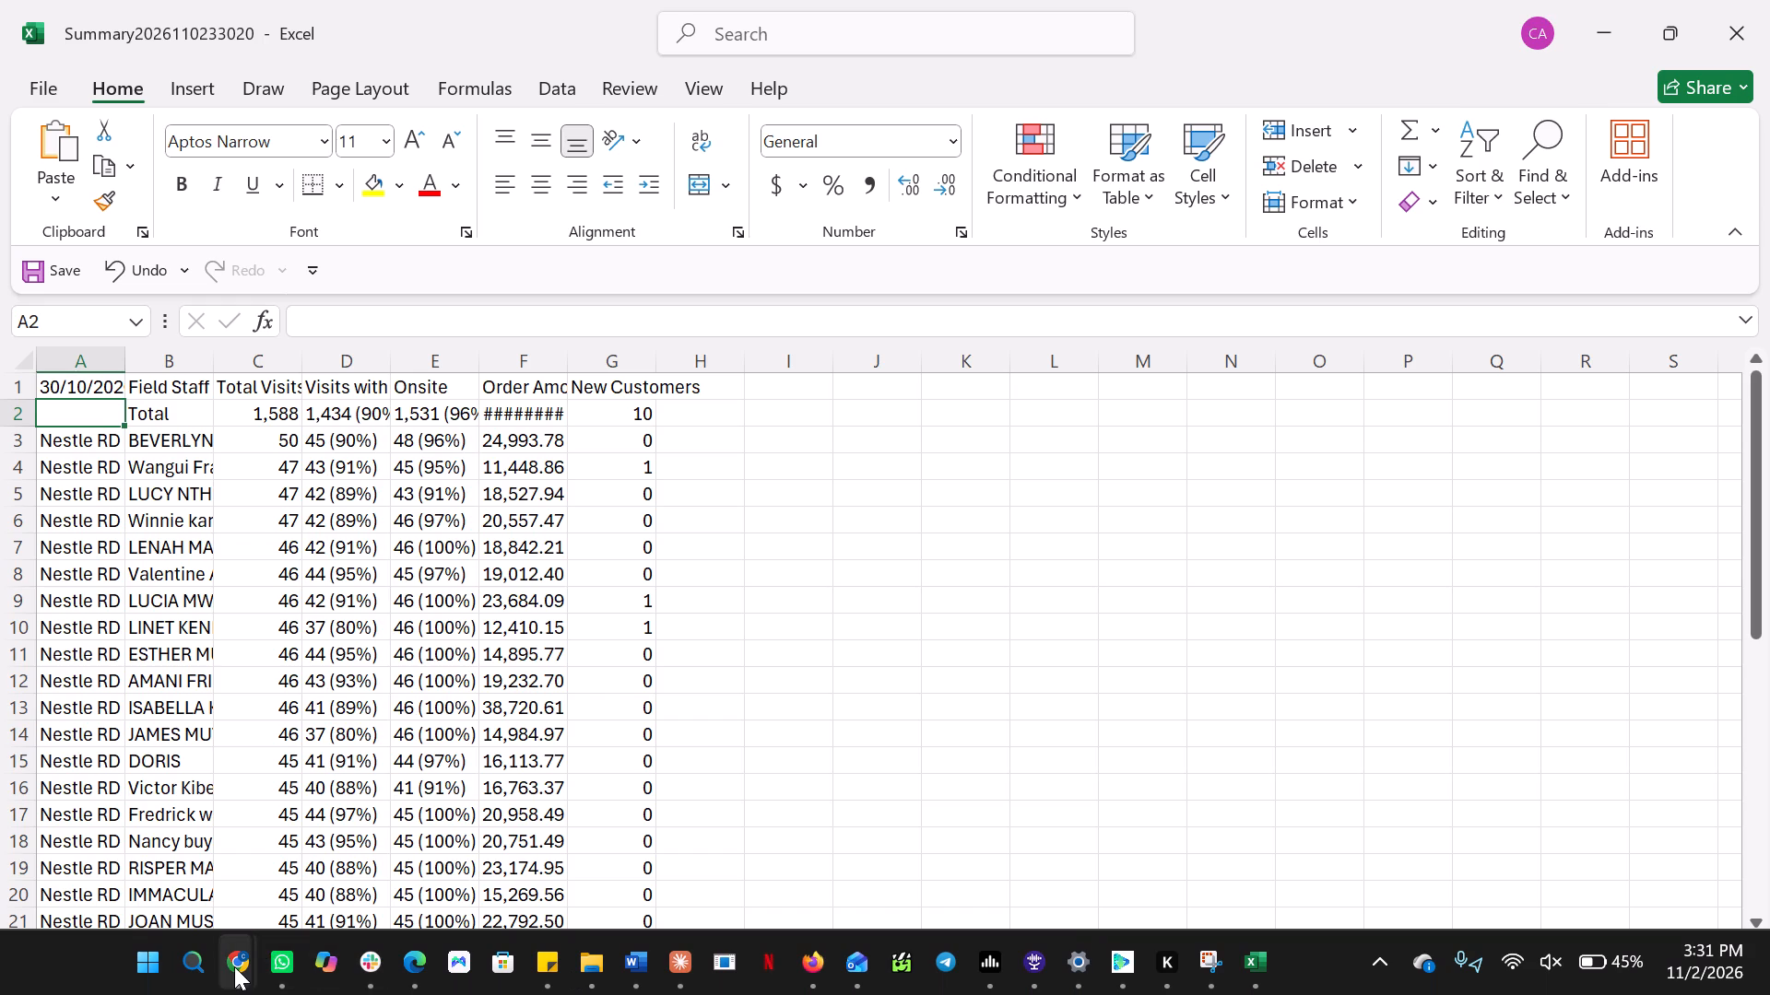
Switch to the Activity Report in Chrome, set the period to 31 Oct - 31 Oct, and search for the Nestle RD group.
click(149, 797)
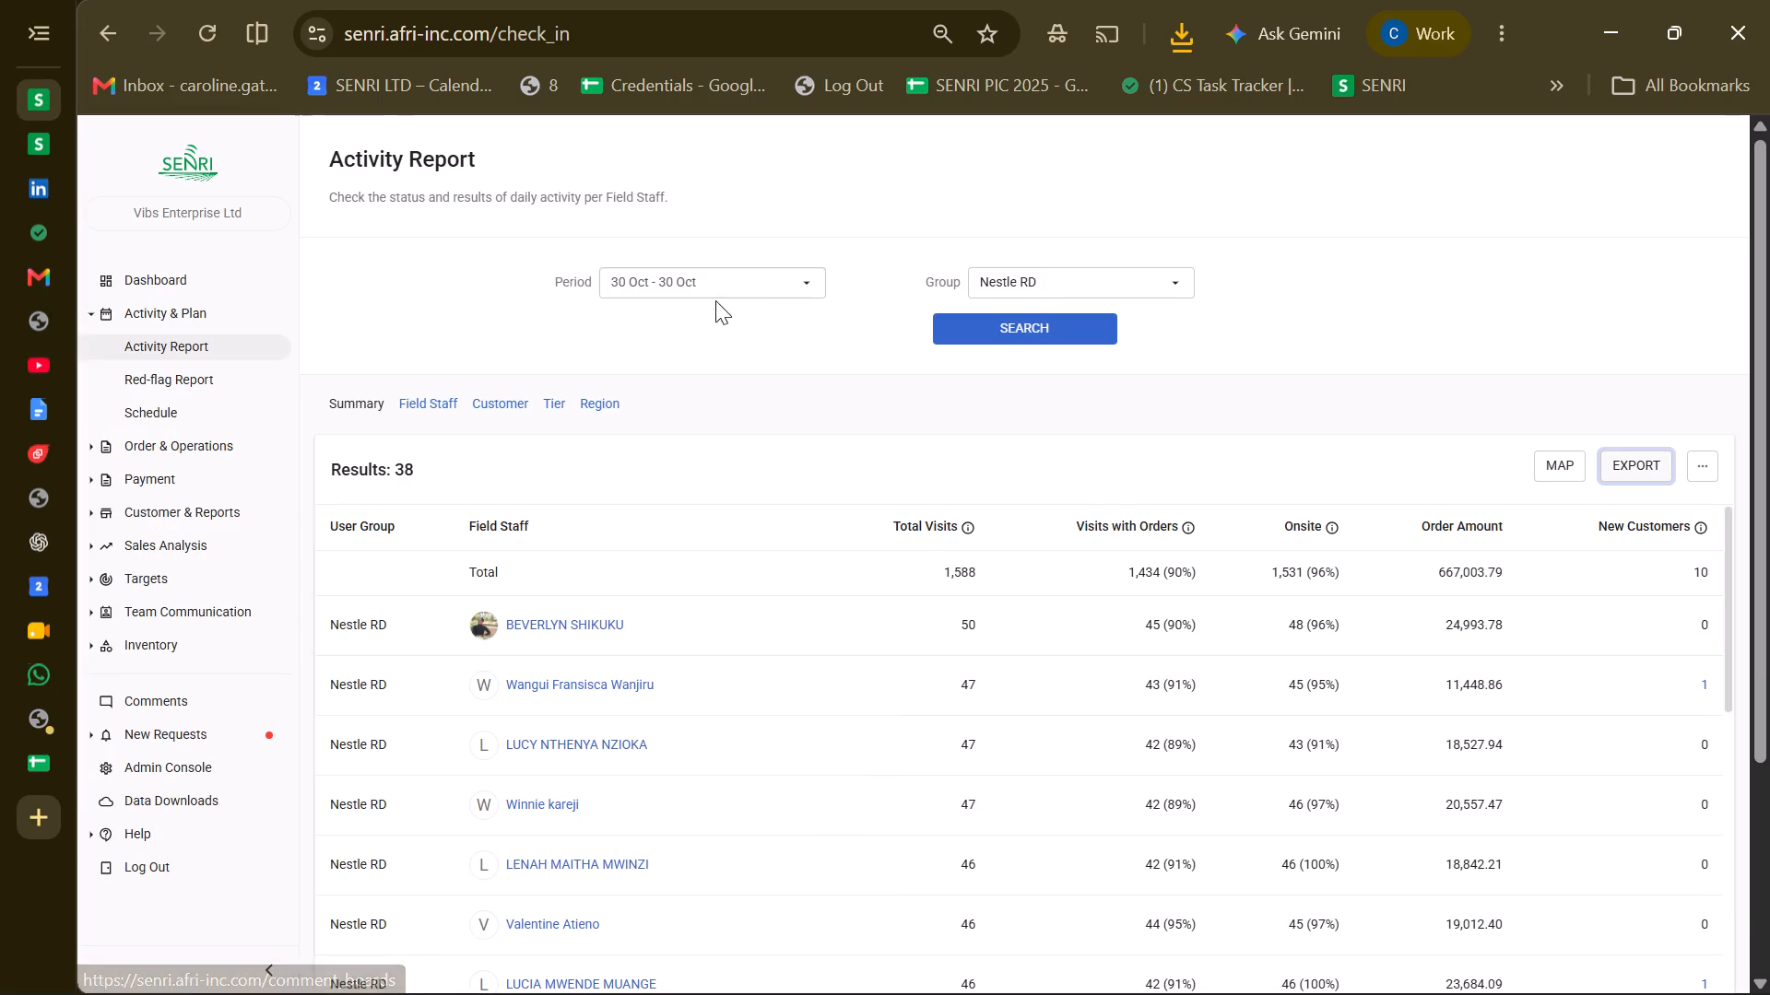
click(692, 271)
click(968, 527)
drag(968, 527, 1044, 326)
click(1044, 326)
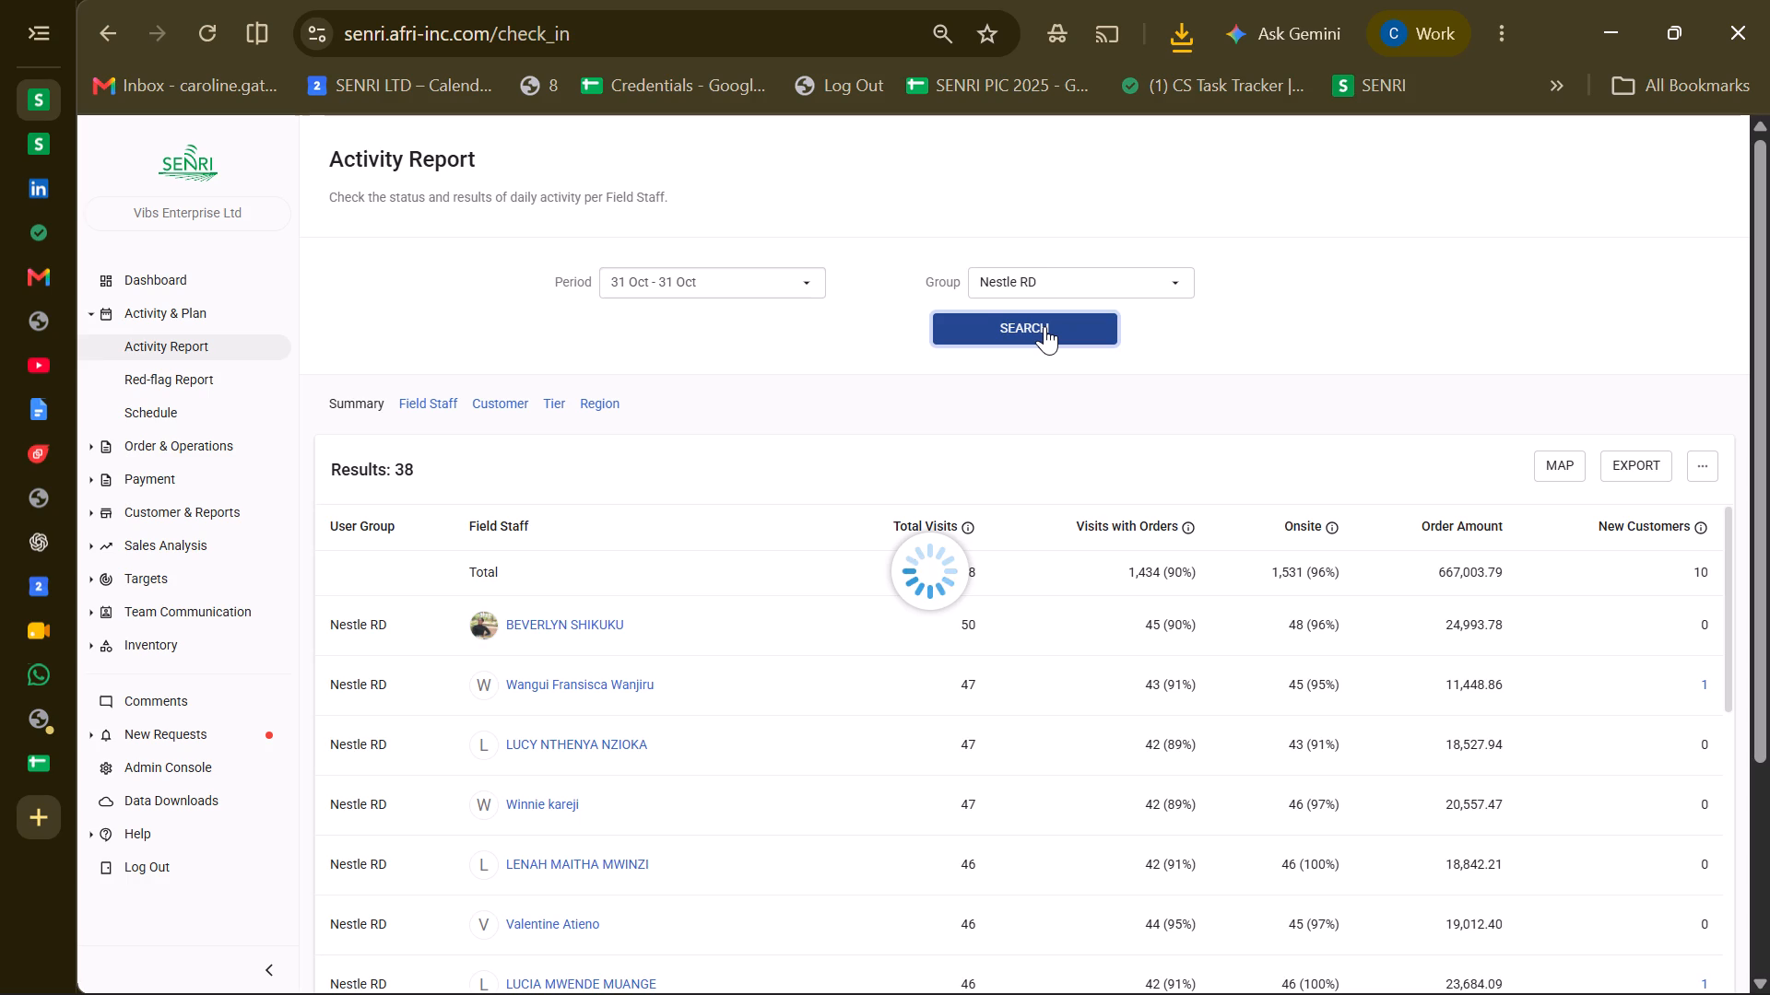
triple_click(1044, 326)
triple_click(1044, 326)
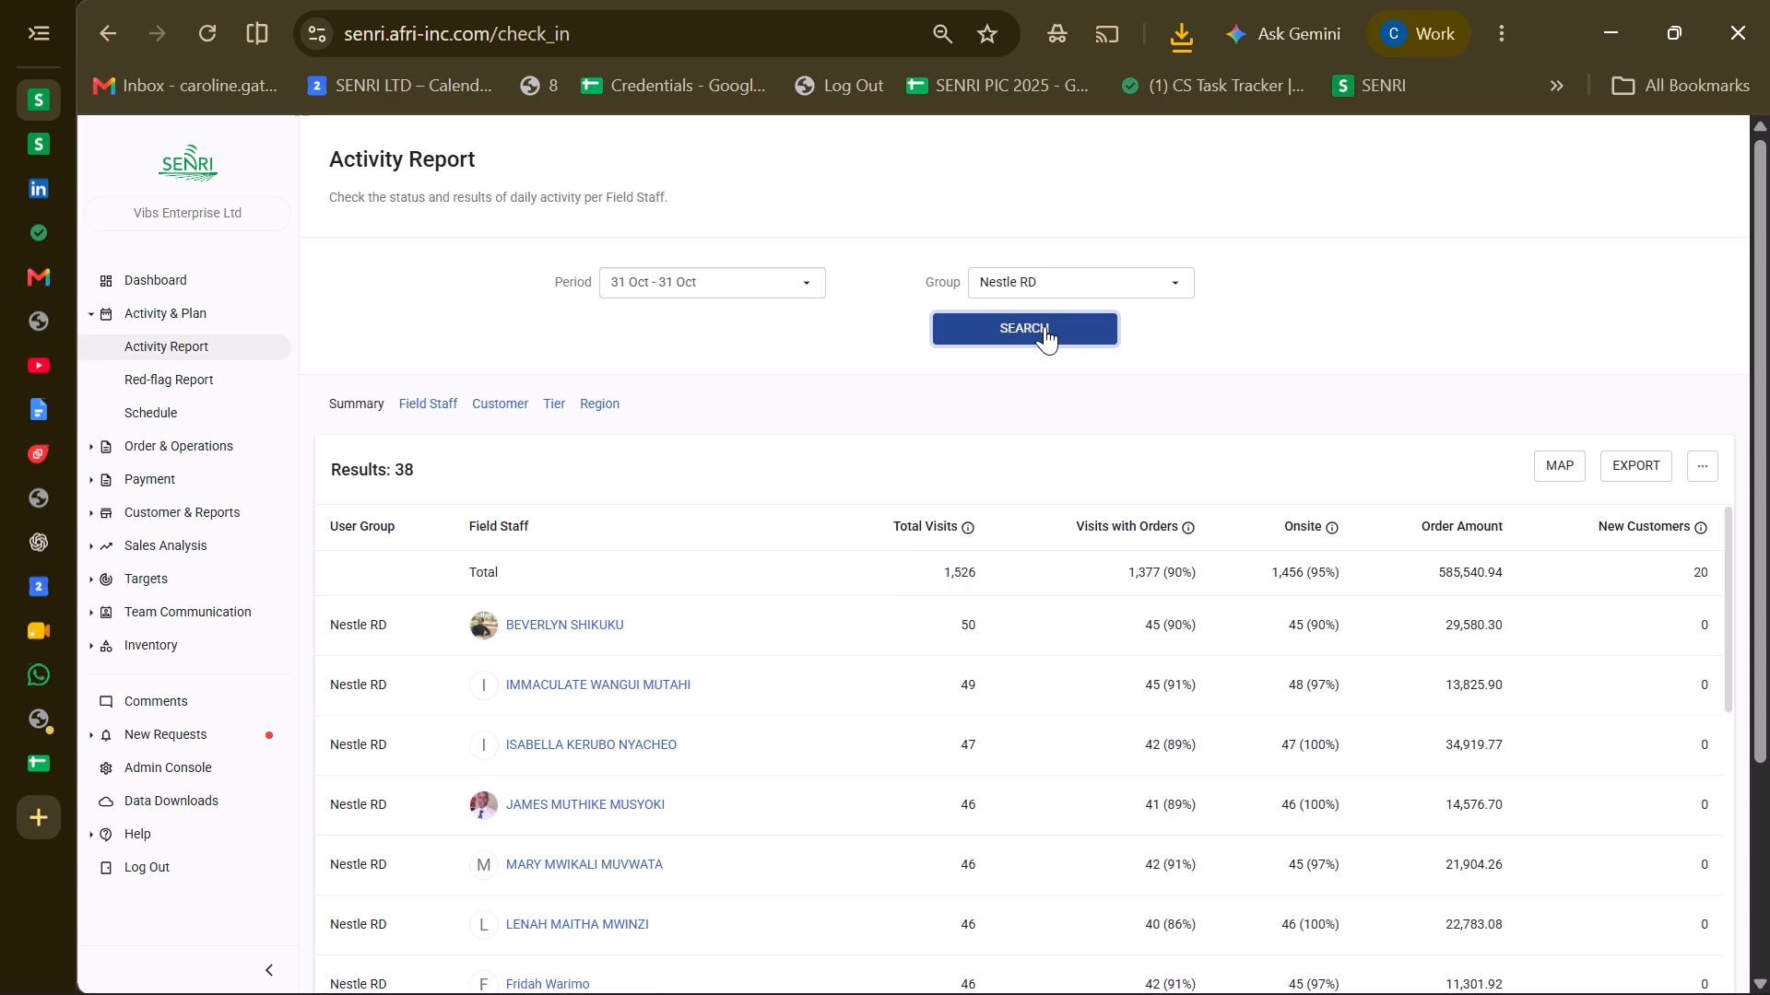
triple_click(1044, 326)
click(1044, 326)
Export the Nestle RD summary for 31 Oct and open the downloaded file in Excel.
click(1643, 479)
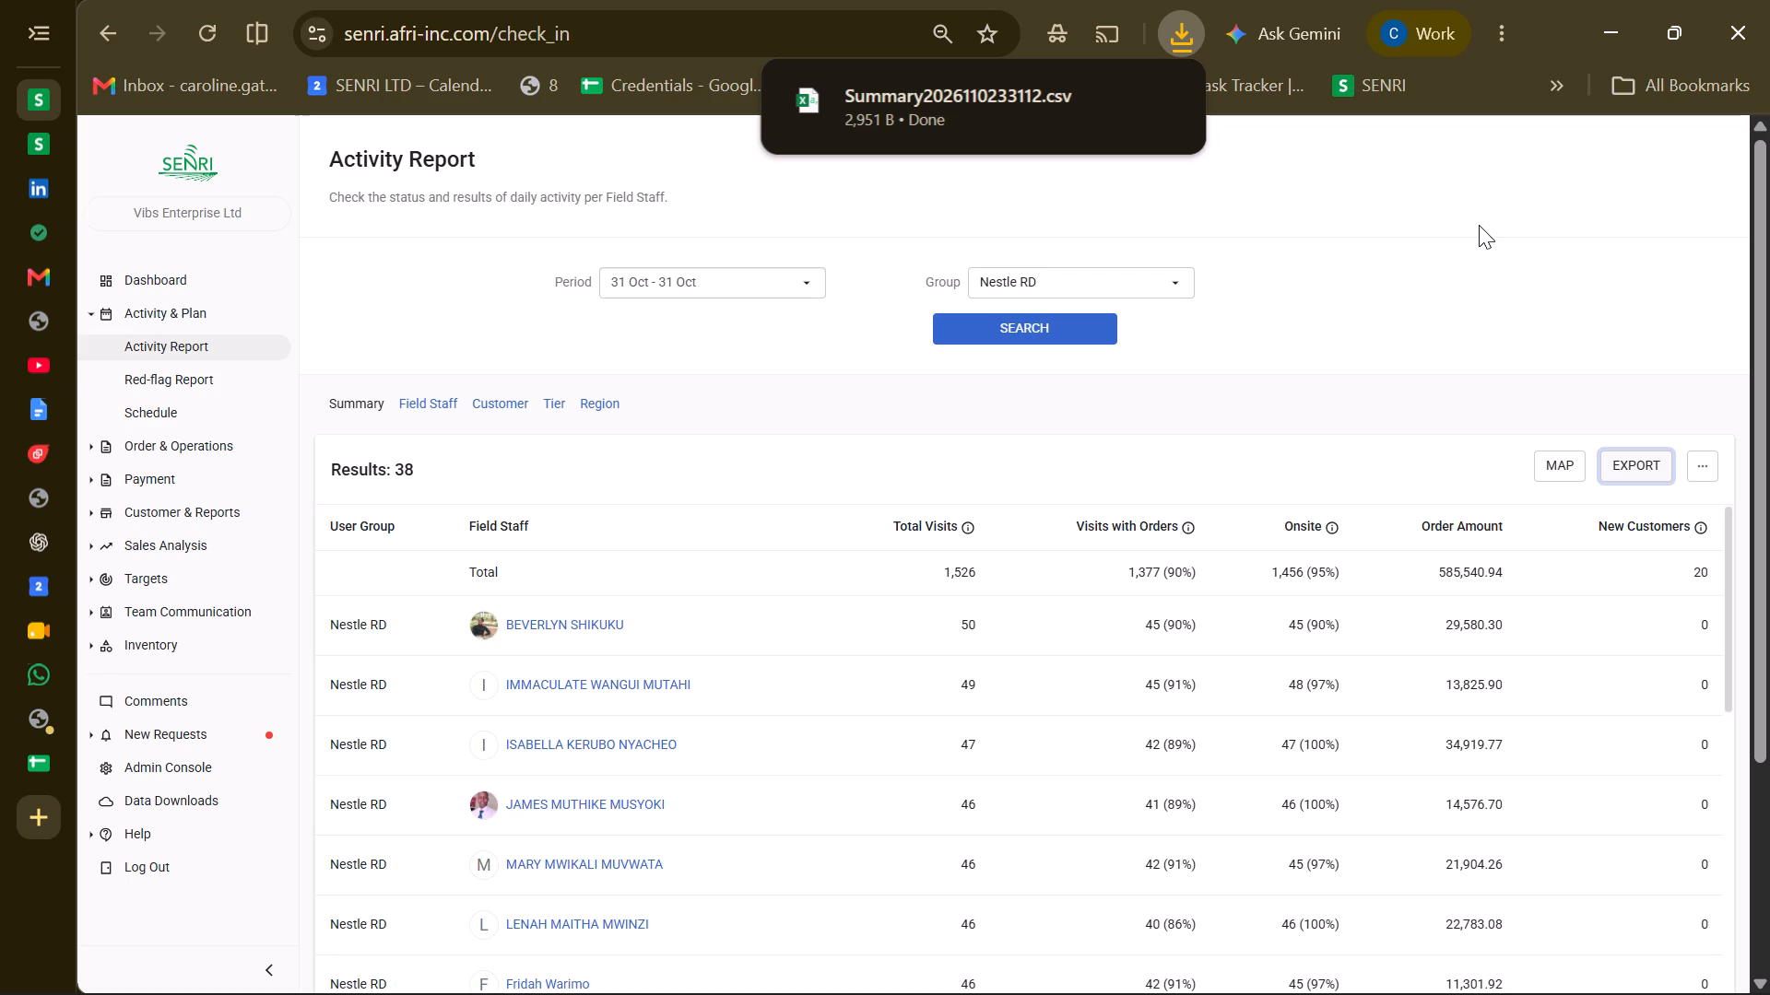
click(951, 93)
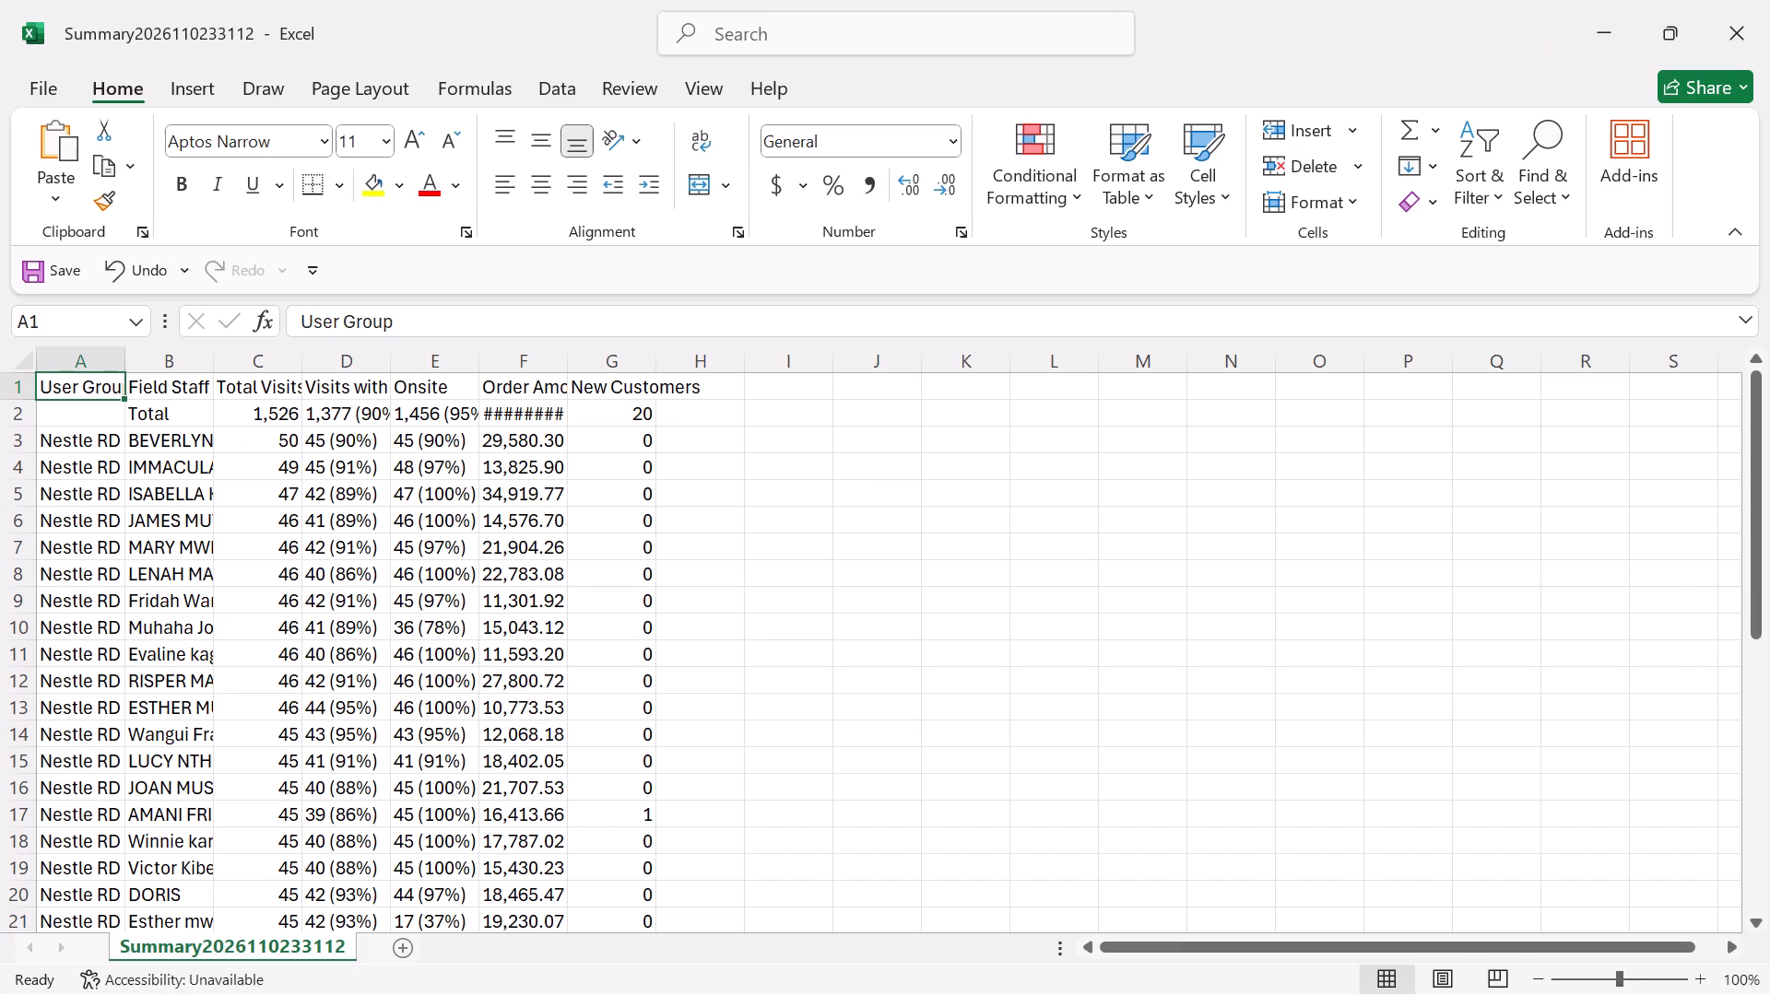
Cut the entire 31 Oct table and paste it into the 30 Oct workbook starting at cell A42, below the existing rows.
key(ctrl+a)
key(ctrl+x)
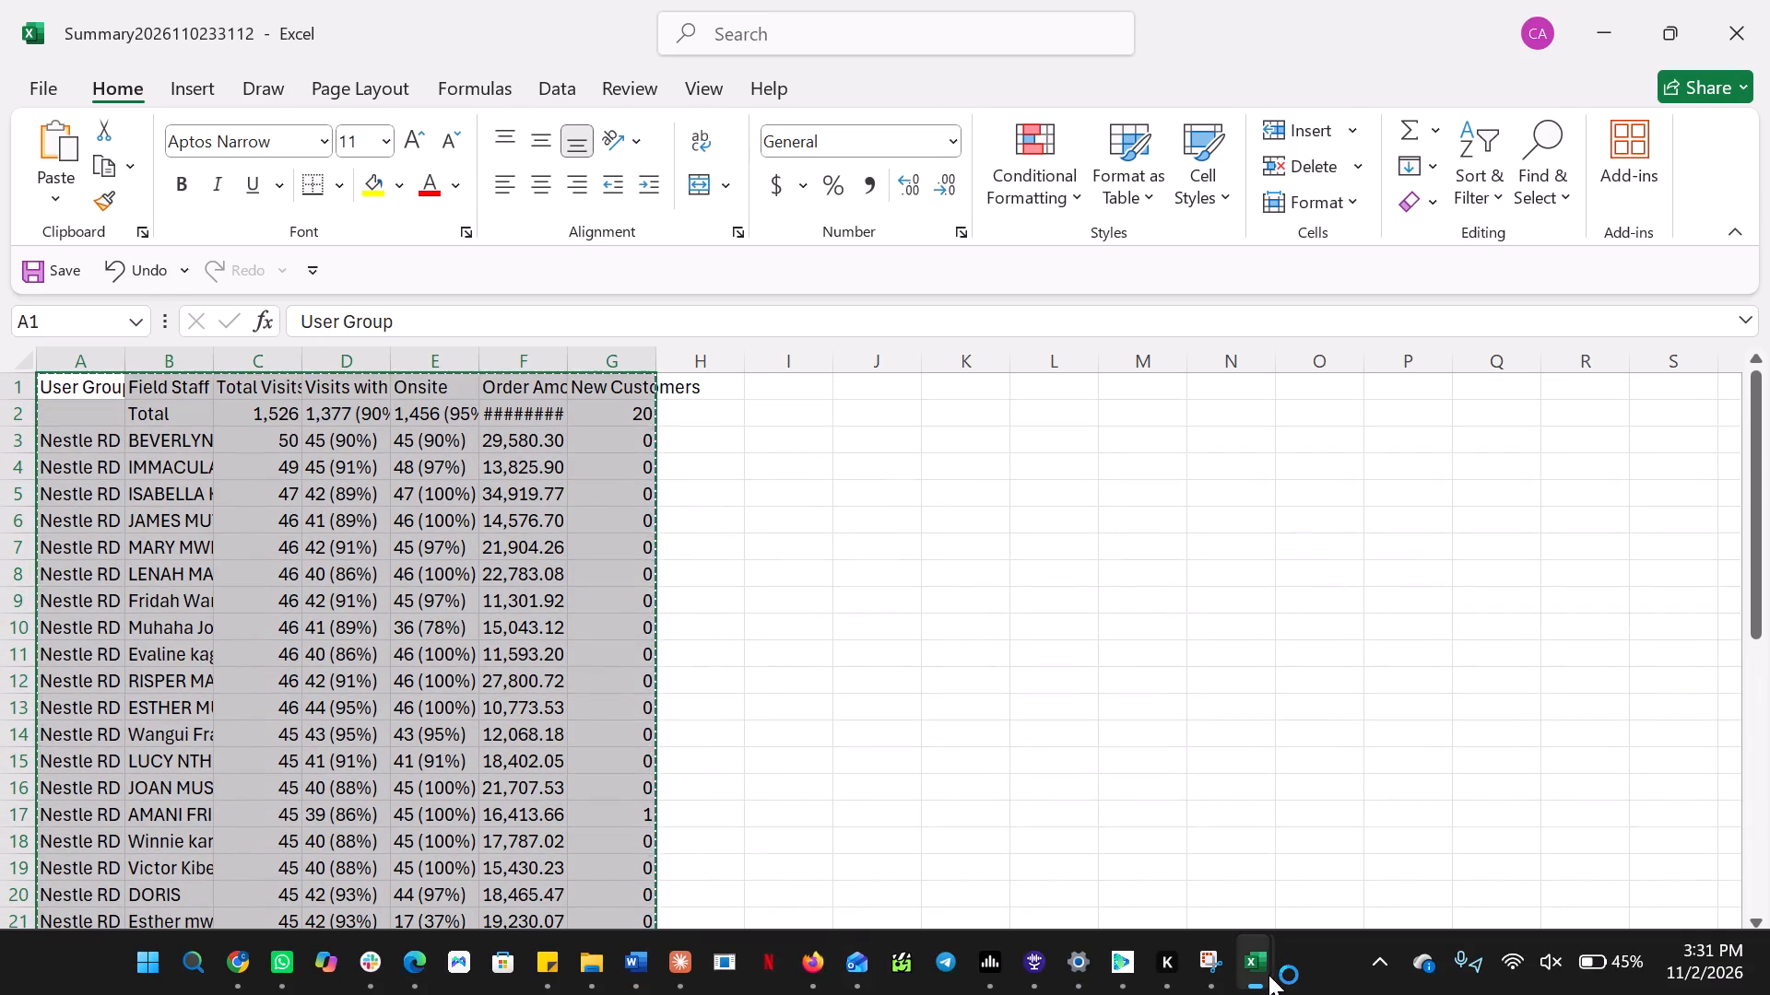
click(1118, 861)
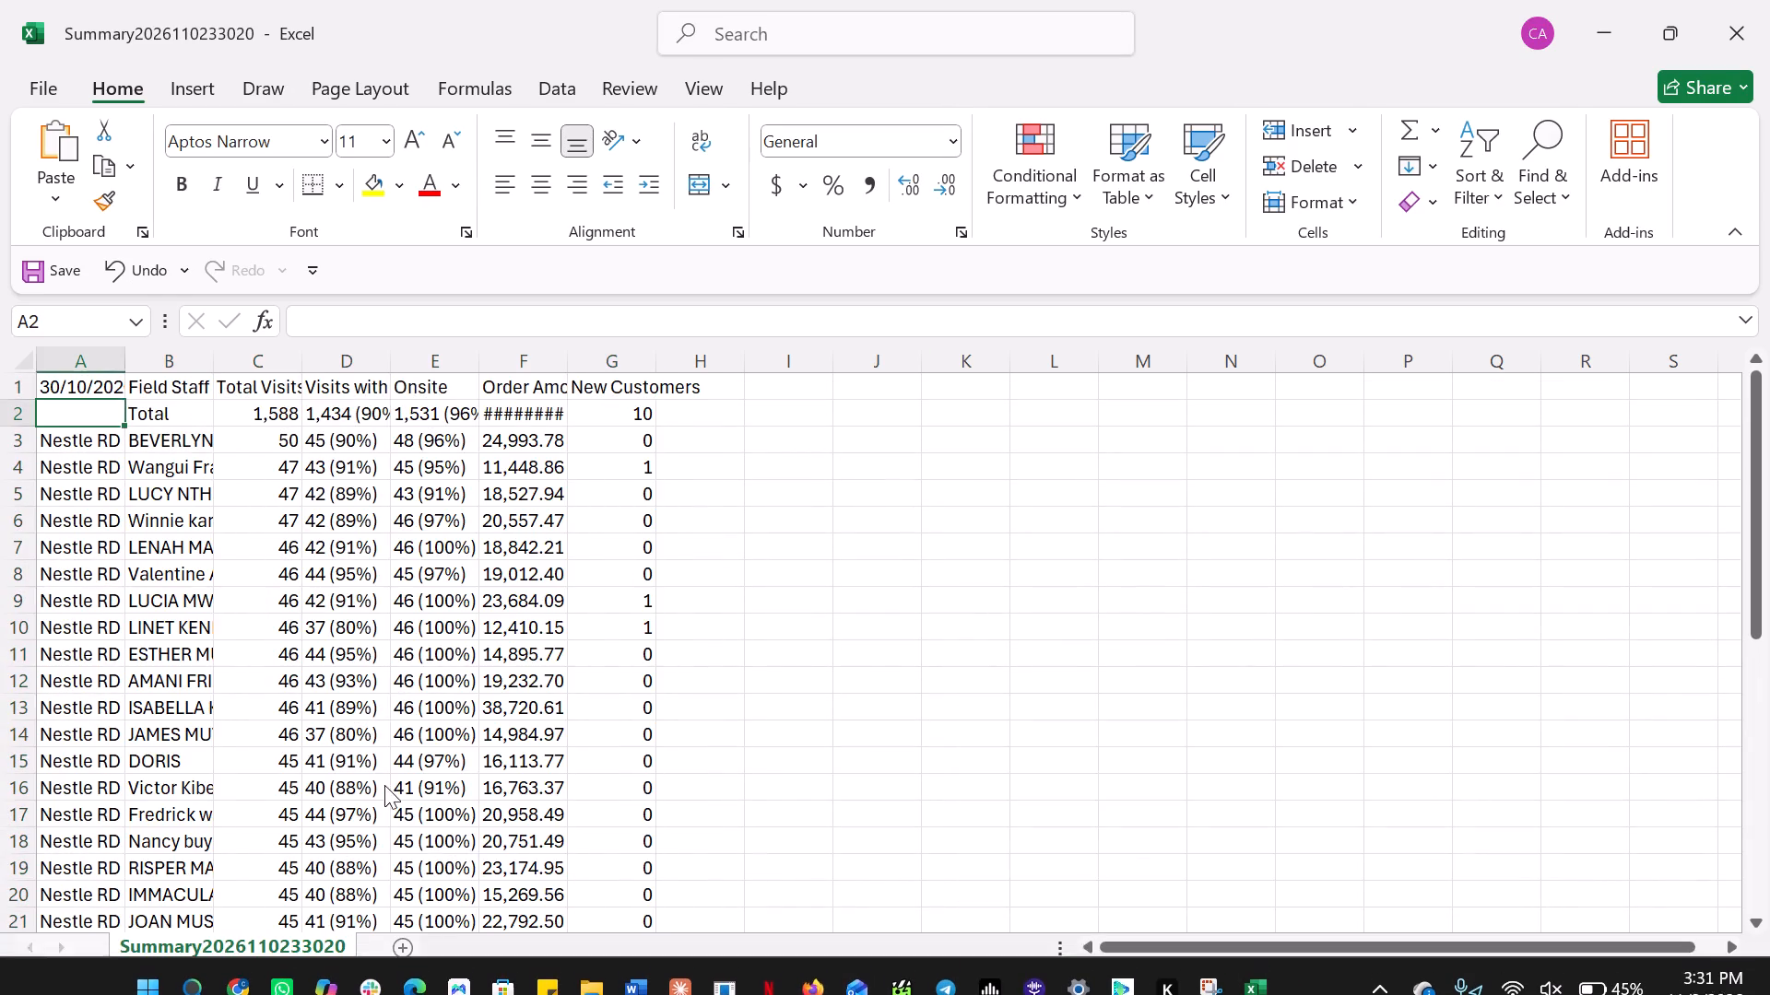
scroll(384, 785, down, 4)
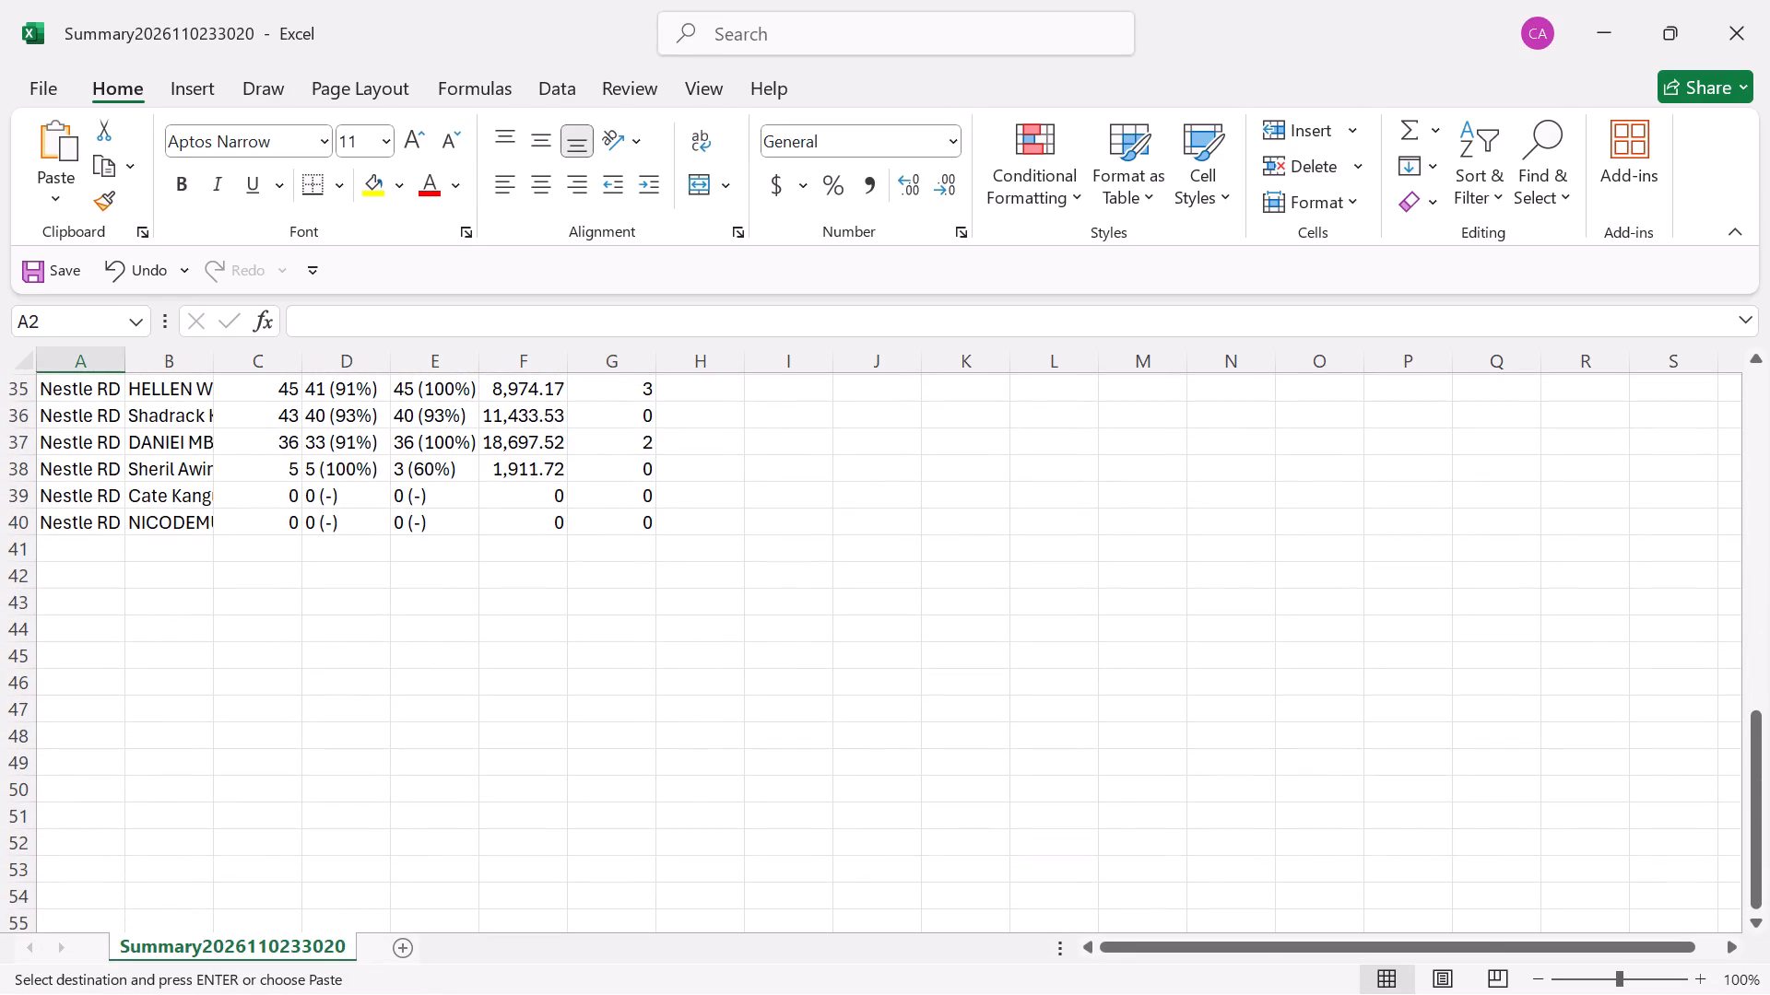
click(91, 573)
key(ctrl+v)
Replace the User Group header in cell A42 of the pasted table with 30/10/2026.
click(88, 573)
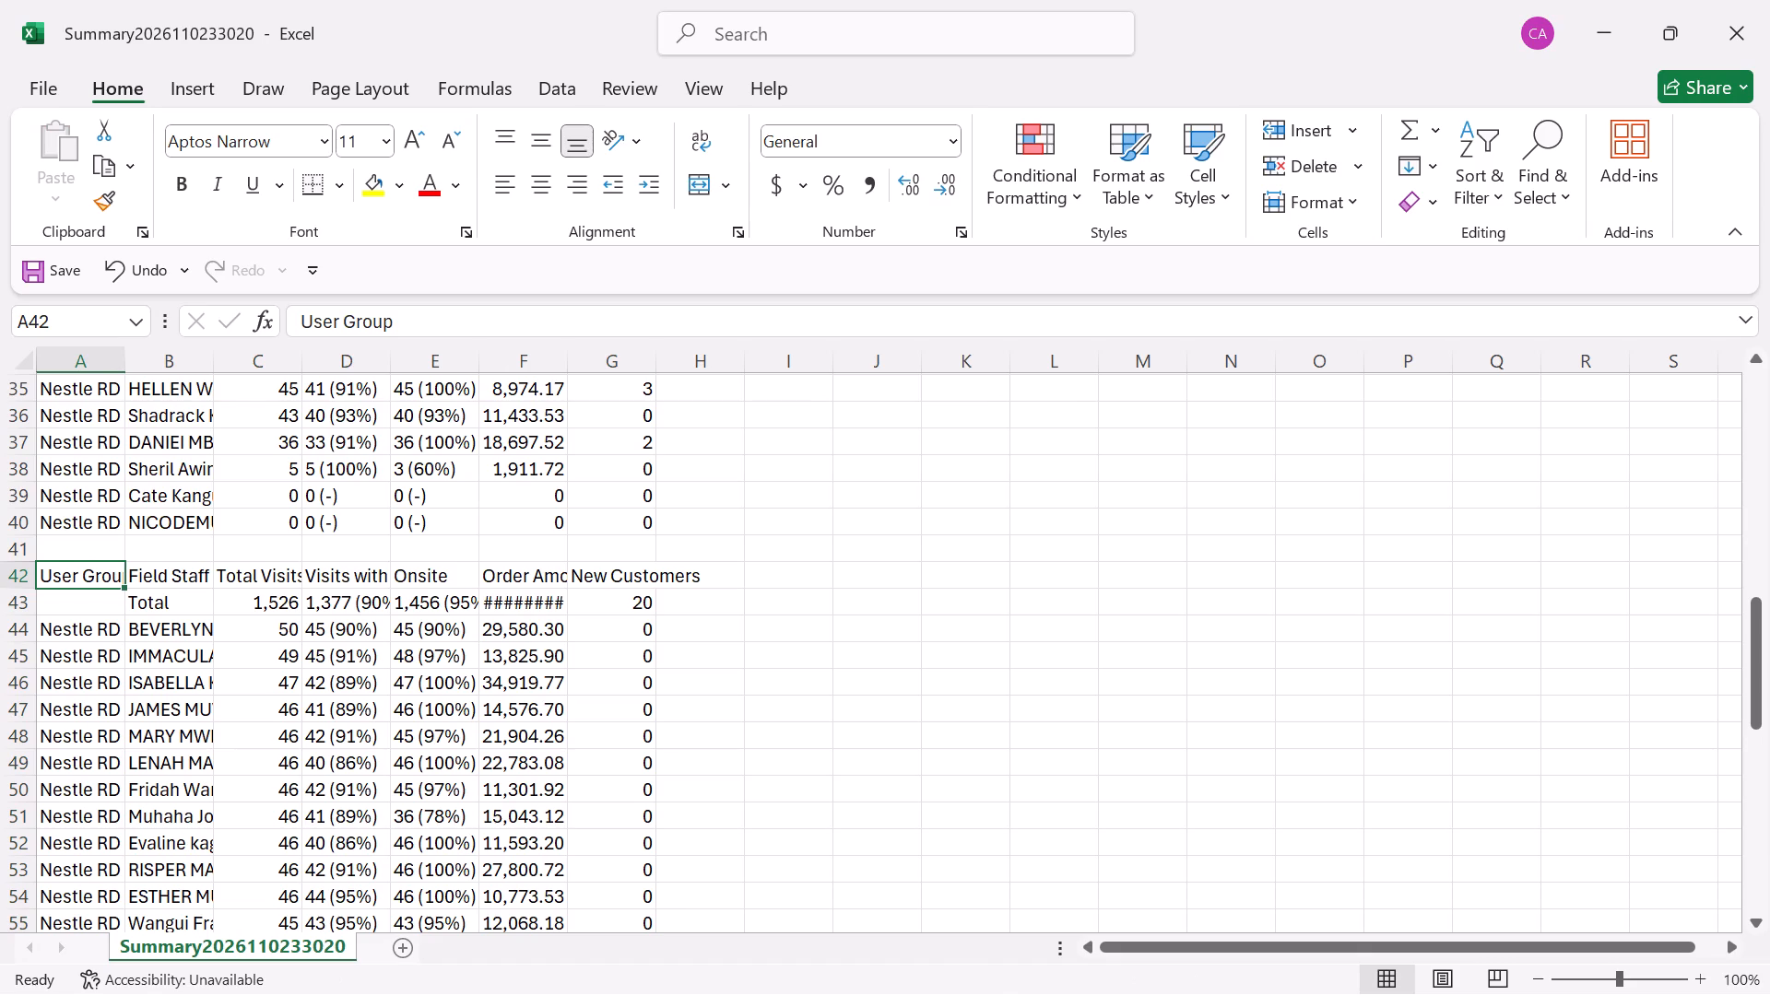
text(30/10/2026)
key(Return)
Format the first table's header and total rows, rows 1 and 2, in bold red text.
scroll(88, 573, up, 2)
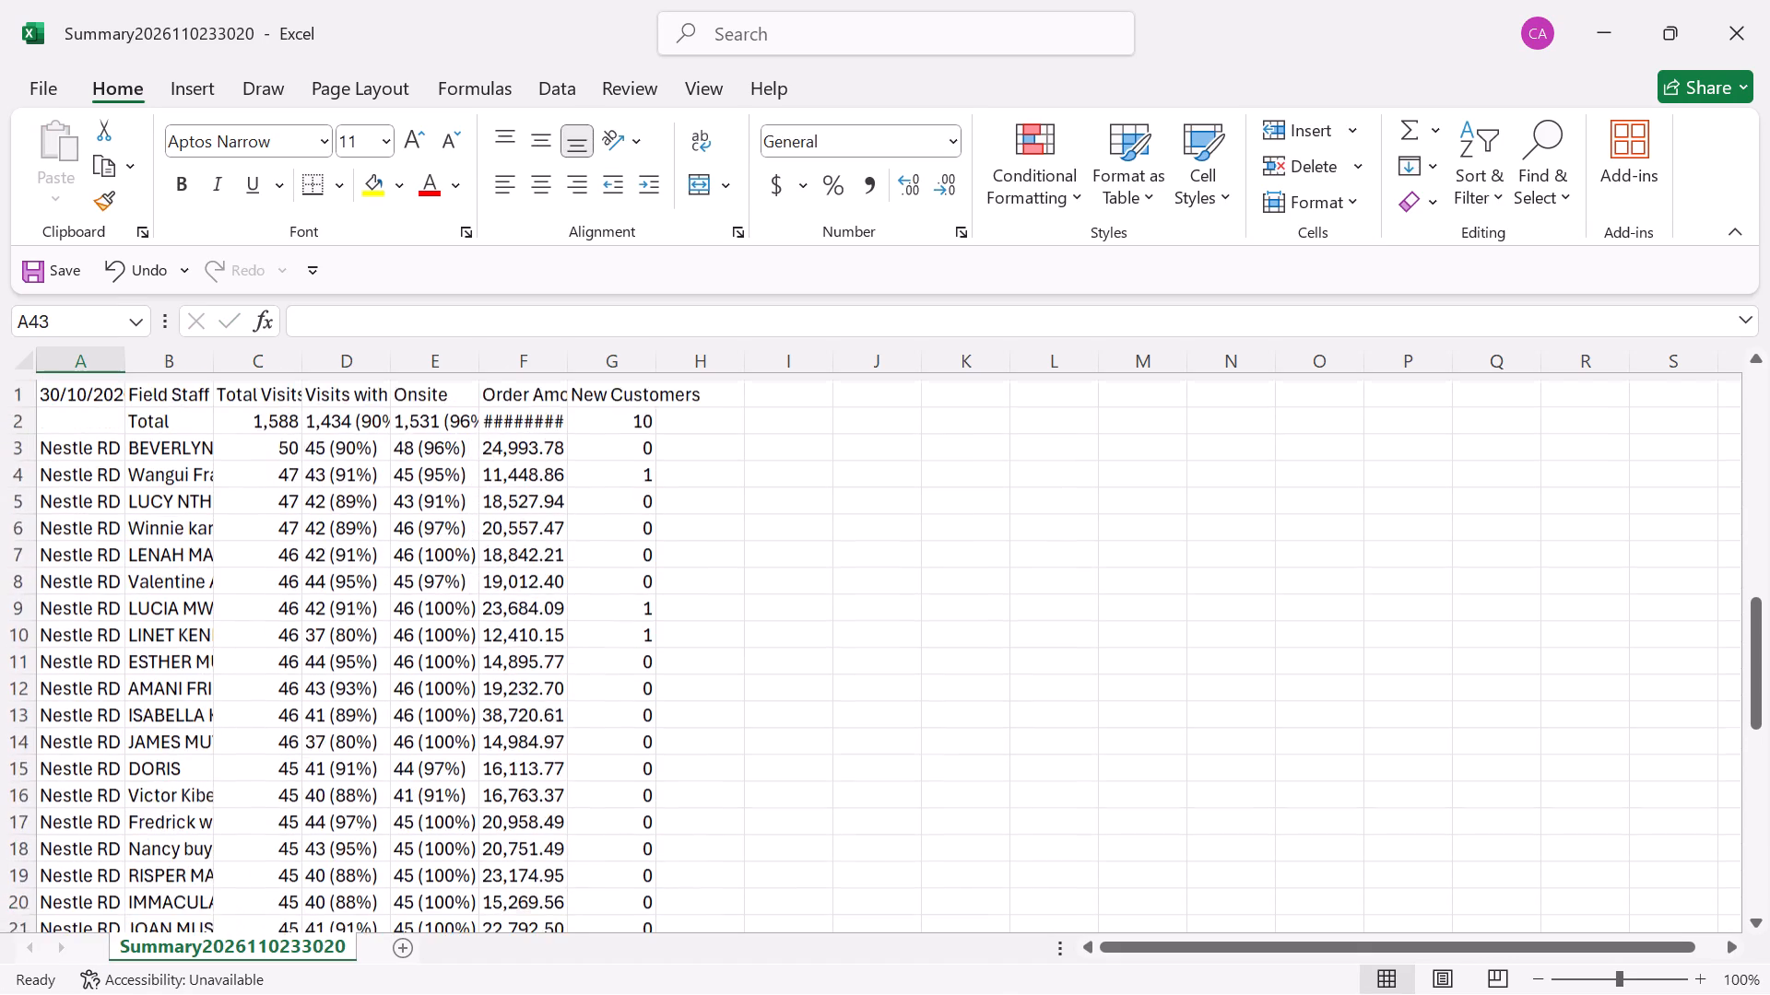
drag(11, 384, 9, 415)
click(191, 186)
click(437, 186)
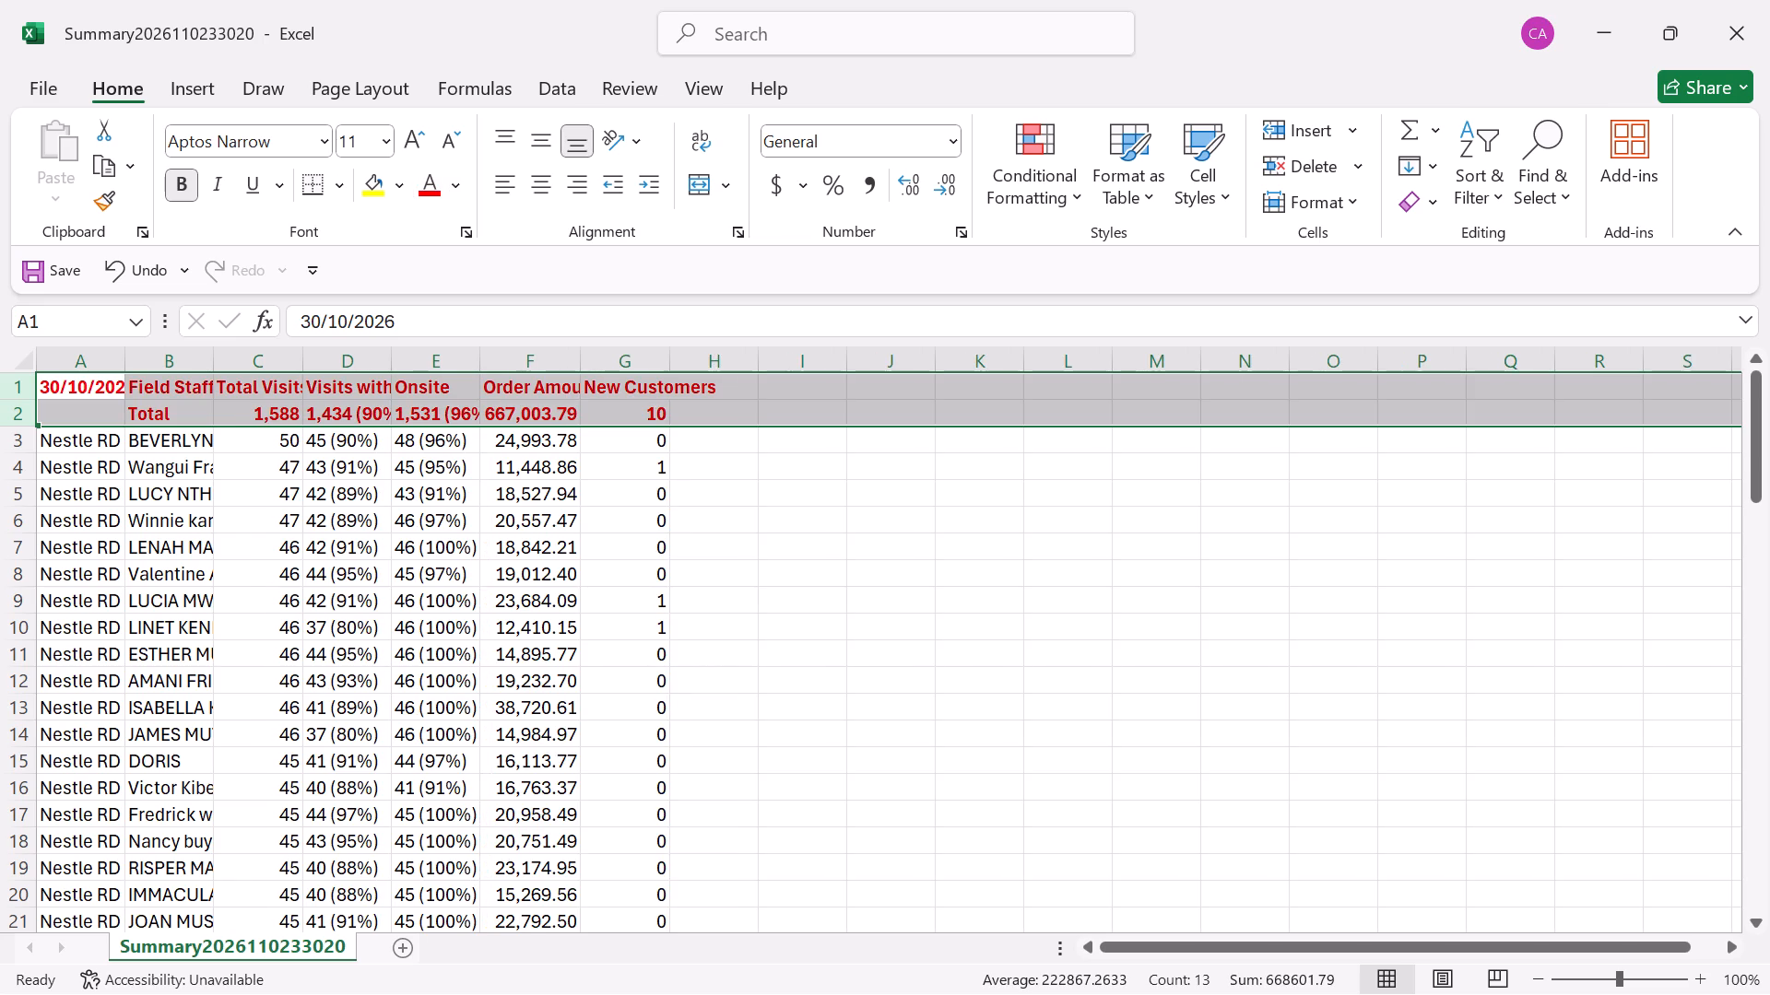
Format the second table's header and total rows, rows 42 and 43, in bold red text.
scroll(362, 660, down, 3)
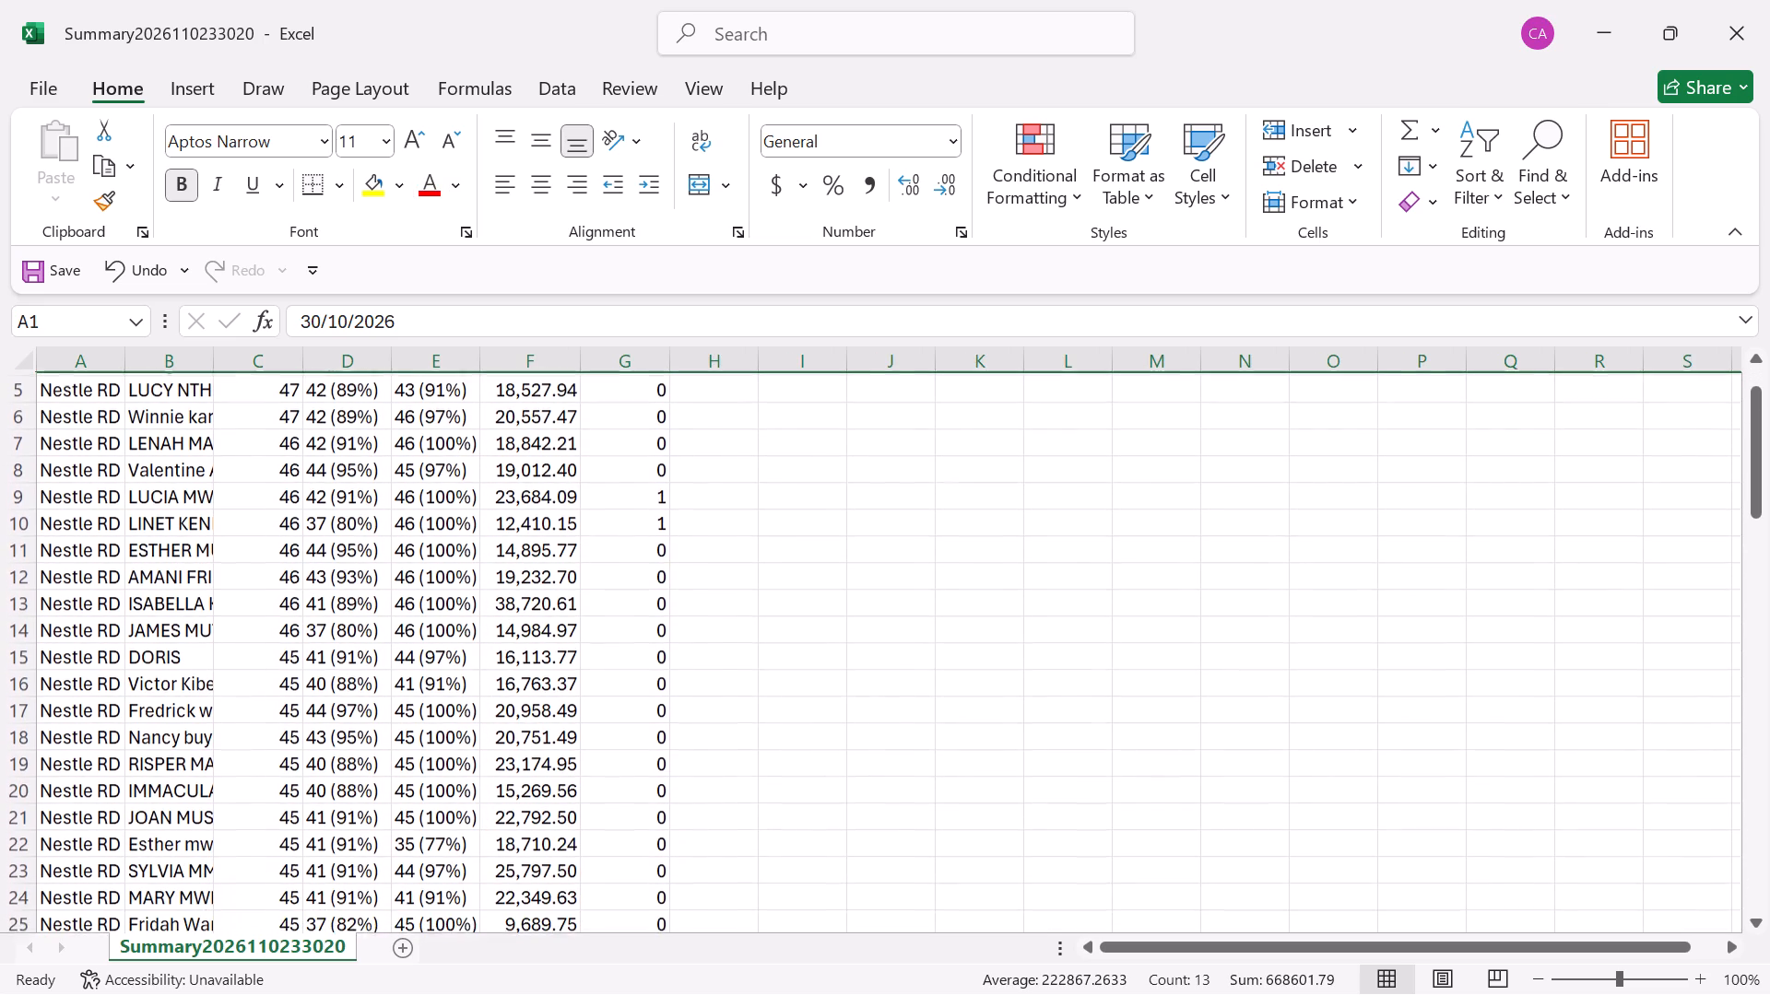
scroll(362, 660, down, 2)
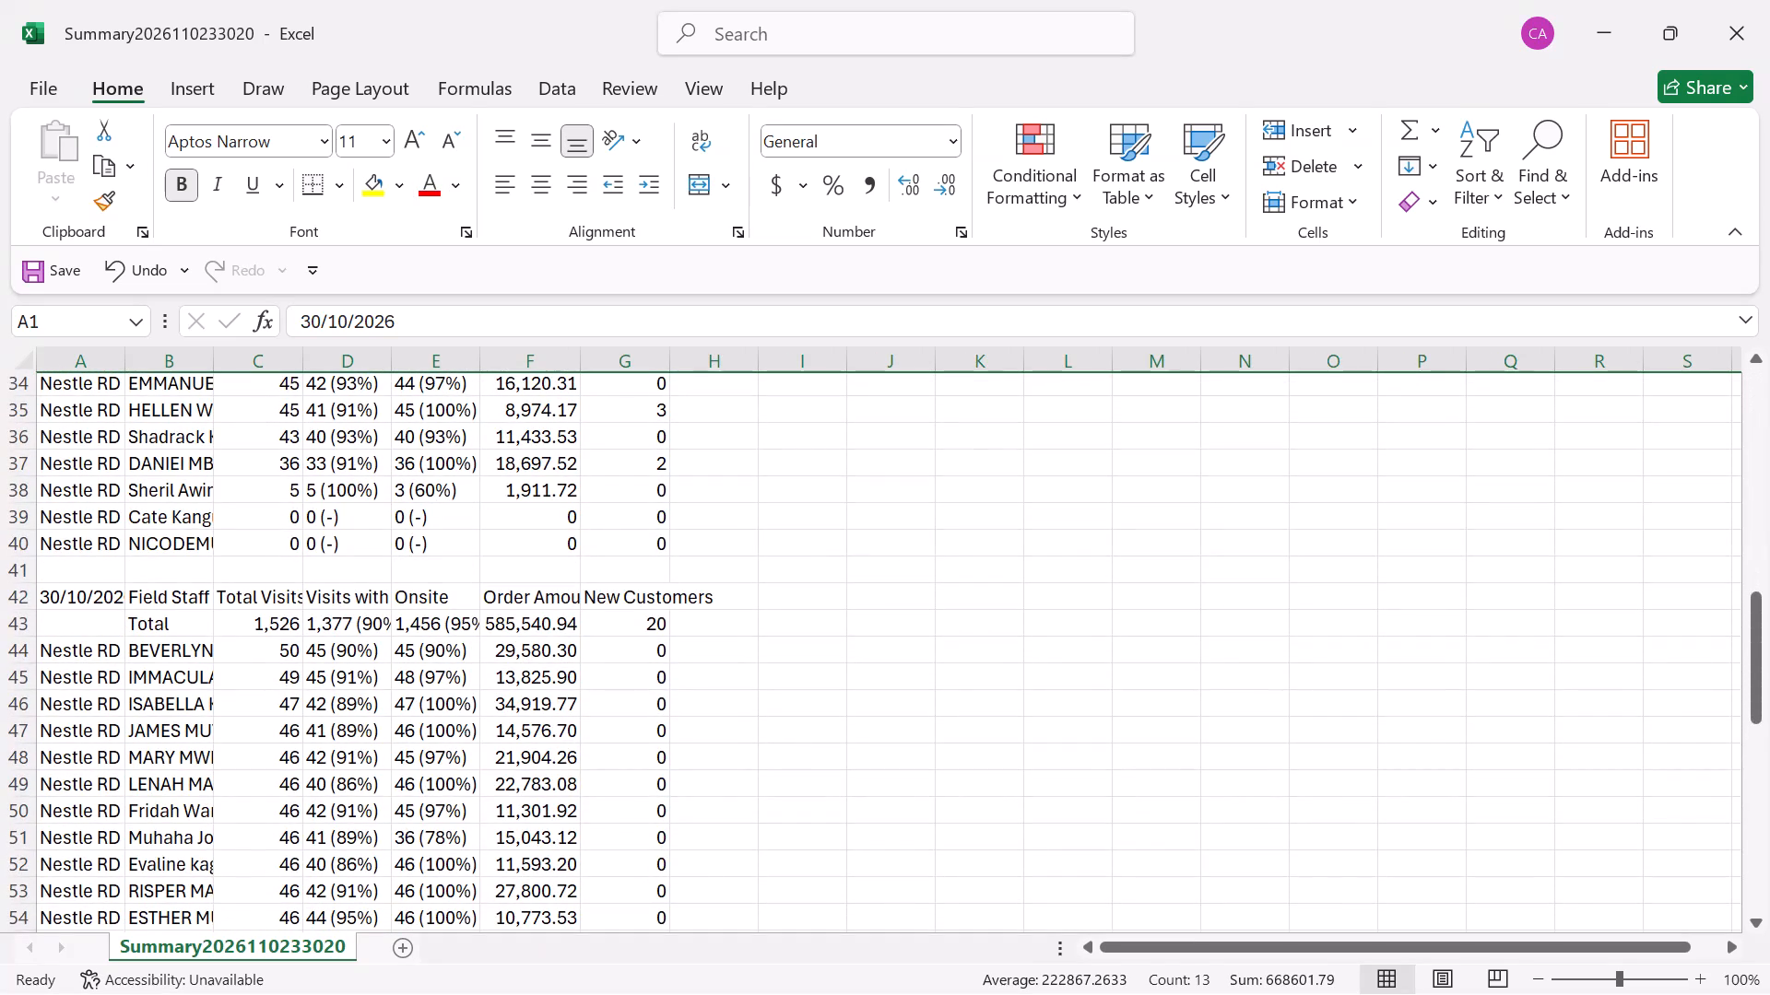
drag(29, 599, 19, 627)
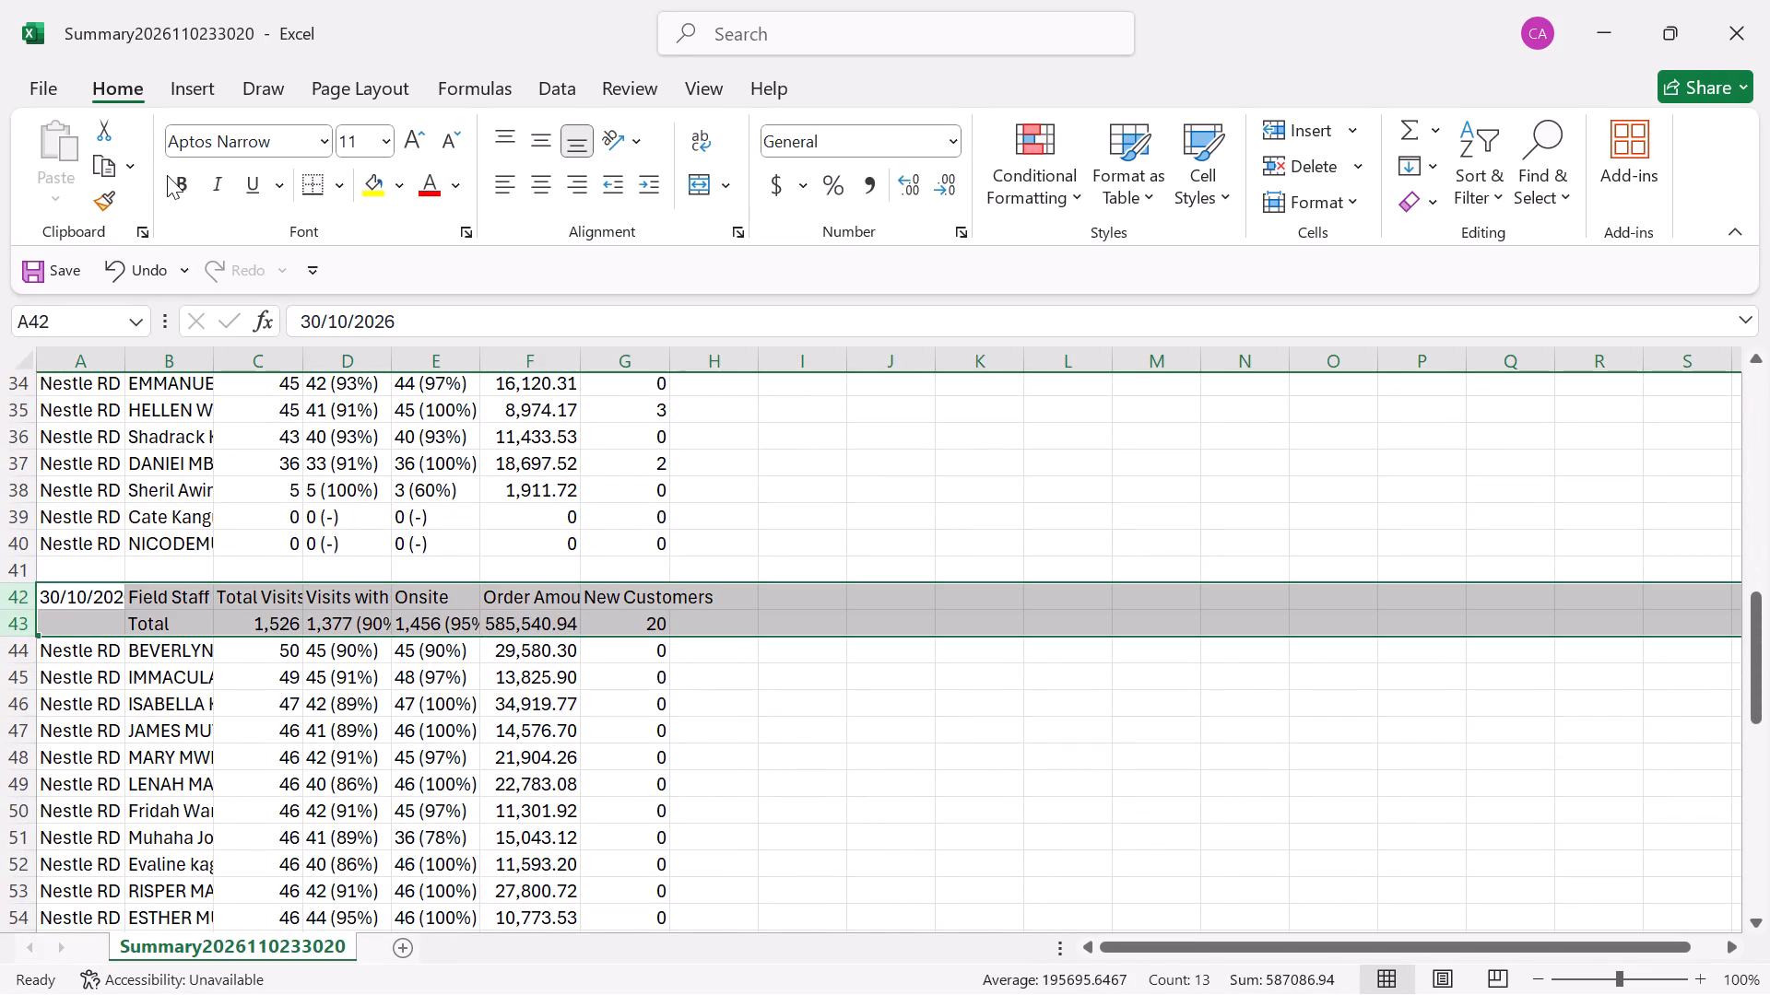
click(170, 181)
click(419, 189)
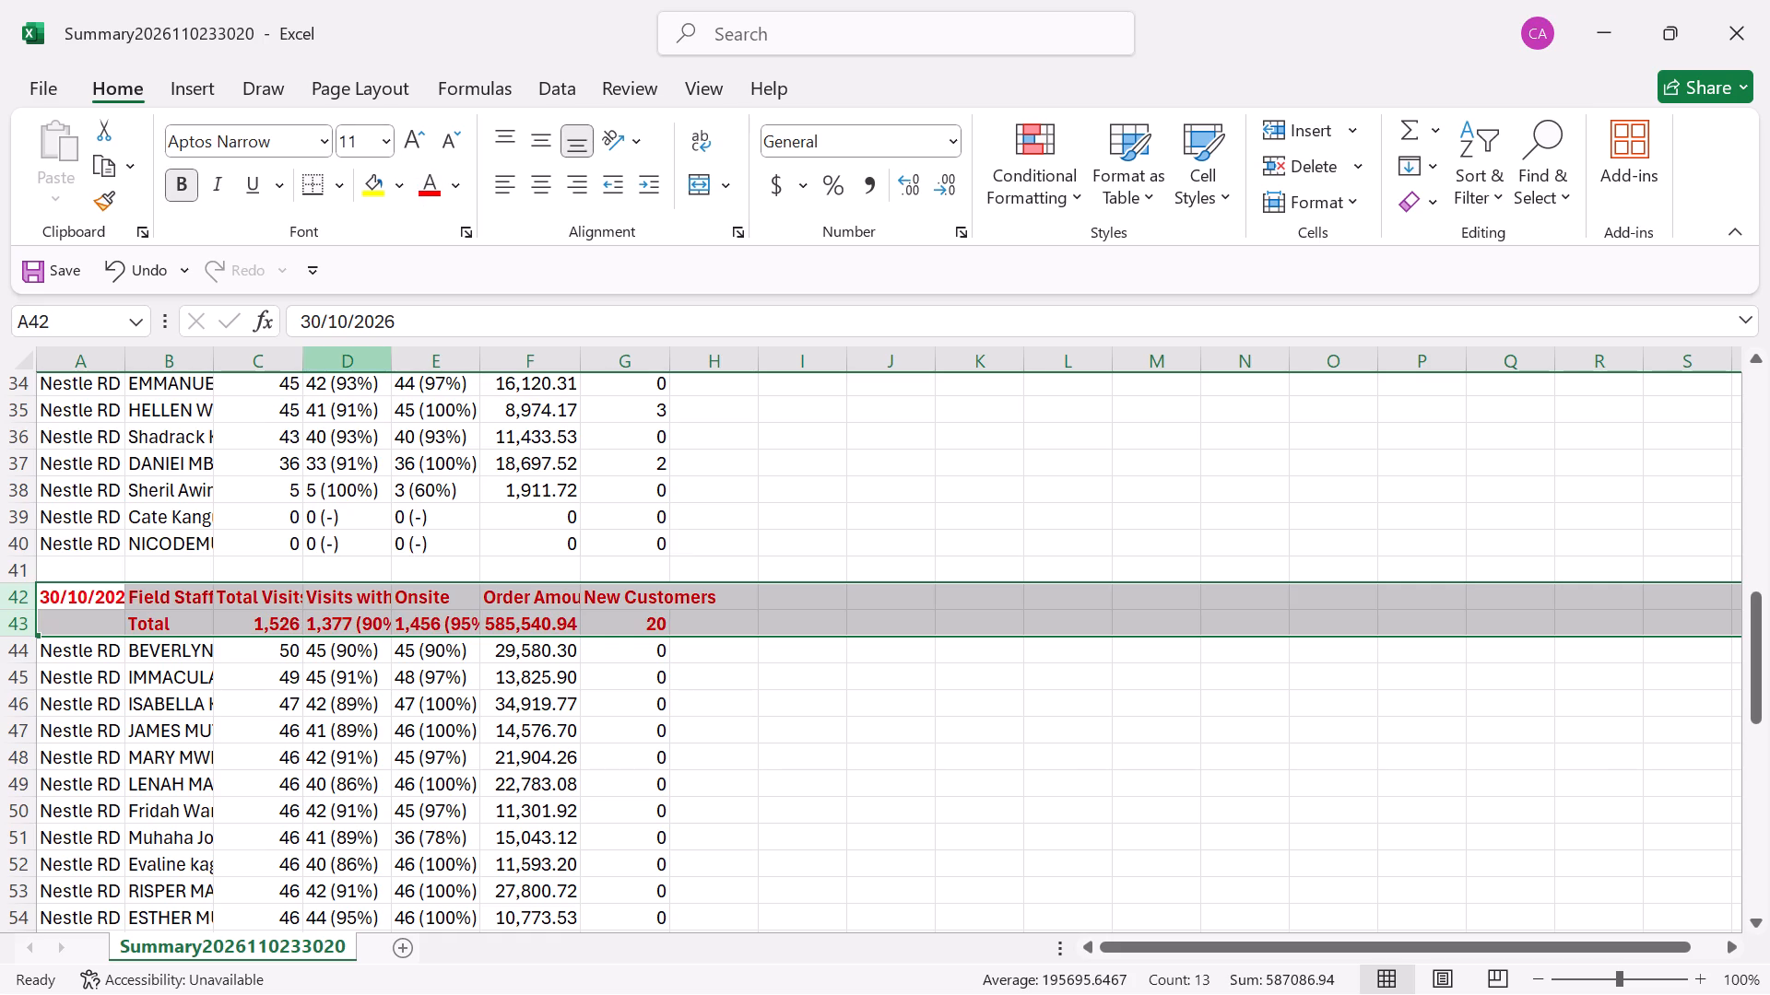
Apply All Borders to every cell of the worksheet.
scroll(301, 551, up, 1)
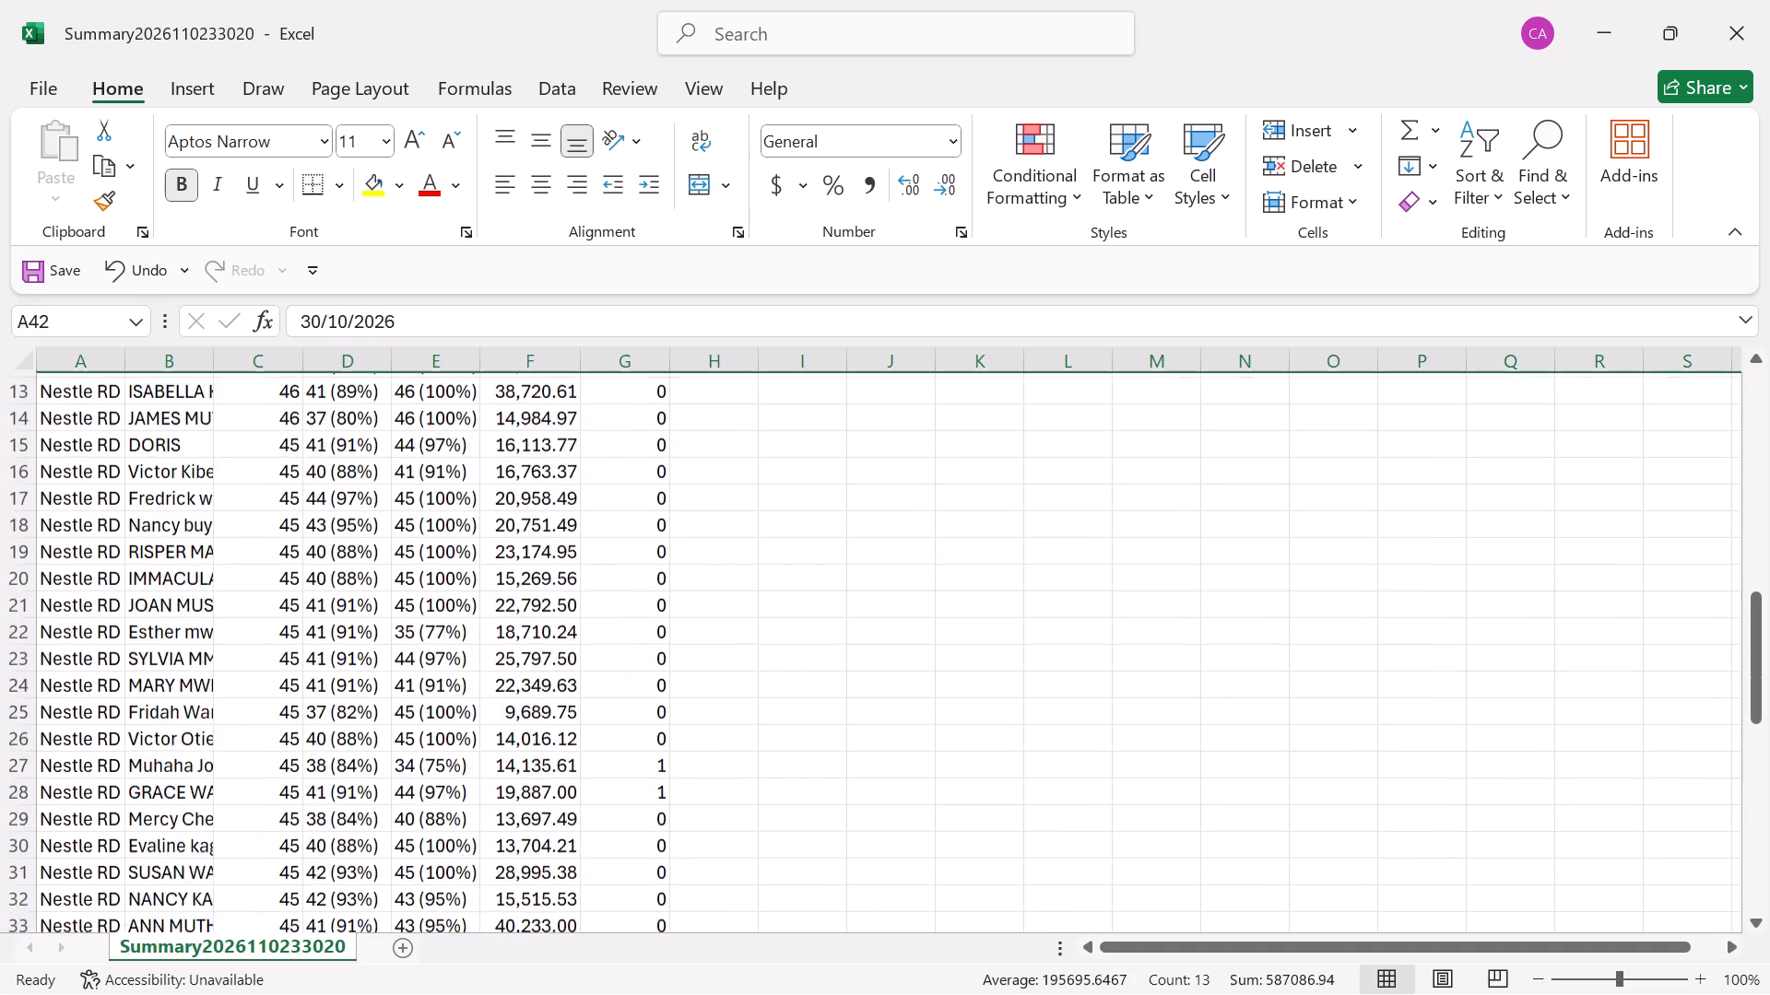
scroll(206, 545, up, 3)
click(23, 355)
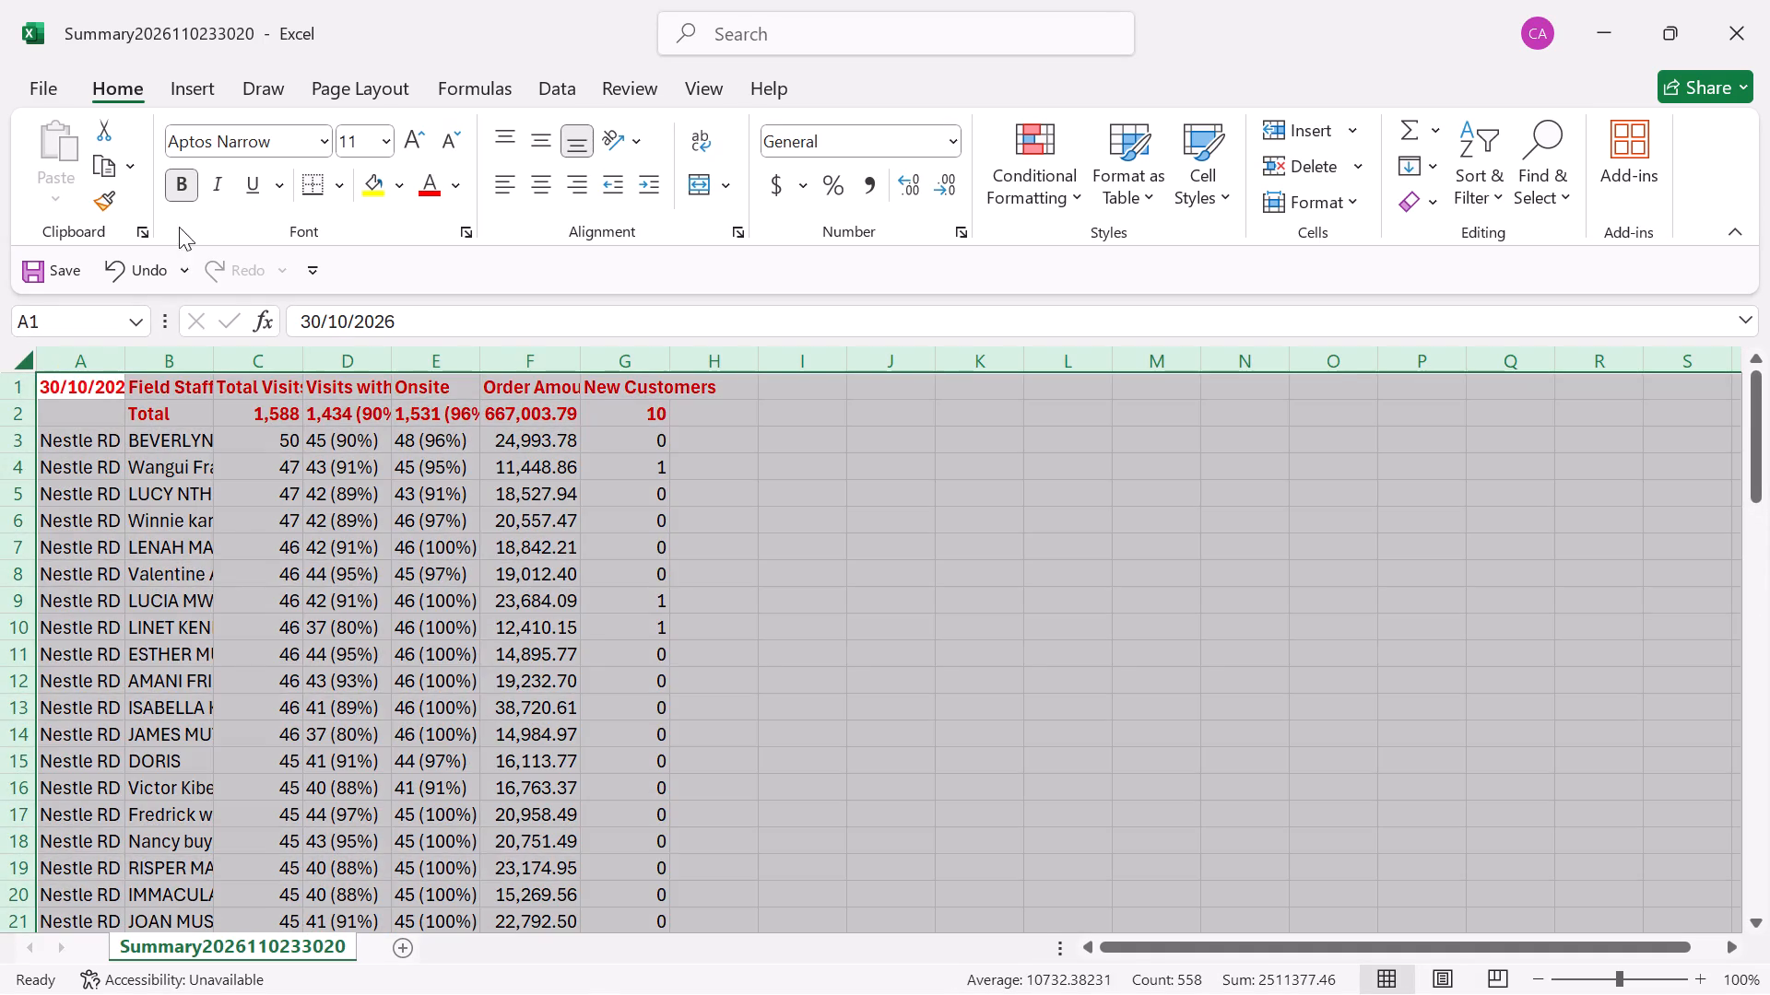
click(346, 181)
click(376, 466)
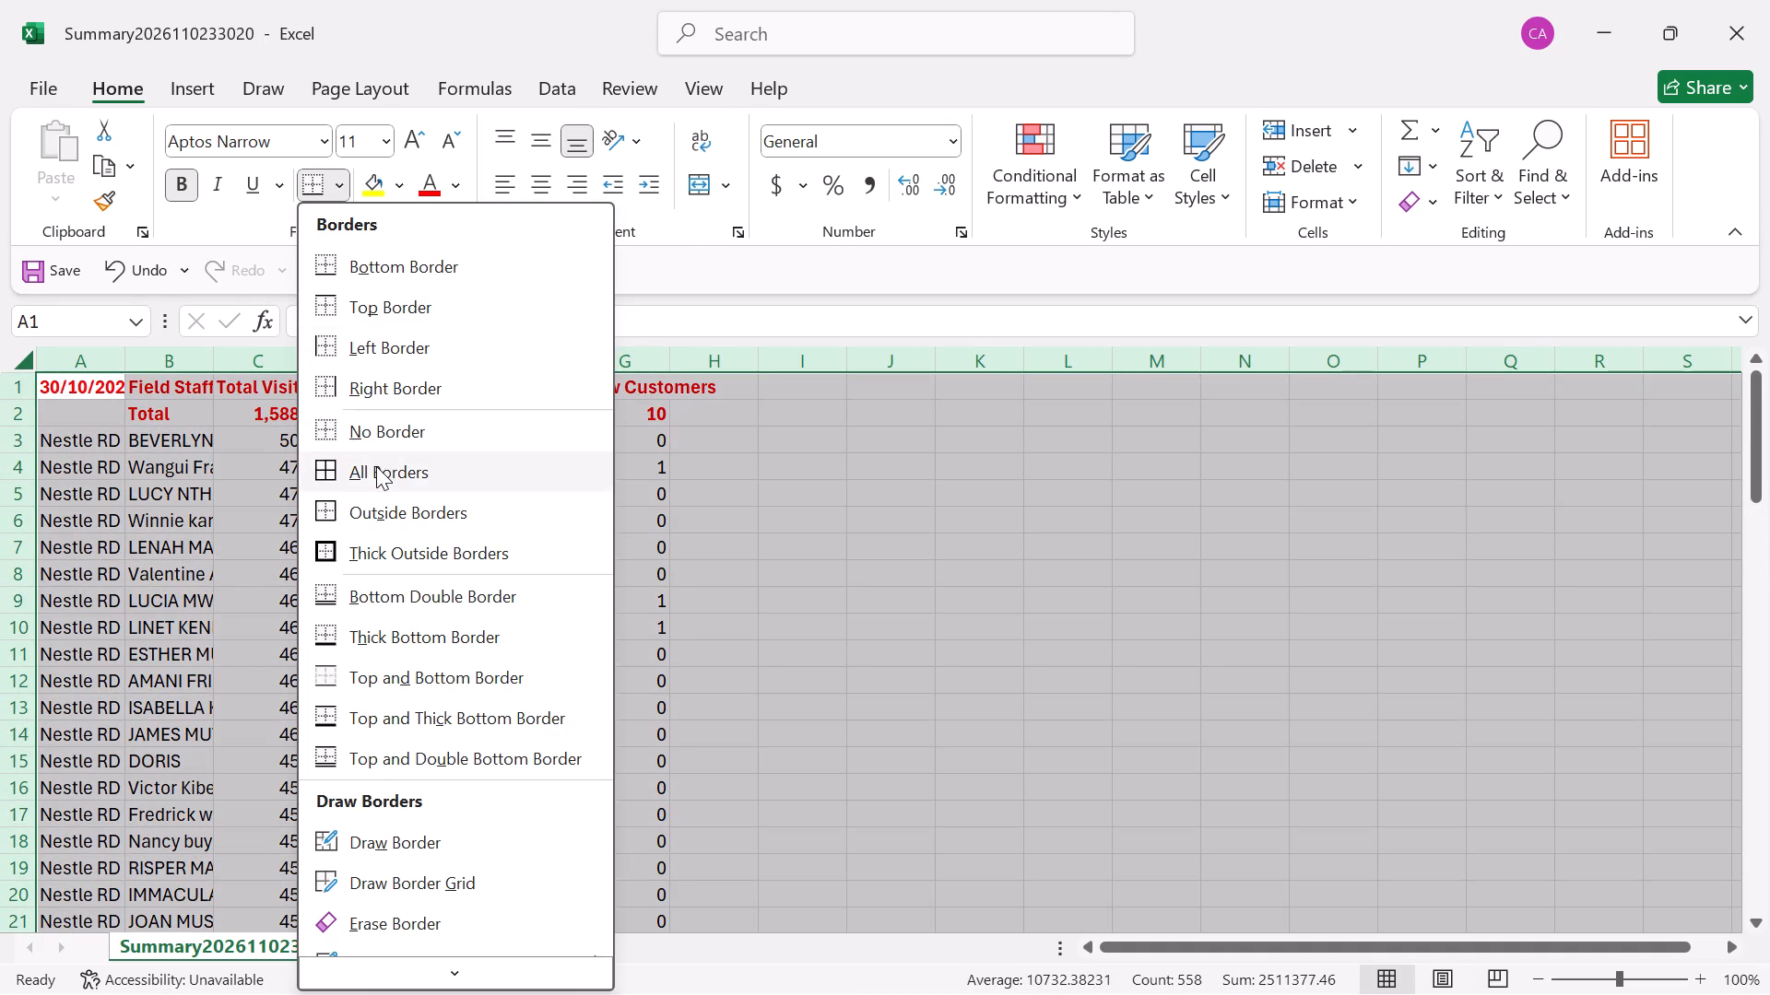
Autofit all column widths of the worksheet to their contents.
double_click(124, 363)
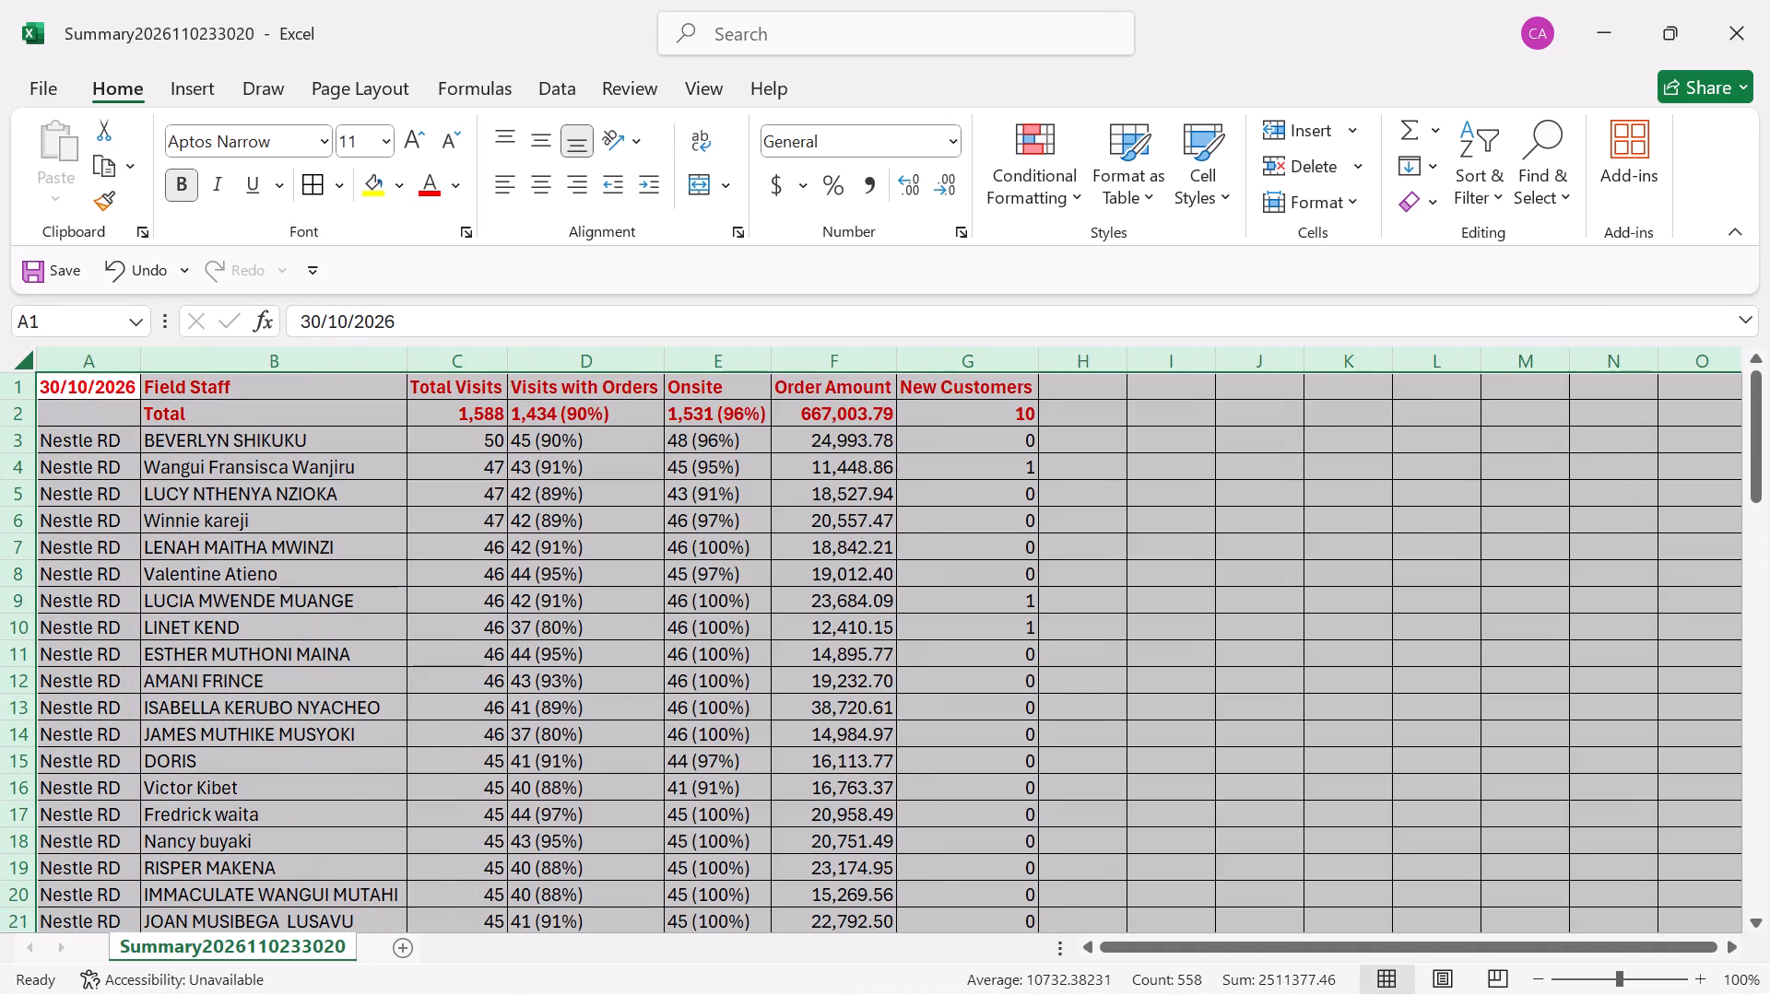
Cut the range A1:G81, covering both formatted Nestle RD field staff tables, to the clipboard.
click(1134, 514)
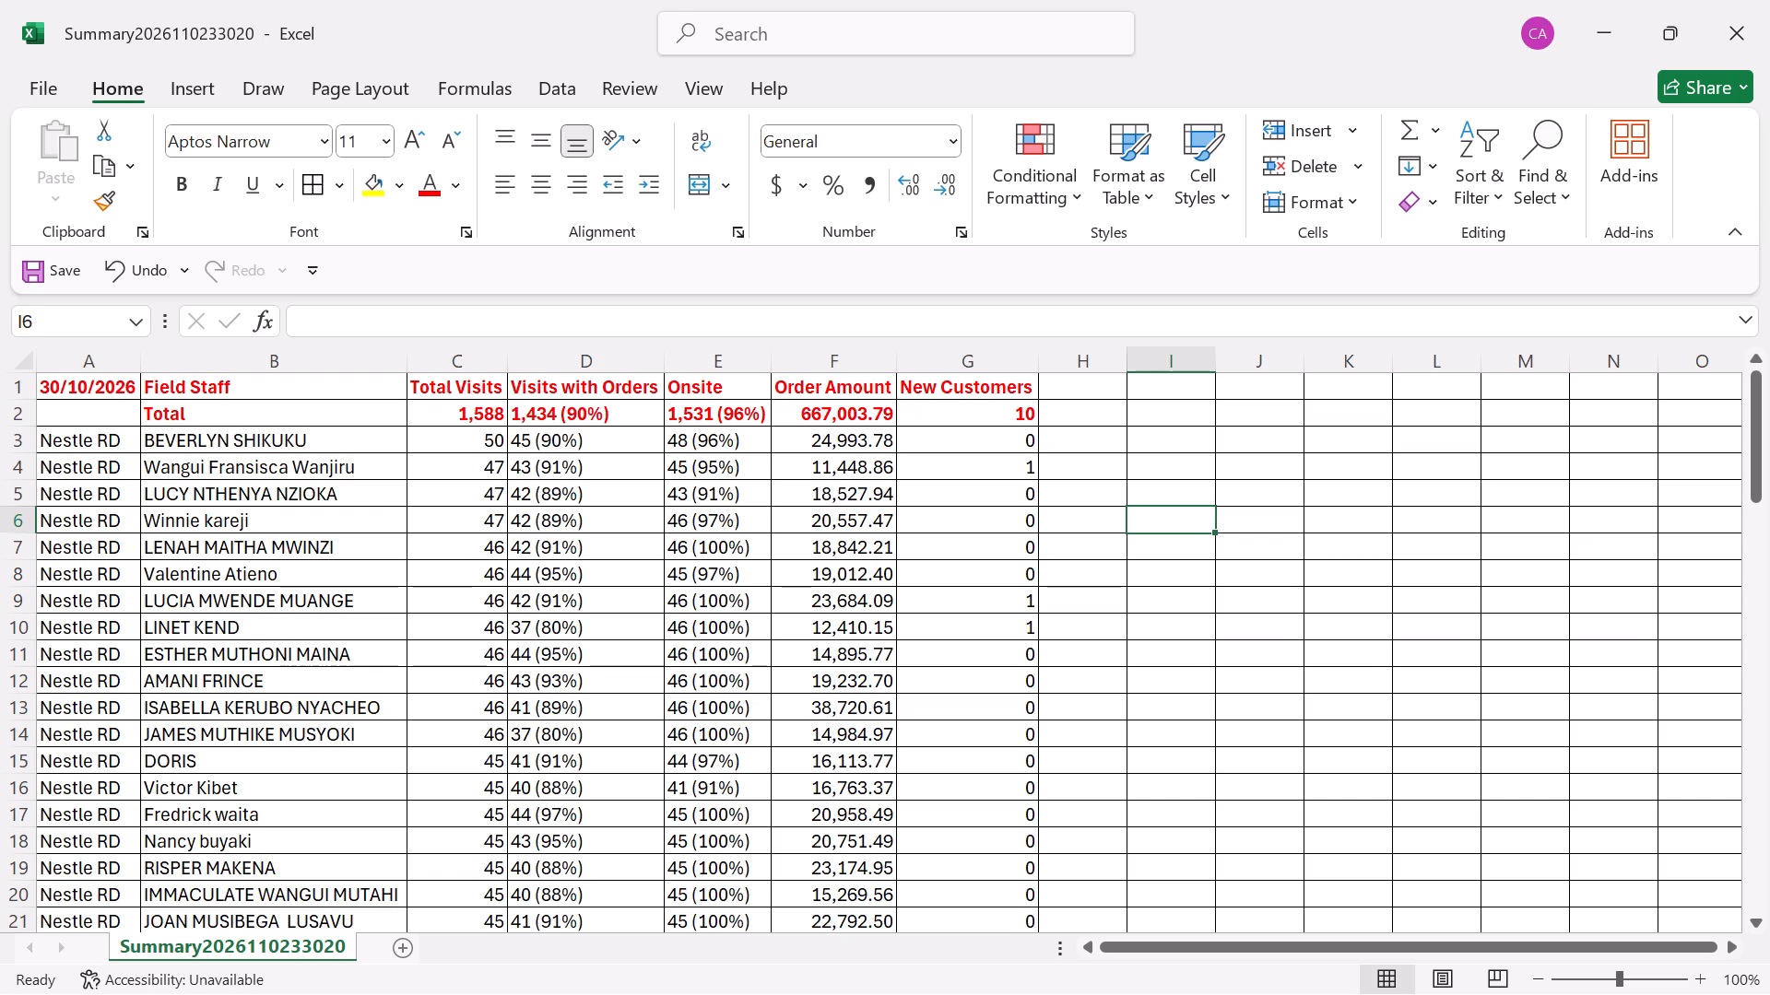
drag(44, 378, 923, 994)
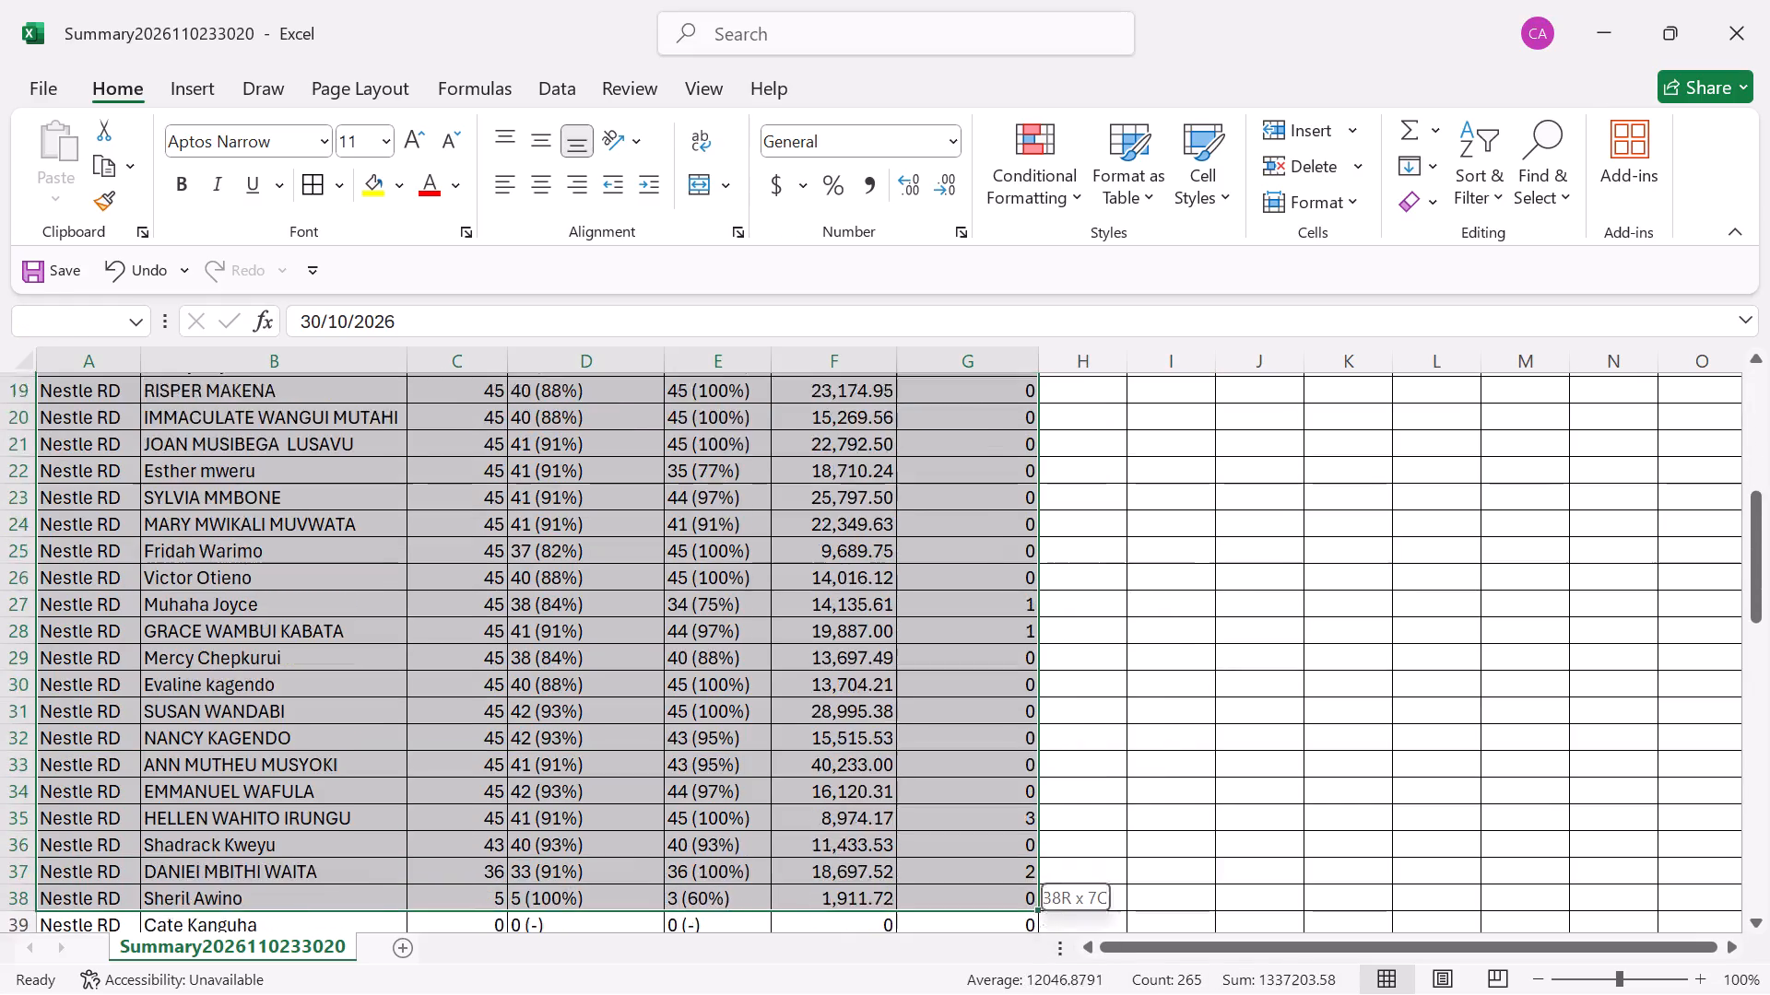
drag(923, 994, 1009, 812)
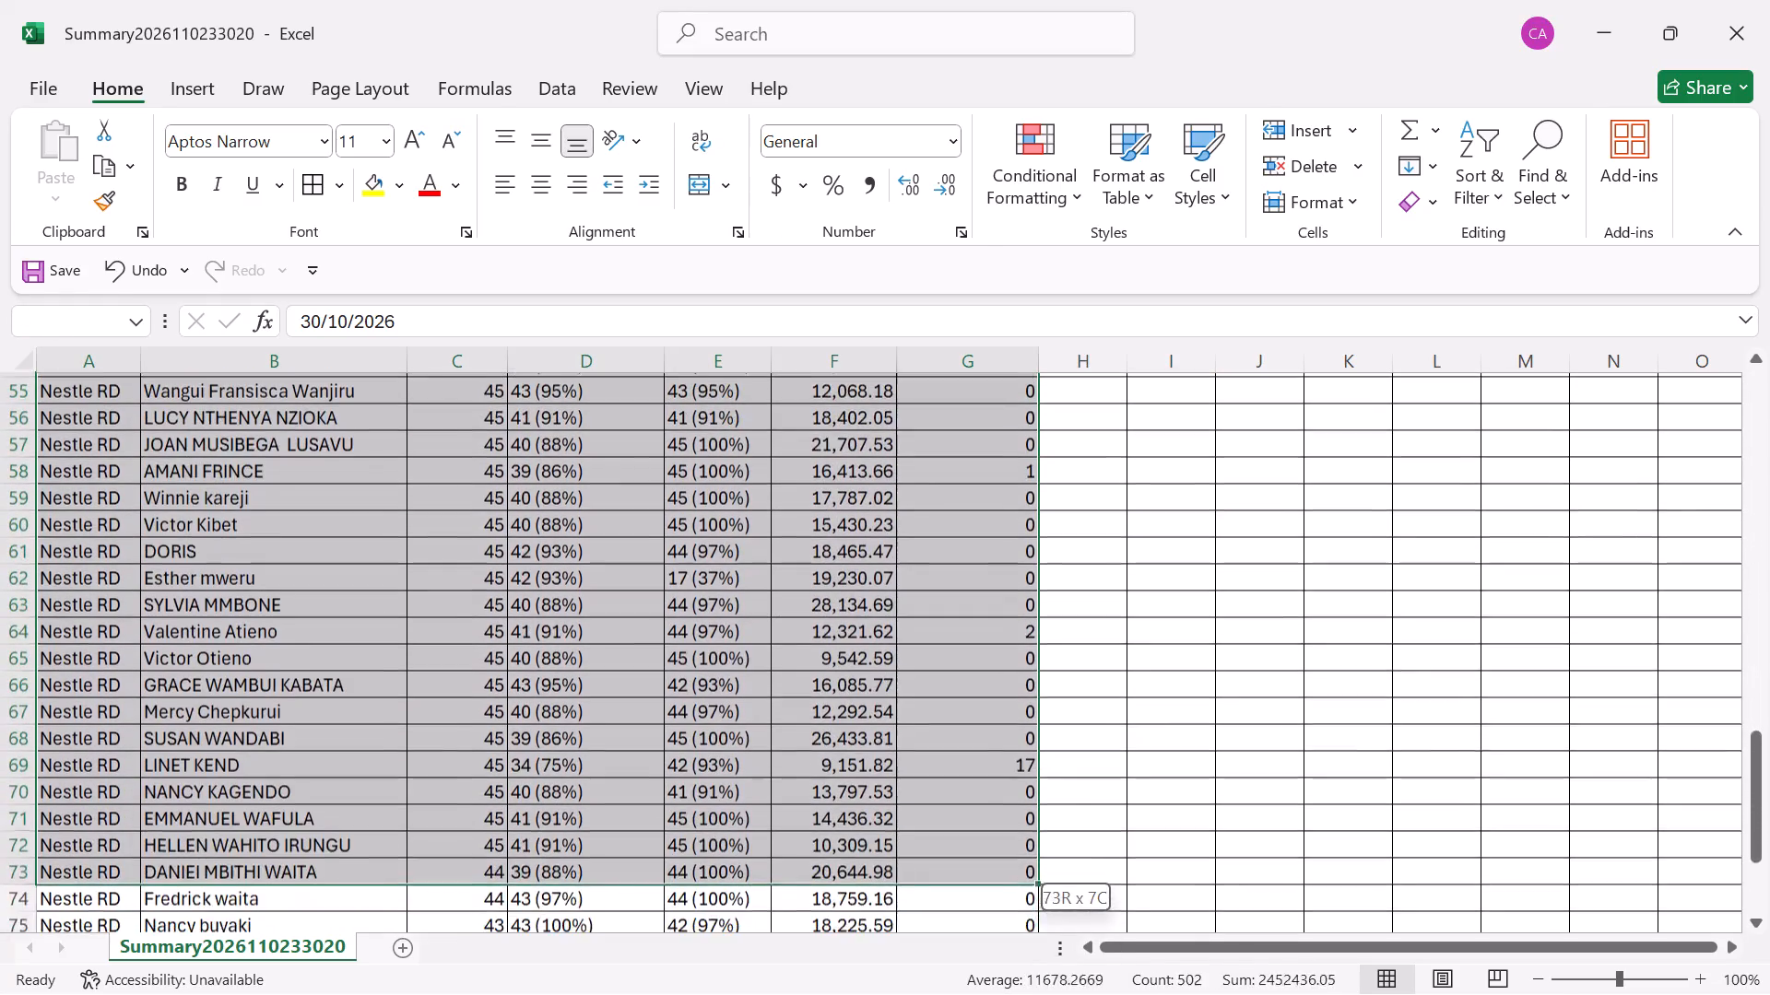
drag(1009, 812, 904, 899)
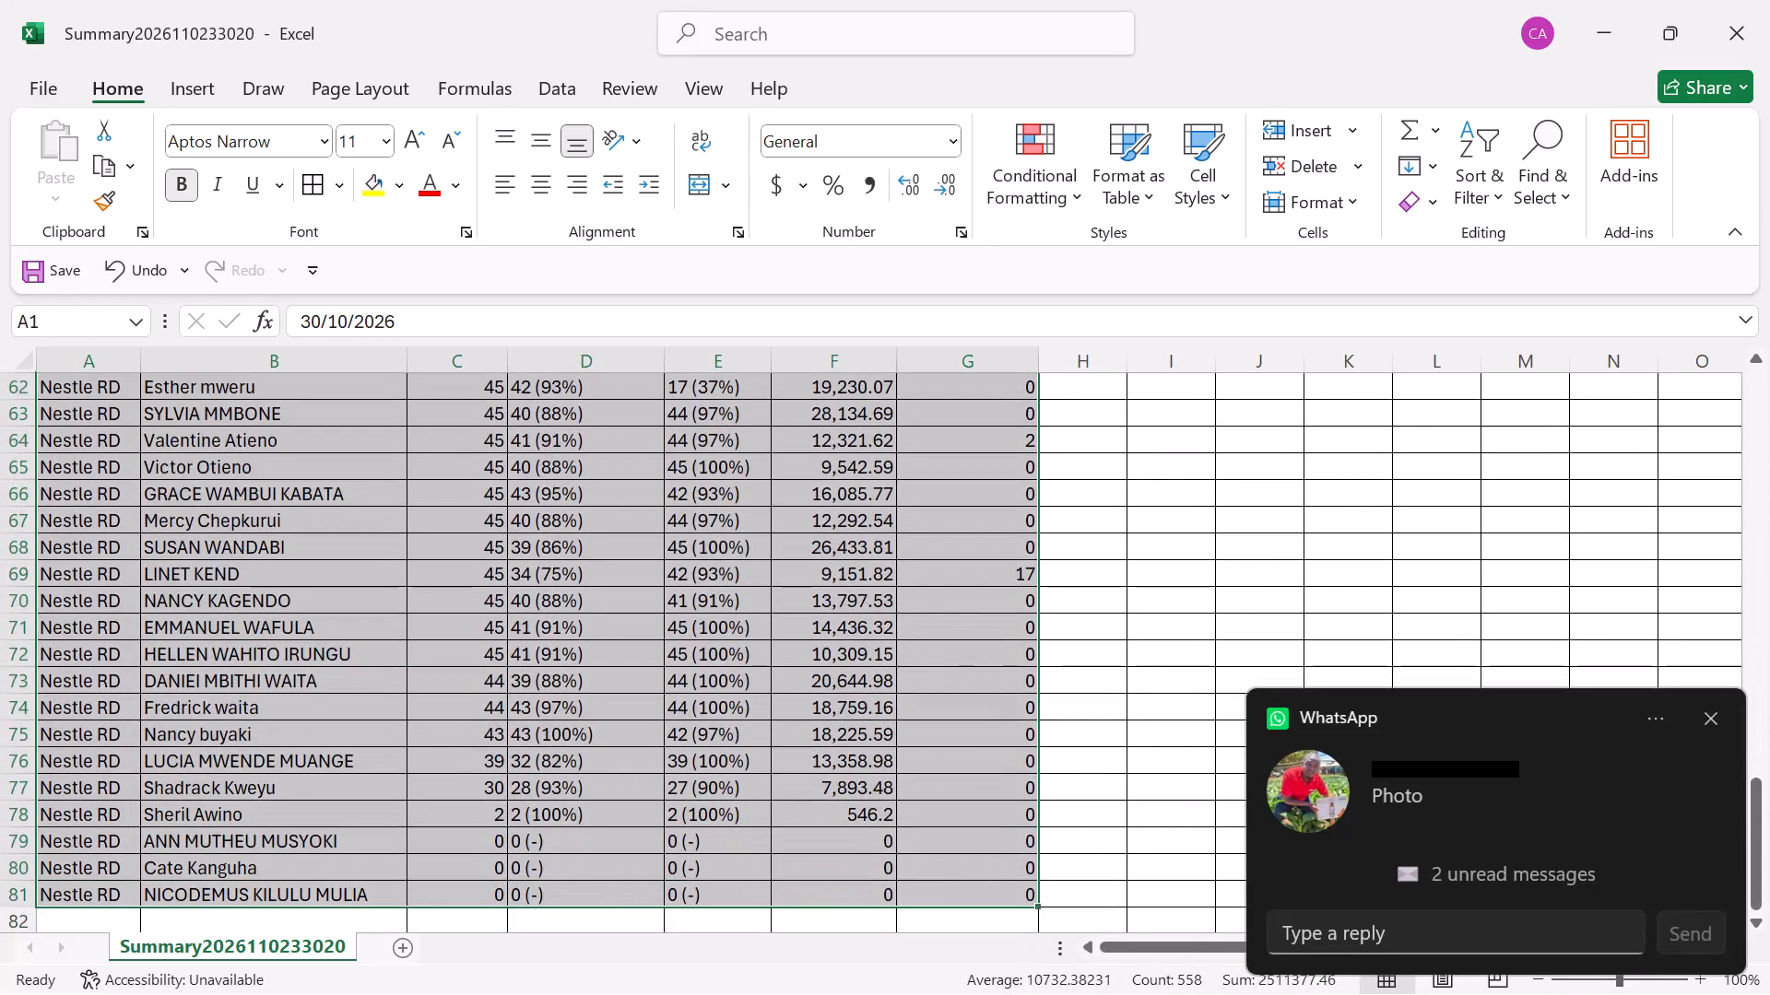
key(ctrl+x)
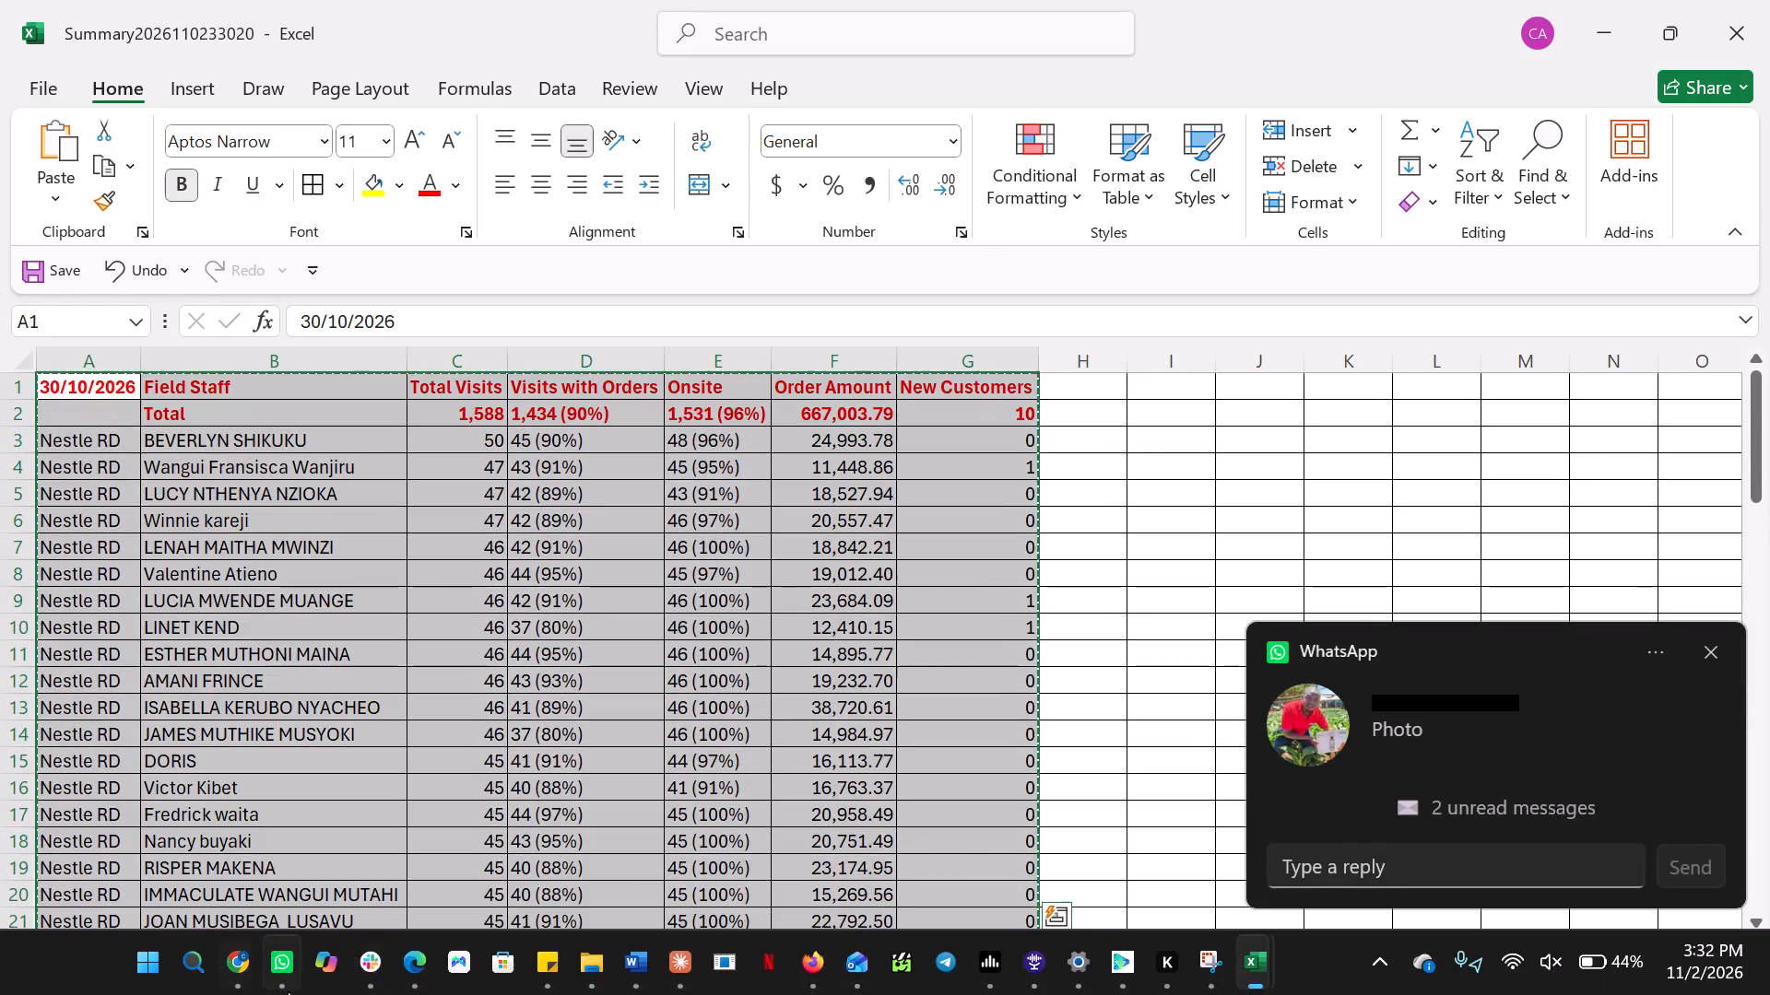
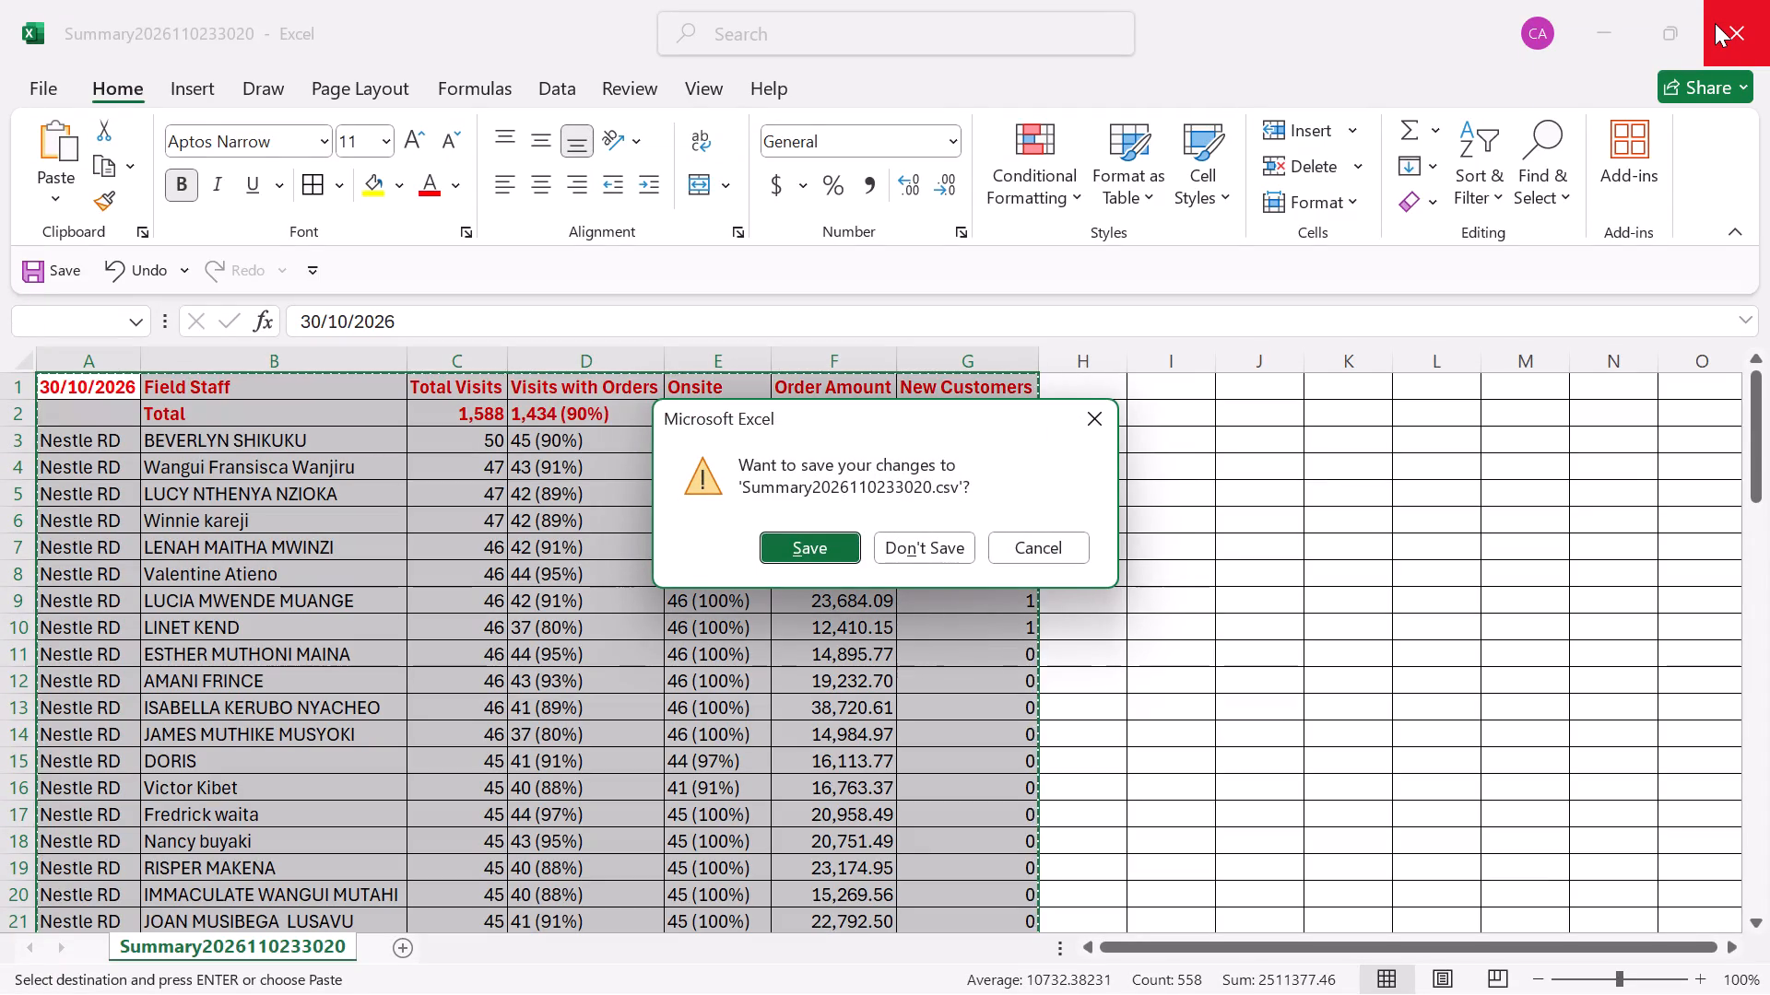
click(915, 546)
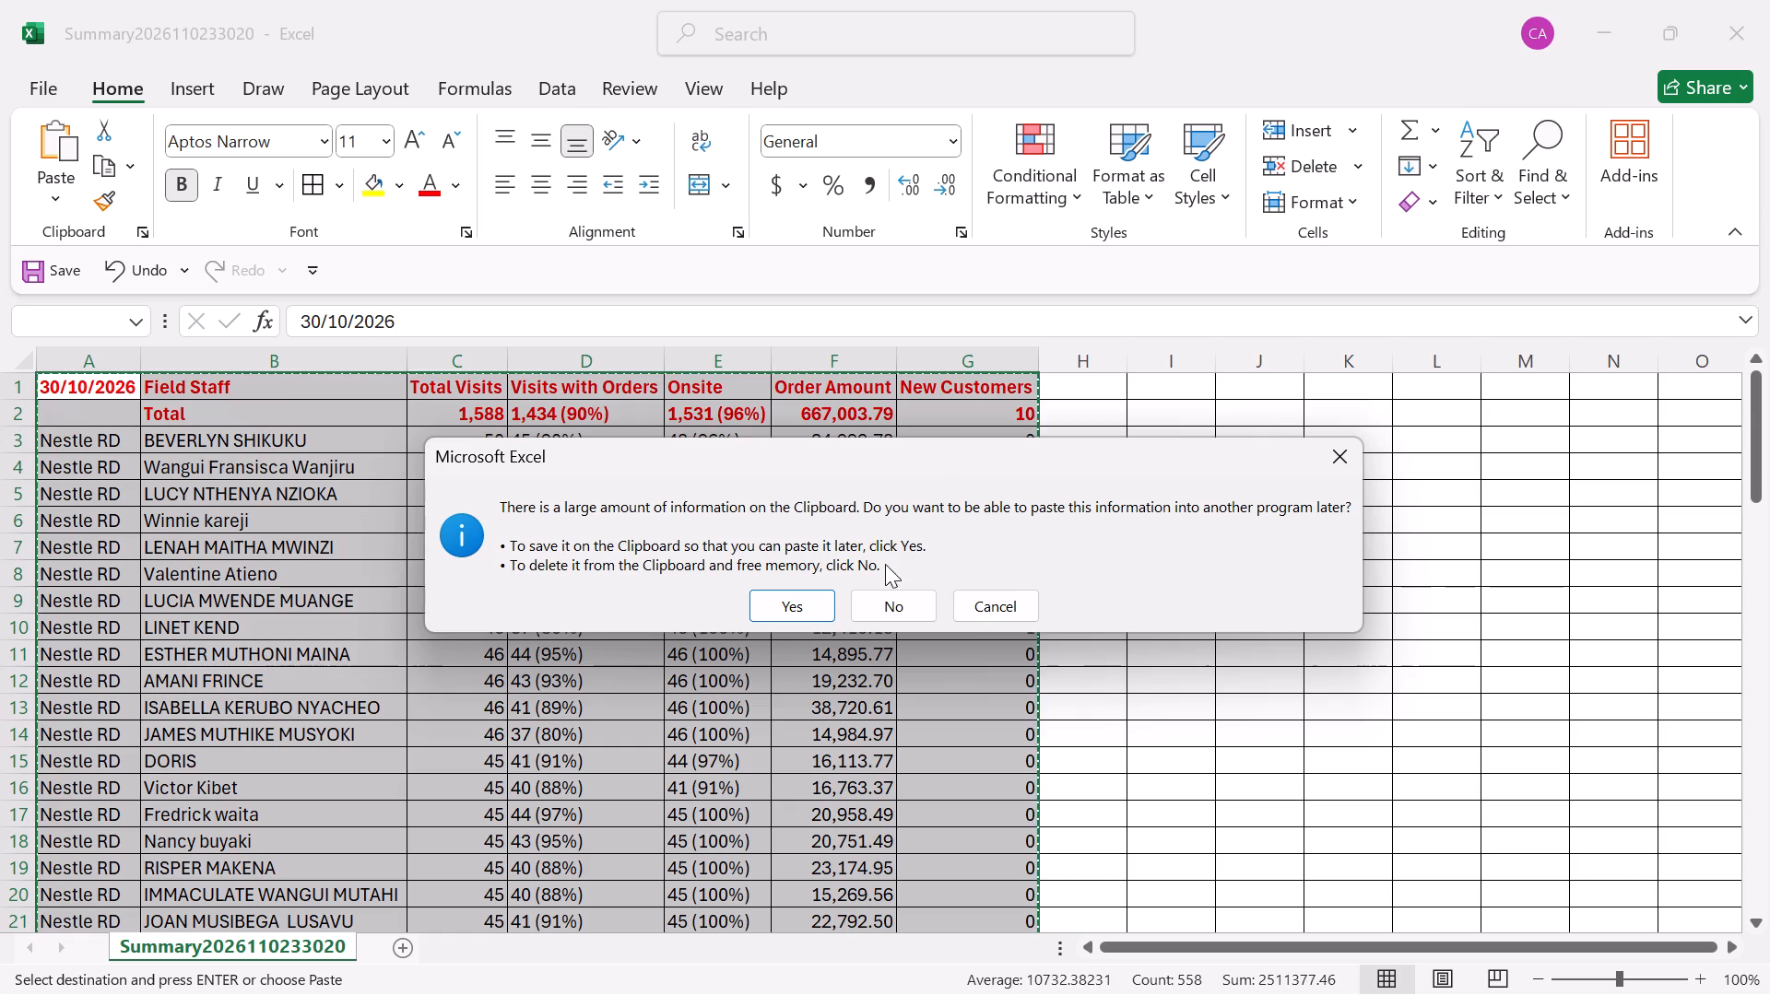
click(886, 613)
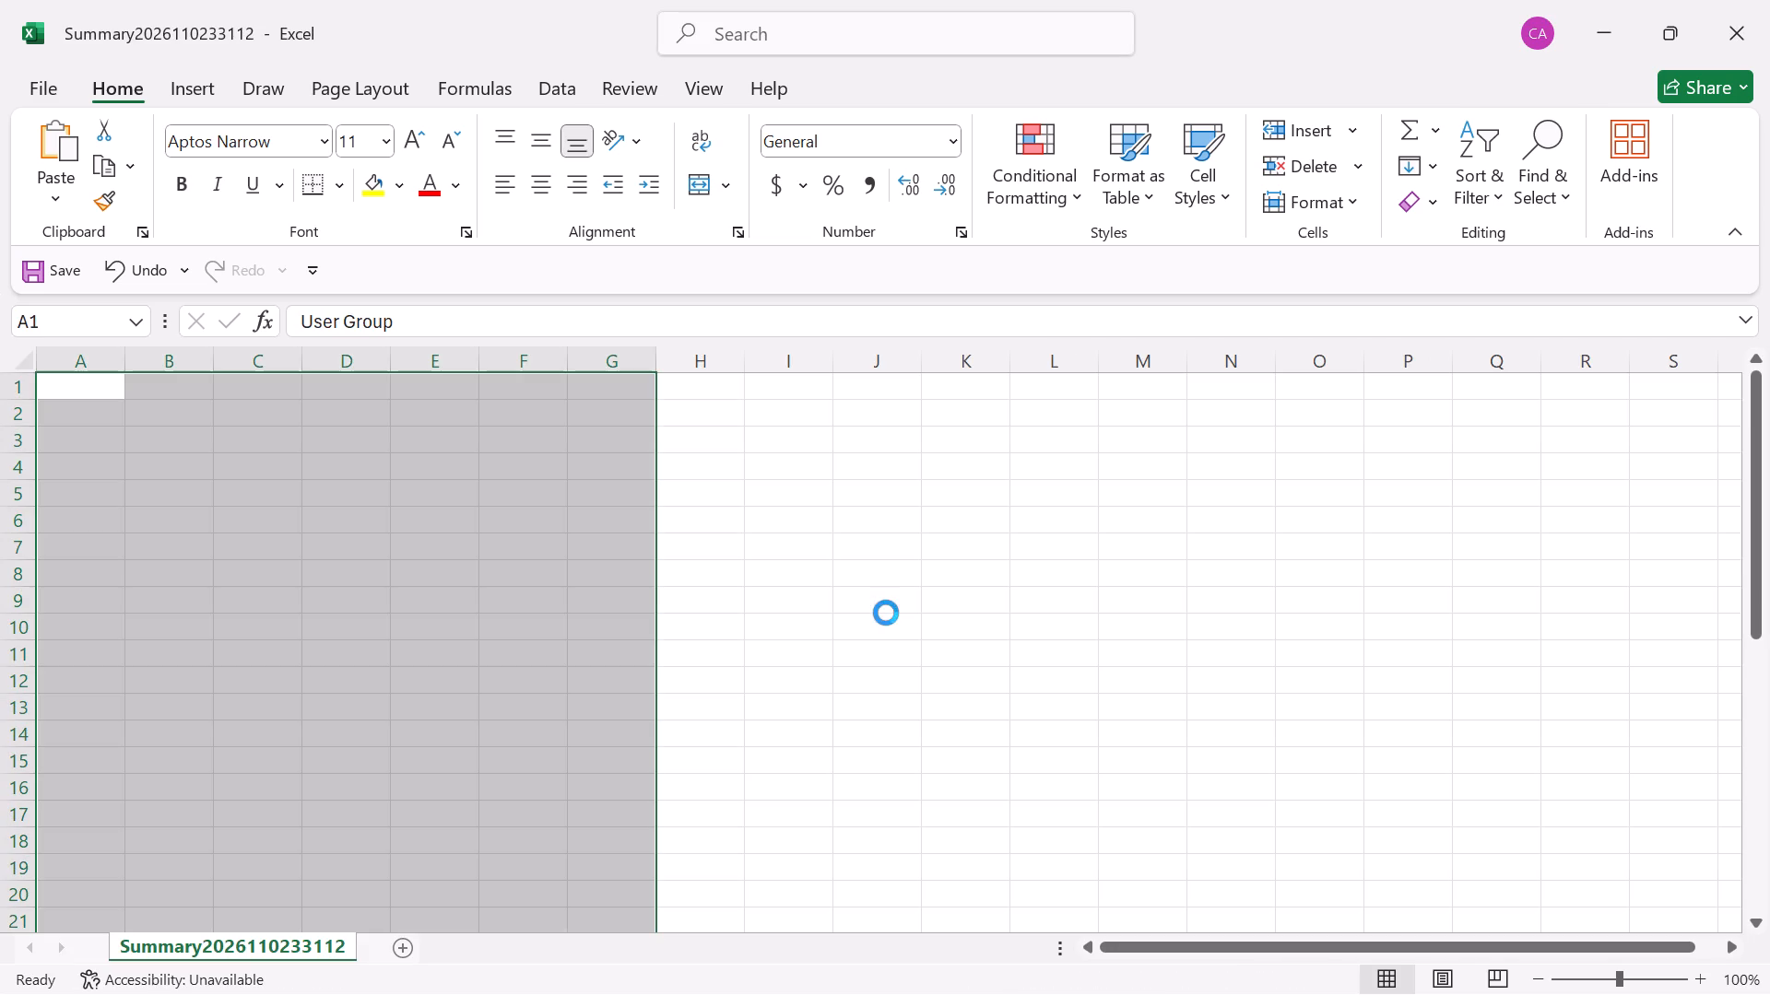
click(1729, 34)
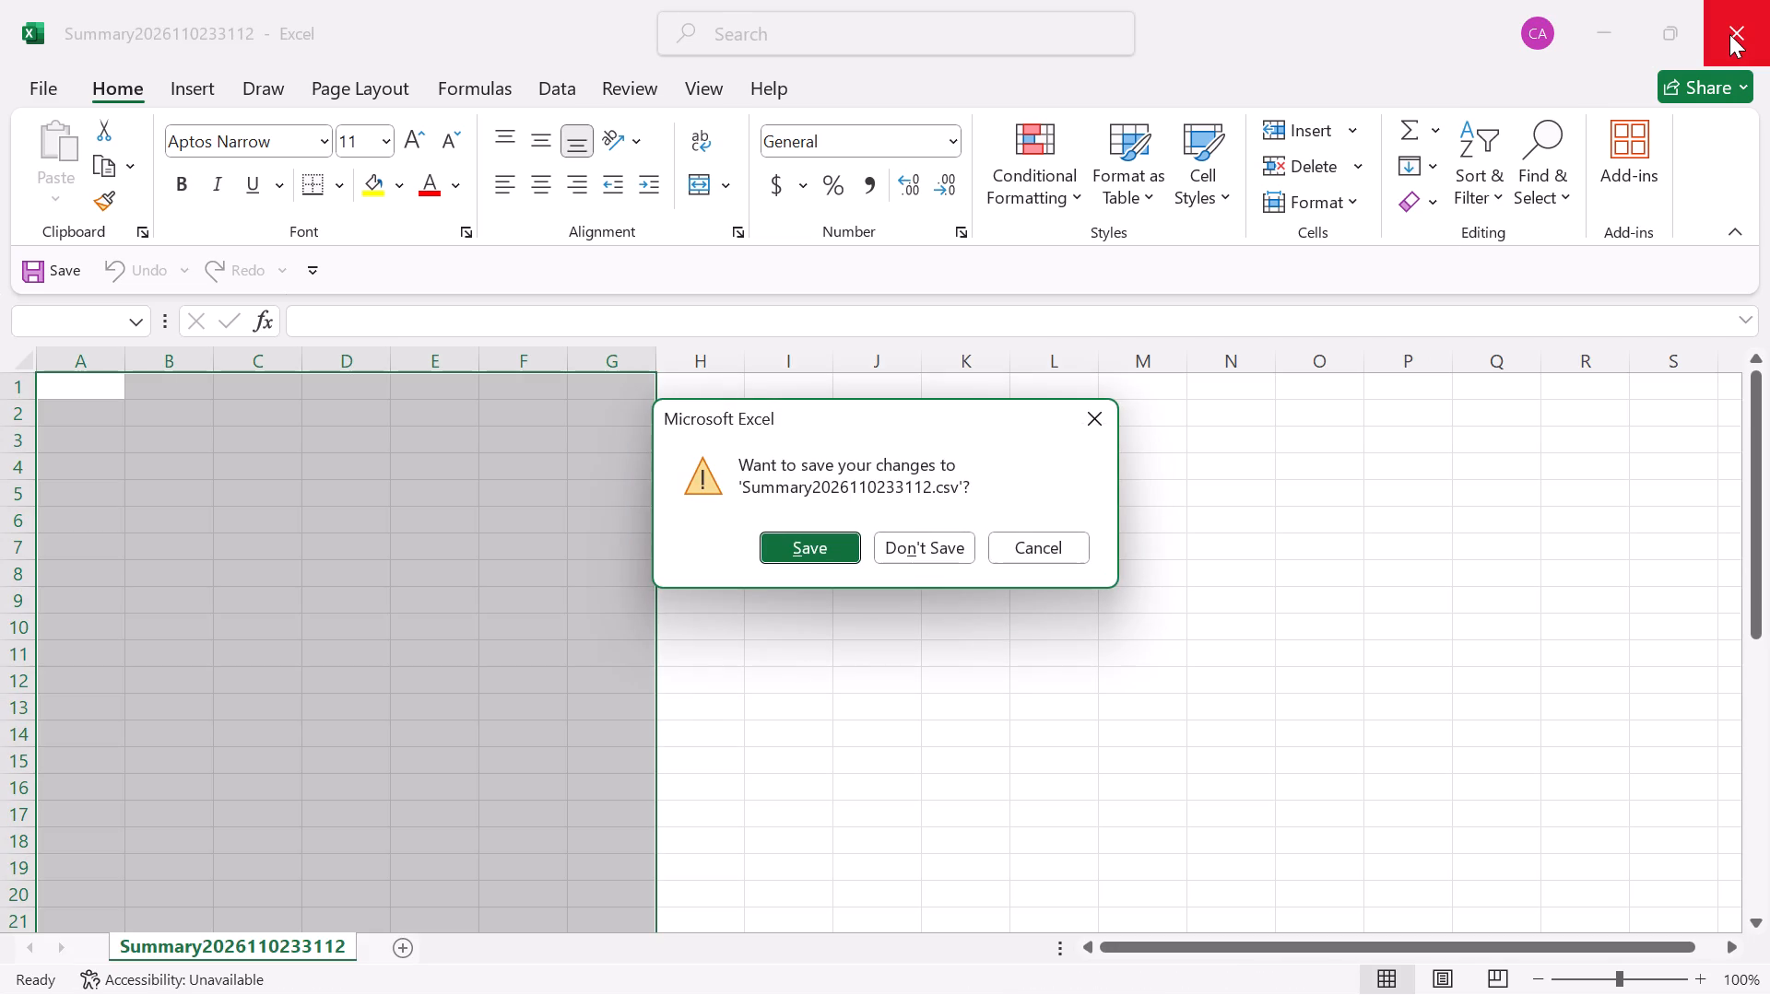
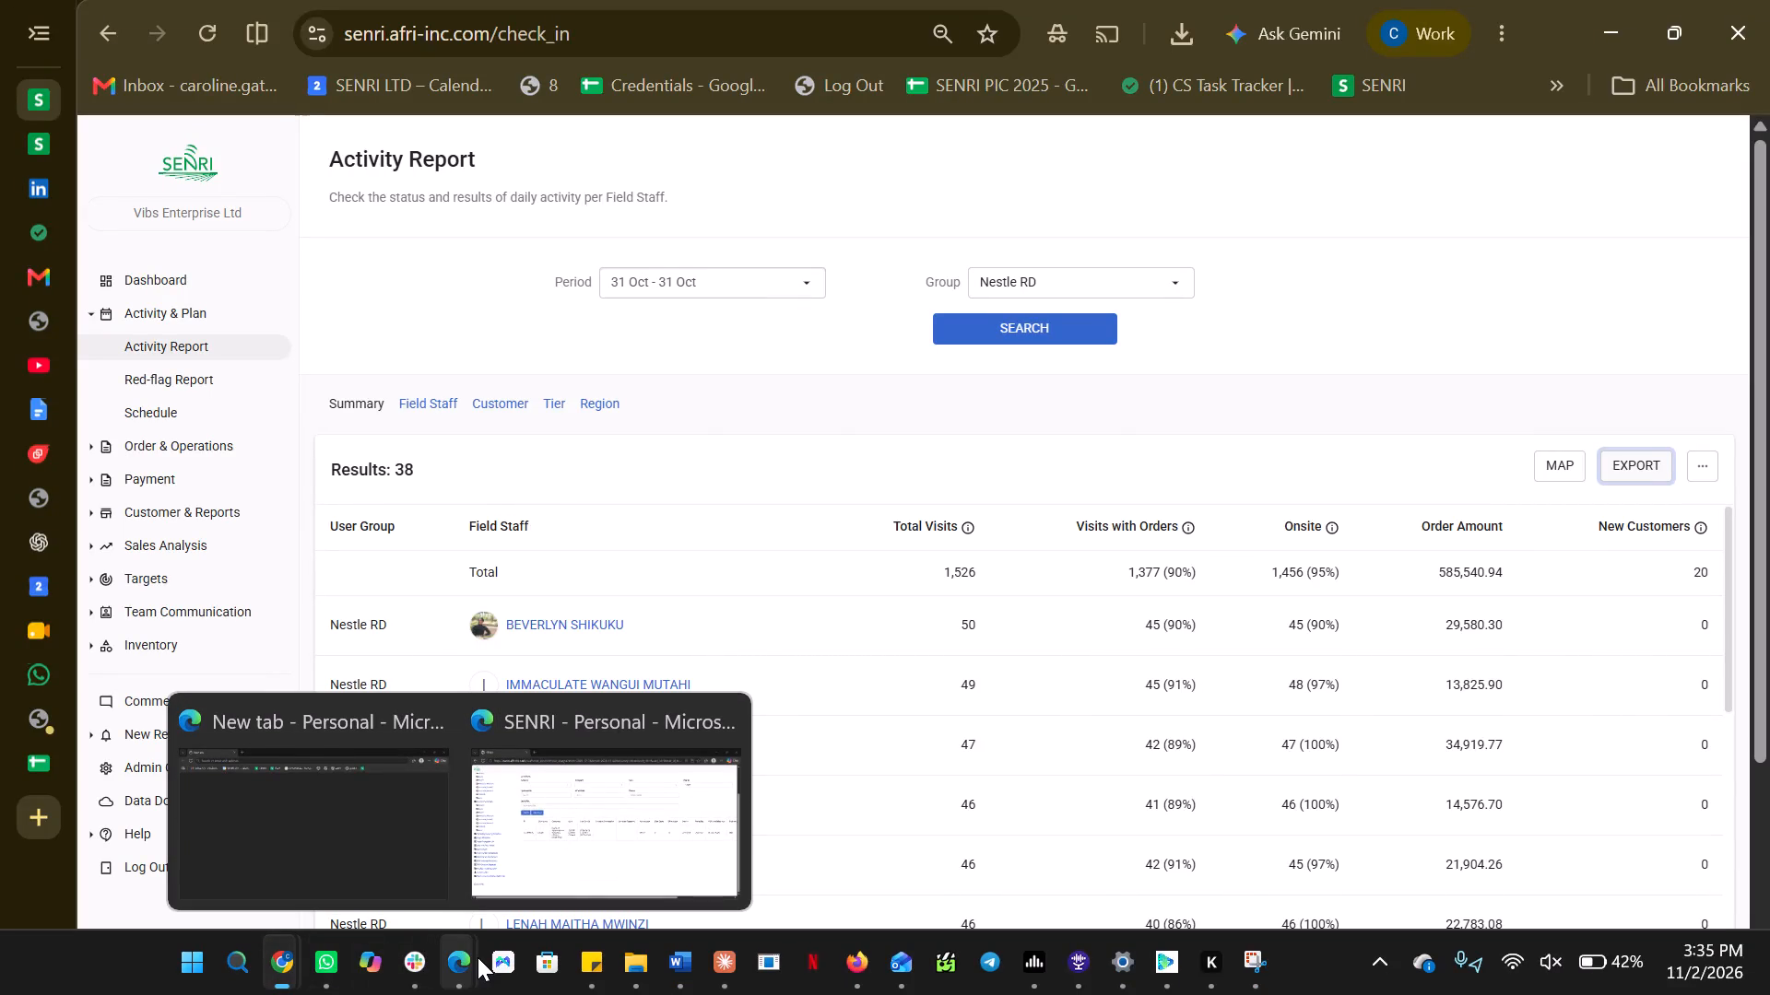
Switch to the SENRI window in Microsoft Edge and snip the user usage results table from the User column to Battery Level.
click(499, 842)
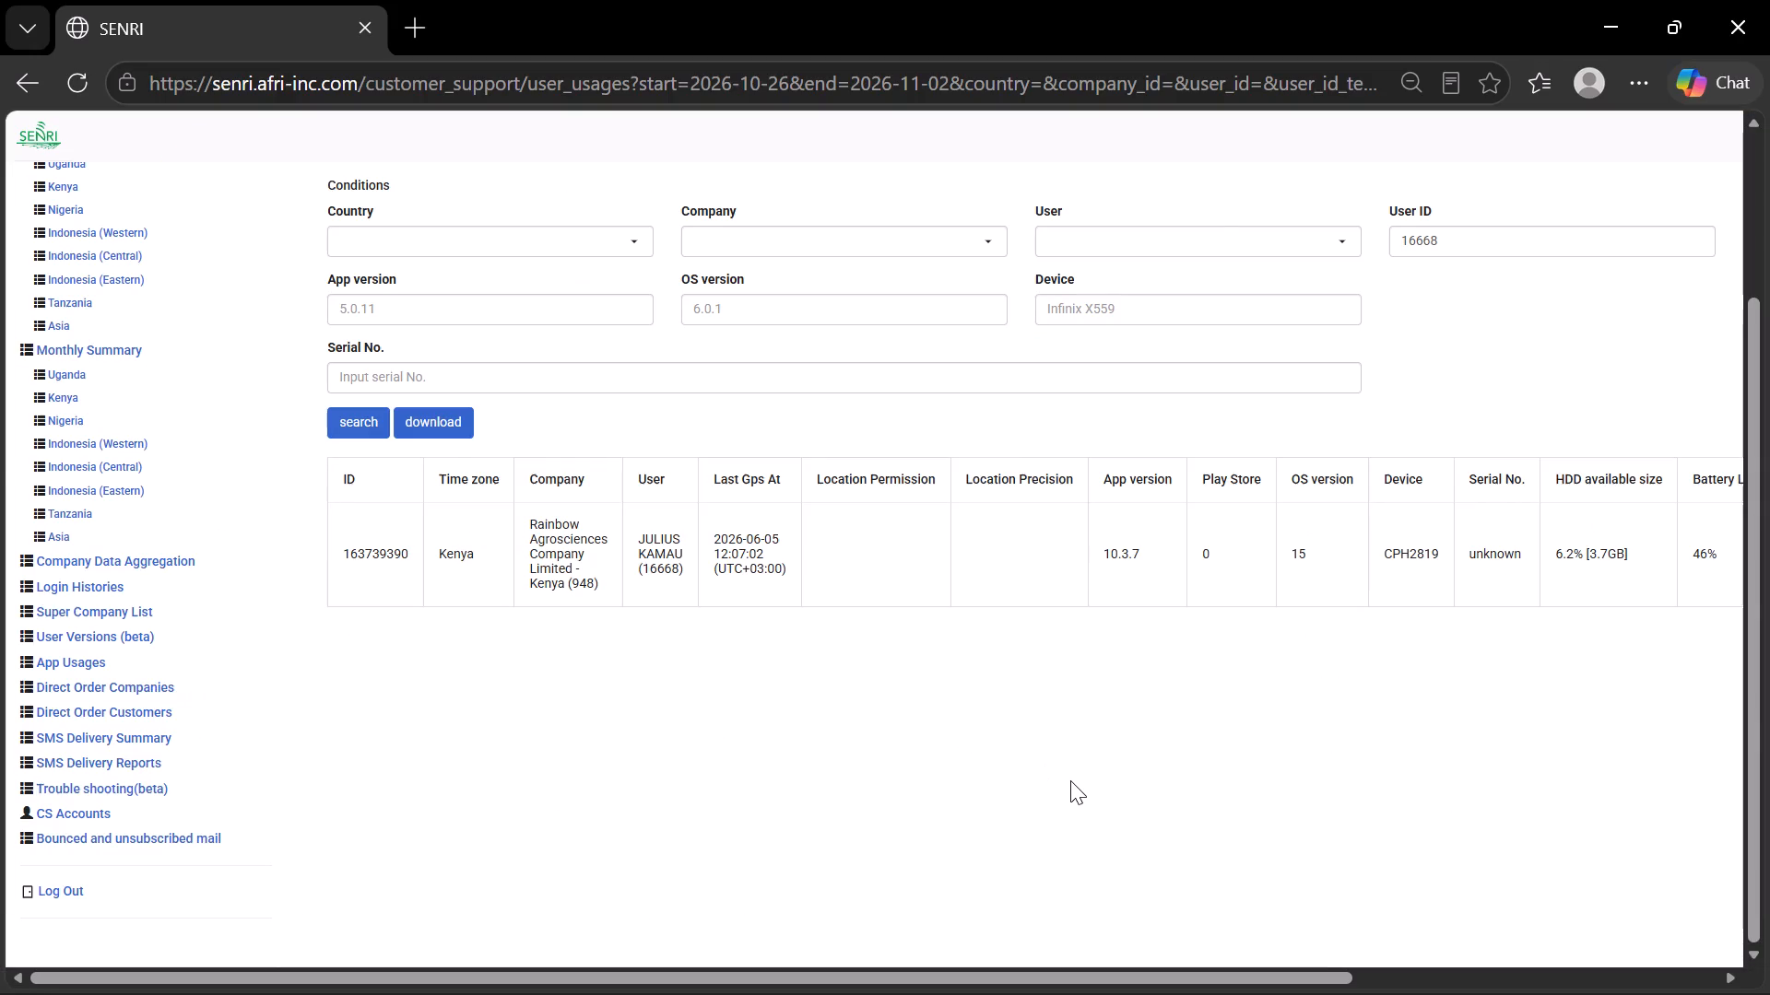
scroll(1070, 780, left, 2)
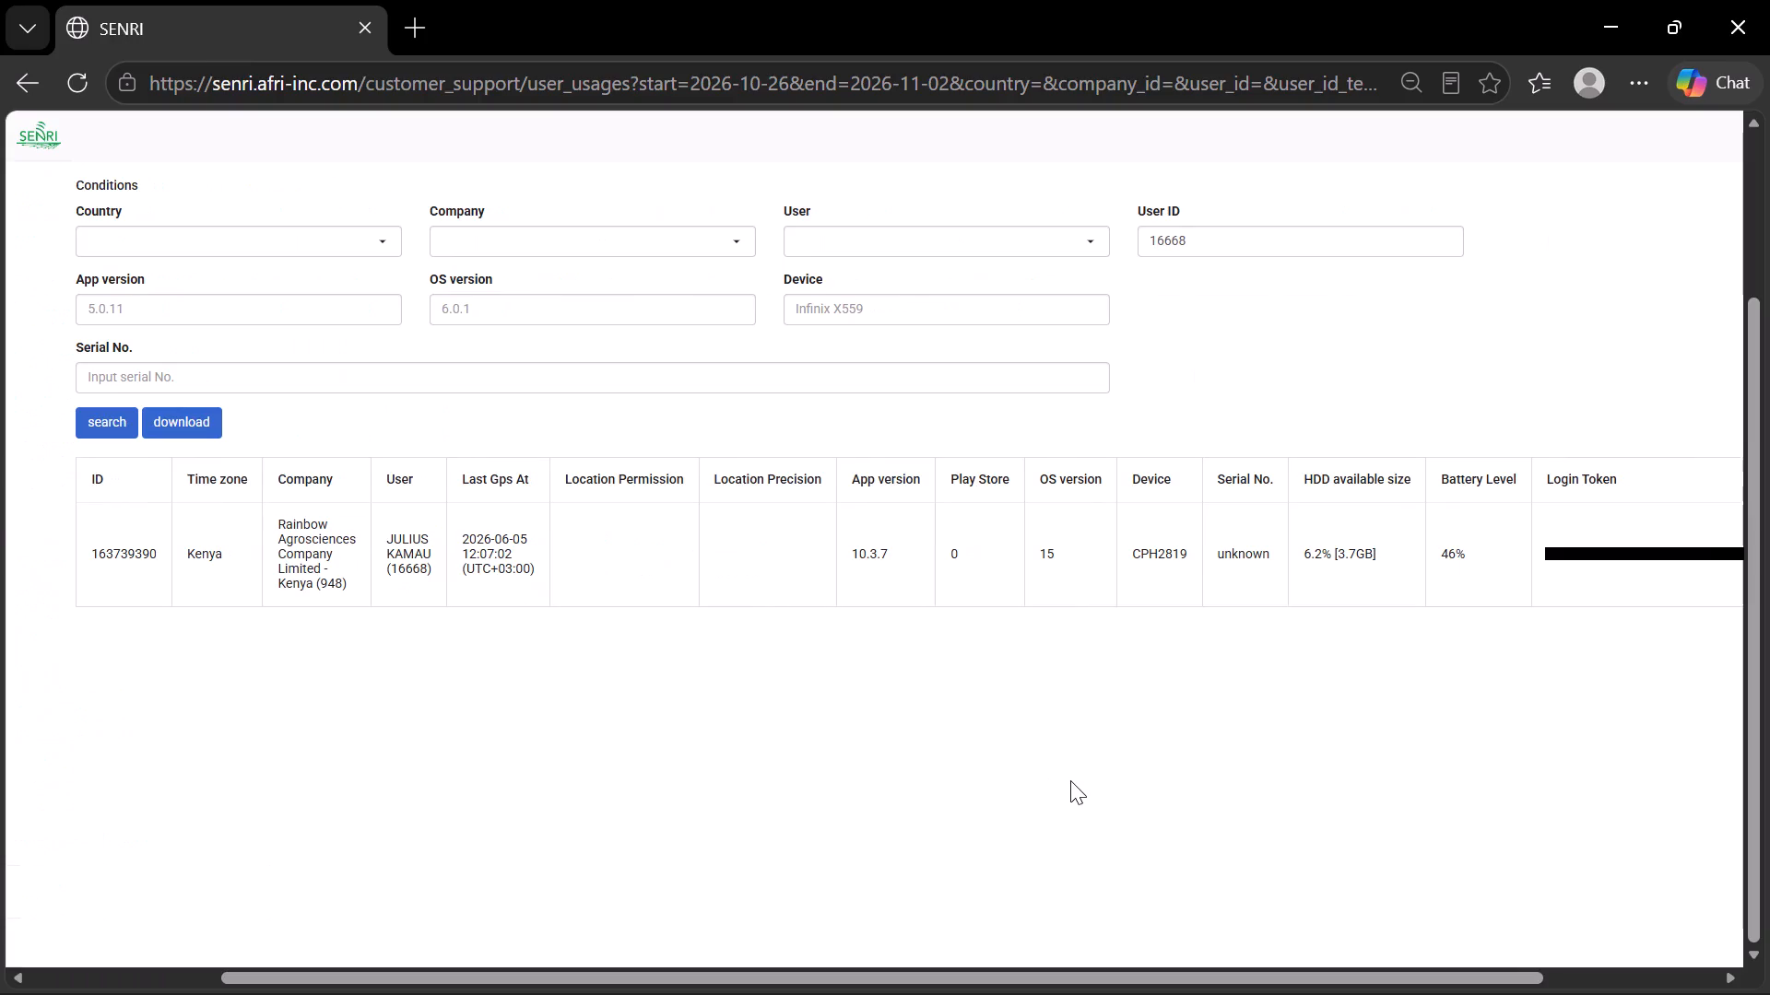
scroll(1070, 780, right, 1)
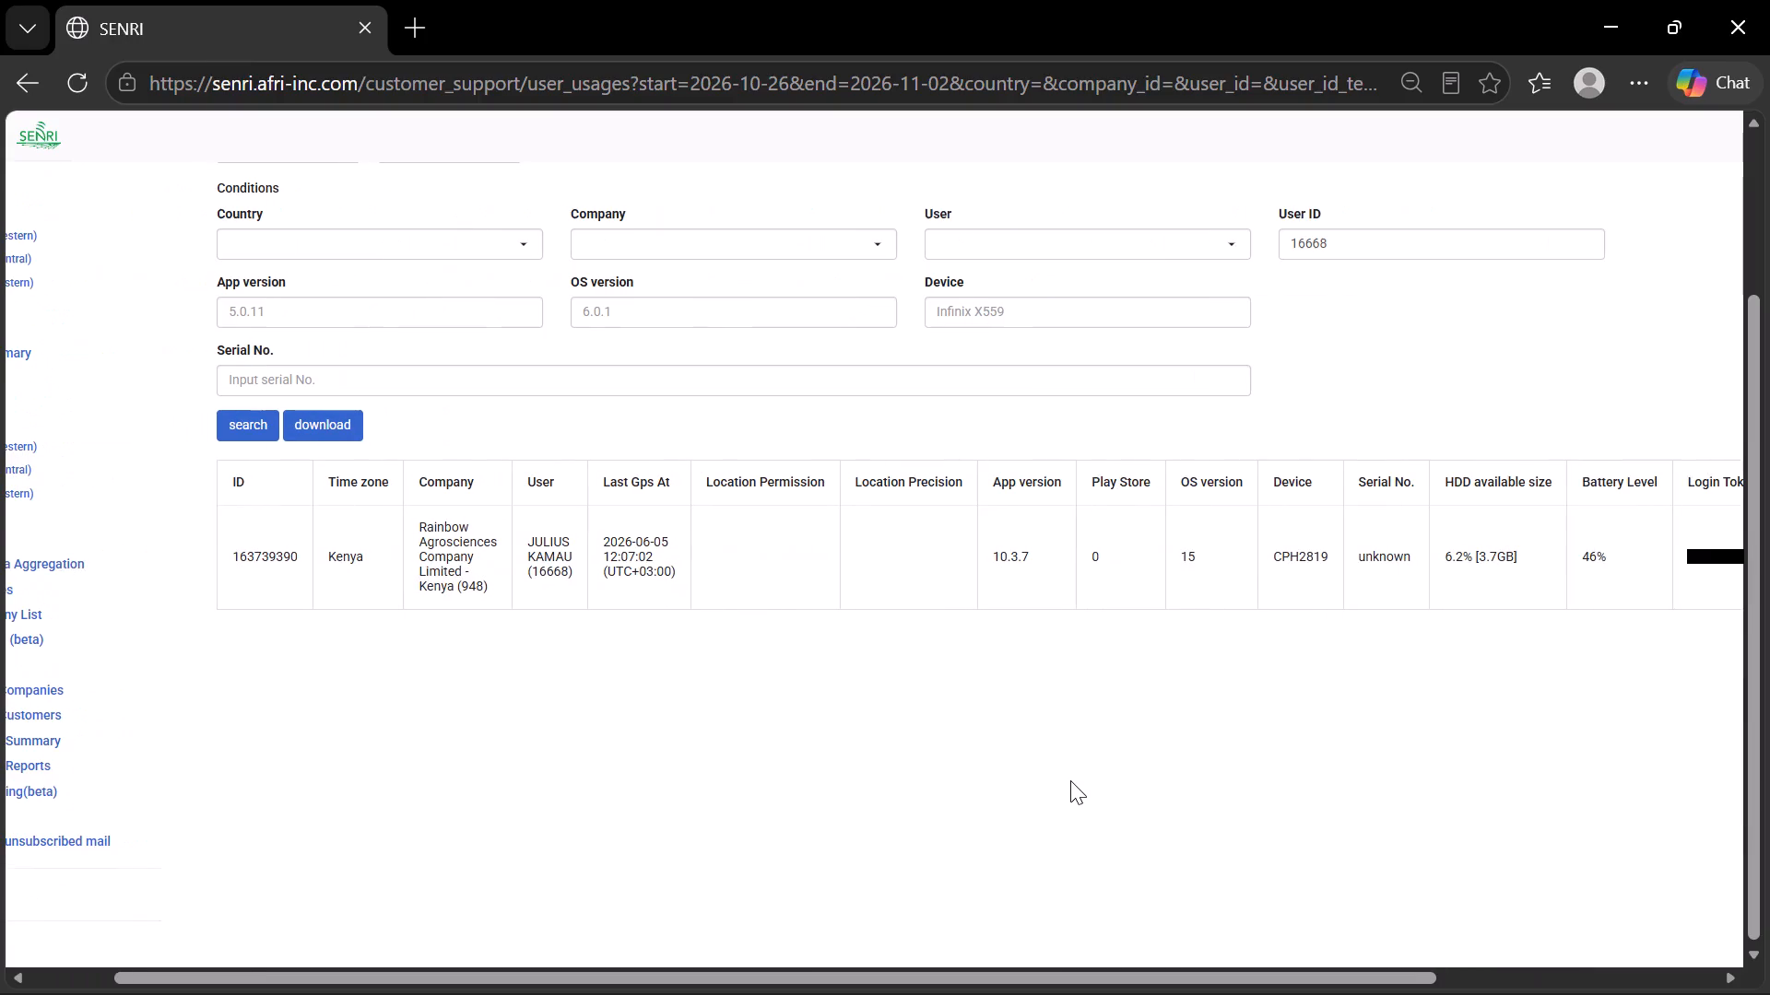
key(shift+super+s)
drag(493, 476, 1624, 538)
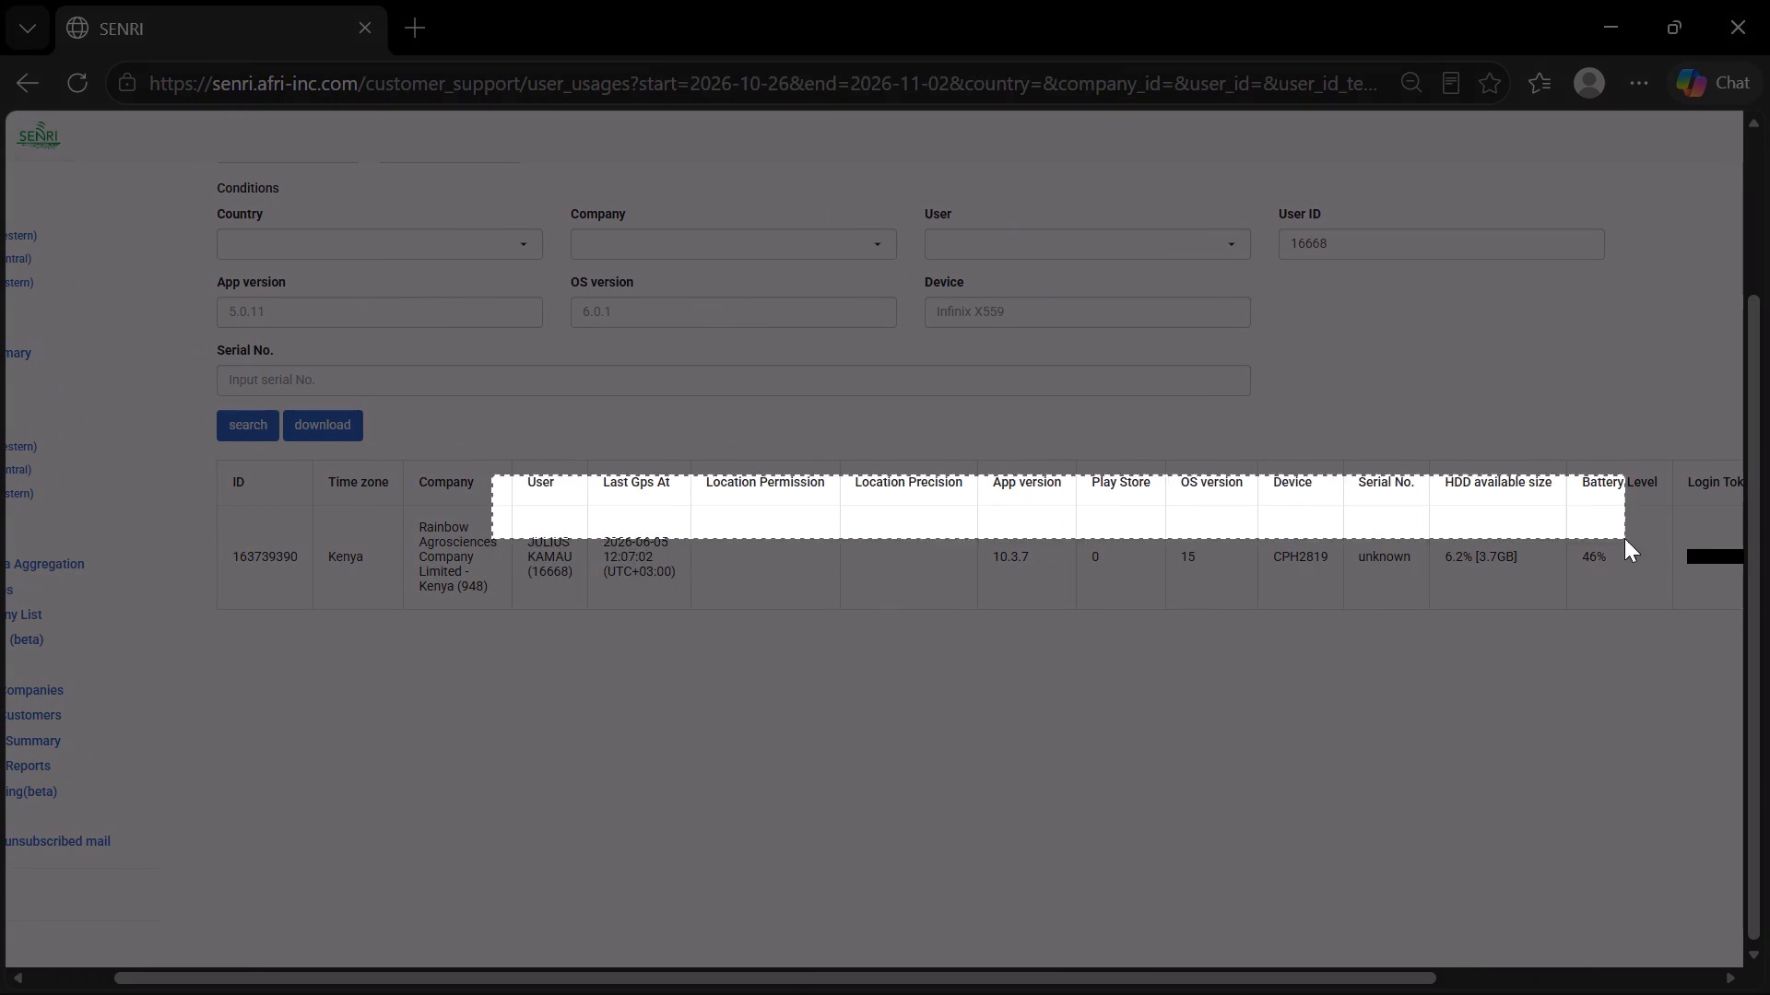
drag(1624, 538, 1751, 588)
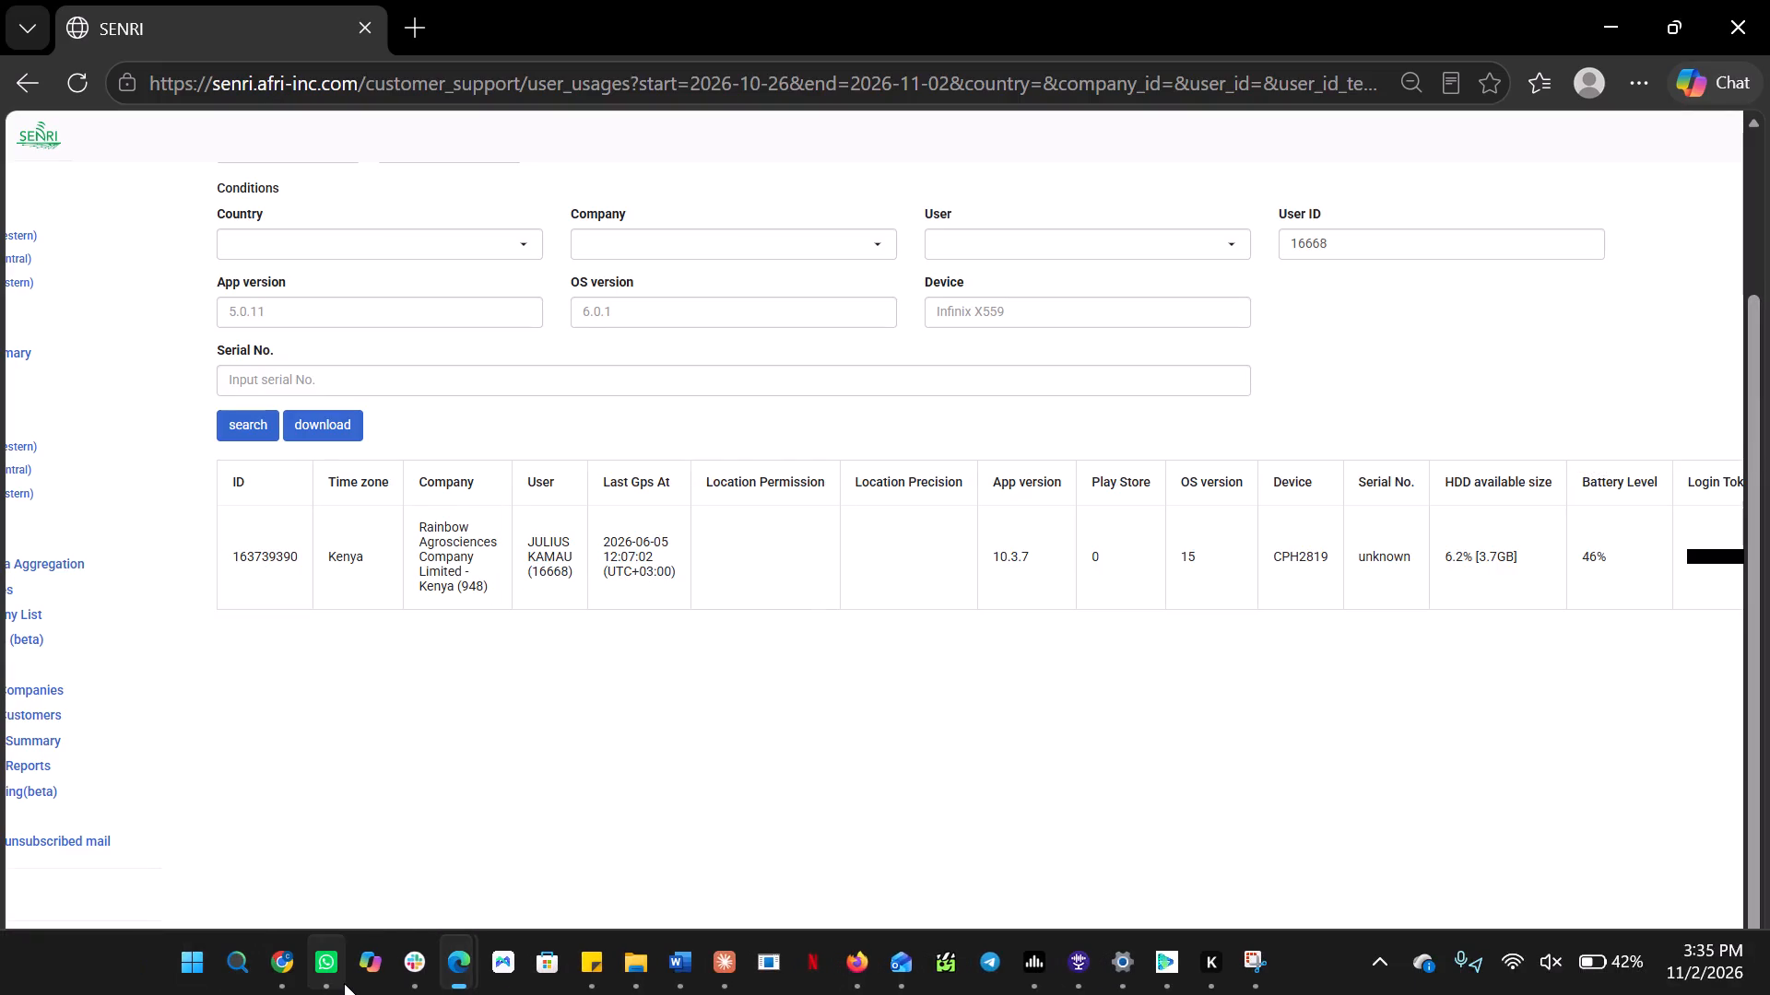
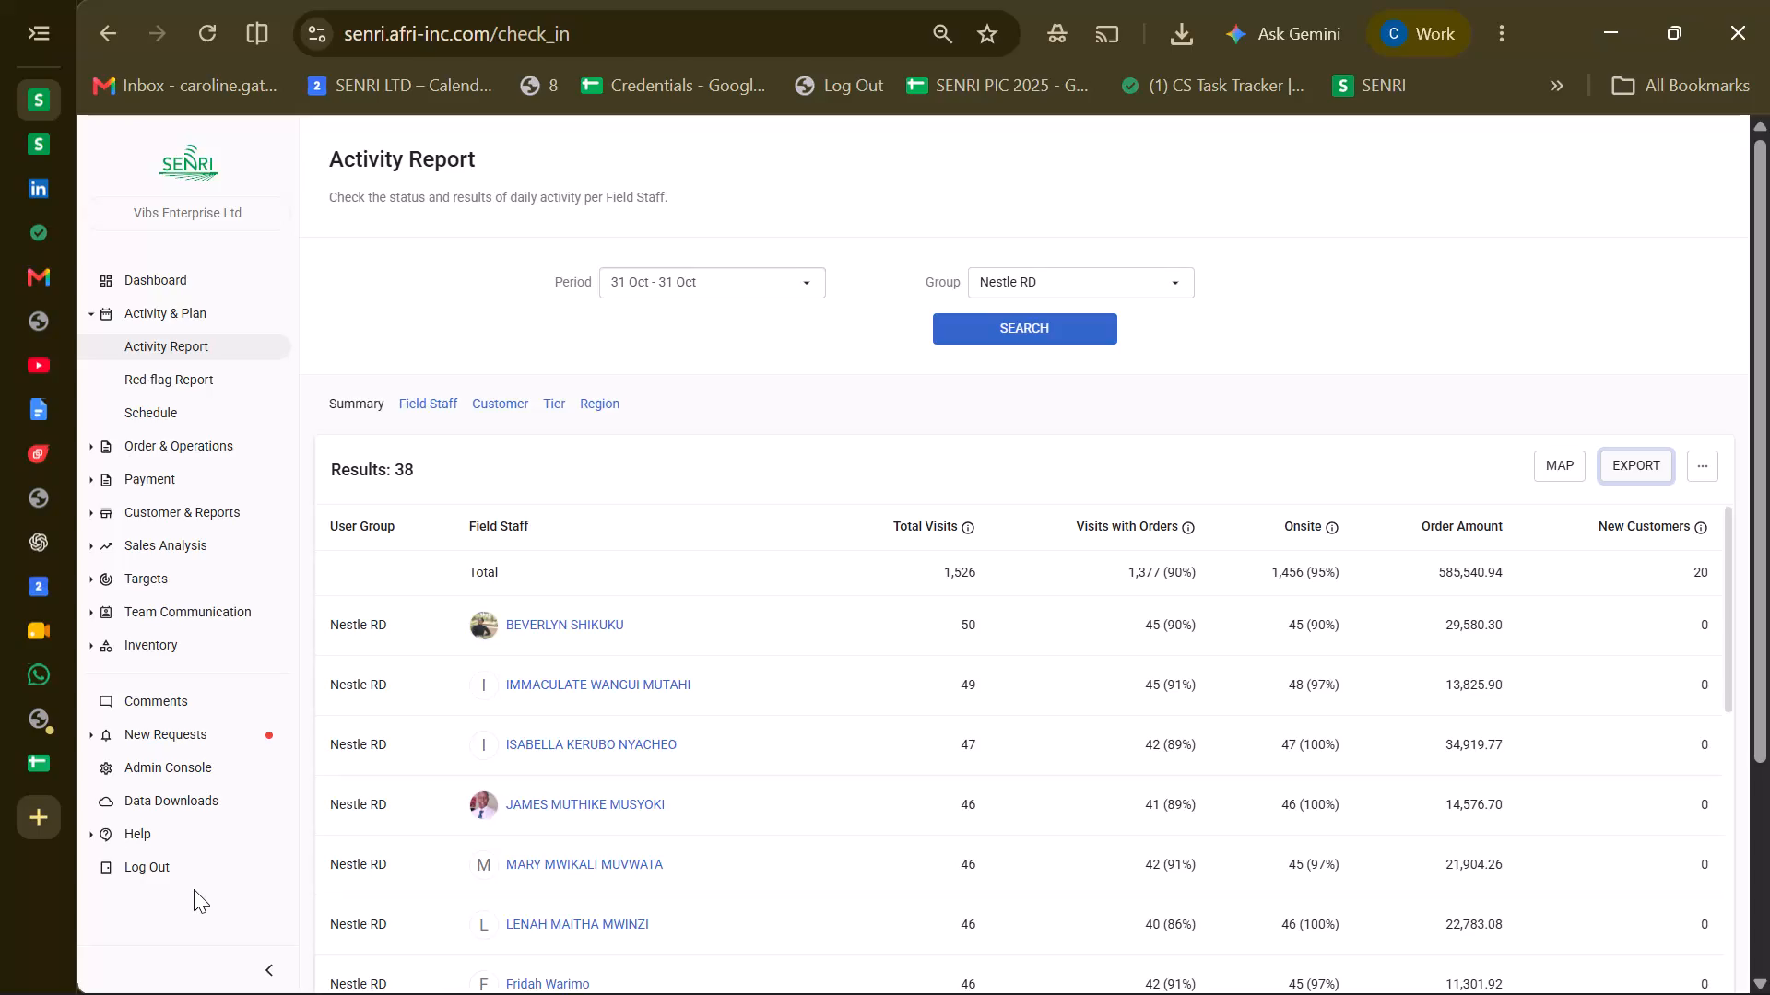
Open the downloaded Summary2026110233112.csv in Excel.
click(1195, 45)
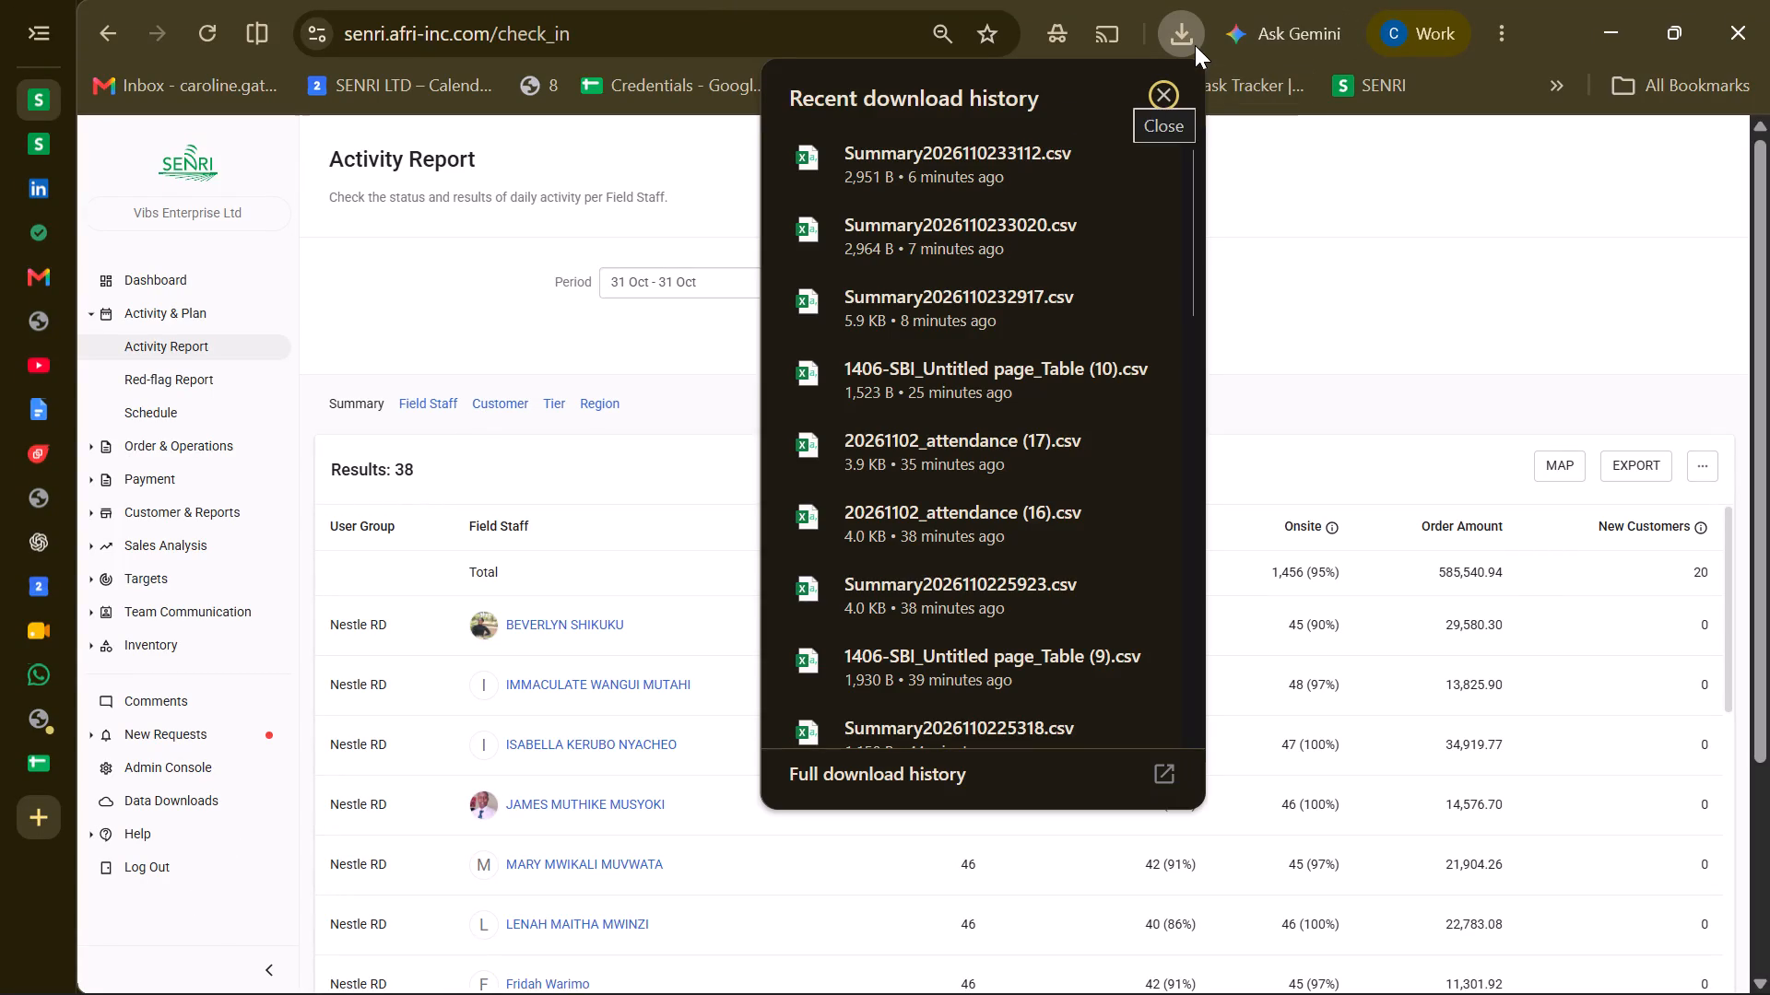
click(969, 166)
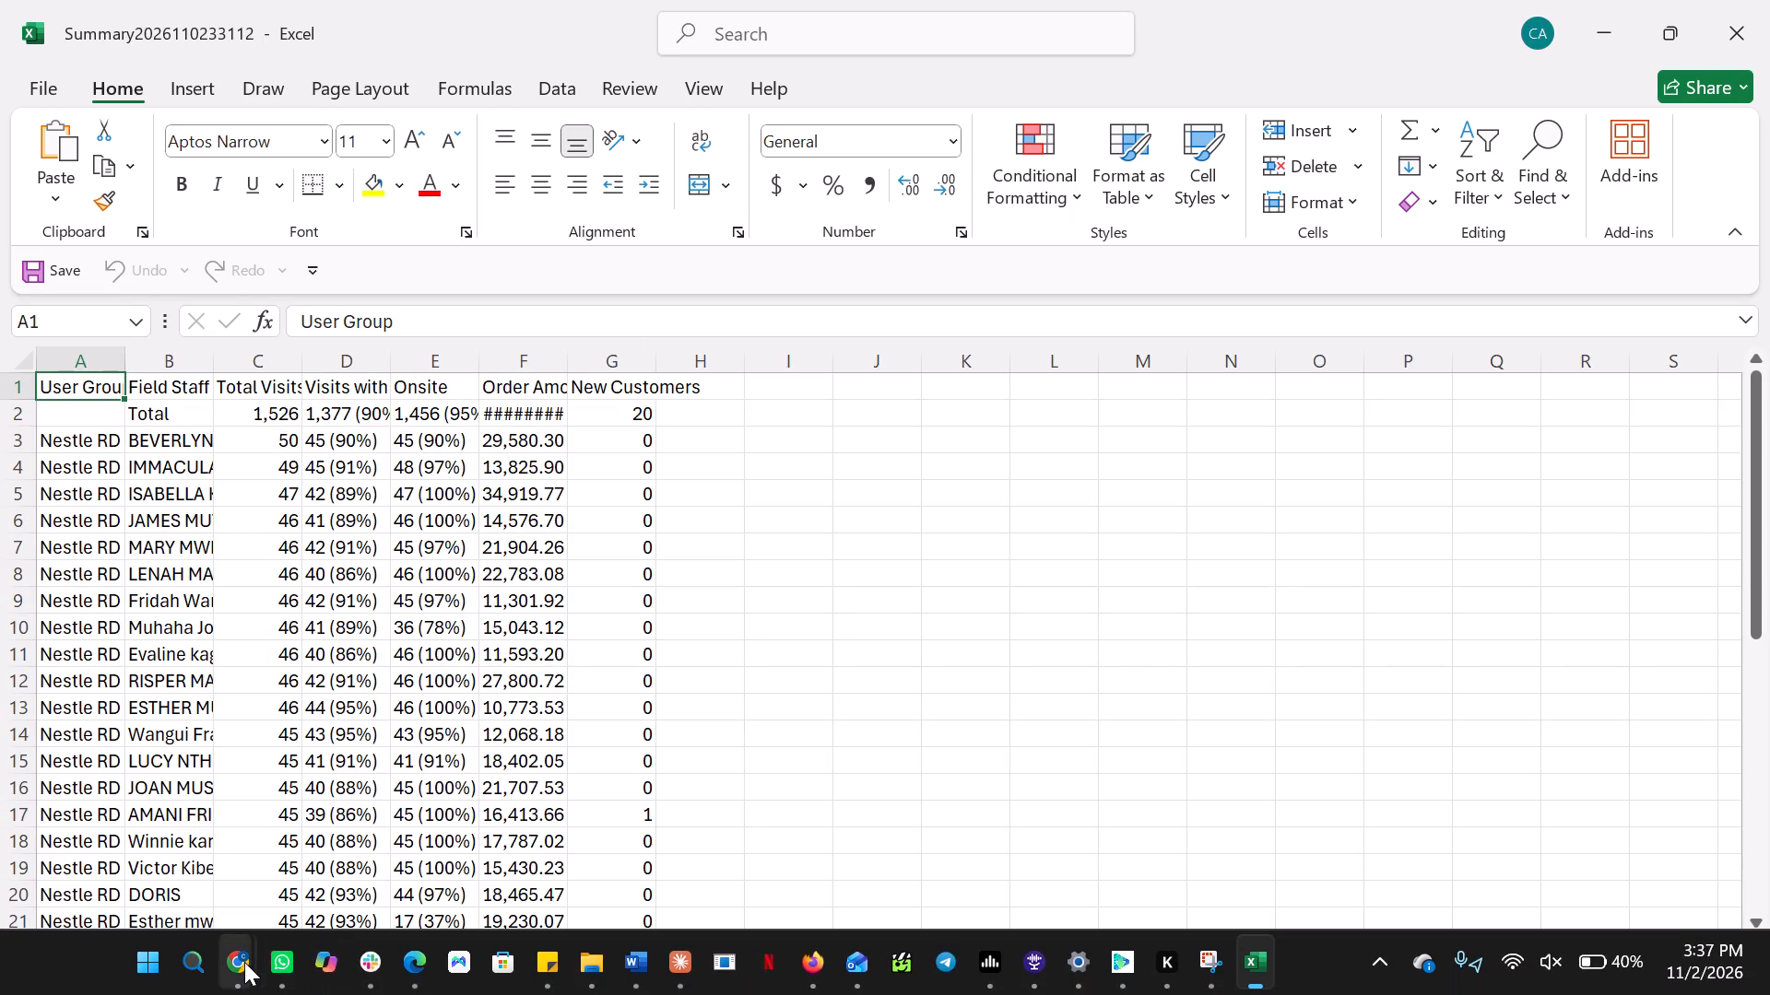
Check the report period in SENRI's Activity Report, and replace the User Group heading in cell A1 with 31/10/2026.
click(188, 869)
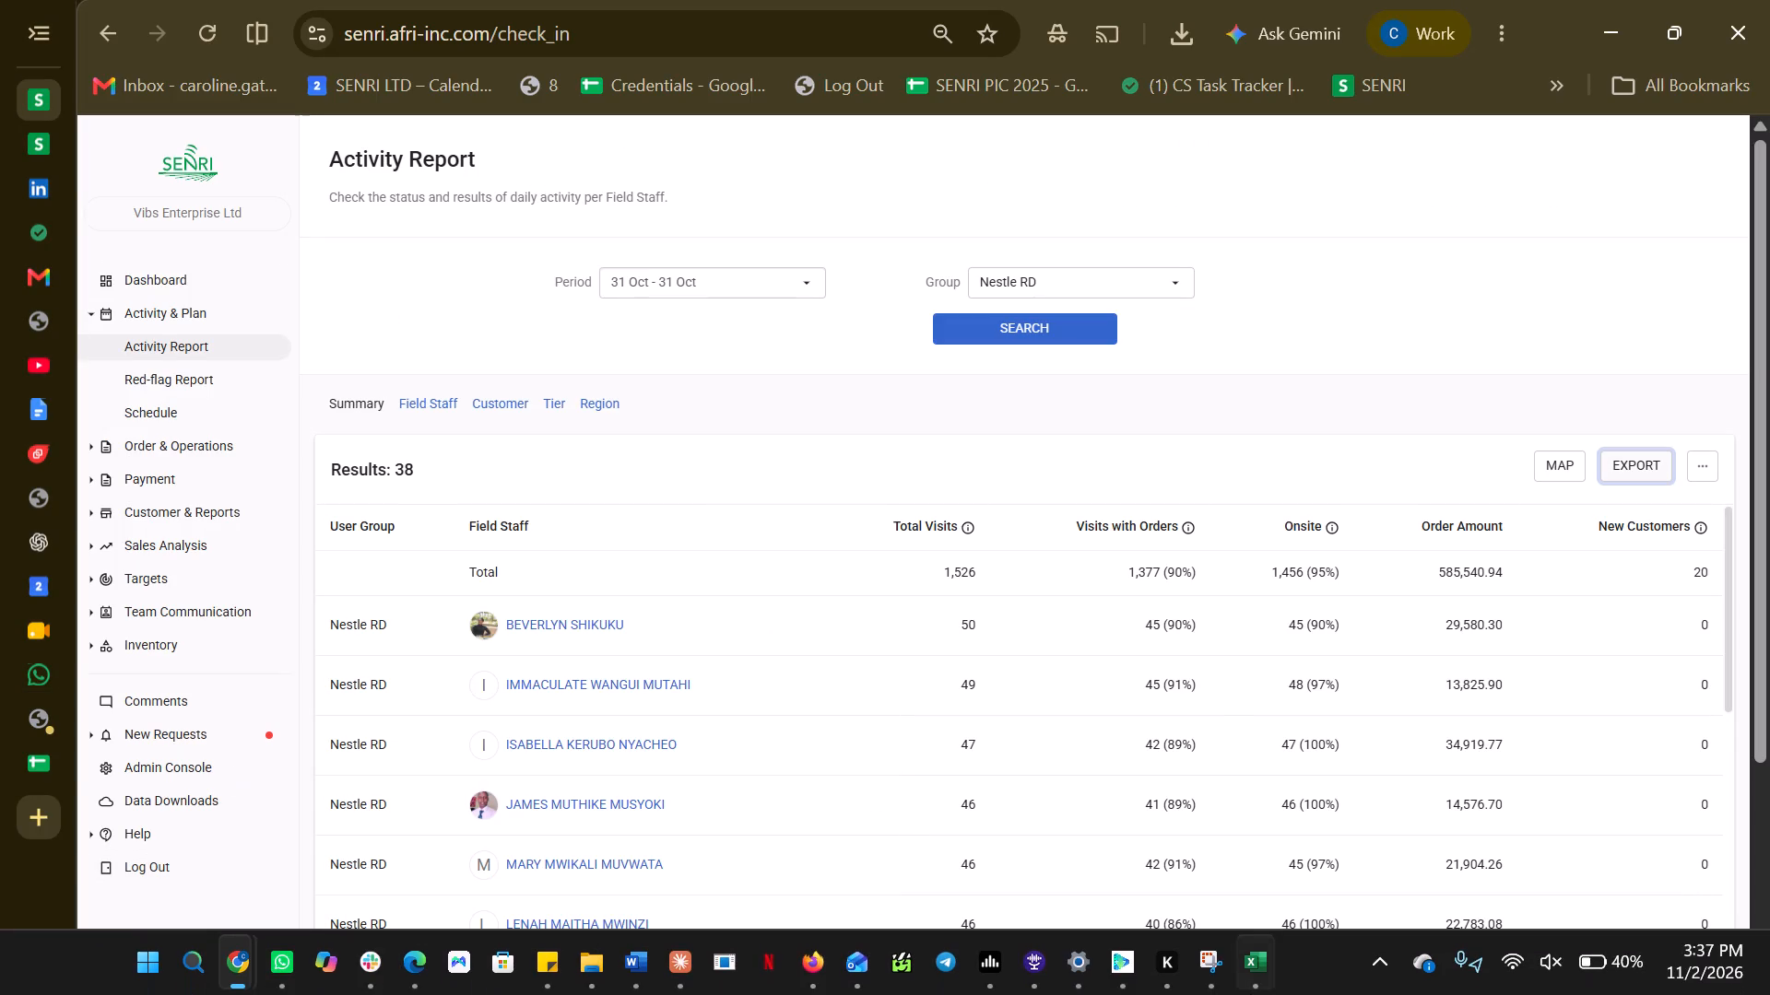
click(1220, 846)
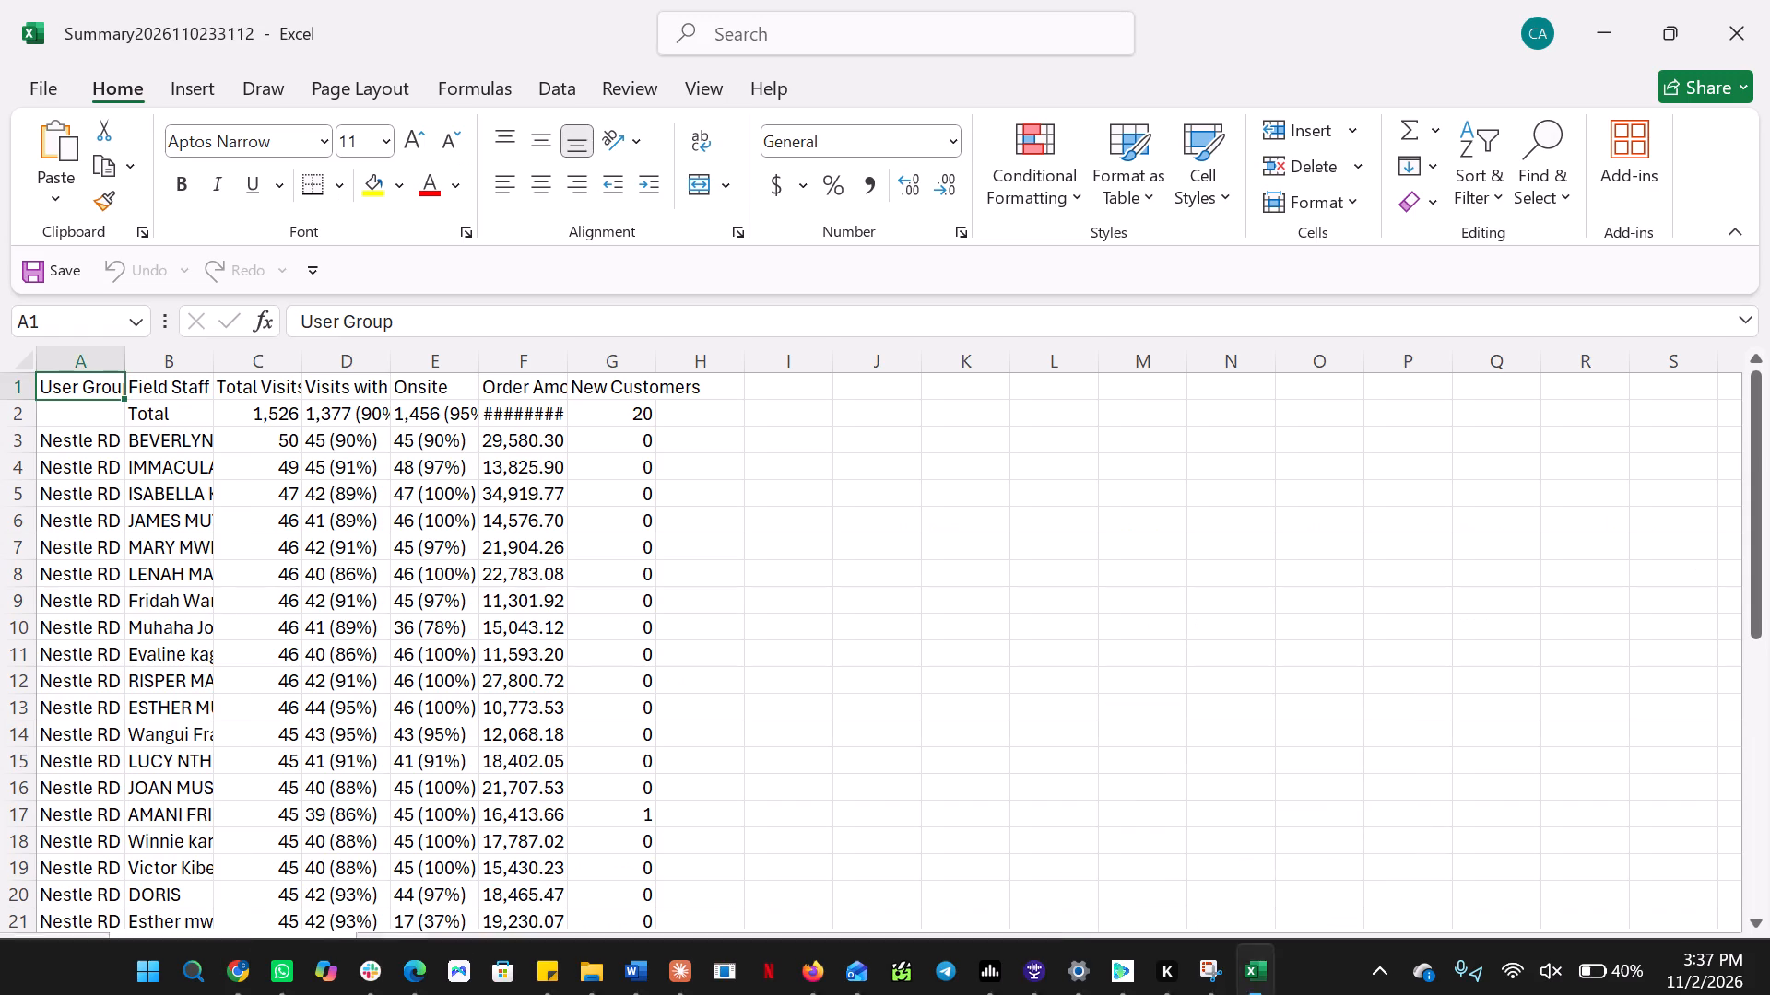
text(31/10/2026)
key(Return)
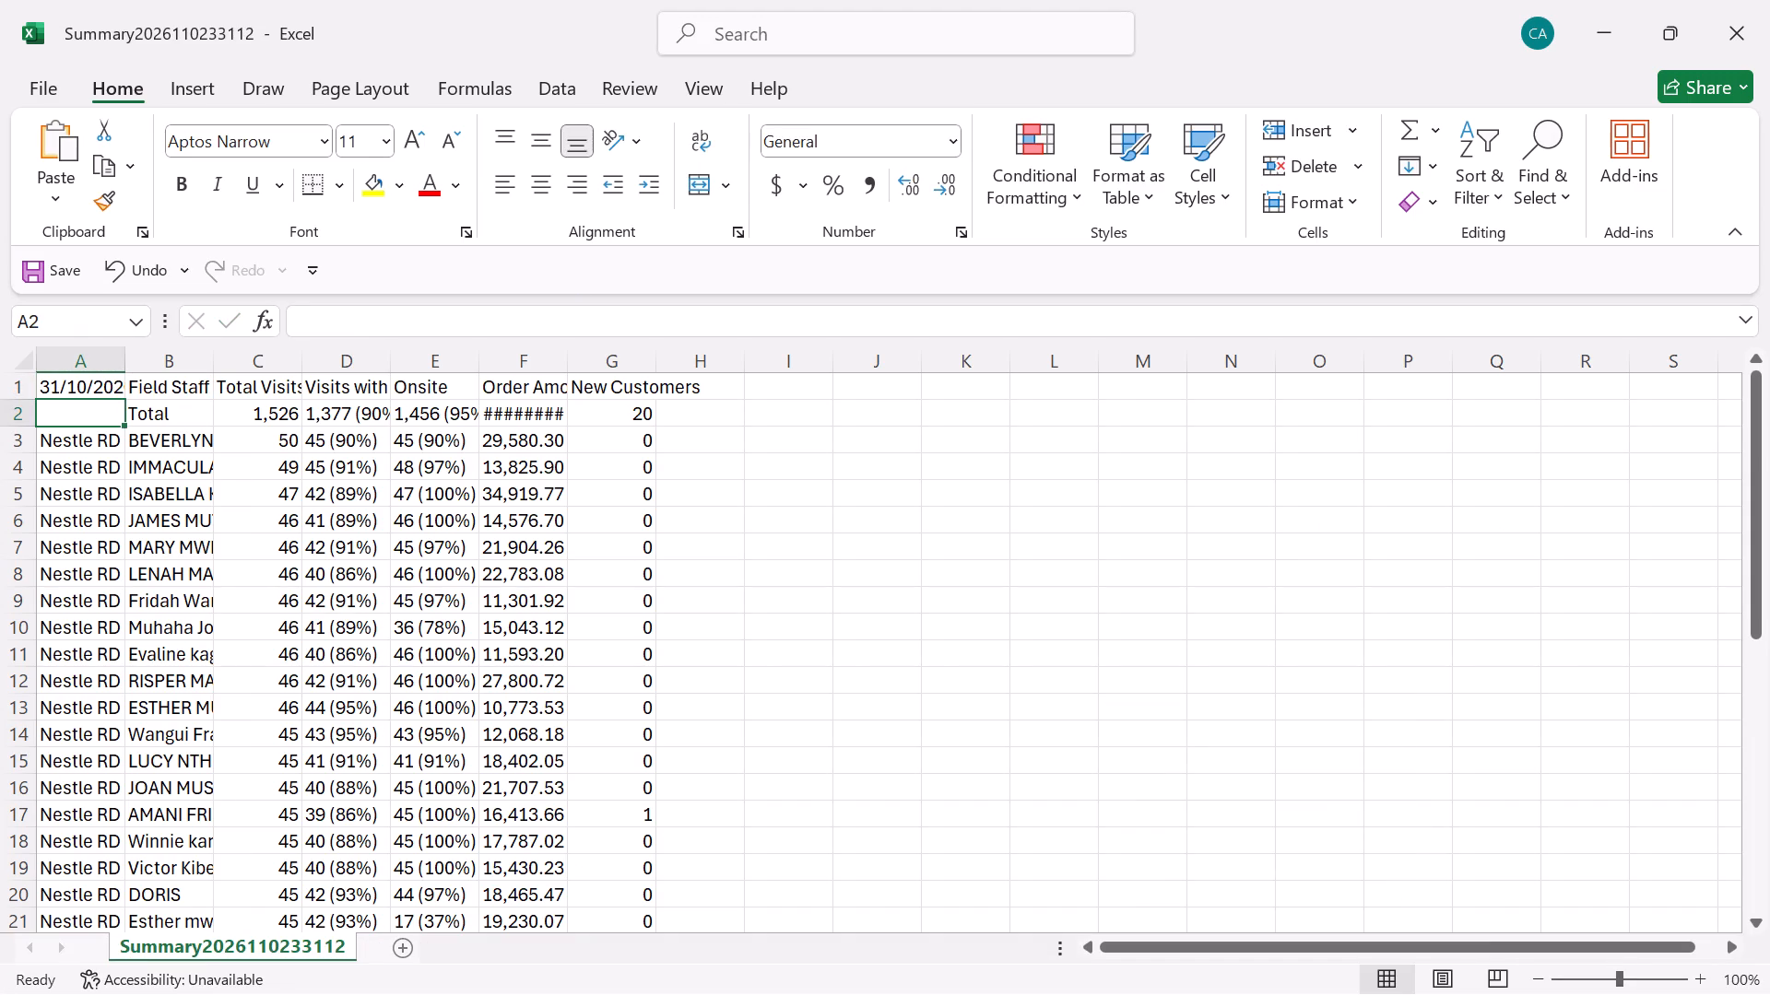
Format the heading row and the Total row in bold red text.
drag(4, 379, 3, 407)
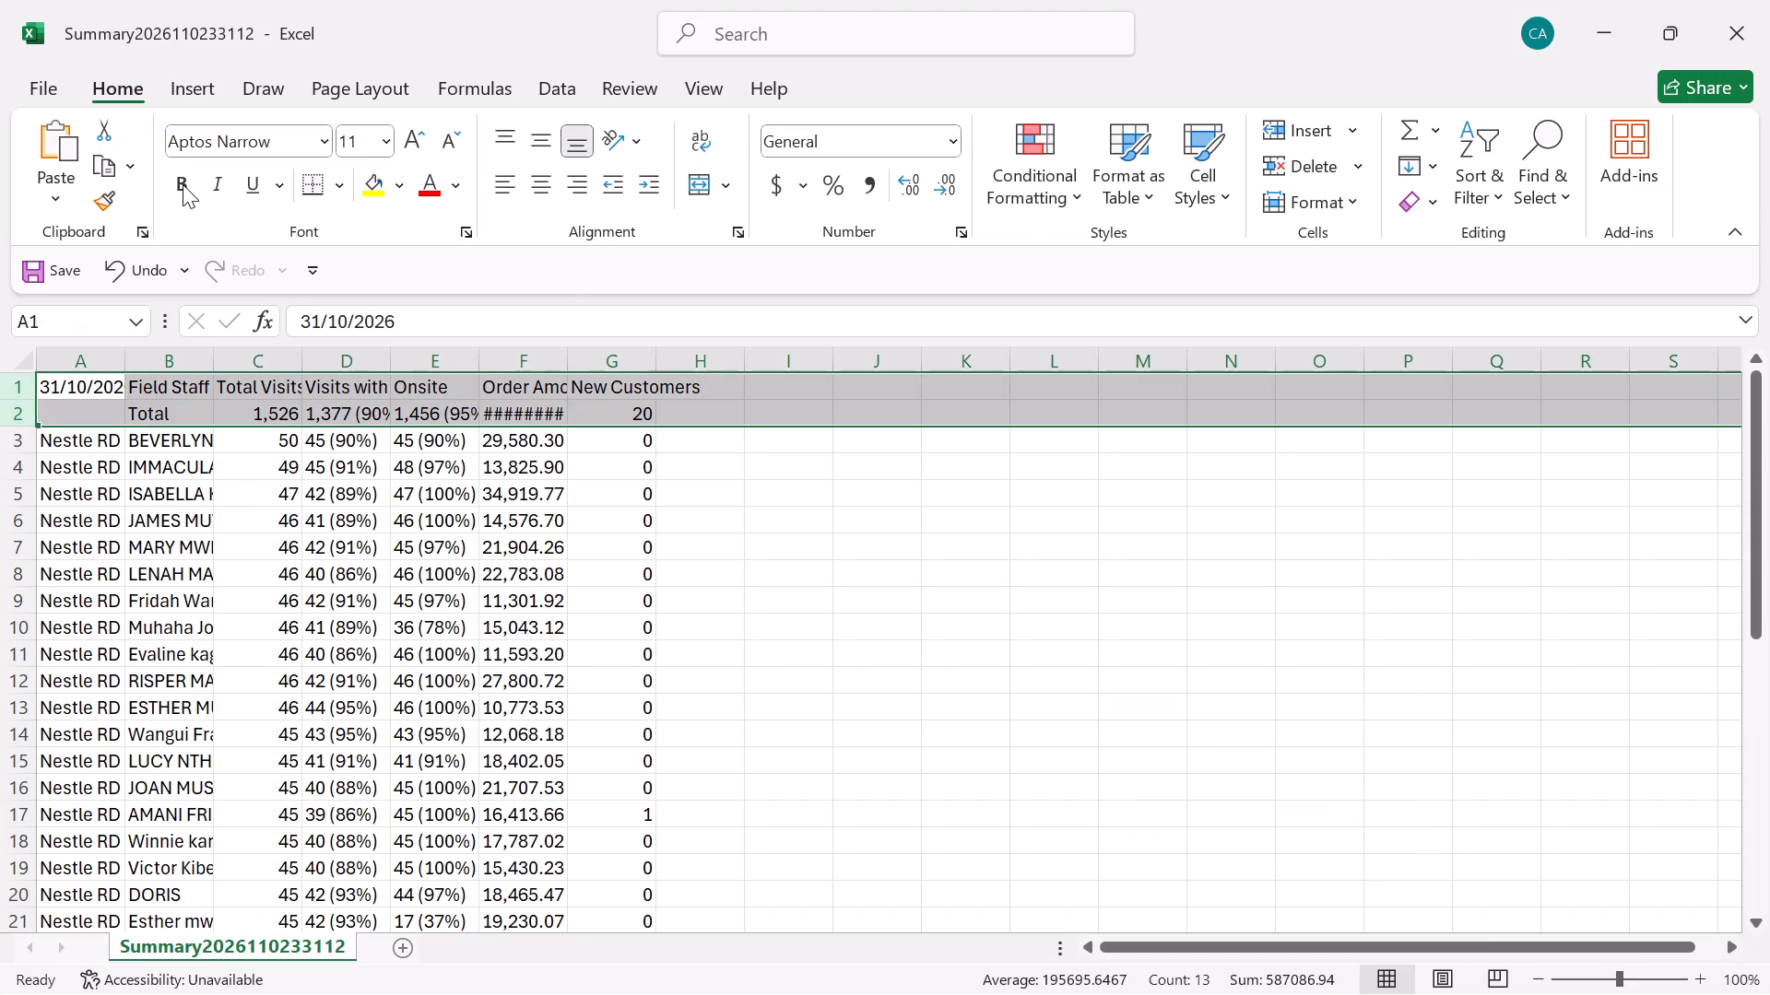
click(183, 184)
click(415, 193)
Select the whole summary table, including its heading and Total rows.
click(387, 603)
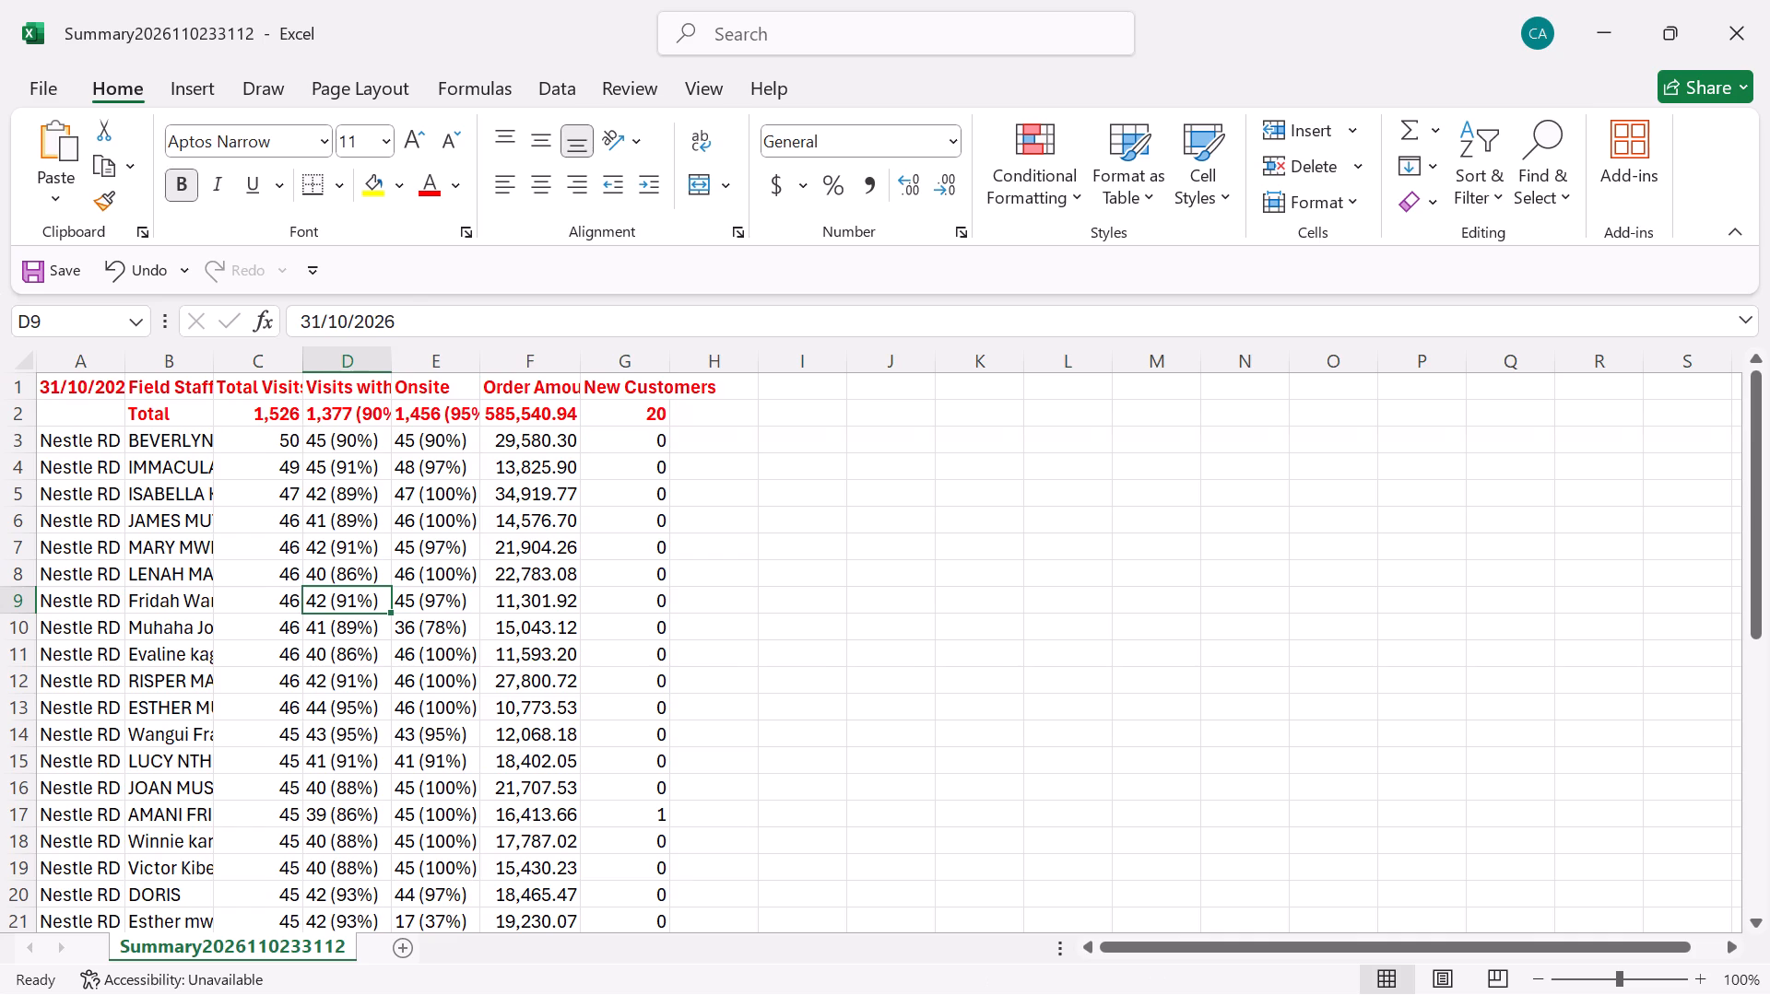
key(ctrl+a)
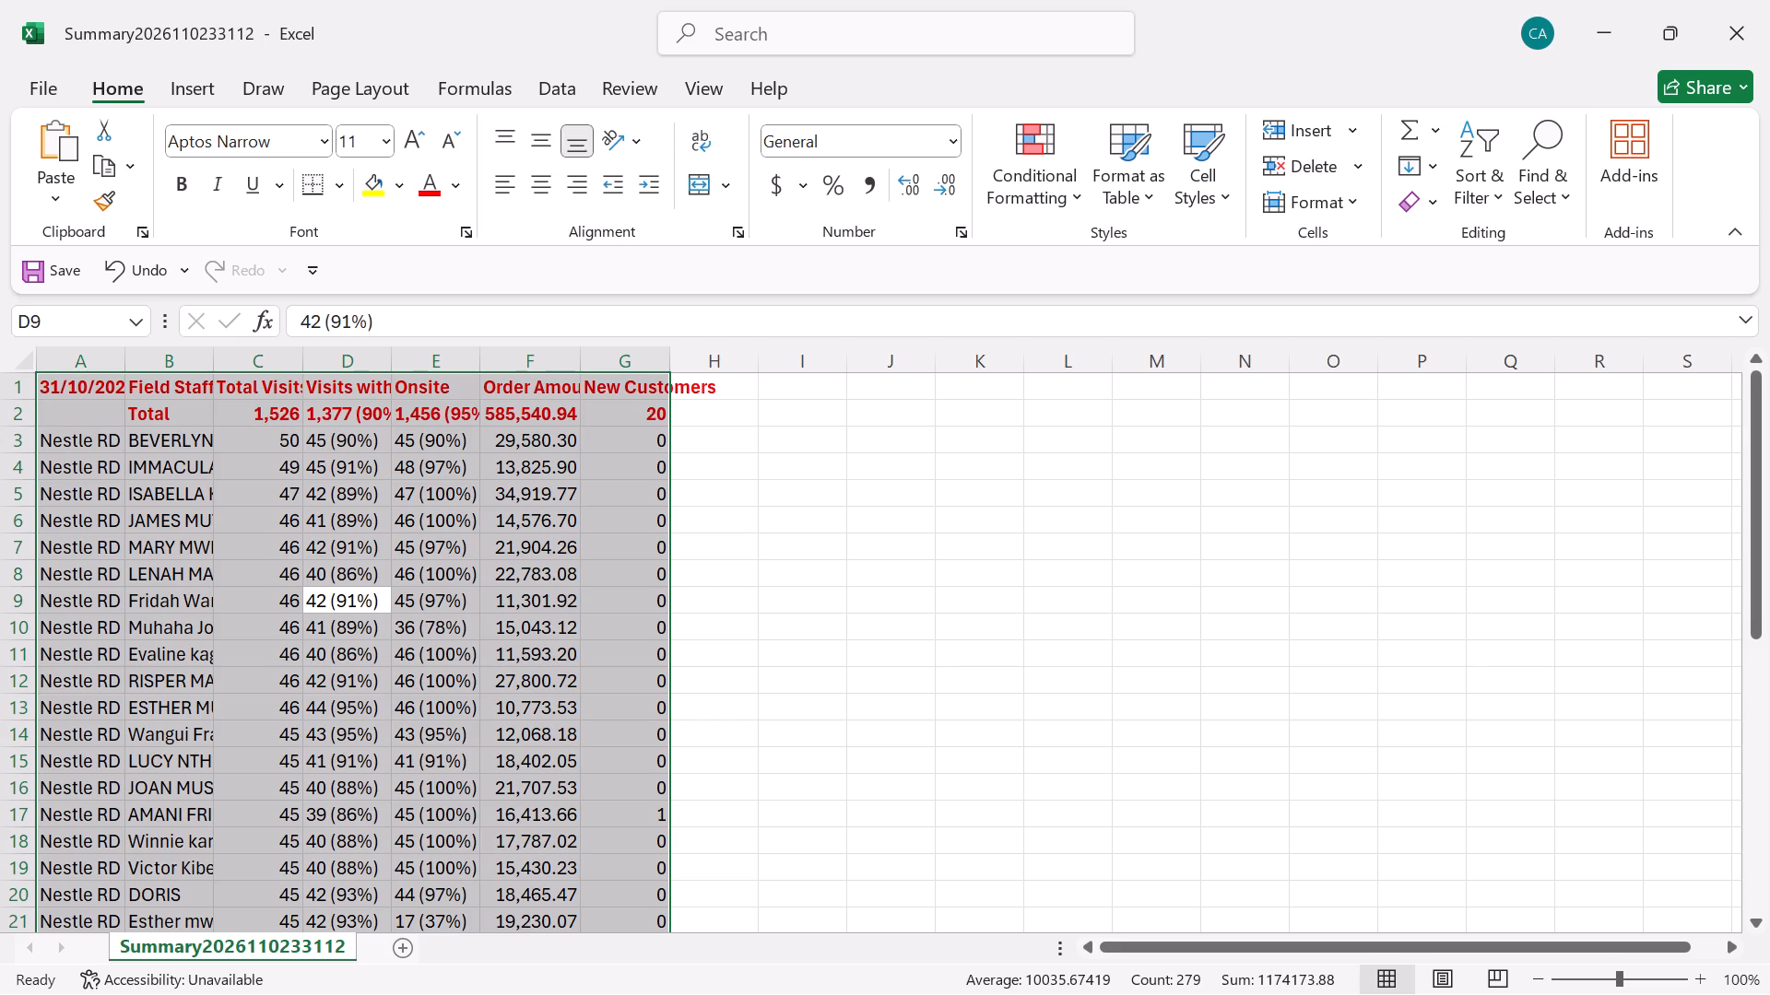
Apply all borders to every cell of the selected summary table.
click(348, 185)
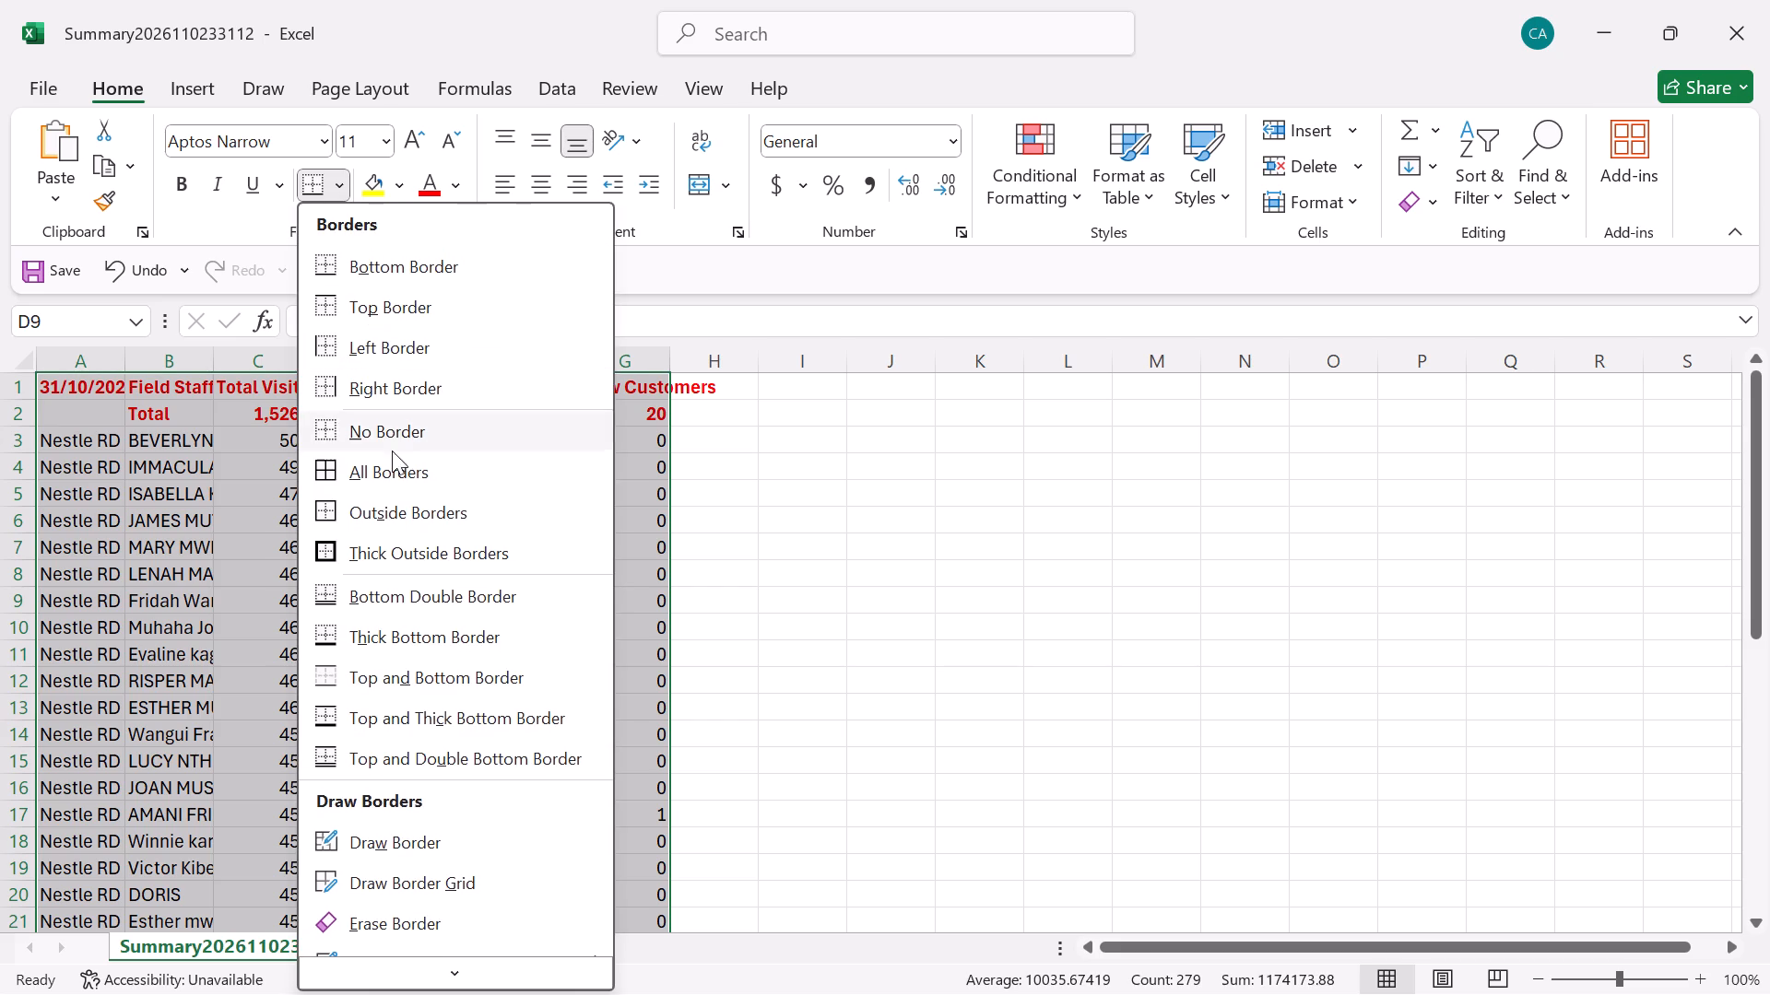
click(389, 470)
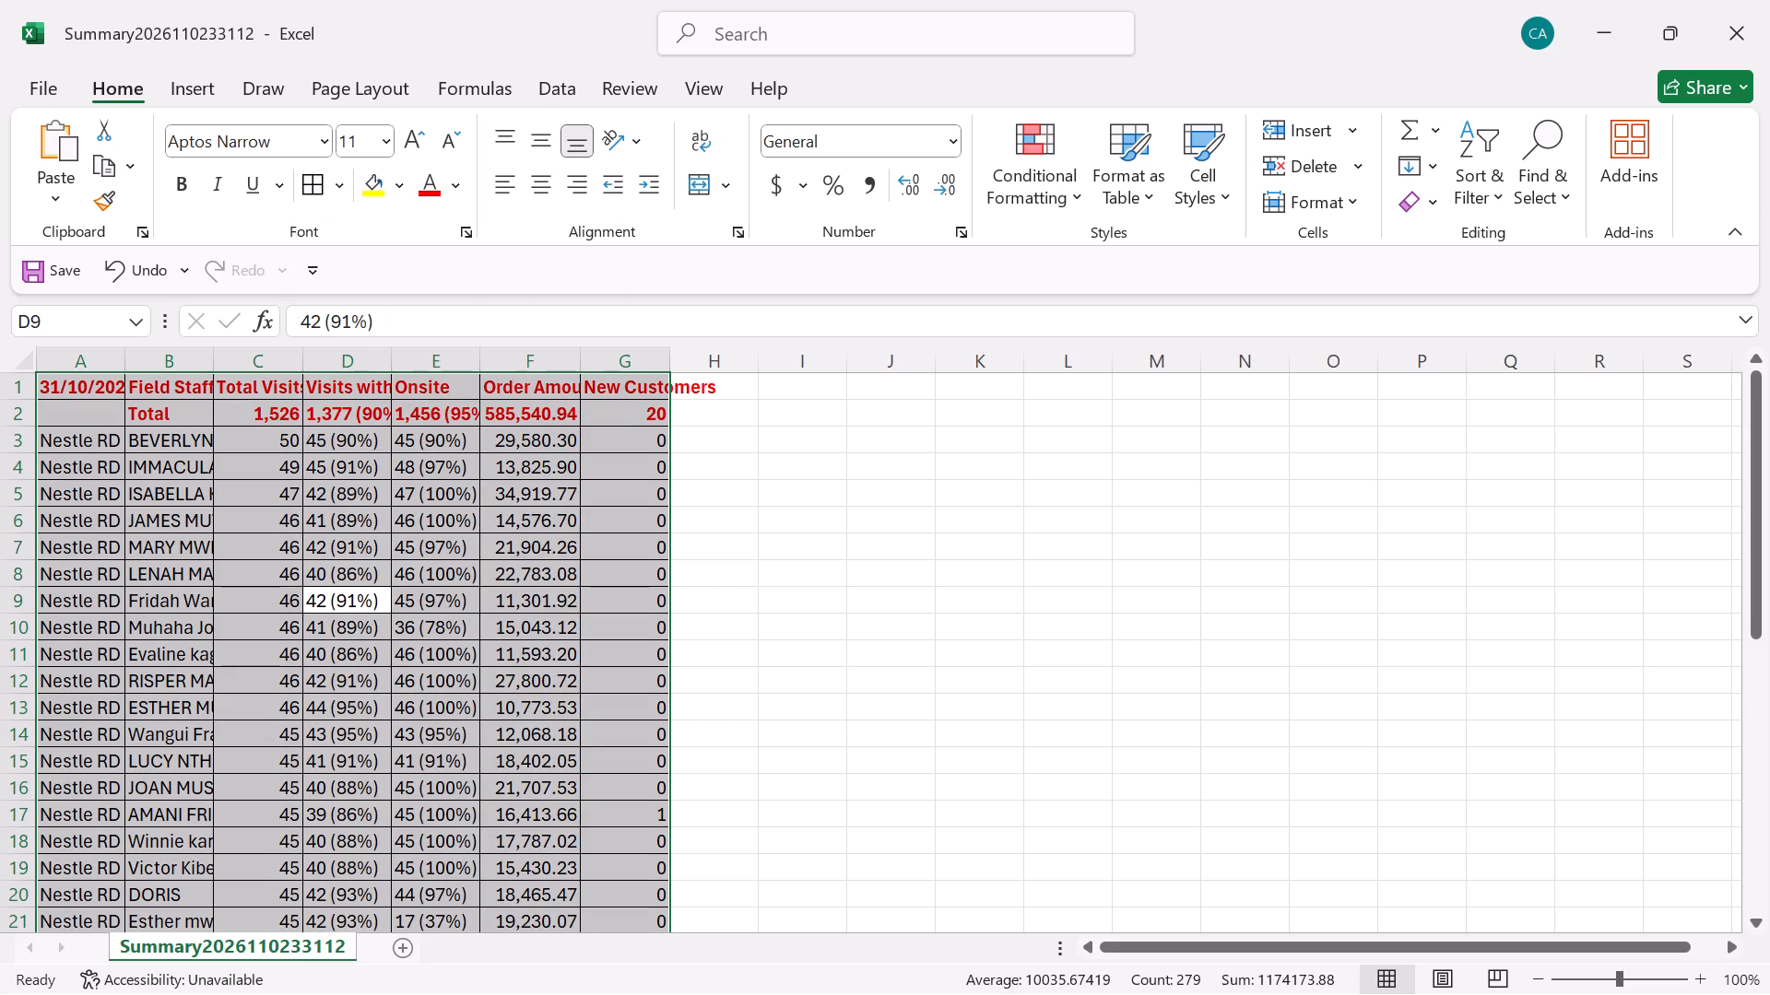
AutoFit the width of all columns in the sheet to their contents.
click(26, 357)
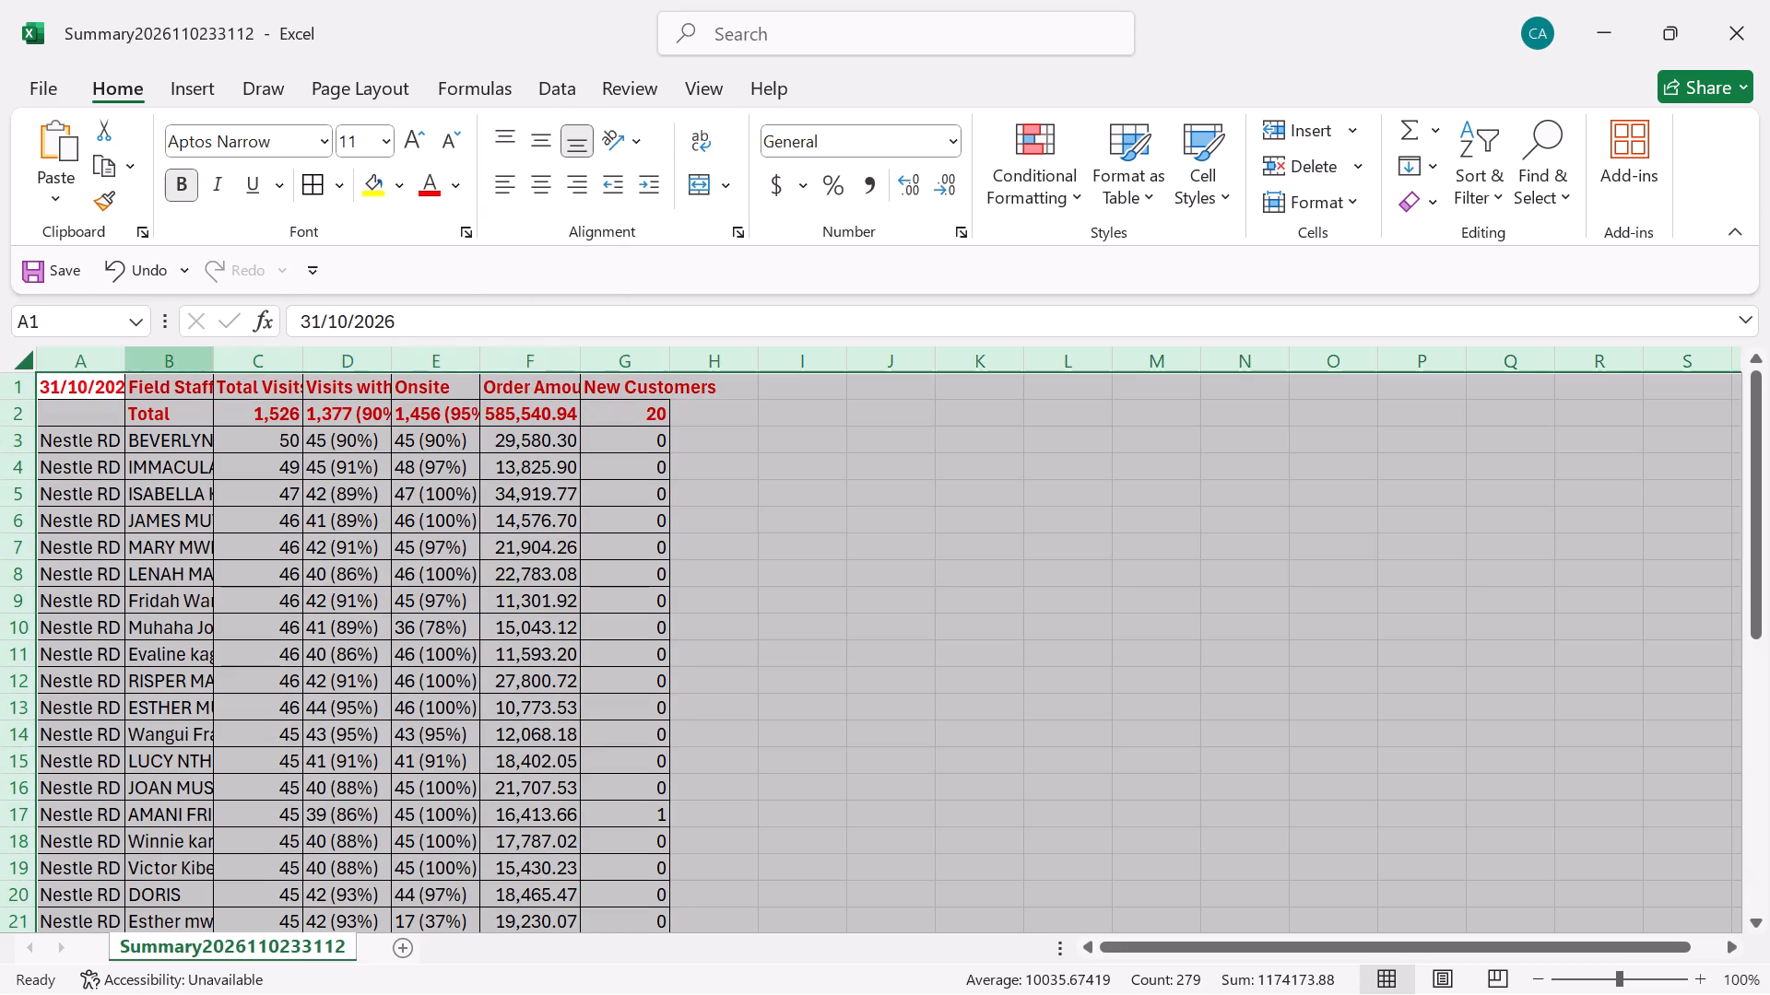
double_click(131, 369)
click(385, 542)
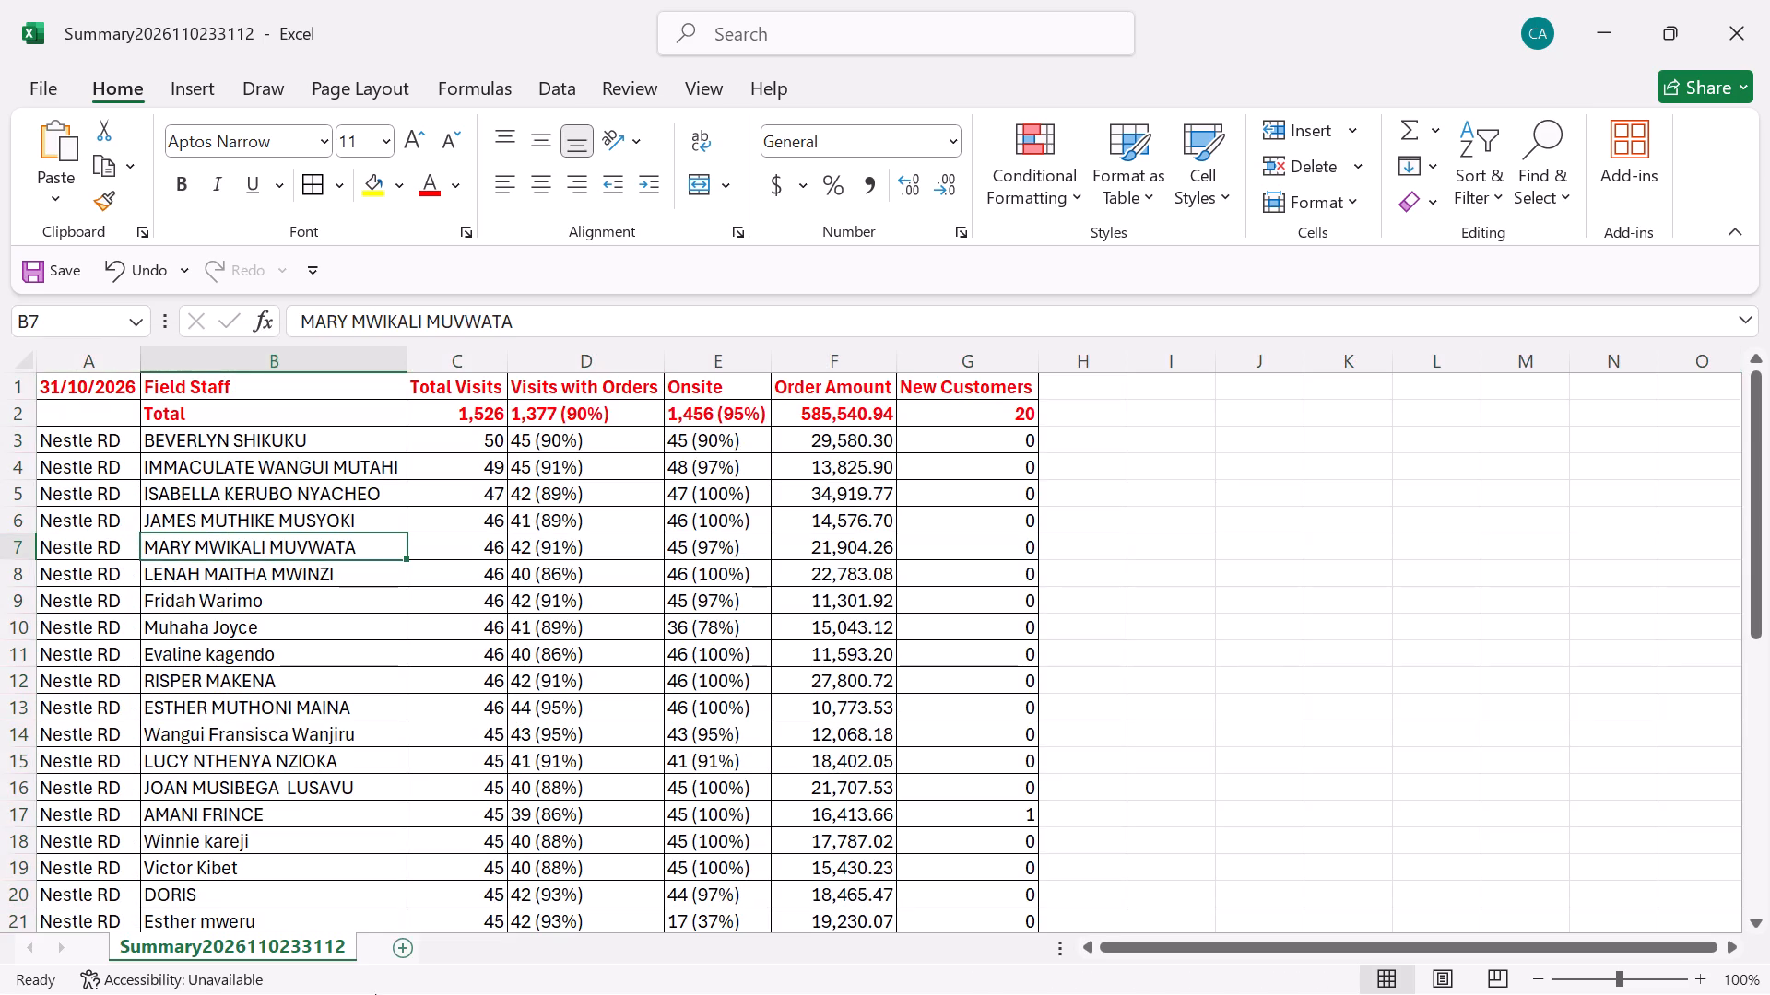
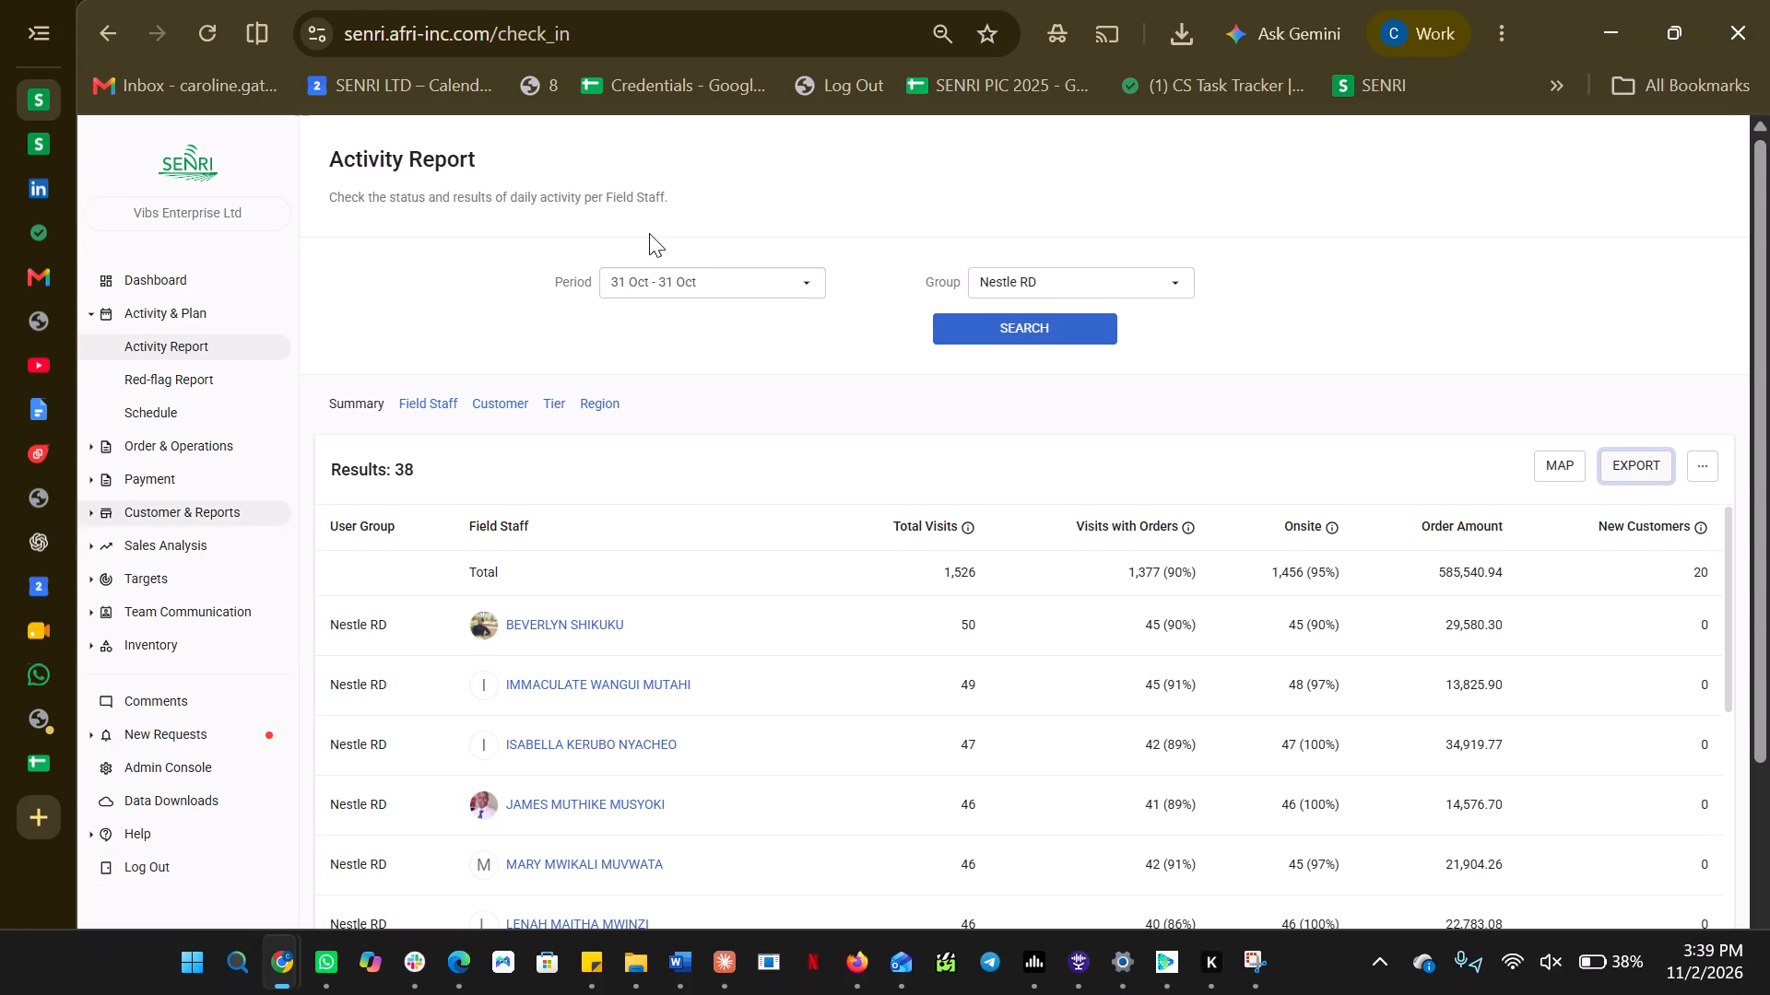
Open the Activity Report's Group filter to show the selectable user groups.
click(1026, 294)
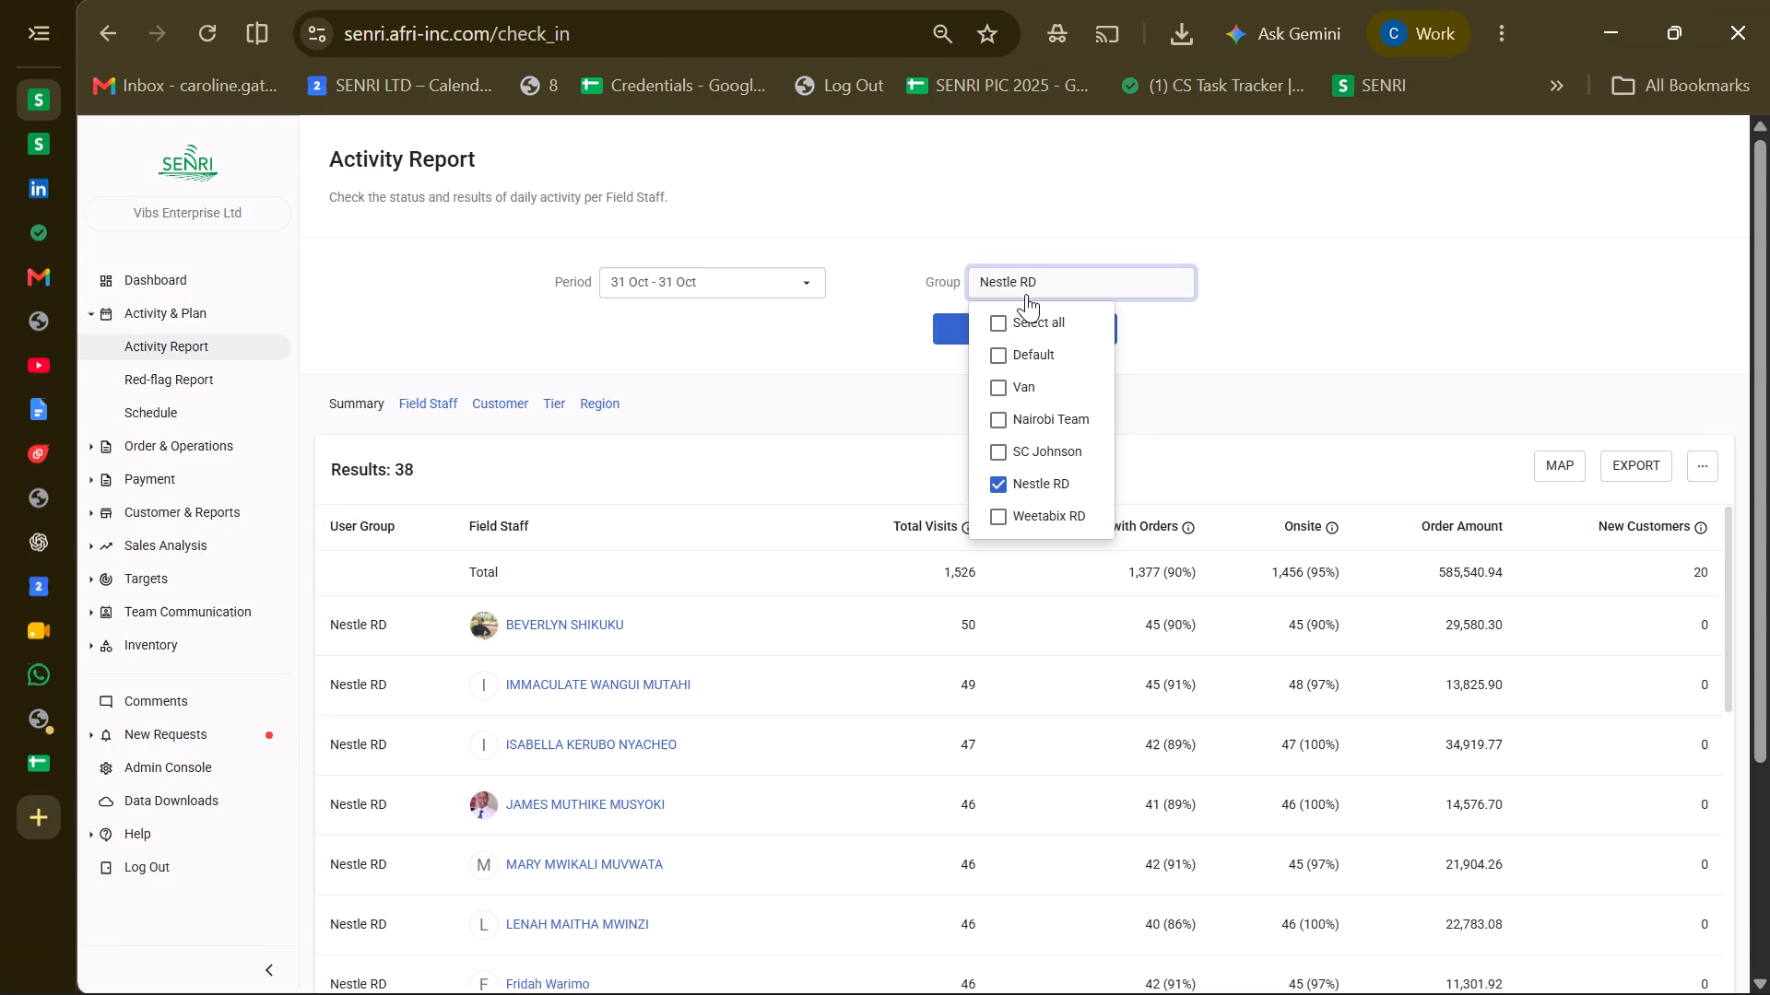
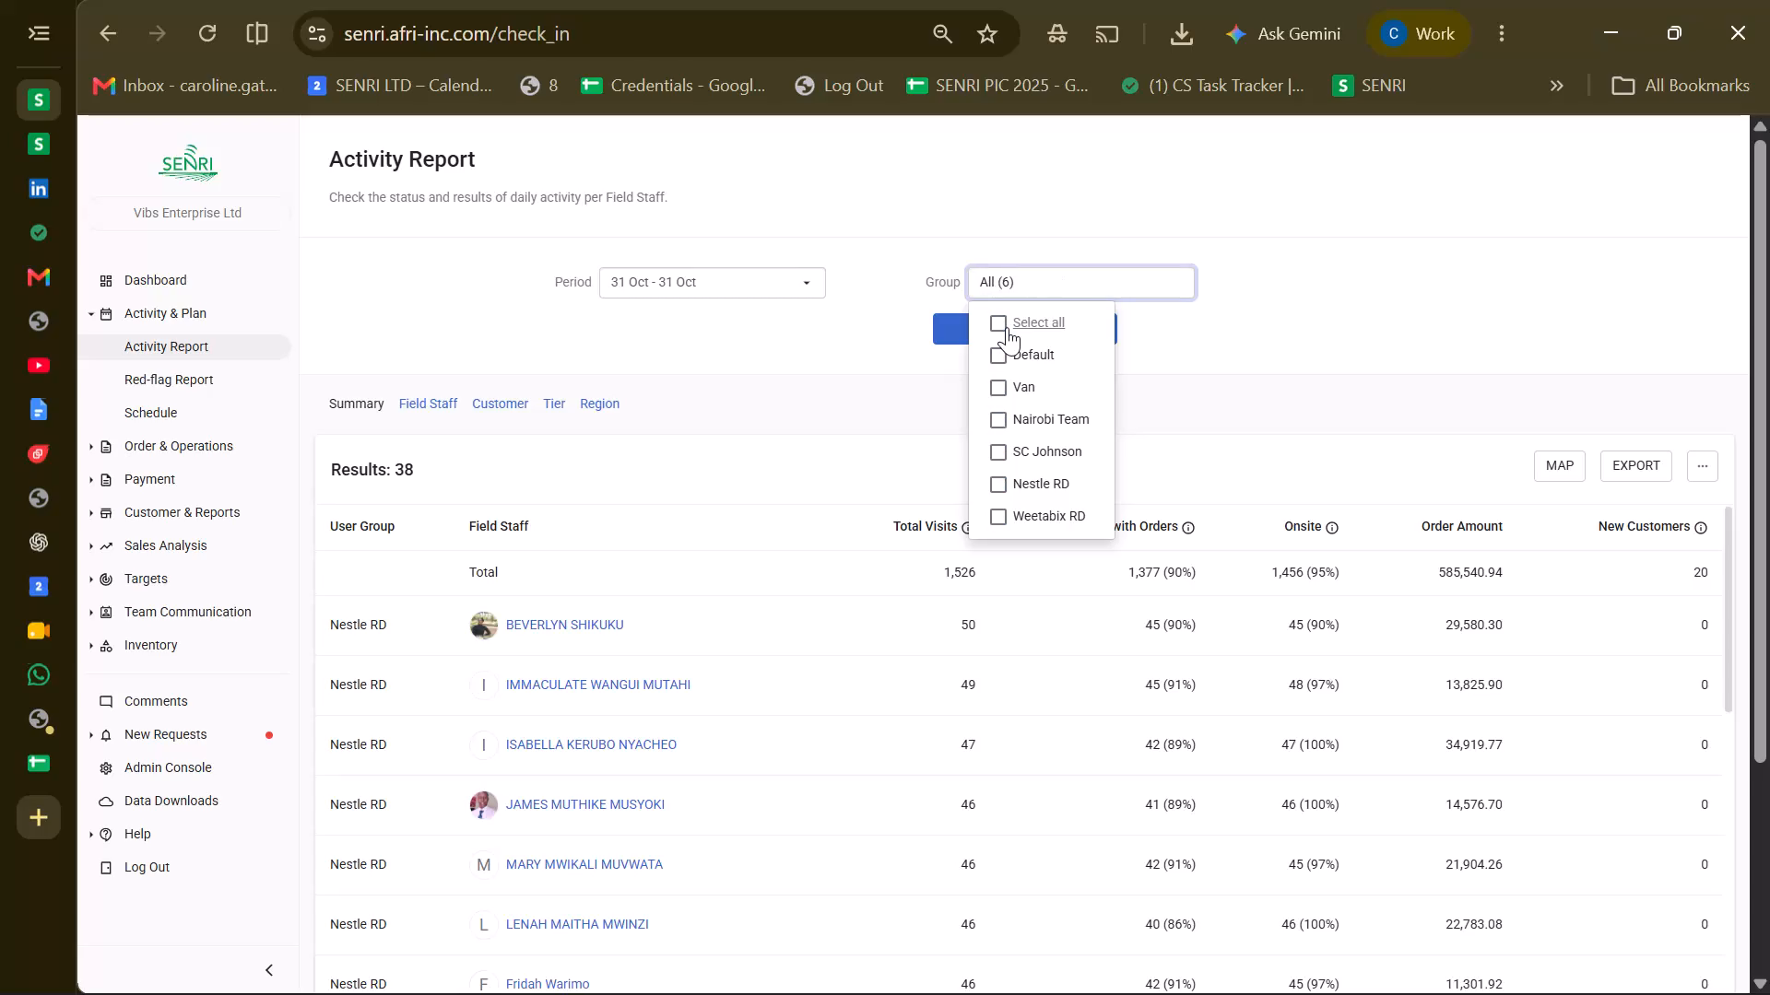
Filter the 31 October Activity Report to the Van user group and run the search.
click(1005, 387)
click(1267, 364)
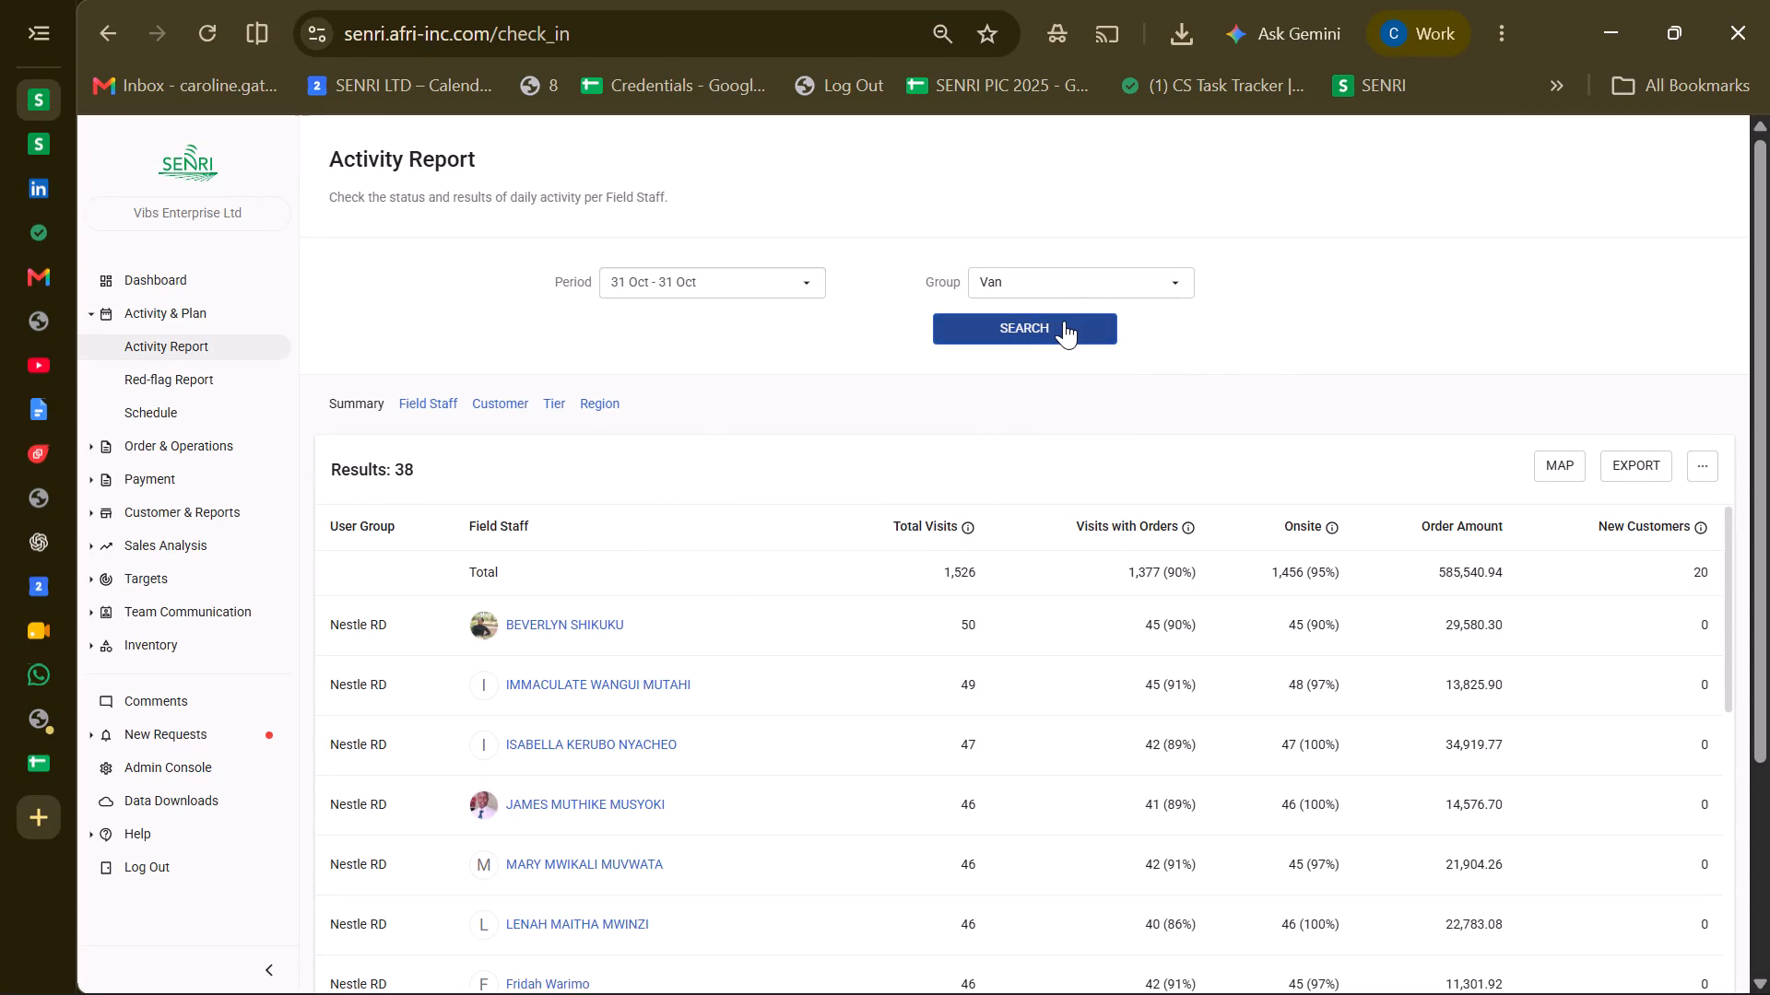
click(1058, 321)
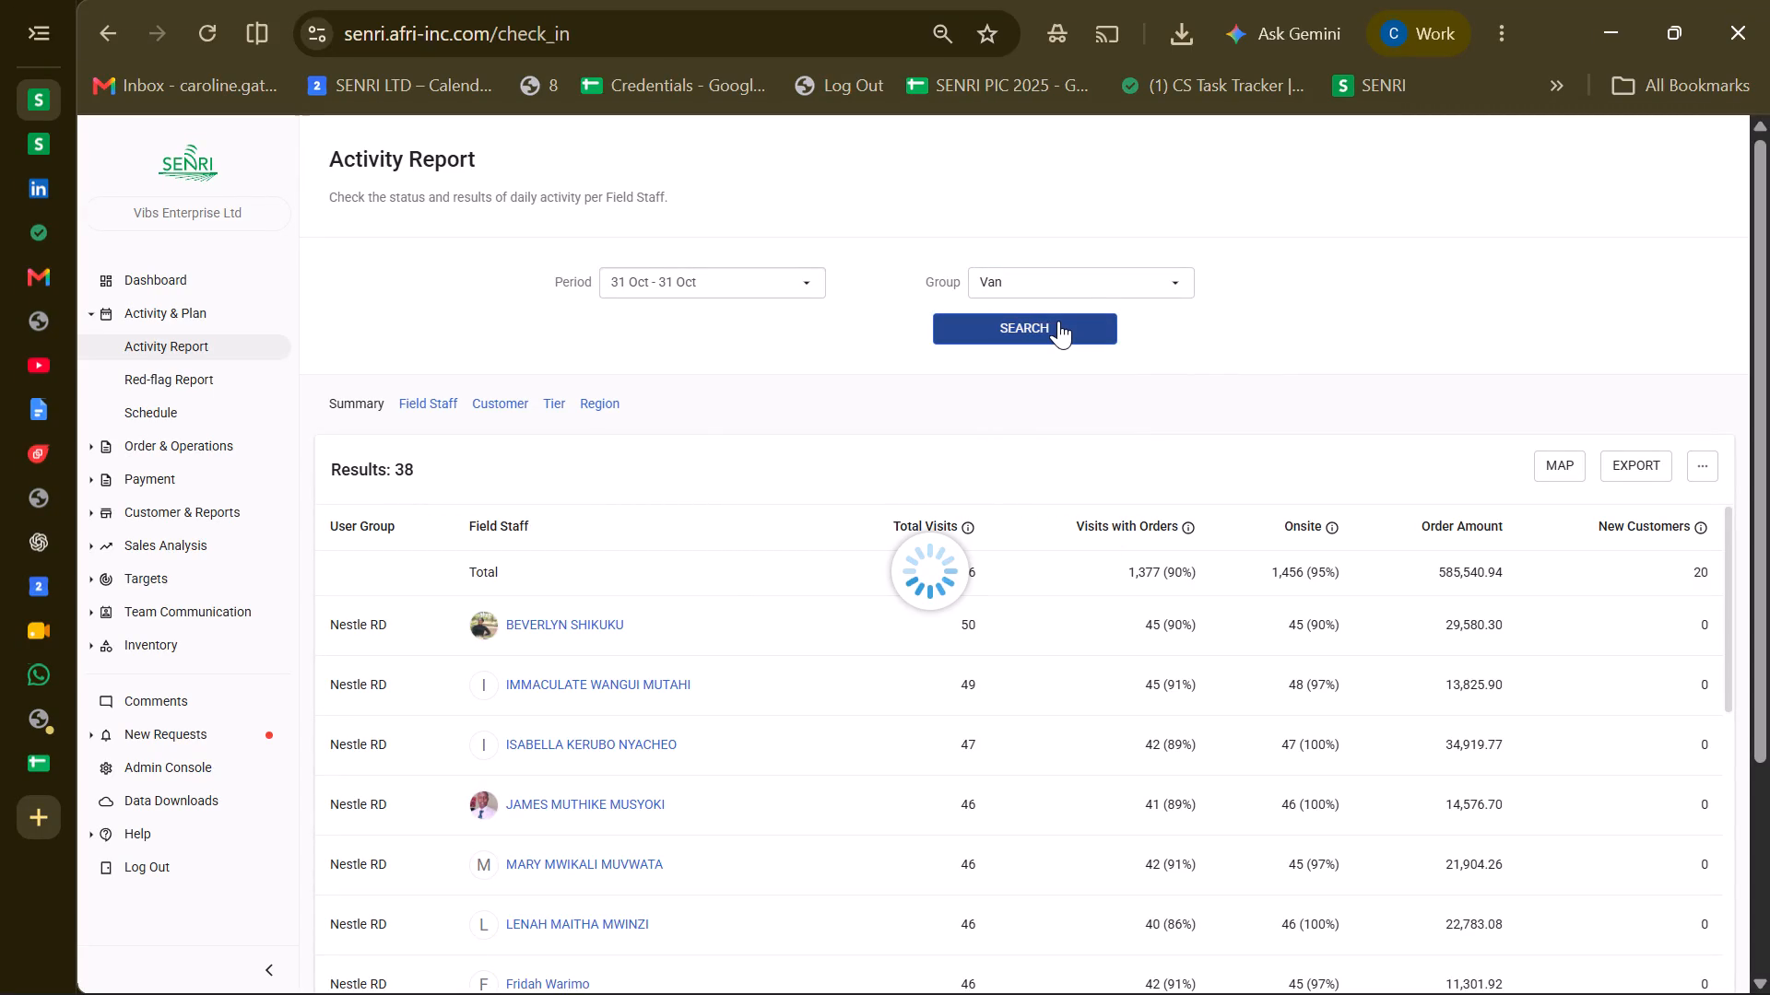
triple_click(1058, 321)
triple_click(1058, 321)
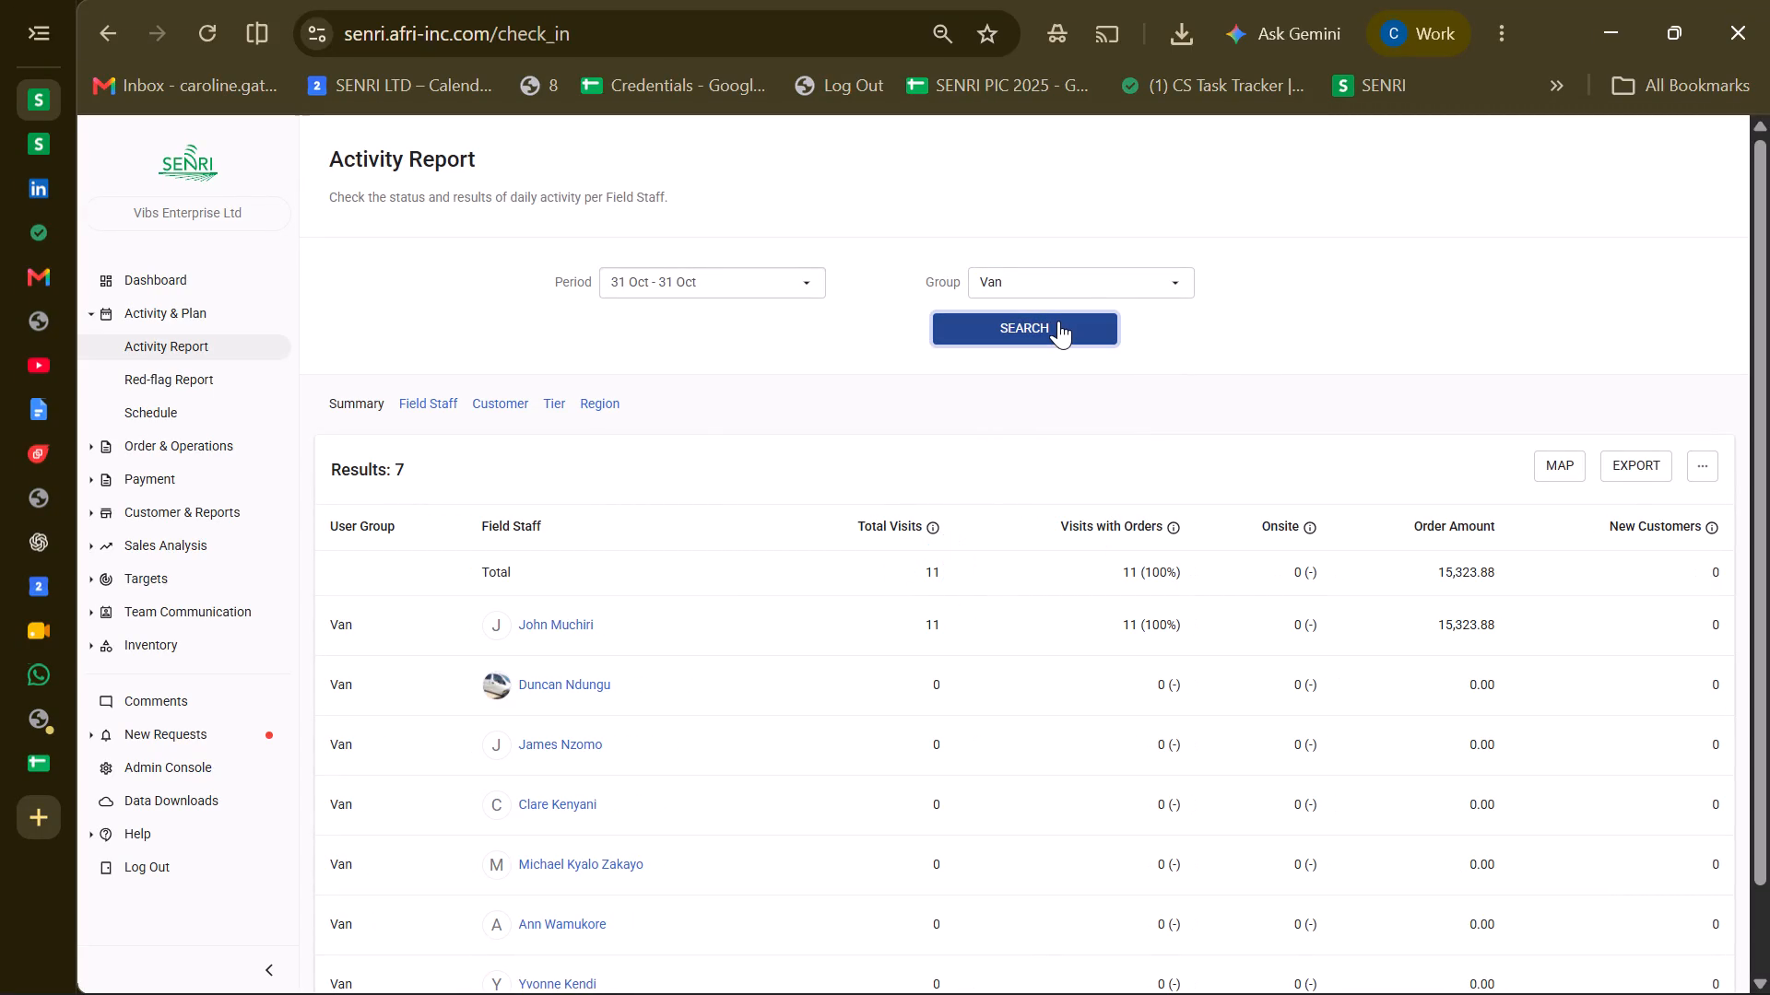
triple_click(1058, 321)
triple_click(1058, 321)
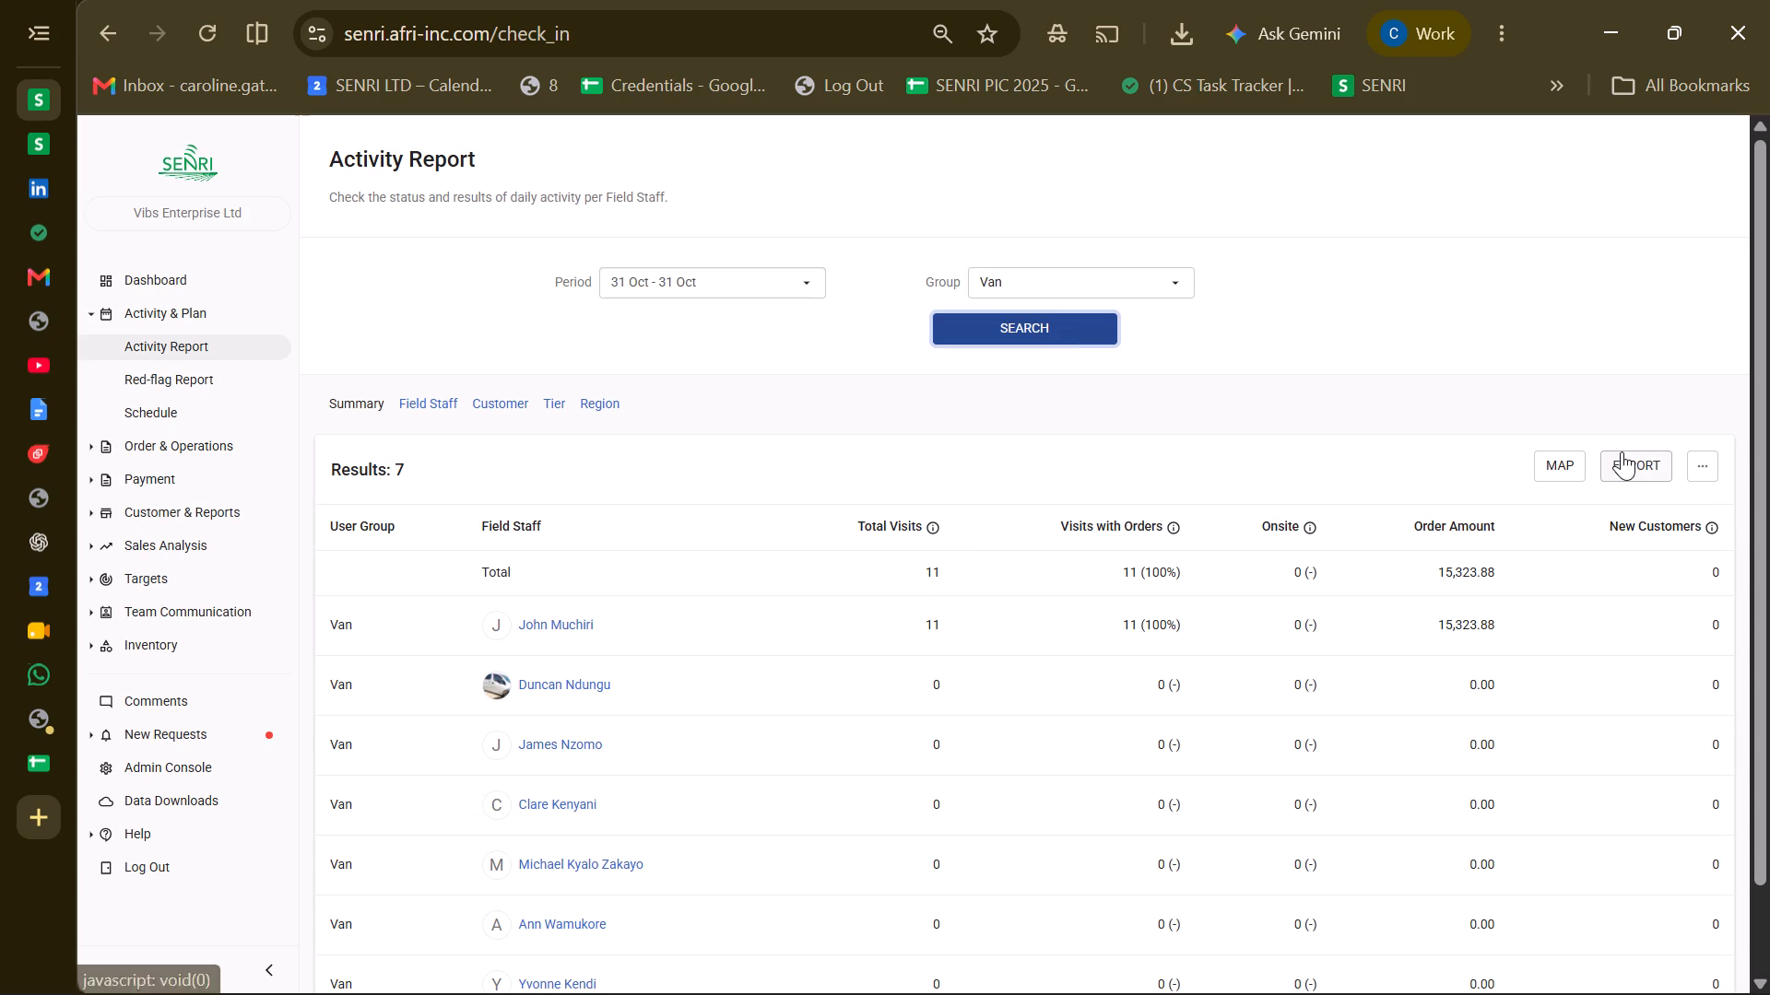
Export the Van group's 31 October summary and open the downloaded CSV in Excel.
click(1622, 451)
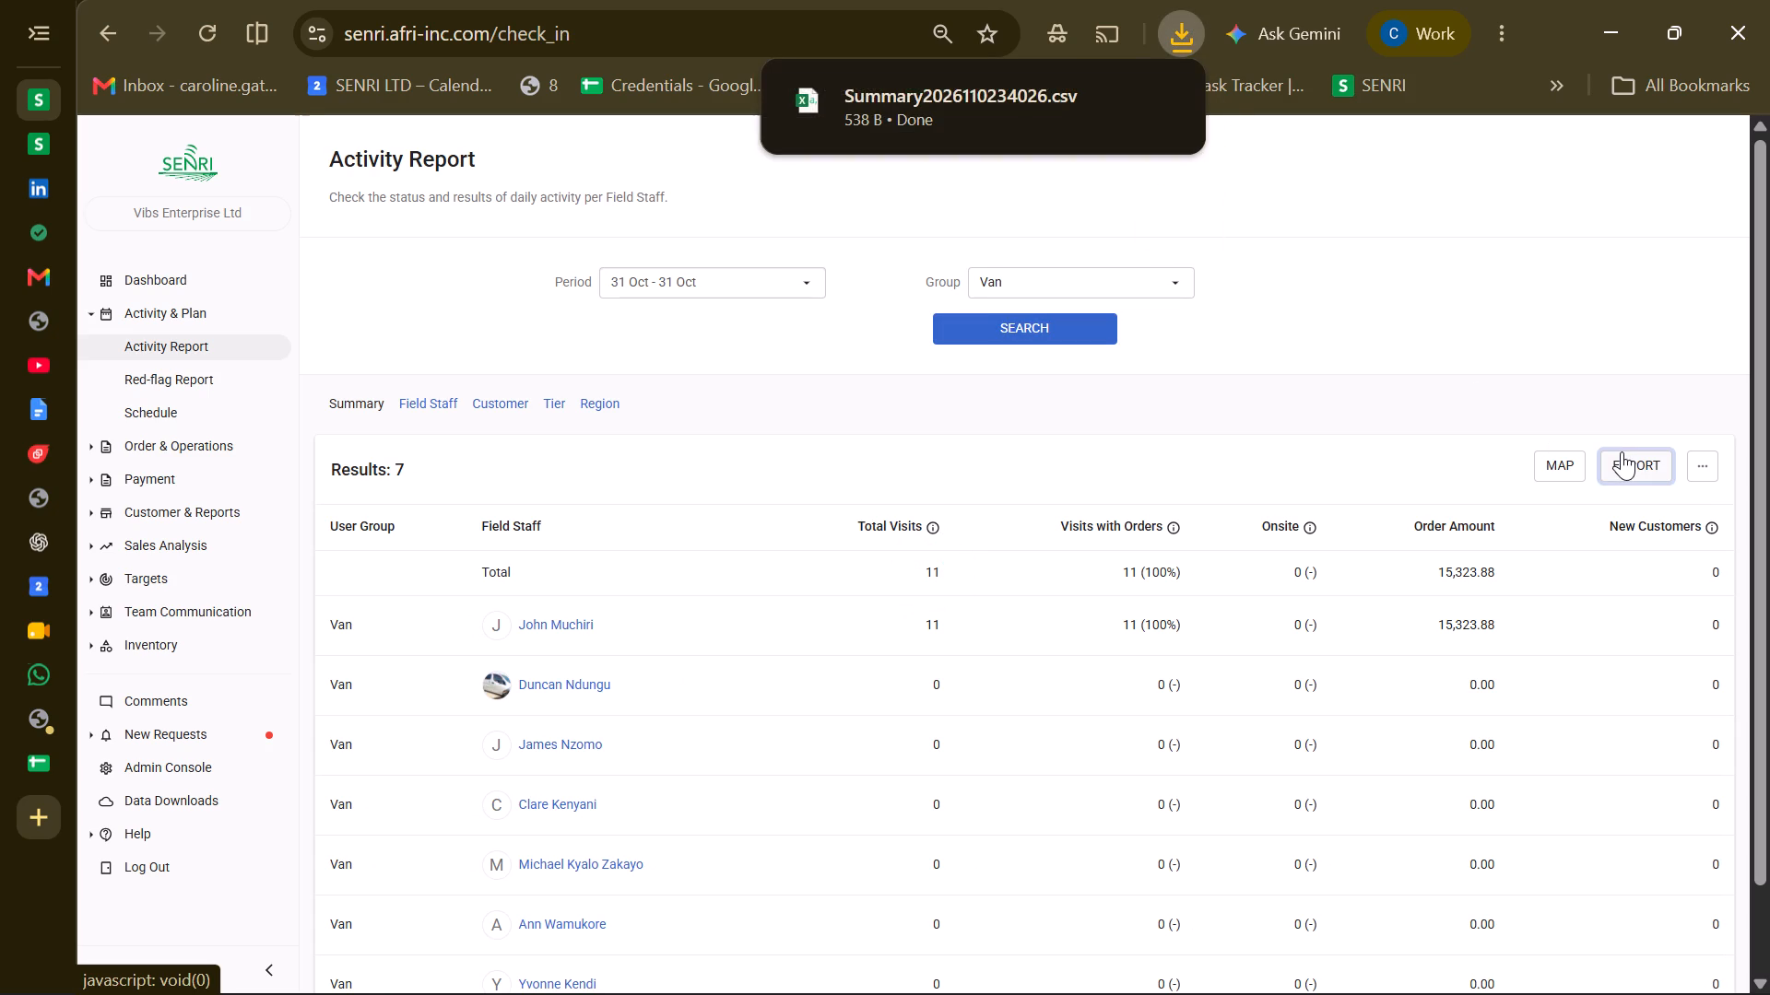
click(1050, 110)
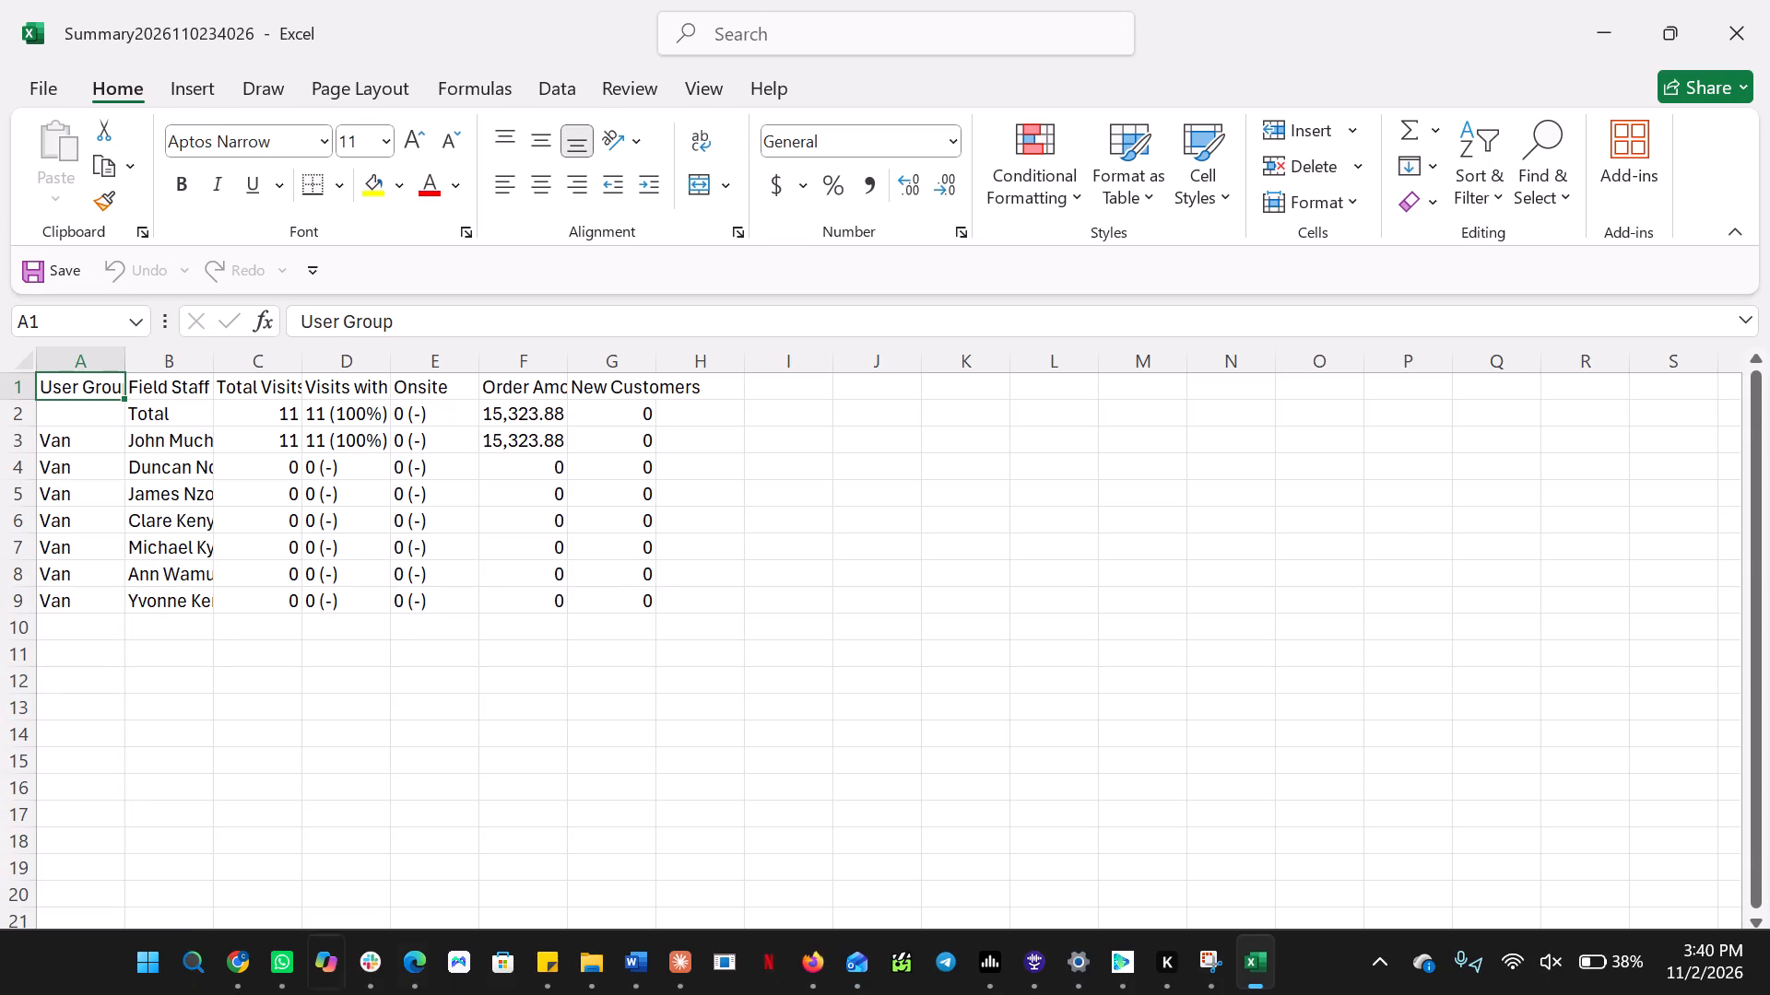
Return to SENRI in Chrome and run the Van group's Activity Report for 30 October 2026.
click(167, 851)
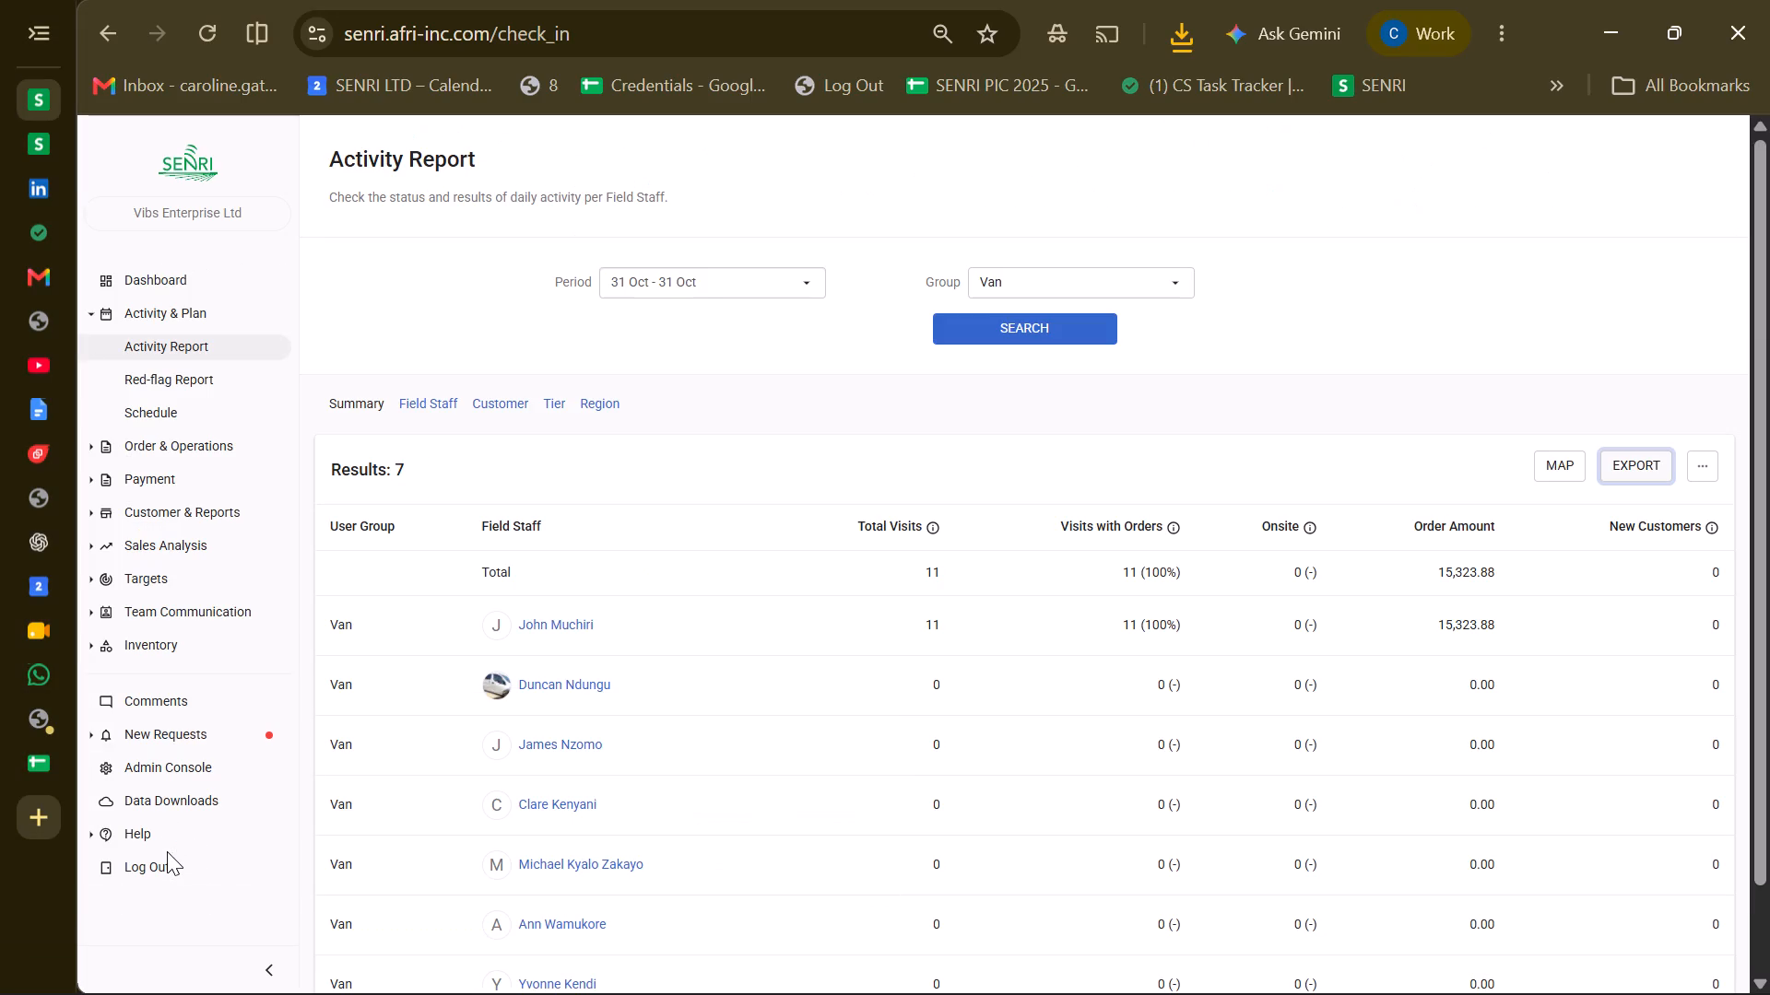
click(656, 284)
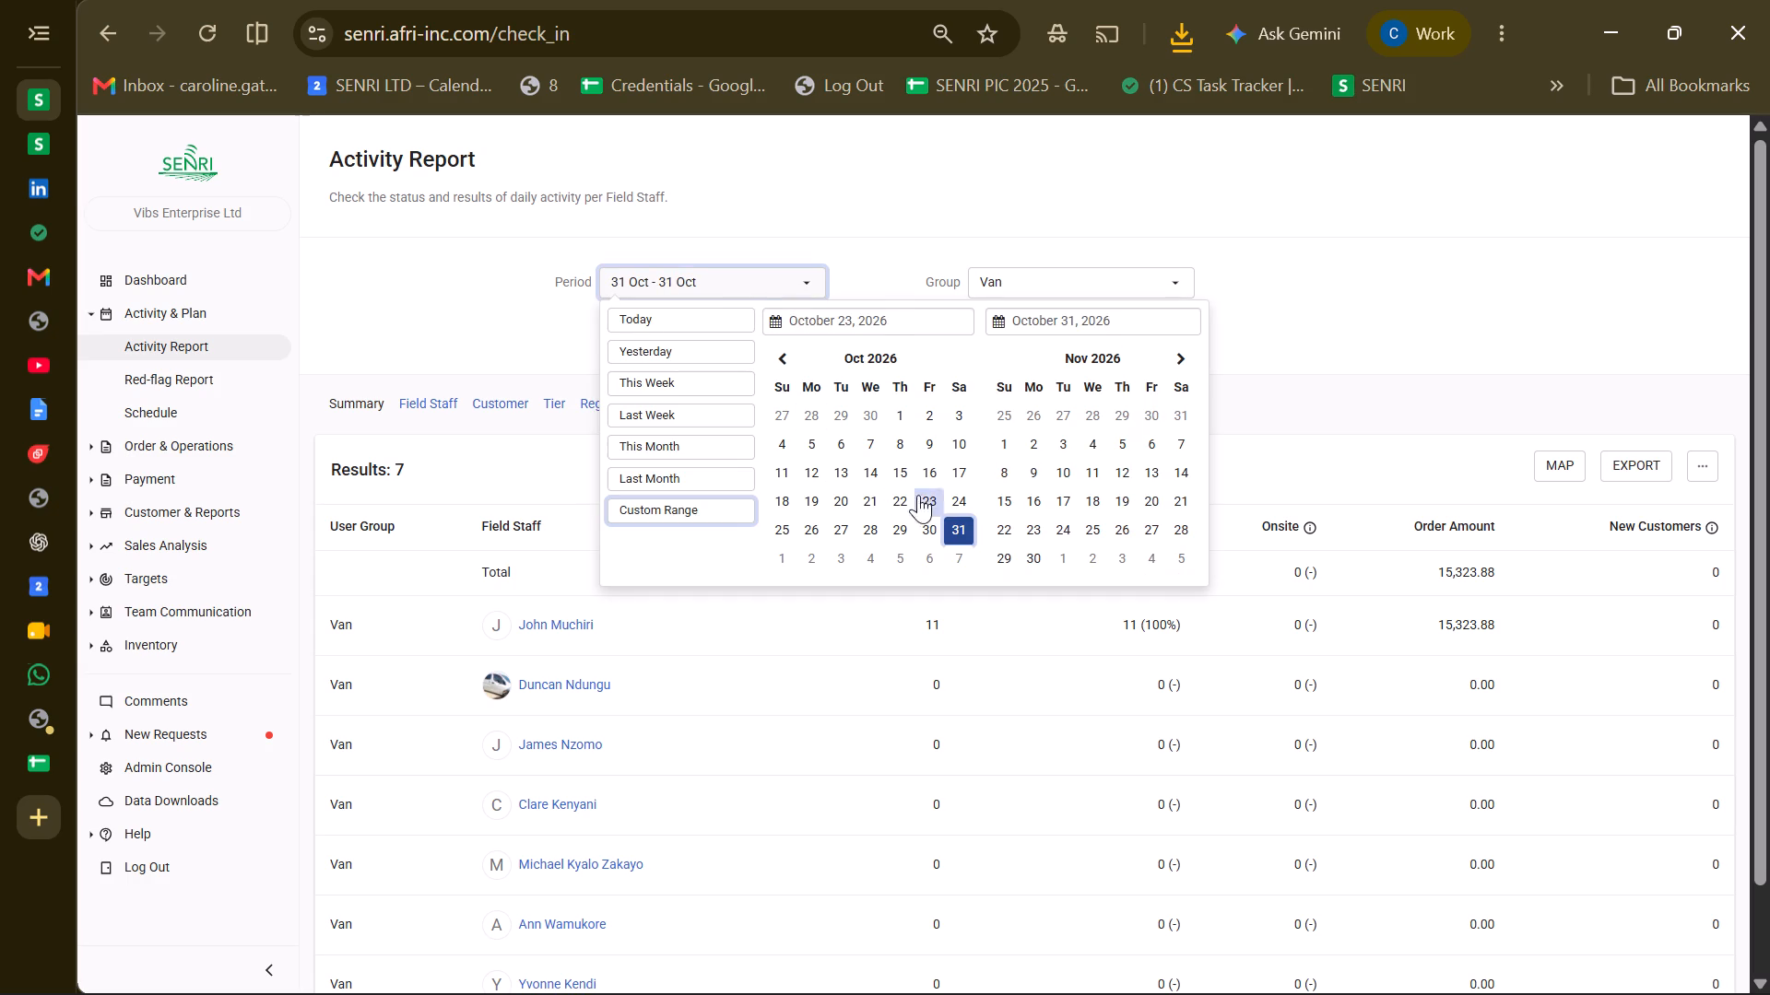
click(934, 537)
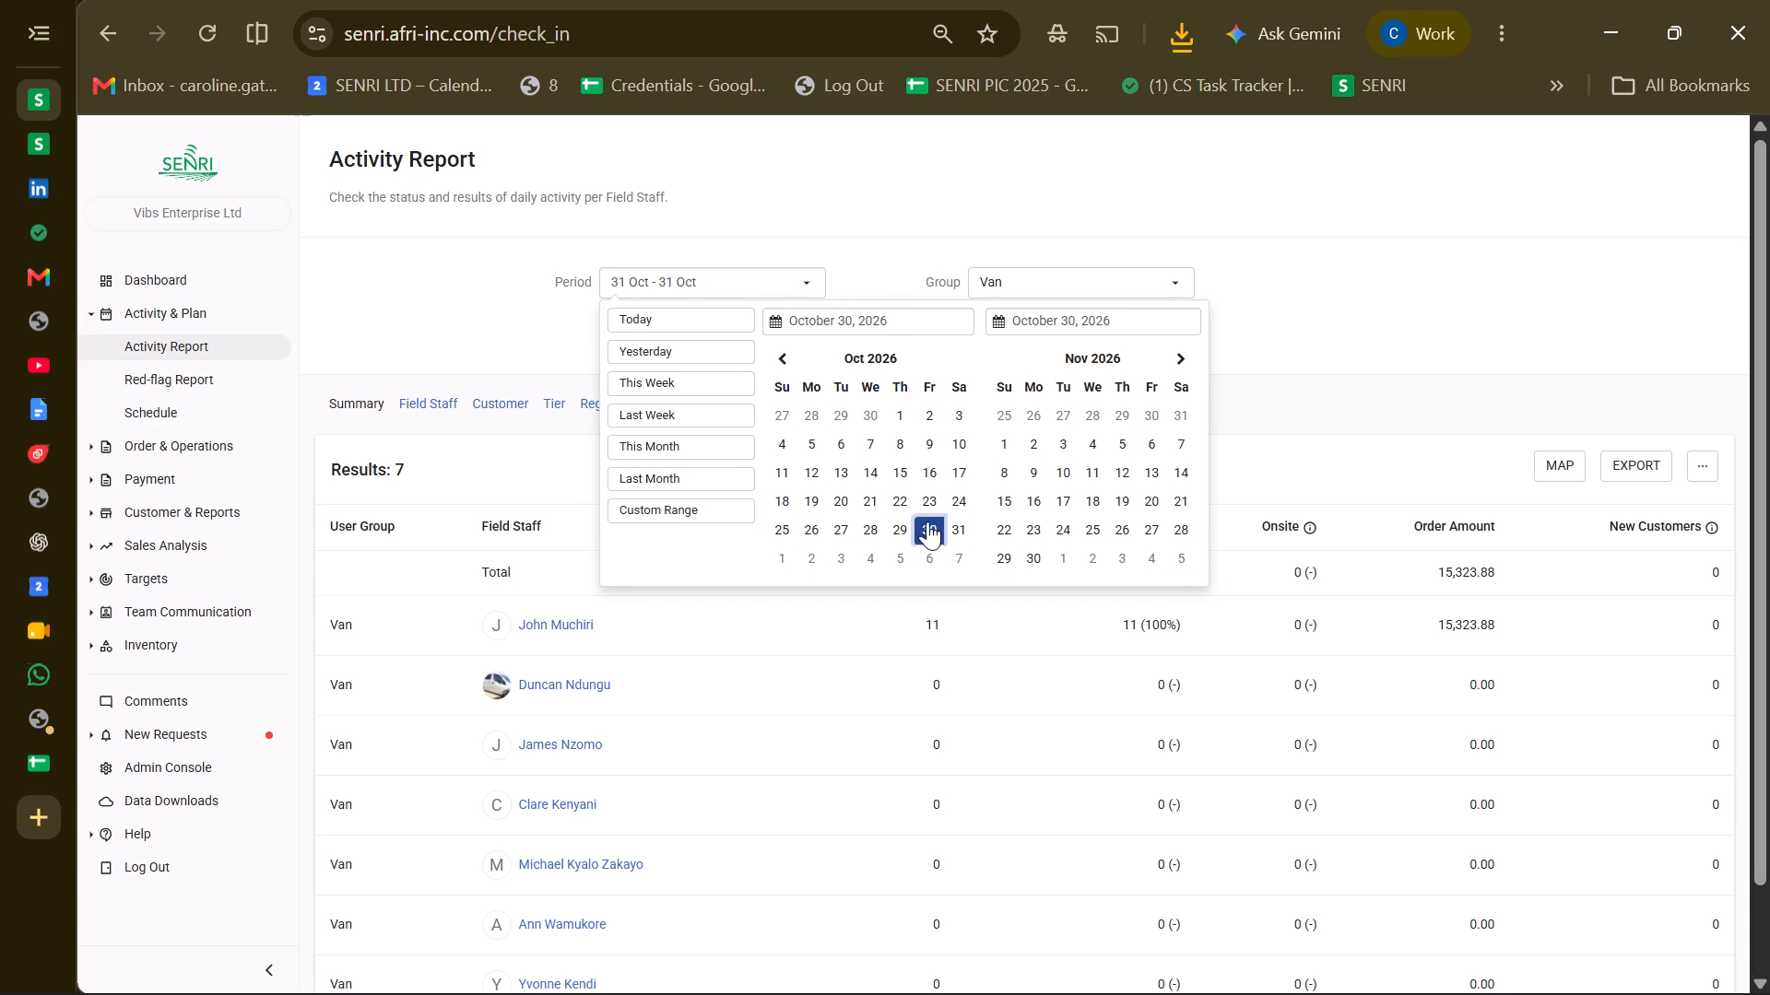
click(927, 521)
click(1021, 323)
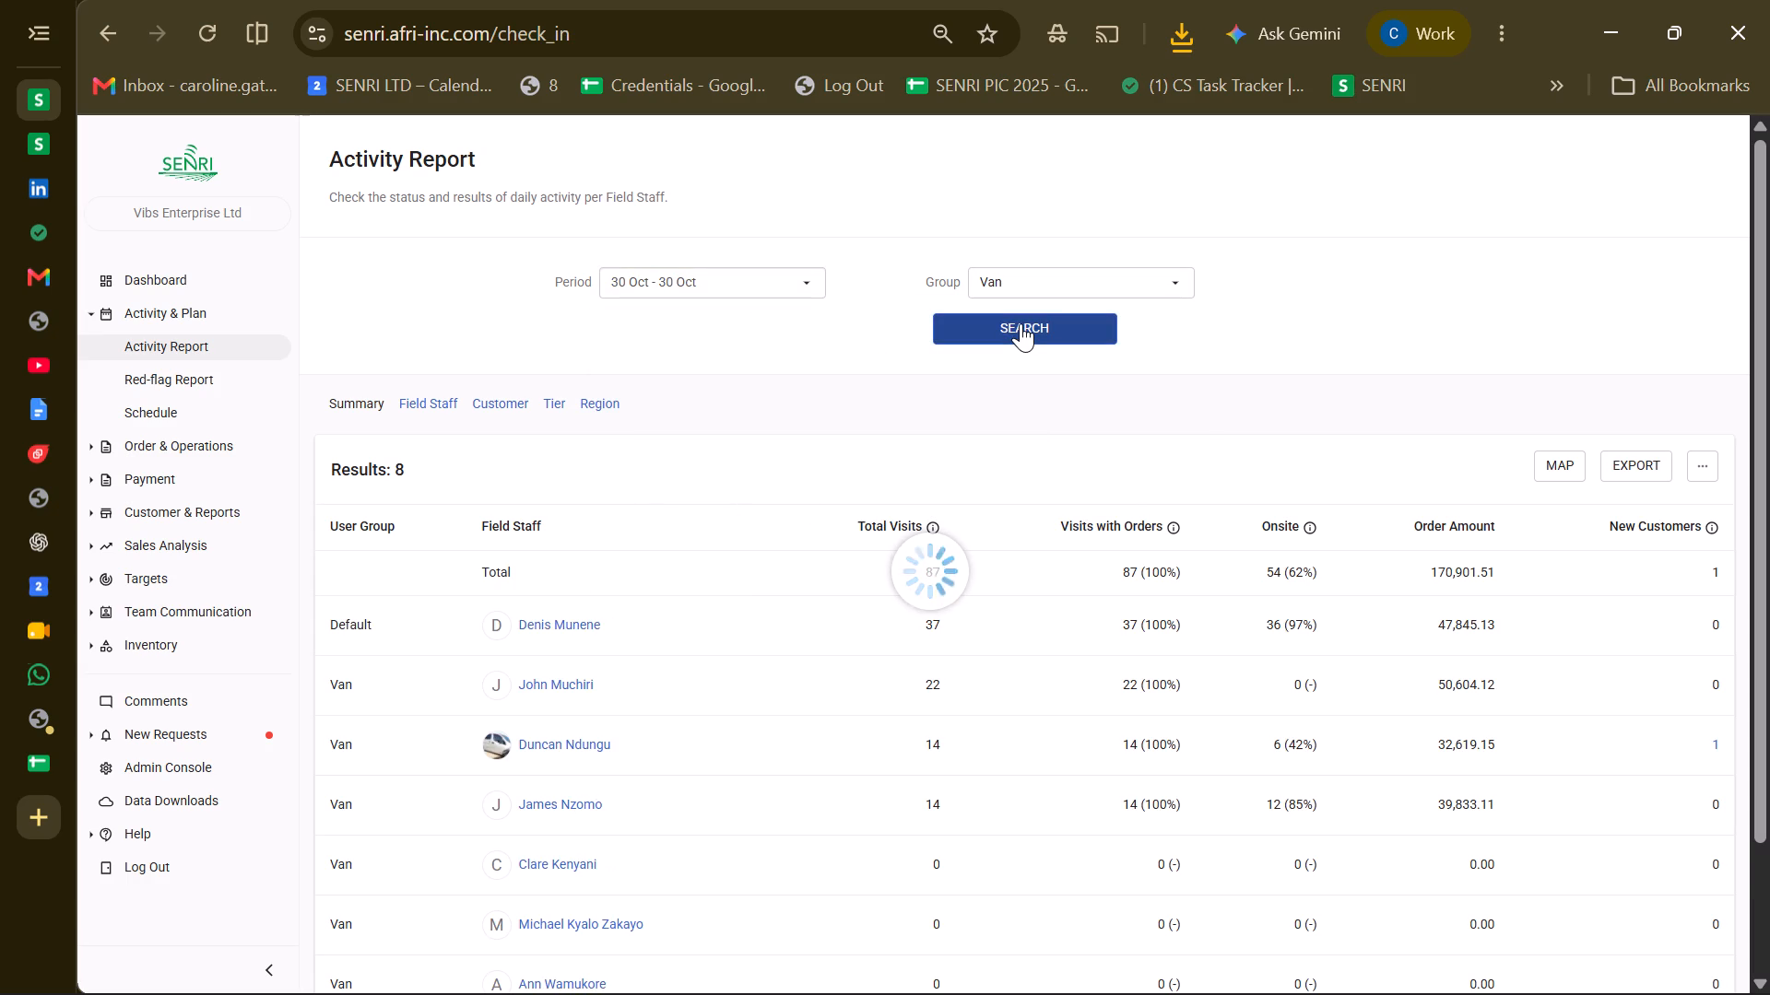
triple_click(1021, 323)
double_click(1021, 323)
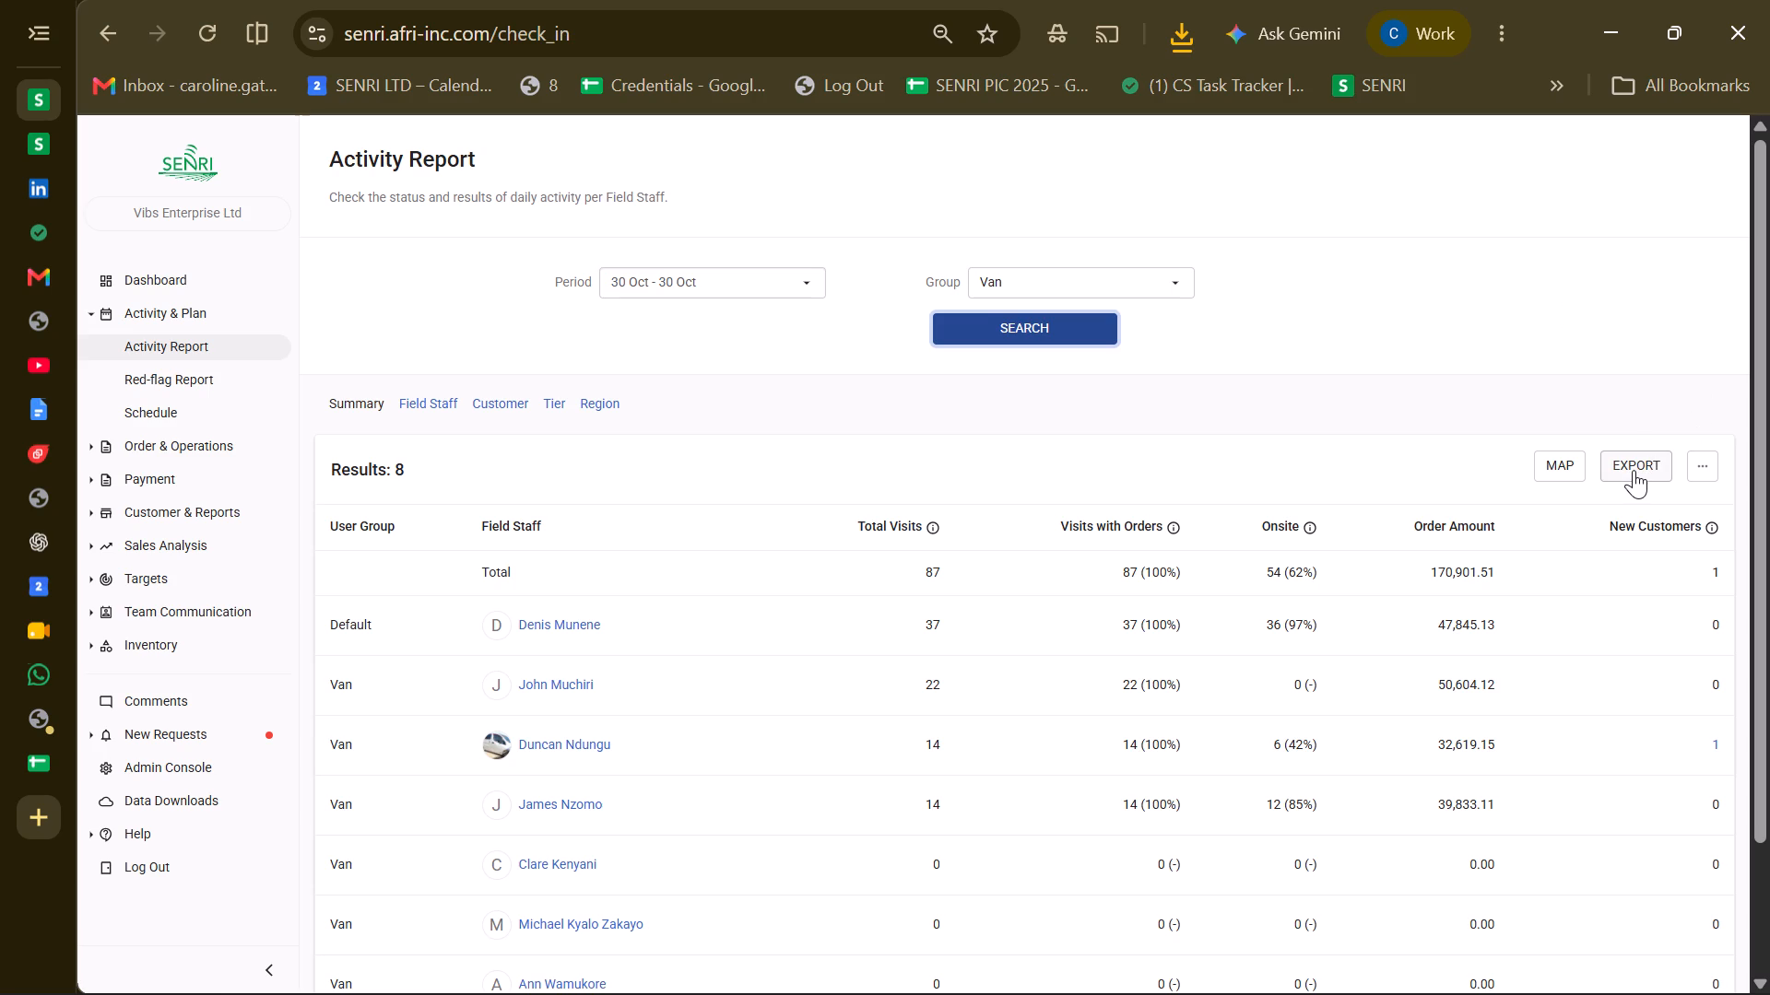
Export the Van group's 30 October summary and open the downloaded CSV in Excel.
click(1634, 470)
click(971, 94)
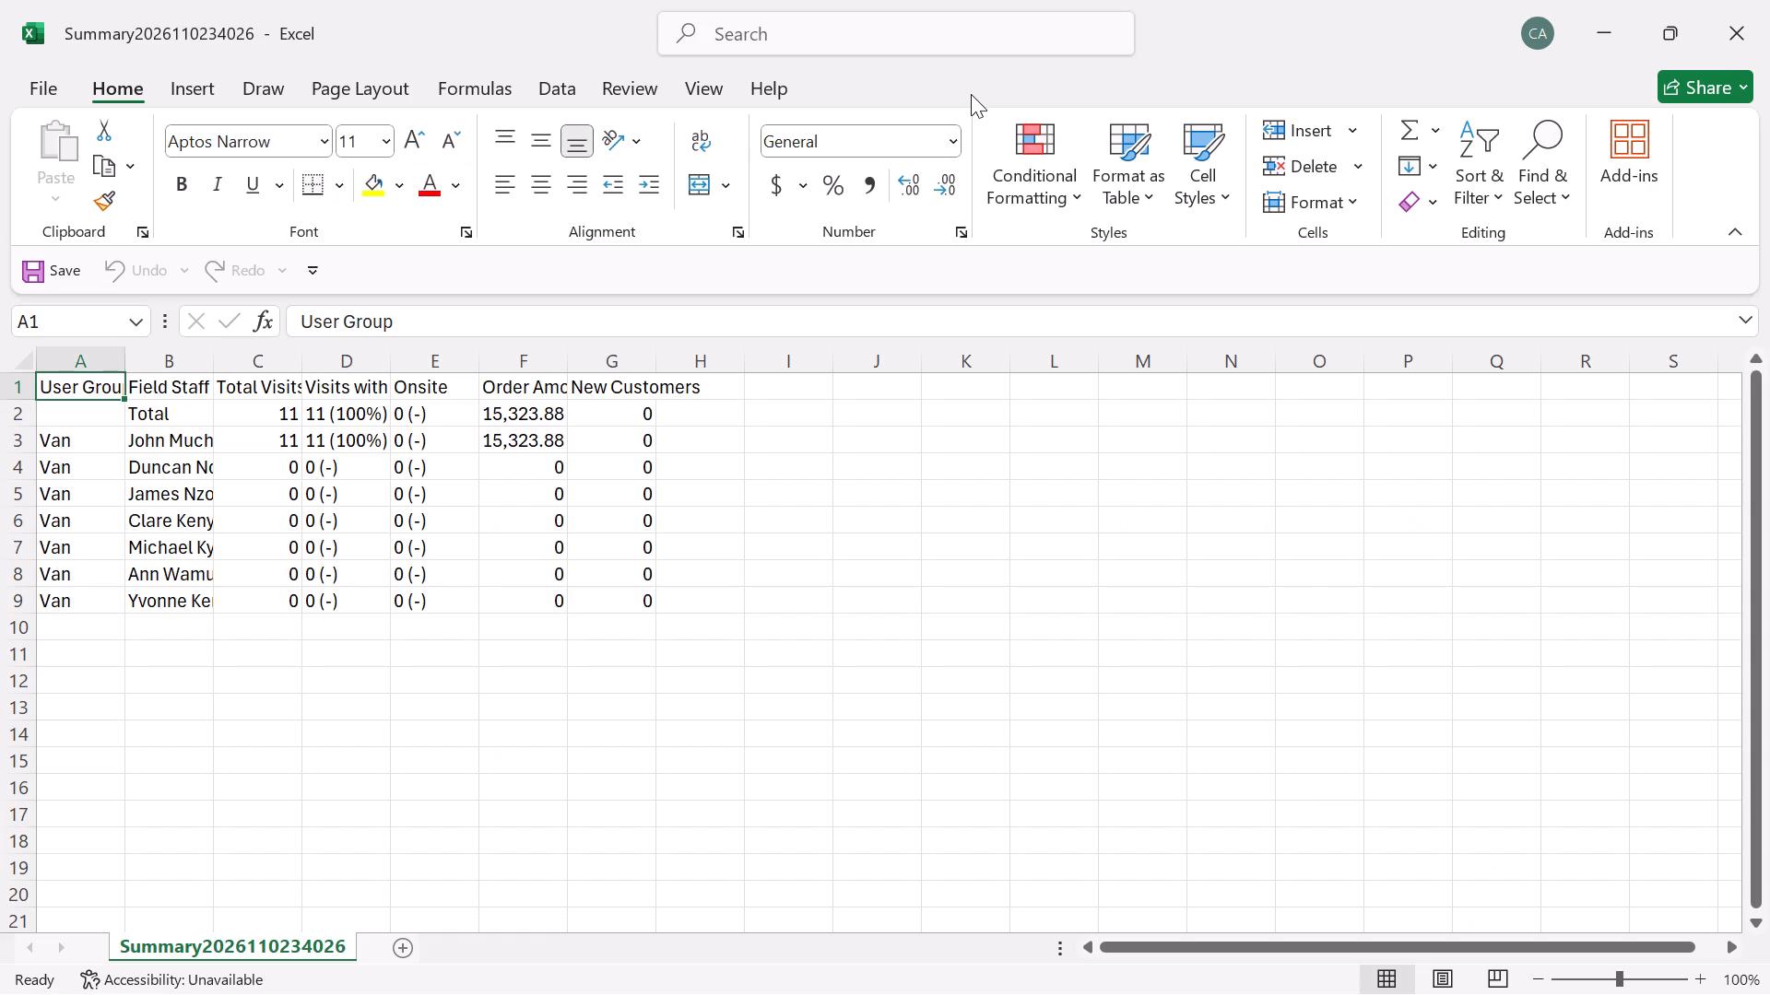
click(809, 405)
Move the entire 30 October table into the 31 October Van workbook, starting at cell A11.
click(395, 520)
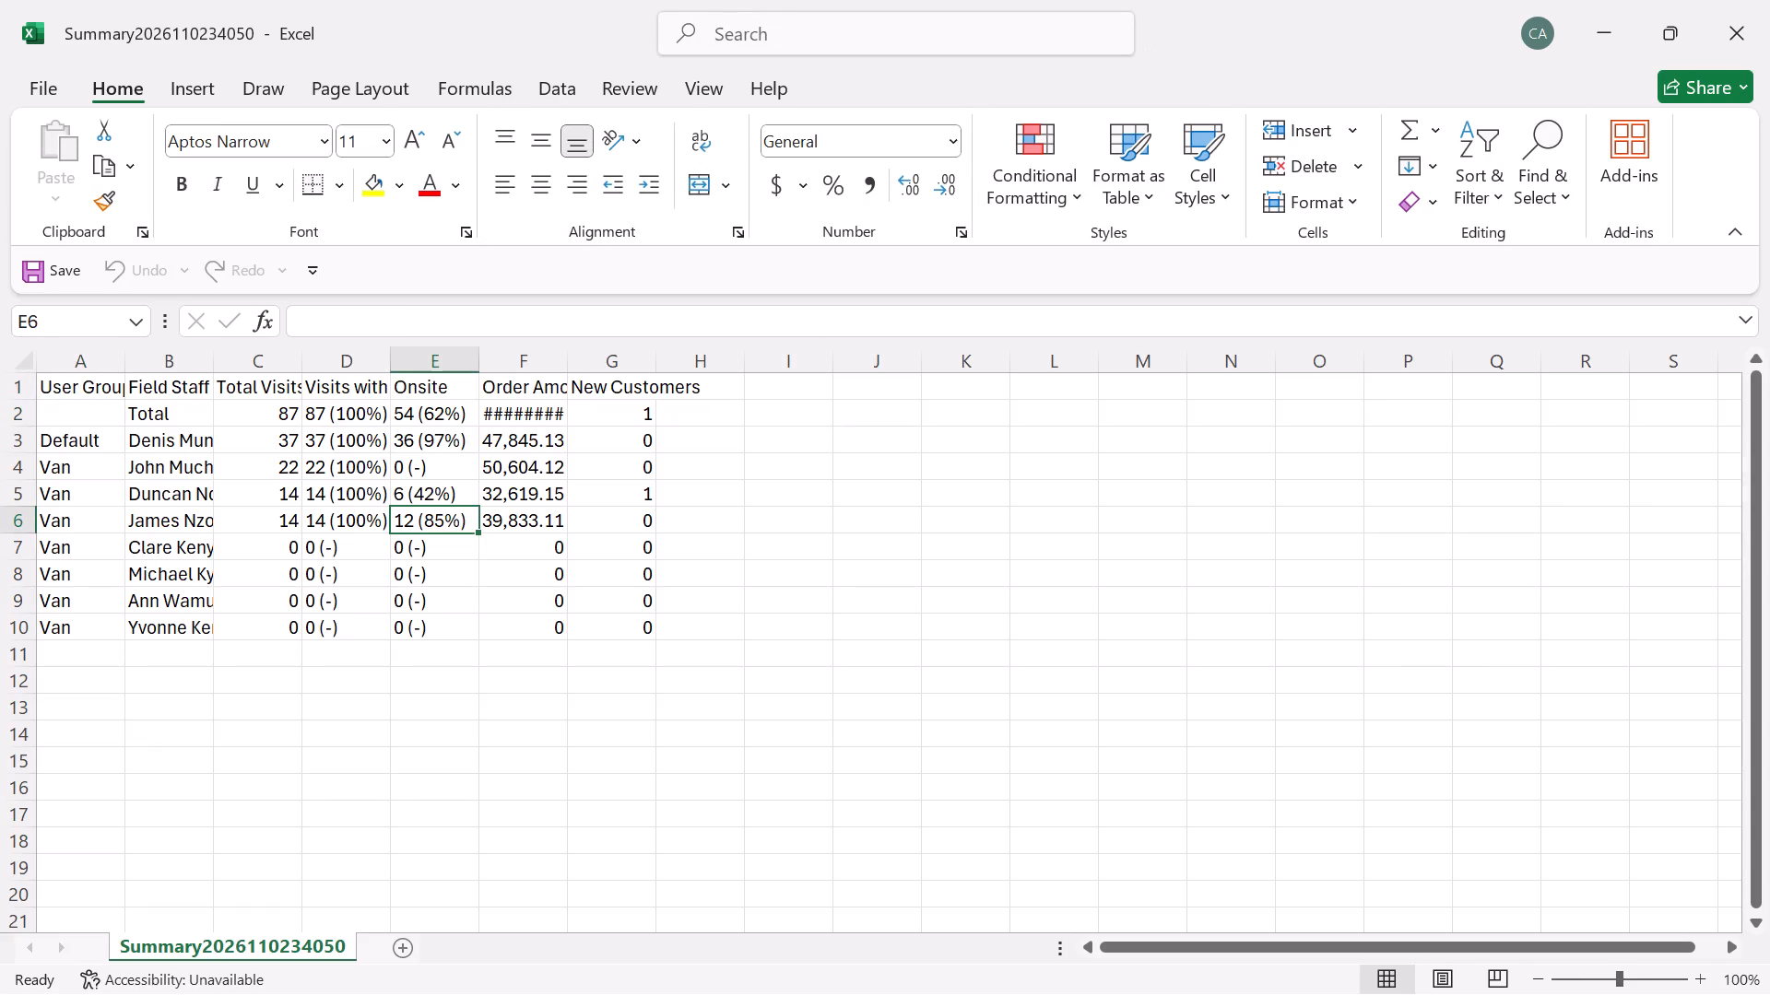
key(ctrl+a)
key(ctrl+x)
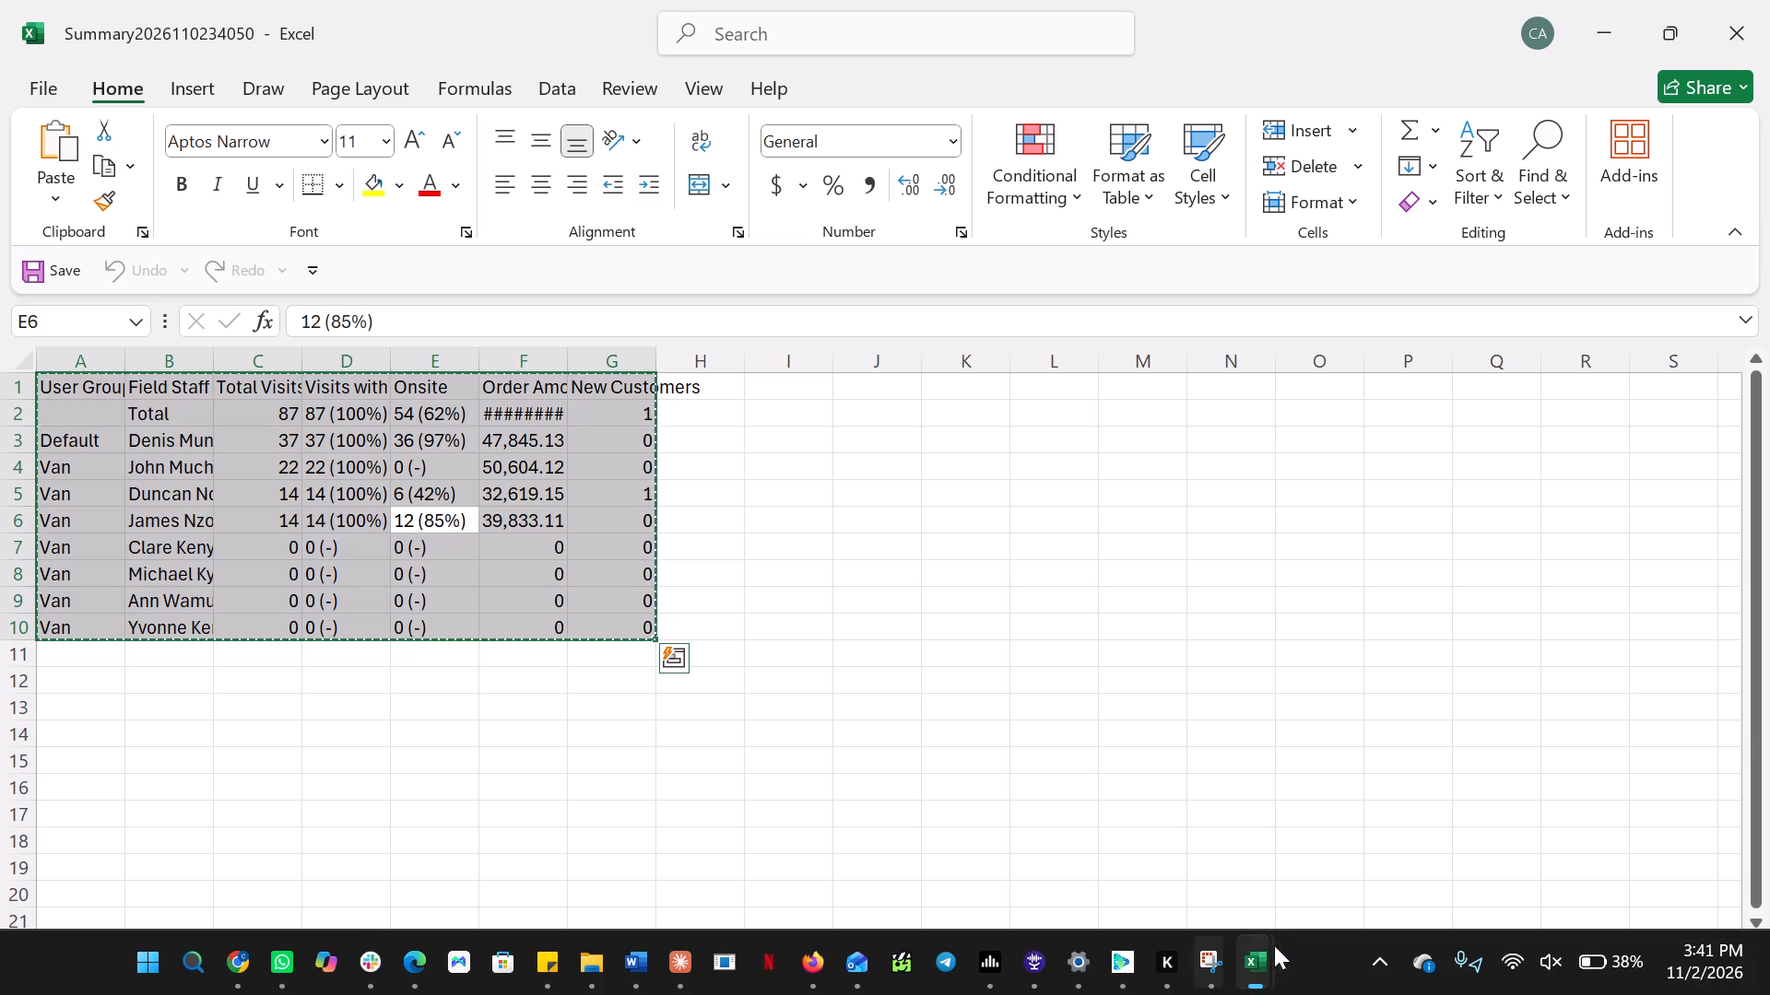
click(1123, 847)
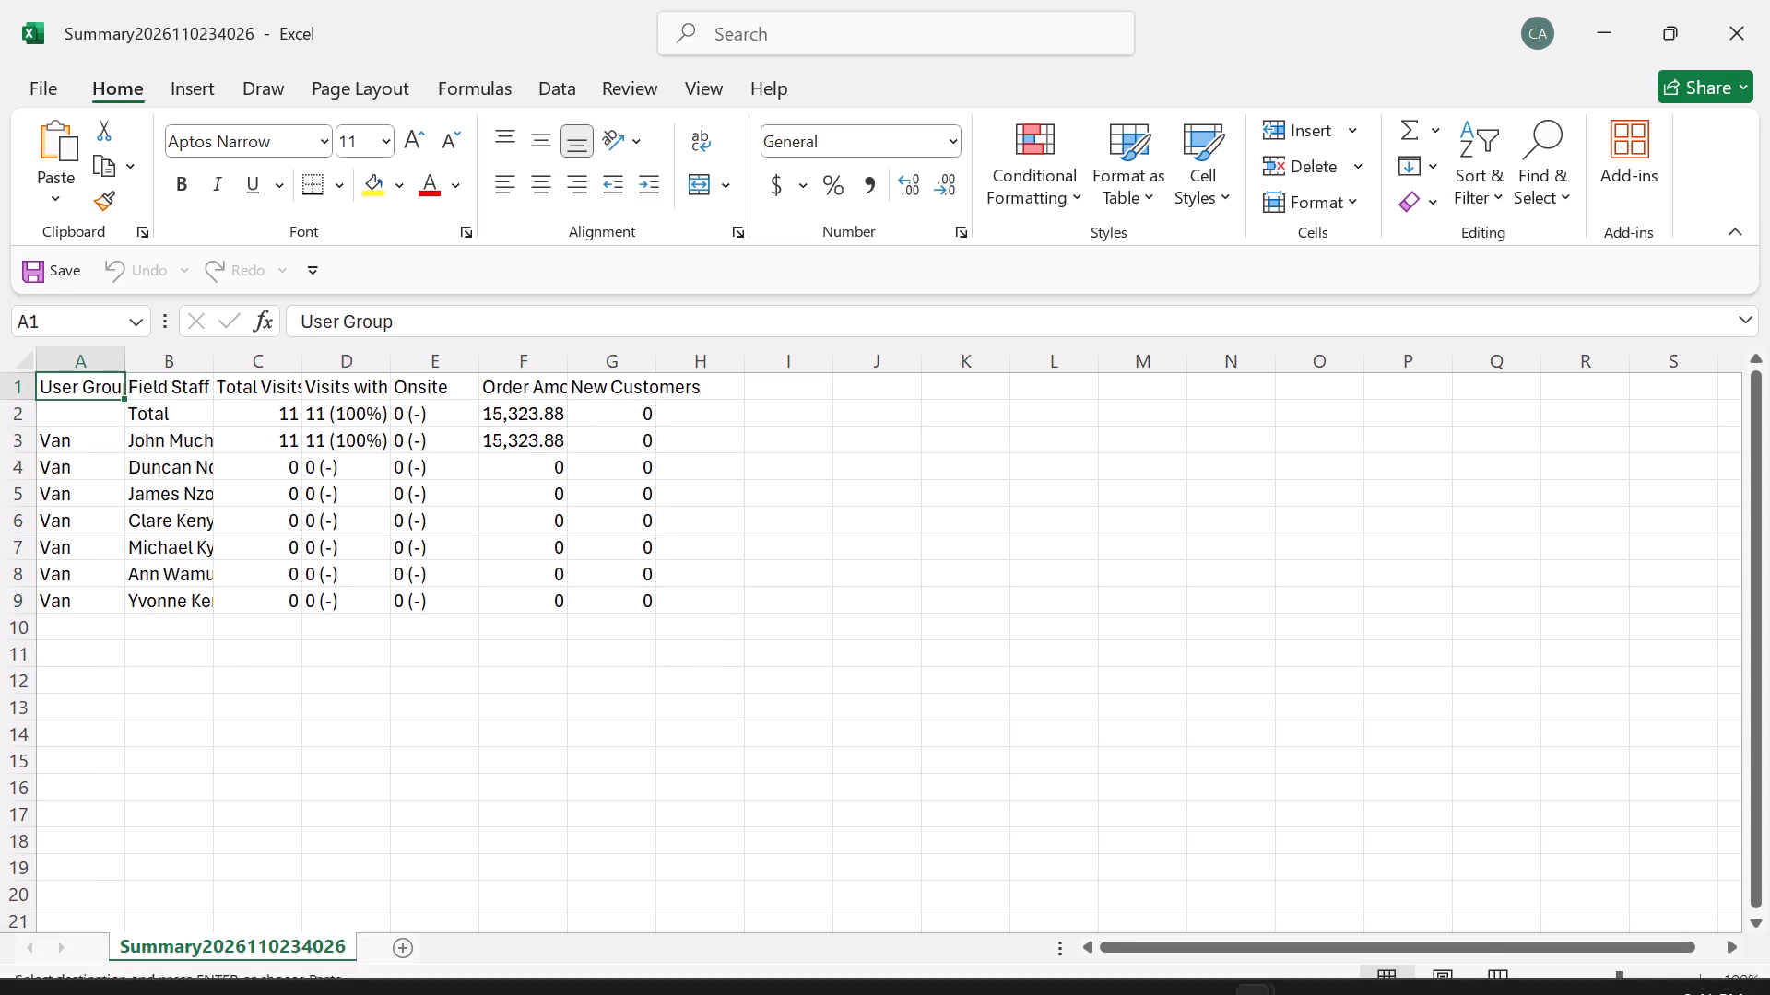
click(81, 654)
key(ctrl+v)
double_click(81, 654)
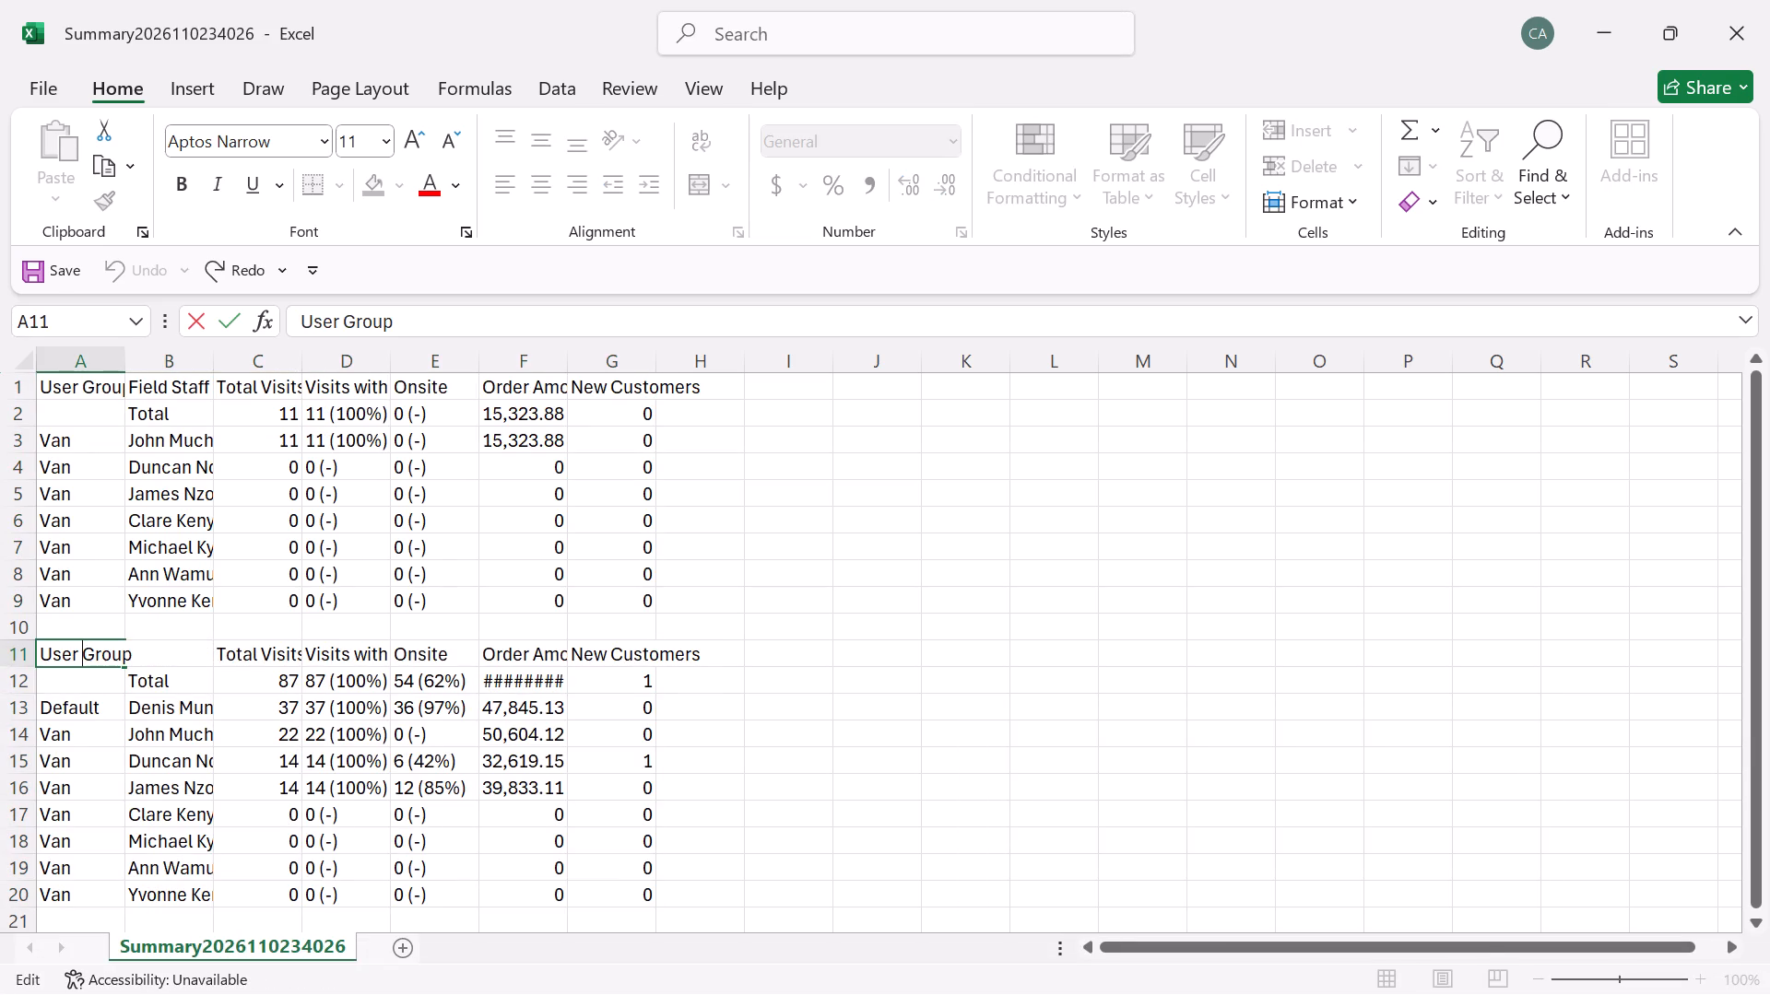
click(836, 766)
Replace the User Group headings with the report dates: 30/10/2026 in A11 and 31/10/2026 in A1.
click(91, 662)
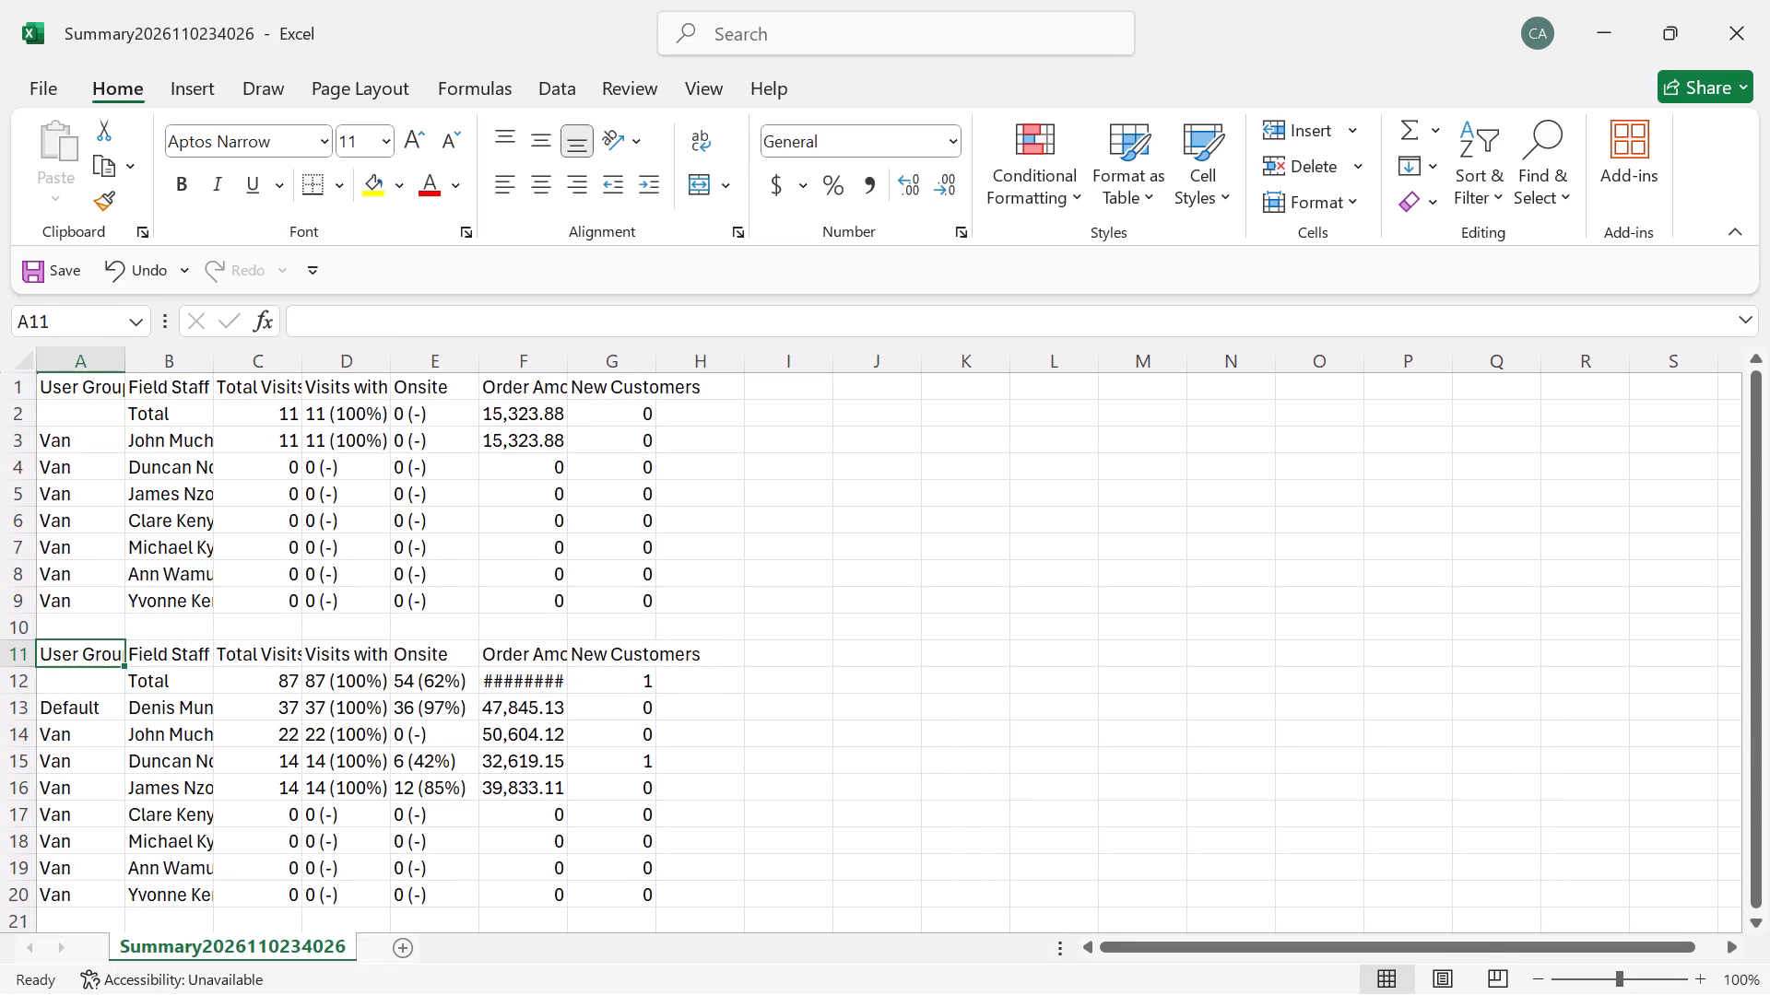
text(30/10/2026)
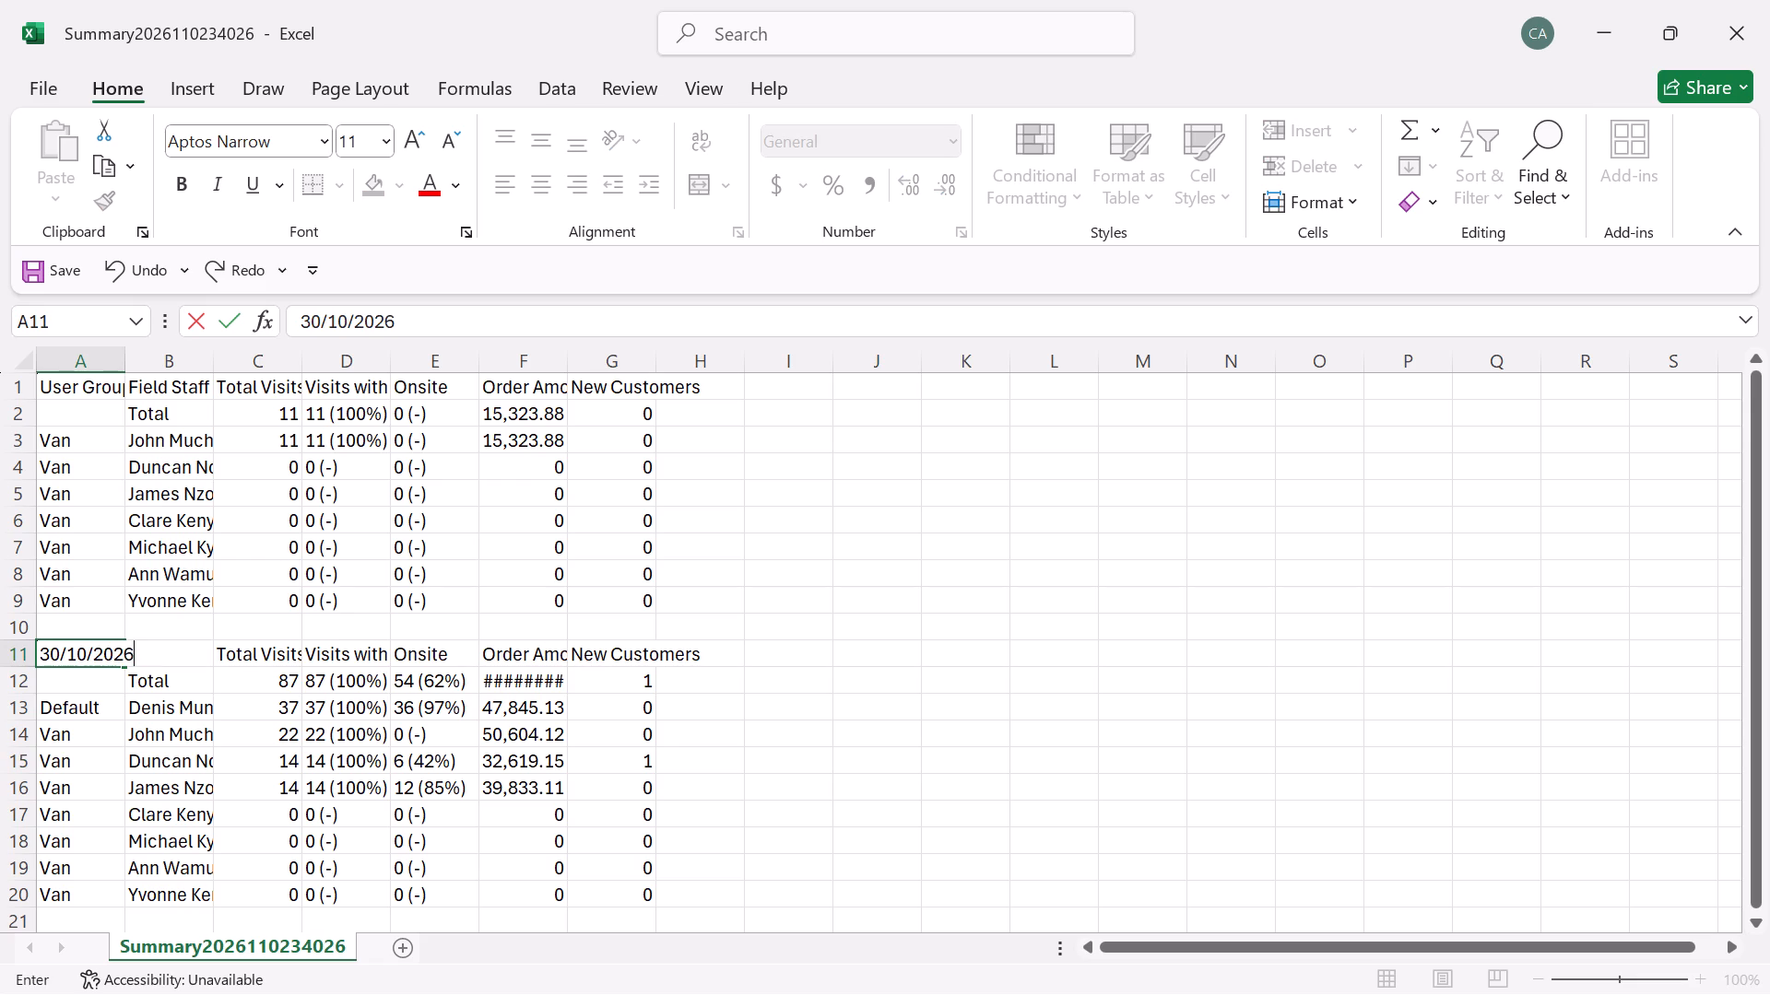
click(85, 391)
text(31/10/2026)
key(Return)
Make the header and Total rows of both Van tables, rows 1–2 and 11–12, bold with red text.
drag(14, 379, 11, 409)
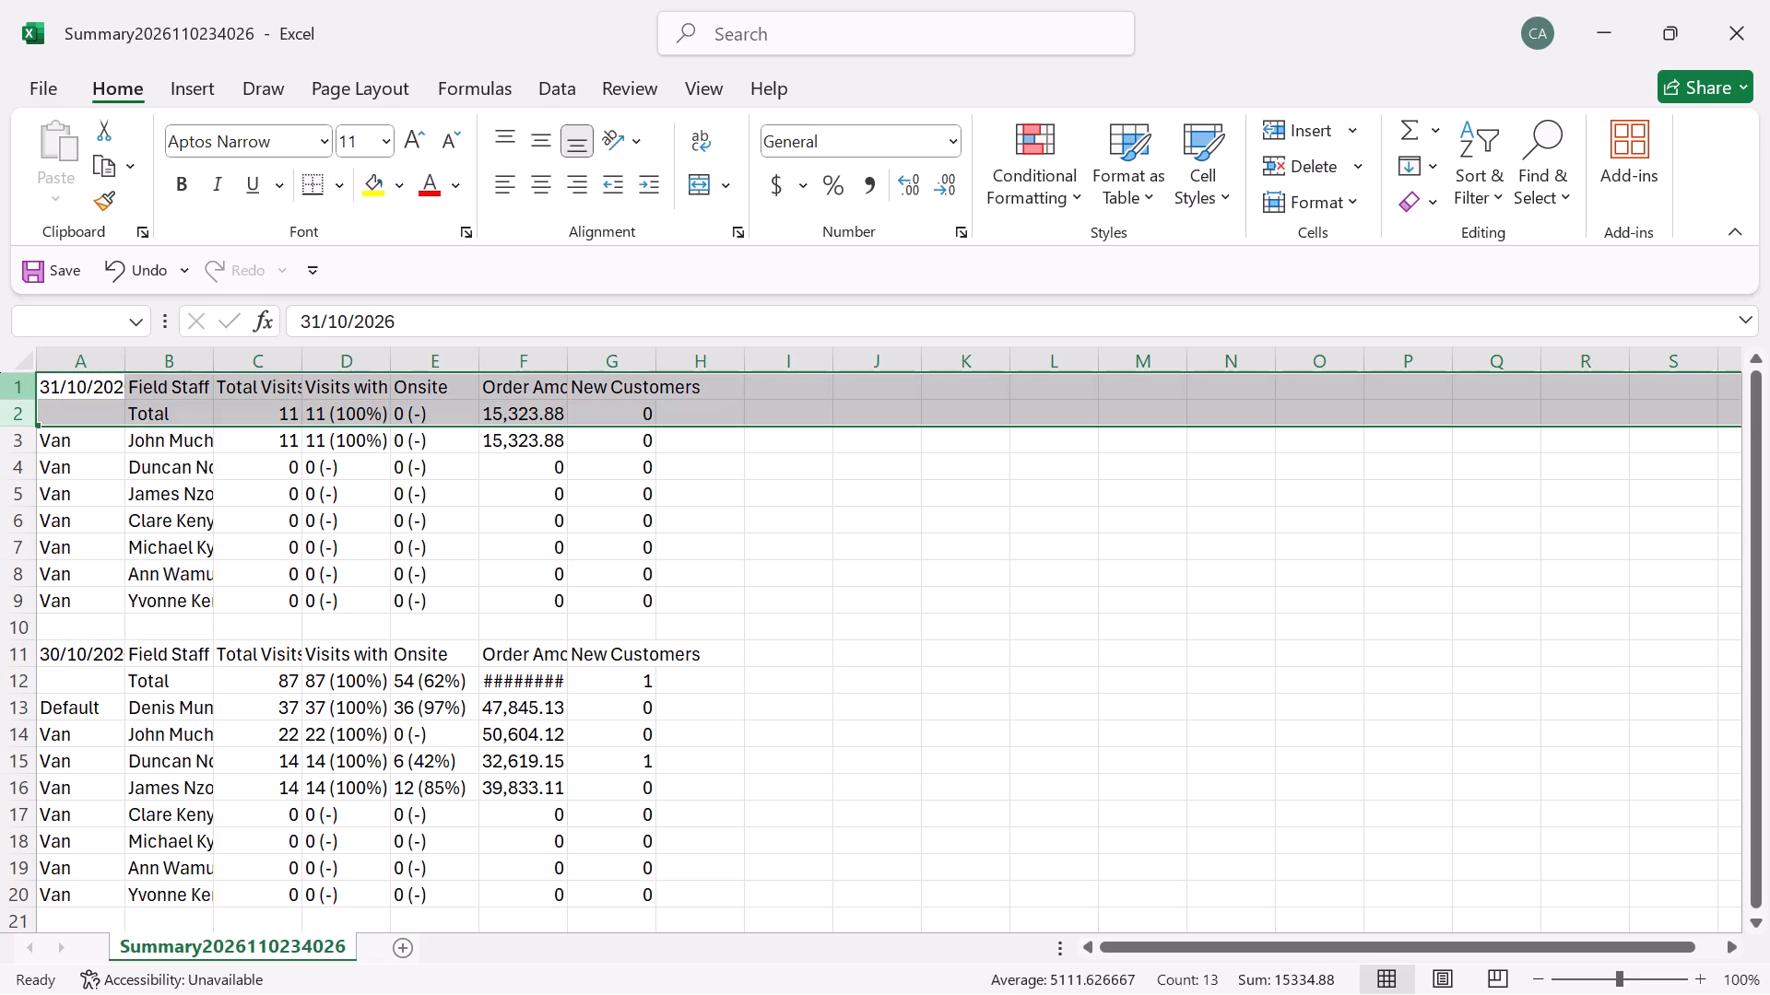
click(180, 181)
click(429, 185)
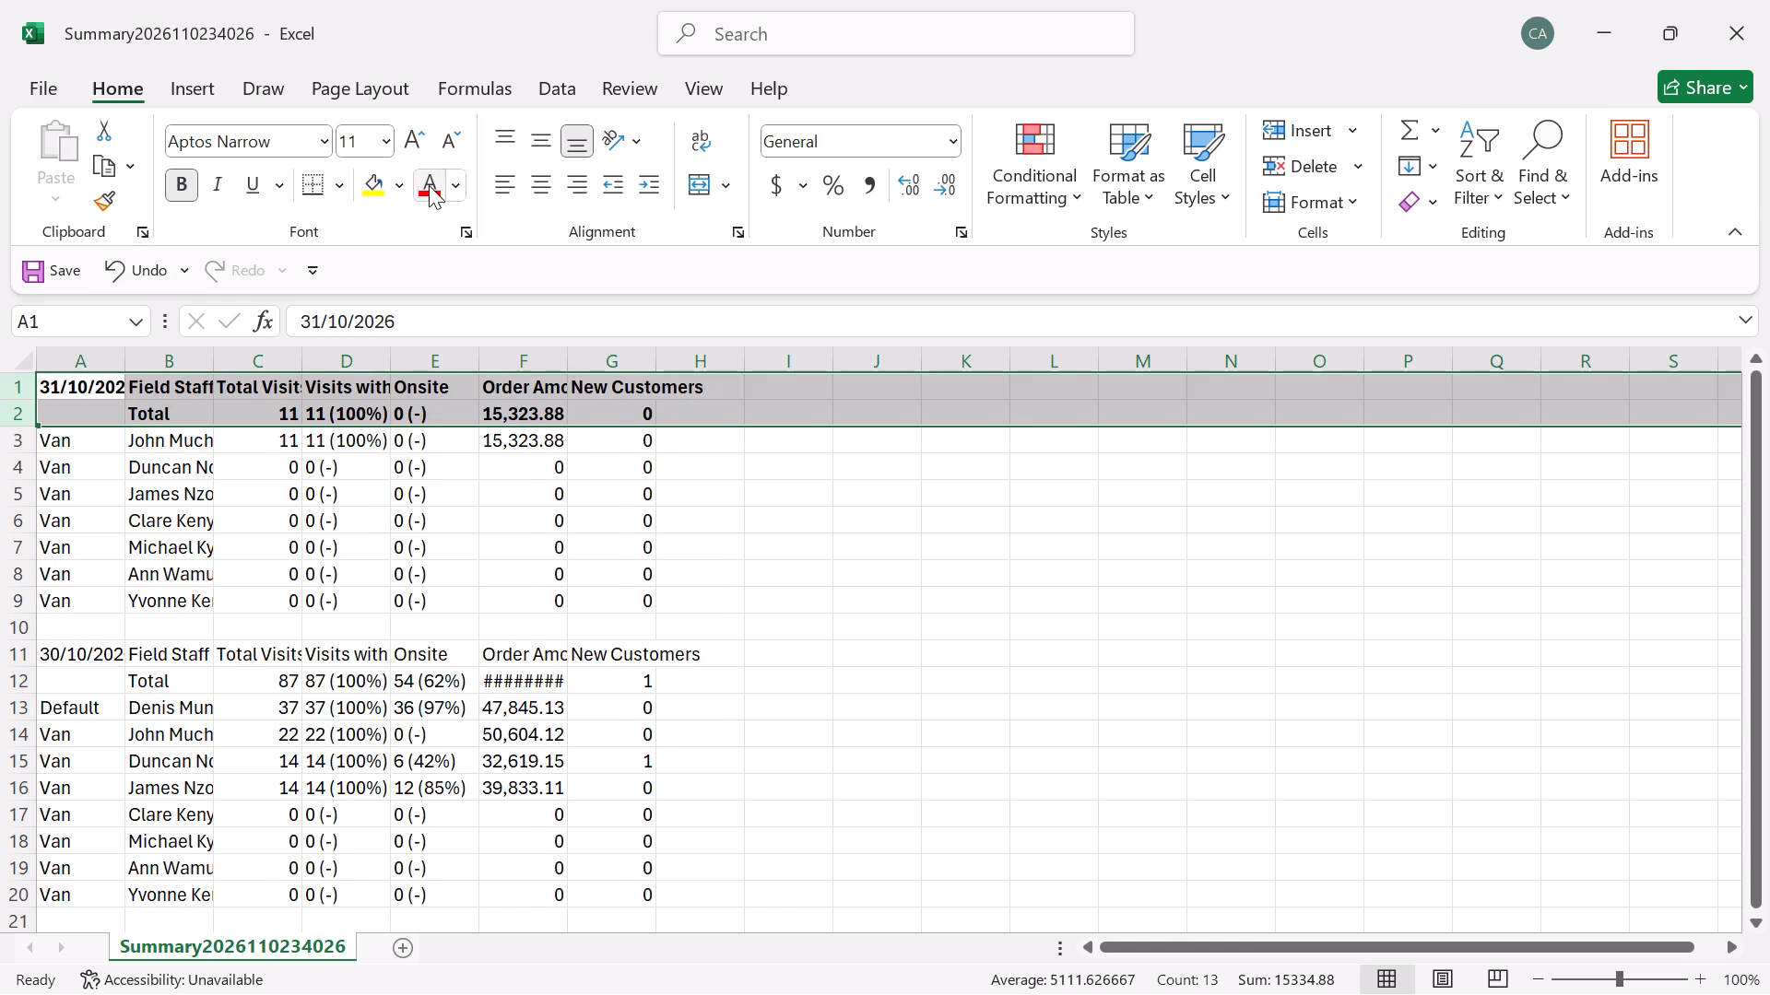
drag(0, 650, 0, 678)
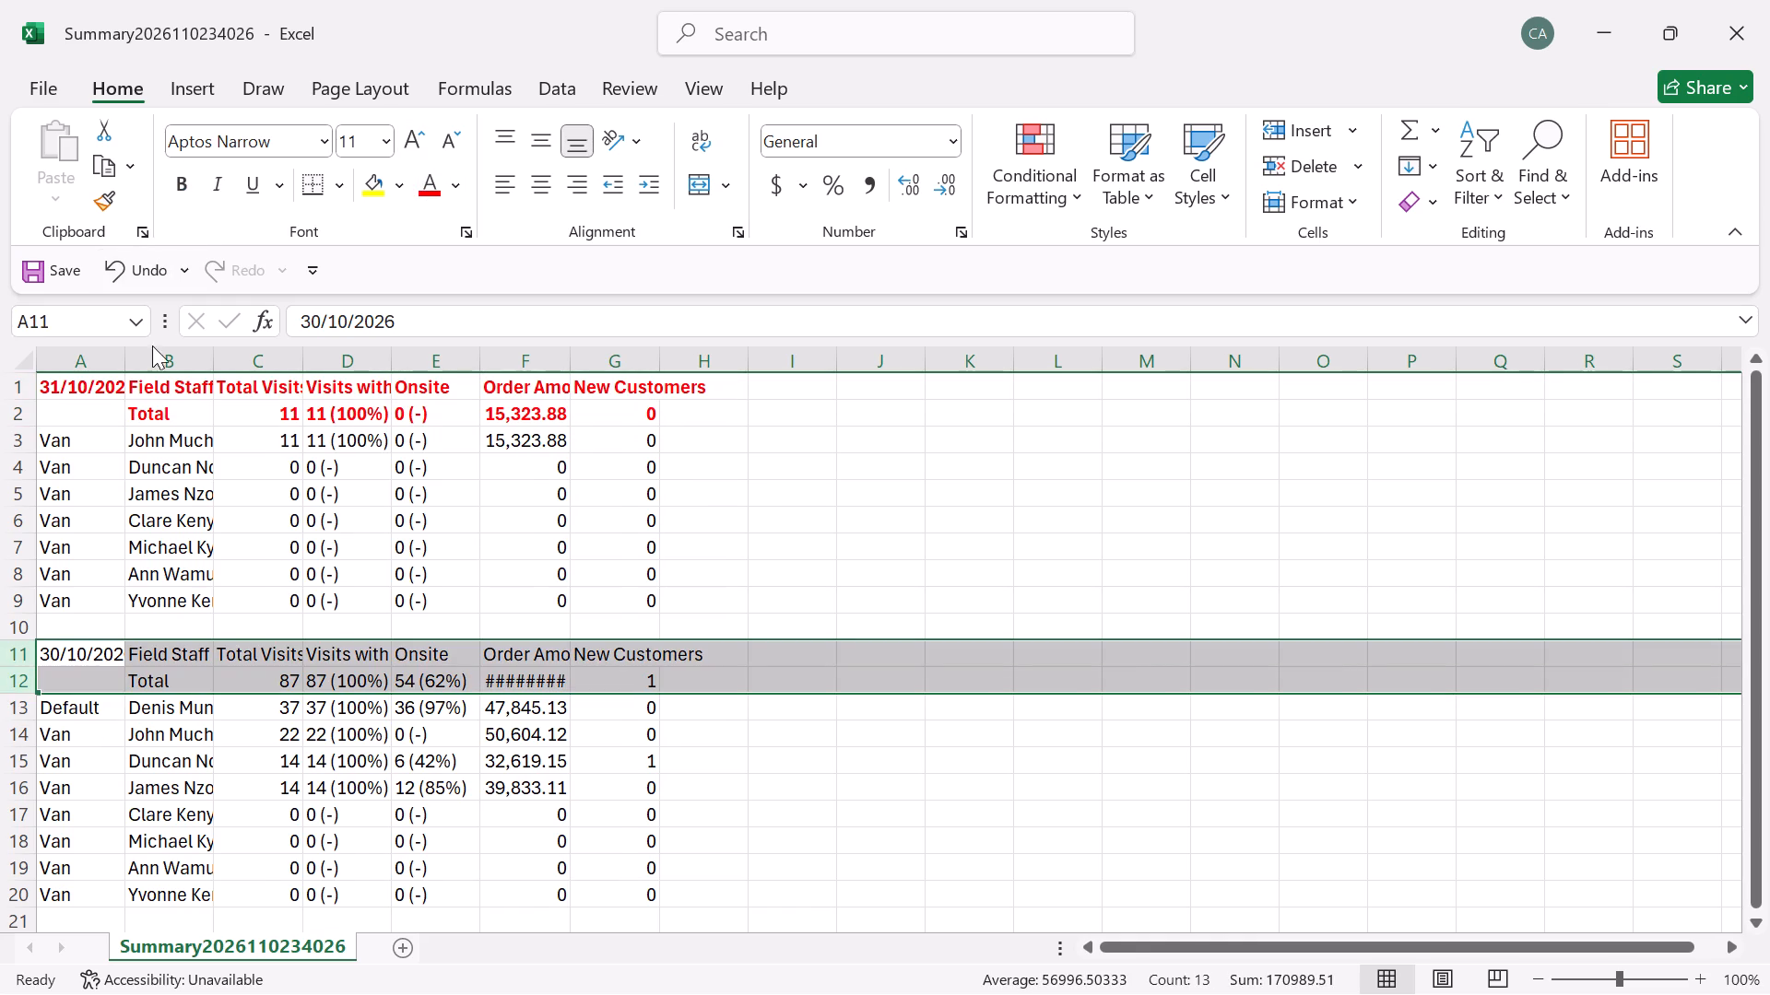
click(185, 181)
click(428, 188)
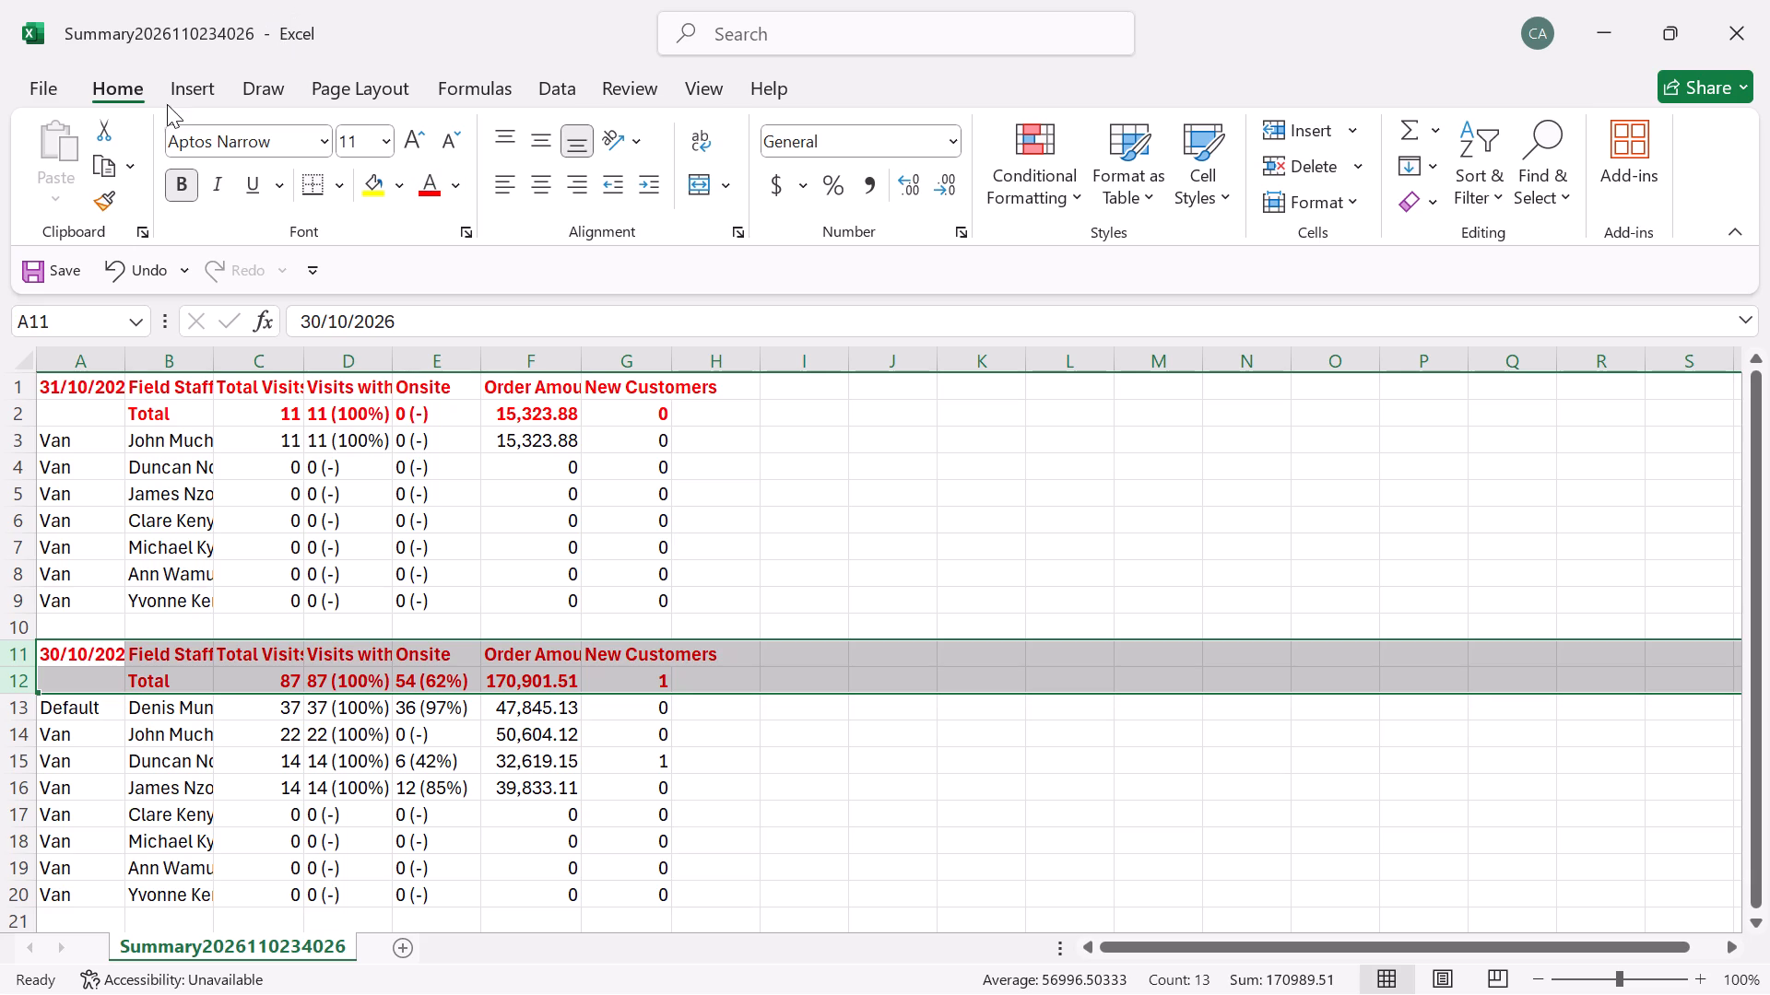
Autofit all column widths across the sheet to their contents.
click(17, 356)
double_click(124, 357)
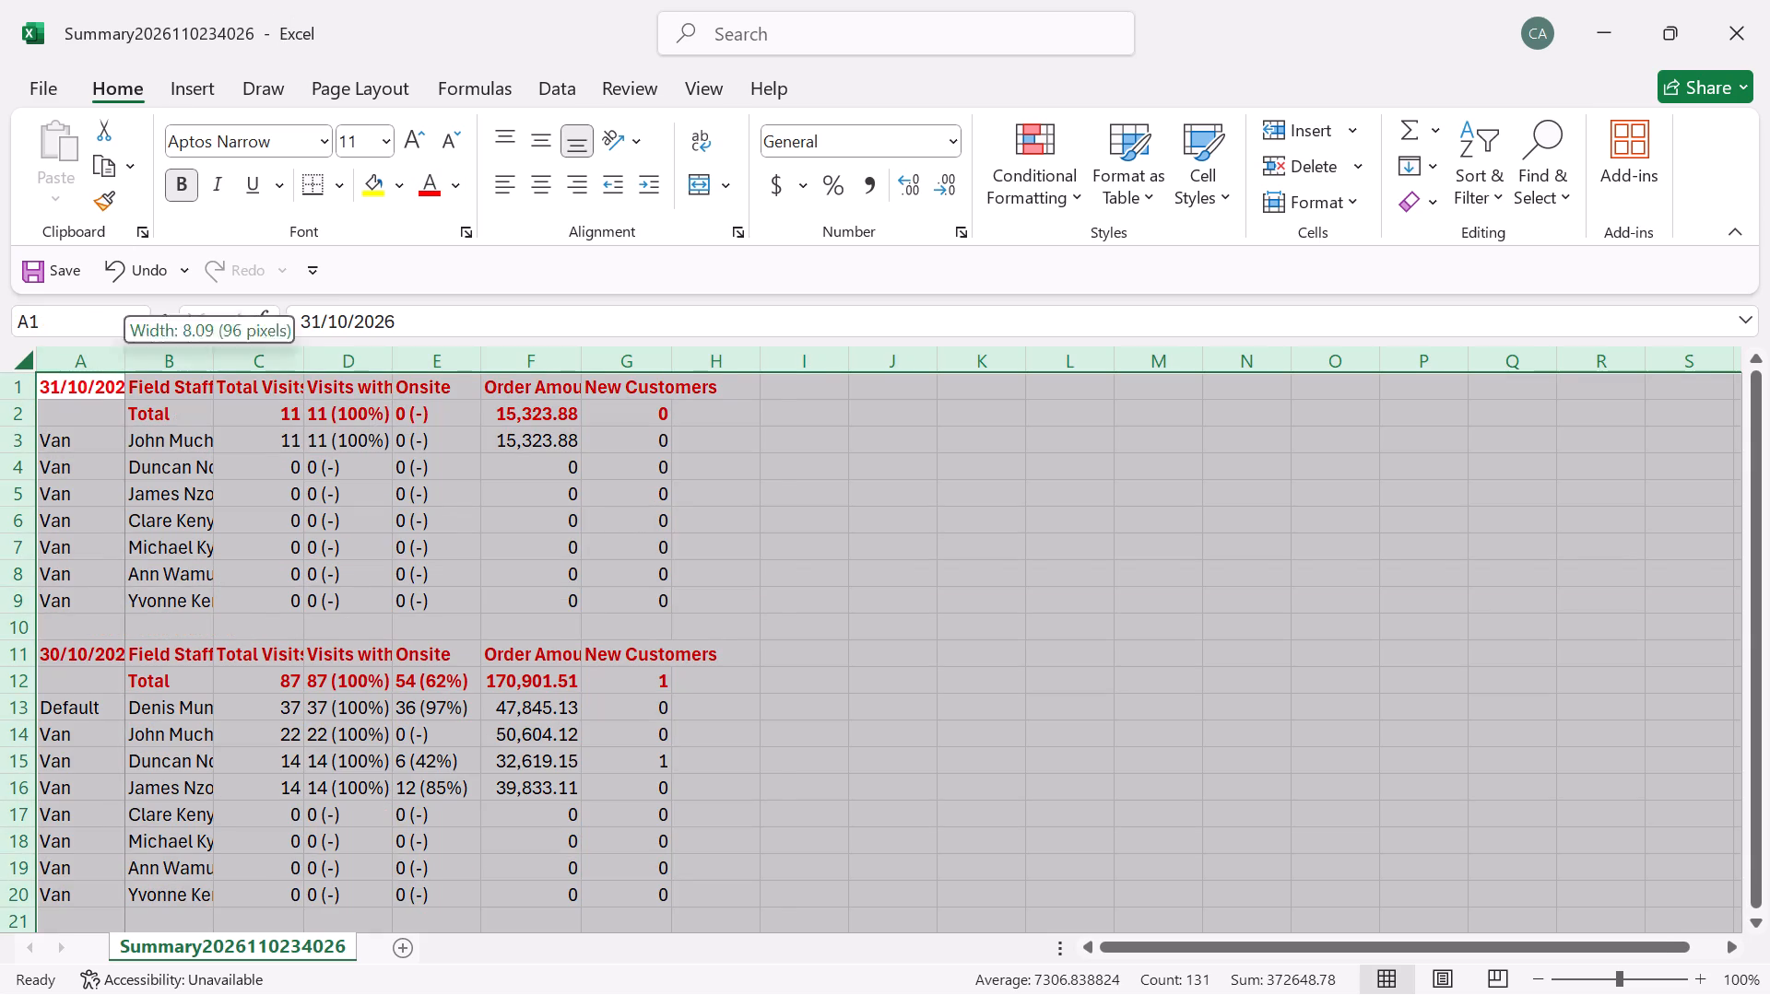
Apply All Borders to the range A1:G20 covering both the 31/10/2026 and 30/10/2026 Van tables.
drag(62, 397, 896, 600)
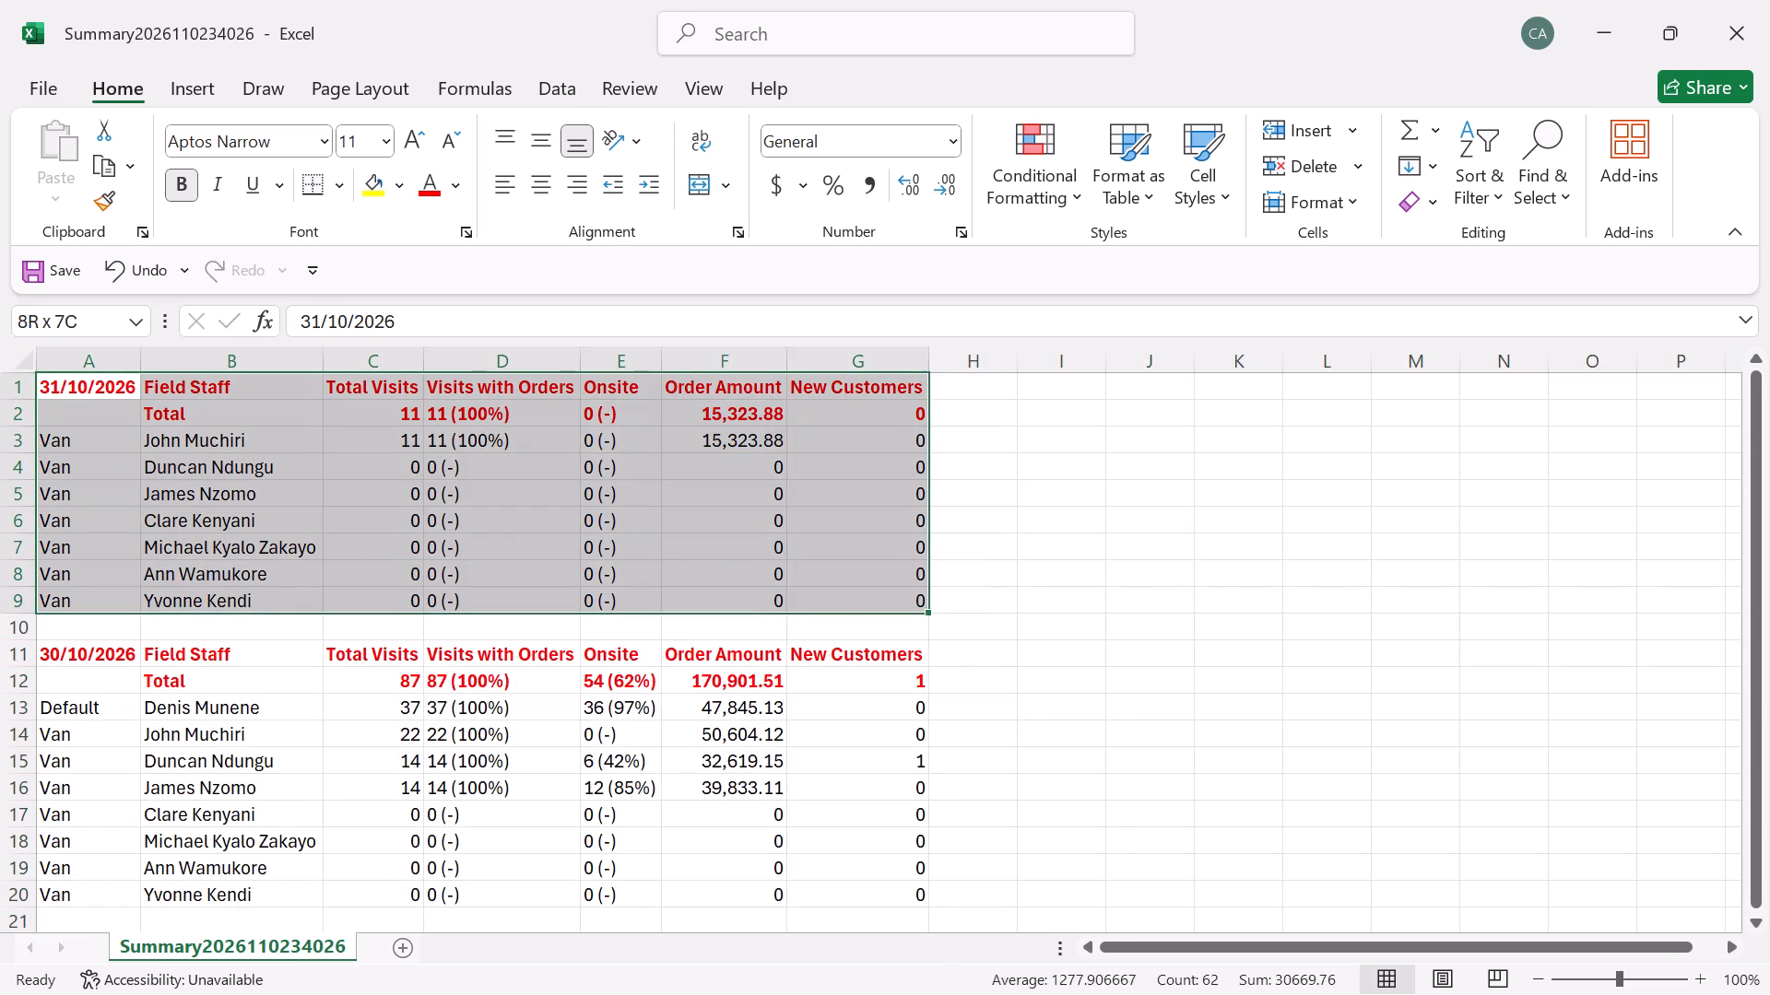
drag(896, 600, 909, 884)
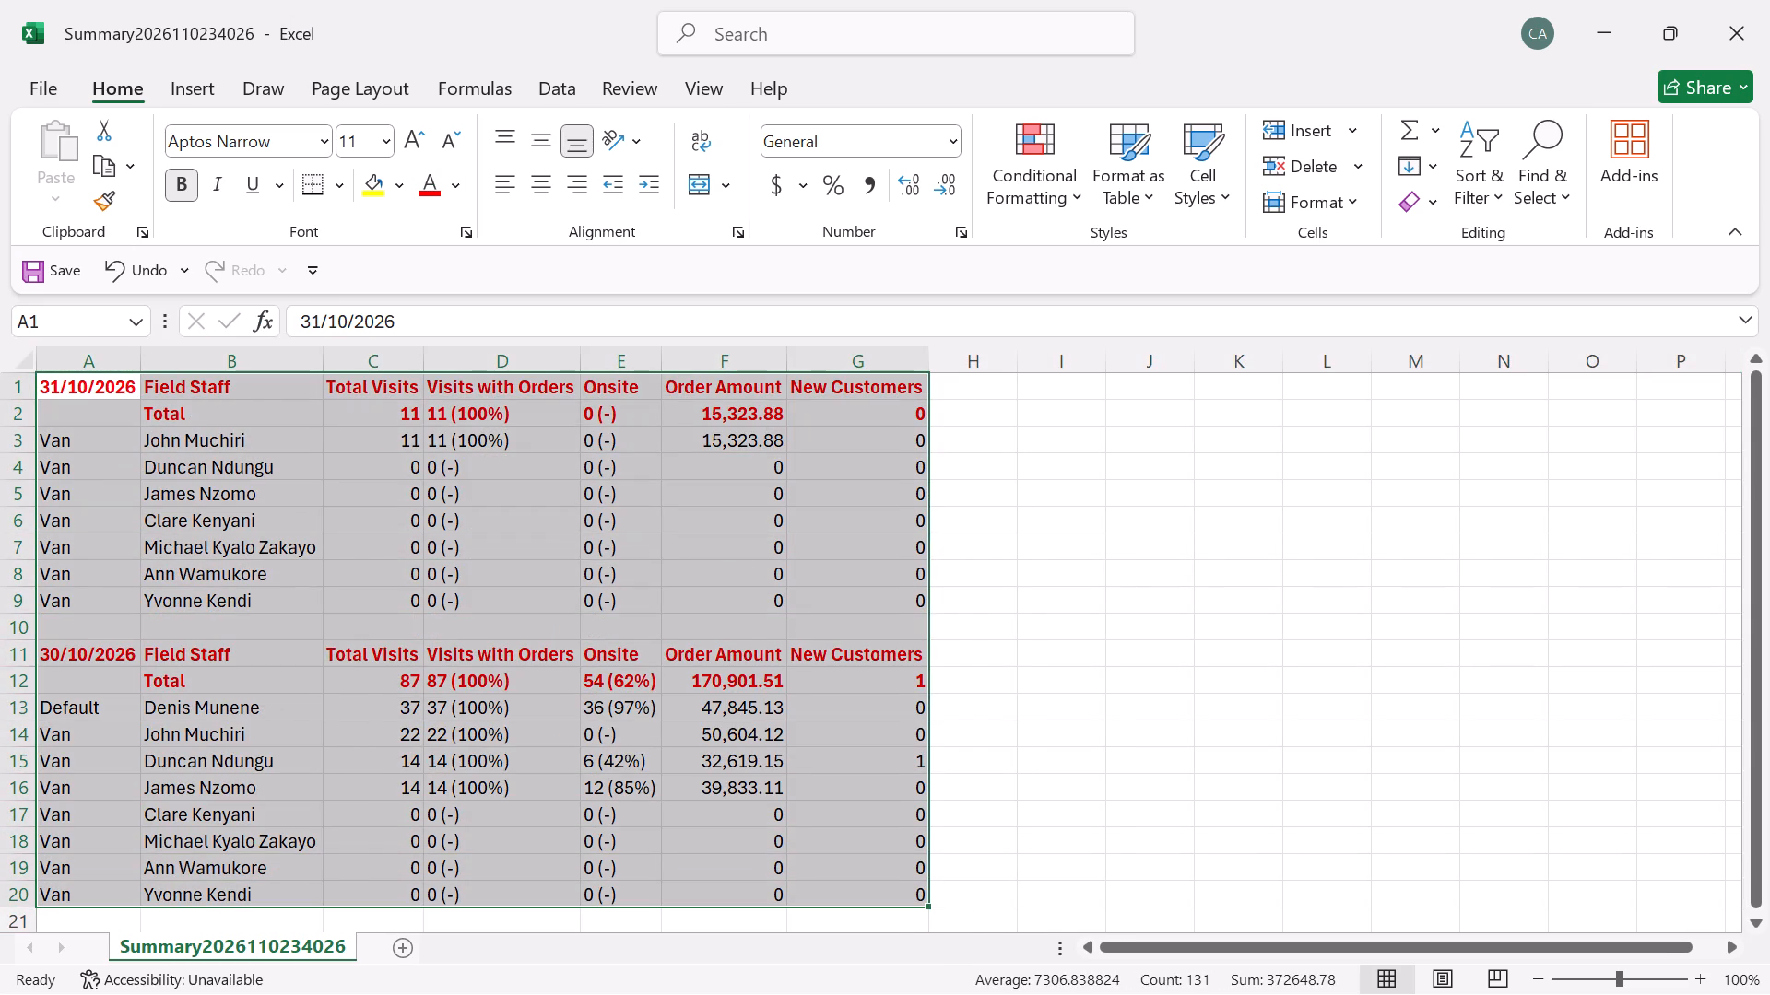
click(340, 189)
click(335, 484)
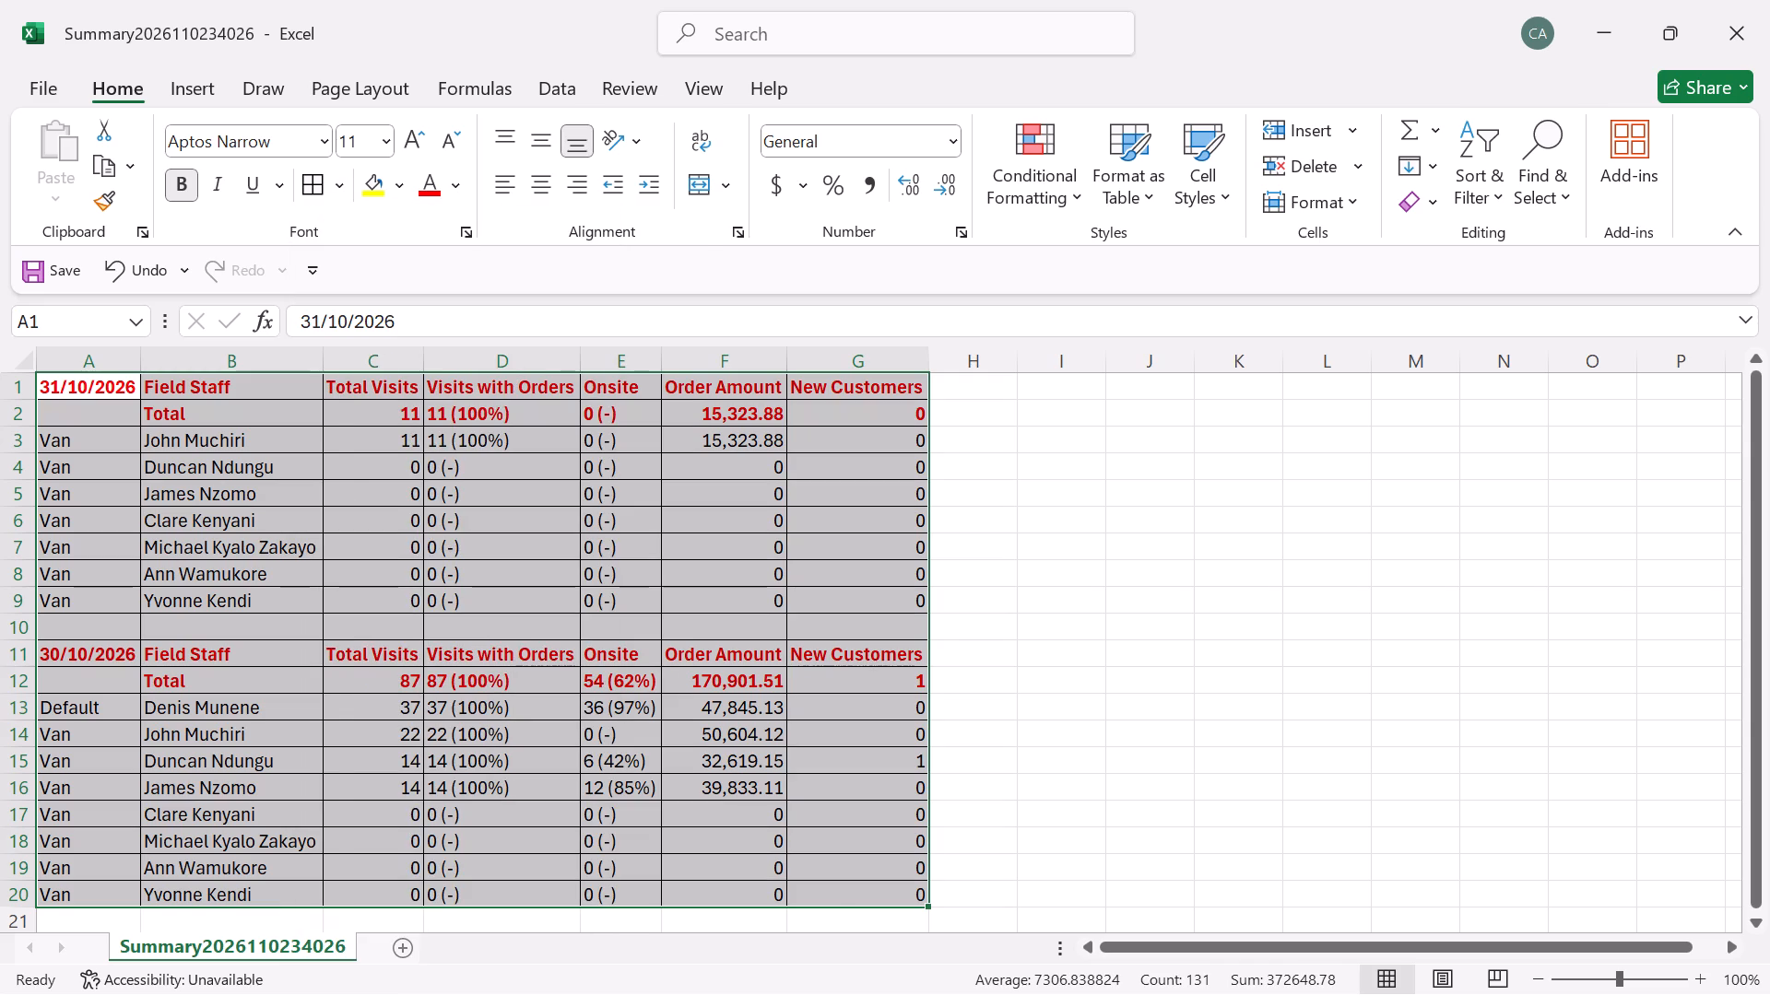
Cut the bordered range A1:G20 with both Van tables to the clipboard for sharing in WhatsApp.
key(ctrl+x)
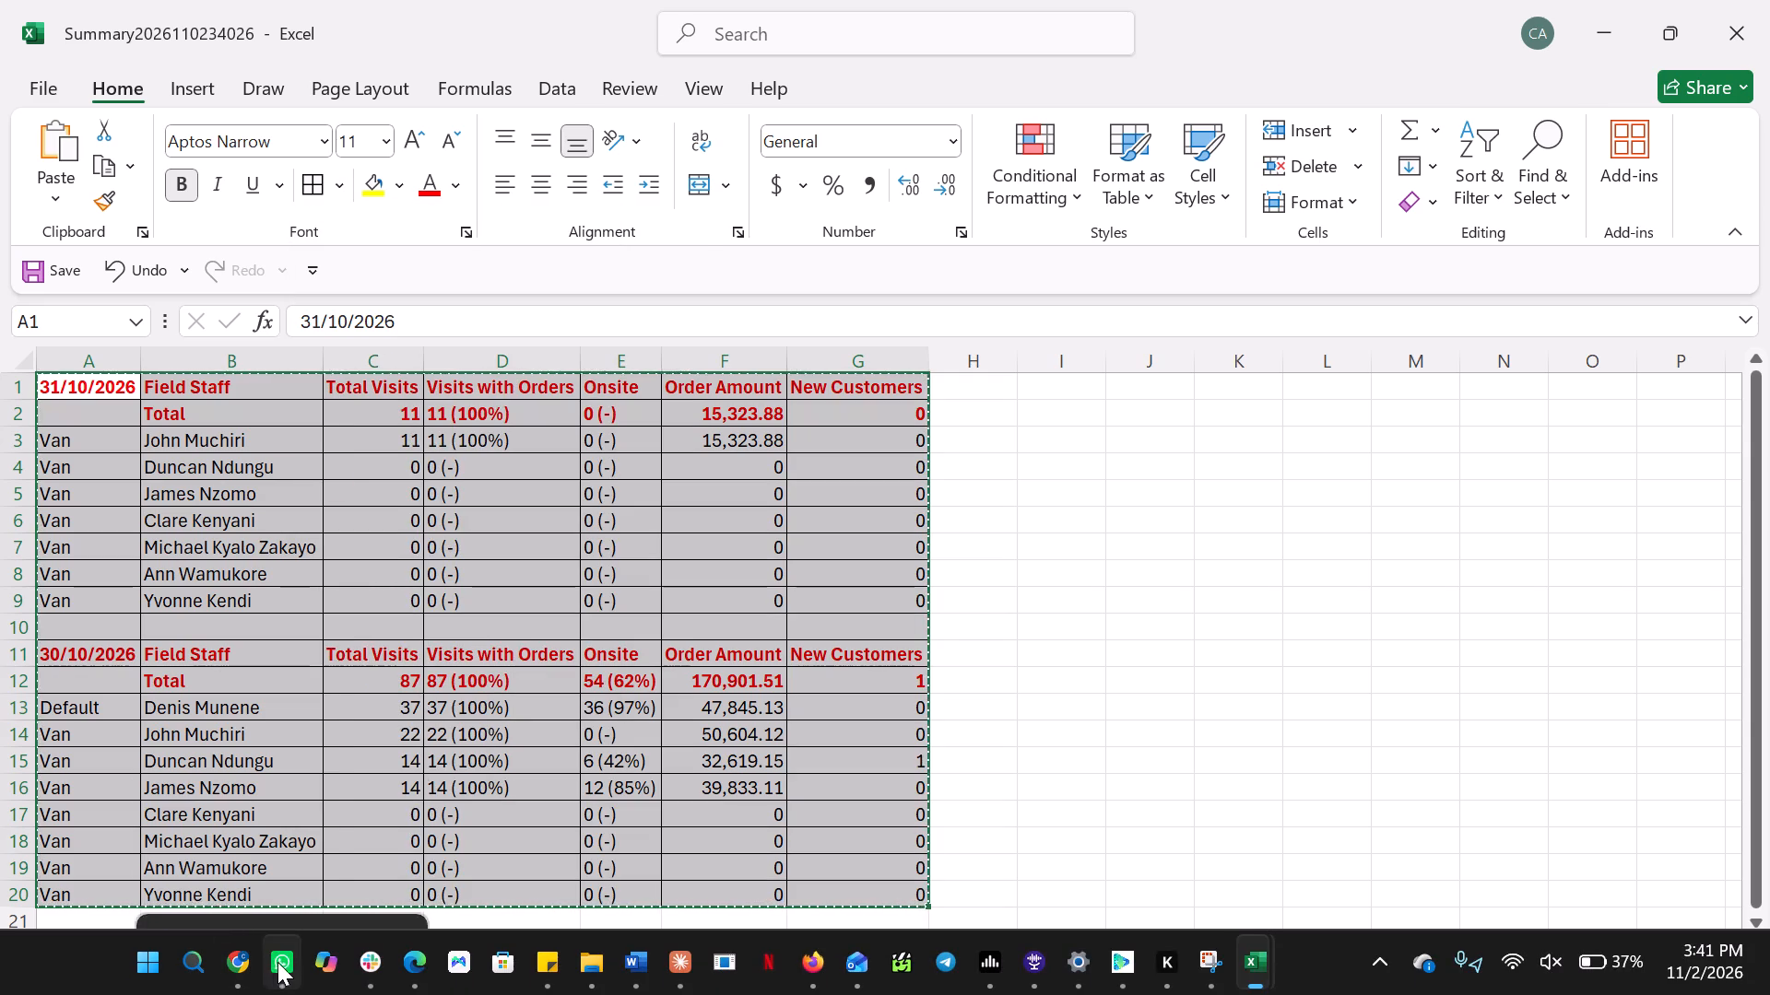
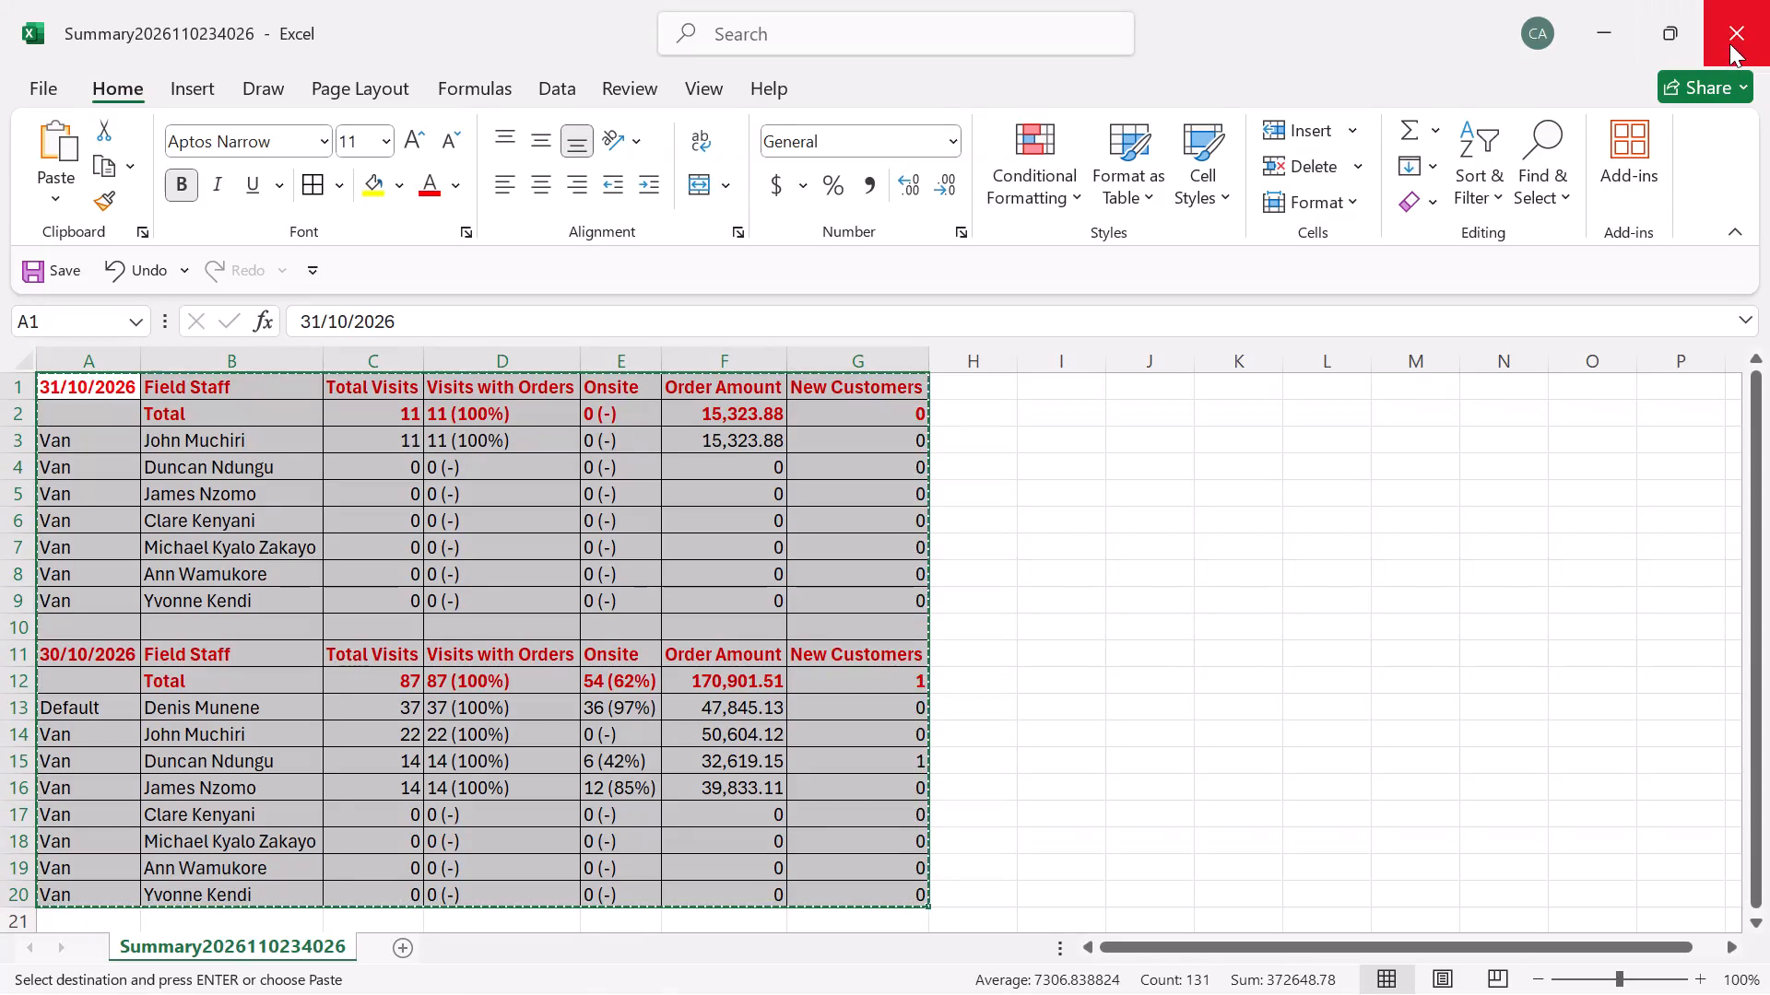
click(1729, 43)
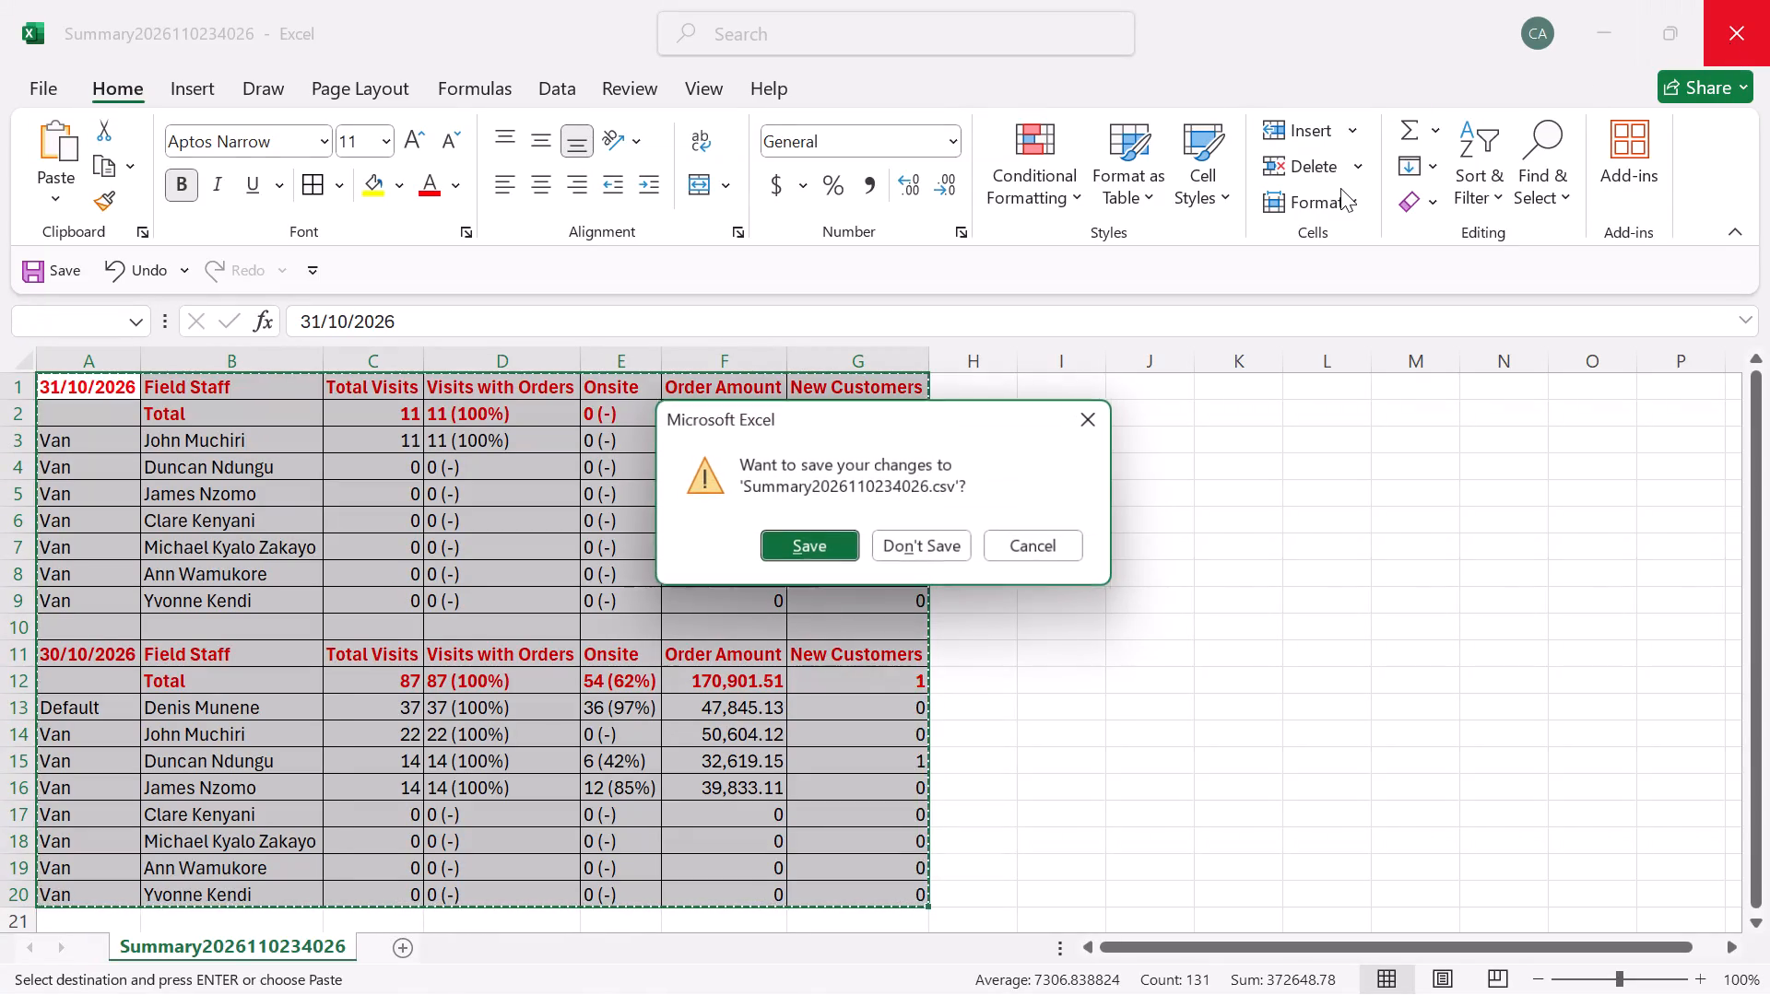
click(926, 561)
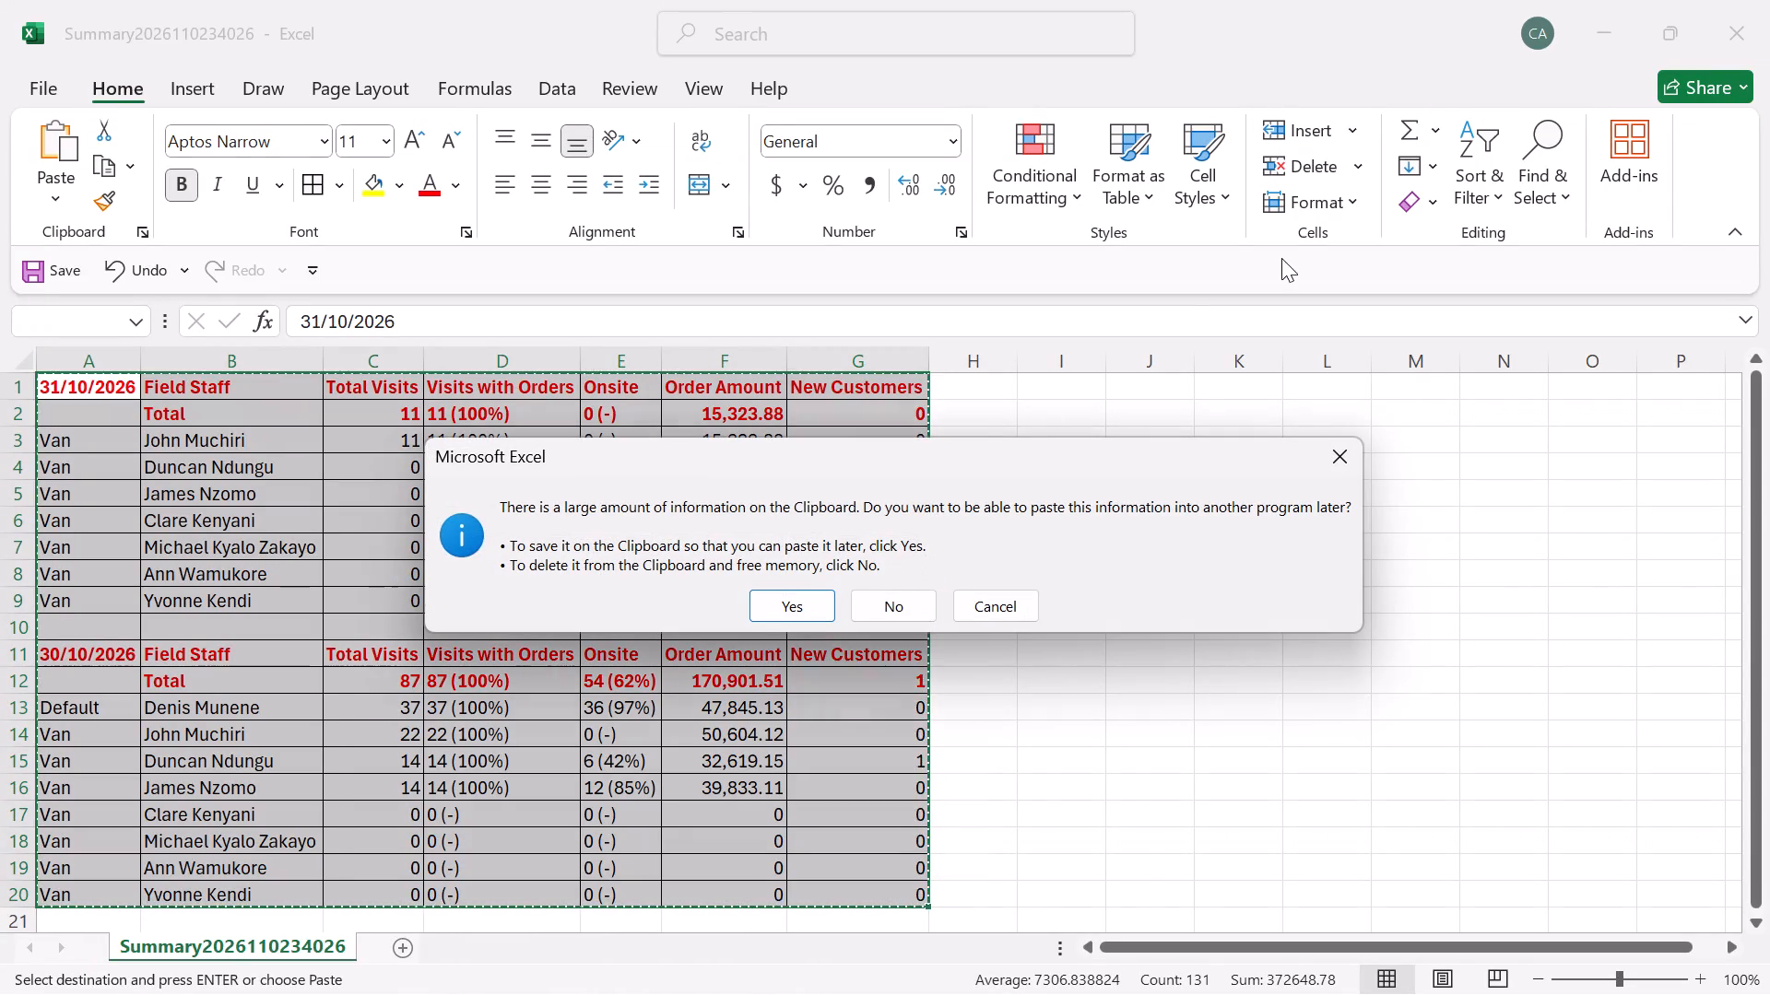
click(892, 605)
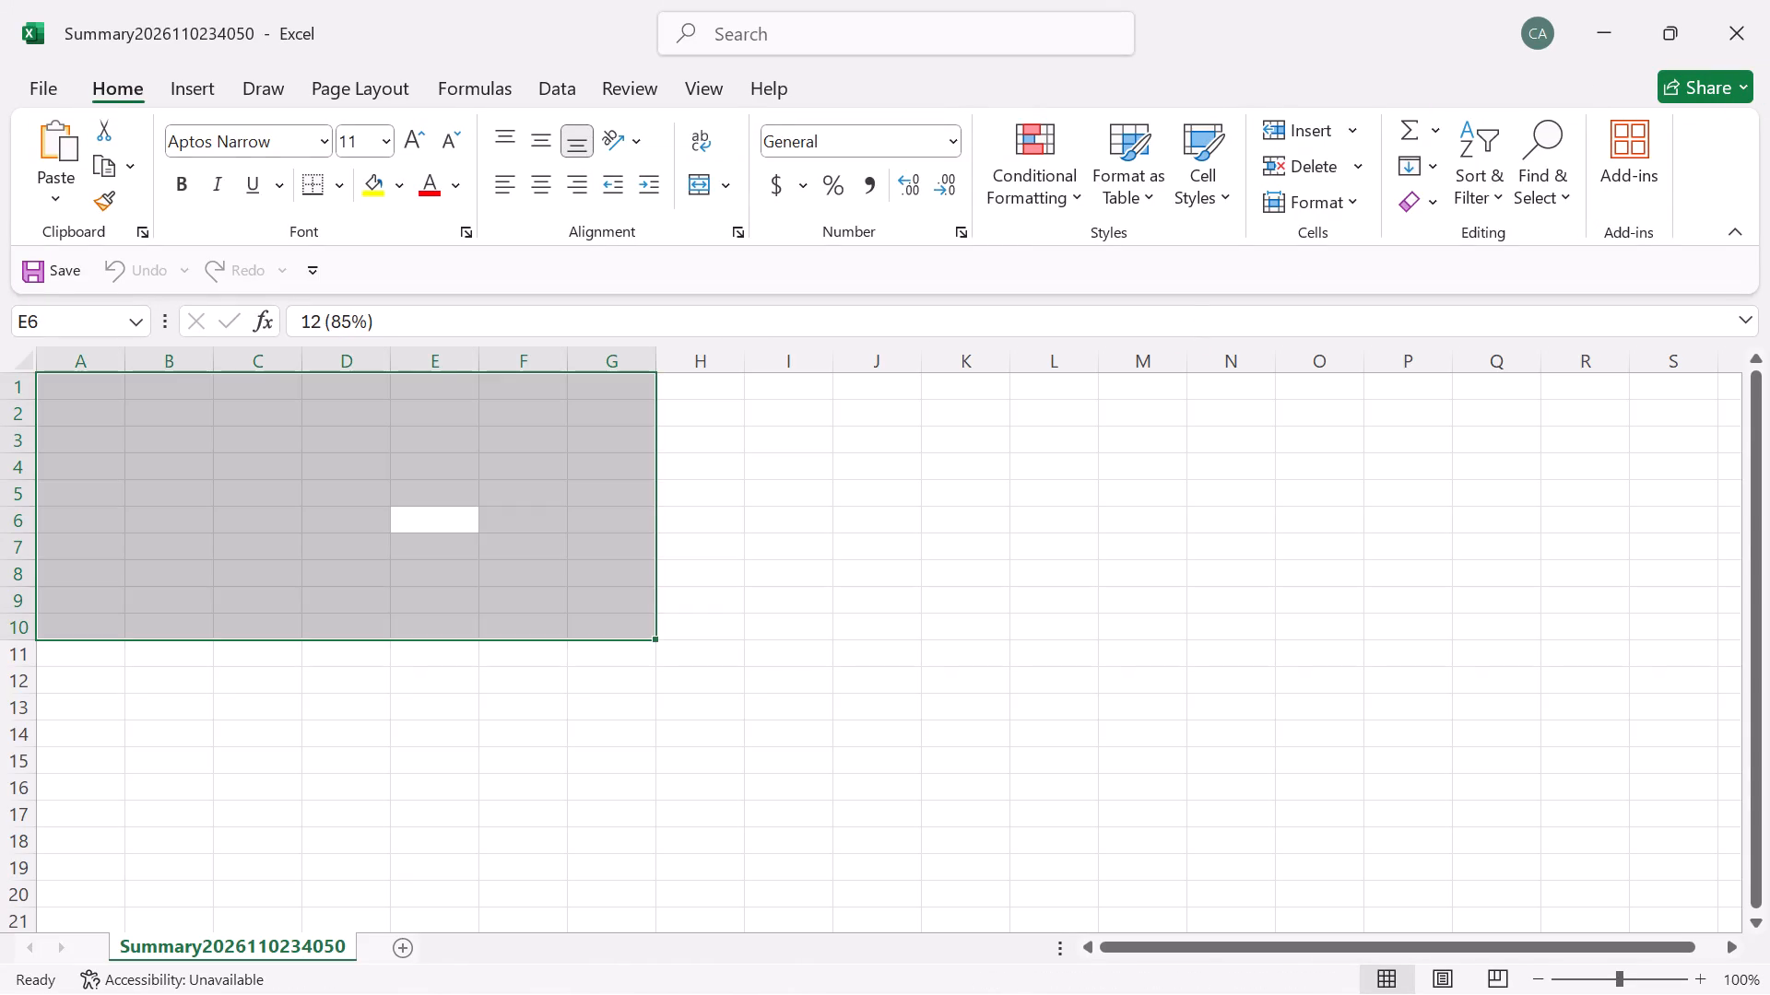
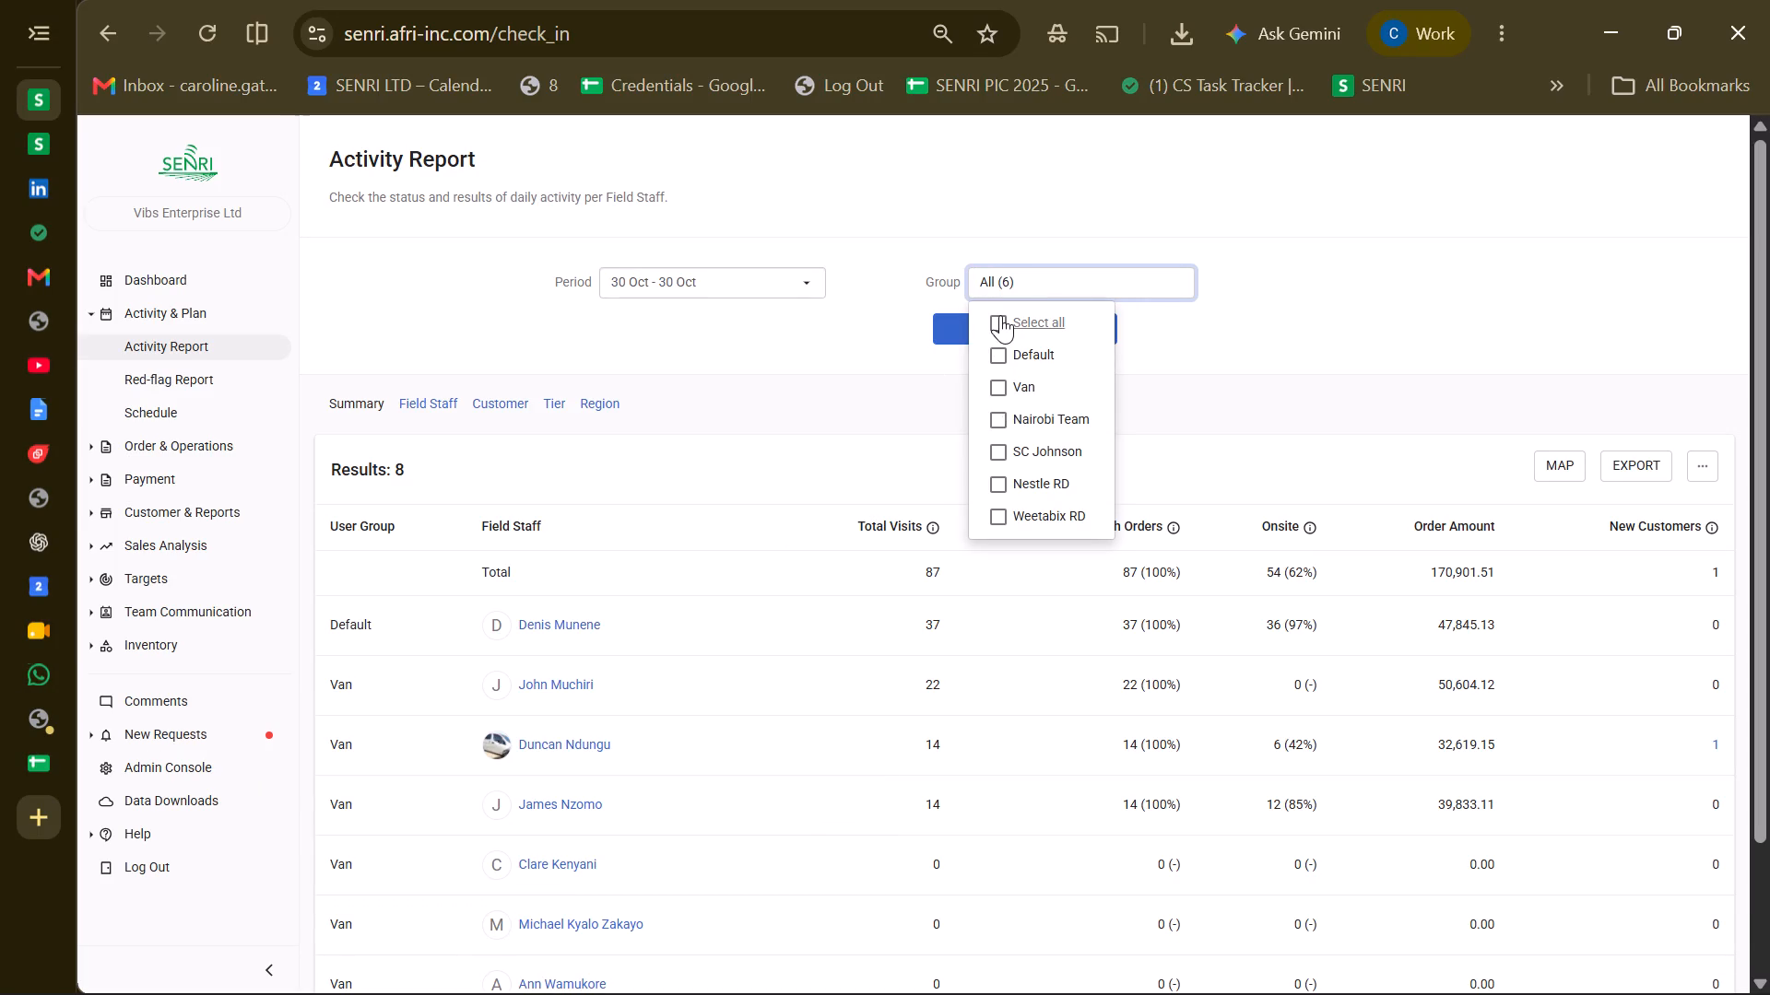
Select all user groups in the Activity Report's Group filter.
click(1000, 315)
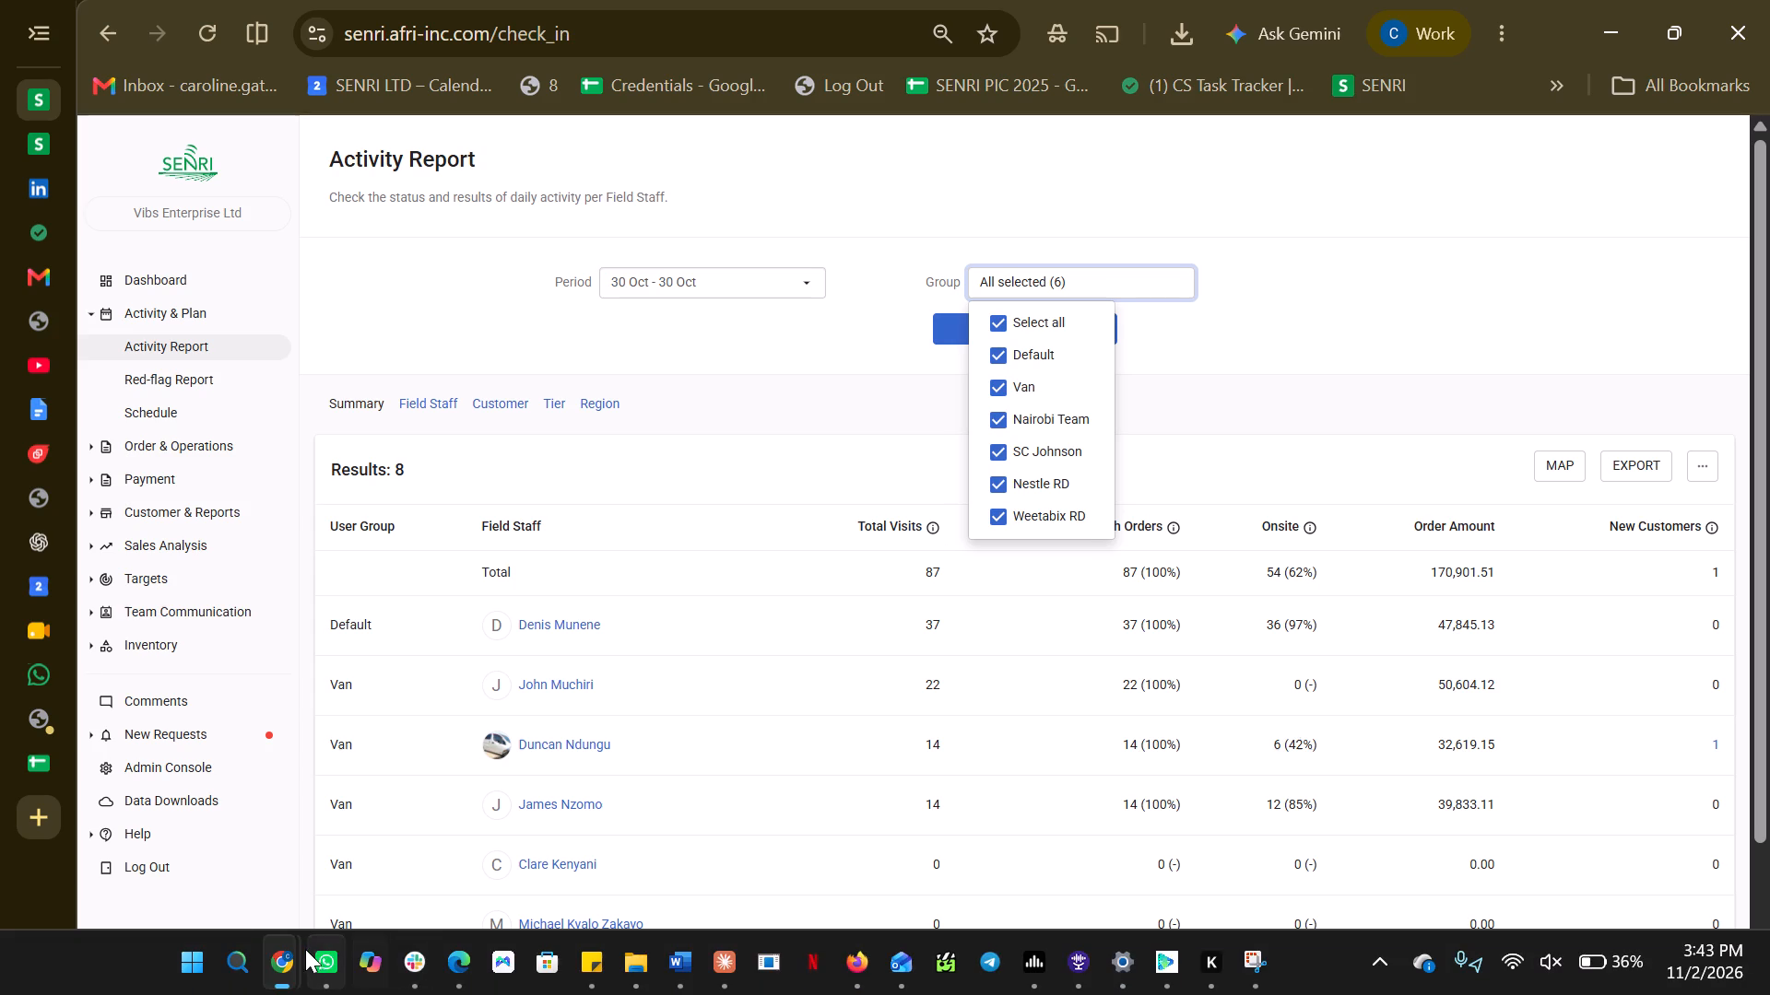
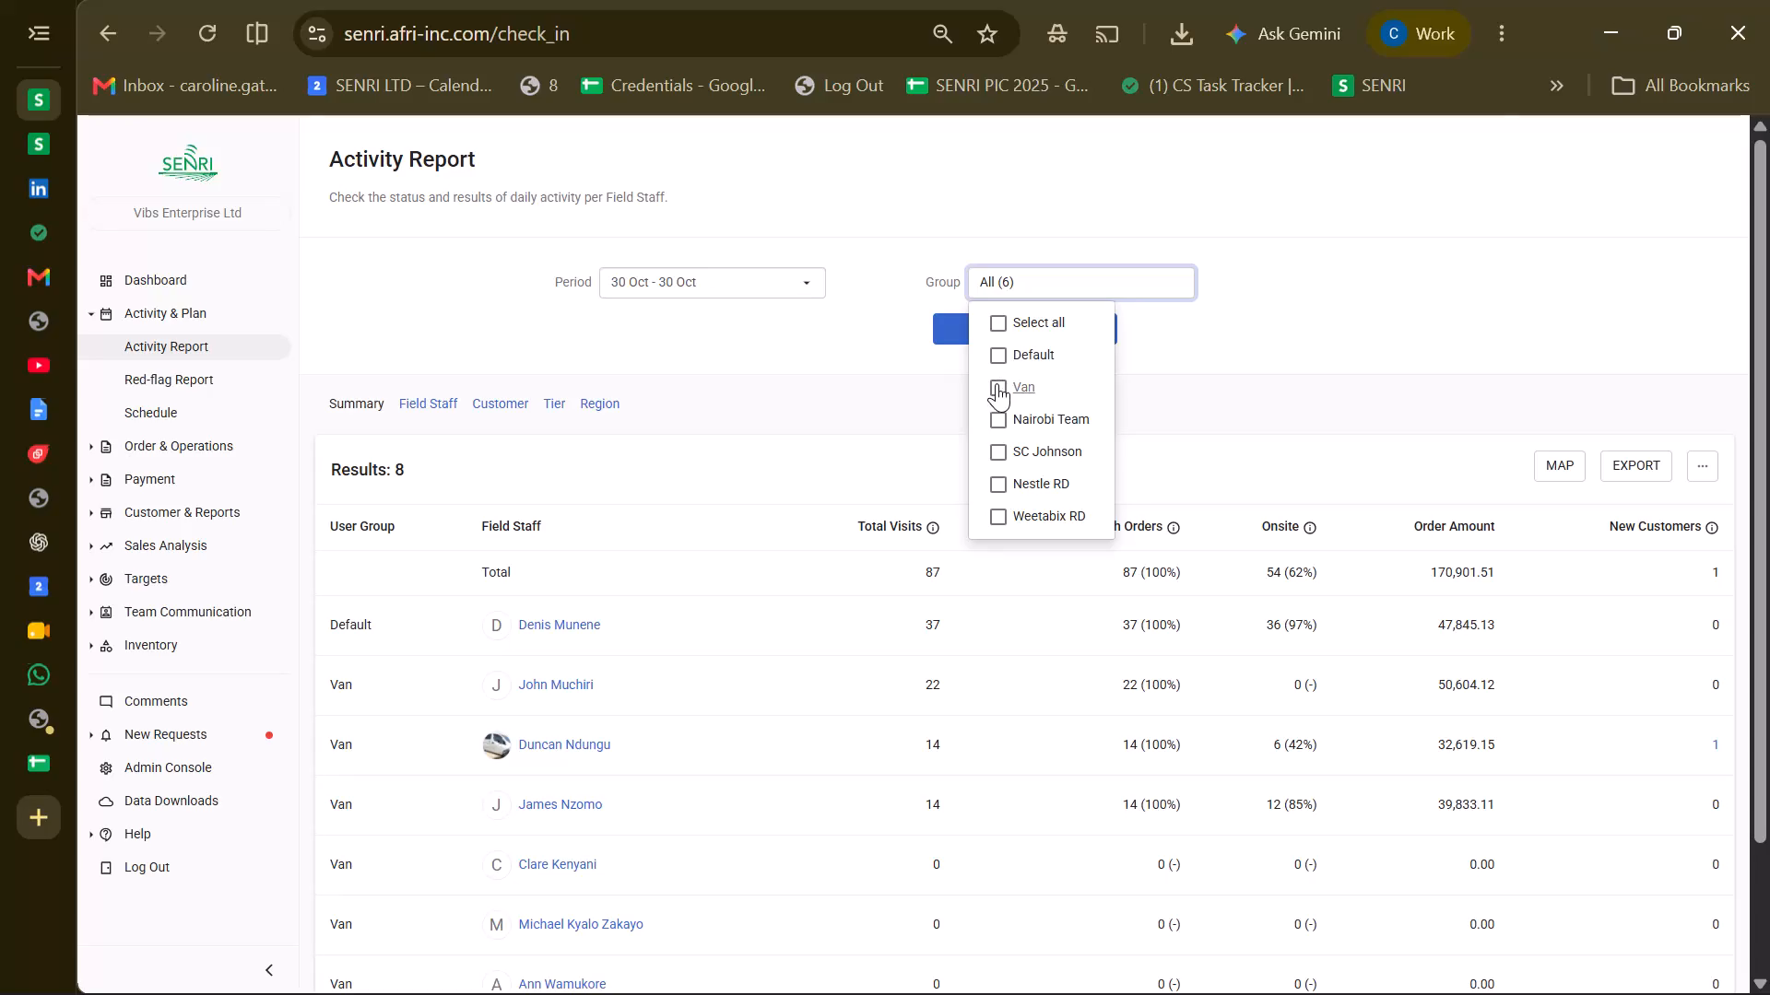
Filter the 30 Oct Activity Report to the Default, Nairobi Team, SC Johnson and Weetabix RD groups and run the search.
click(996, 413)
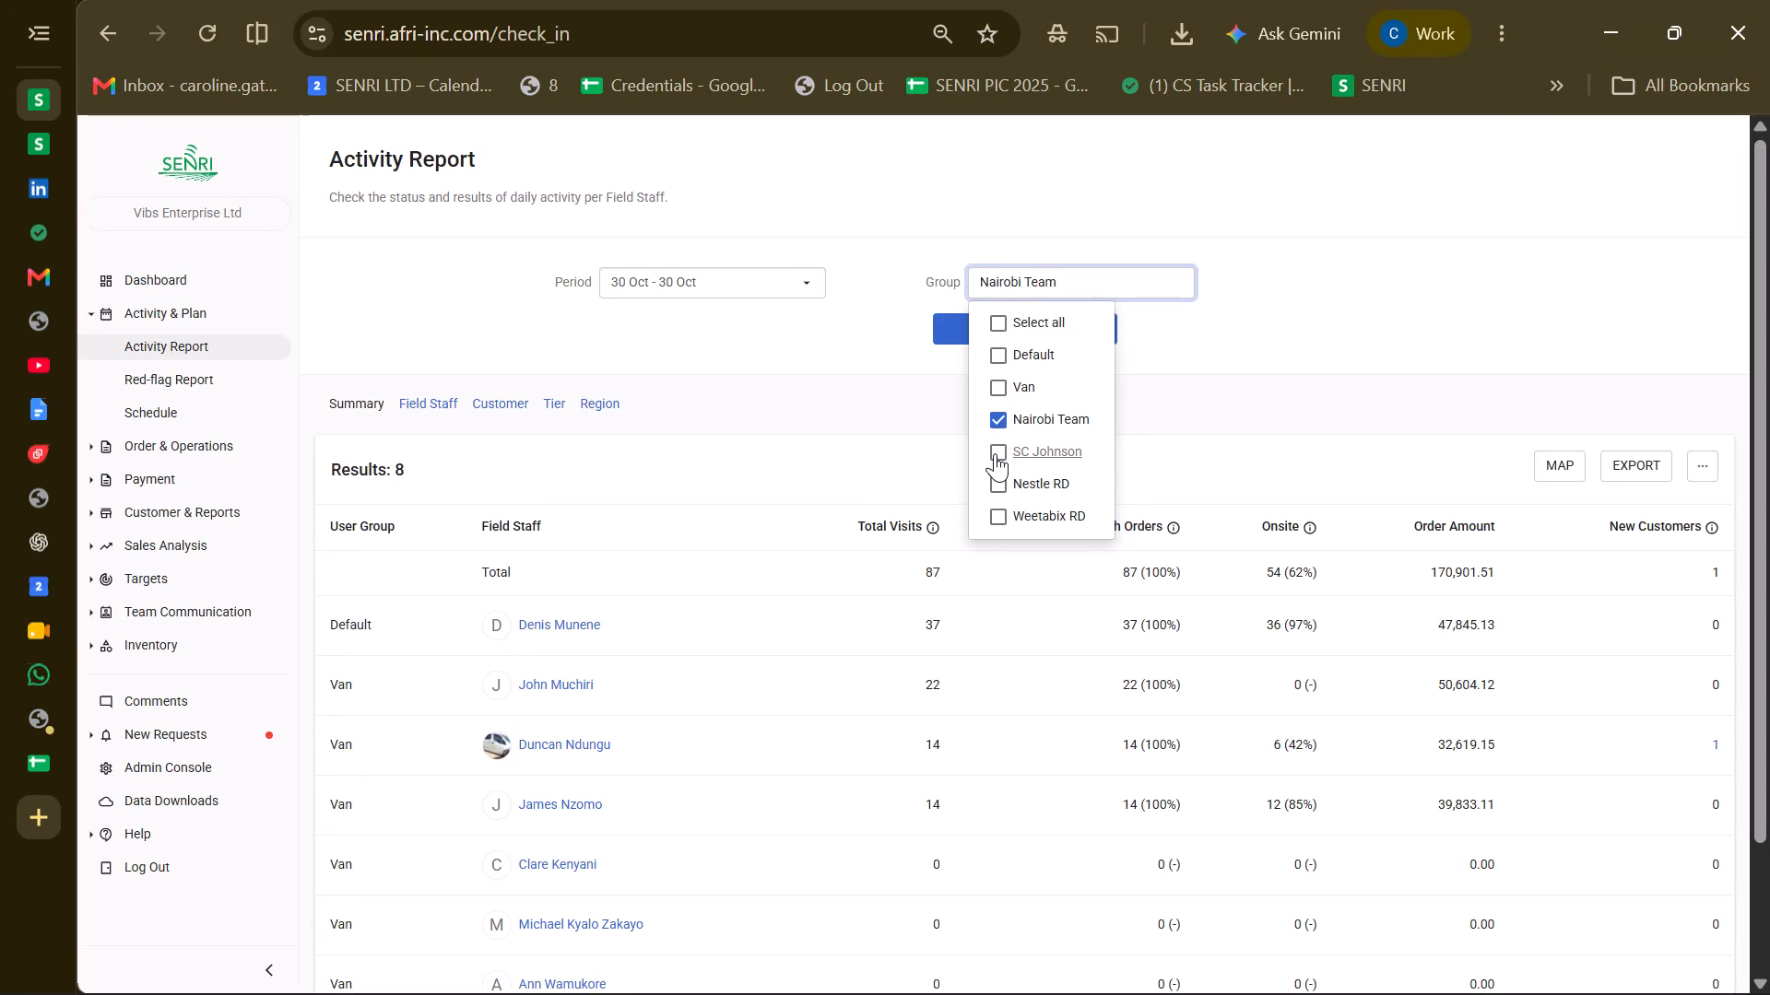
click(995, 453)
click(995, 512)
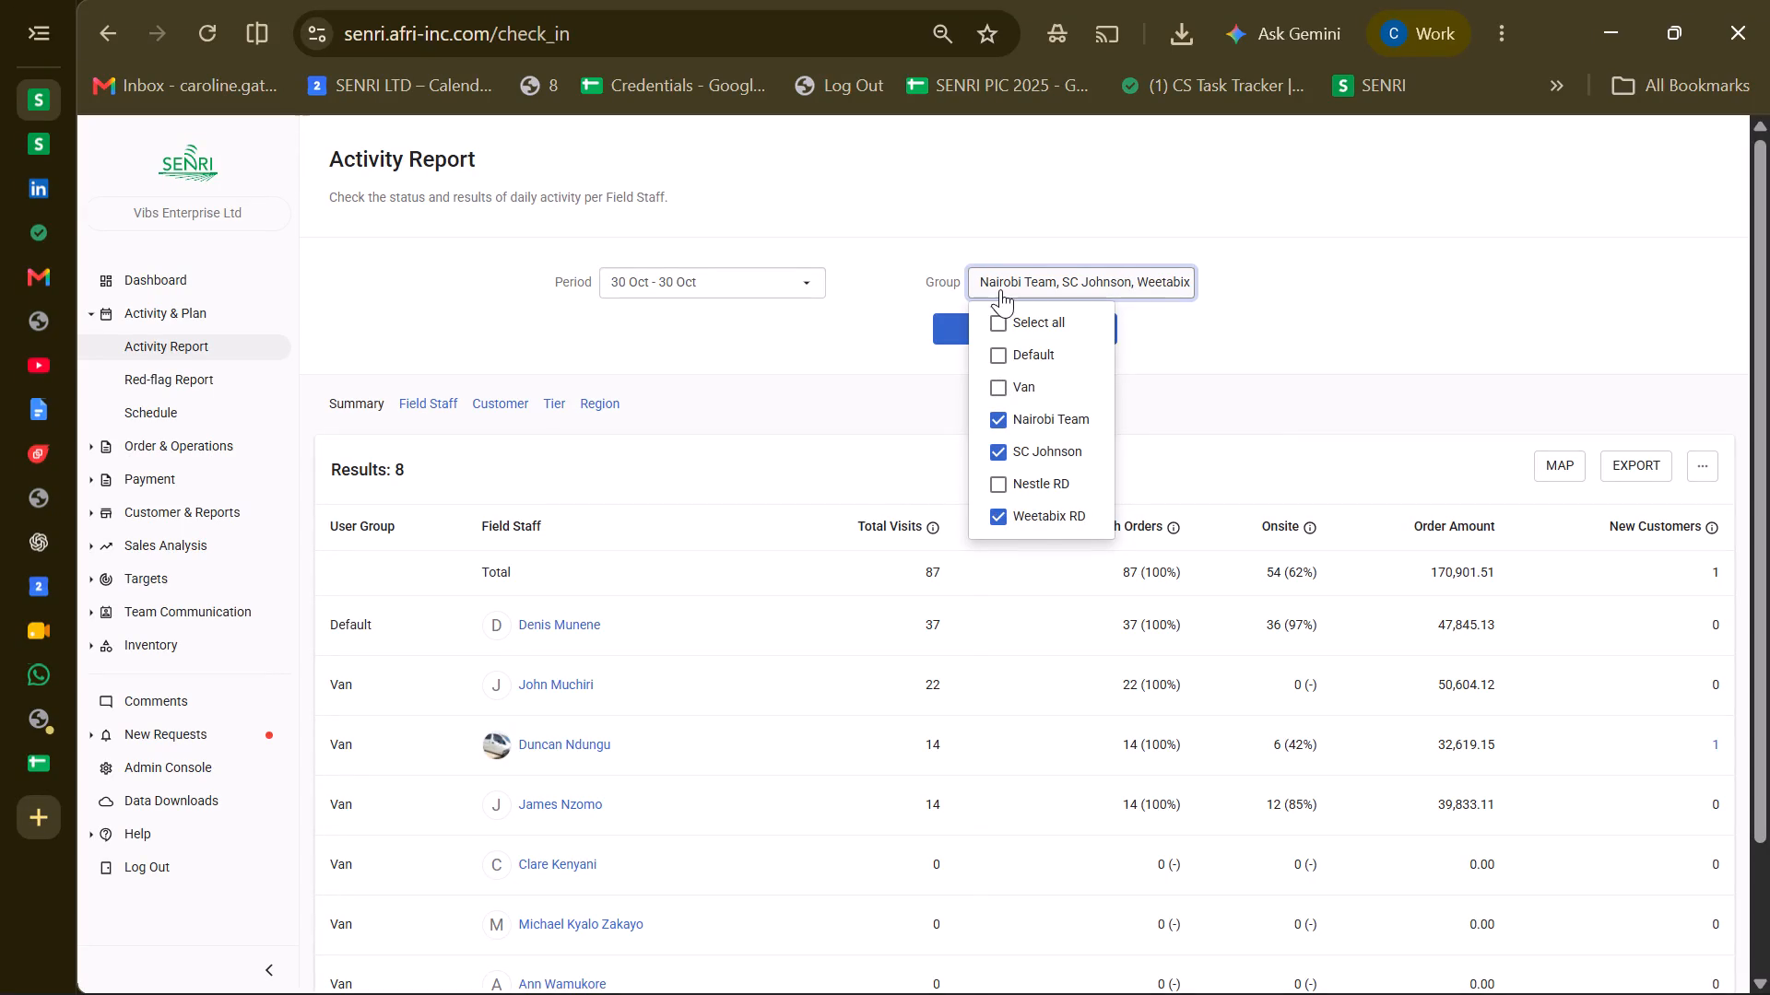
click(997, 346)
click(830, 408)
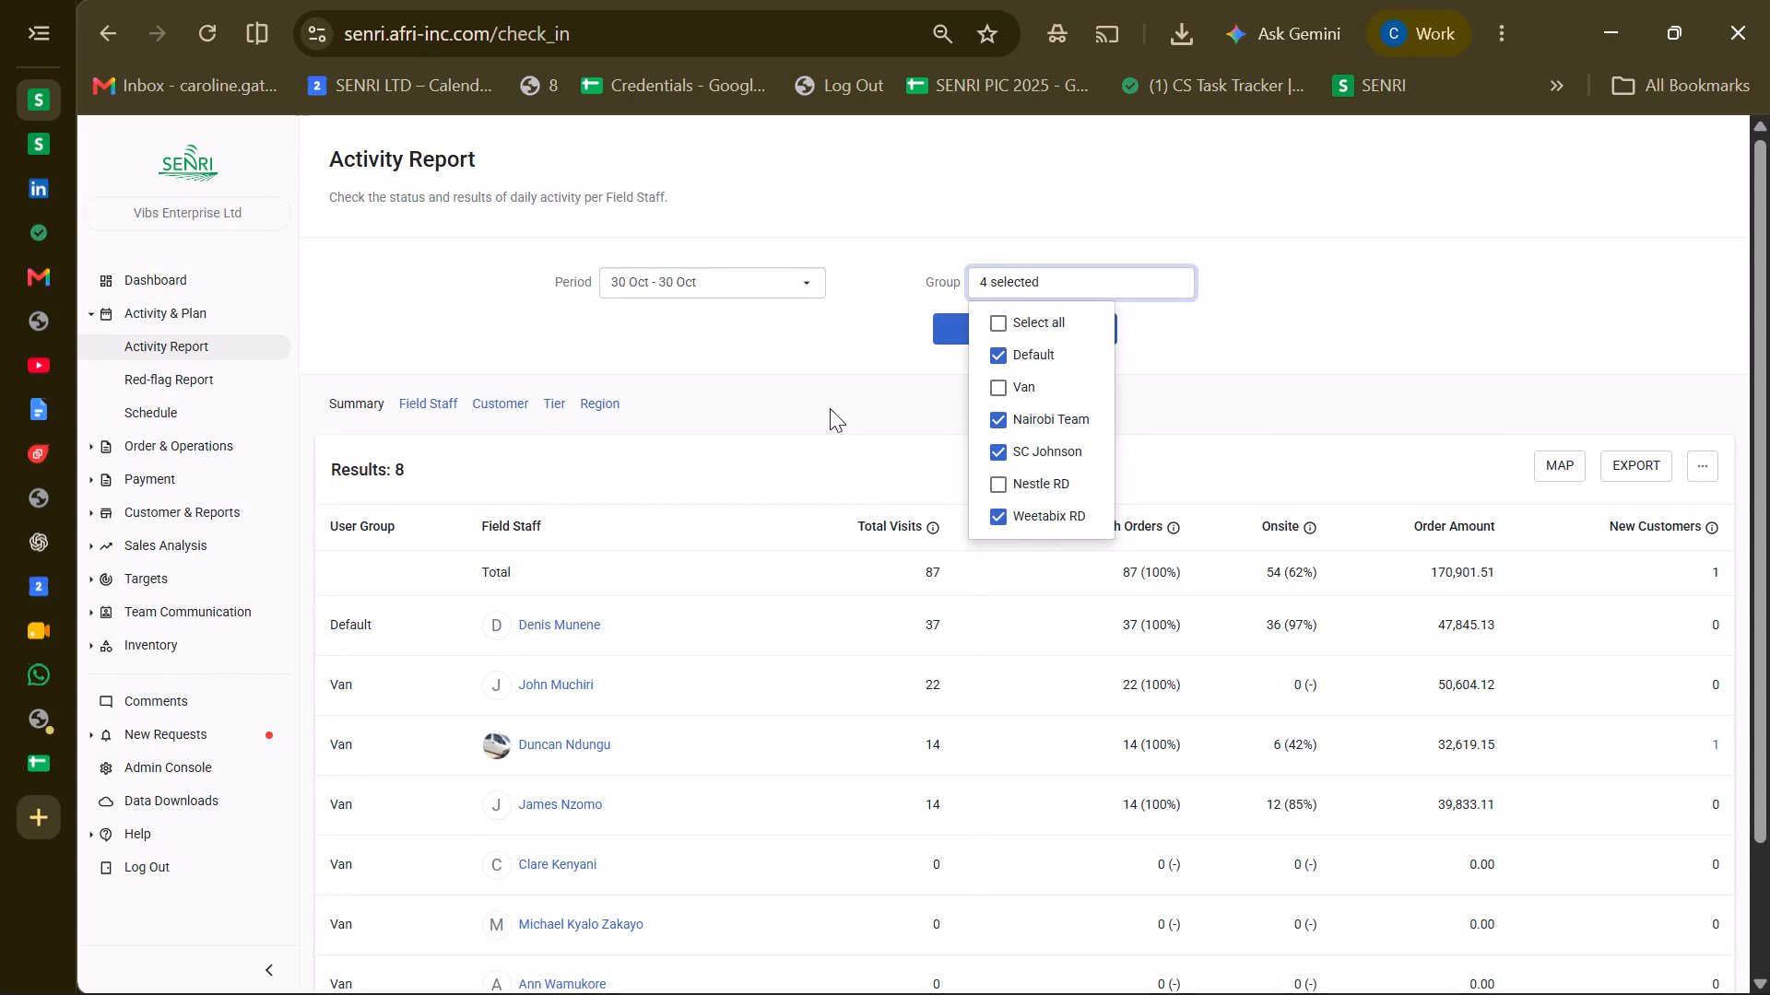
click(964, 323)
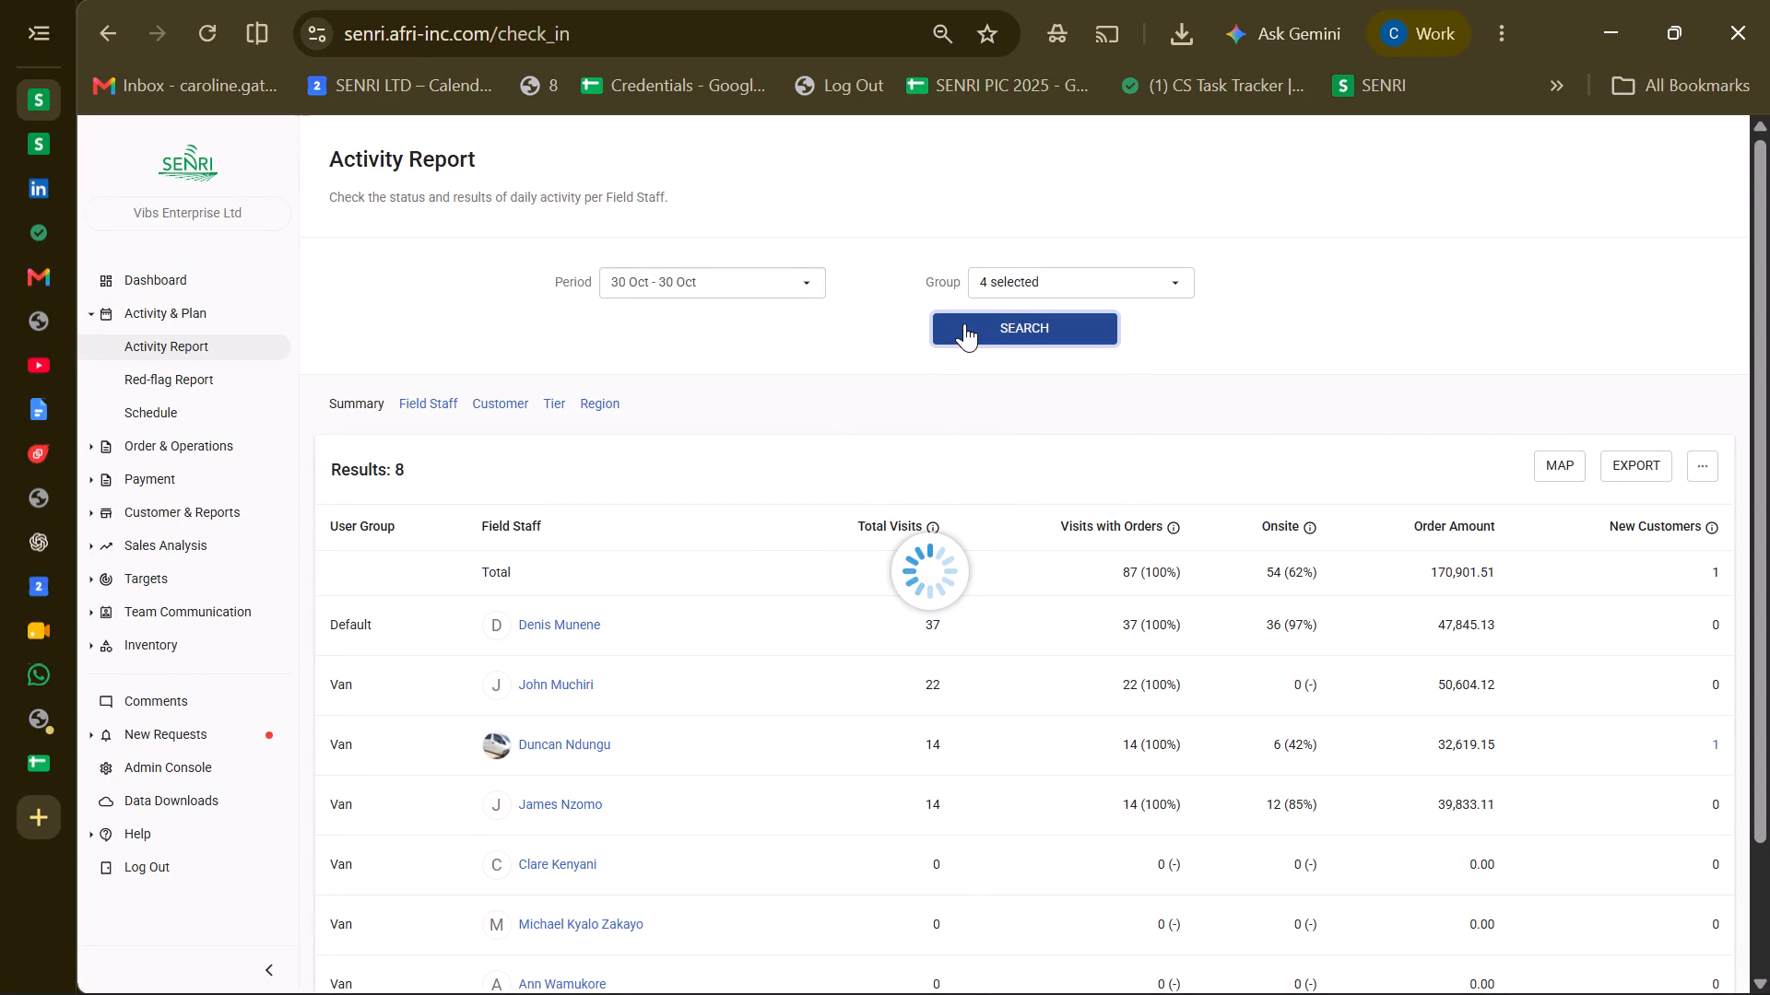
triple_click(964, 323)
double_click(964, 323)
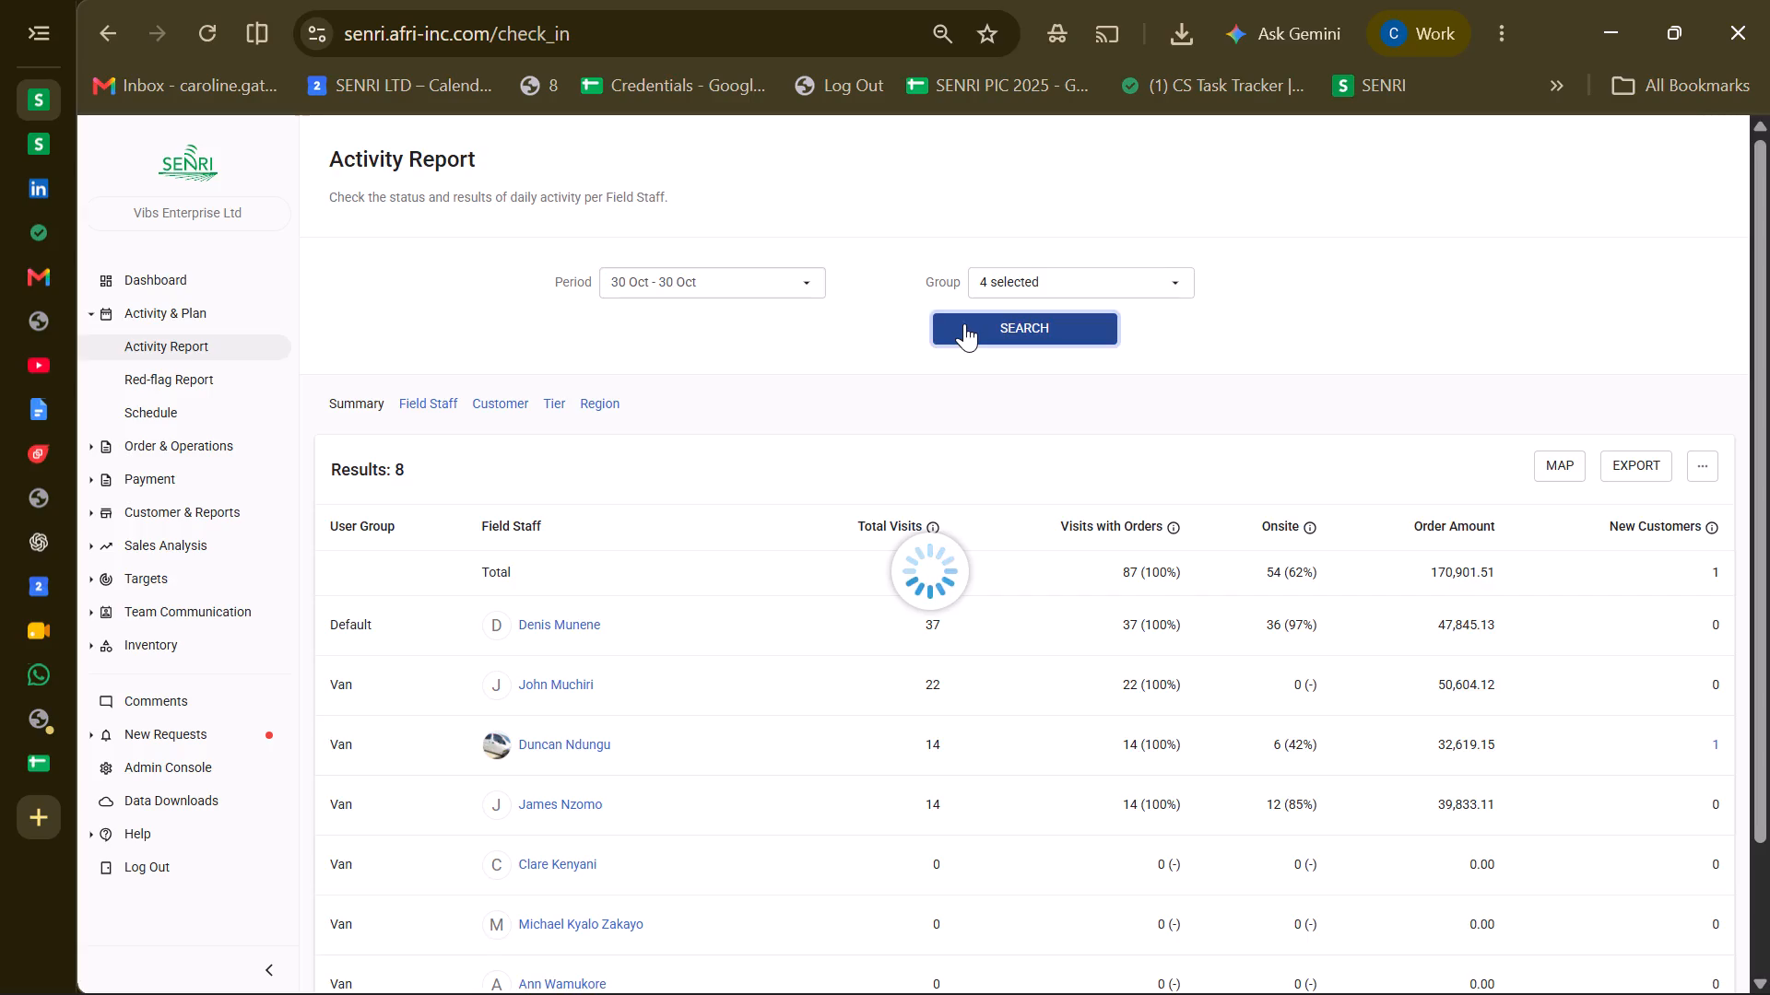
Rerun the 30 Oct Activity Report search for the four selected groups and look through the field staff results.
double_click(964, 323)
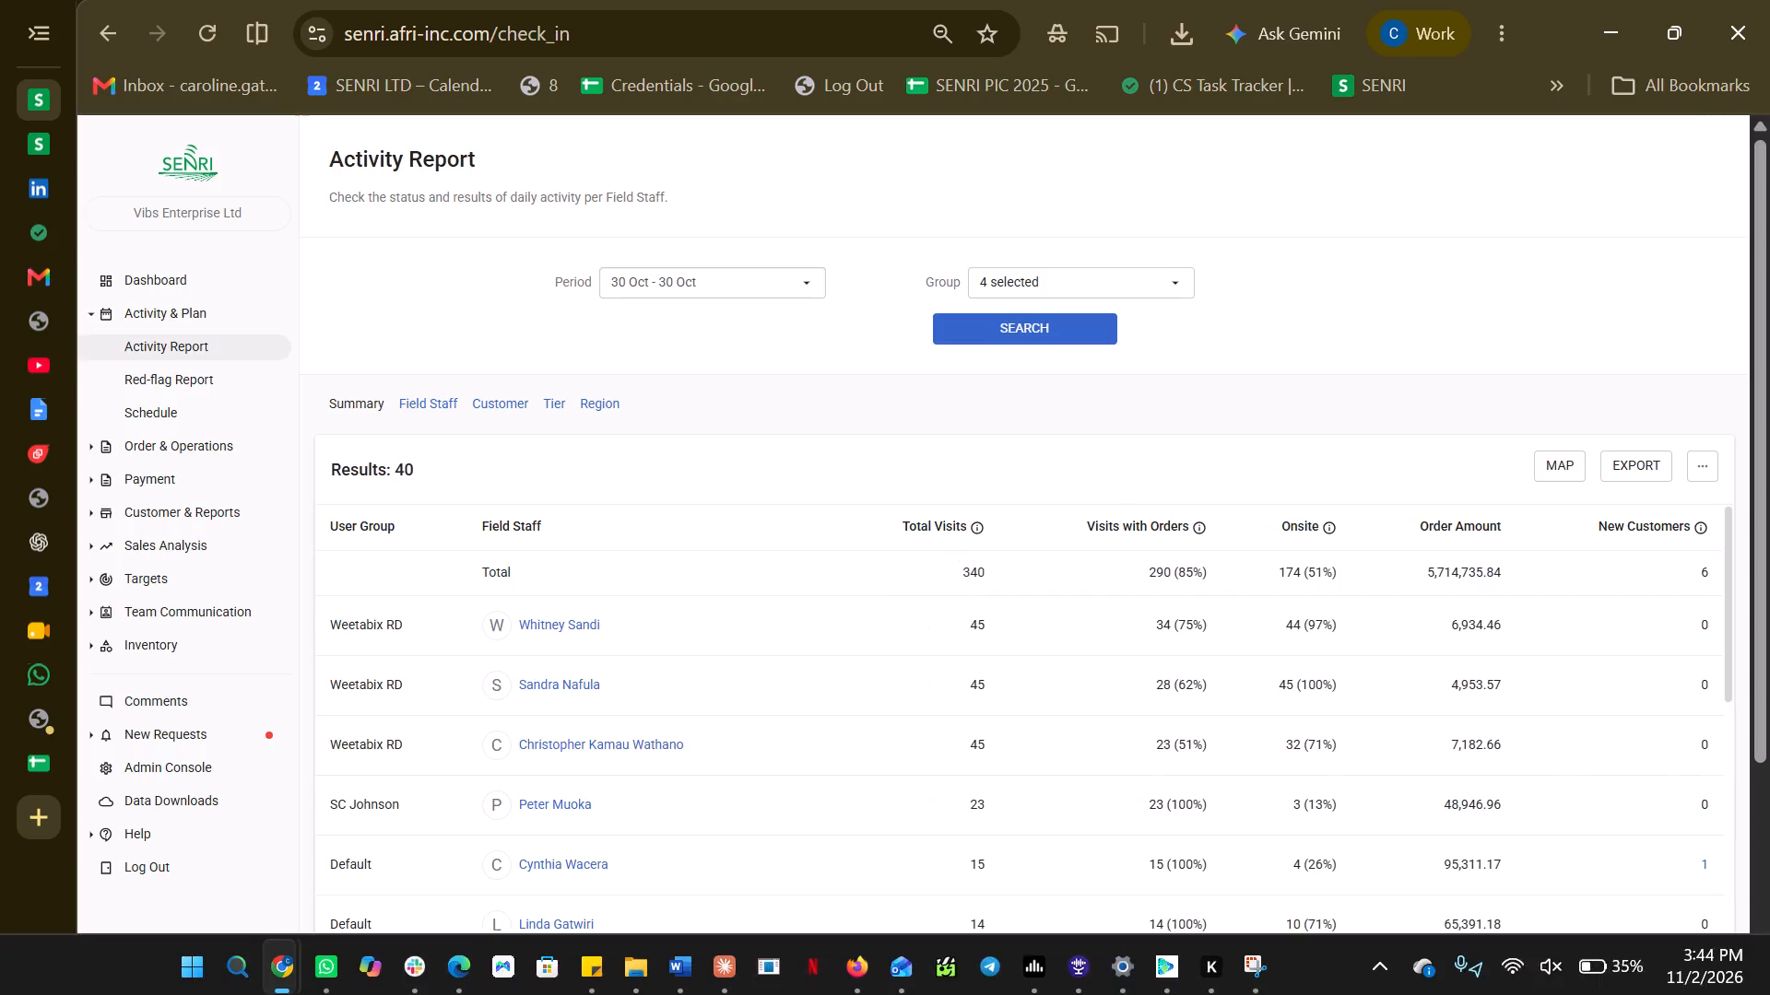
triple_click(1025, 320)
double_click(1025, 320)
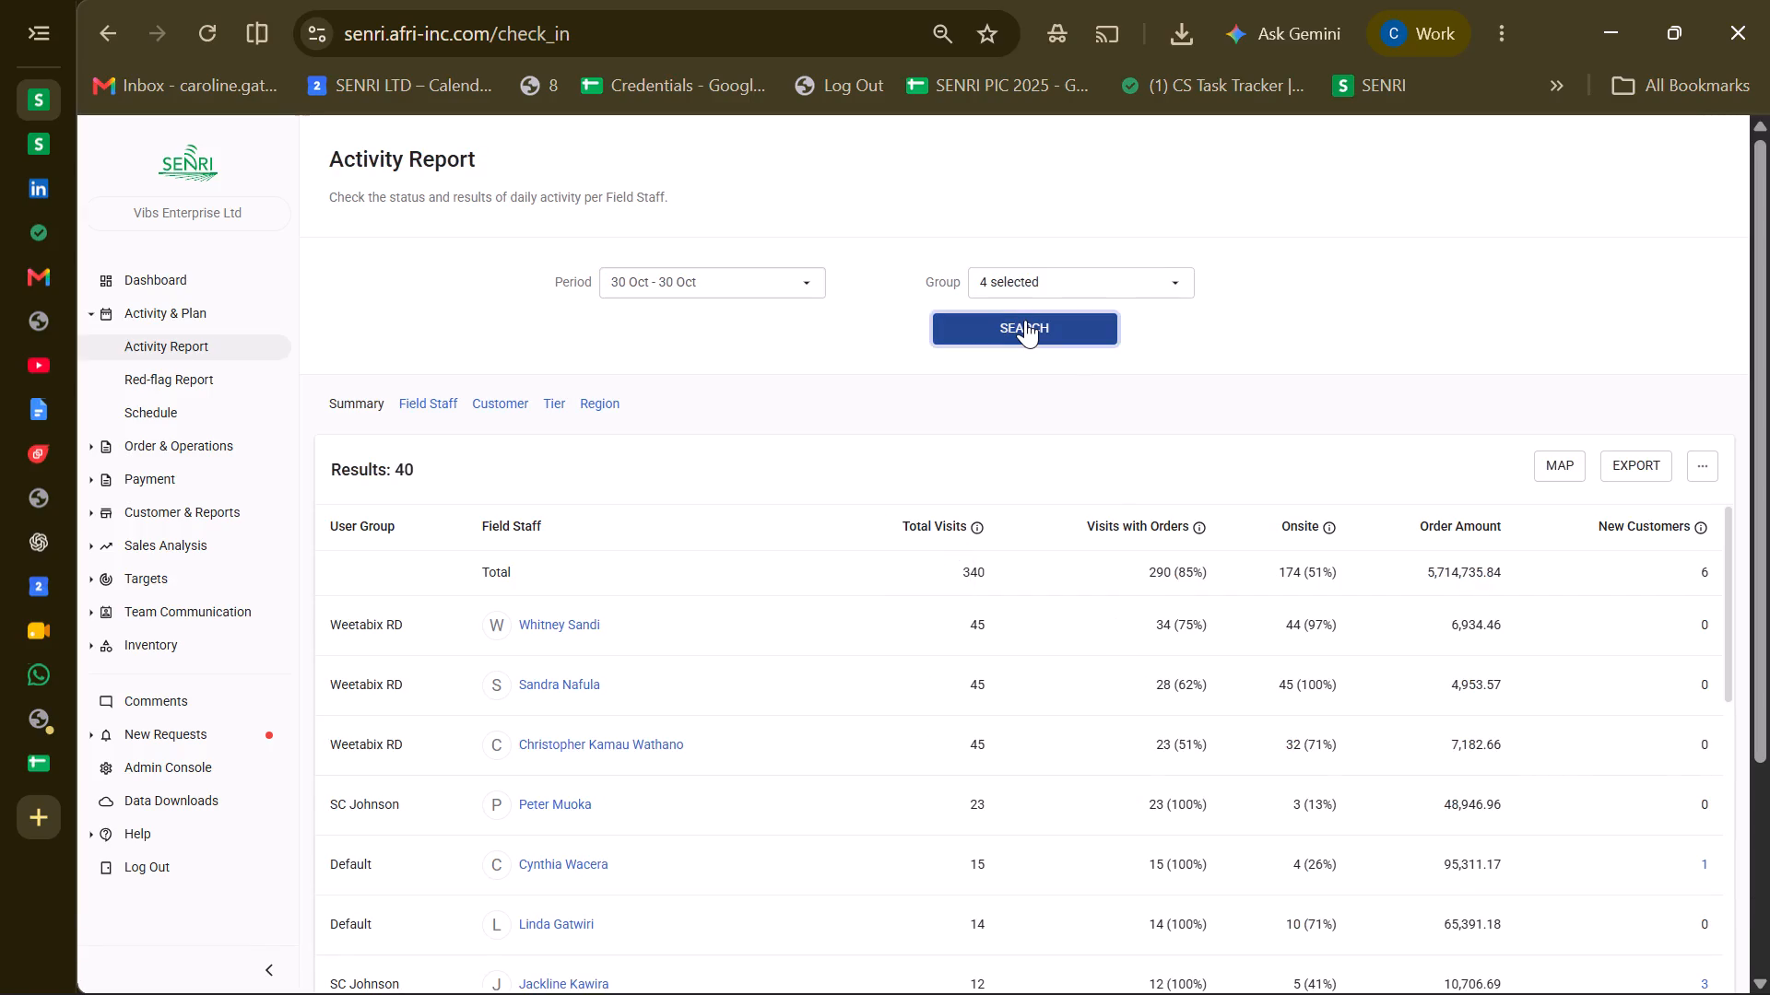
drag(1025, 320, 955, 697)
scroll(955, 697, down, 8)
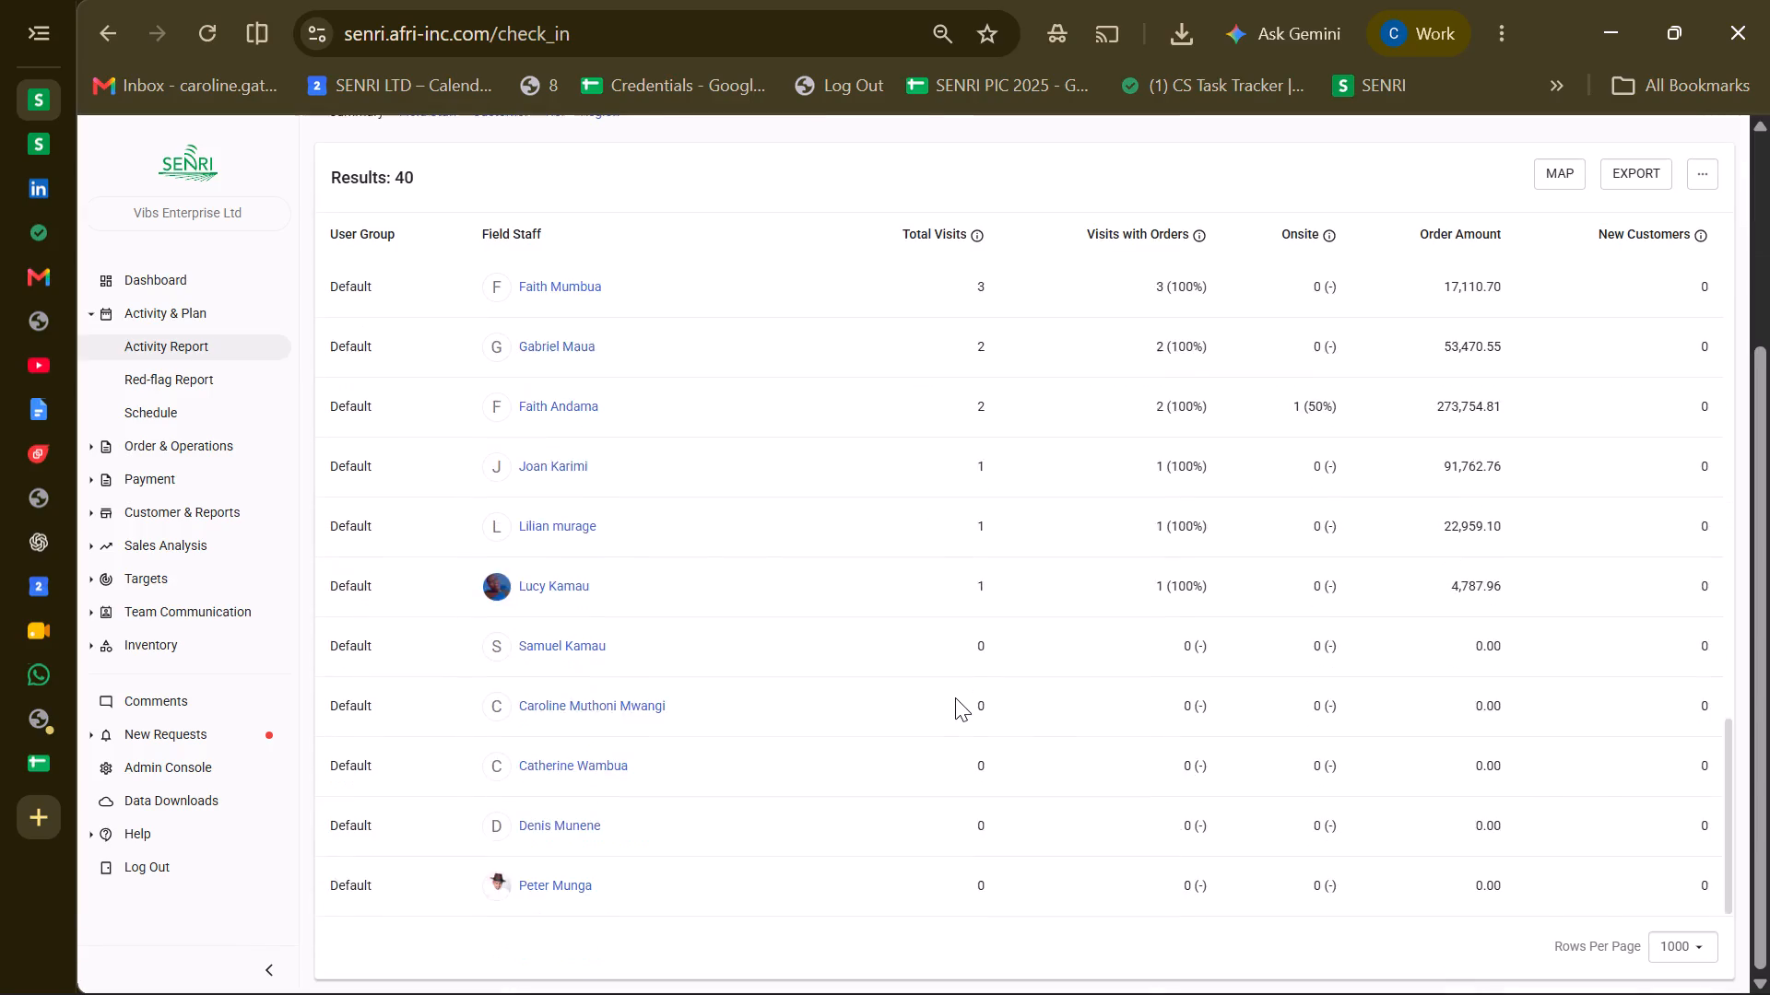
scroll(955, 697, up, 12)
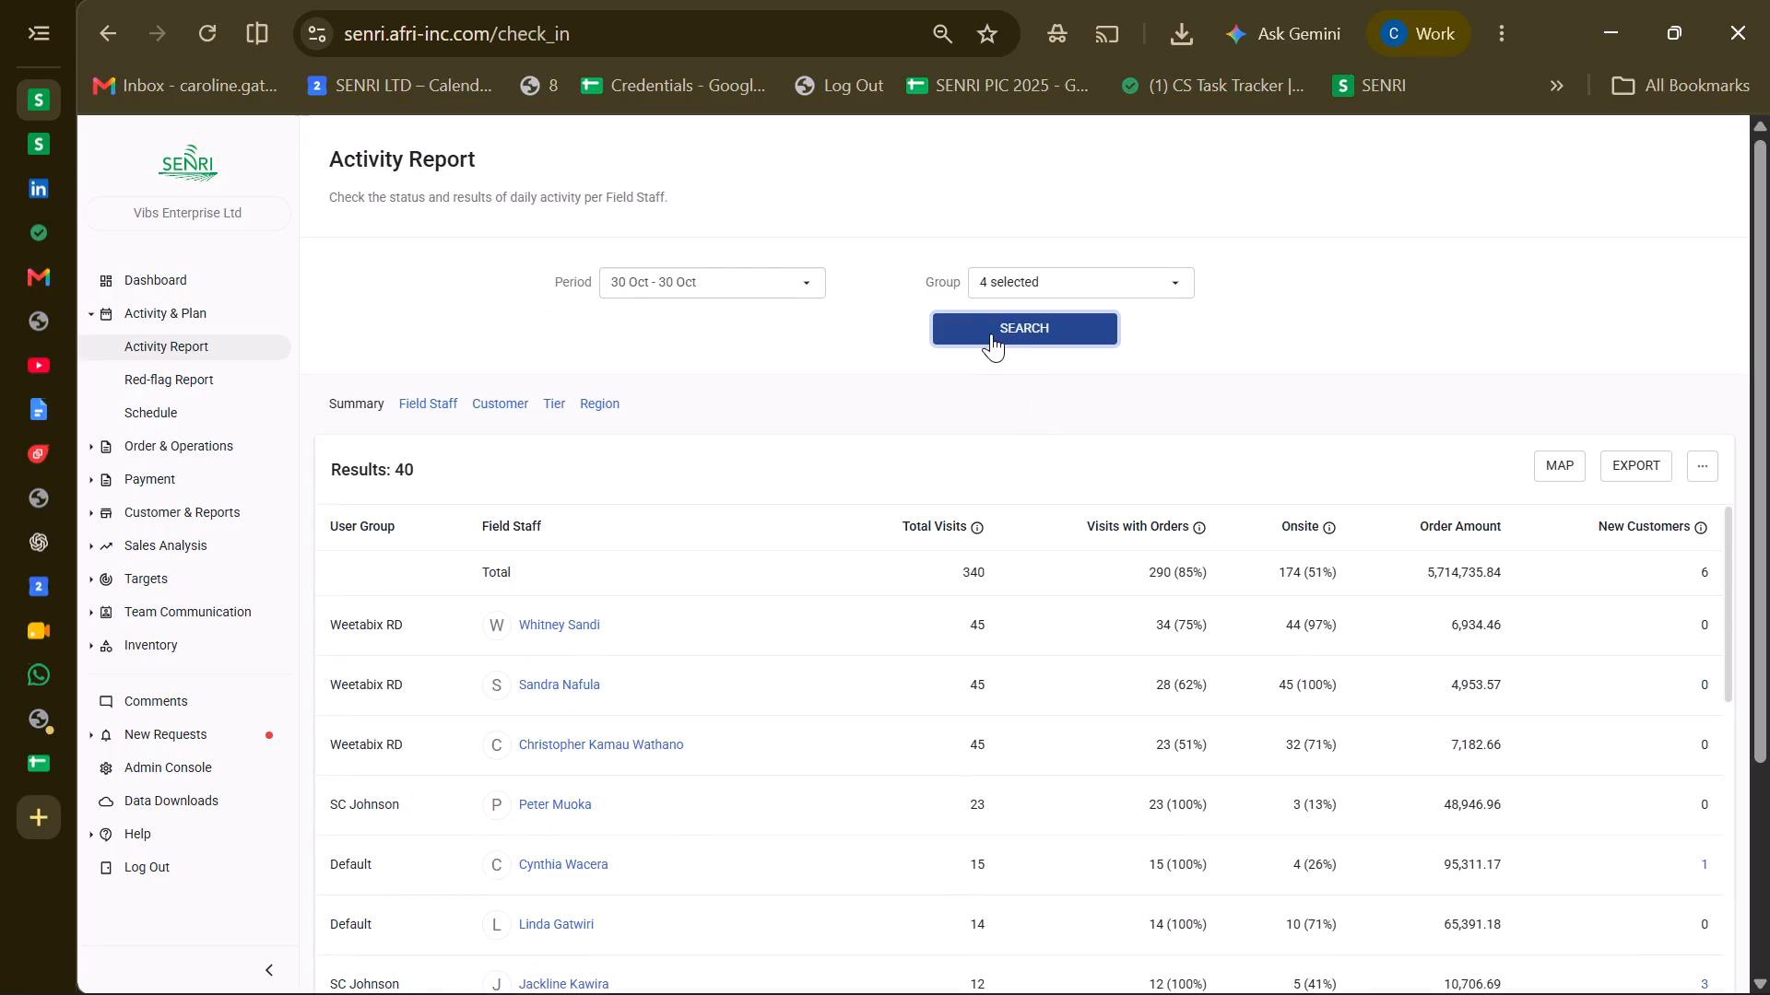
triple_click(986, 325)
click(986, 325)
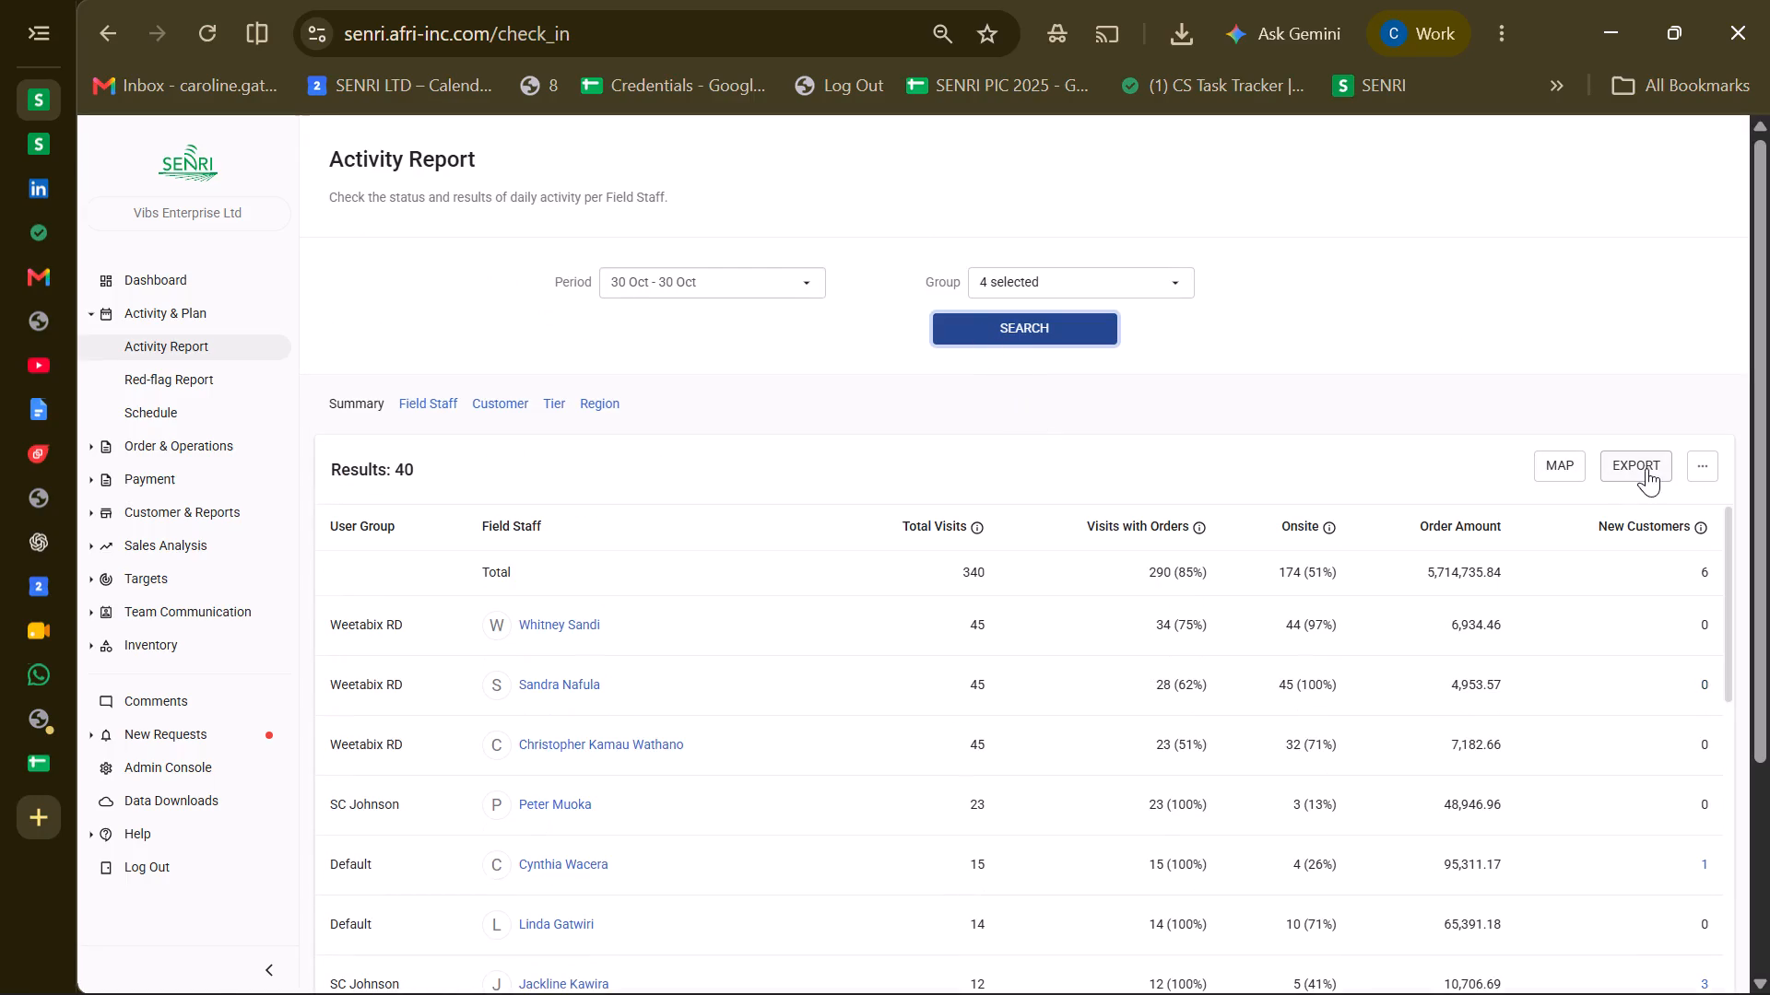
Export the 30 Oct Activity Report summary and open the downloaded CSV file in Excel.
click(1672, 466)
click(1650, 465)
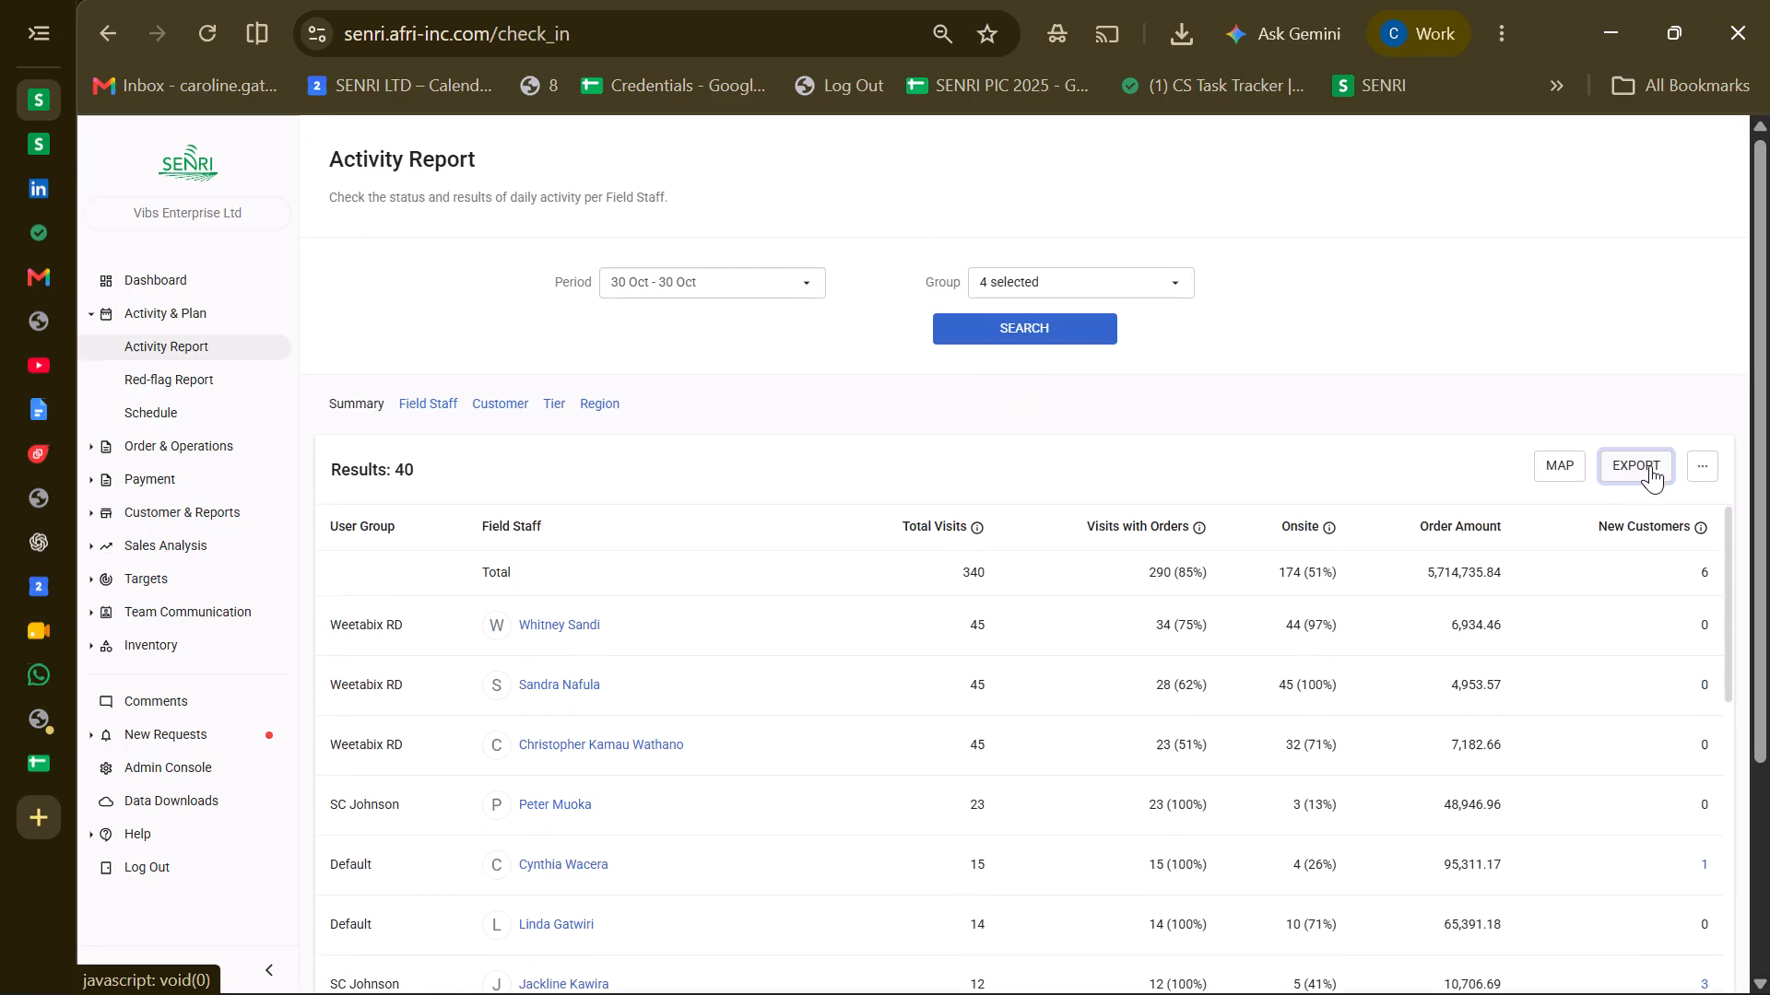
click(937, 117)
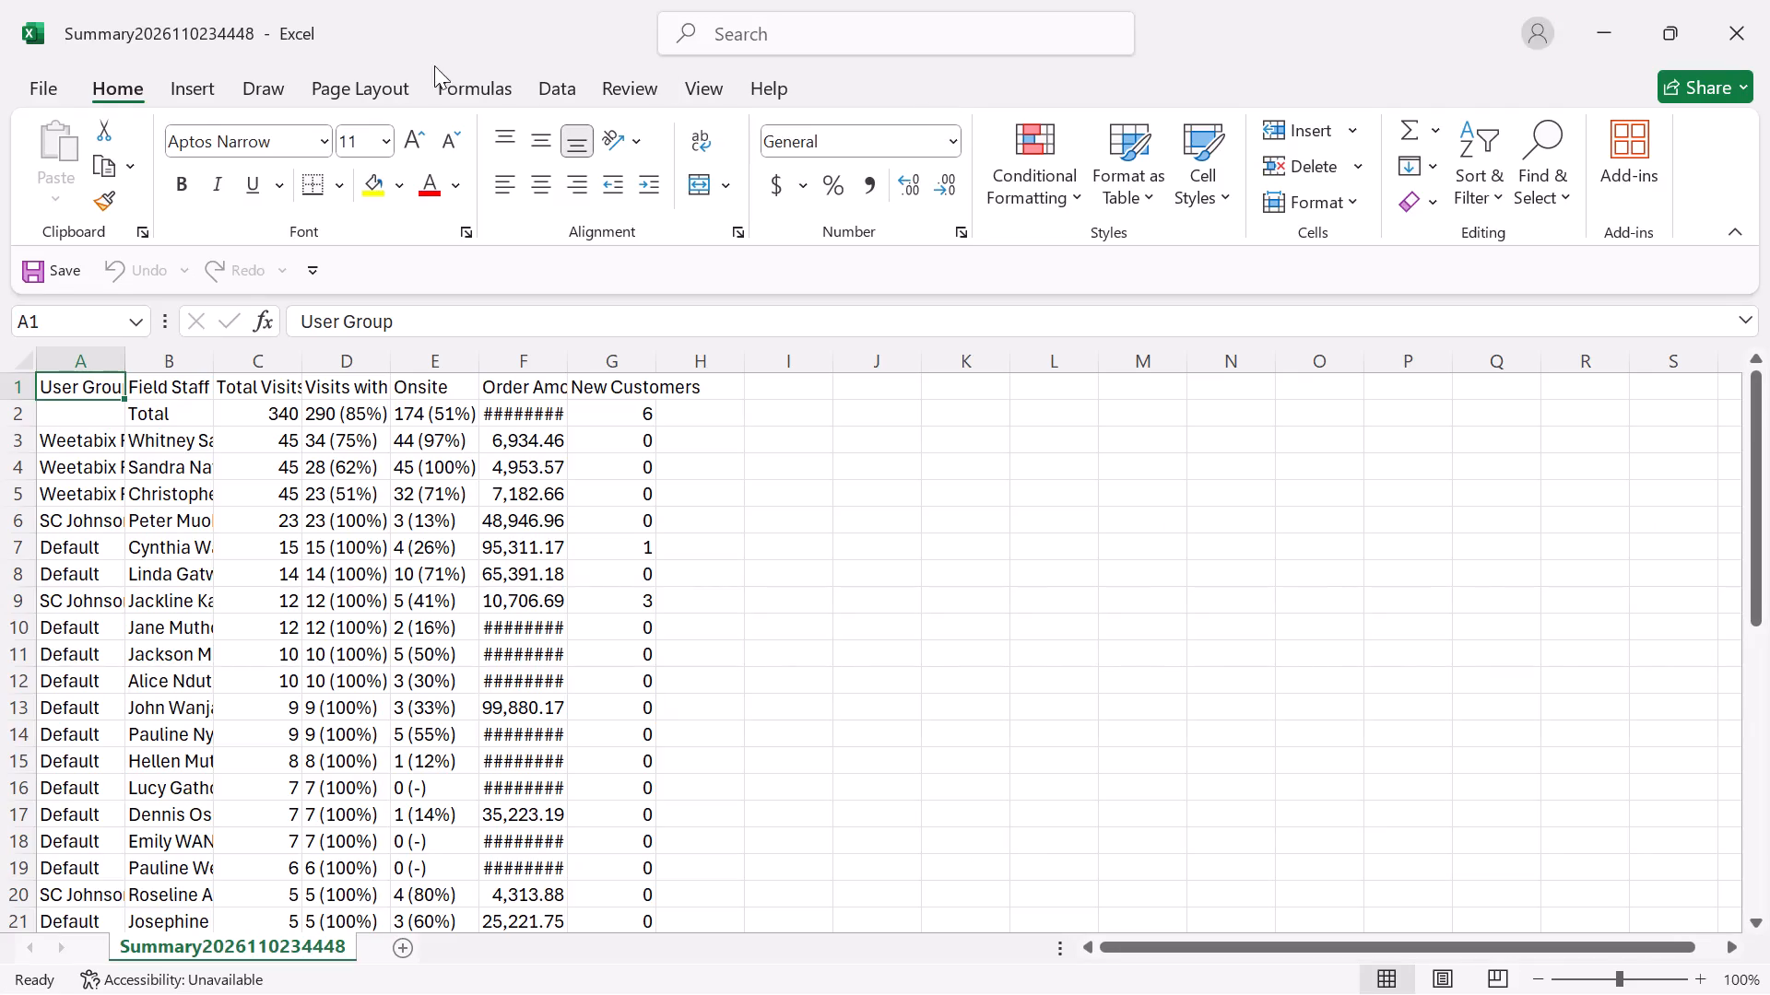
Replace the User Group heading in cell A1 with the report date 30/10/2026.
click(67, 392)
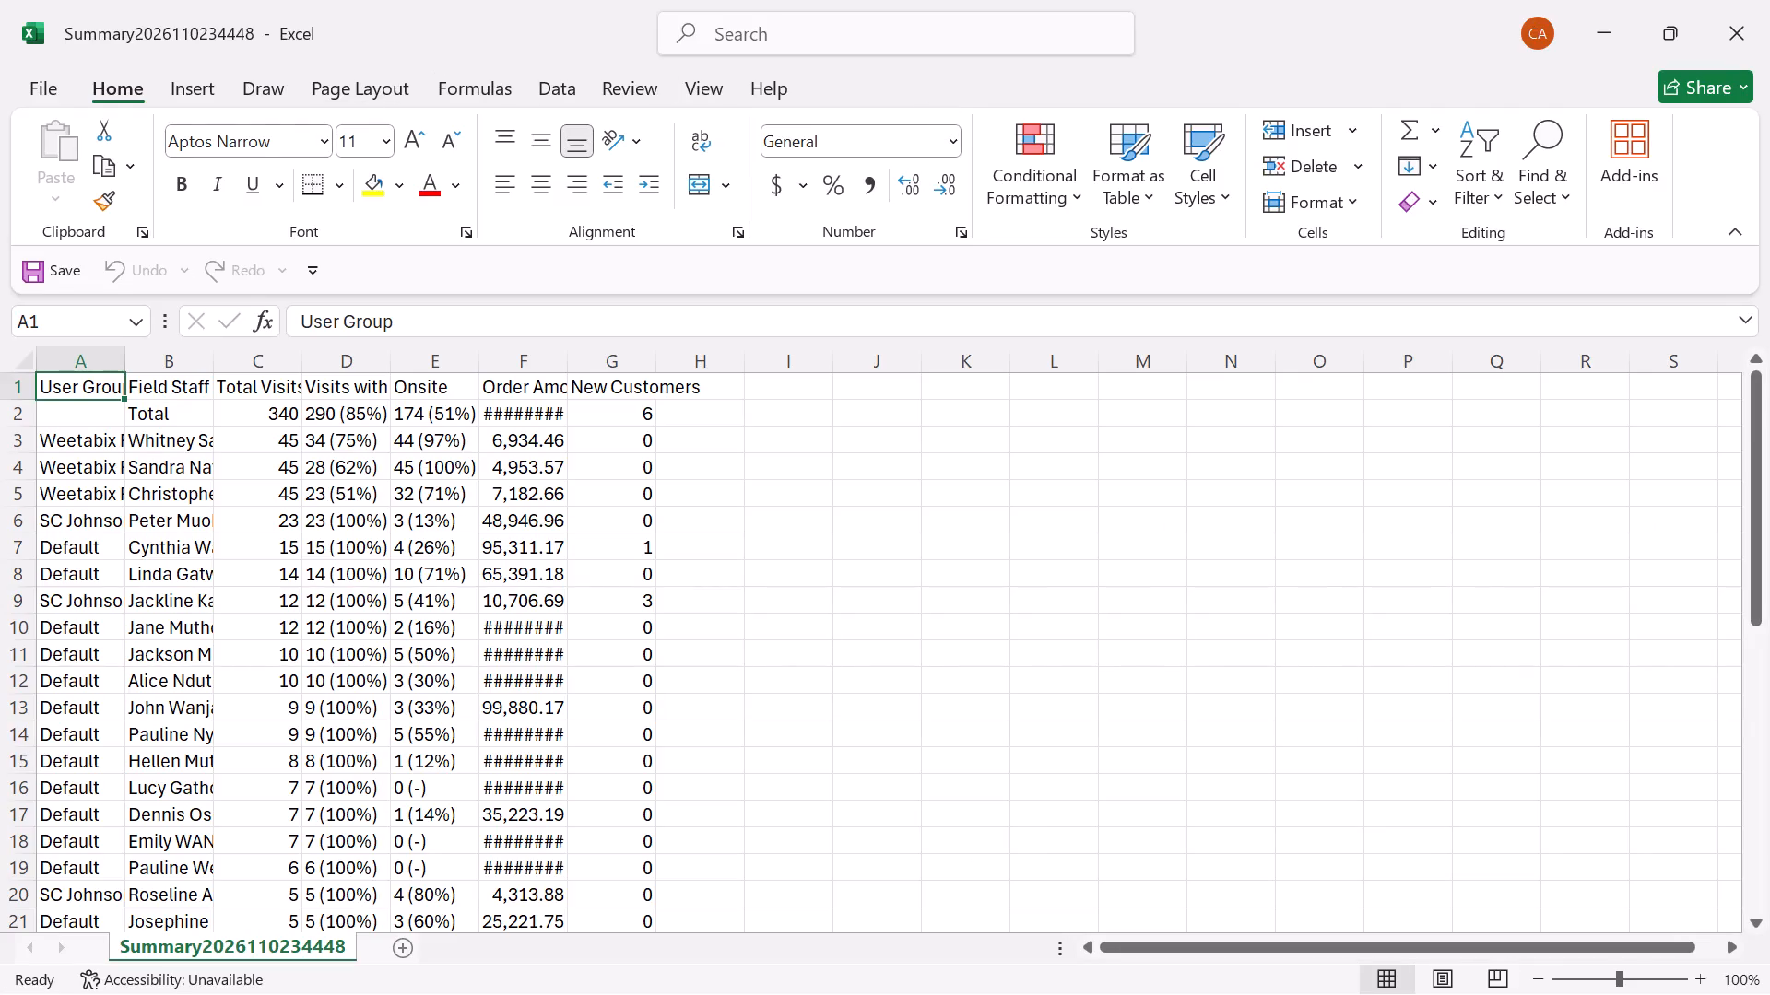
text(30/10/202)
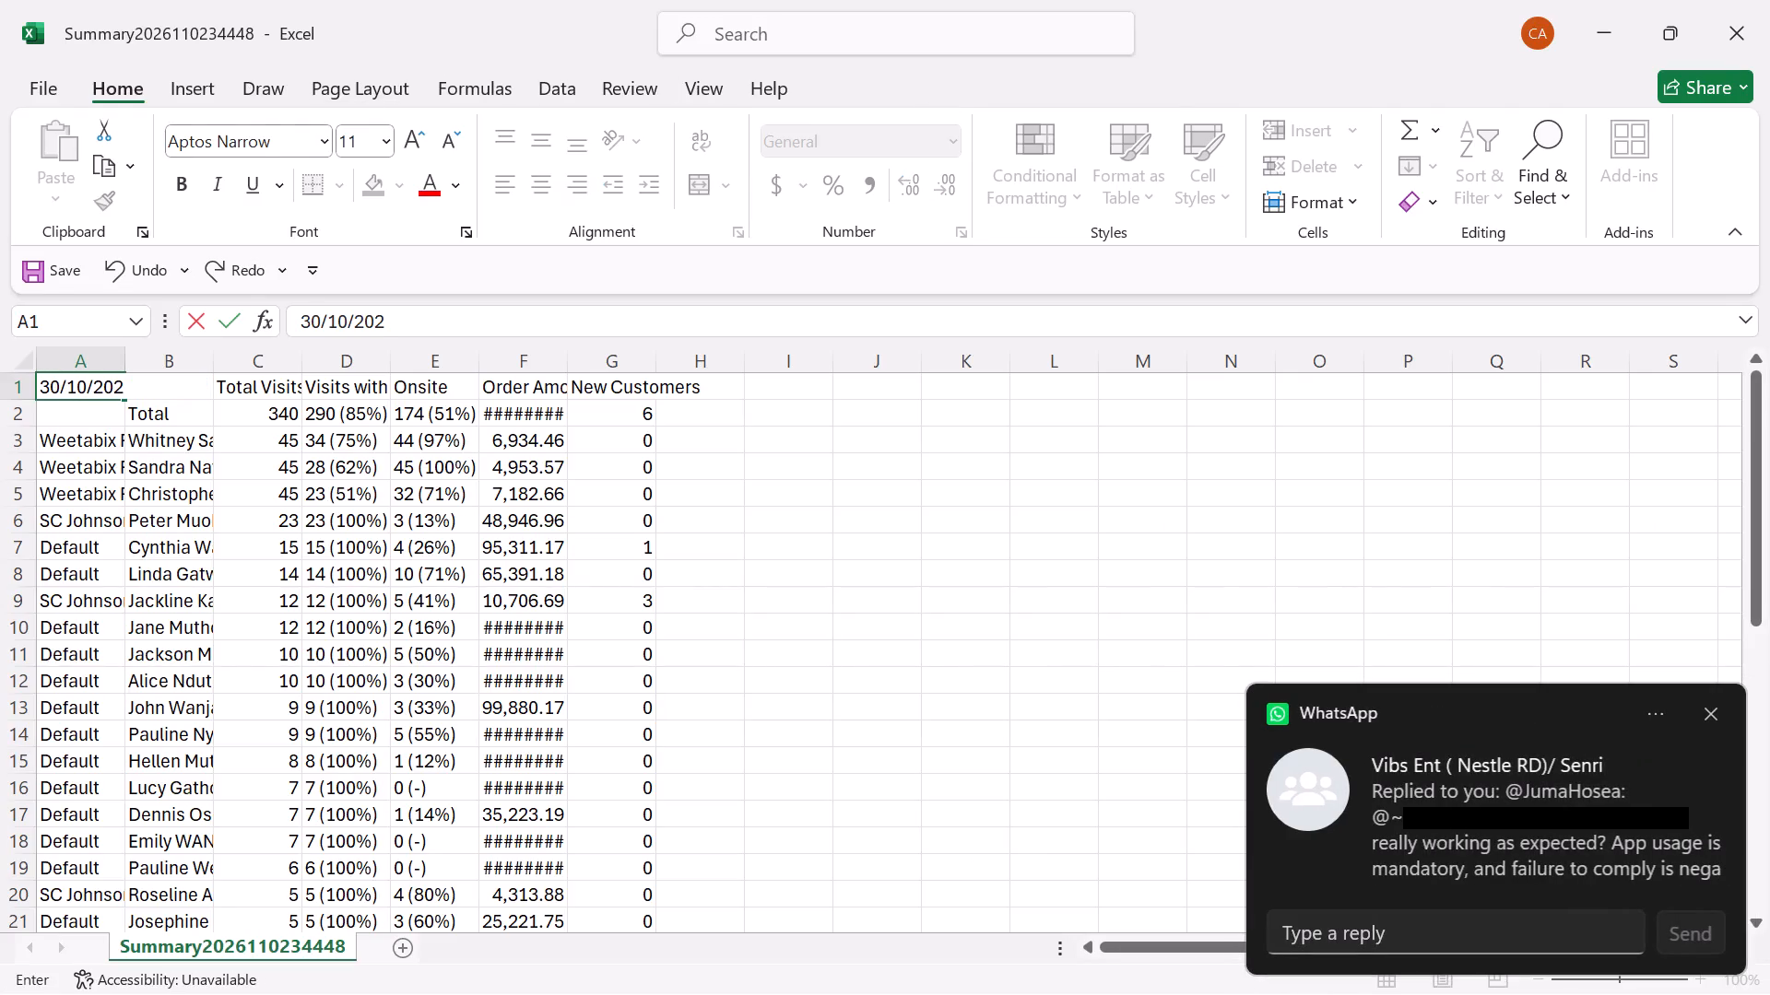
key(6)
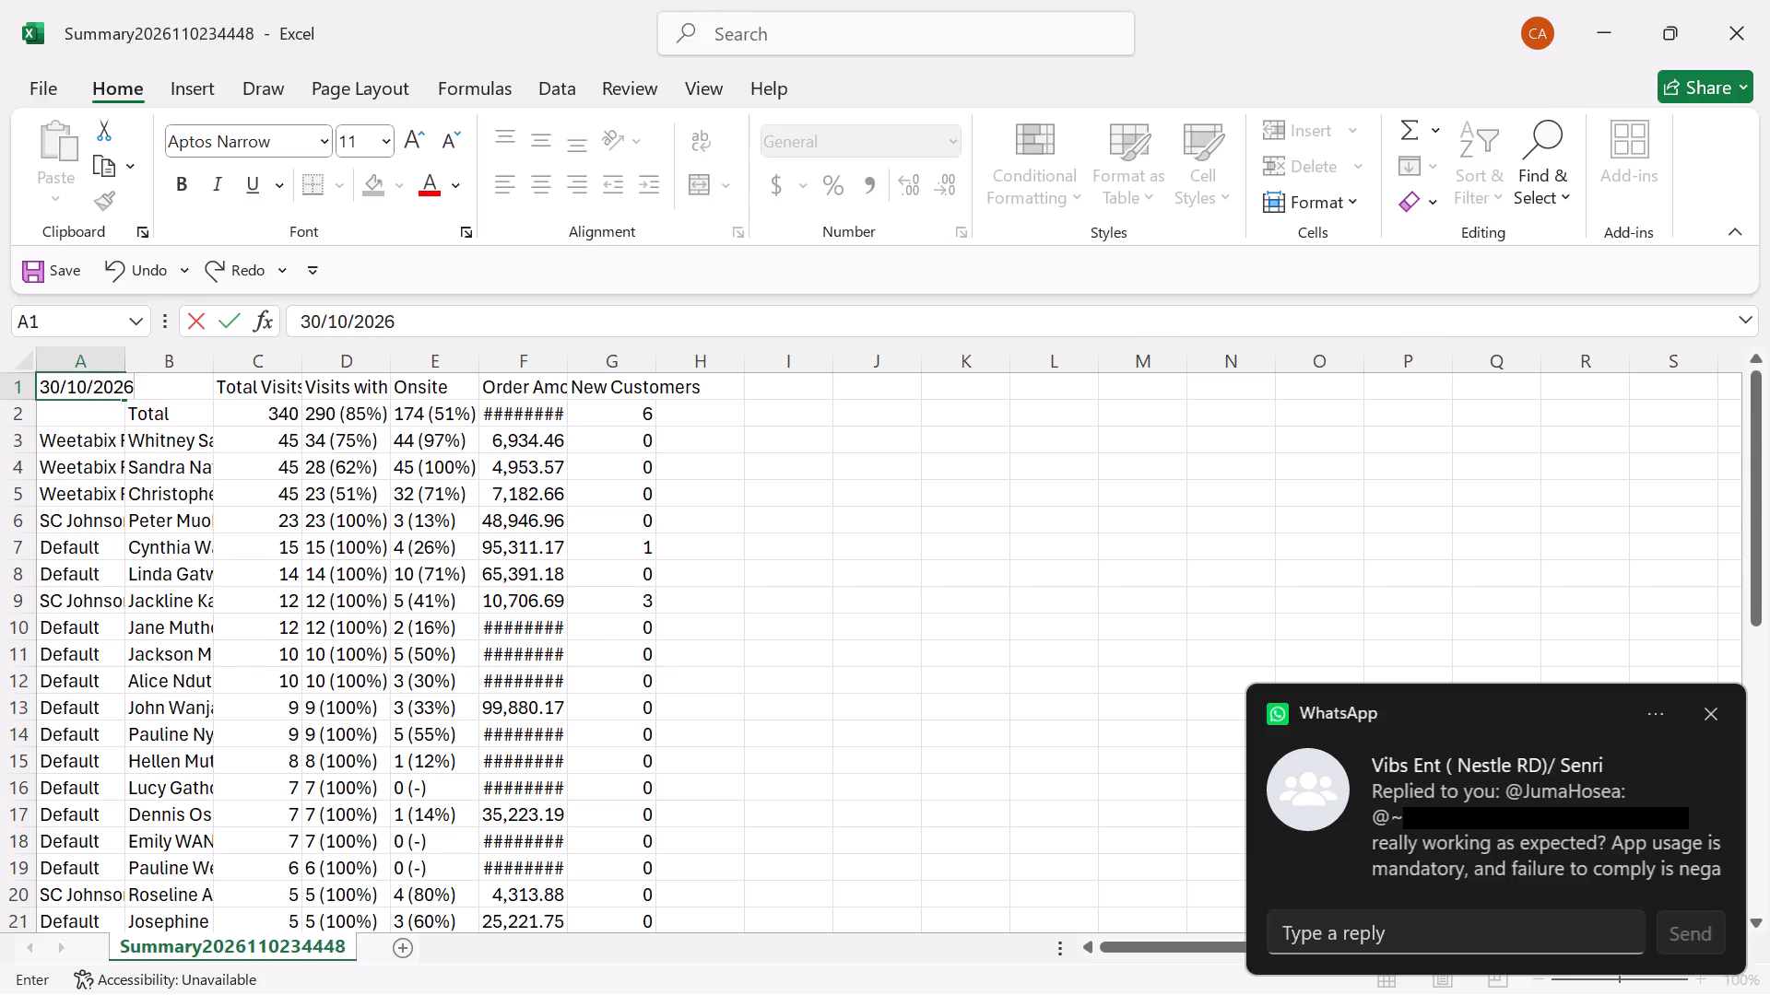
click(656, 593)
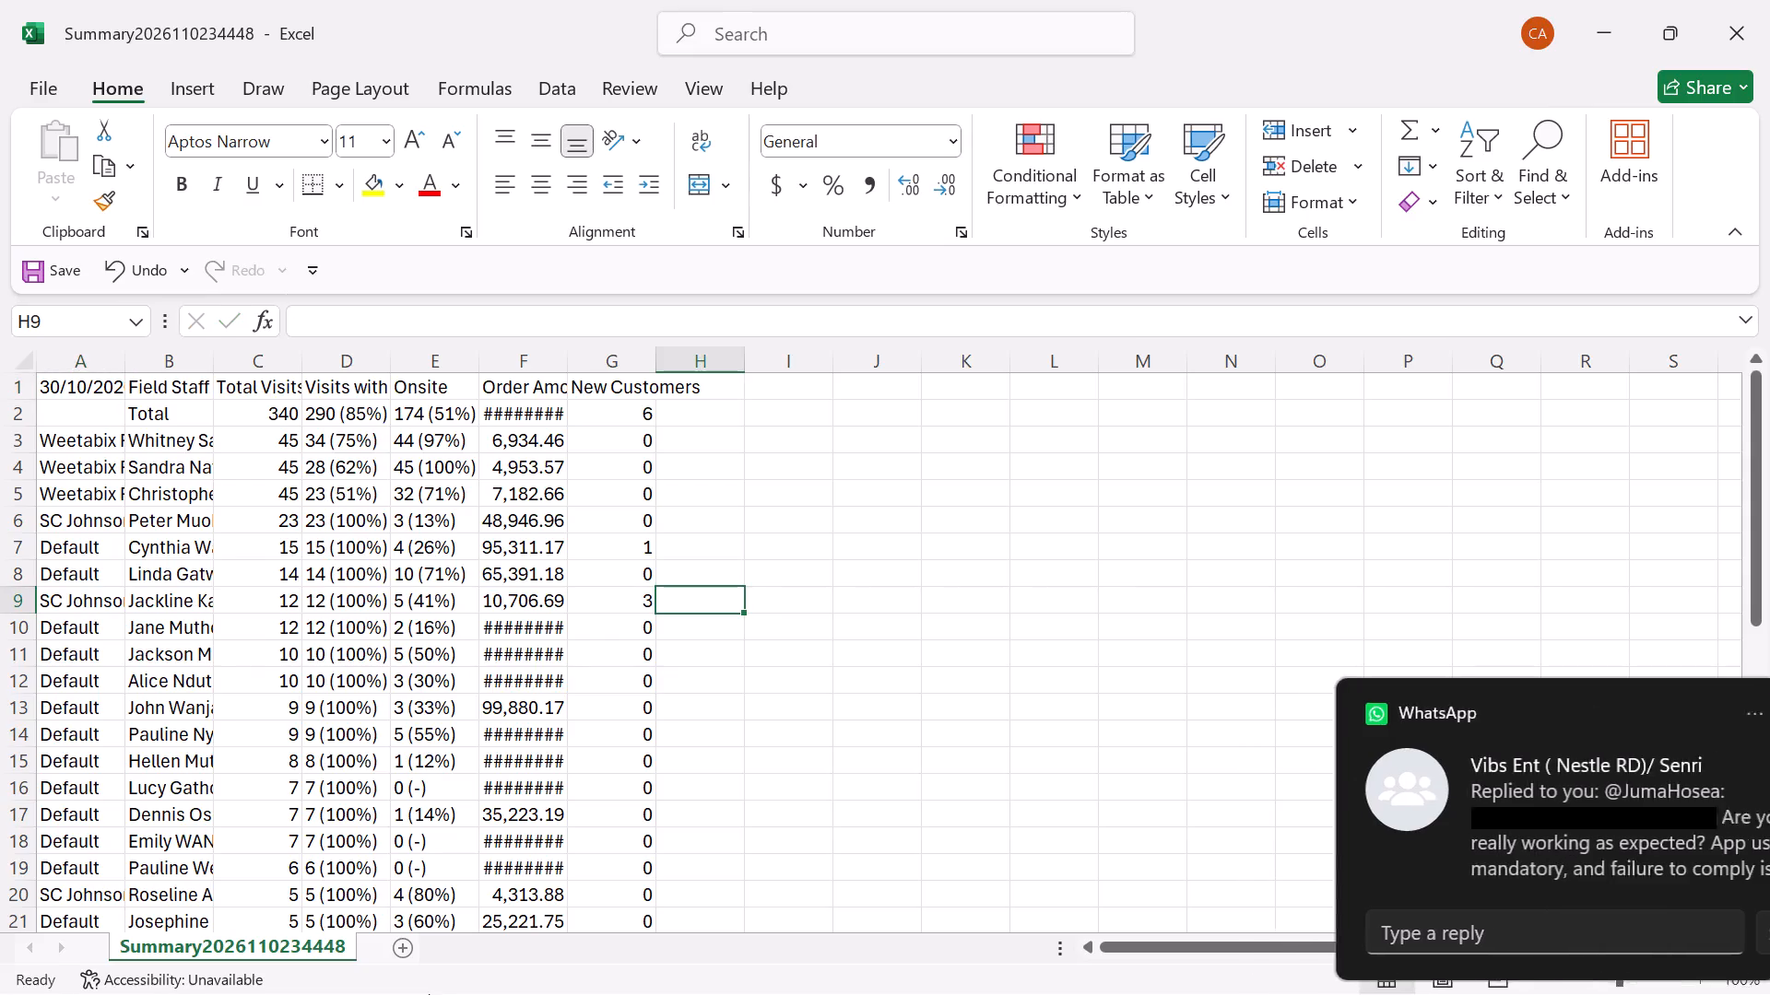
Switch back to the Activity Report in Chrome, set the period to 31 Oct – 31 Oct and run the search for the same four groups.
click(179, 881)
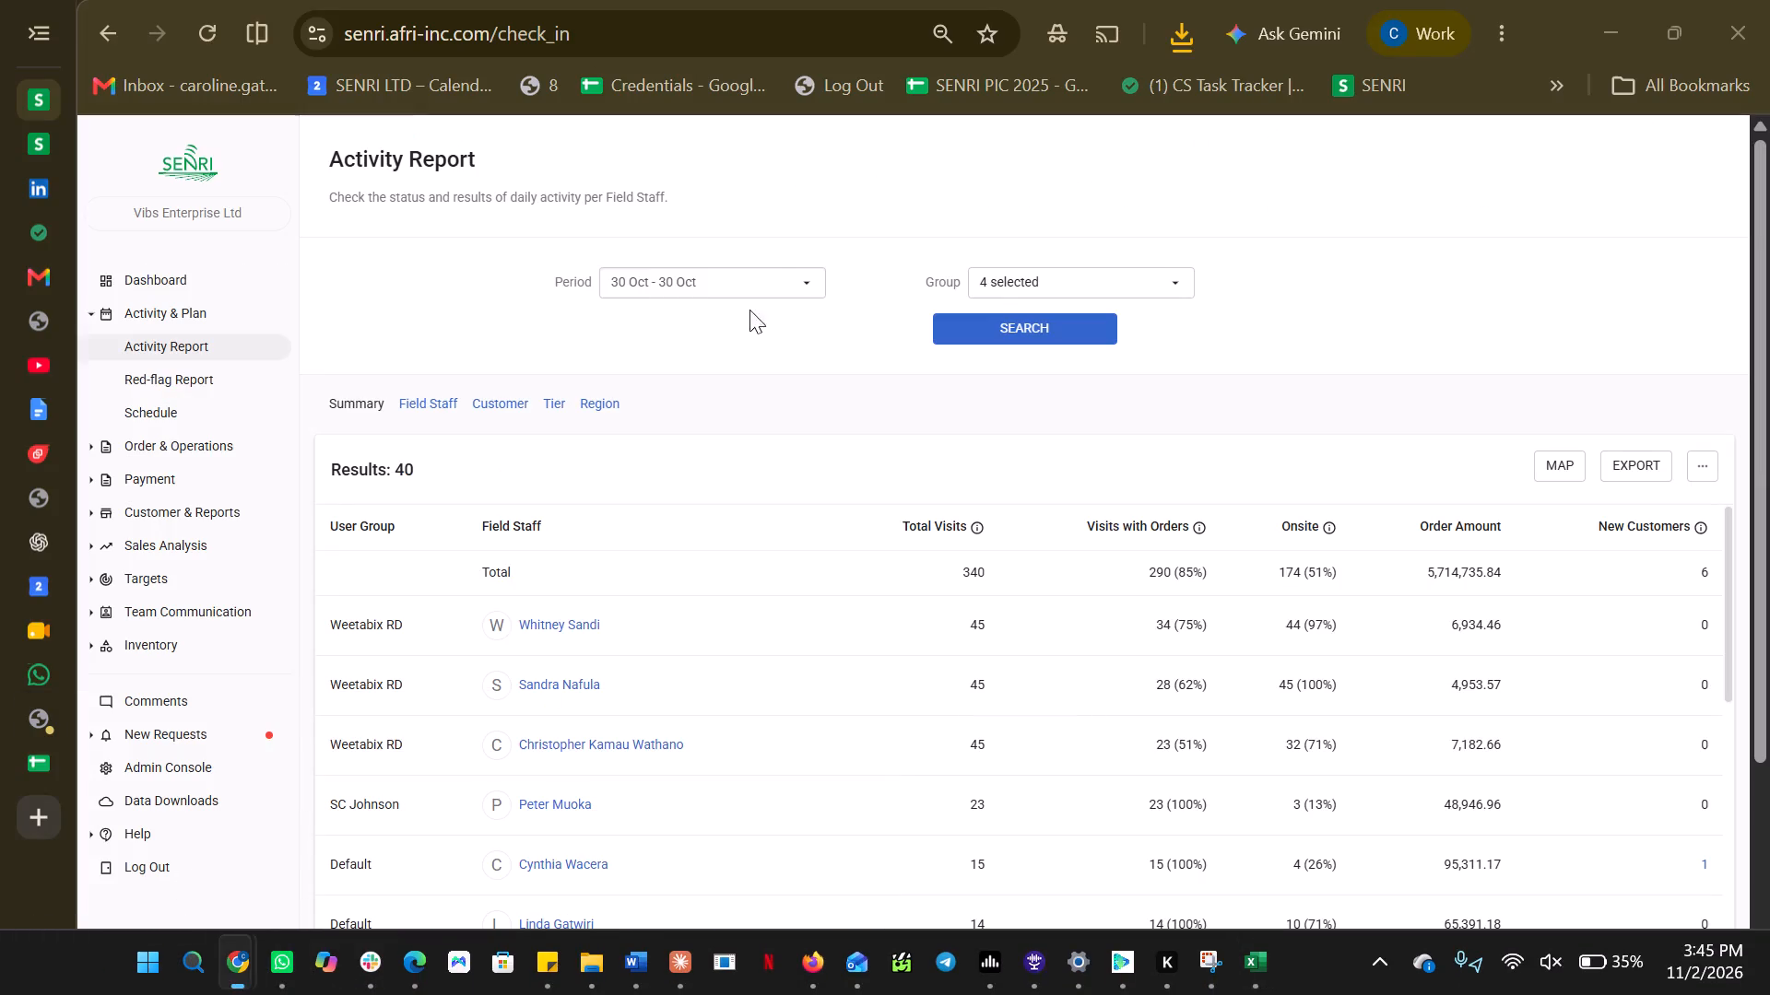
click(764, 278)
click(952, 525)
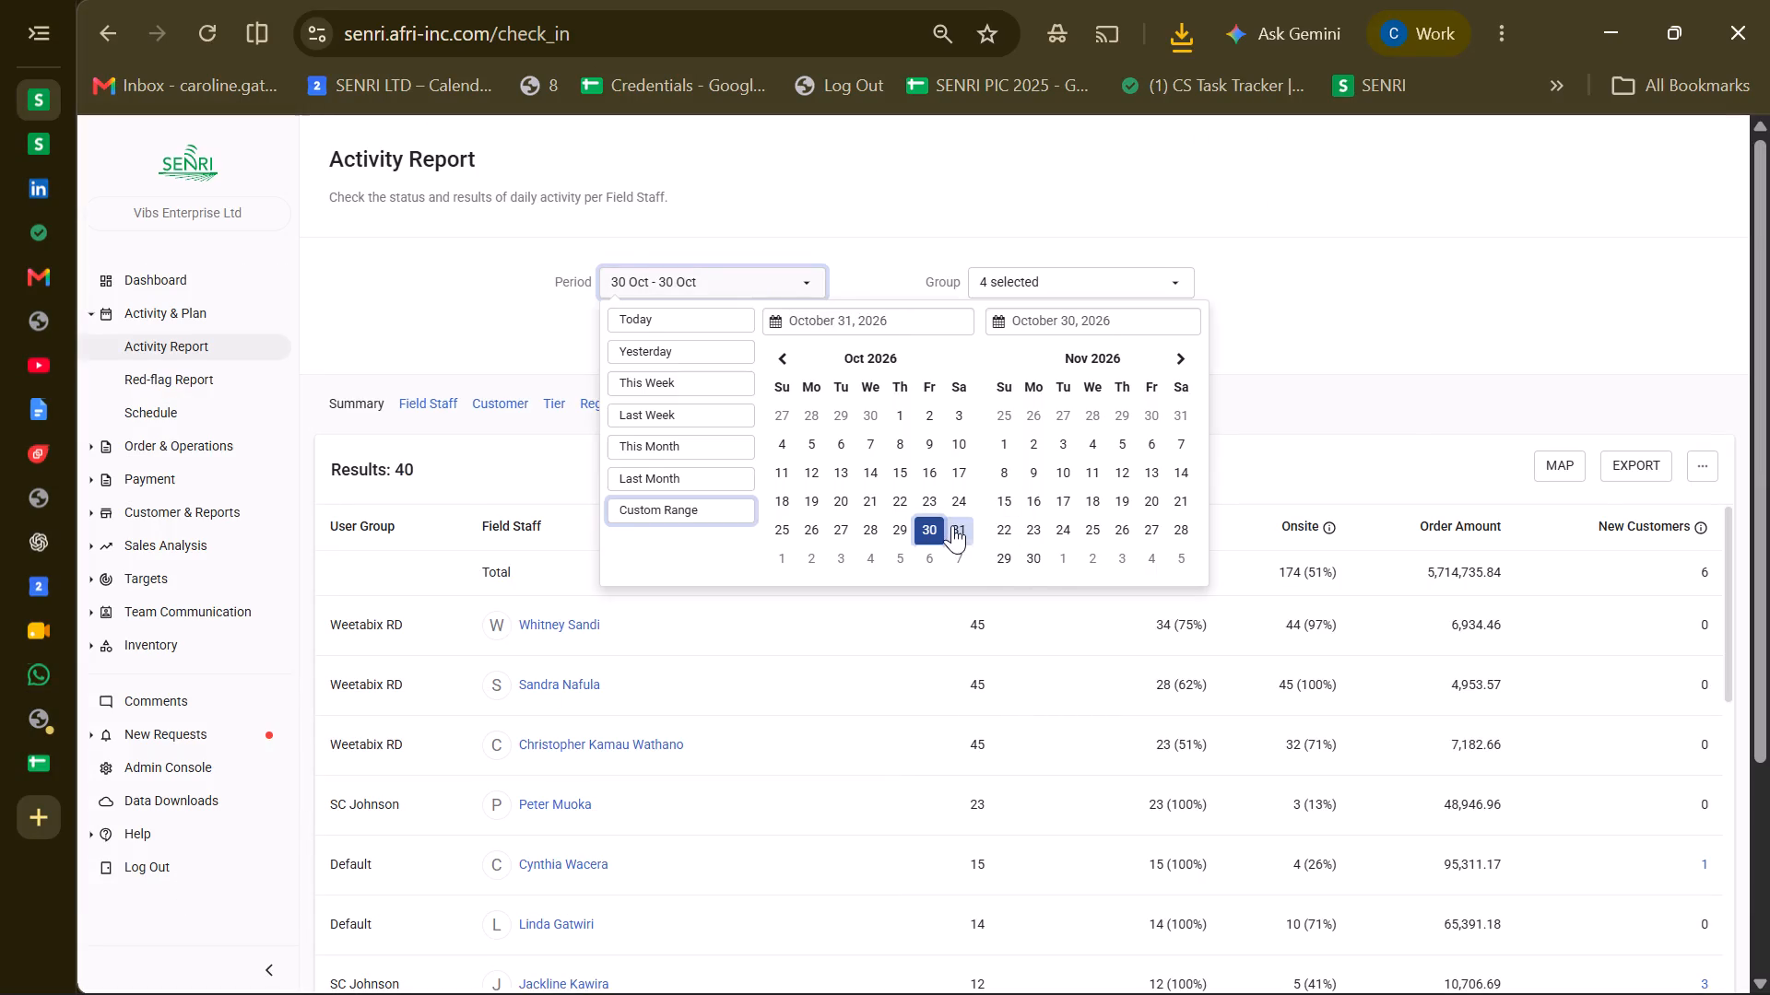
drag(952, 525, 1063, 330)
click(1063, 330)
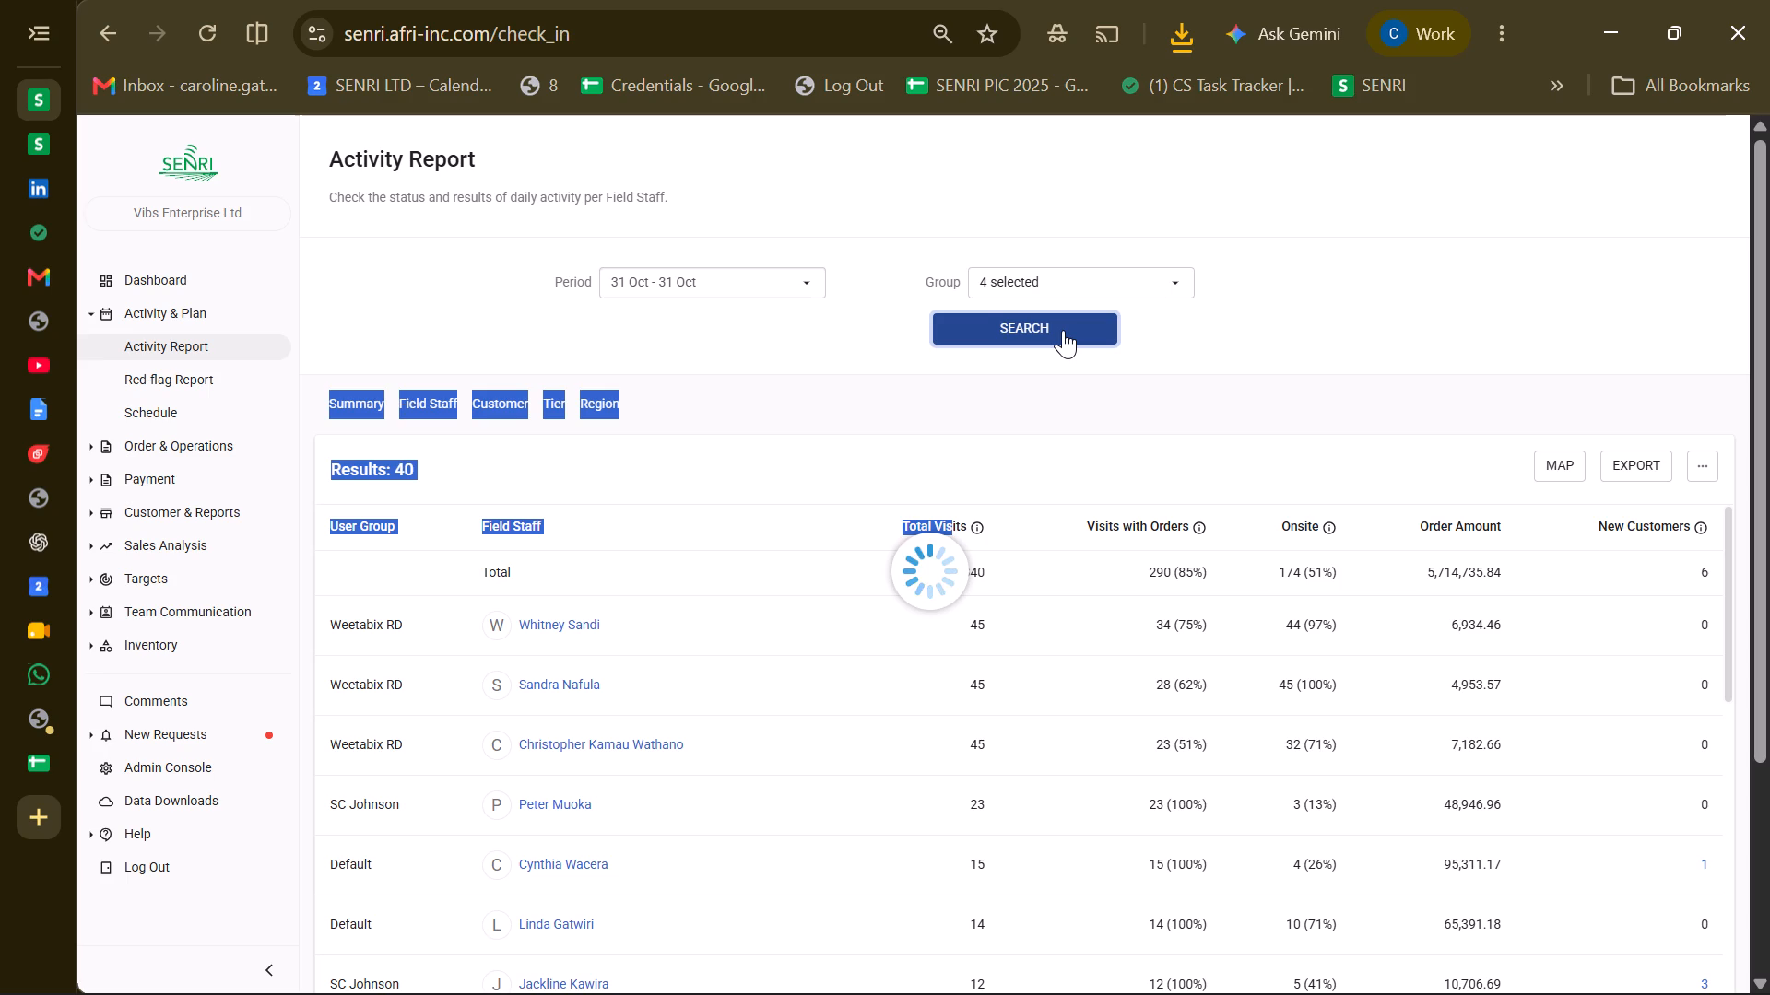
click(1340, 352)
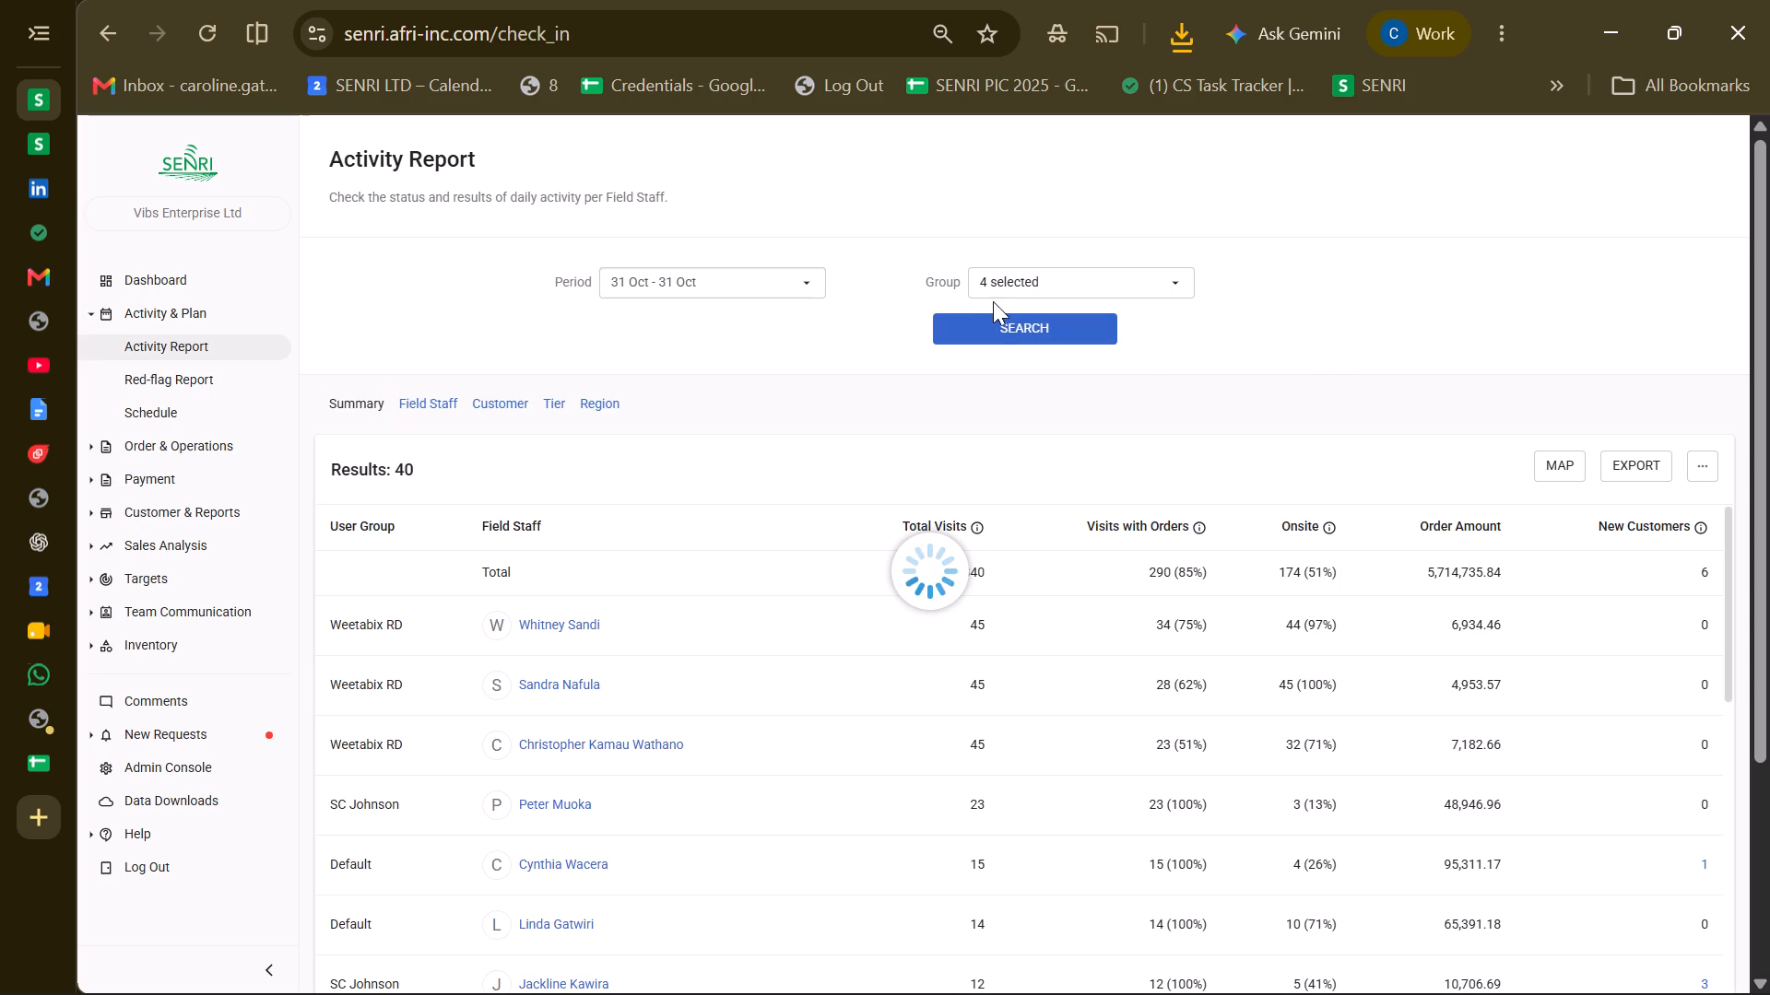
triple_click(993, 323)
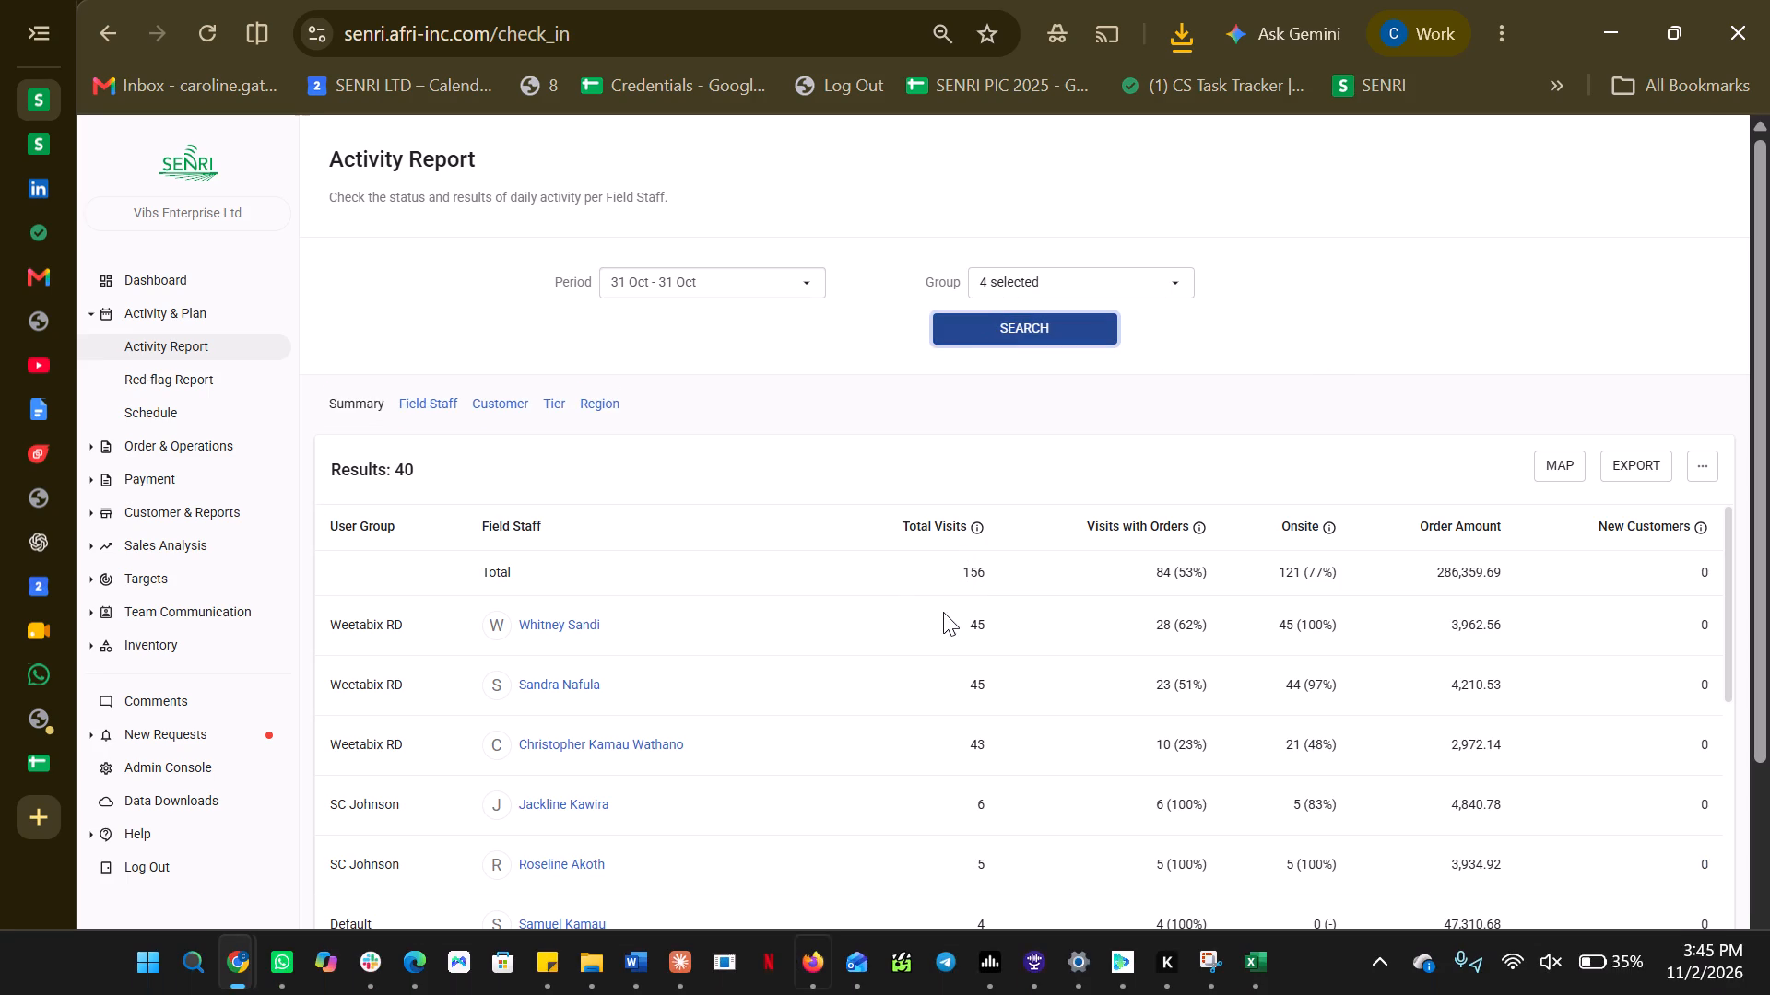
click(967, 342)
drag(967, 342, 976, 331)
triple_click(976, 331)
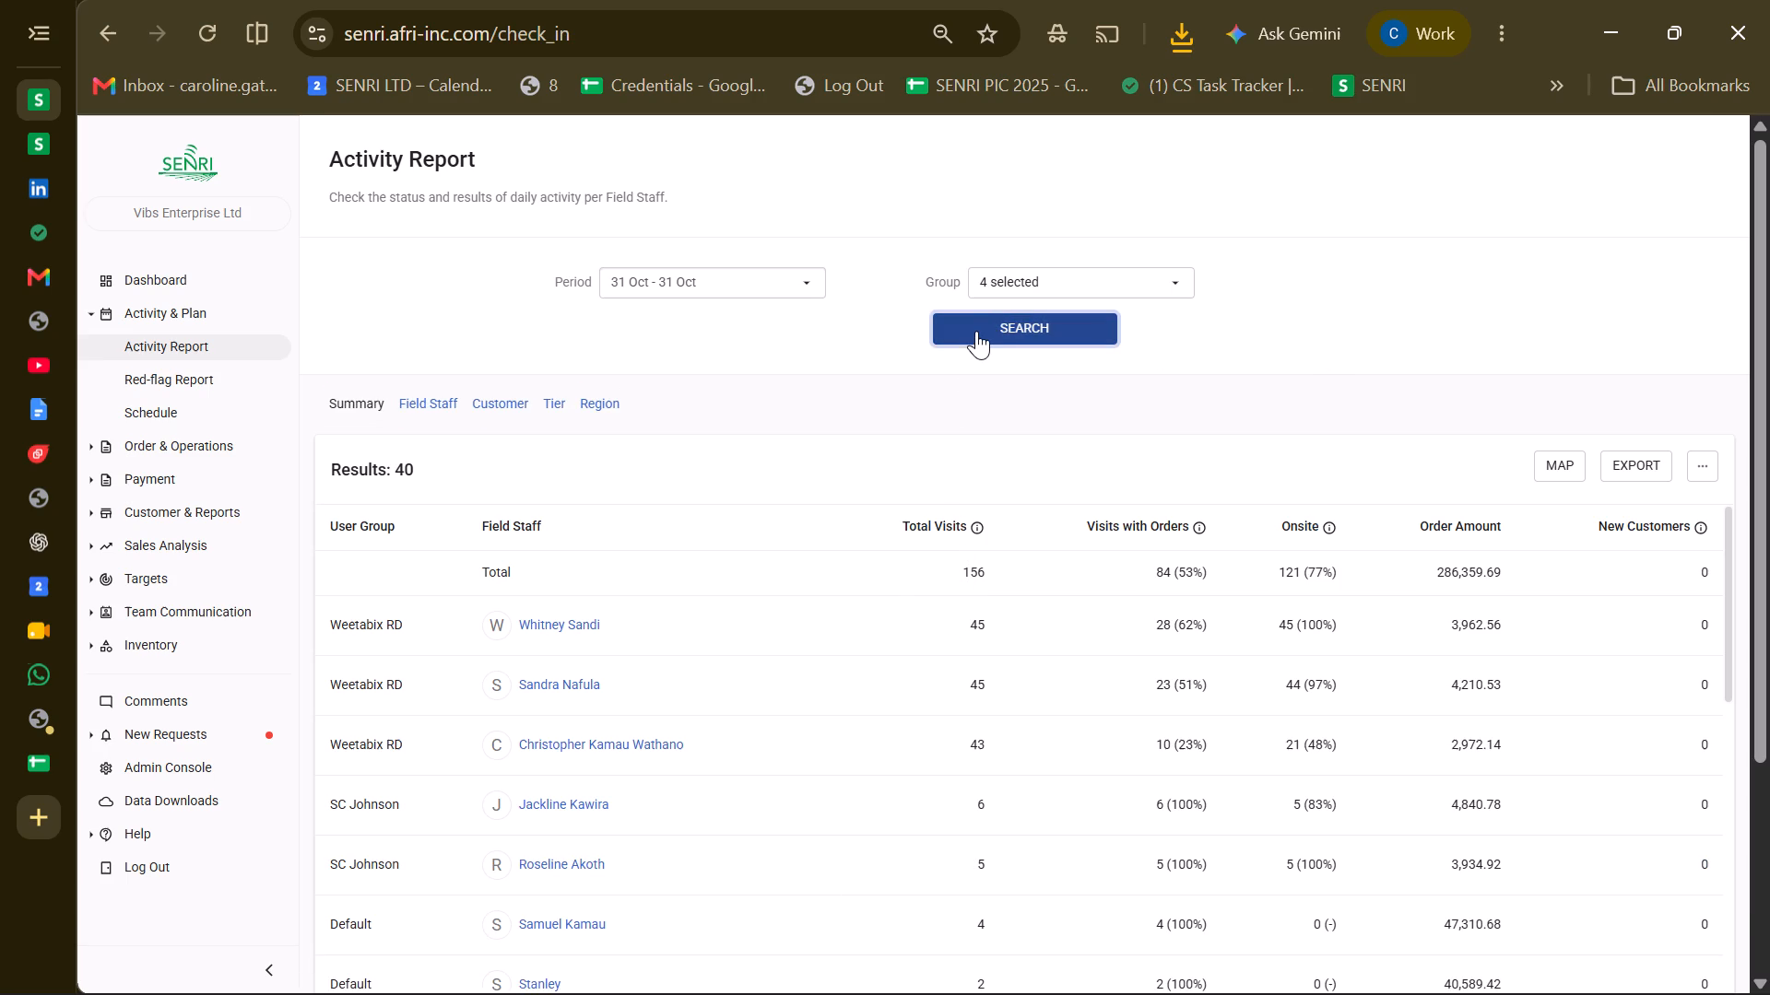
triple_click(976, 331)
triple_click(976, 331)
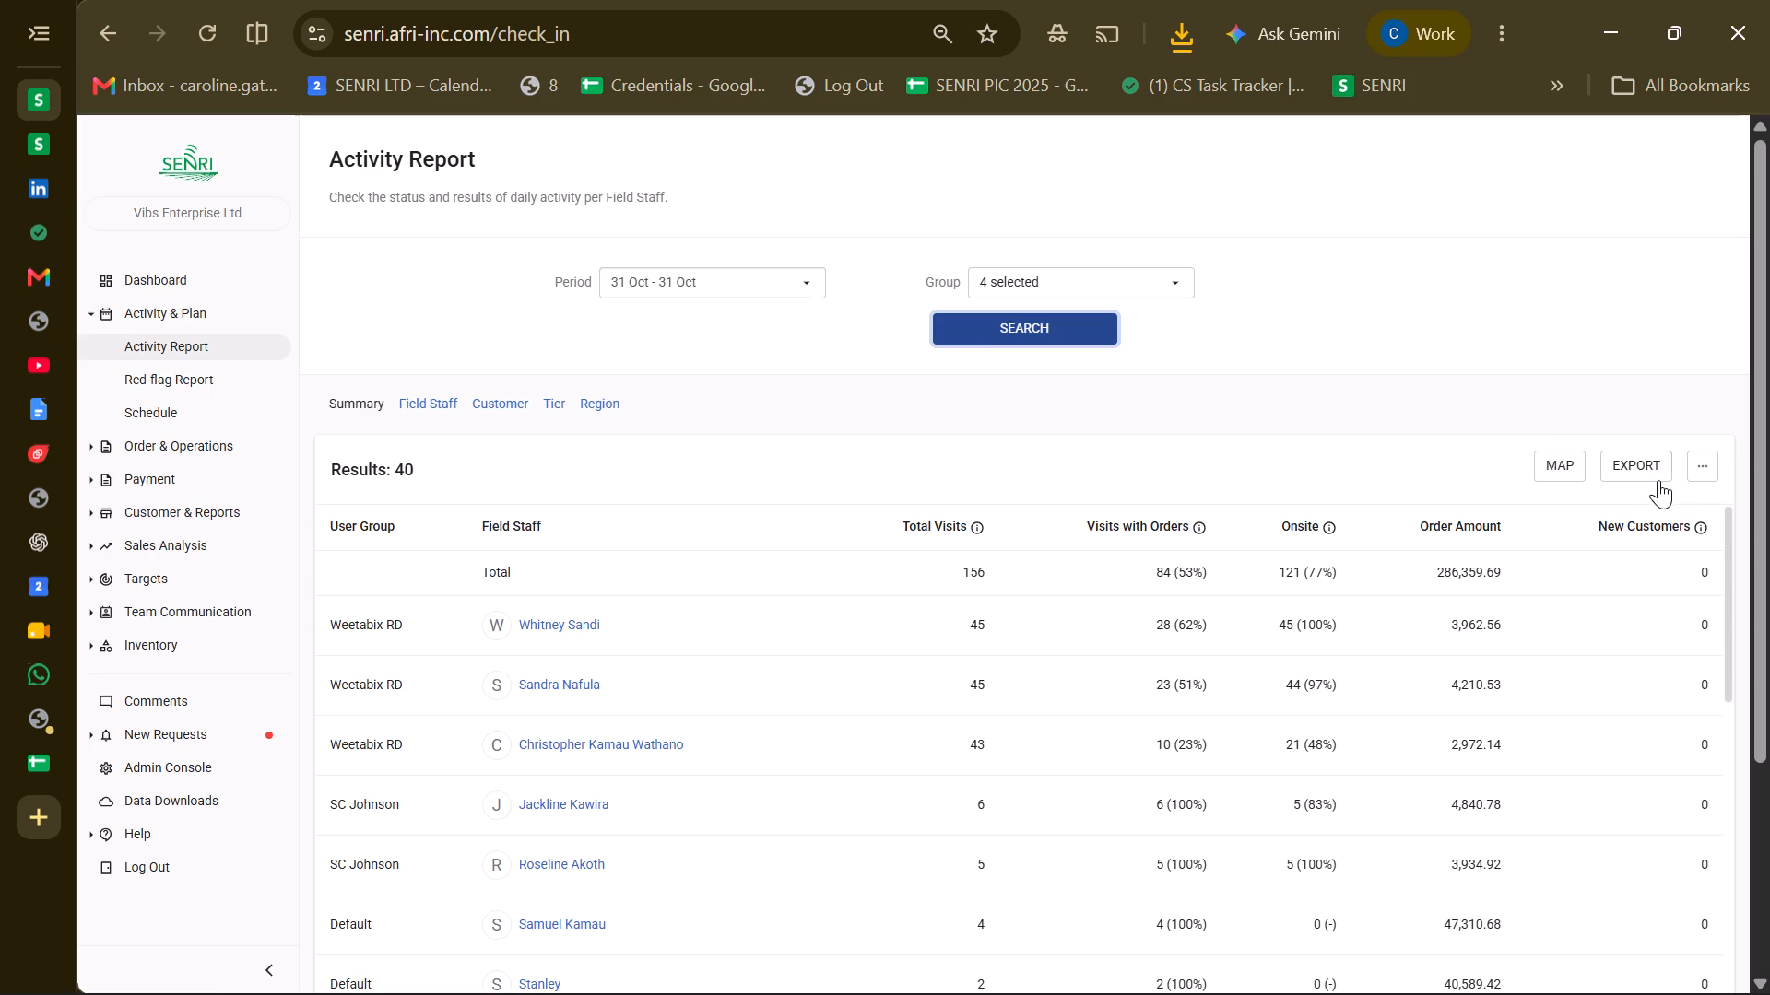
Export the 31 Oct Activity Report summary and open the downloaded CSV file in Excel.
click(1658, 479)
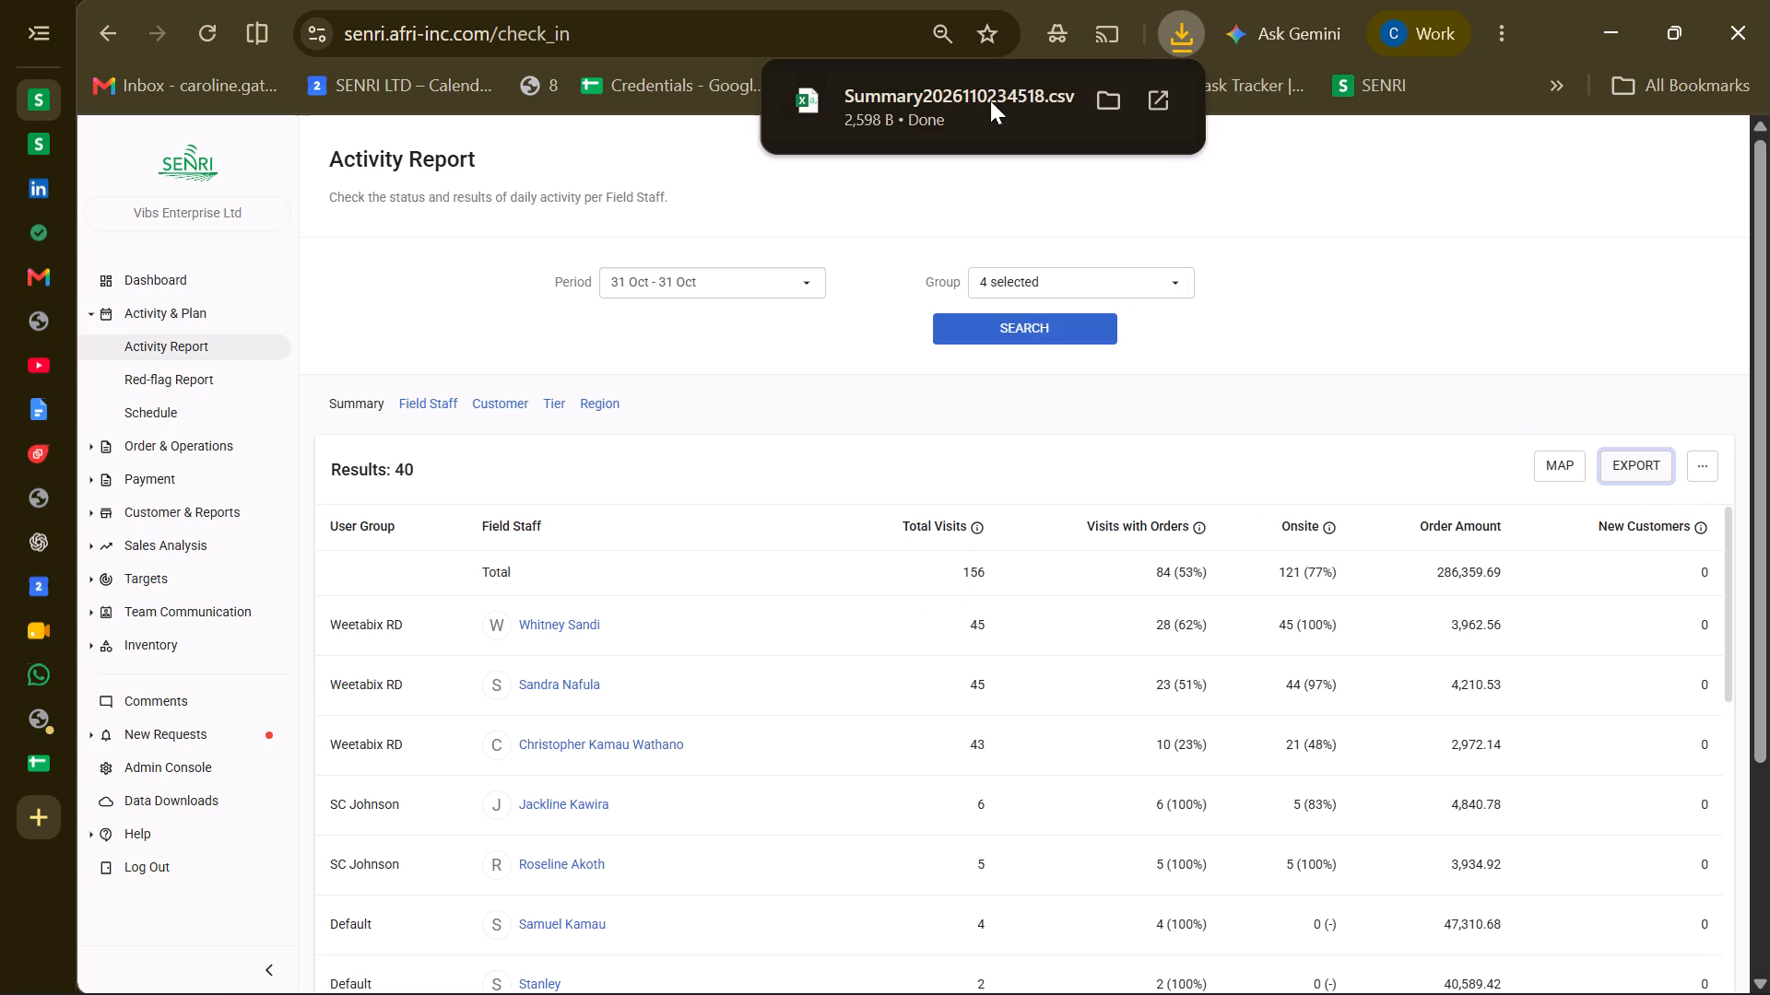
click(982, 106)
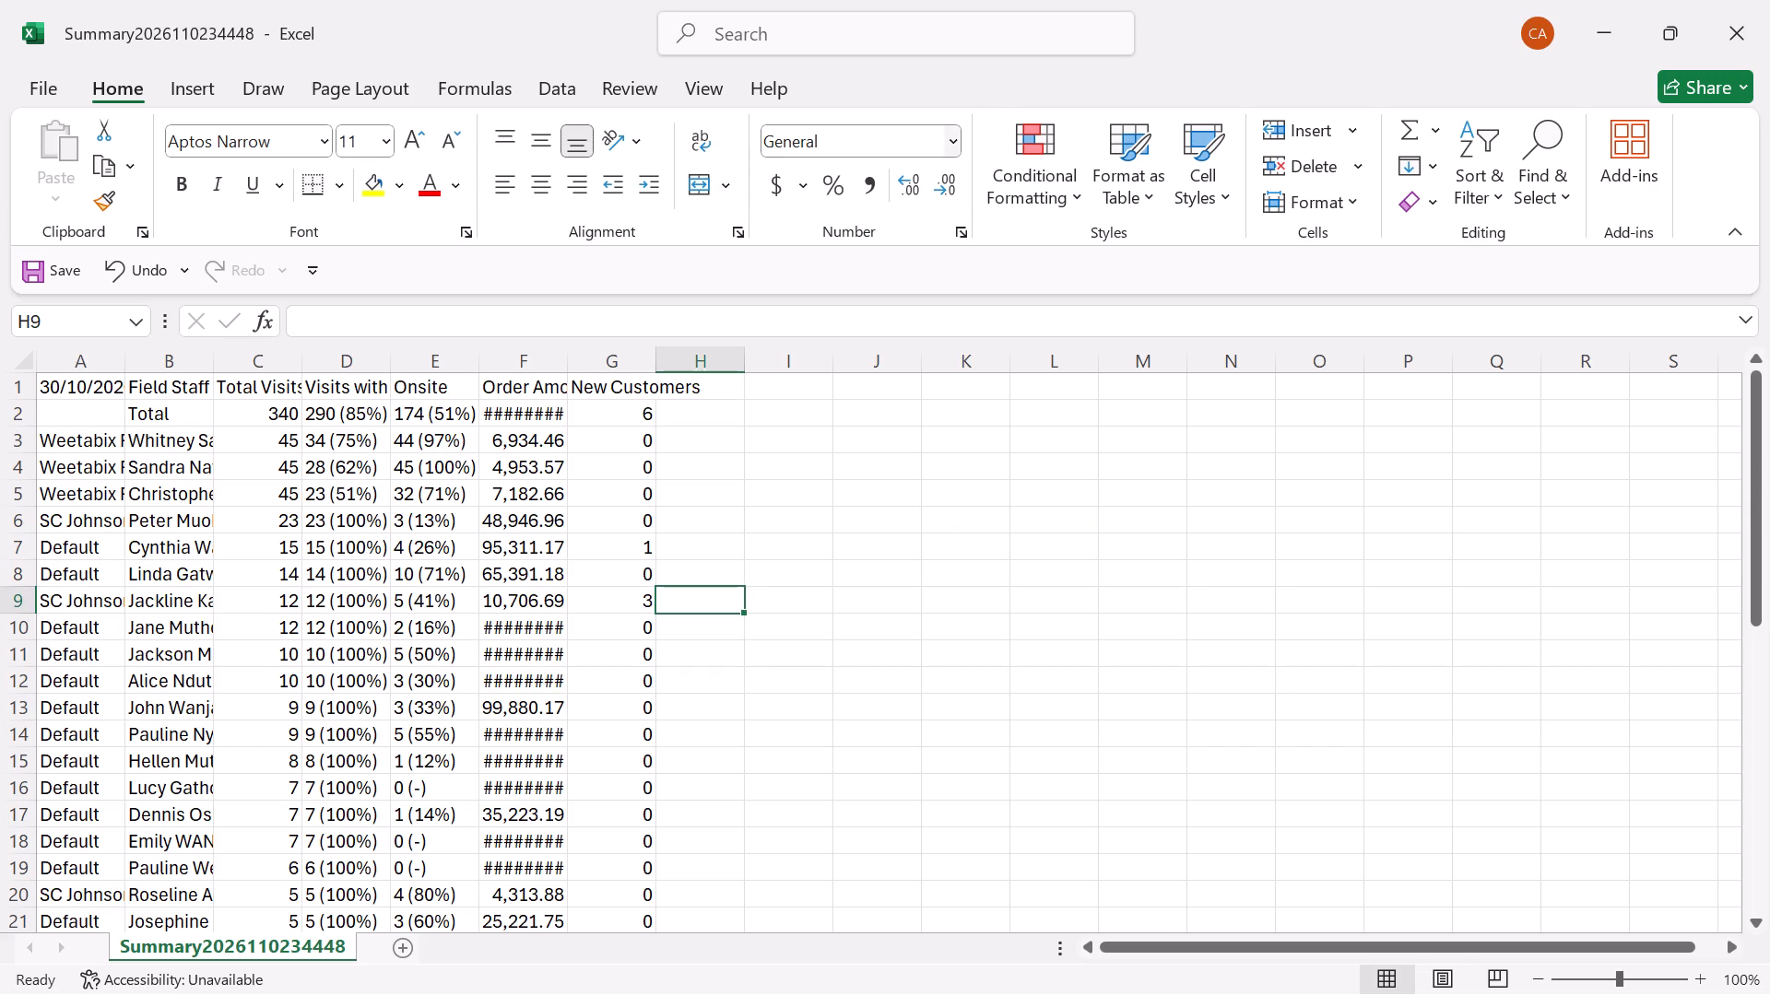
click(782, 490)
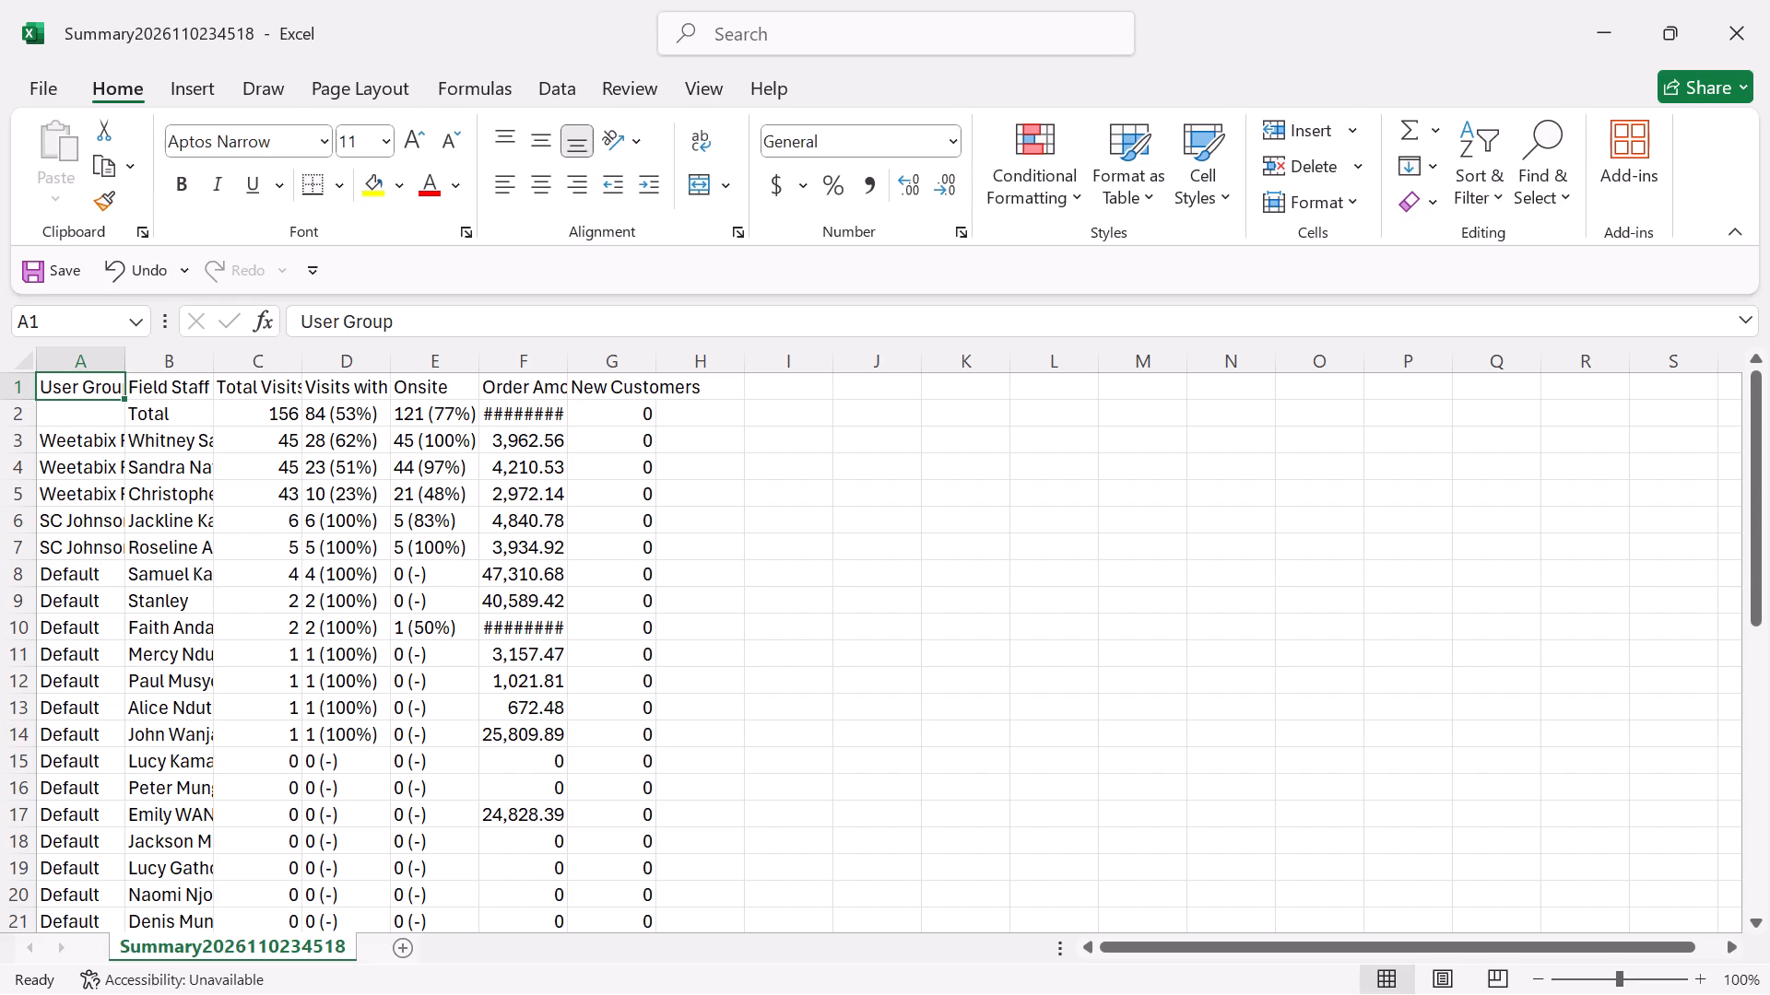
key(ctrl+a)
key(ctrl+x)
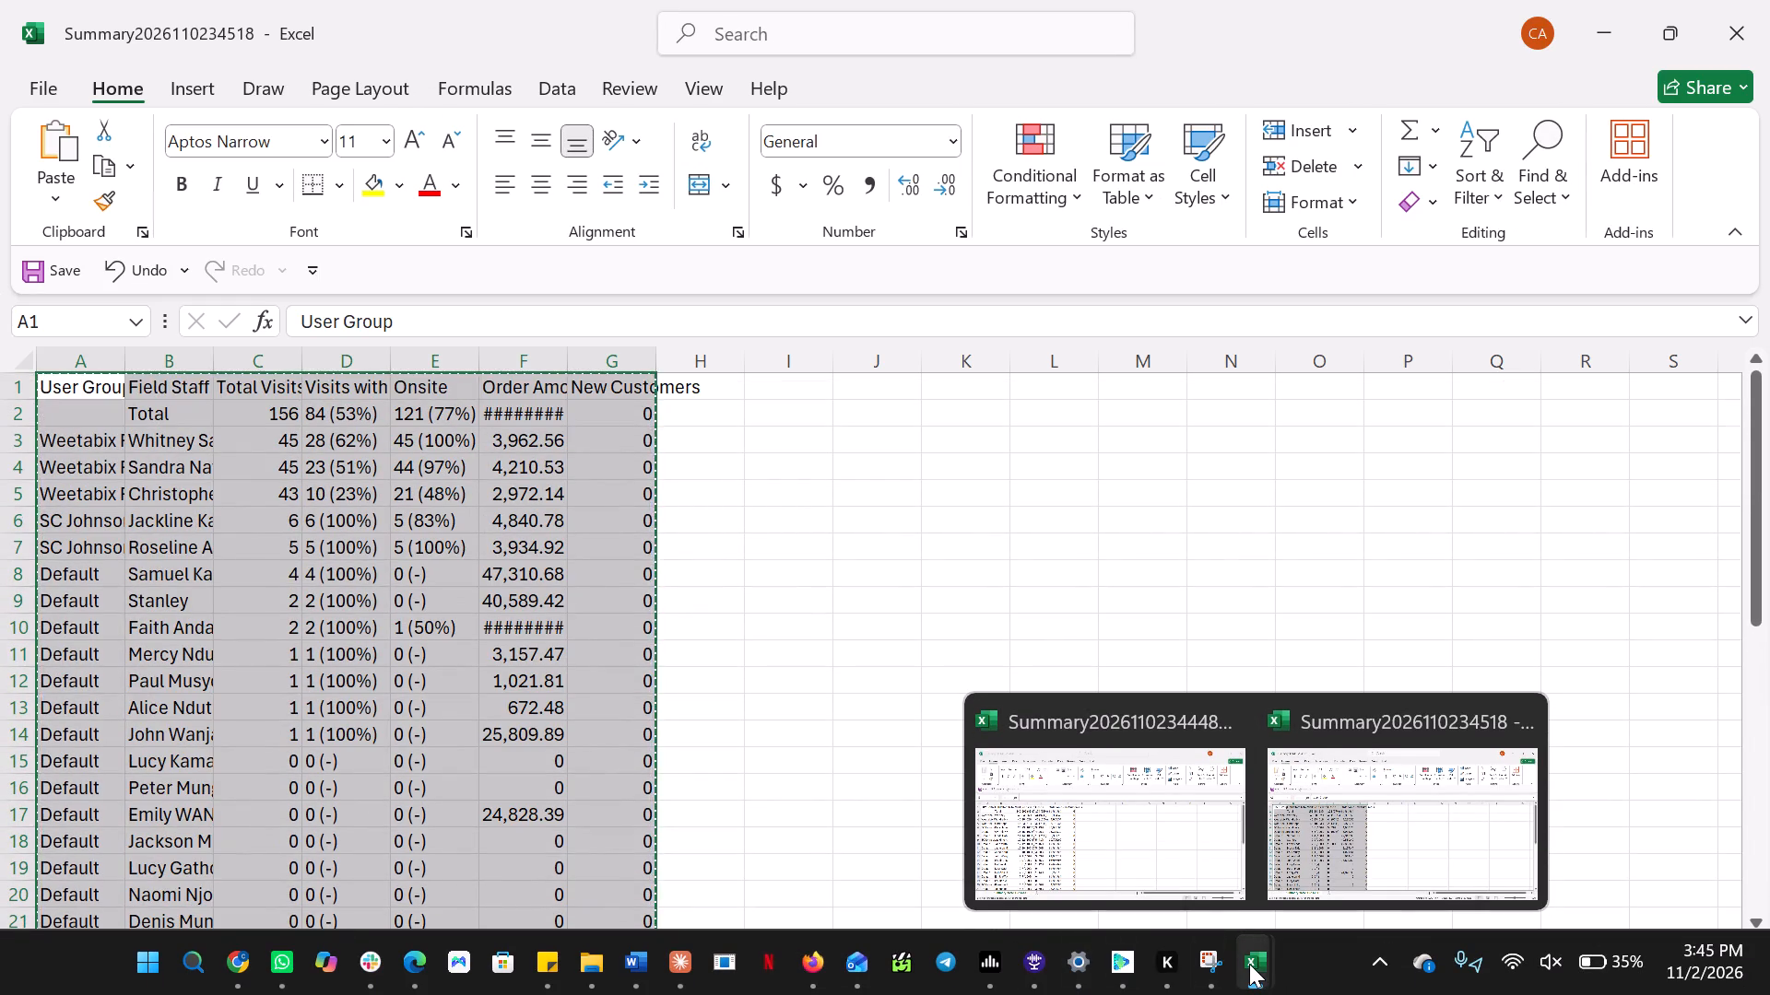
click(1124, 852)
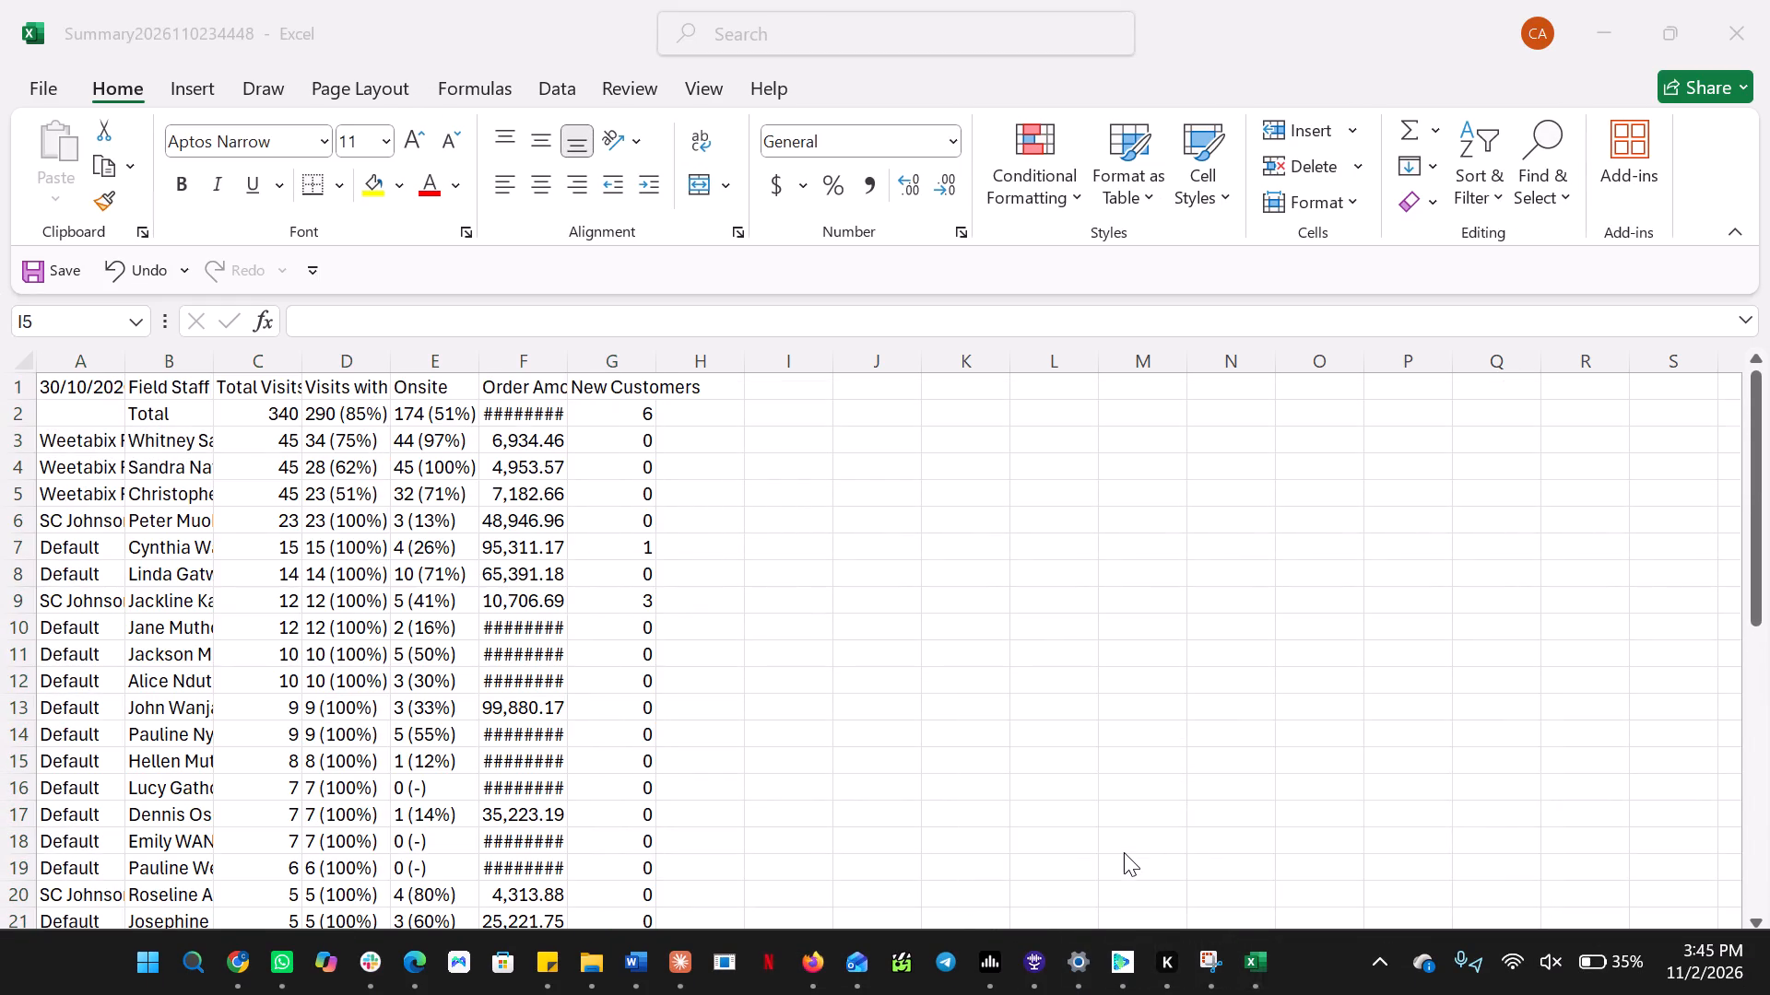
scroll(451, 802, down, 4)
scroll(451, 802, up, 1)
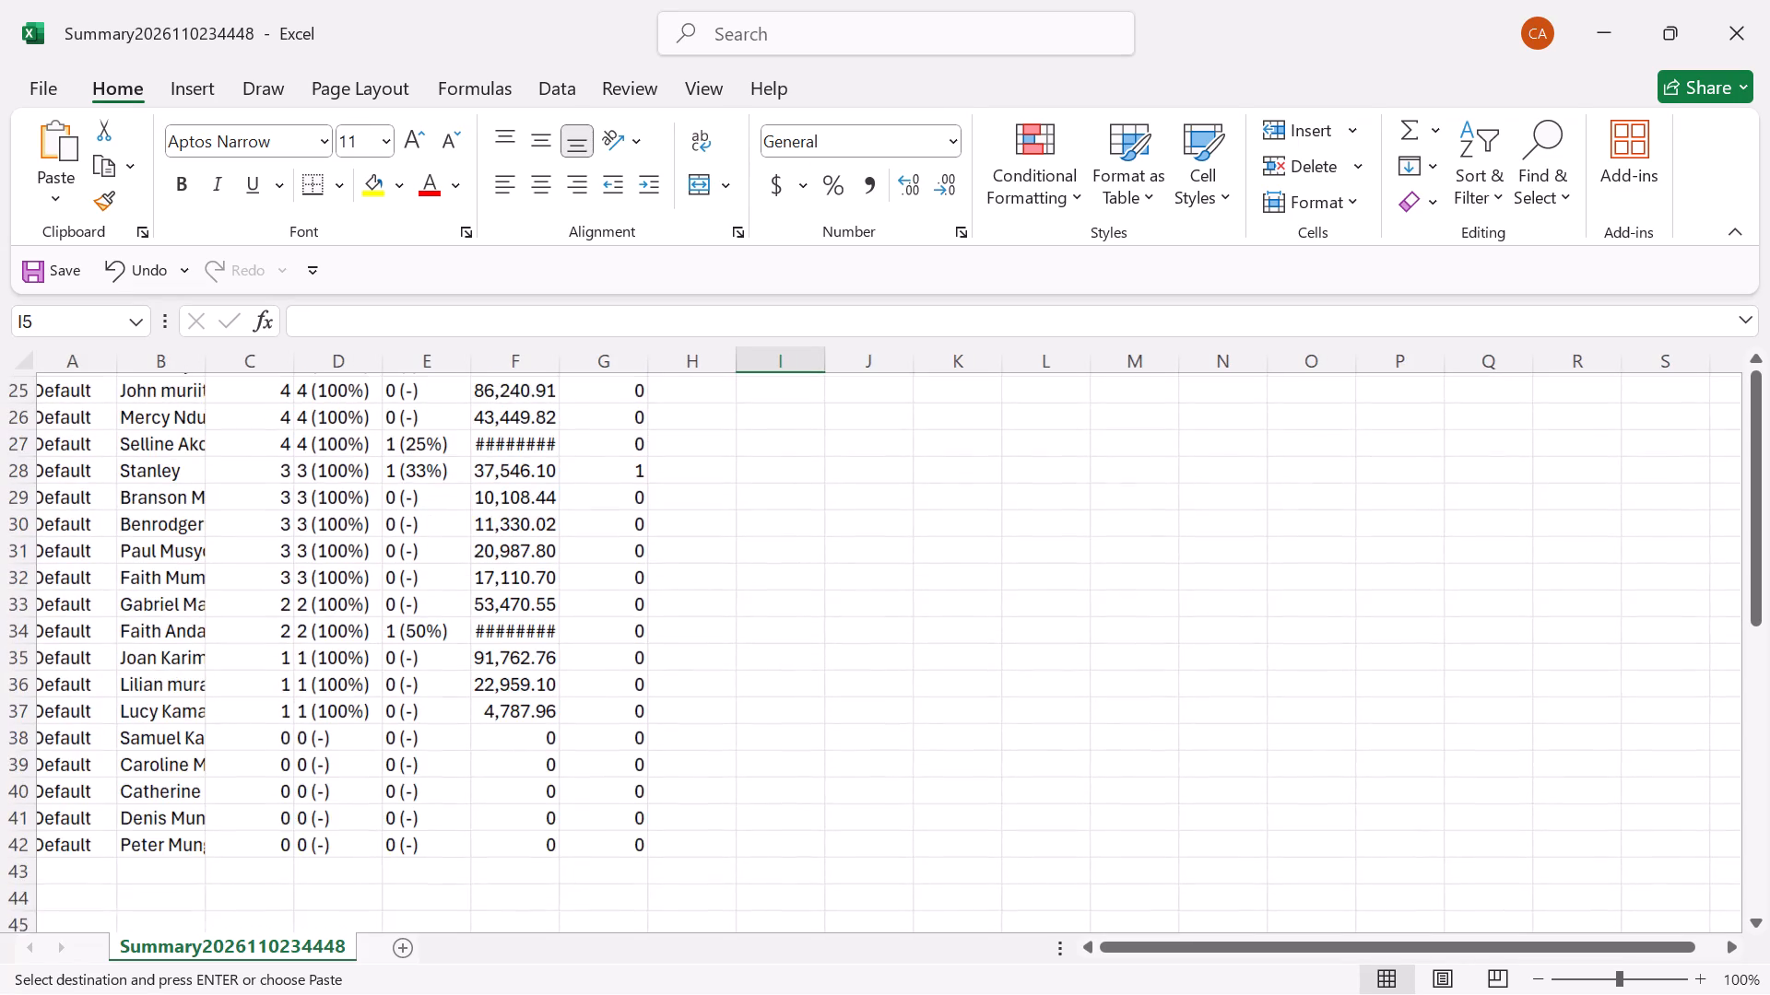
scroll(451, 802, up, 1)
scroll(451, 802, right, 3)
scroll(419, 783, down, 1)
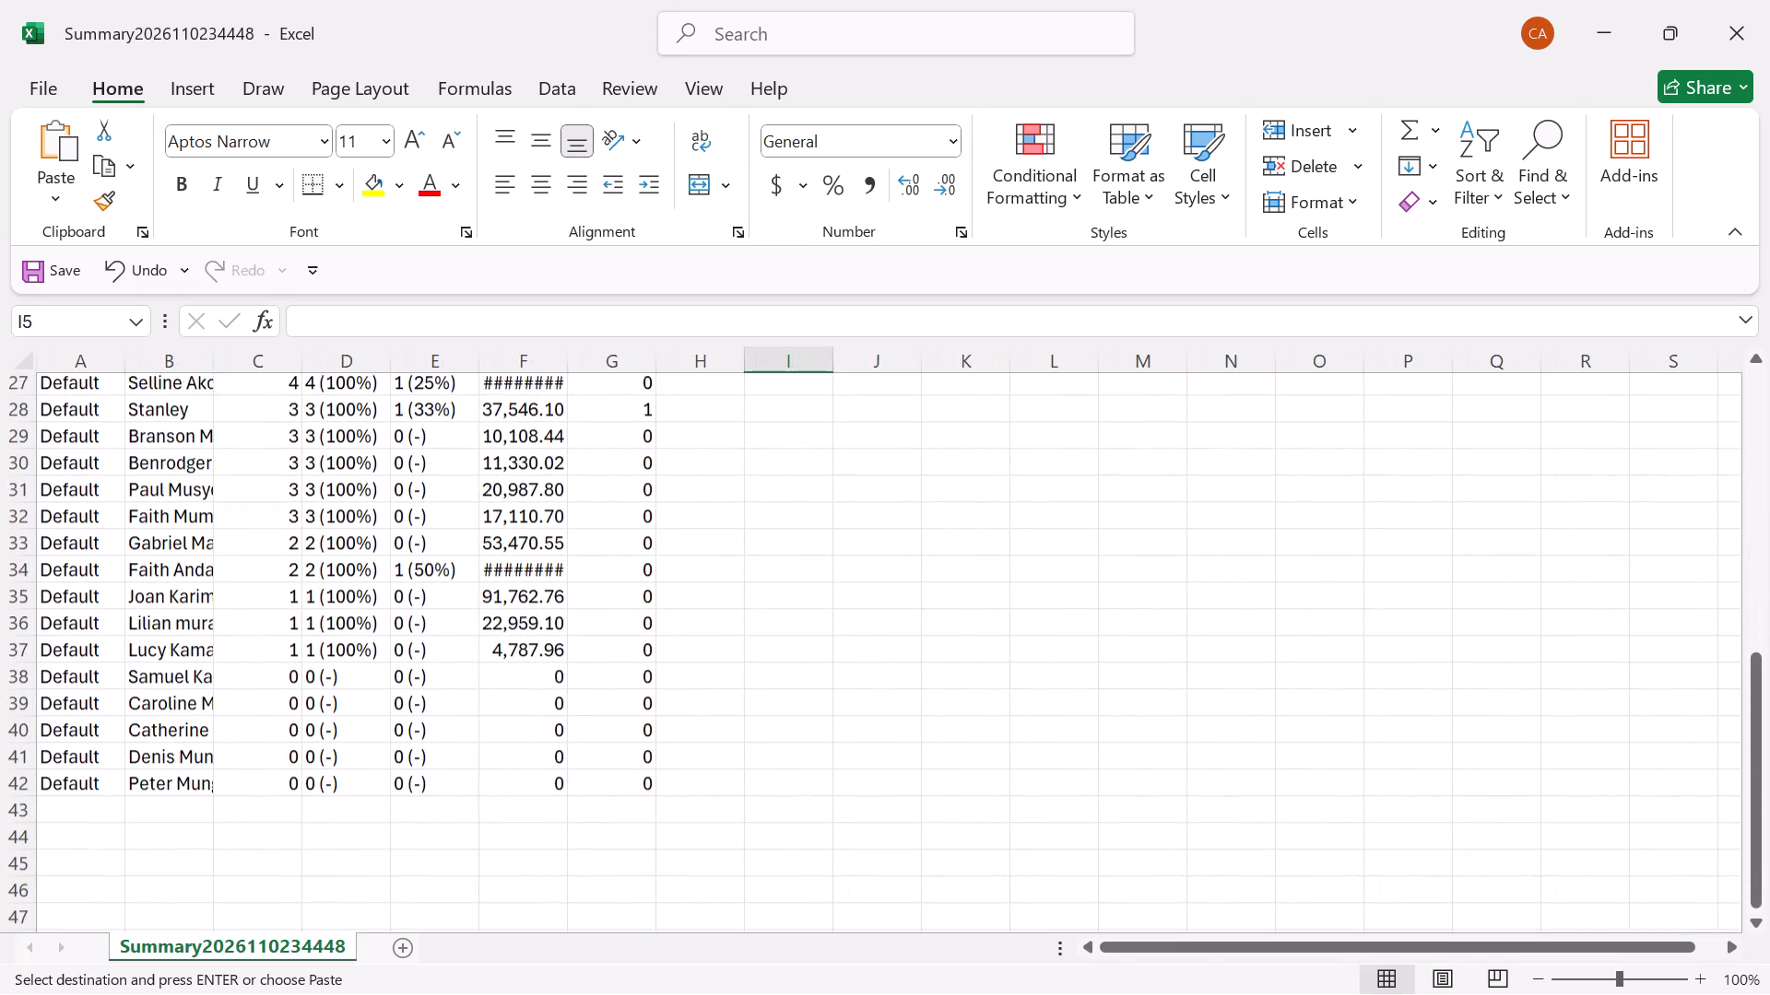
scroll(419, 783, down, 1)
click(101, 807)
key(ctrl+v)
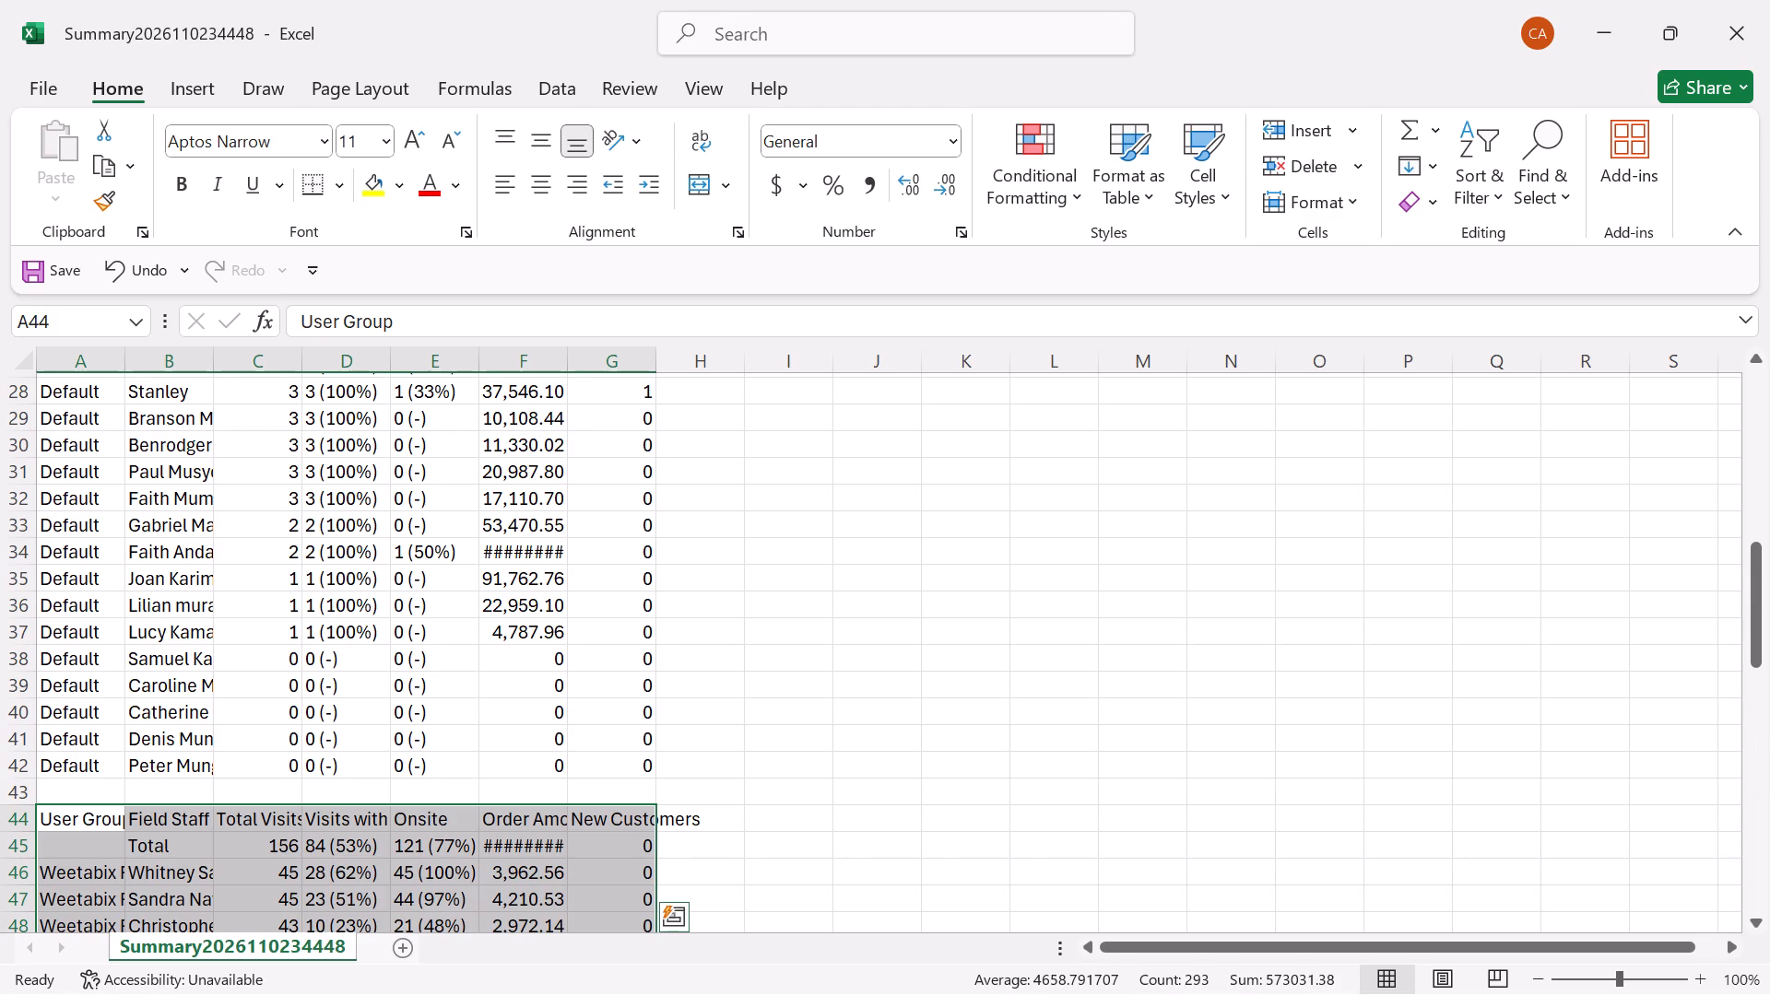
Replace the user groups in column A of the 30/10 table with sequential numbers 1 to 40, starting at A3.
scroll(101, 807, up, 3)
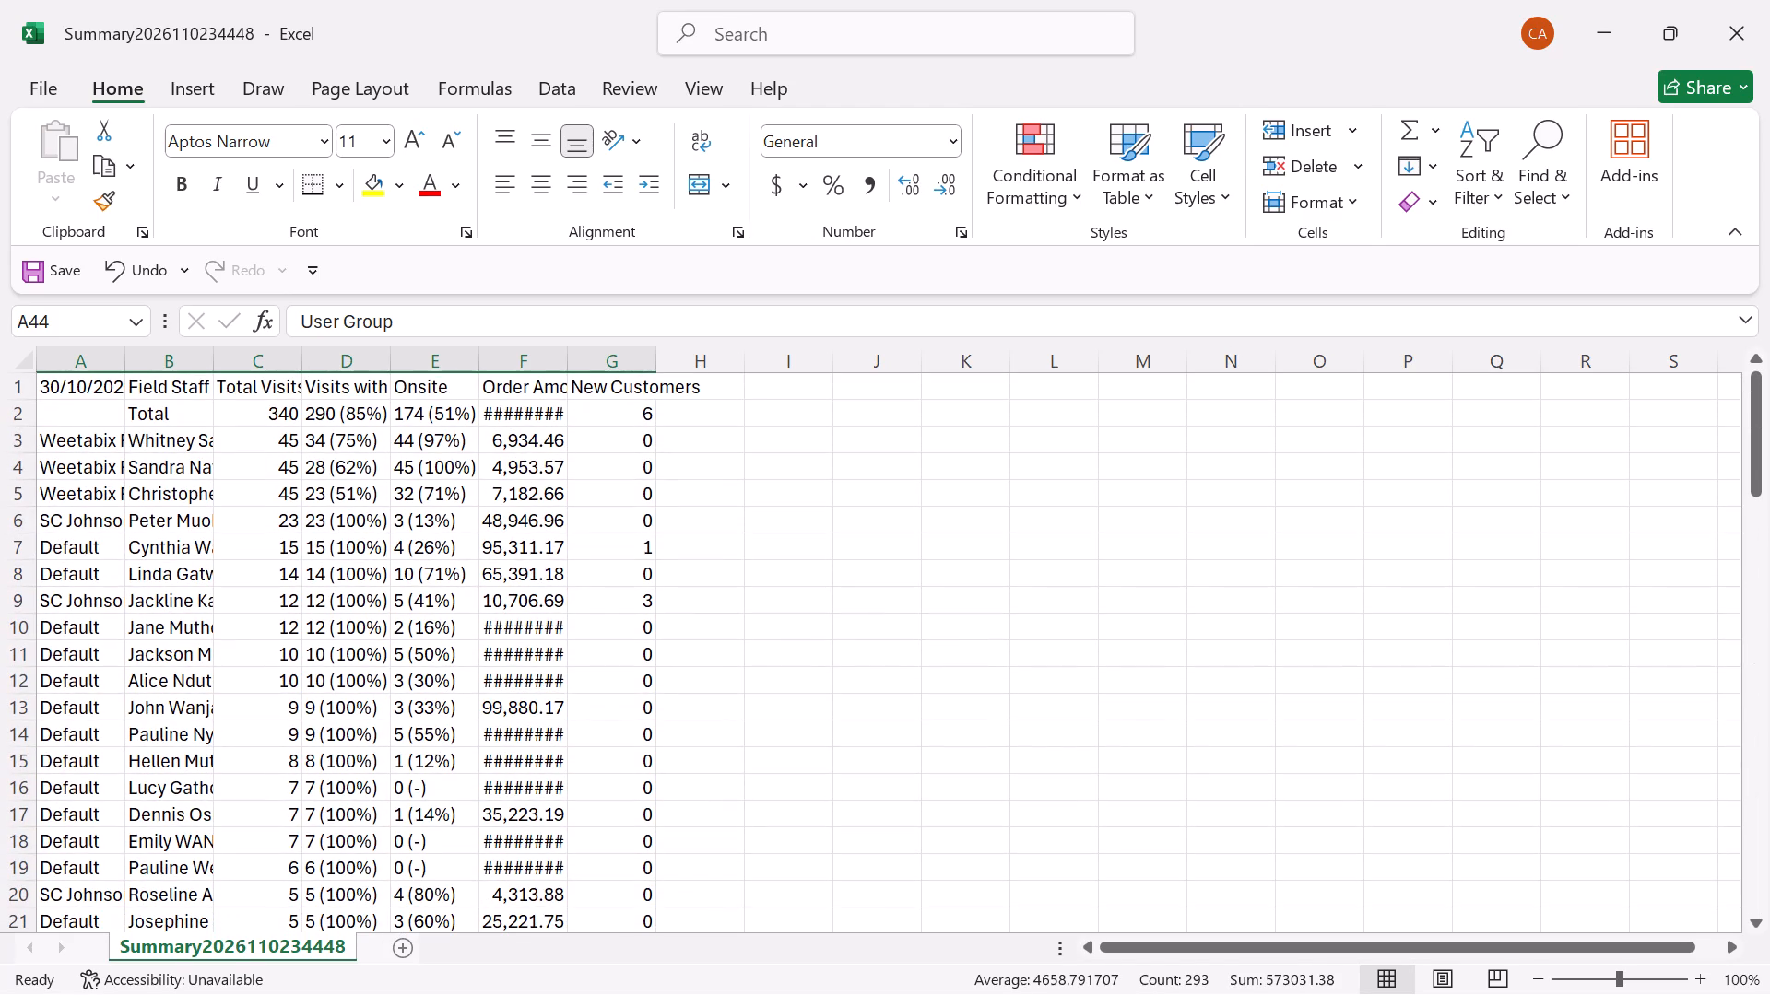
click(70, 443)
key(1)
key(Return)
key(2)
key(Return)
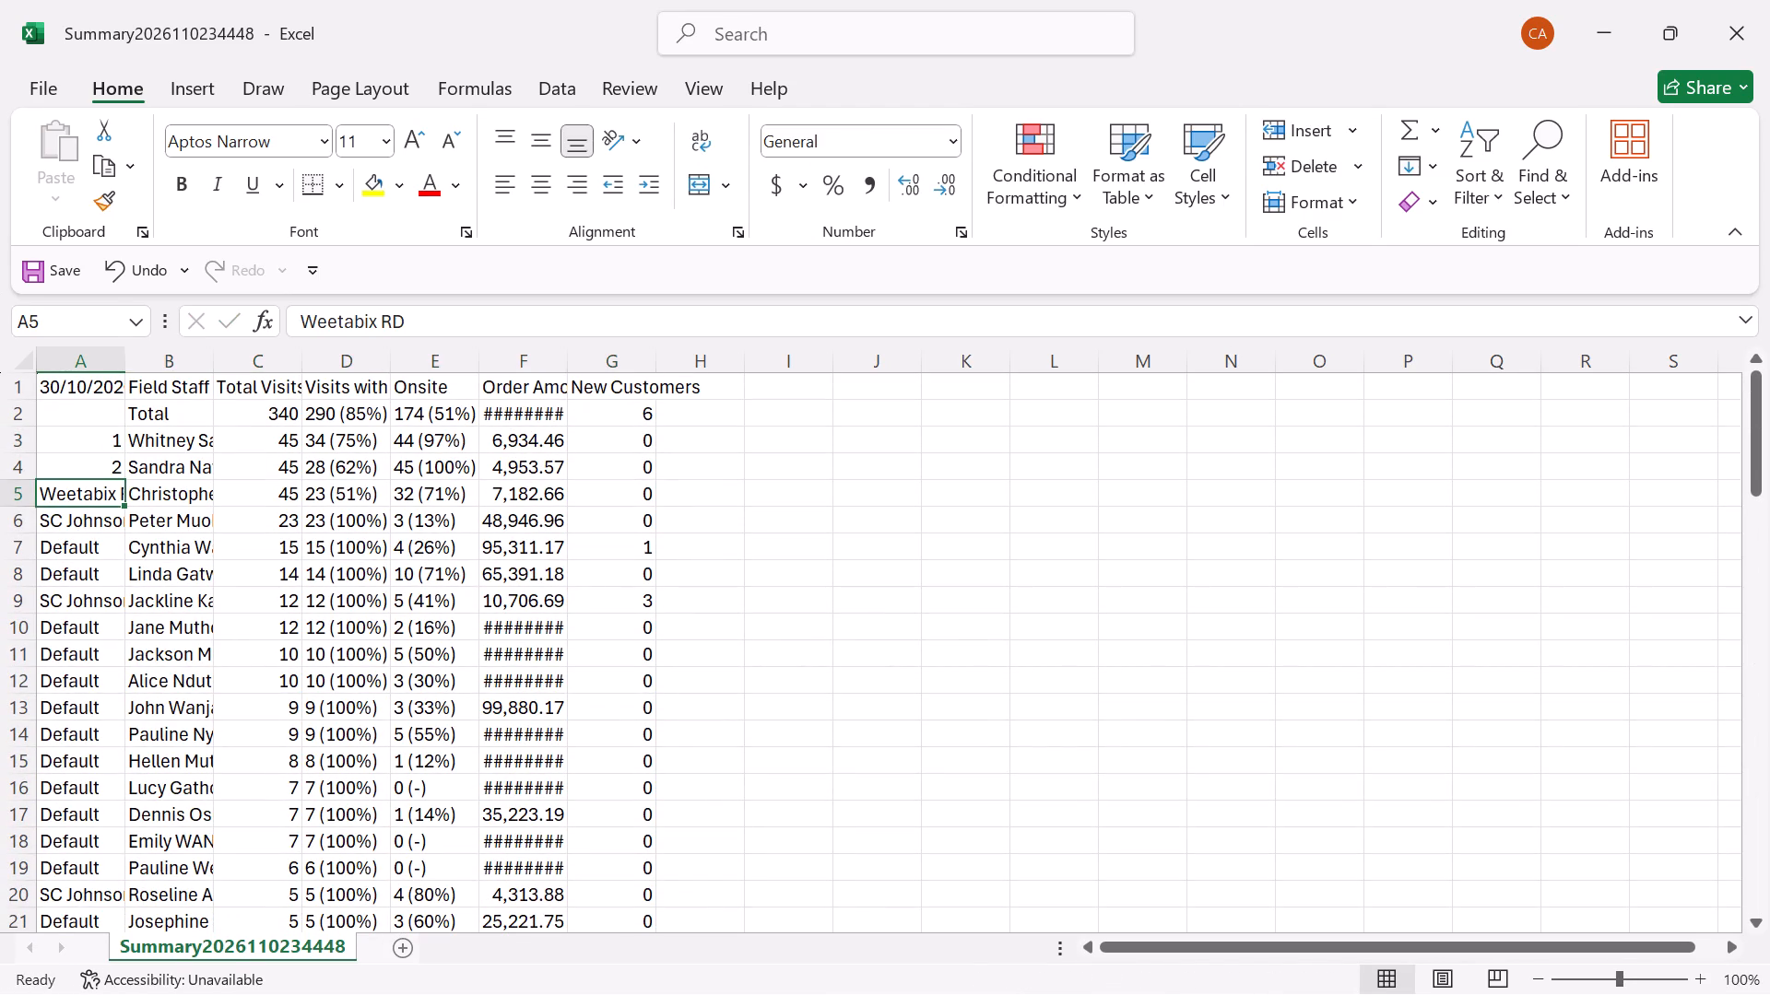
drag(70, 438, 71, 468)
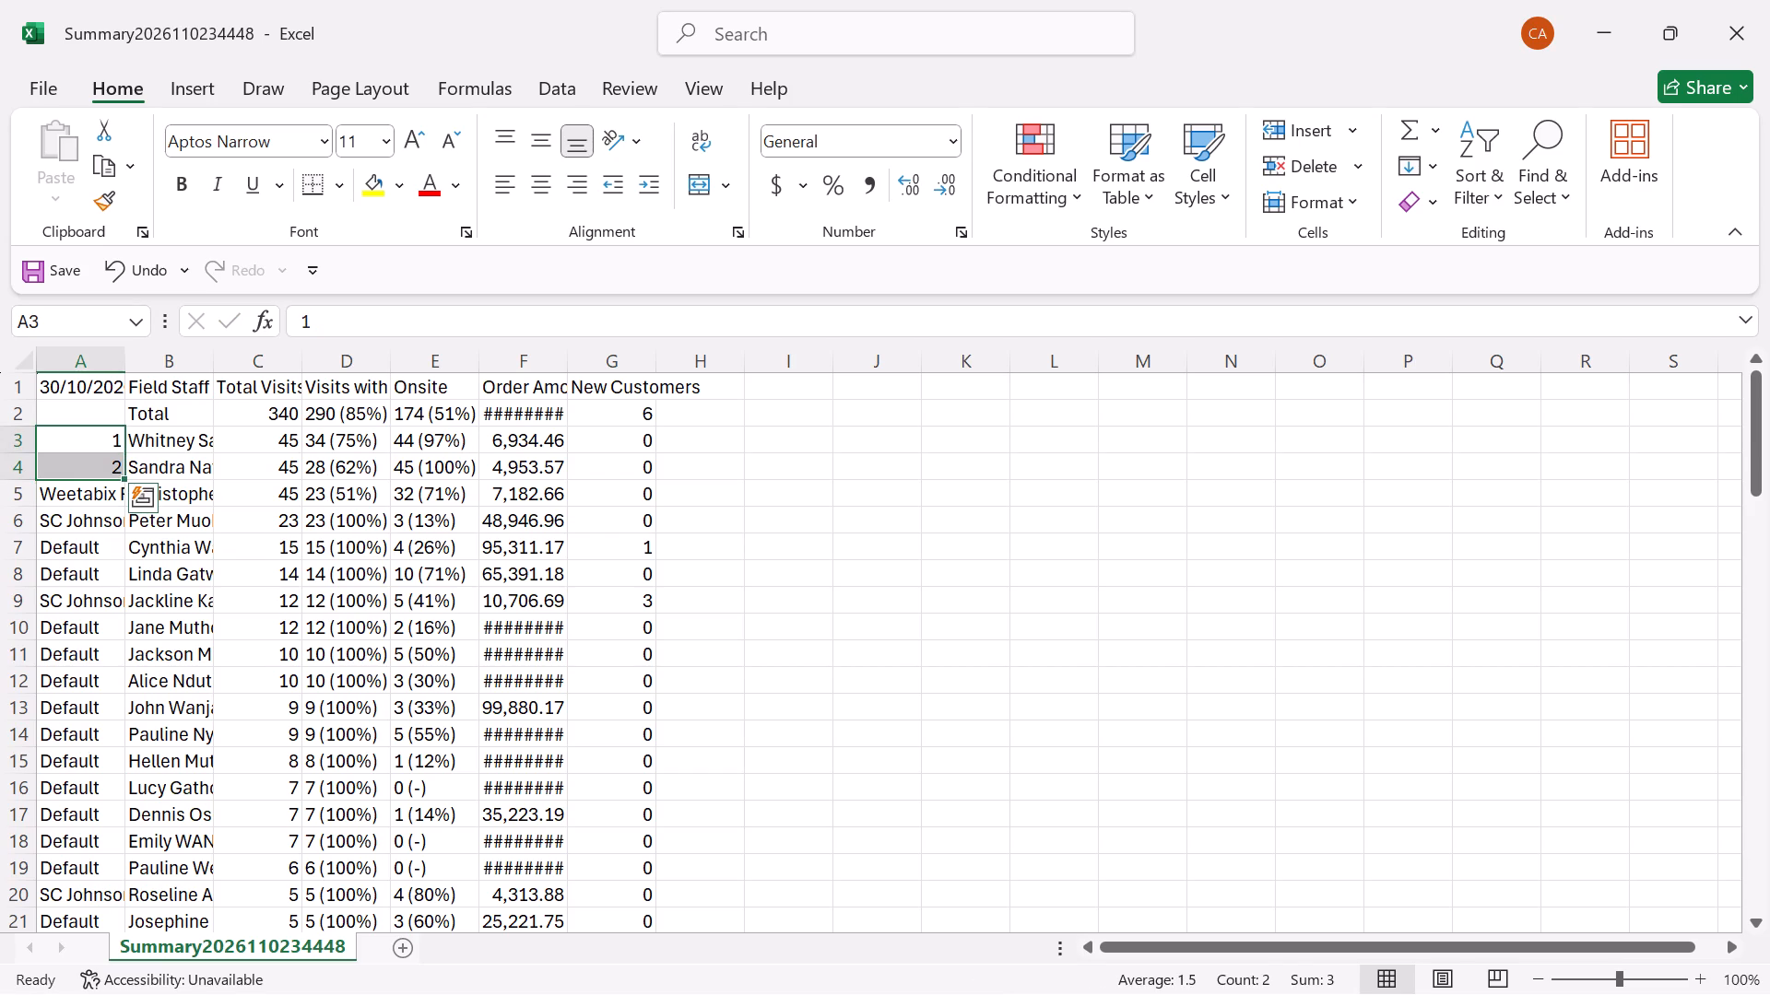
double_click(123, 479)
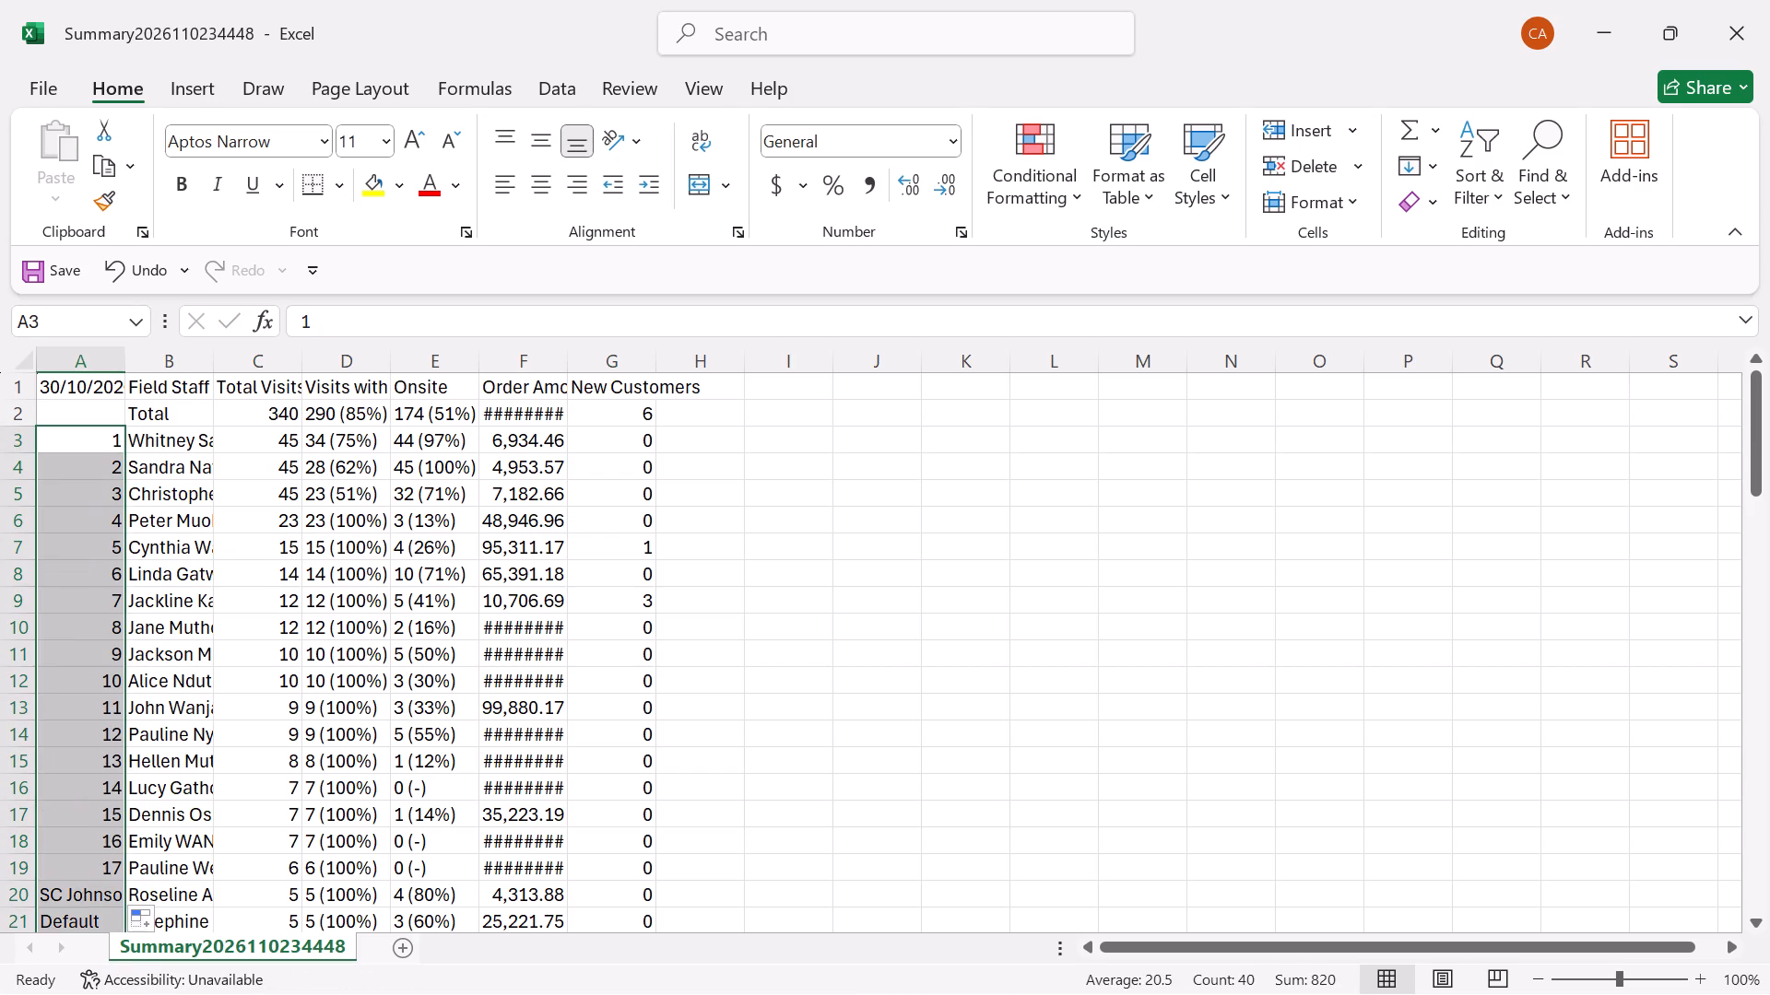
Replace the User Group header of the lower table in cell A44 with the date 31/10/2026.
scroll(121, 647, down, 1)
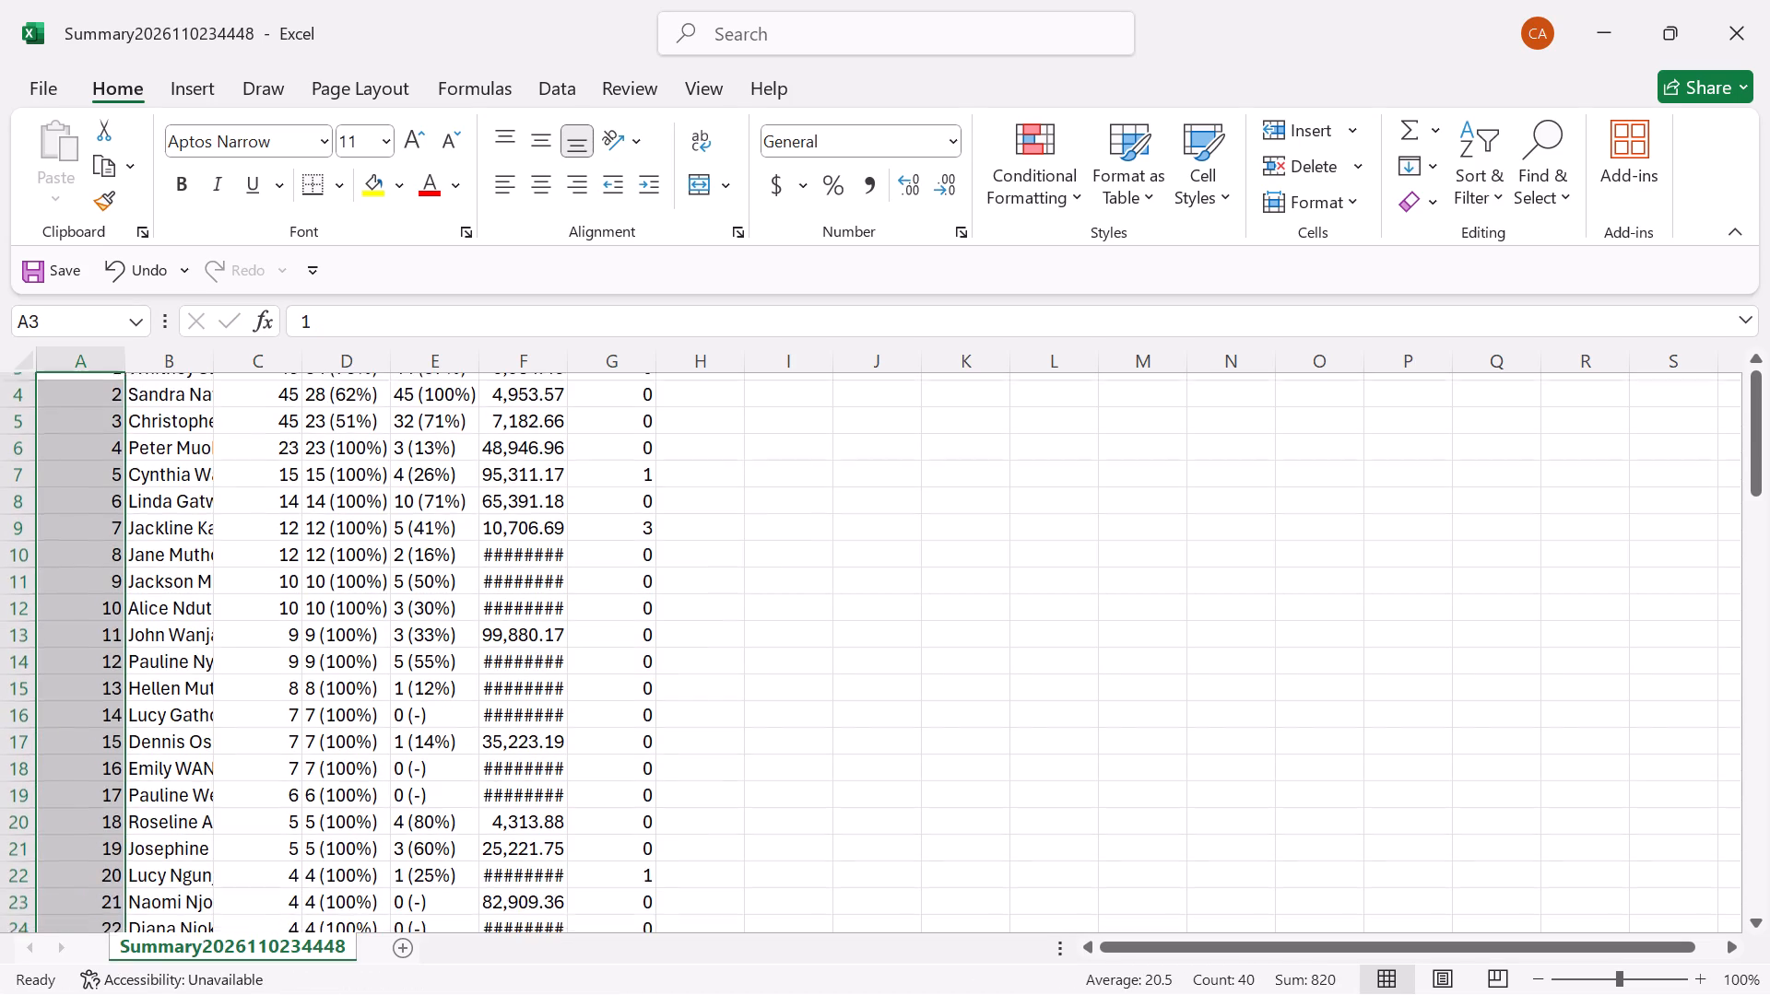
scroll(121, 647, down, 4)
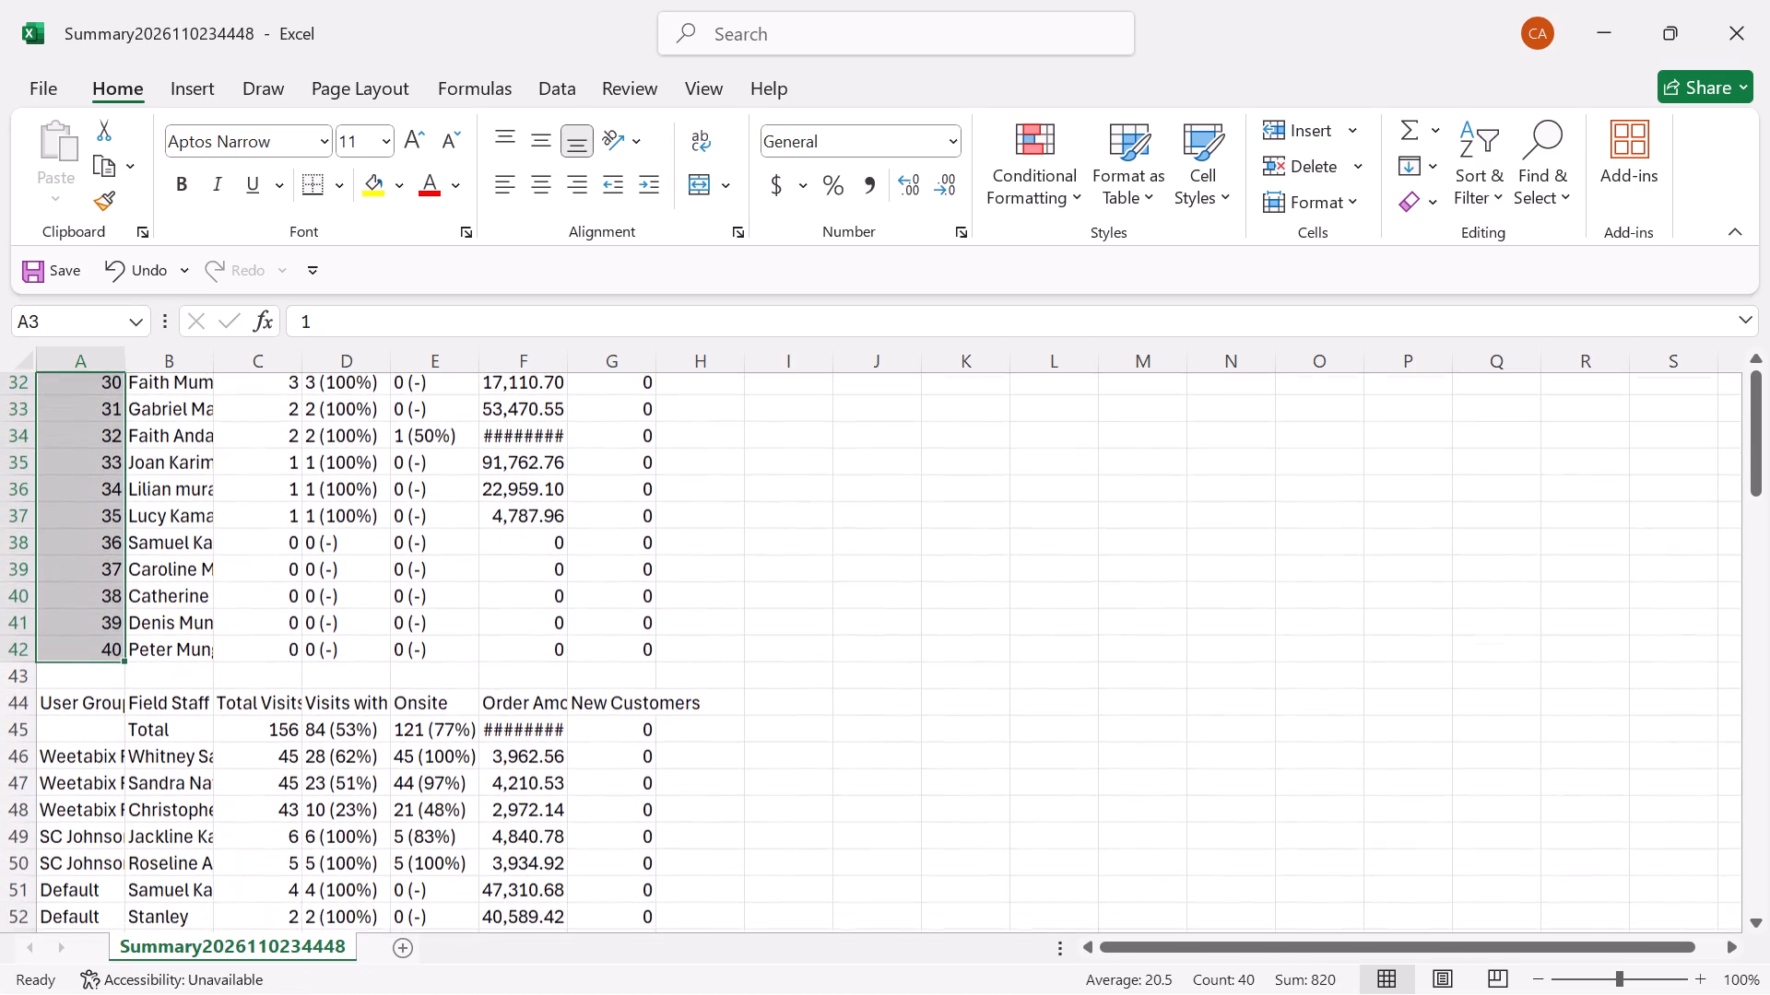
scroll(121, 647, down, 1)
click(93, 706)
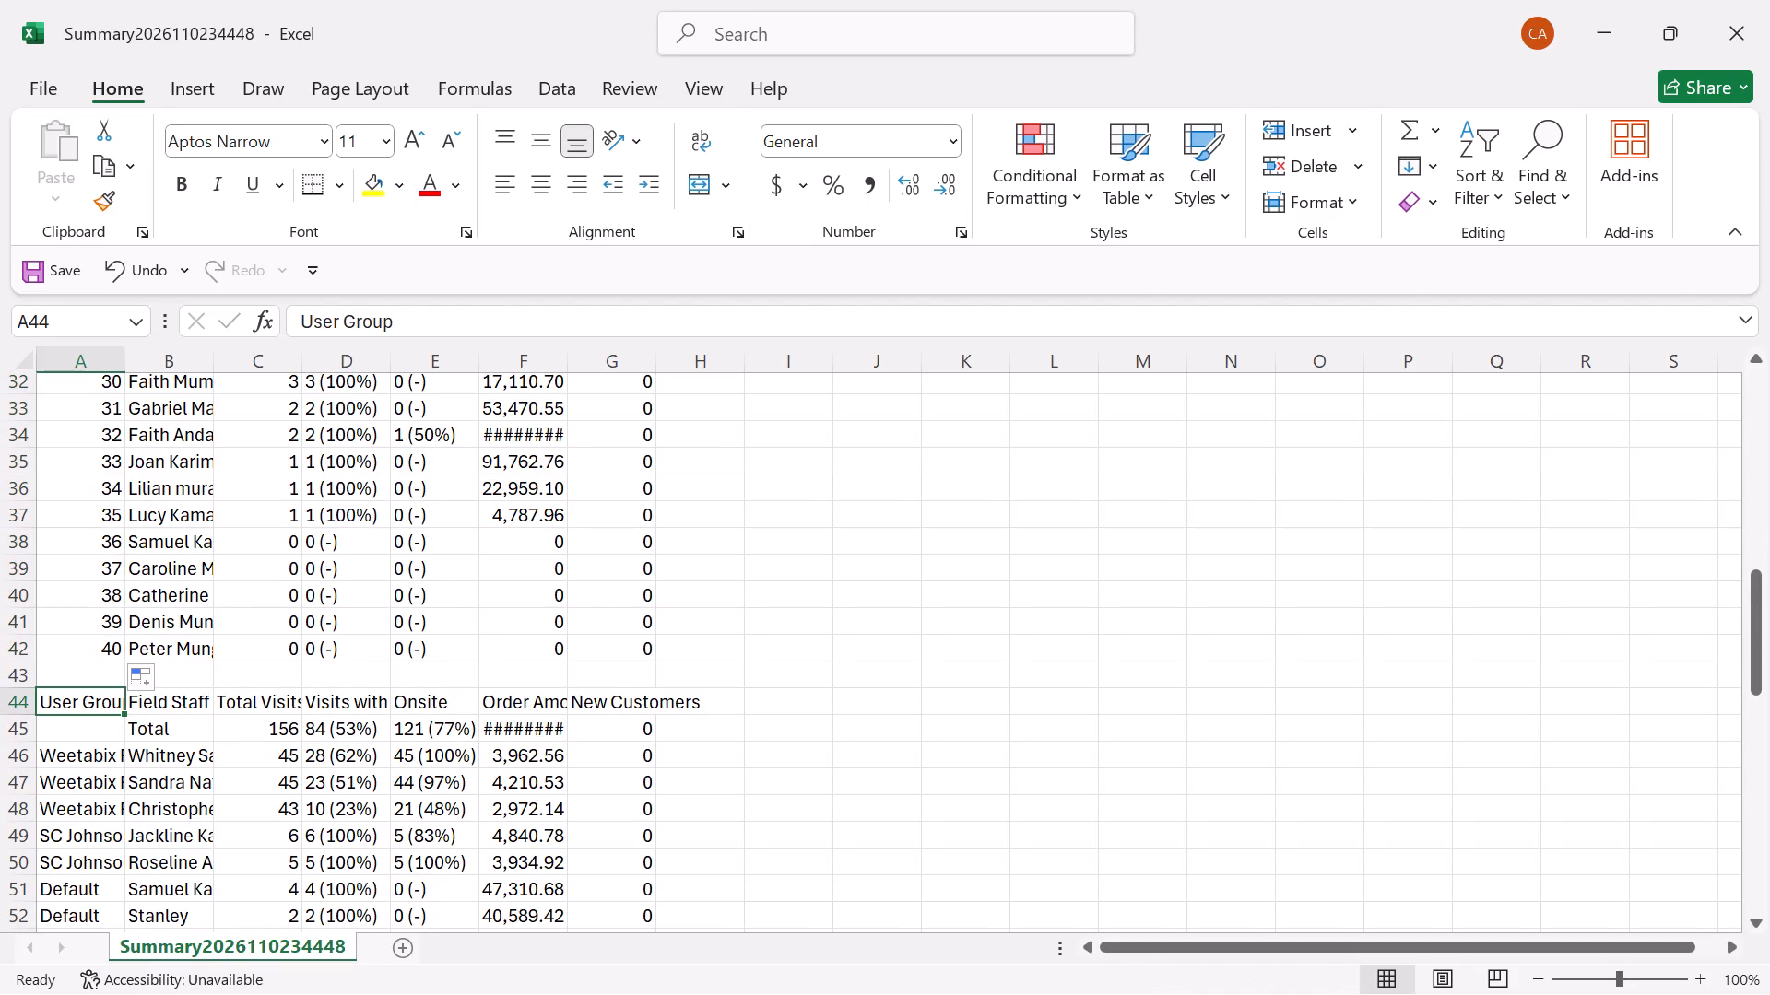
key(3)
scroll(93, 706, up, 5)
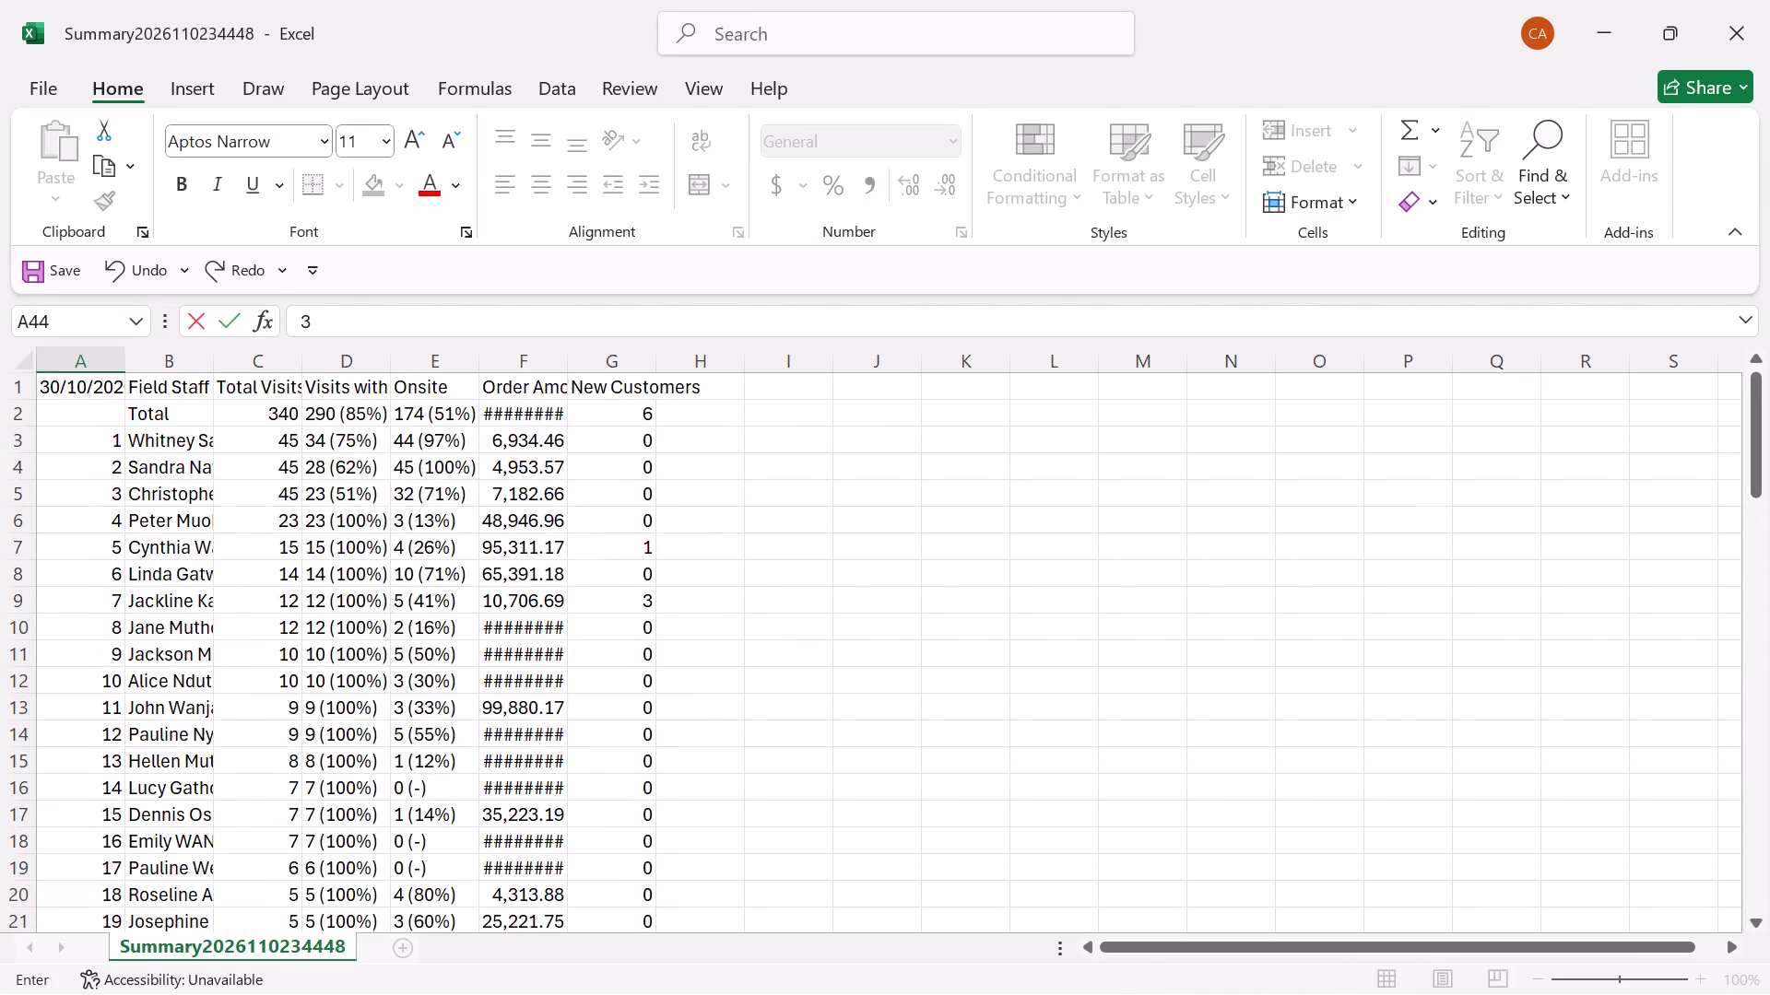
scroll(93, 706, up, 1)
scroll(93, 706, down, 3)
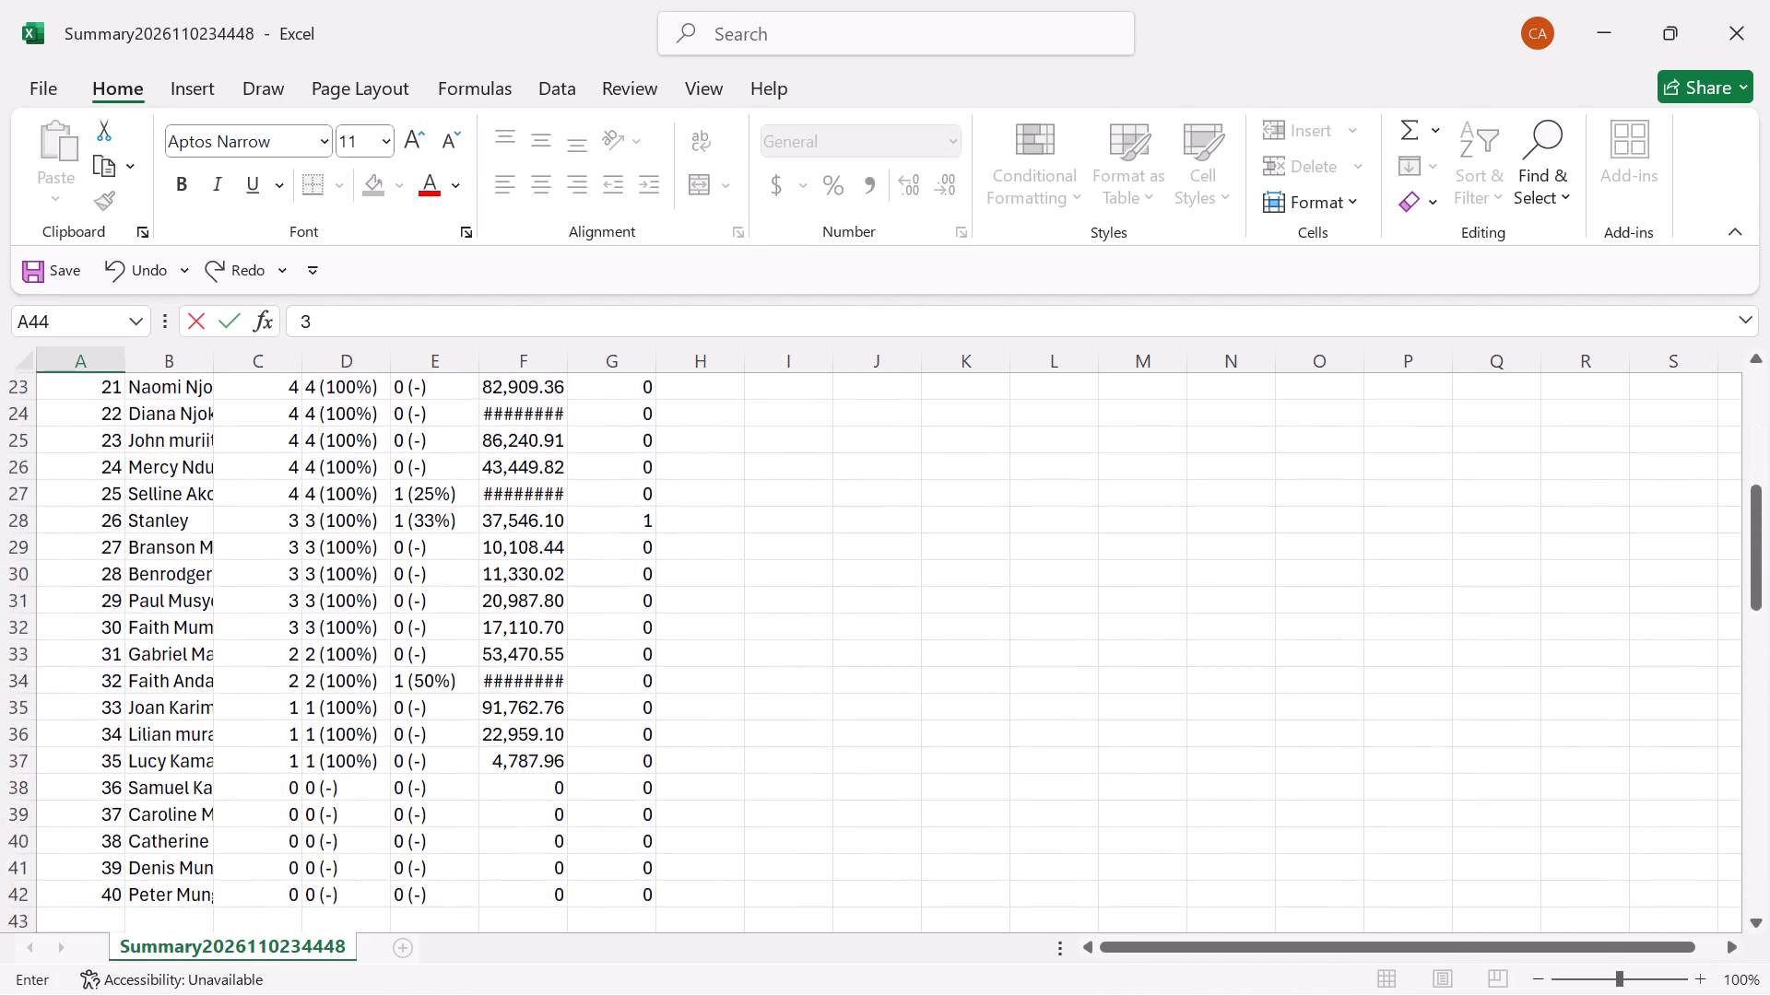
scroll(93, 706, down, 2)
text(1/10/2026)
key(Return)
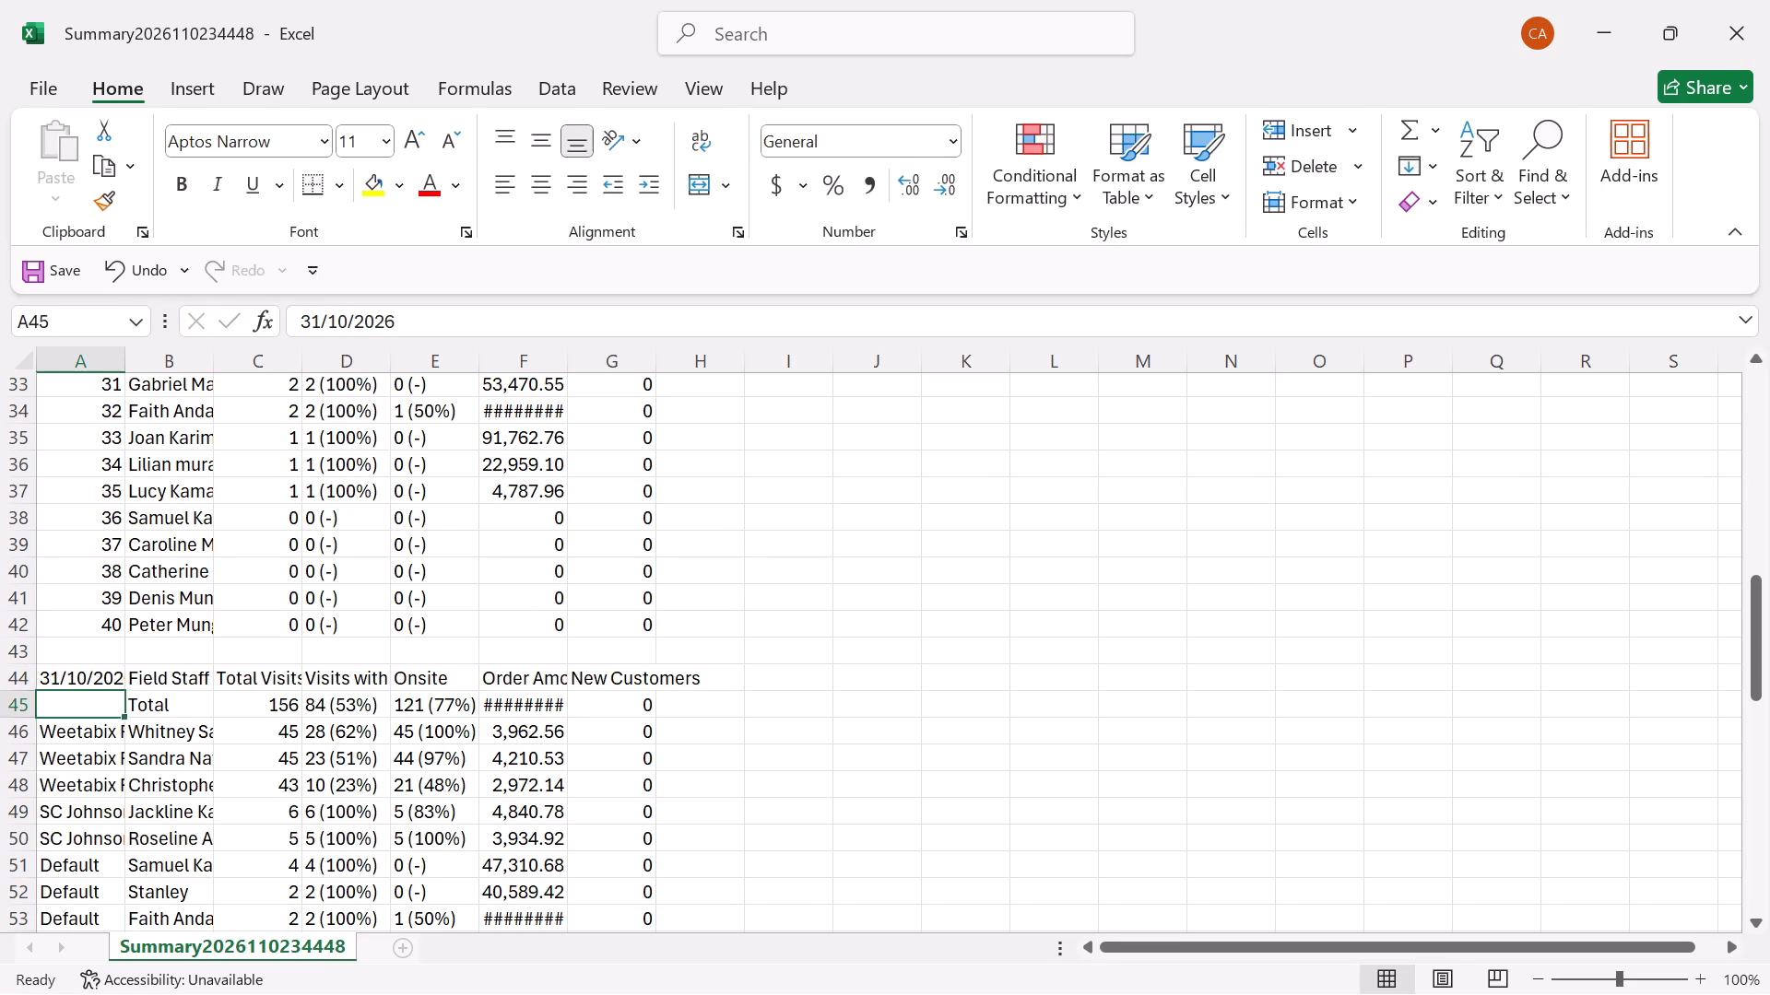
Replace the user groups in column A of the 31/10 table with sequential numbers 1 to 40, starting at A46.
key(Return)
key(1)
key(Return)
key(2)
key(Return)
drag(83, 726, 80, 768)
double_click(120, 768)
Format the header and Total rows of the 30/10 table (rows 1 and 2) in bold red text.
scroll(120, 768, up, 6)
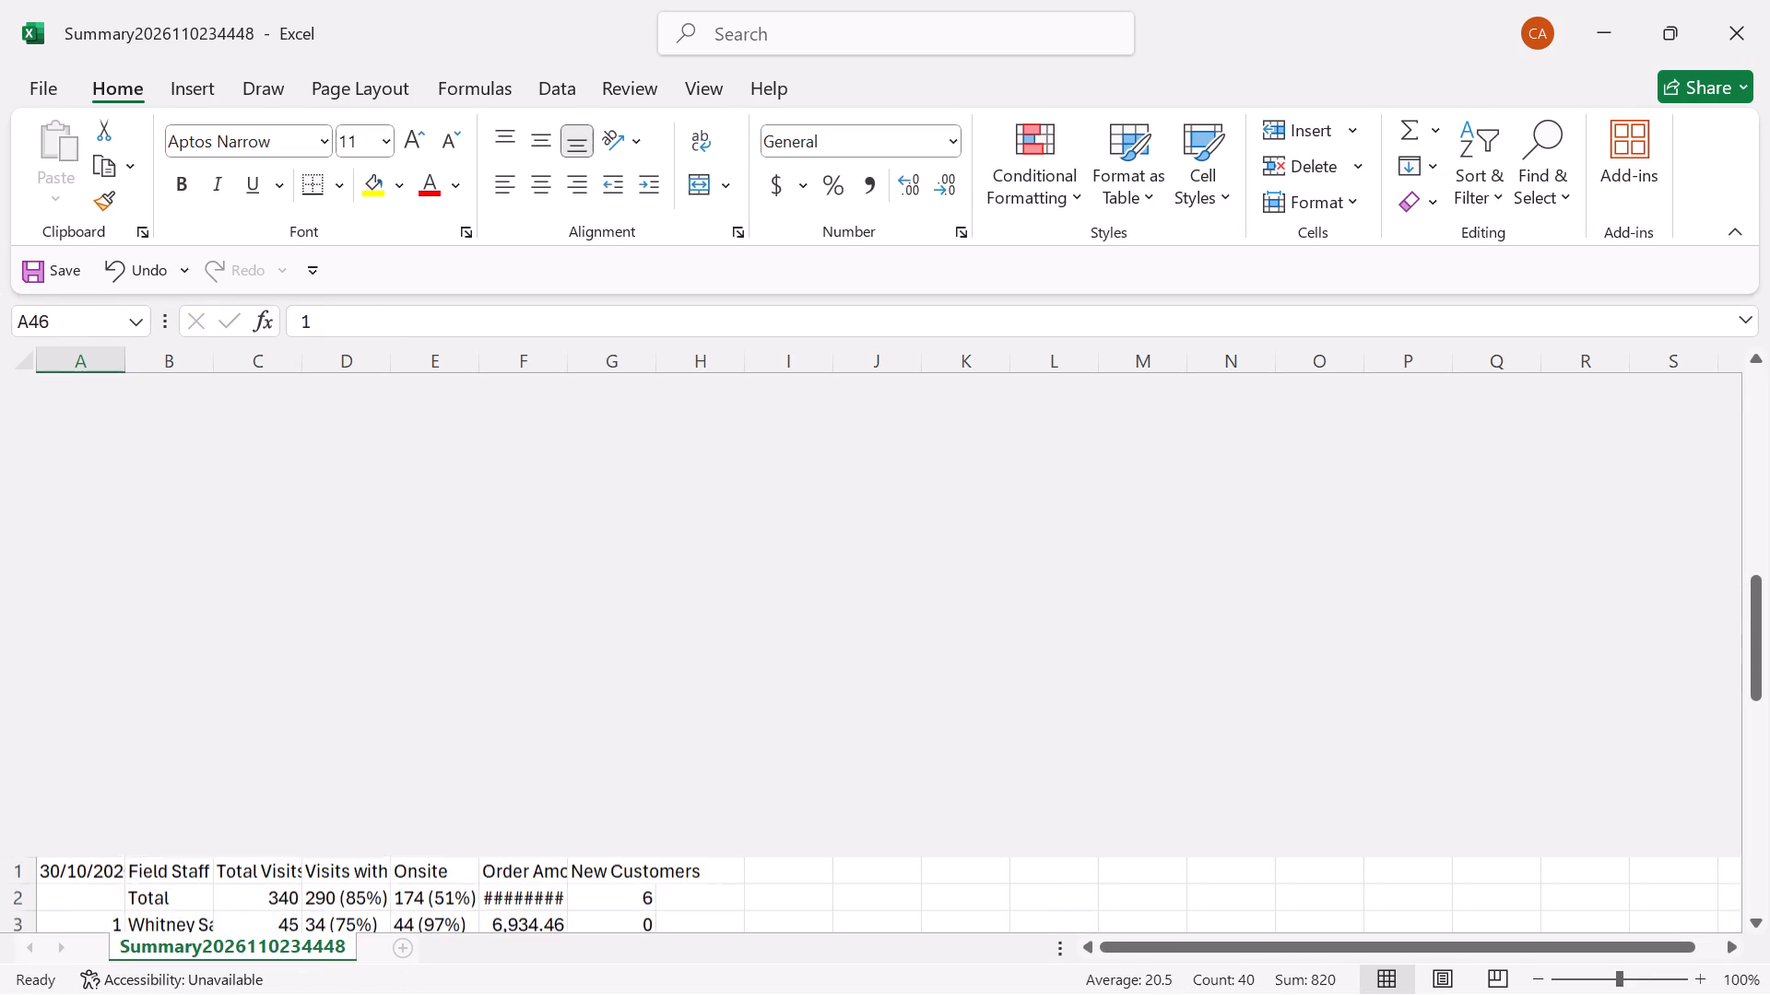
scroll(176, 547, down, 1)
scroll(119, 637, up, 1)
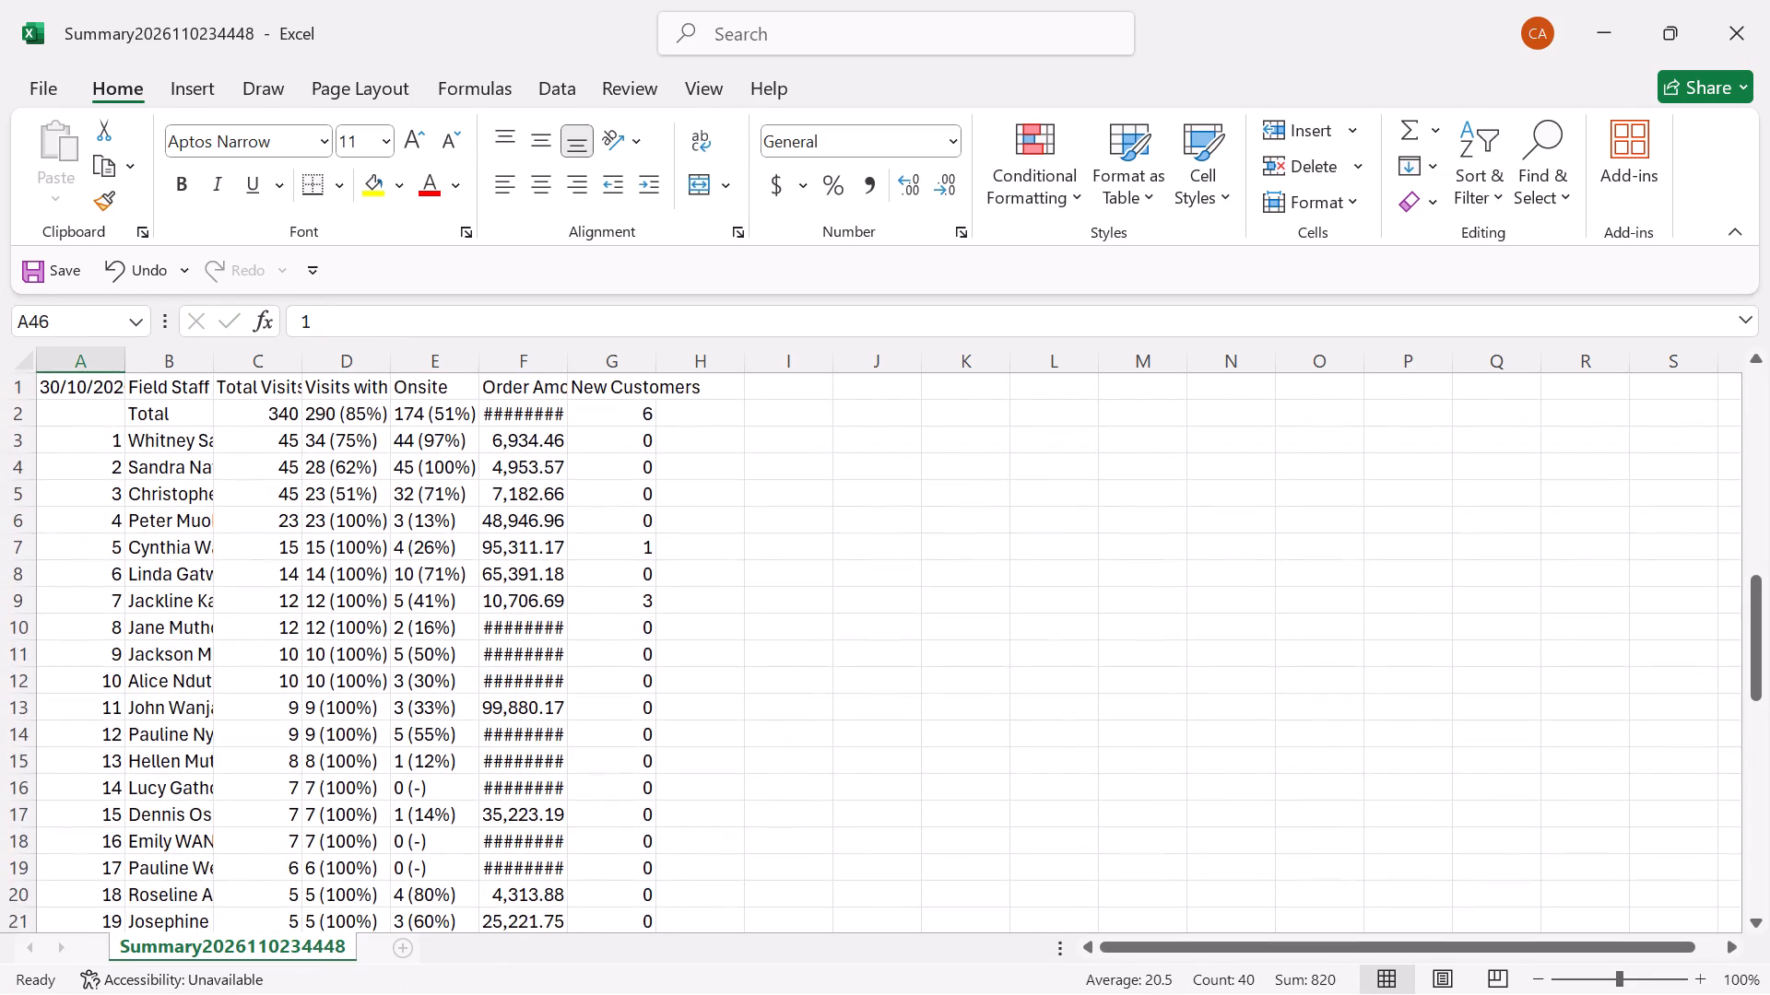
drag(14, 384, 10, 410)
click(179, 198)
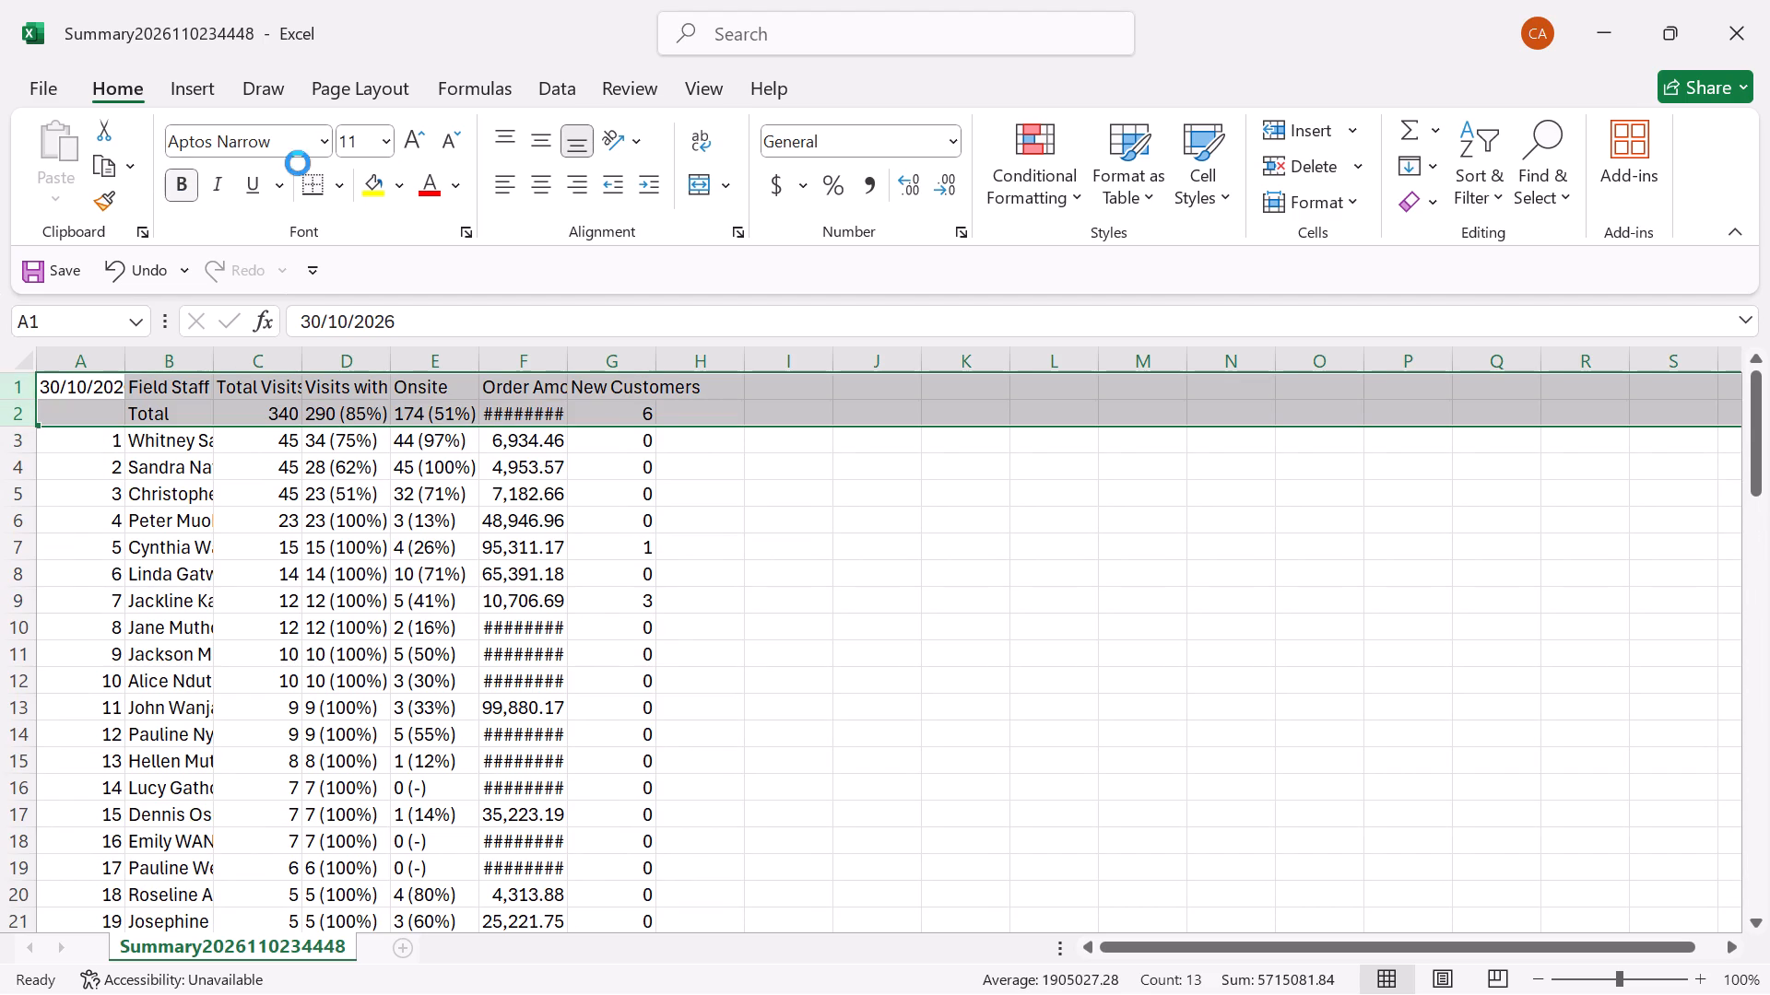
click(424, 185)
Format the header and Total rows of the 31/10 table (rows 44 and 45) in bold red text.
scroll(309, 651, down, 3)
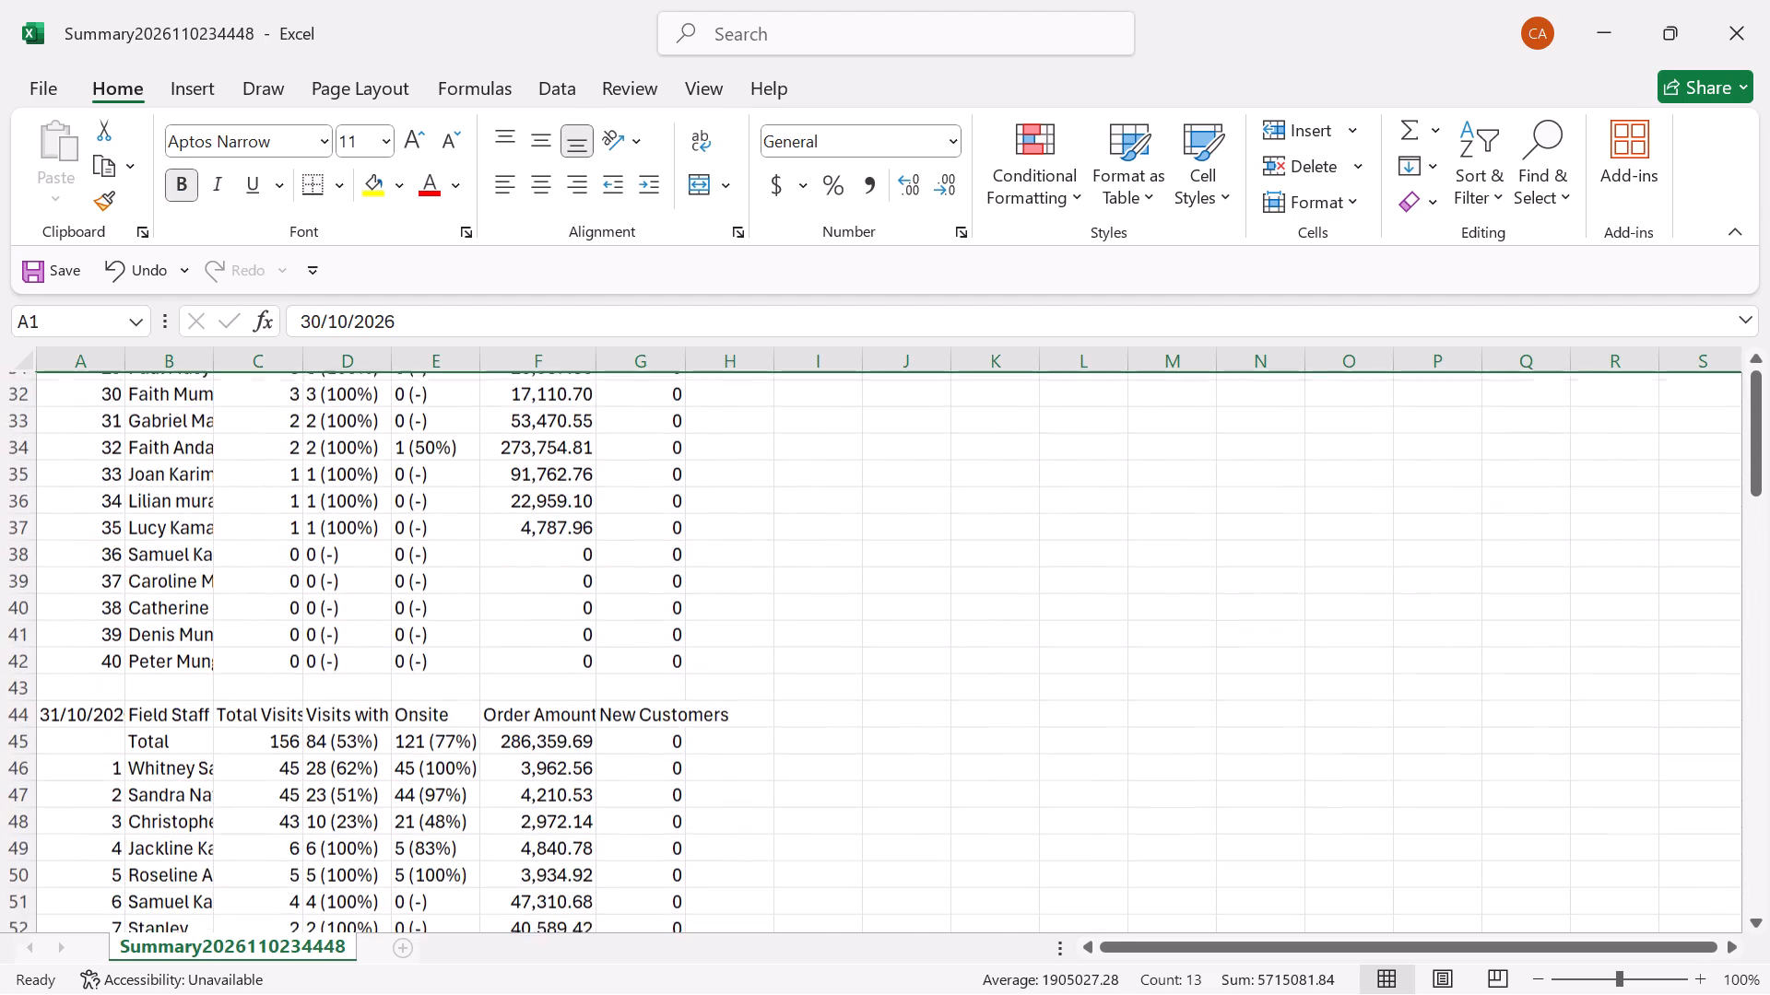
drag(22, 677, 20, 704)
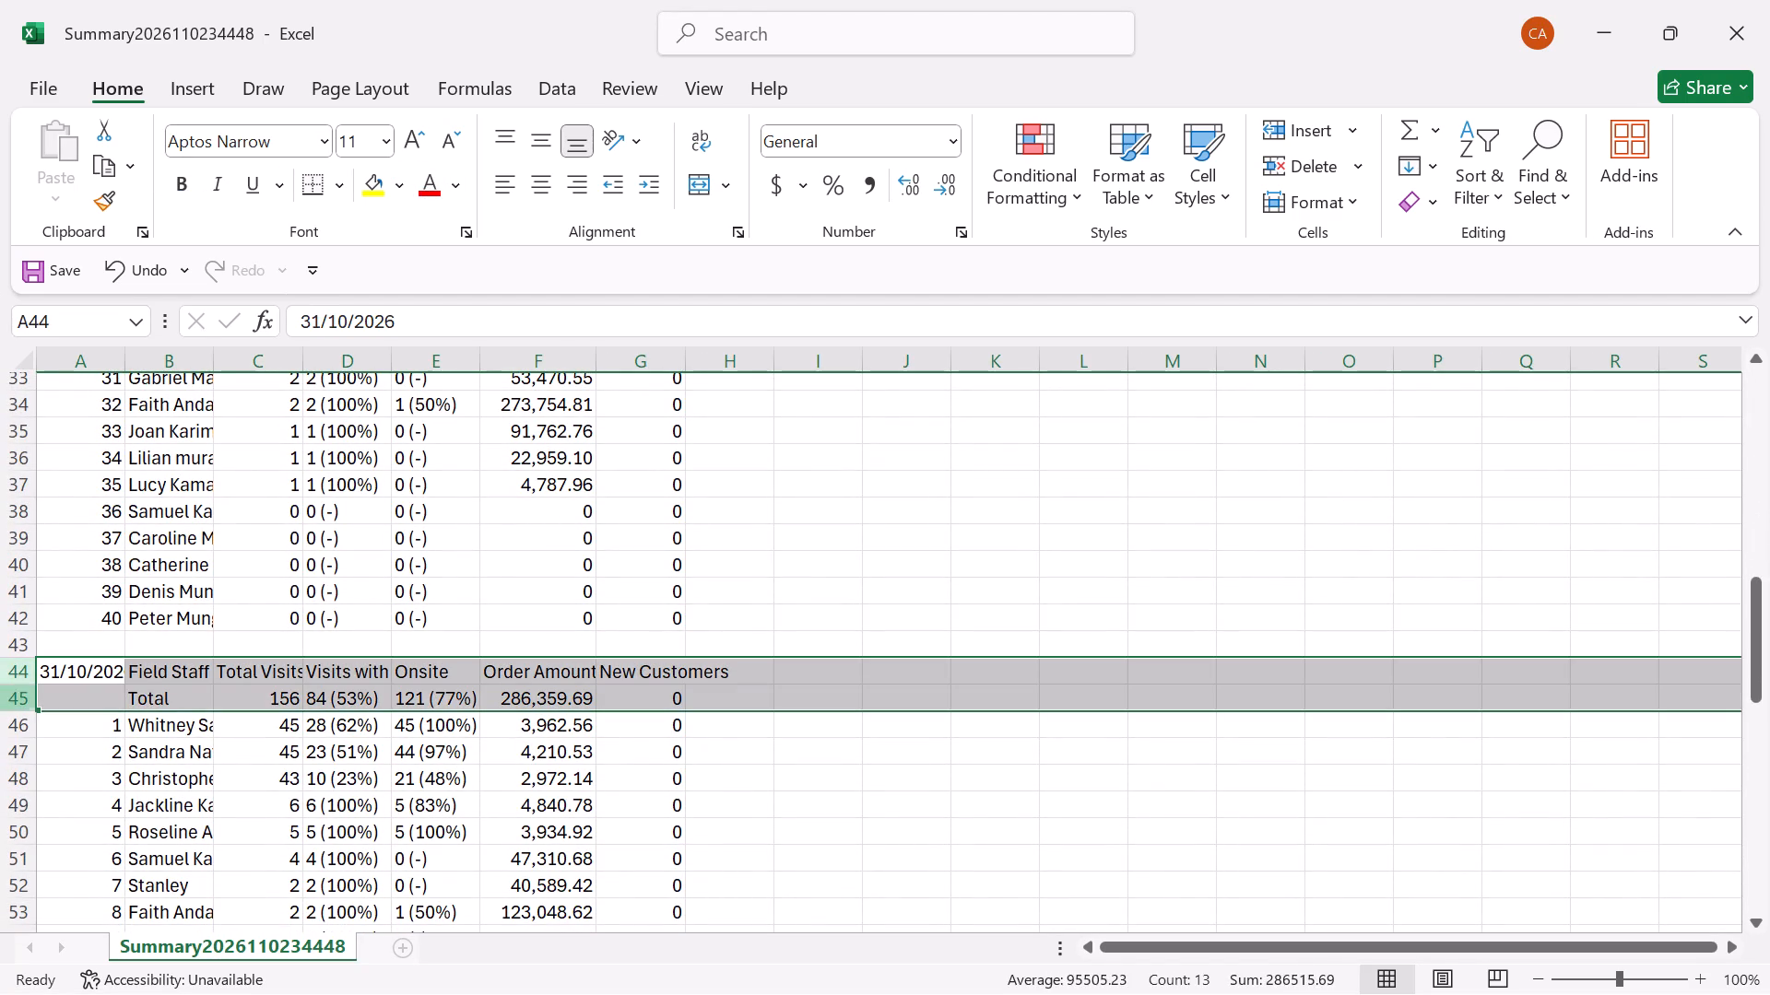
click(189, 189)
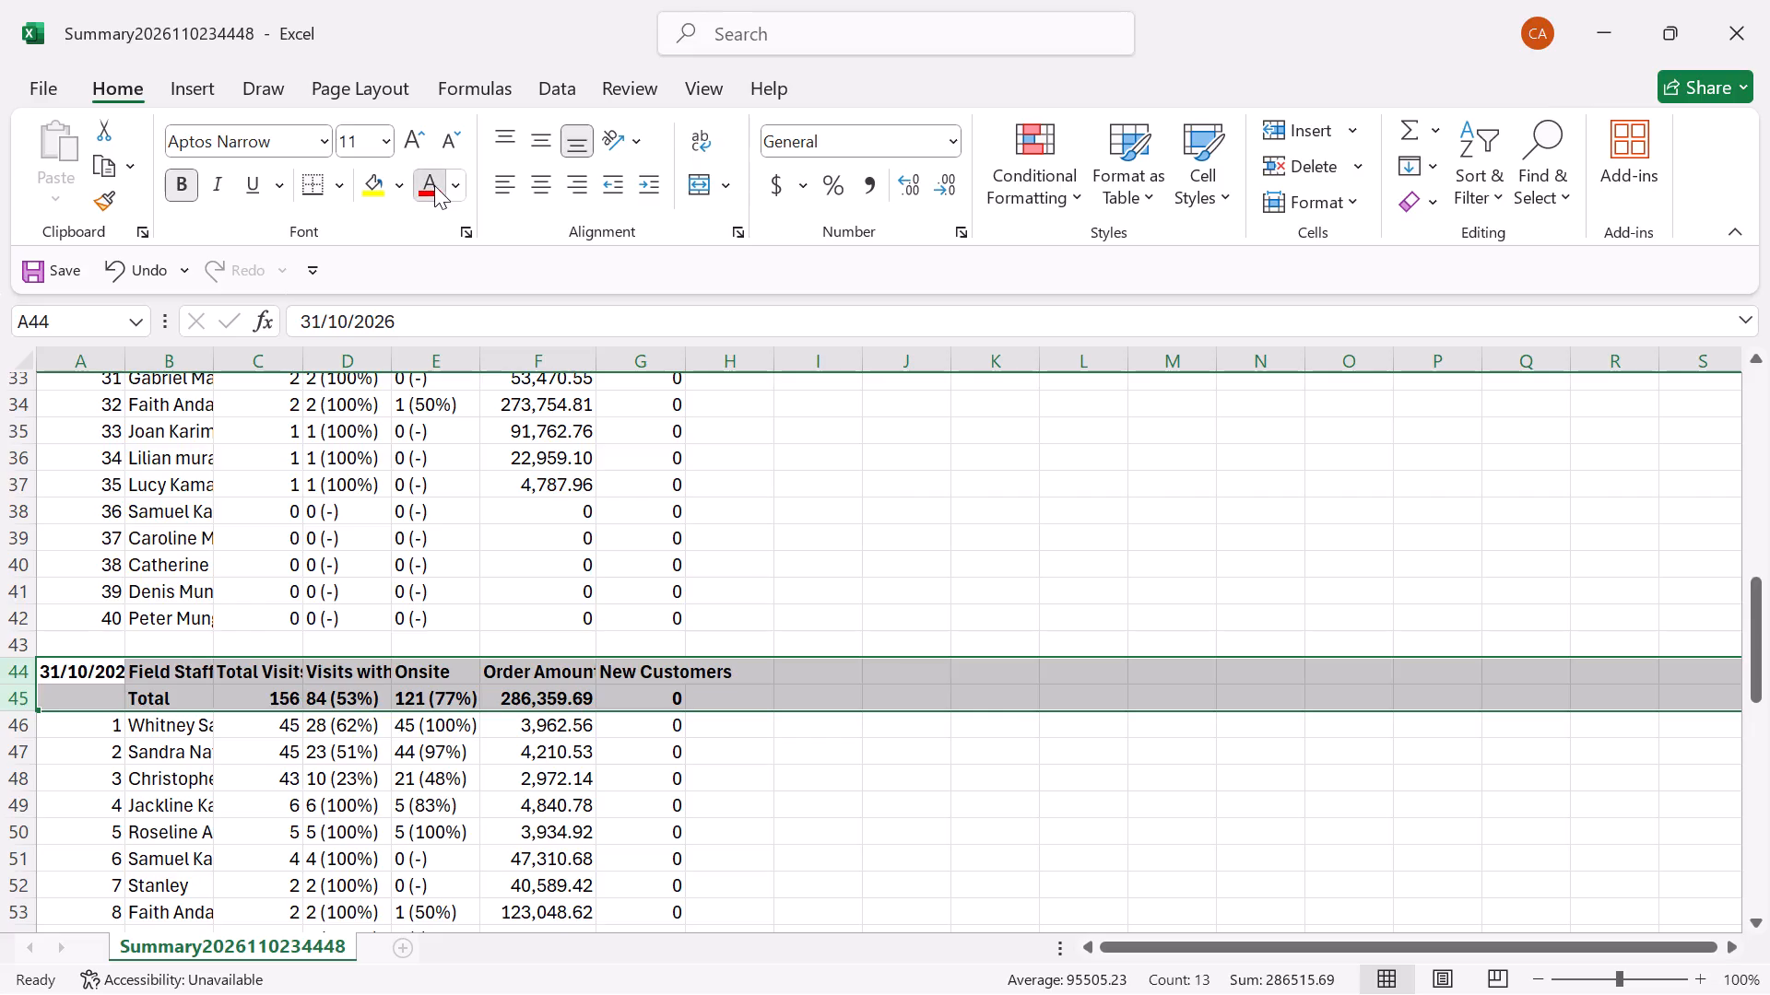
click(434, 185)
Select the whole sheet and autofit all column widths to their contents.
scroll(313, 608, up, 3)
drag(20, 364, 129, 364)
double_click(129, 364)
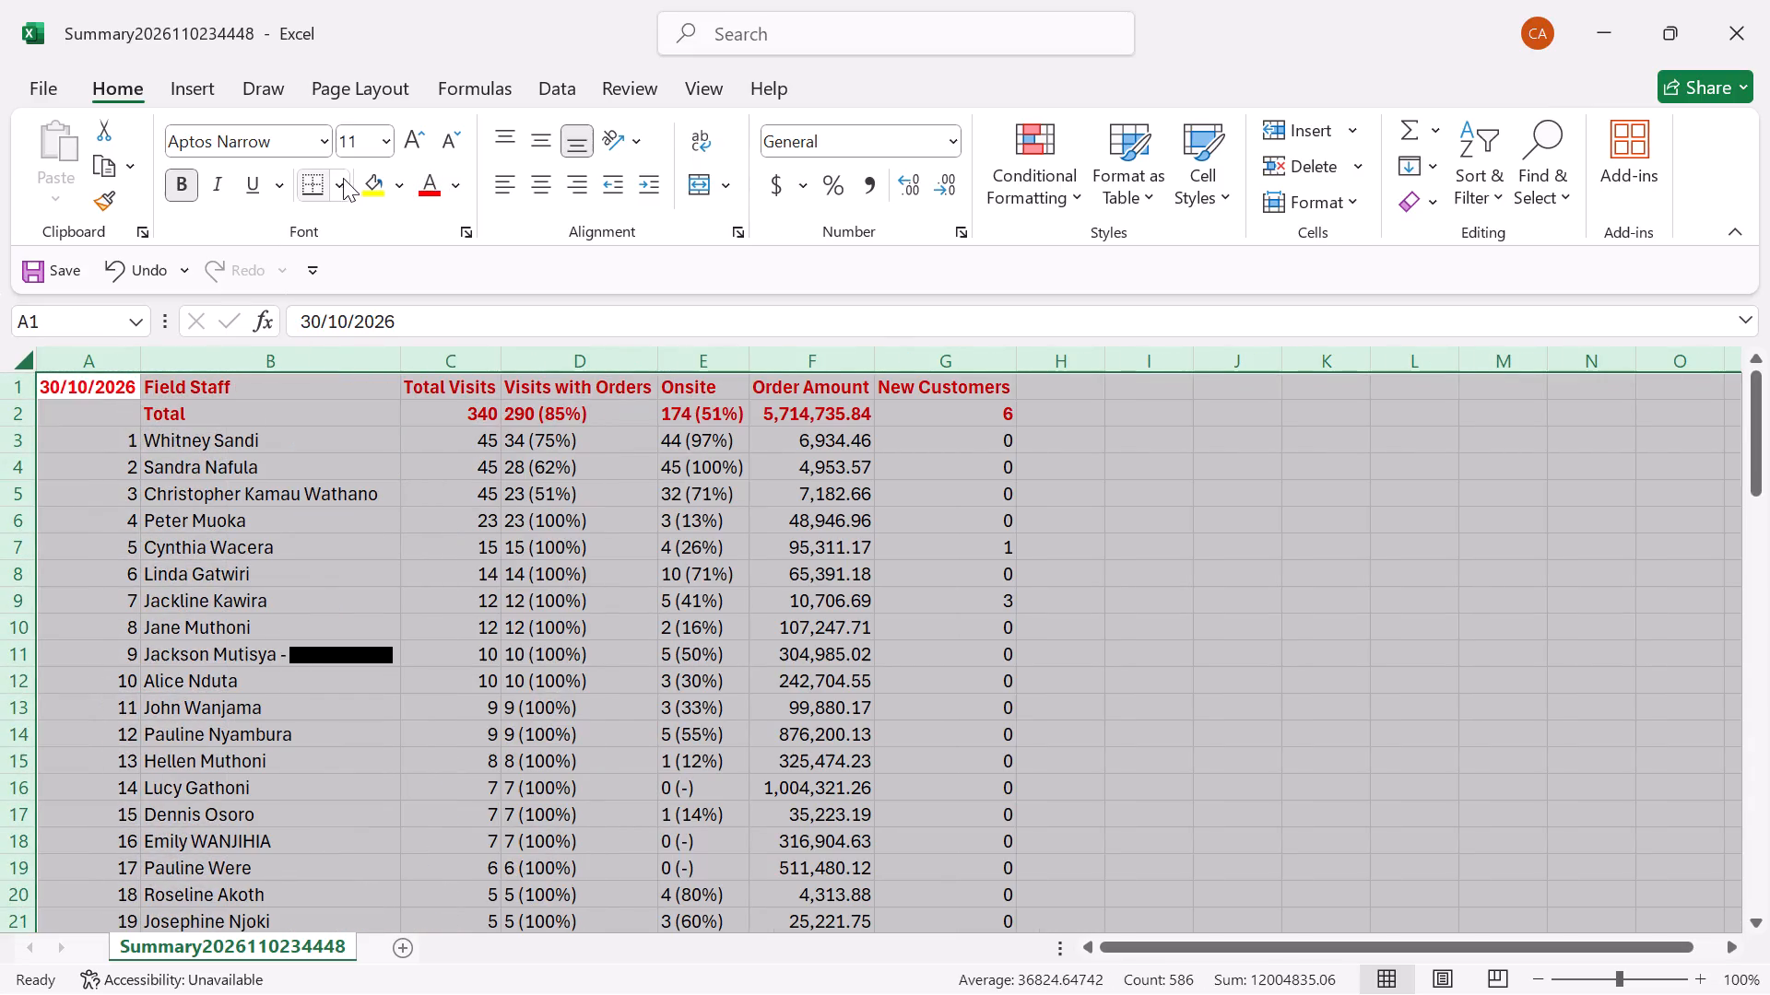
Apply All Borders to every cell of the sheet.
click(341, 178)
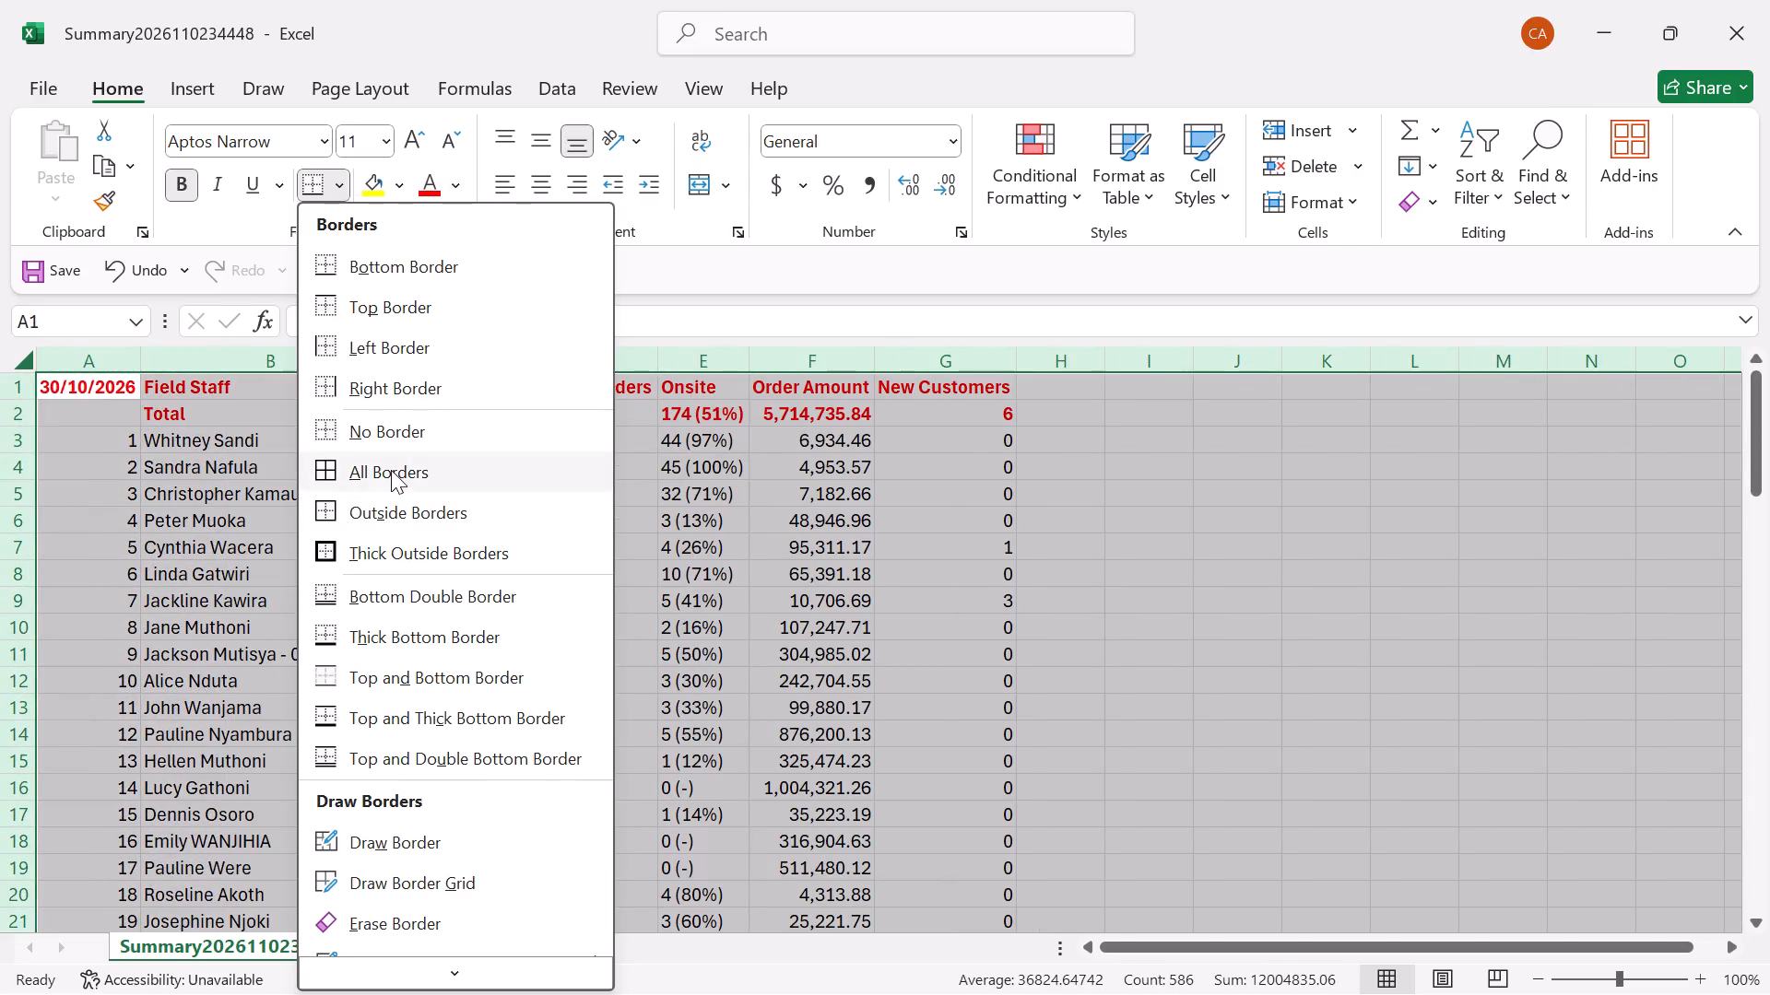
click(391, 470)
Cut both daily tables, columns A to G, from the 30/10/2026 header through the last staff row of the 31/10 table.
drag(99, 395, 491, 458)
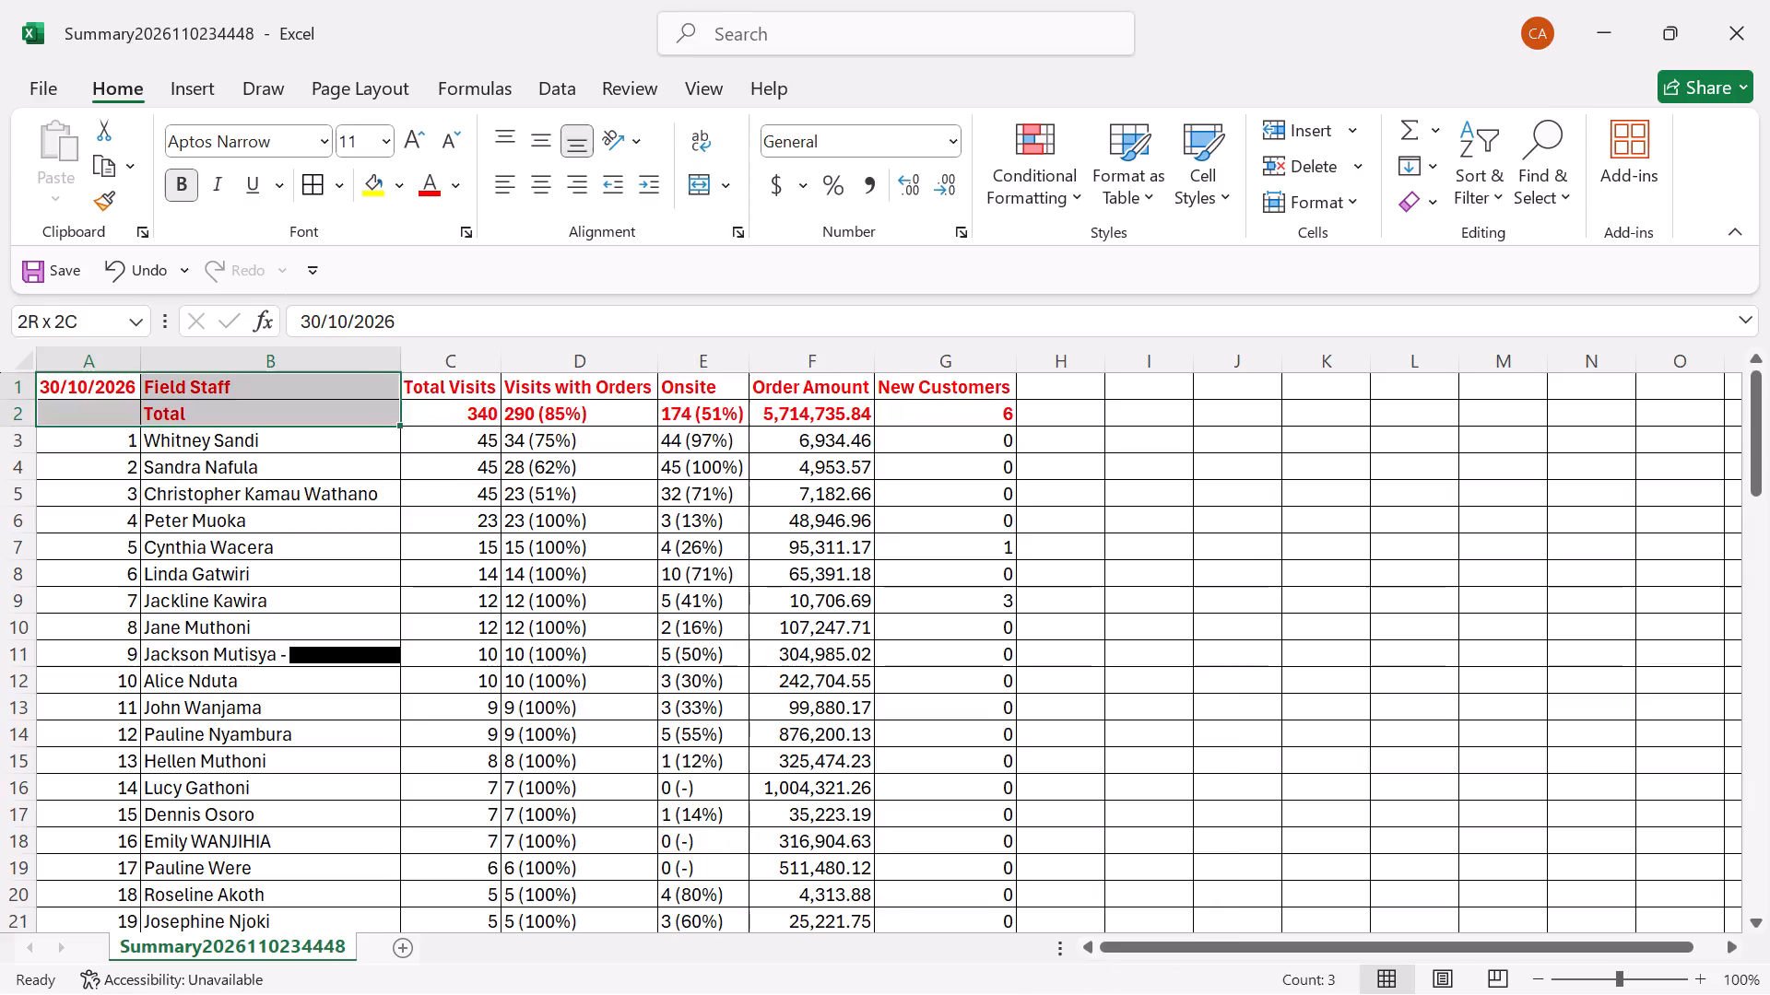
drag(491, 458, 980, 883)
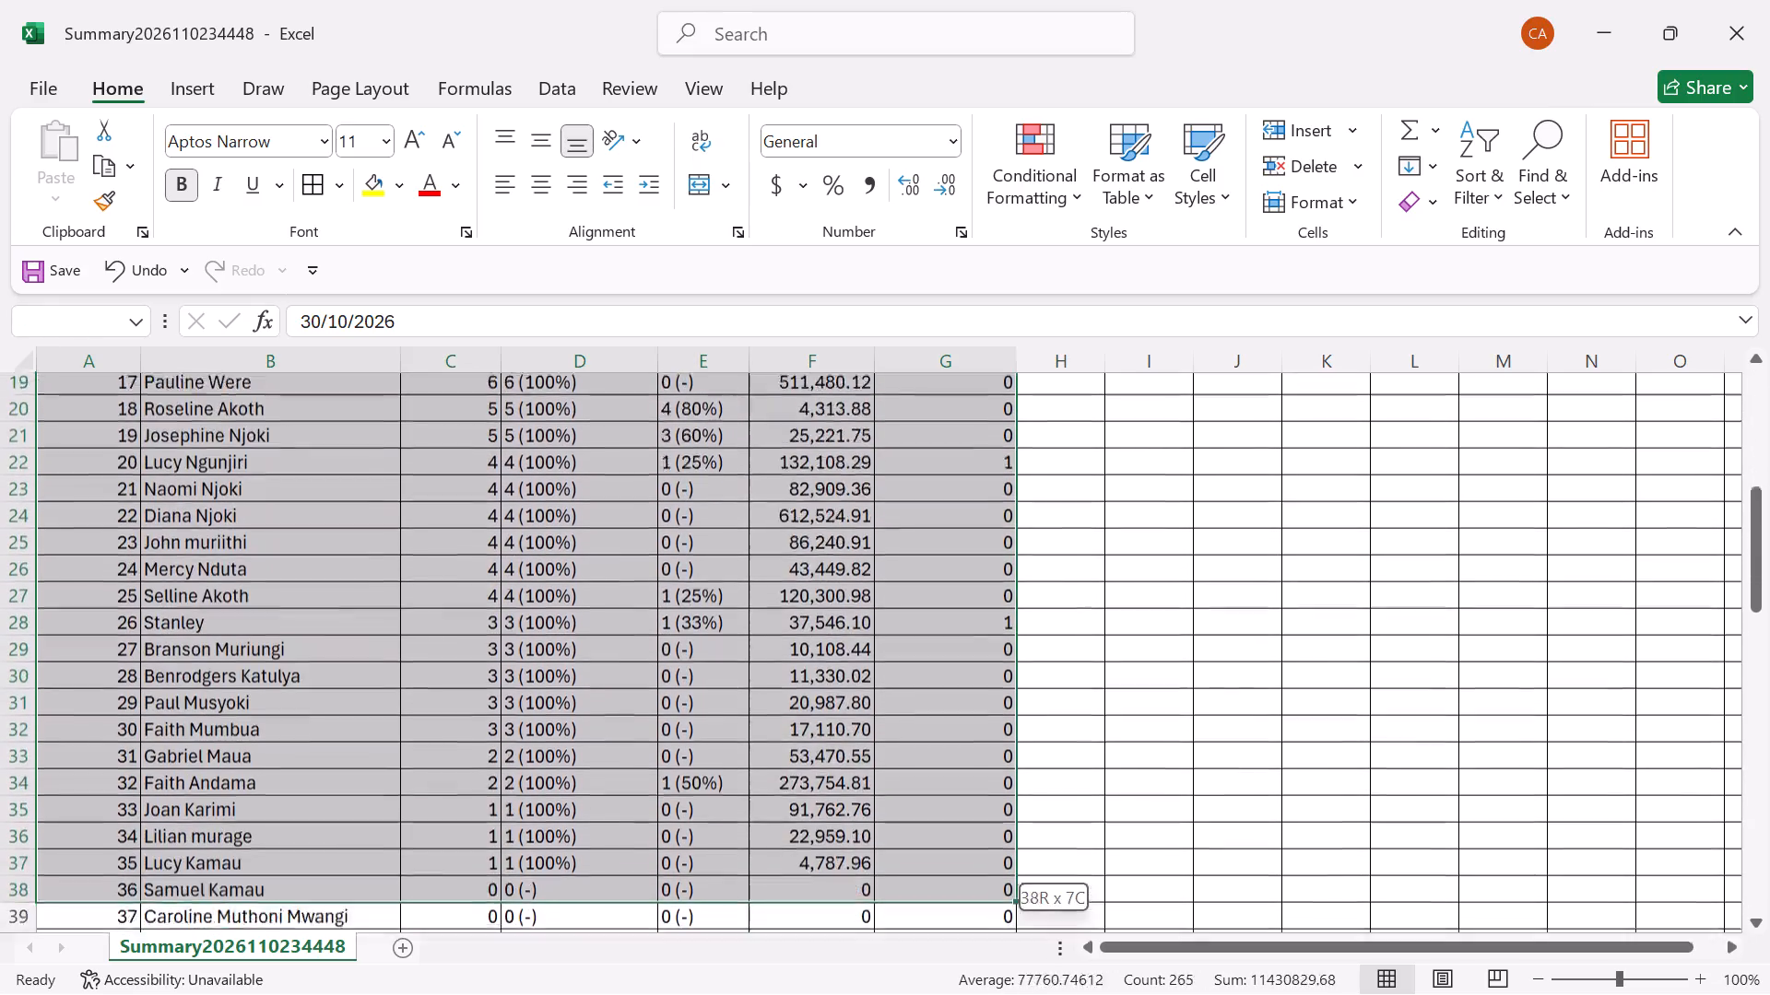
drag(980, 883, 887, 896)
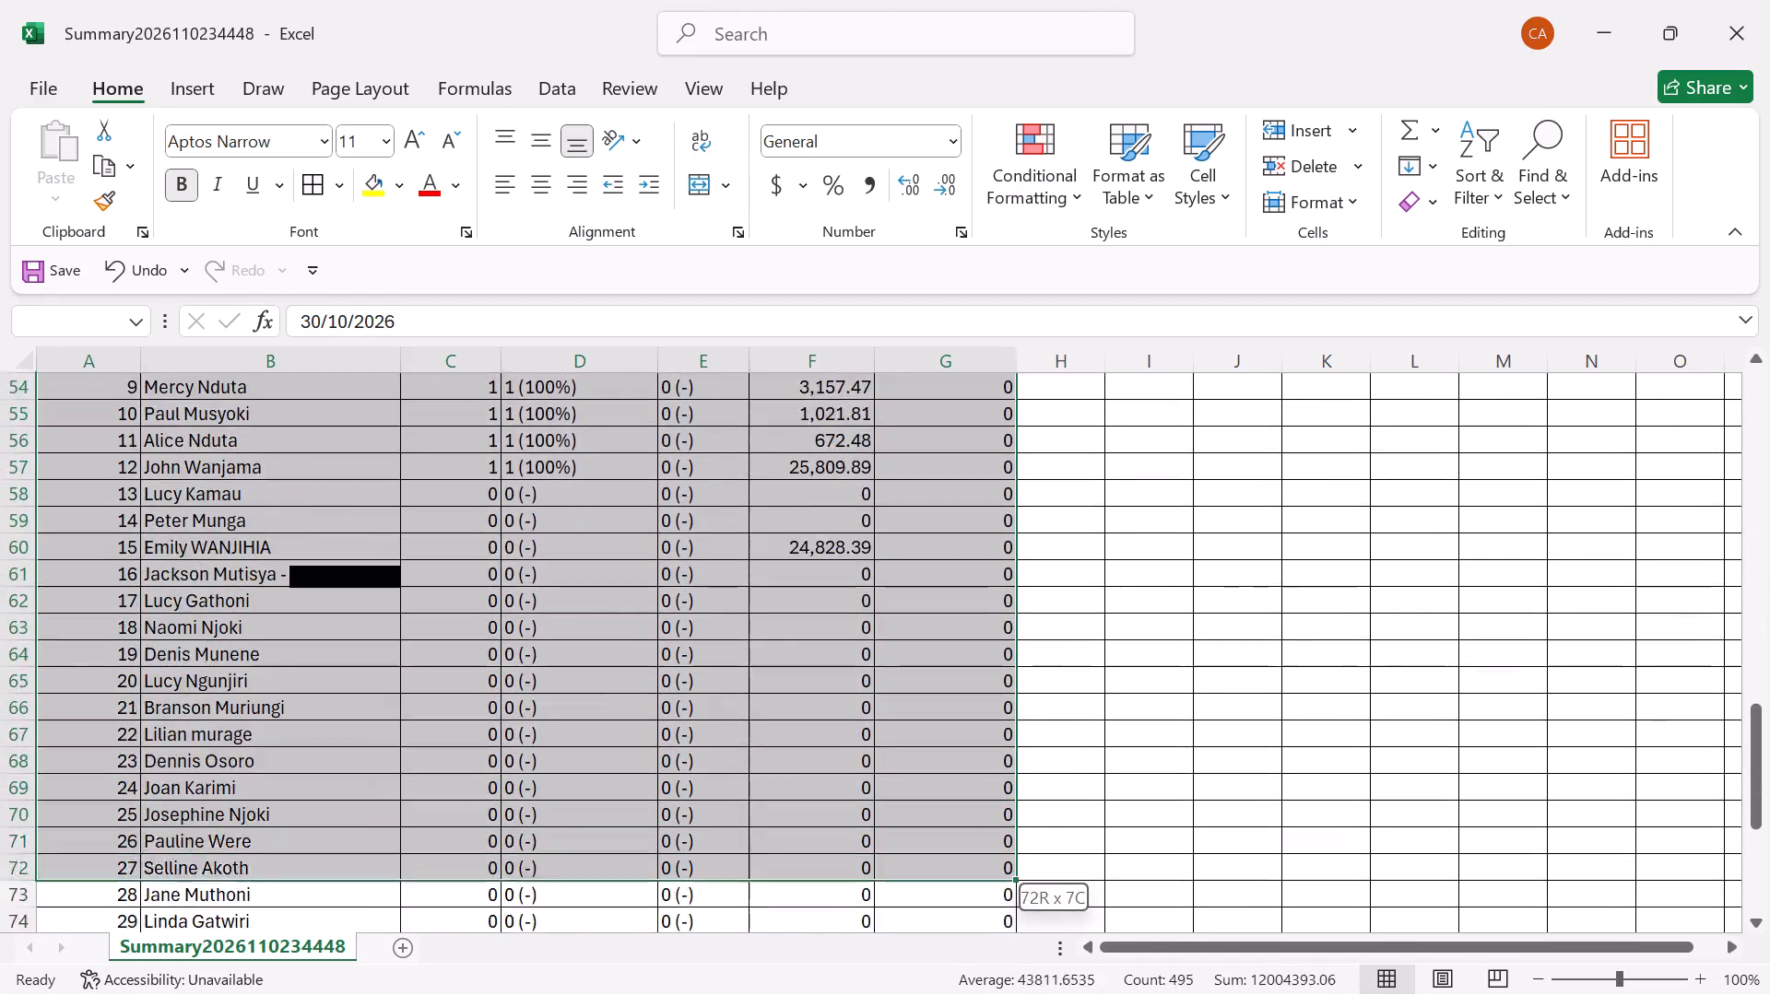
drag(887, 896, 921, 864)
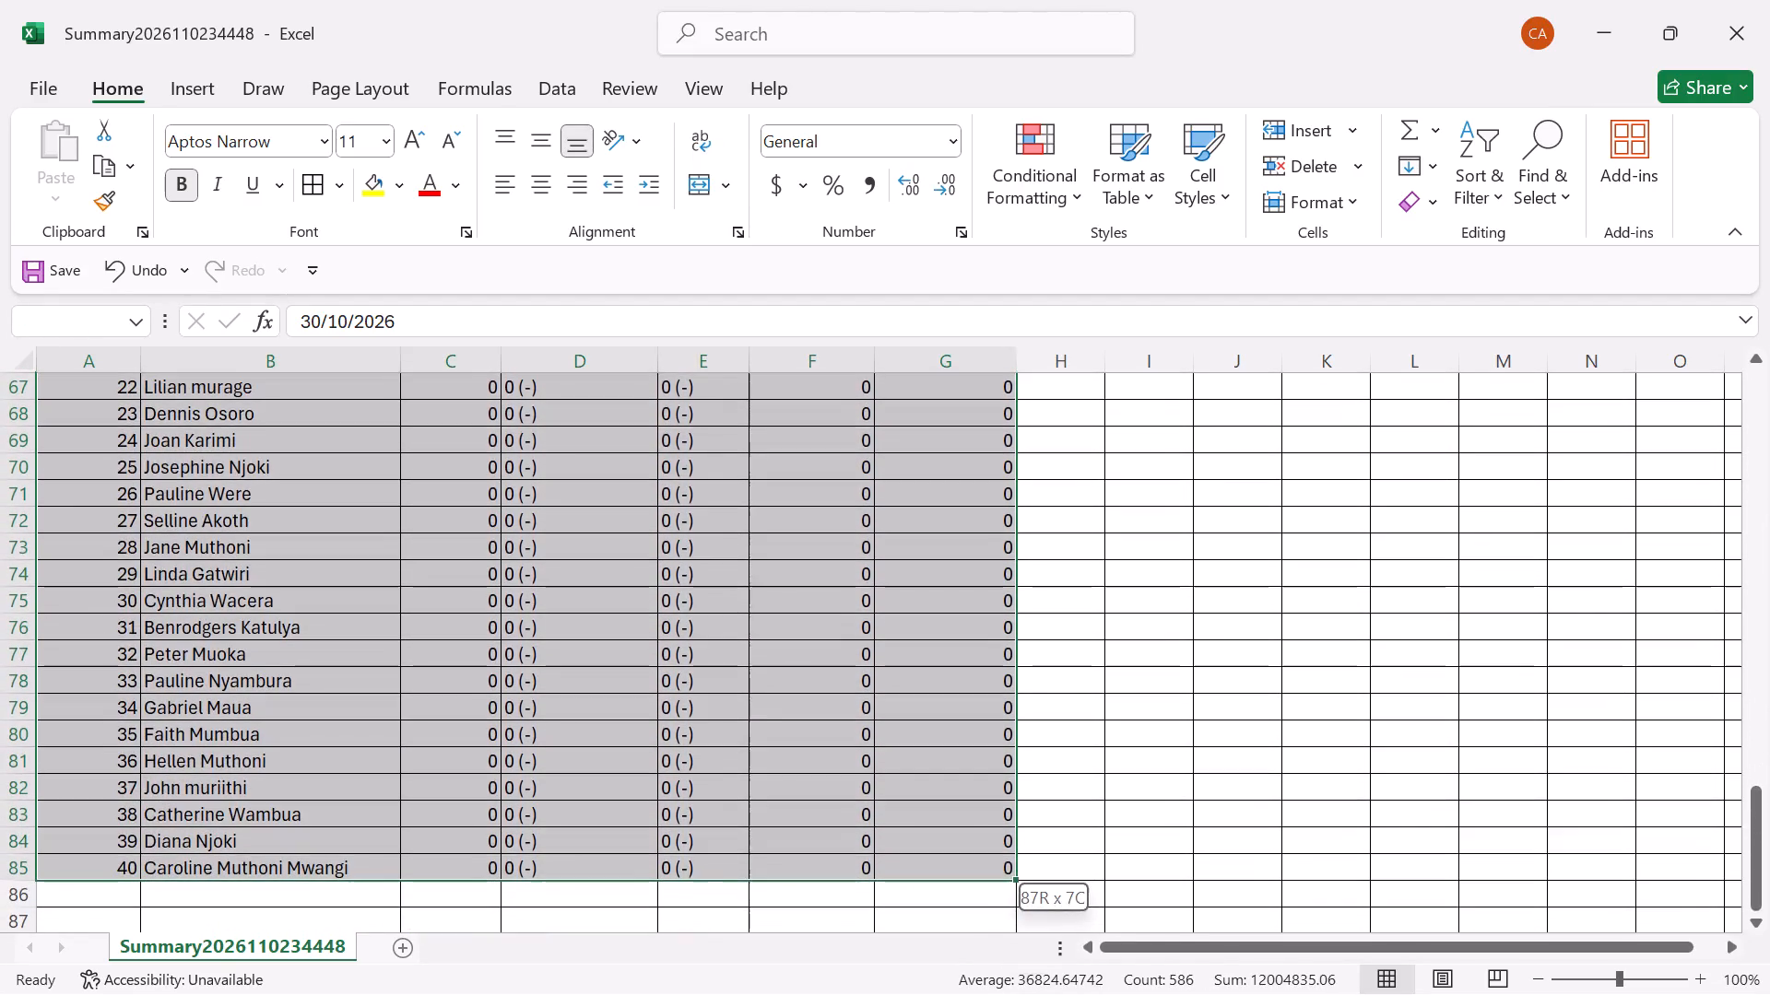
drag(921, 864, 921, 863)
key(ctrl+x)
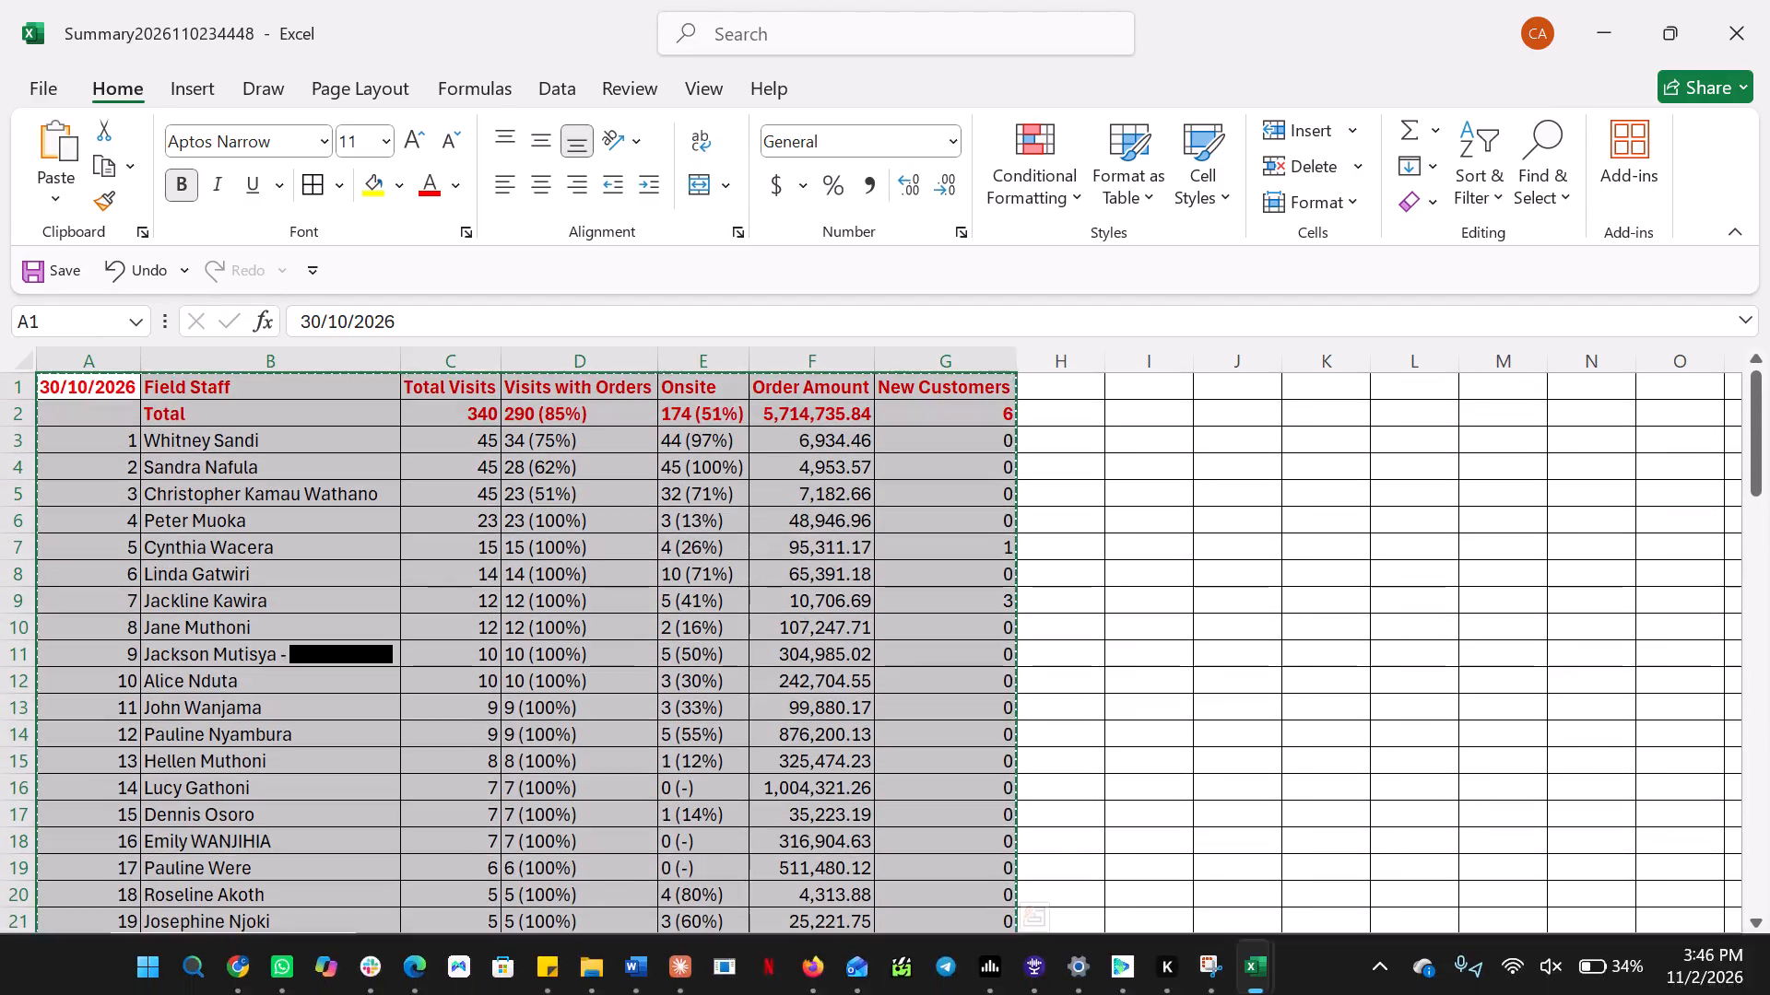
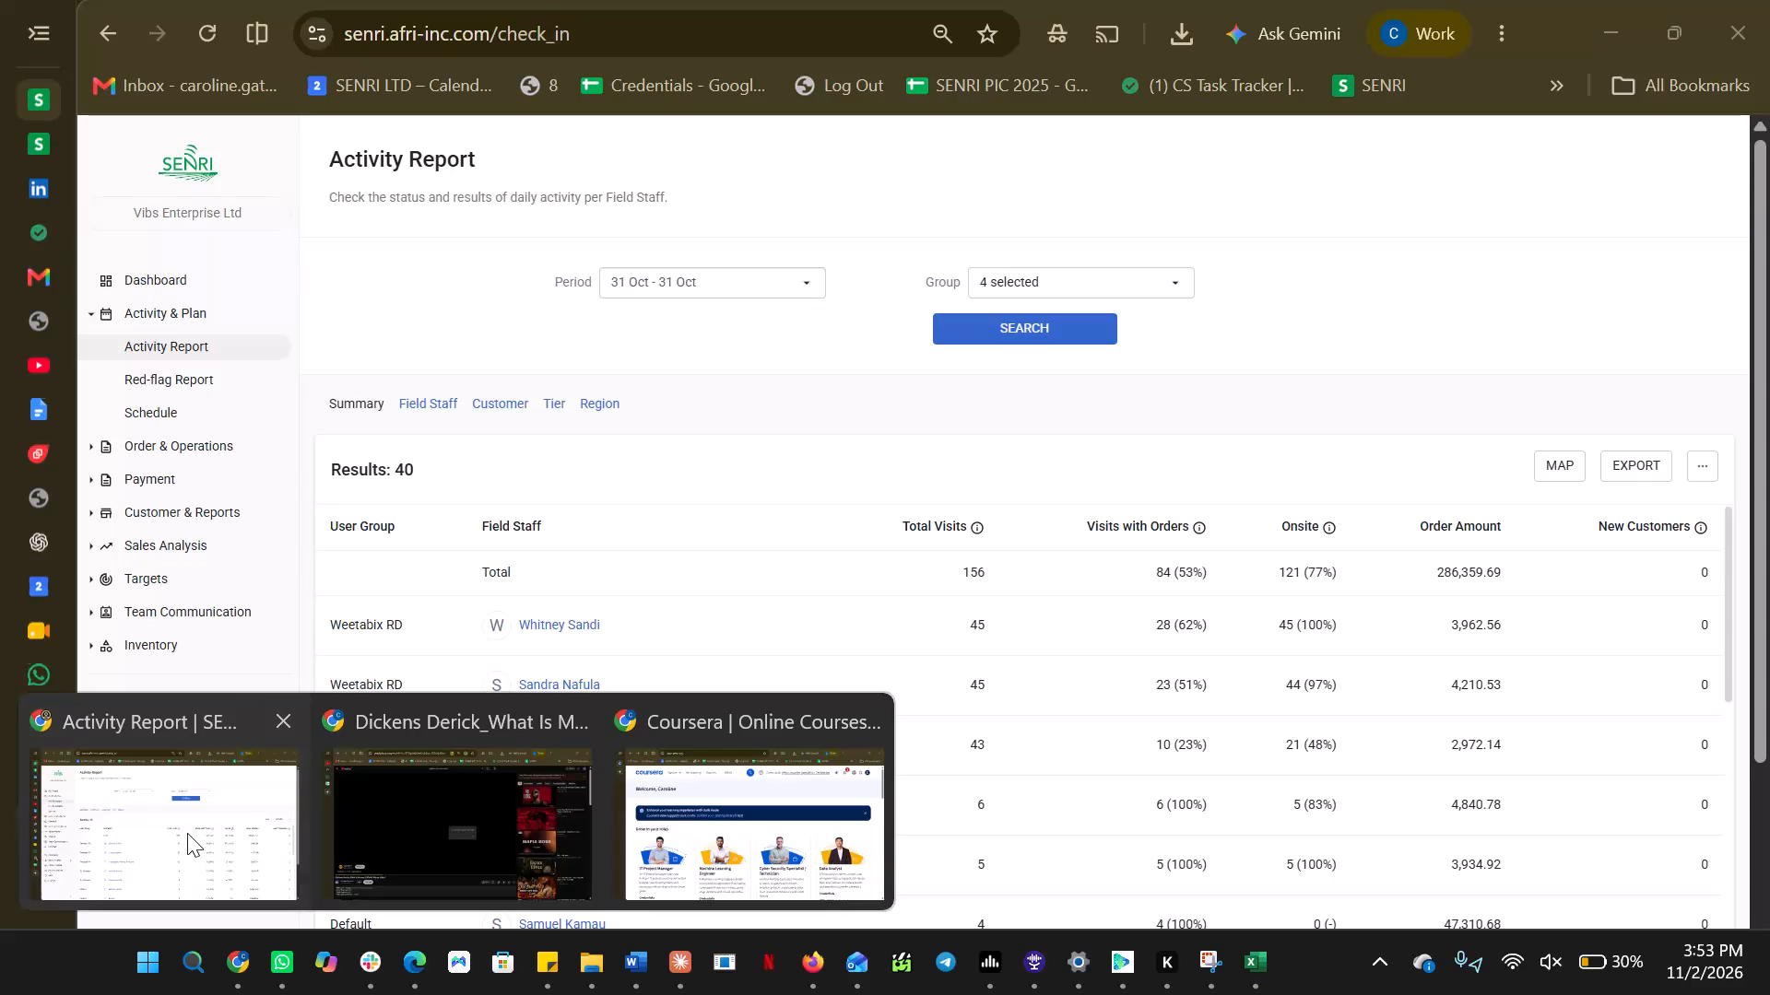
Return to the SENRI Activity Report in Chrome and log out of the Vibs Enterprise Ltd account.
click(158, 867)
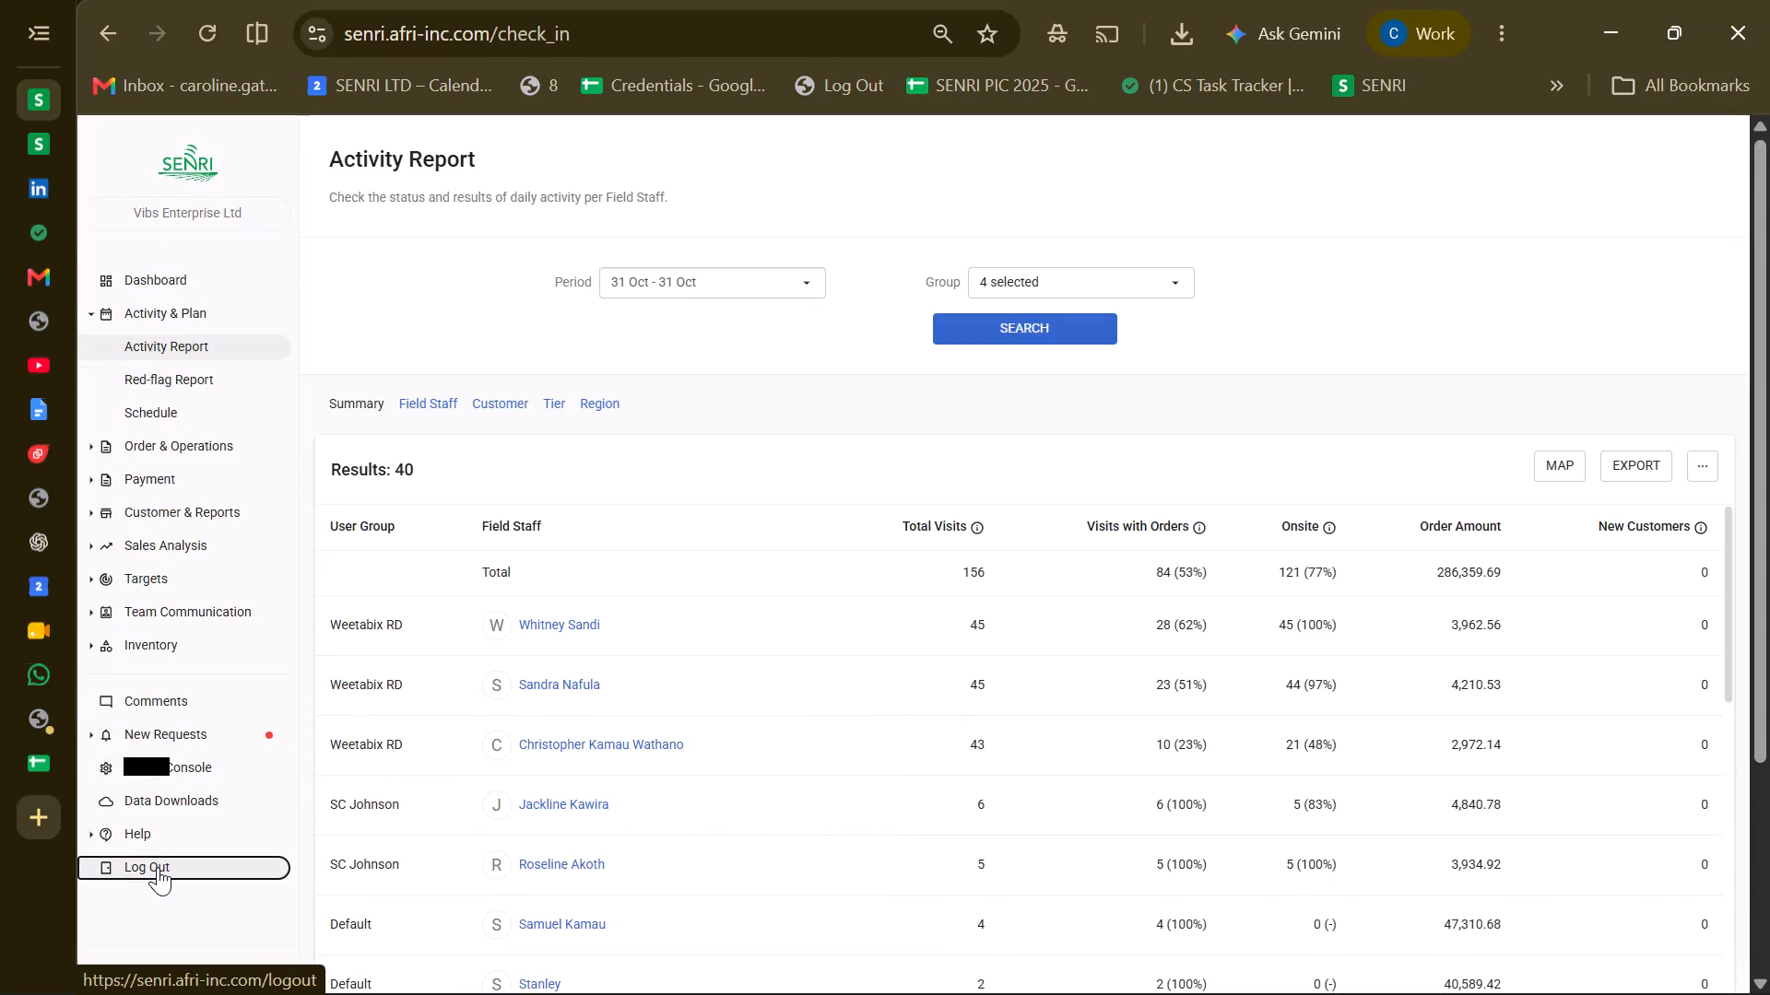
click(1053, 242)
click(1050, 227)
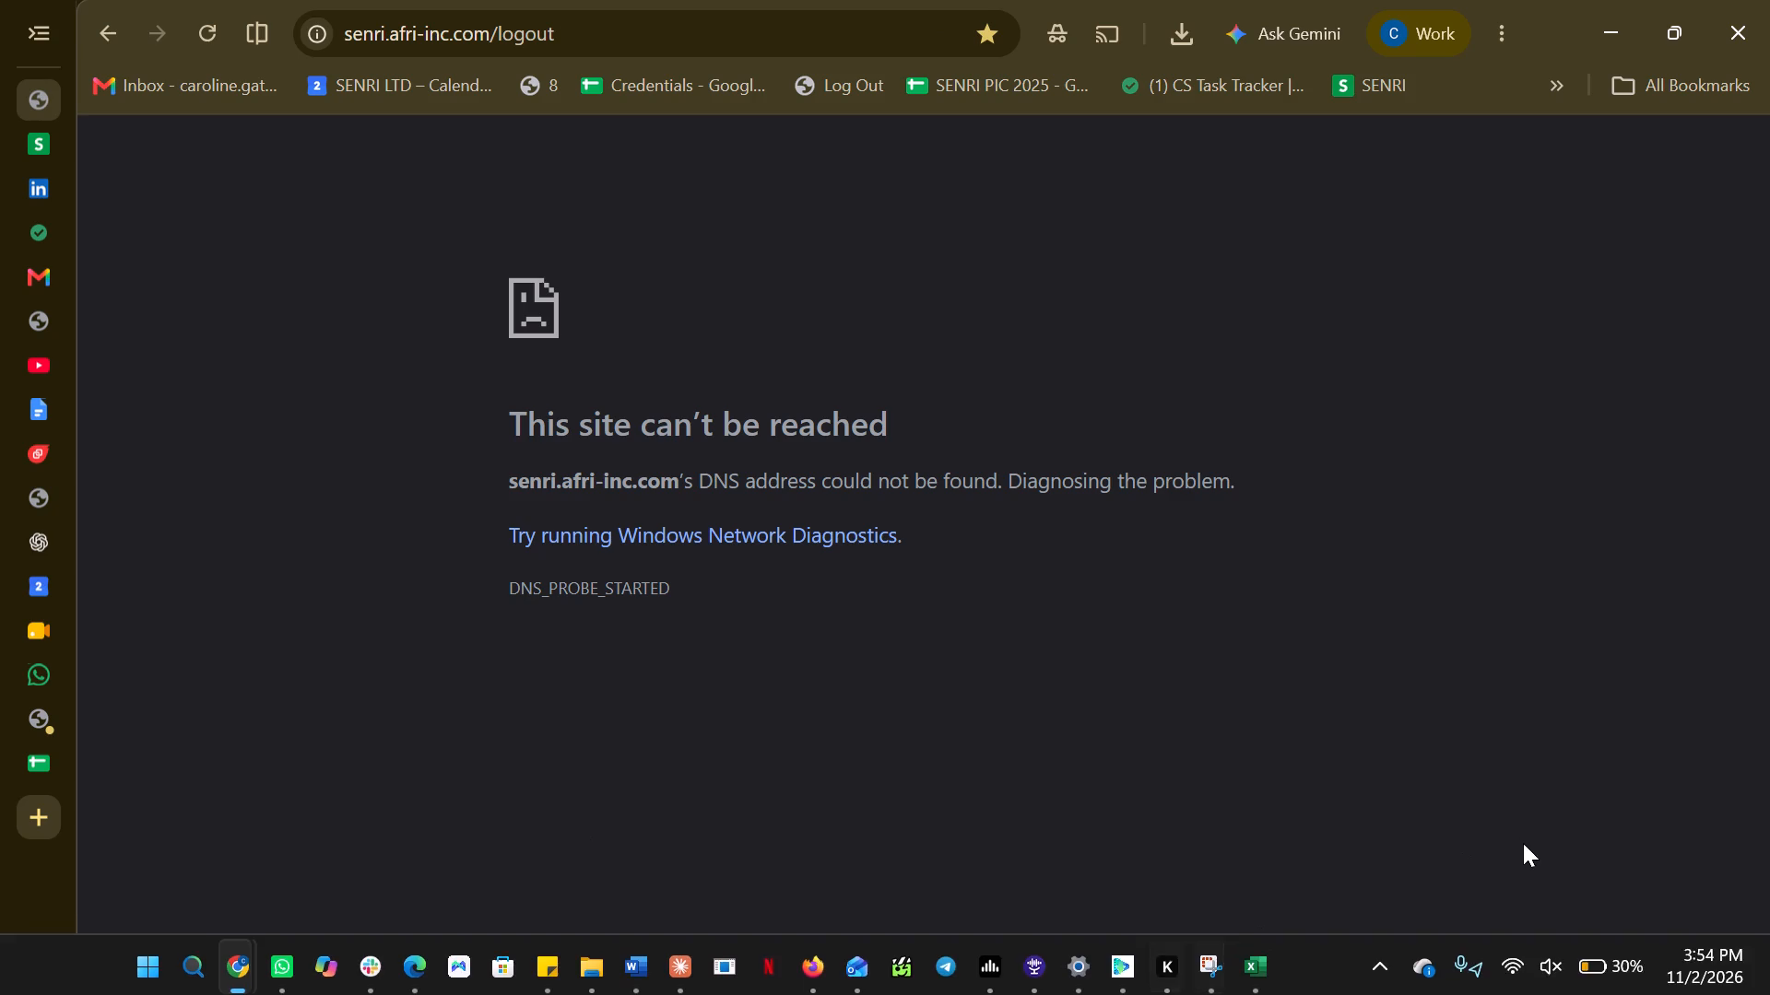
Open the available Wi-Fi networks and select the first secured network to reconnect to the internet.
click(1512, 969)
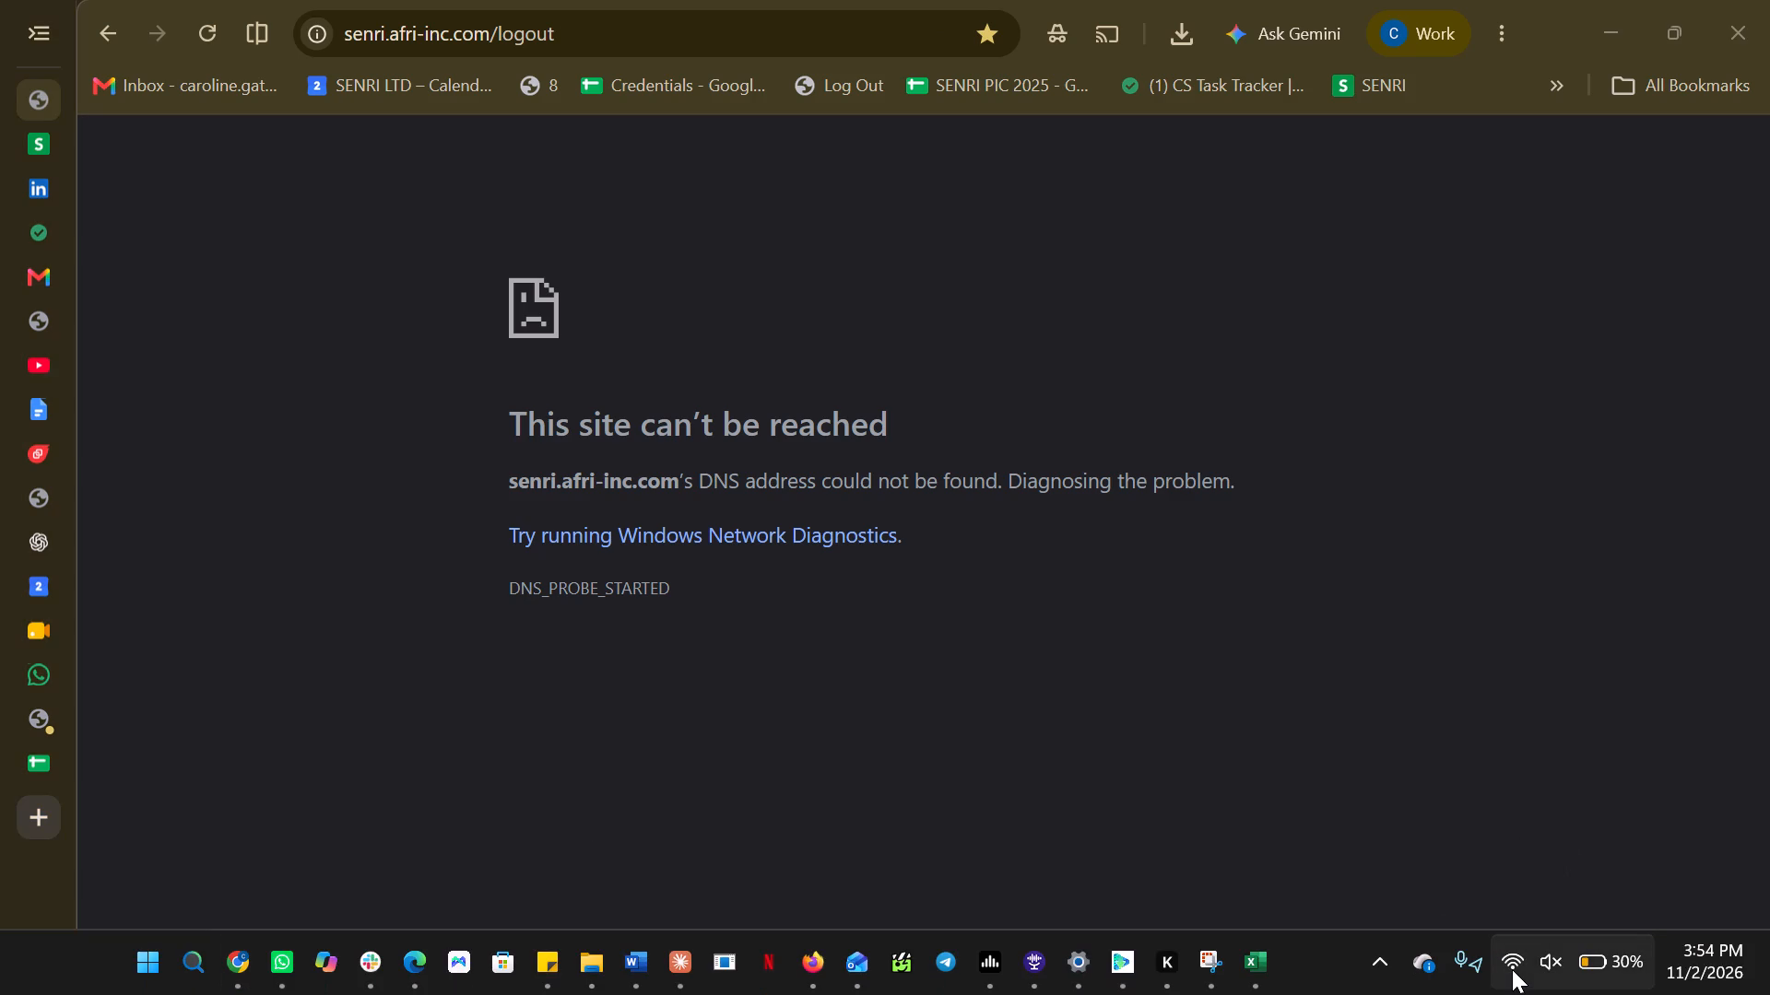
click(1512, 969)
click(1512, 969)
click(1410, 461)
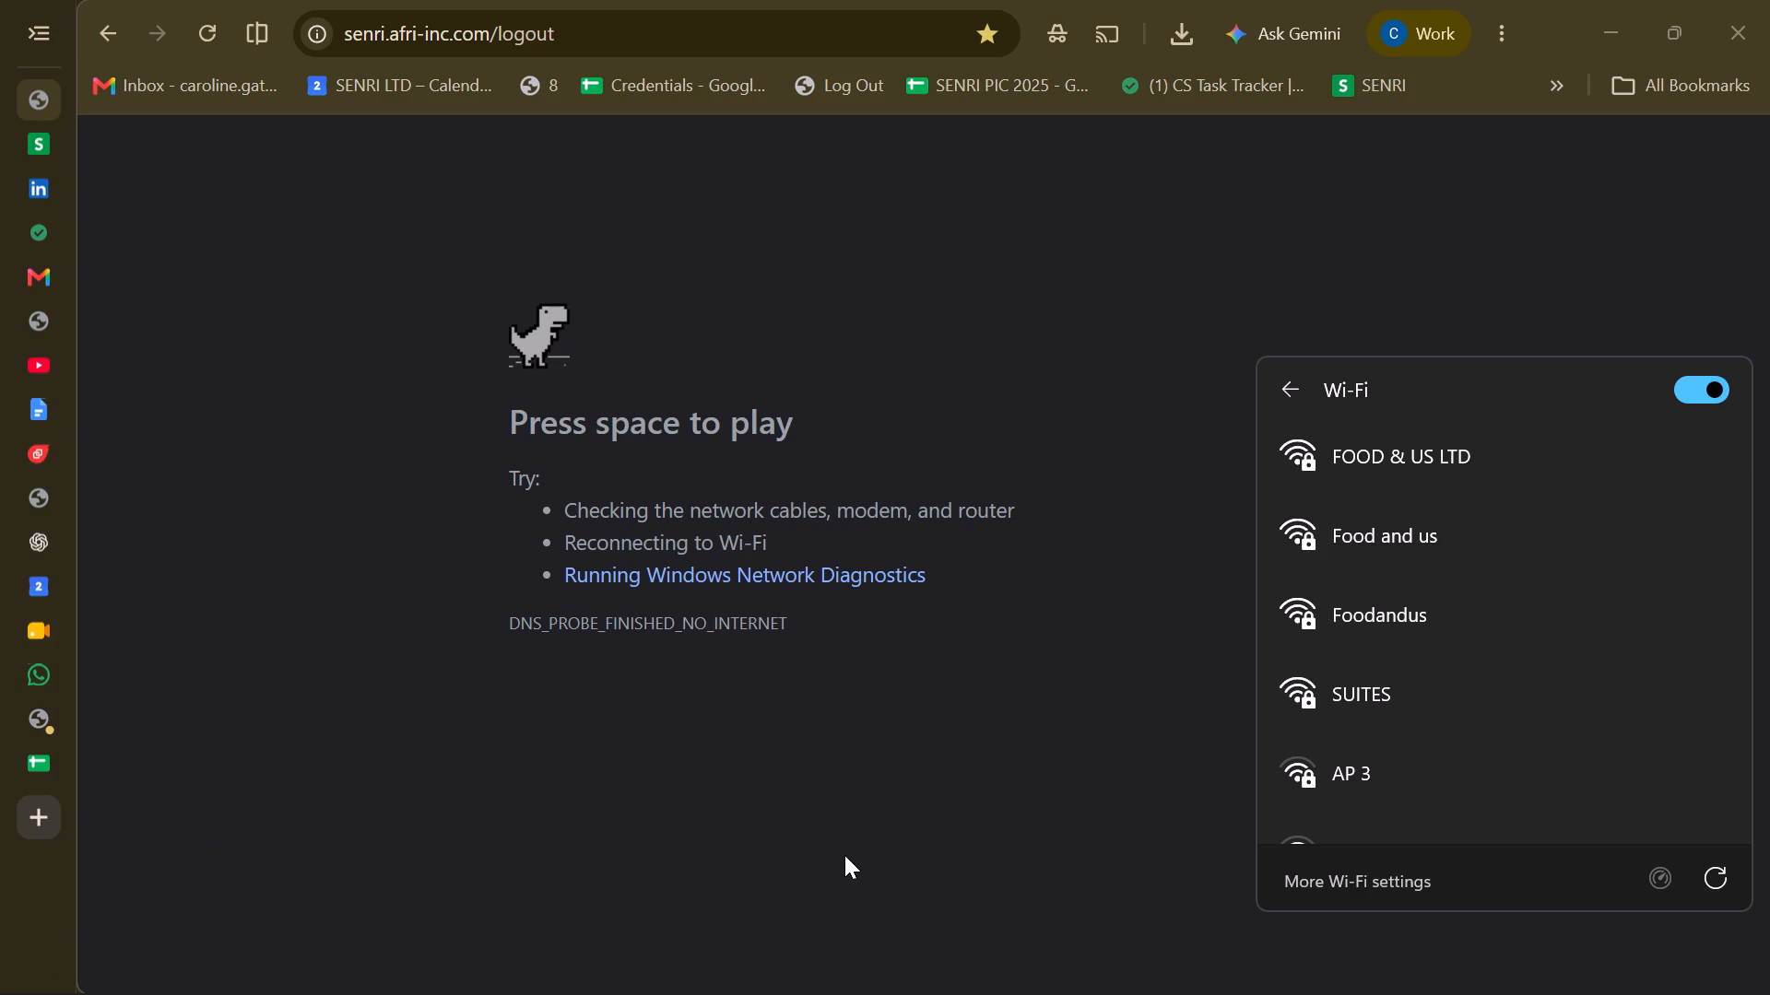
scroll(1398, 707, up, 7)
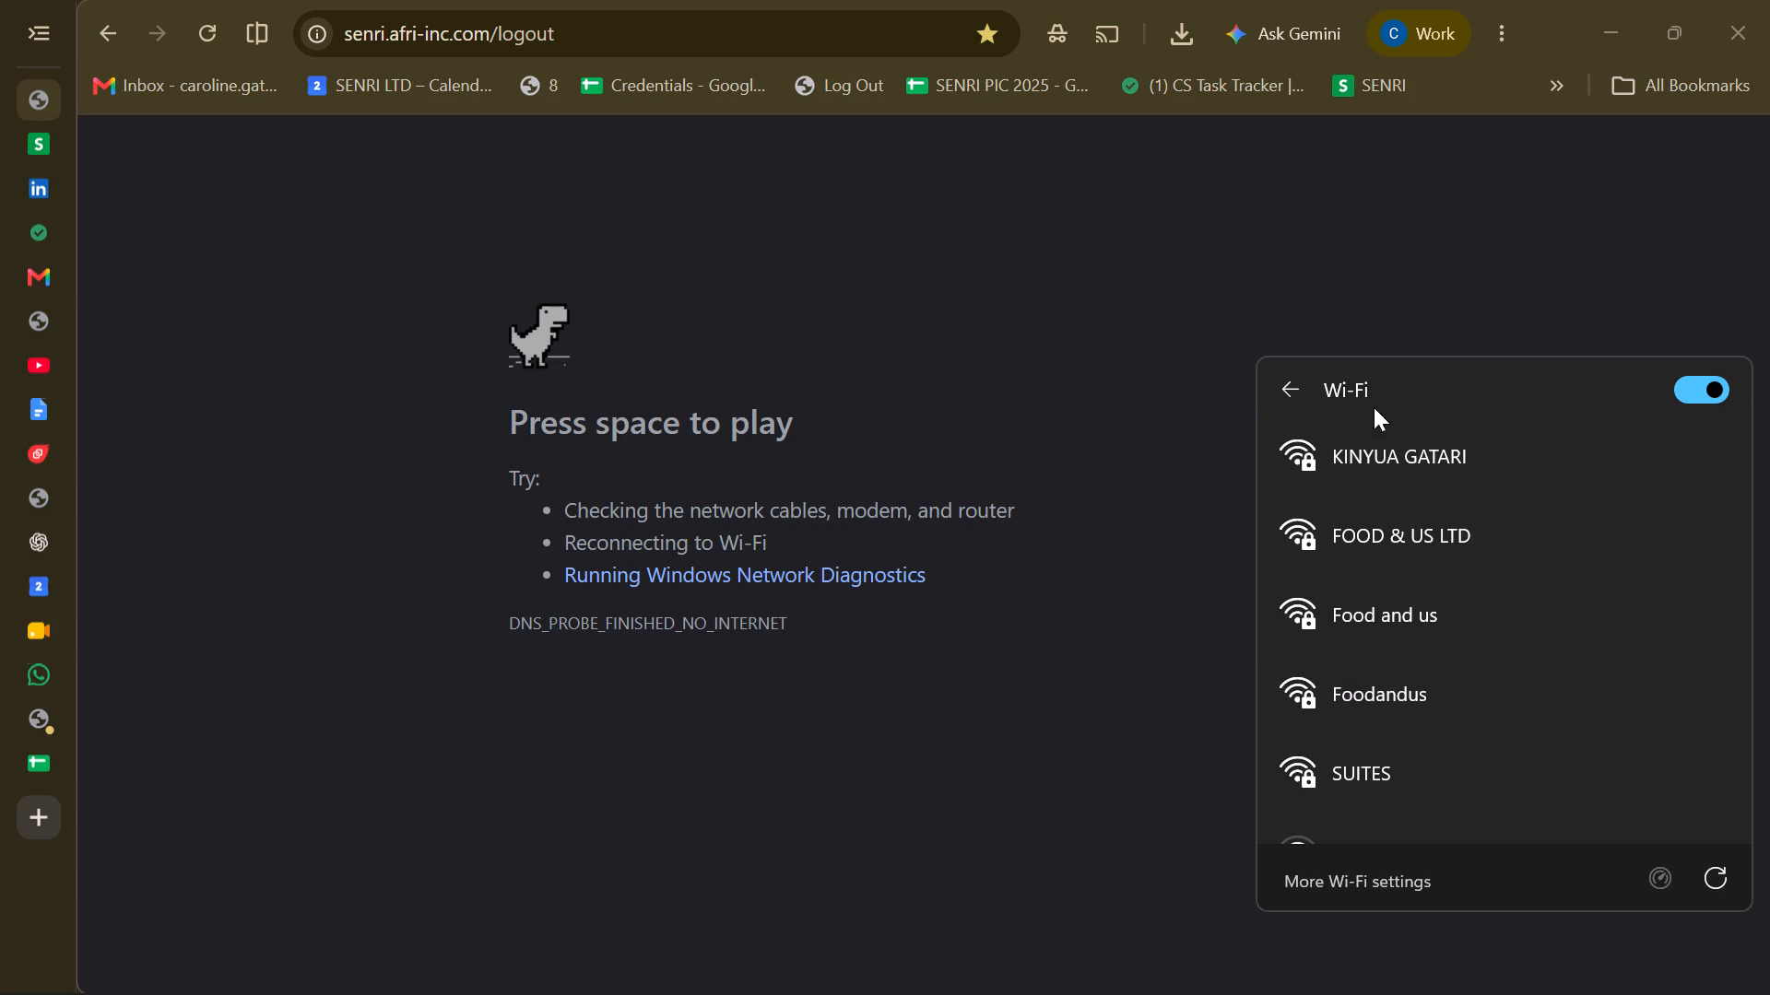
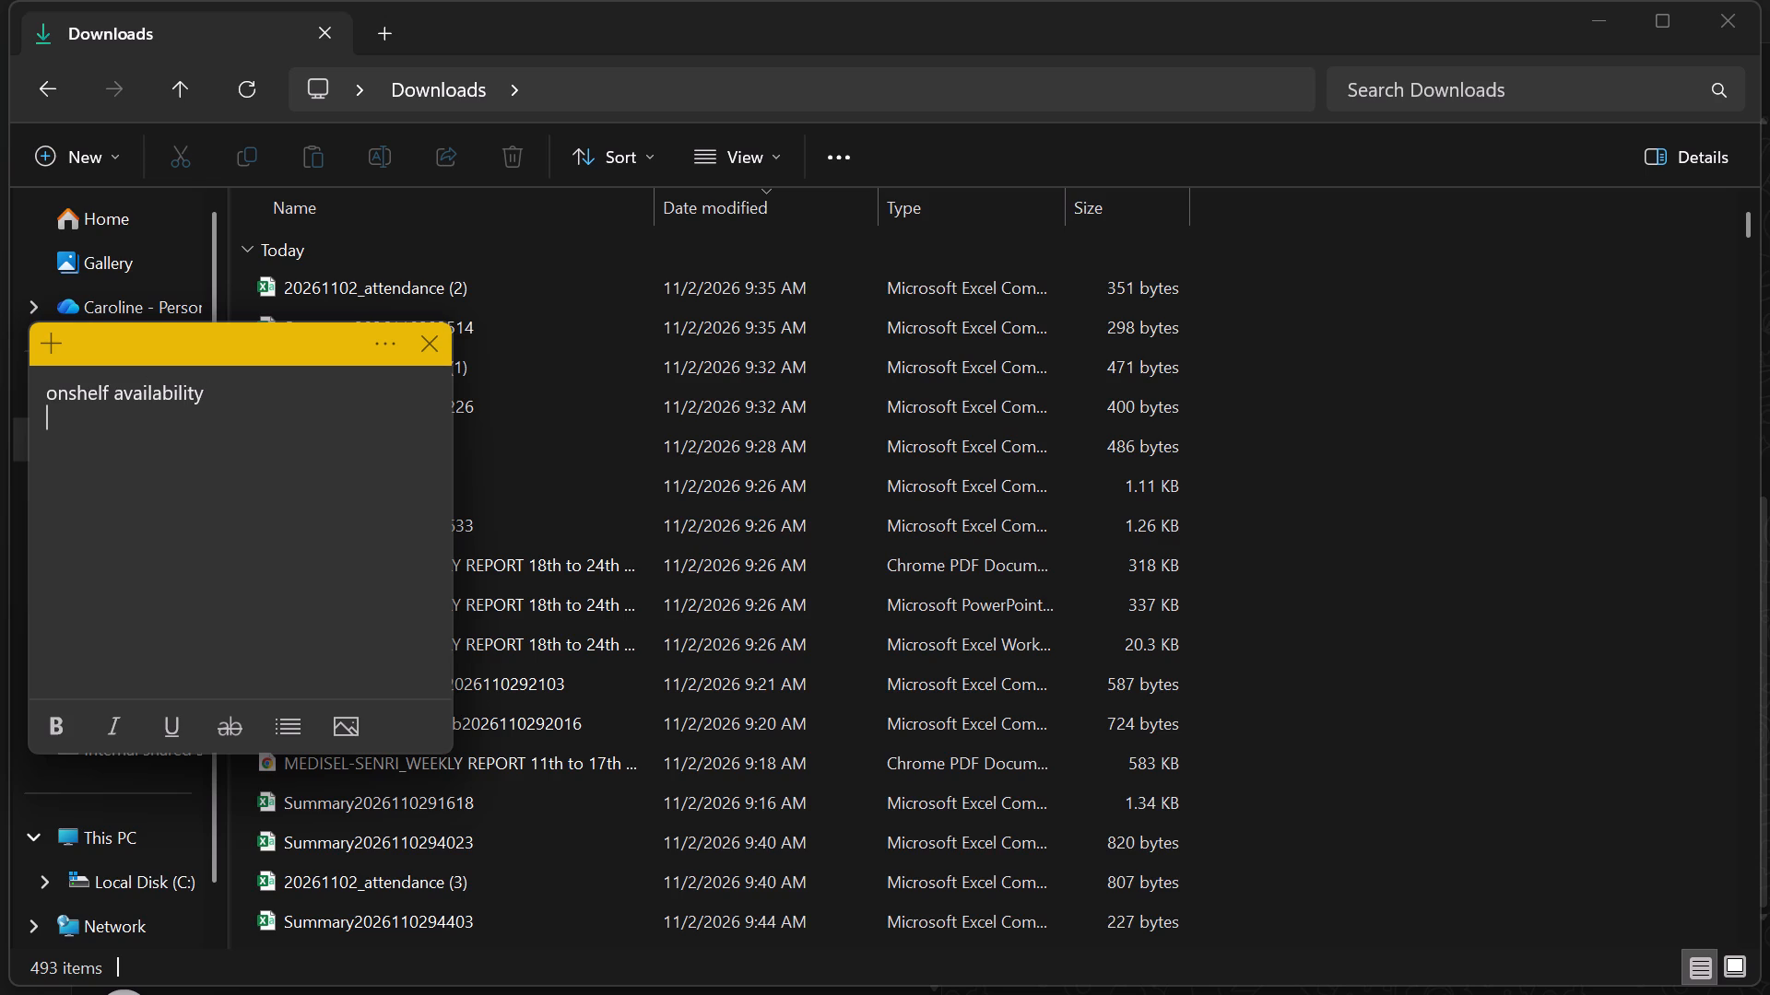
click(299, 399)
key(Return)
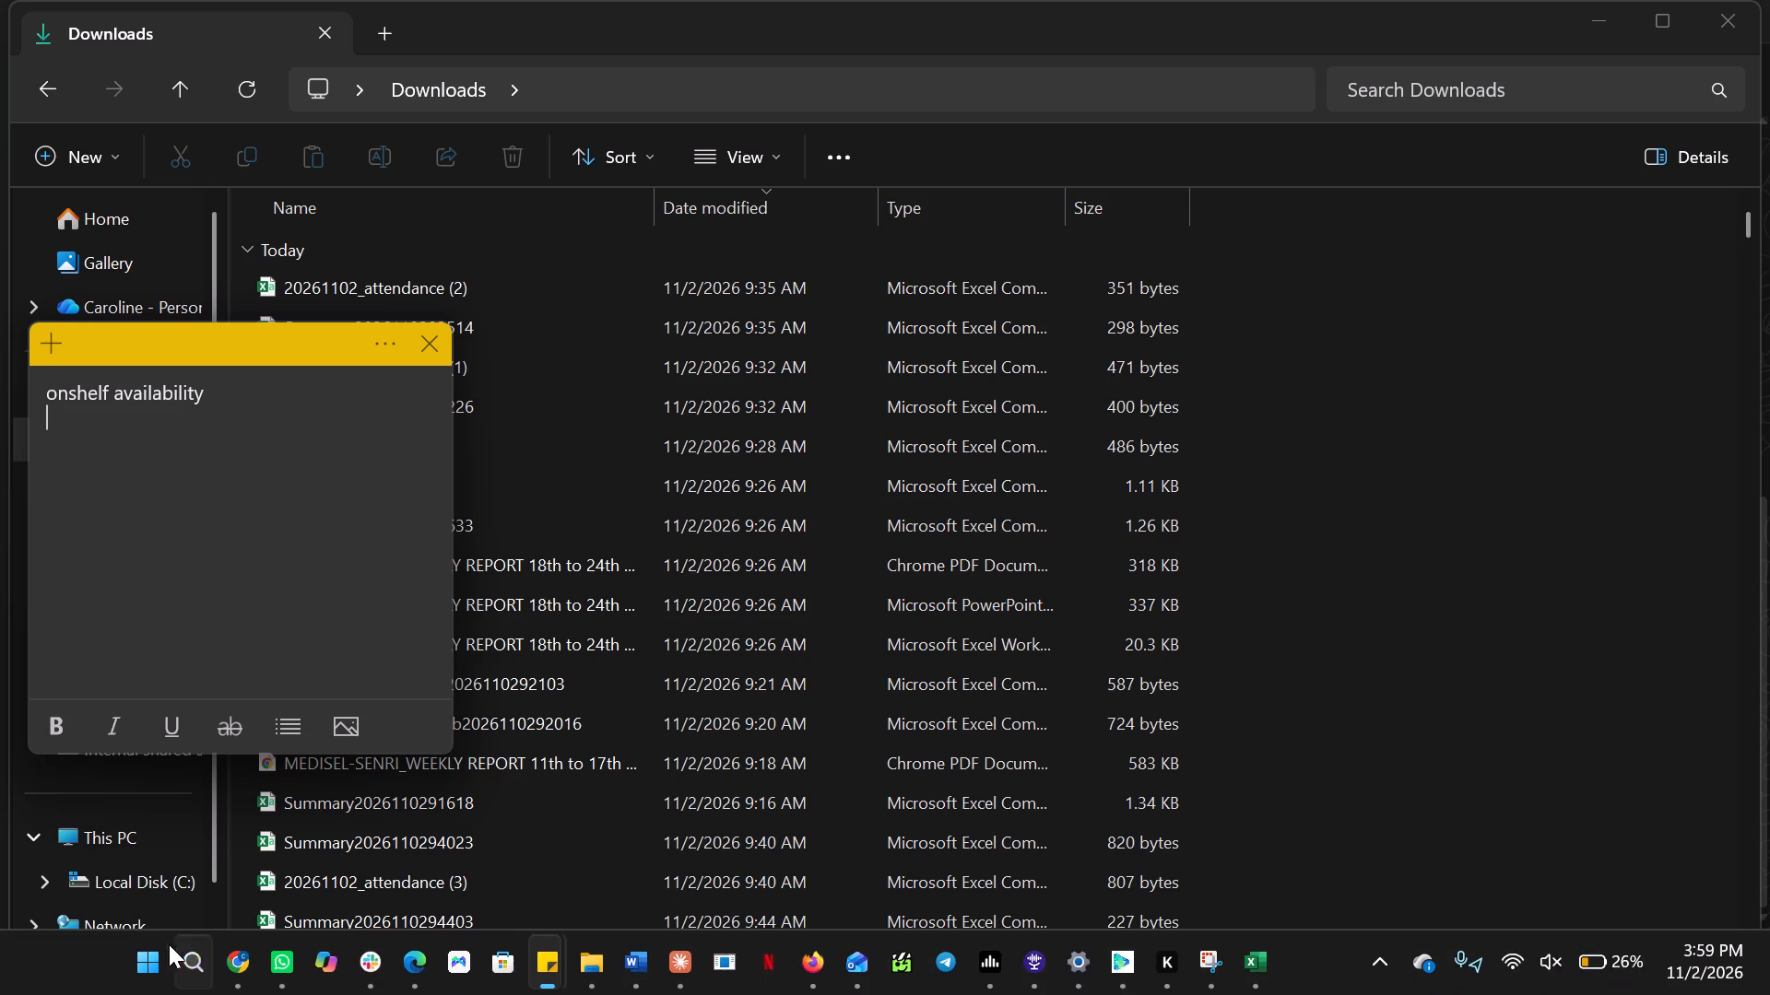
Switch to the SENRI login page in Chrome and log in with the saved Food & Us account credentials.
click(214, 817)
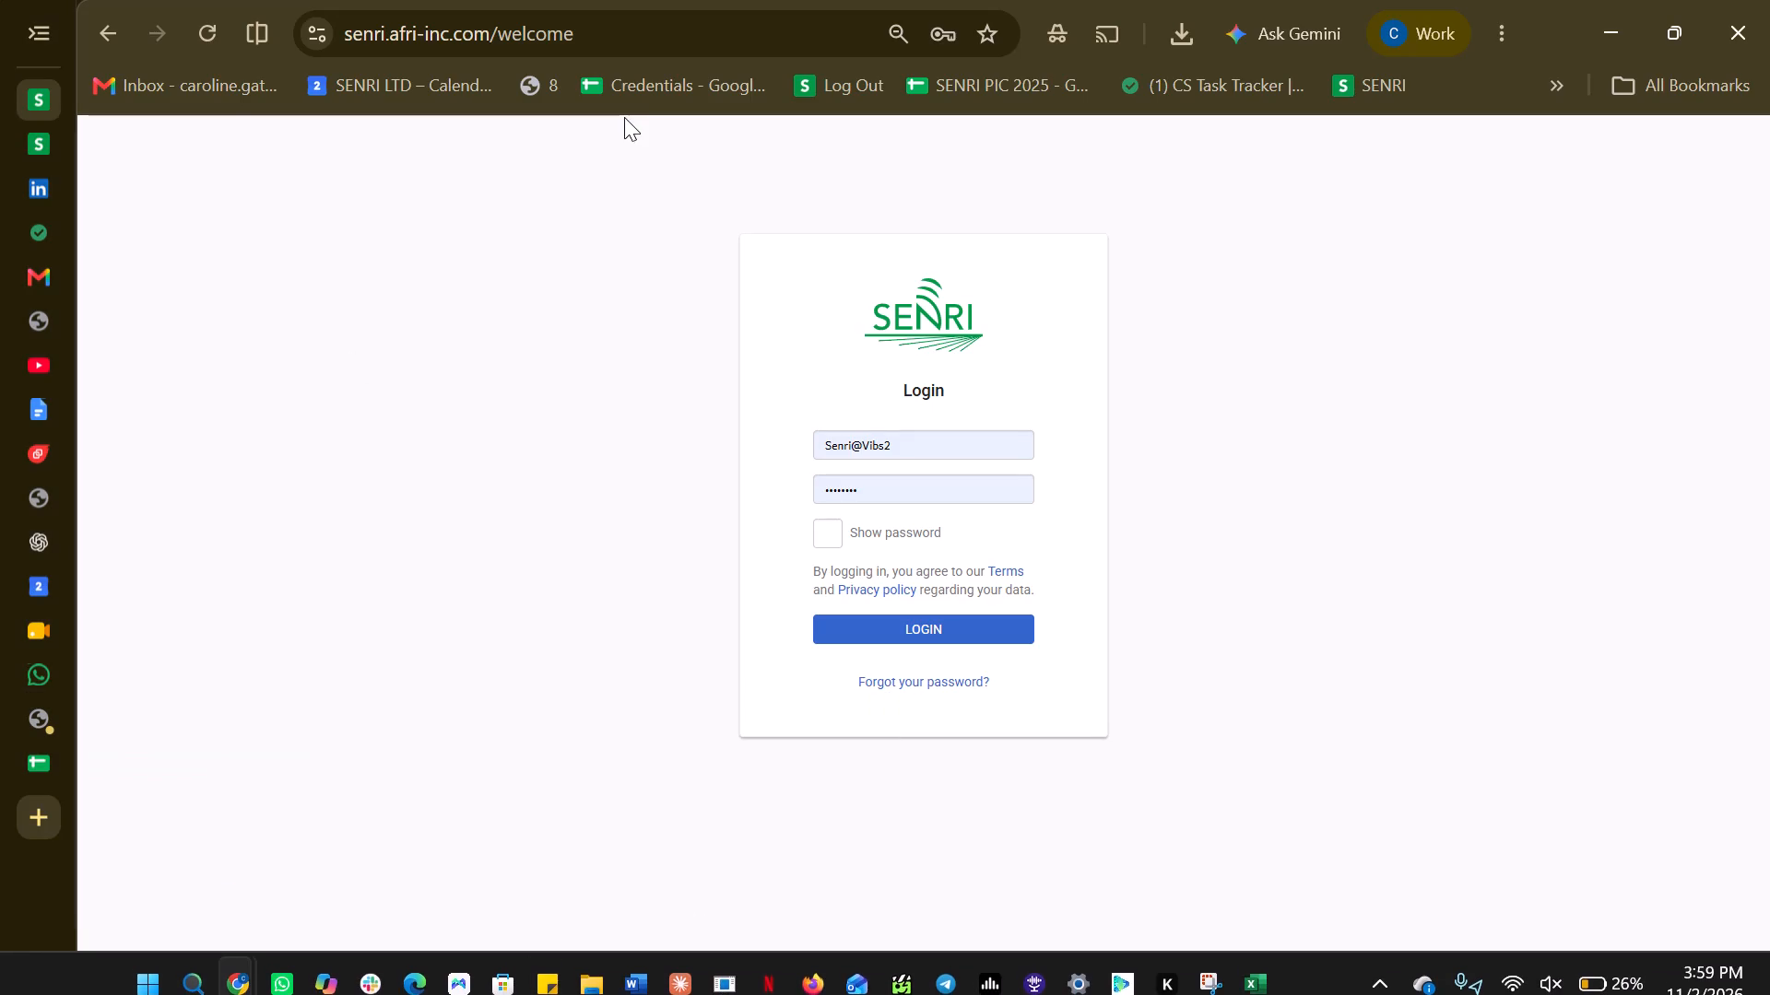
triple_click(947, 440)
double_click(947, 440)
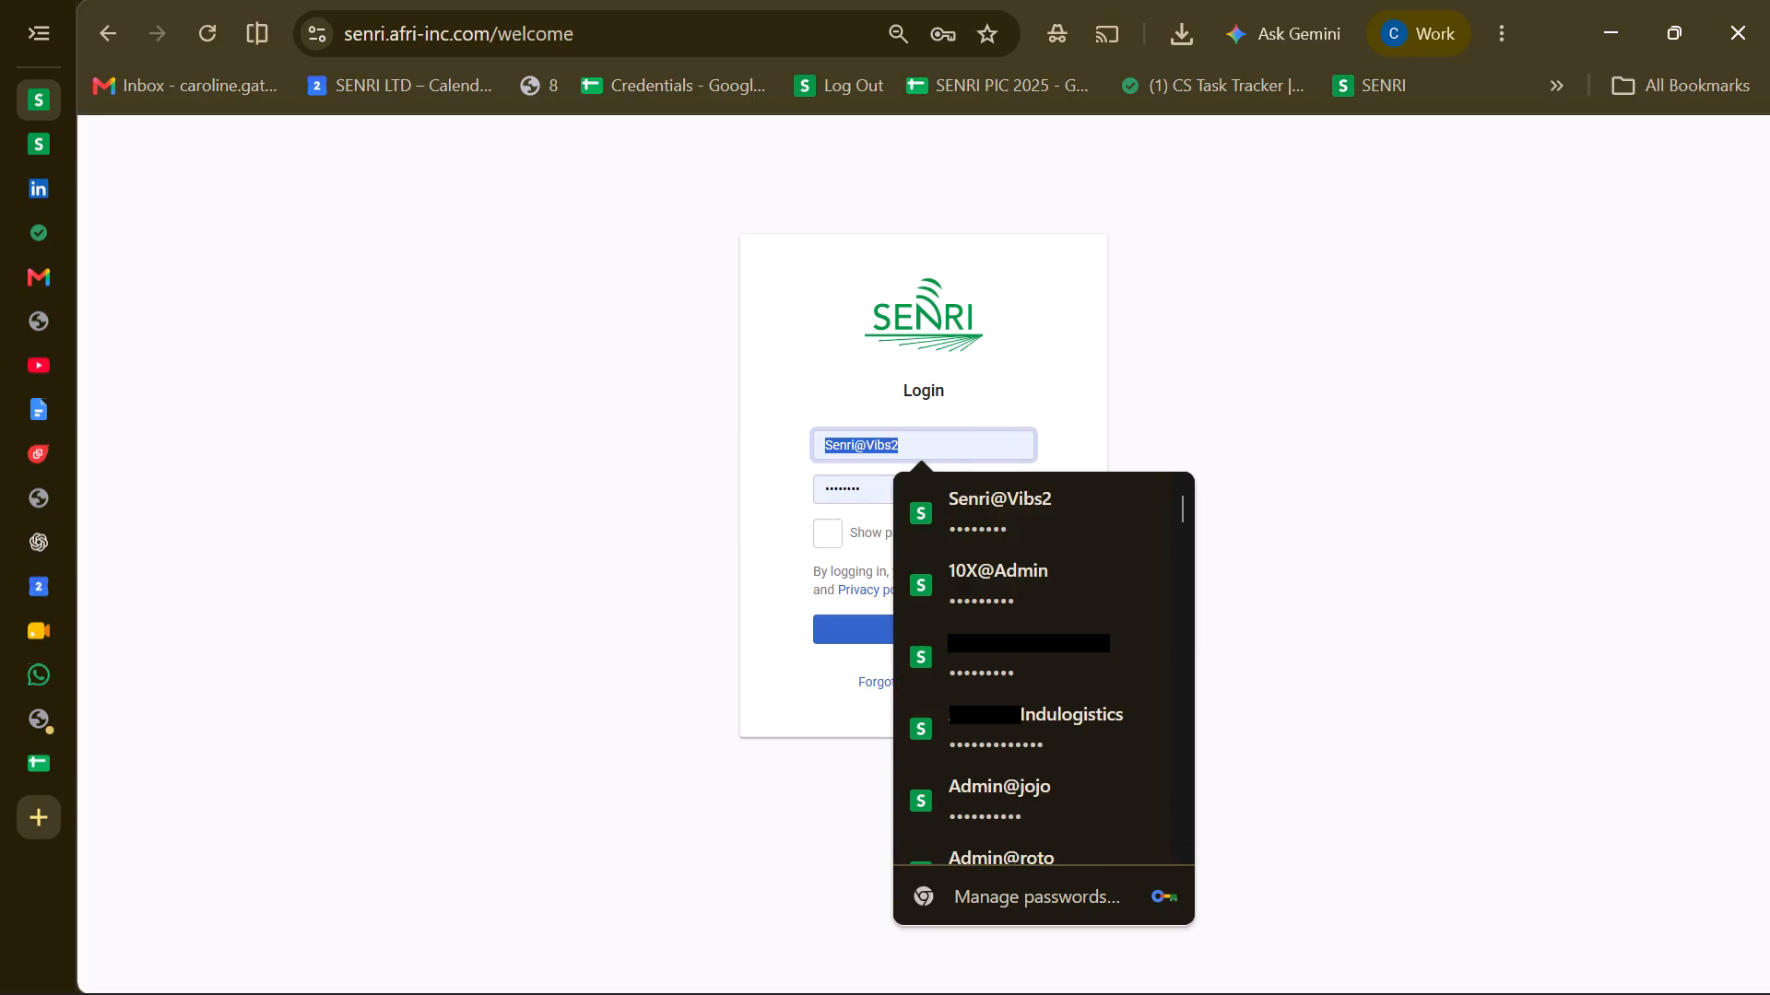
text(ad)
scroll(1035, 723, down, 1)
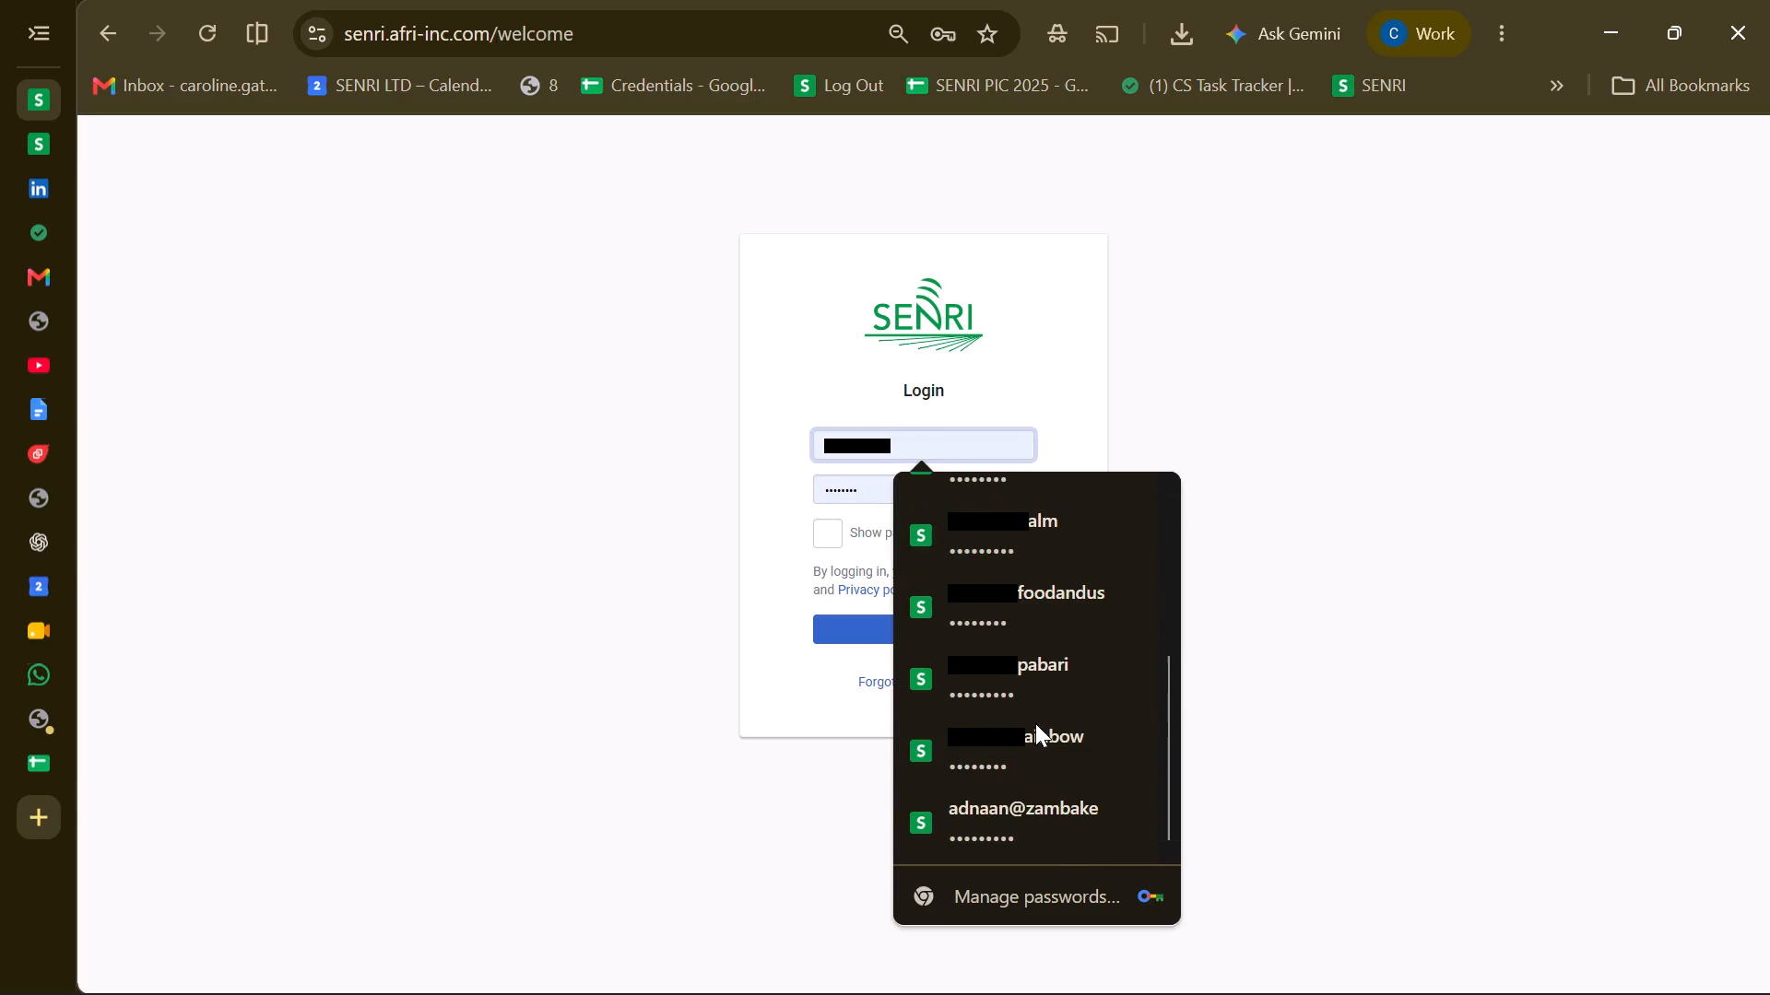
scroll(1035, 723, down, 1)
scroll(1035, 723, up, 1)
scroll(1035, 723, down, 2)
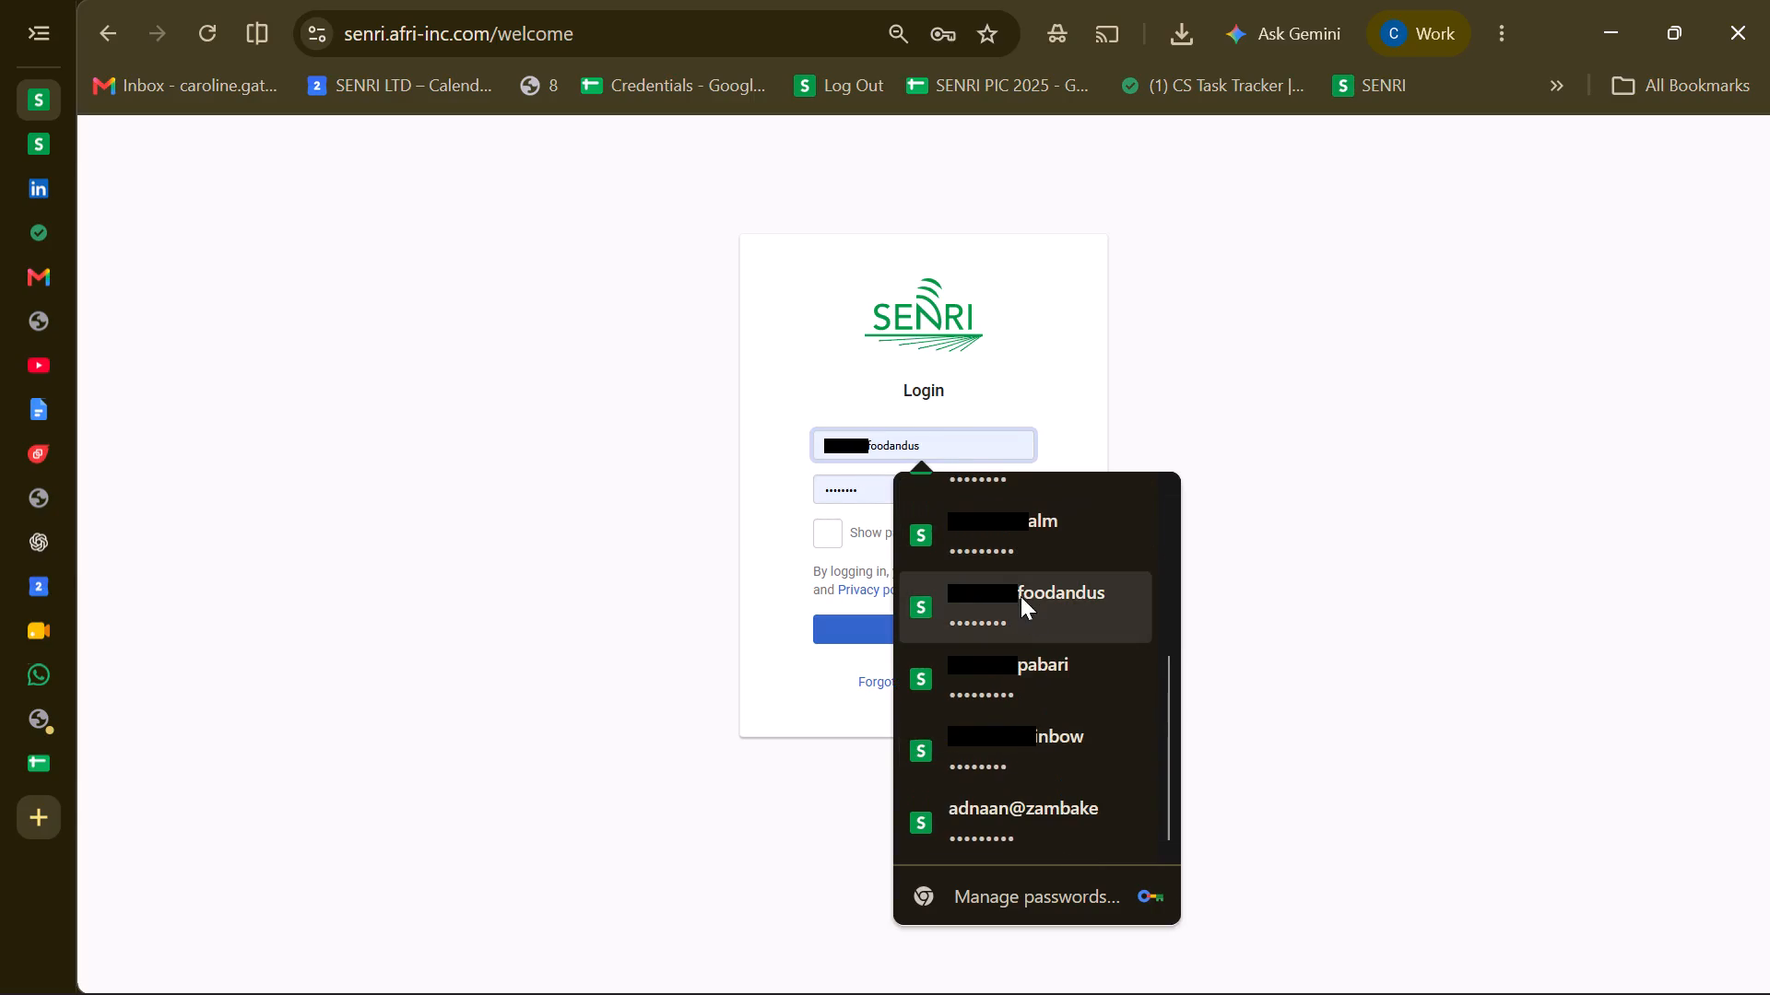
click(1020, 590)
click(920, 627)
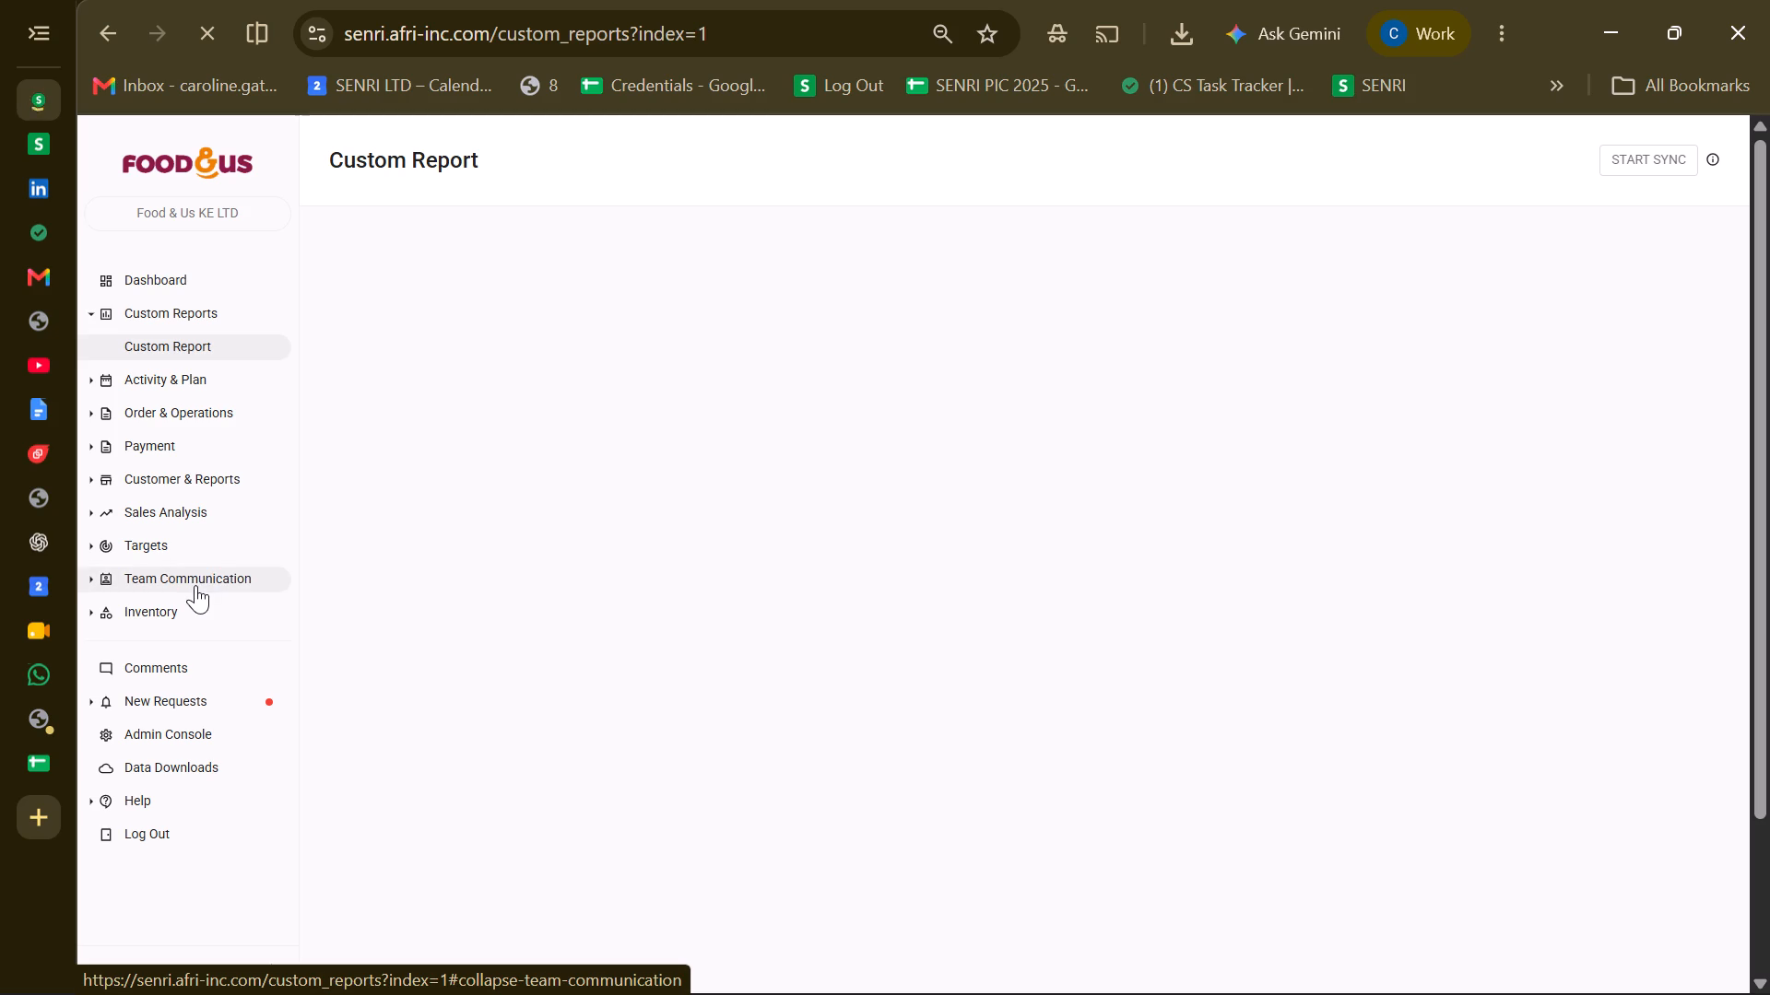
Open the Time Card Summary under Team Communication for Food & Us KE LTD.
click(195, 585)
click(173, 605)
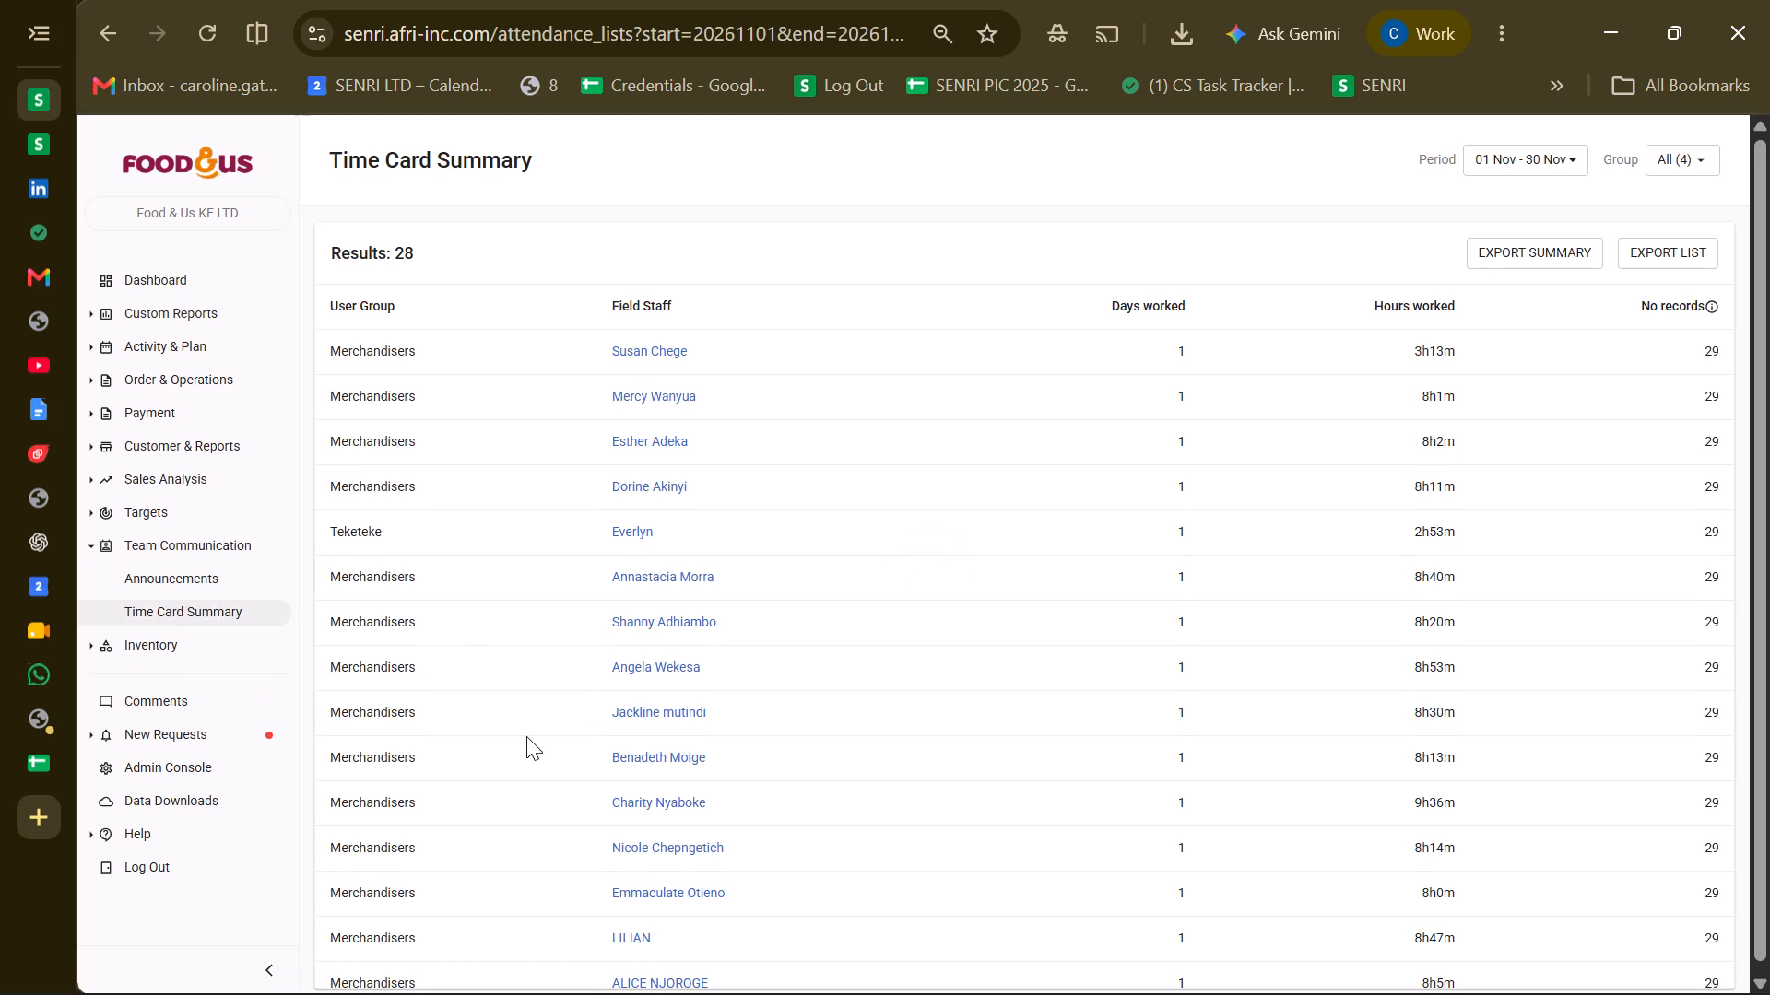
Set the Food & Us Time Card Summary to the custom period 1 October to 31 October 2026.
scroll(526, 736, down, 2)
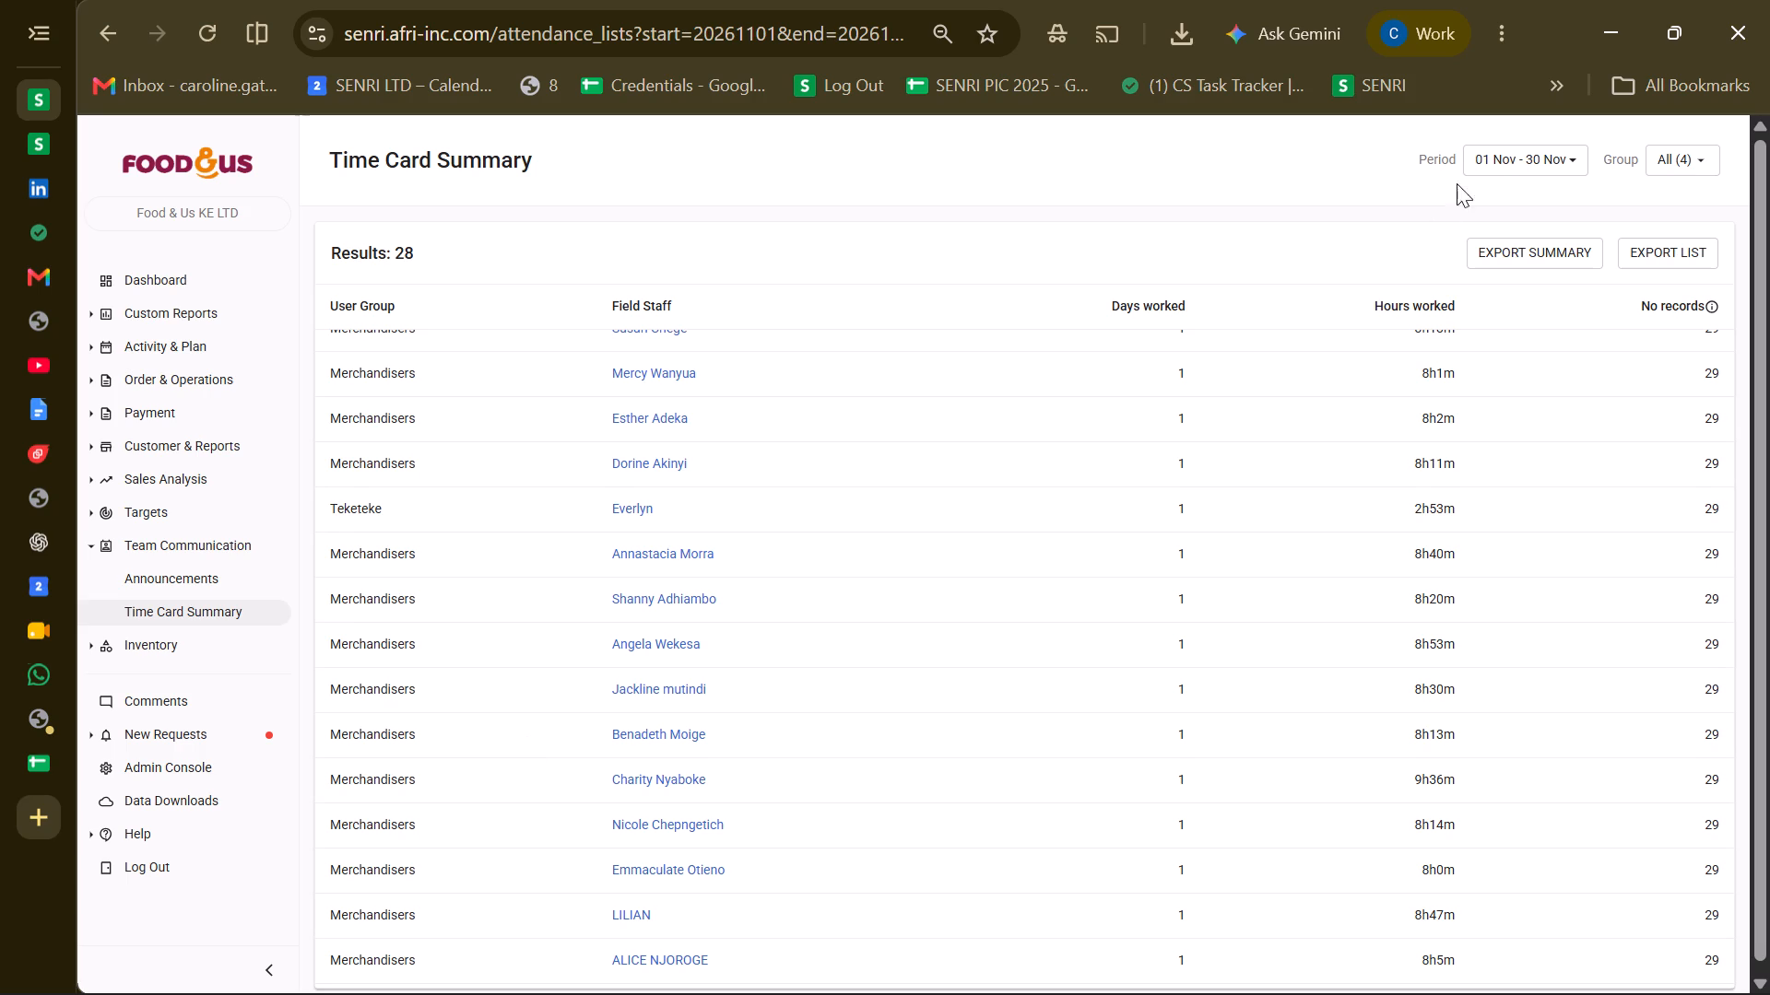
click(1497, 158)
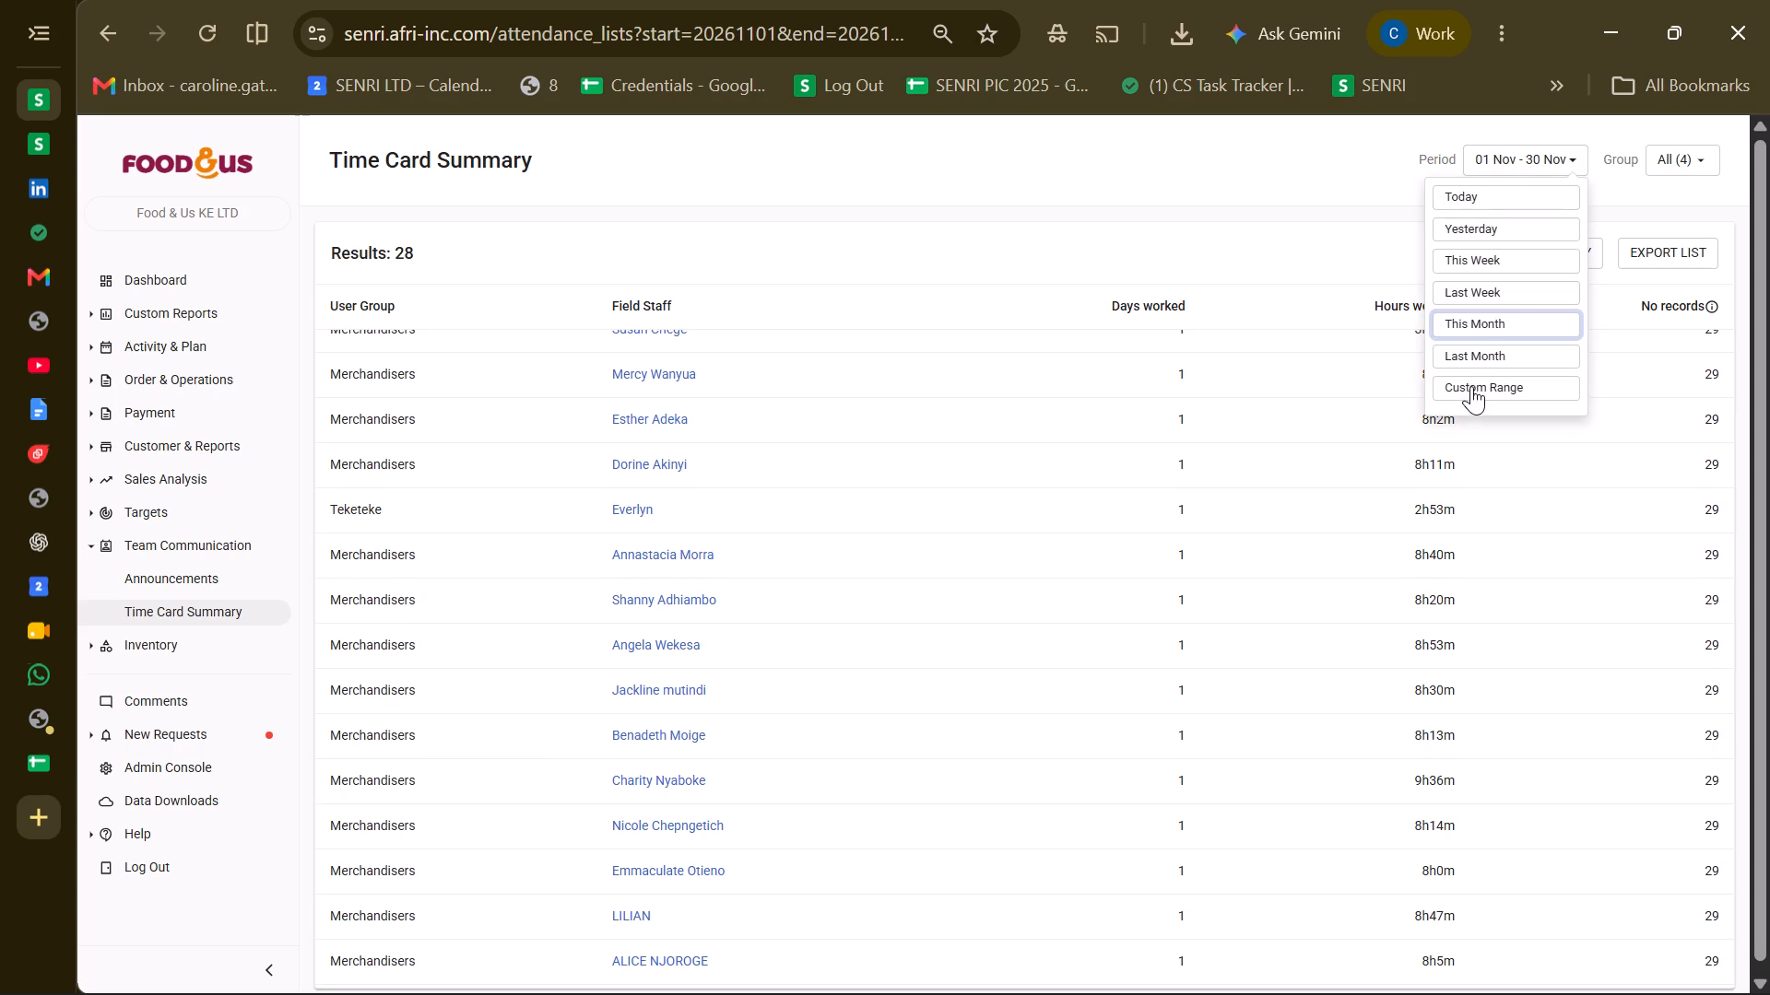
click(1471, 388)
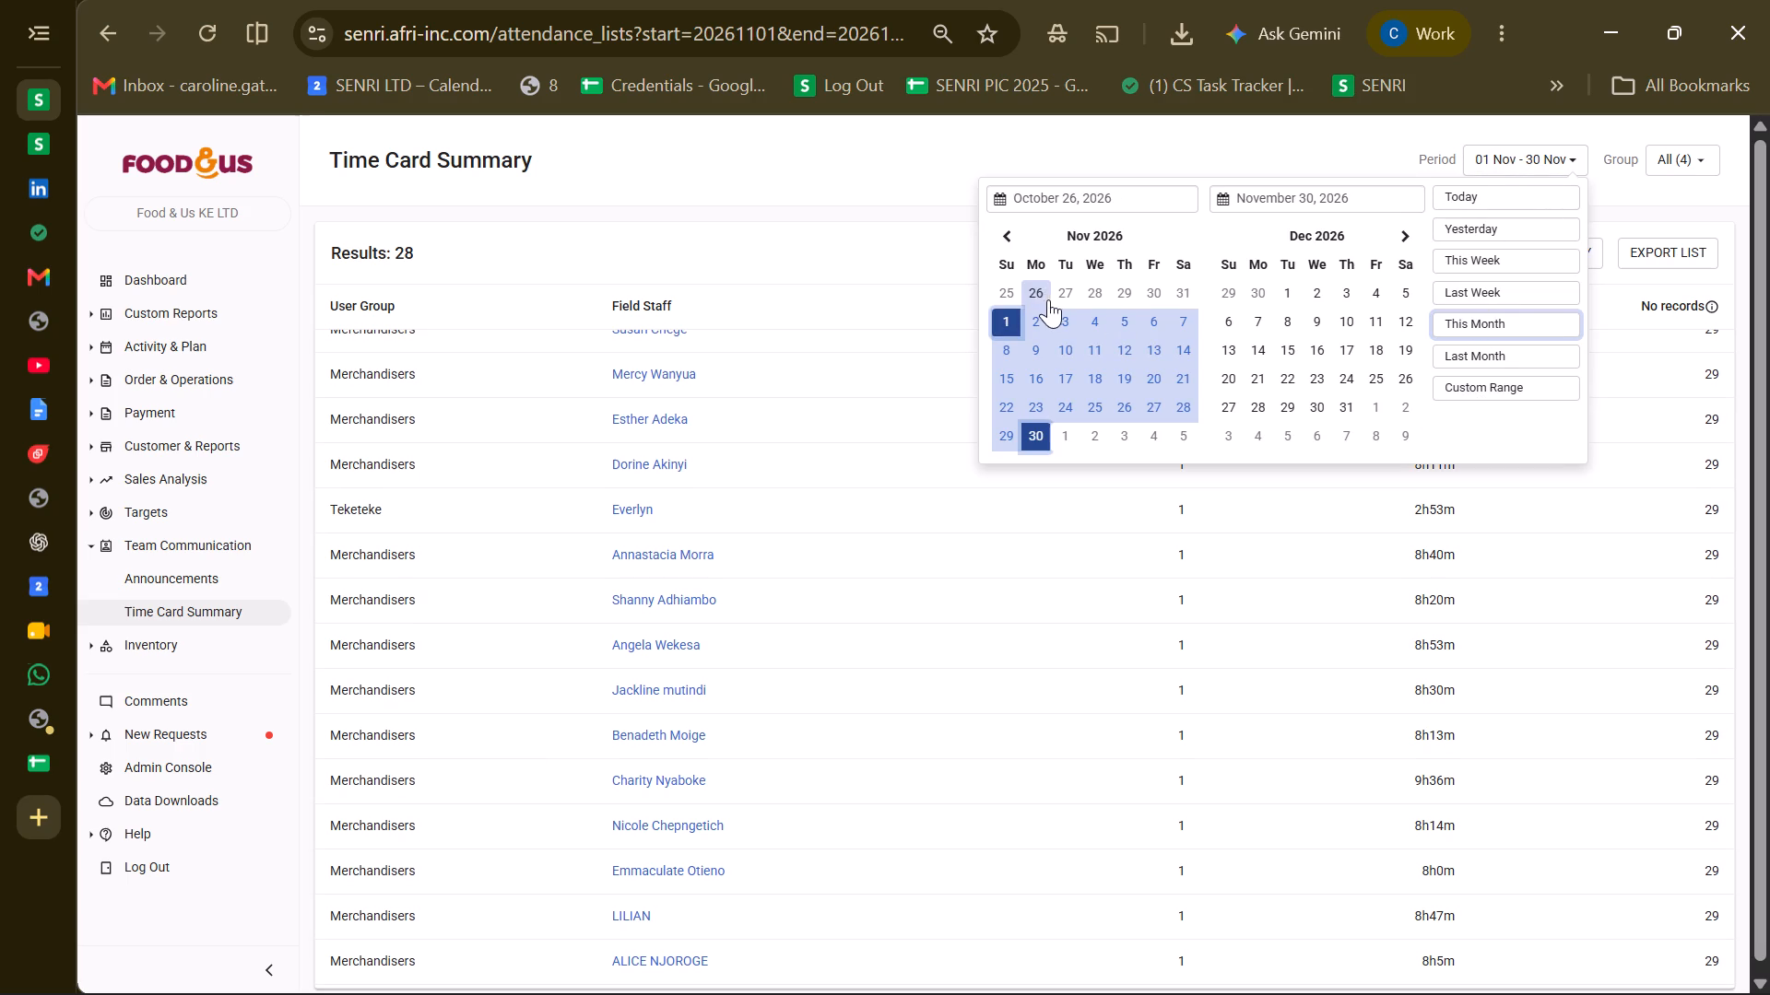
click(1015, 316)
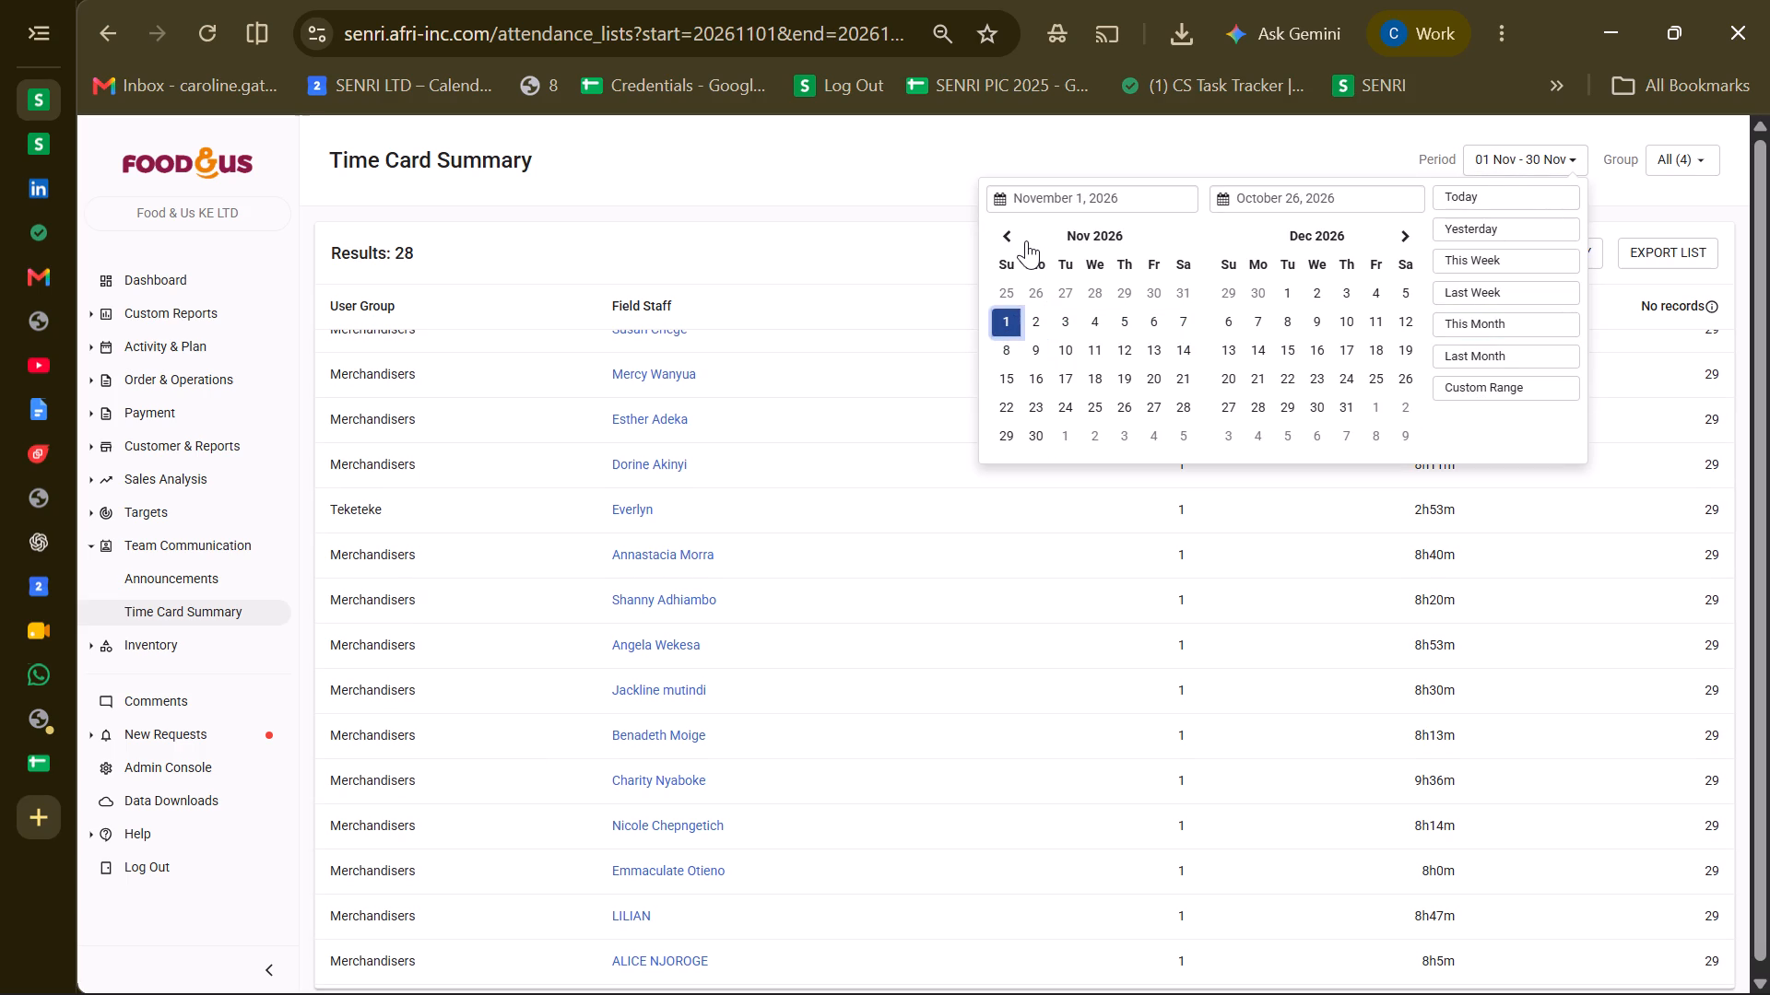
click(1019, 240)
click(1129, 284)
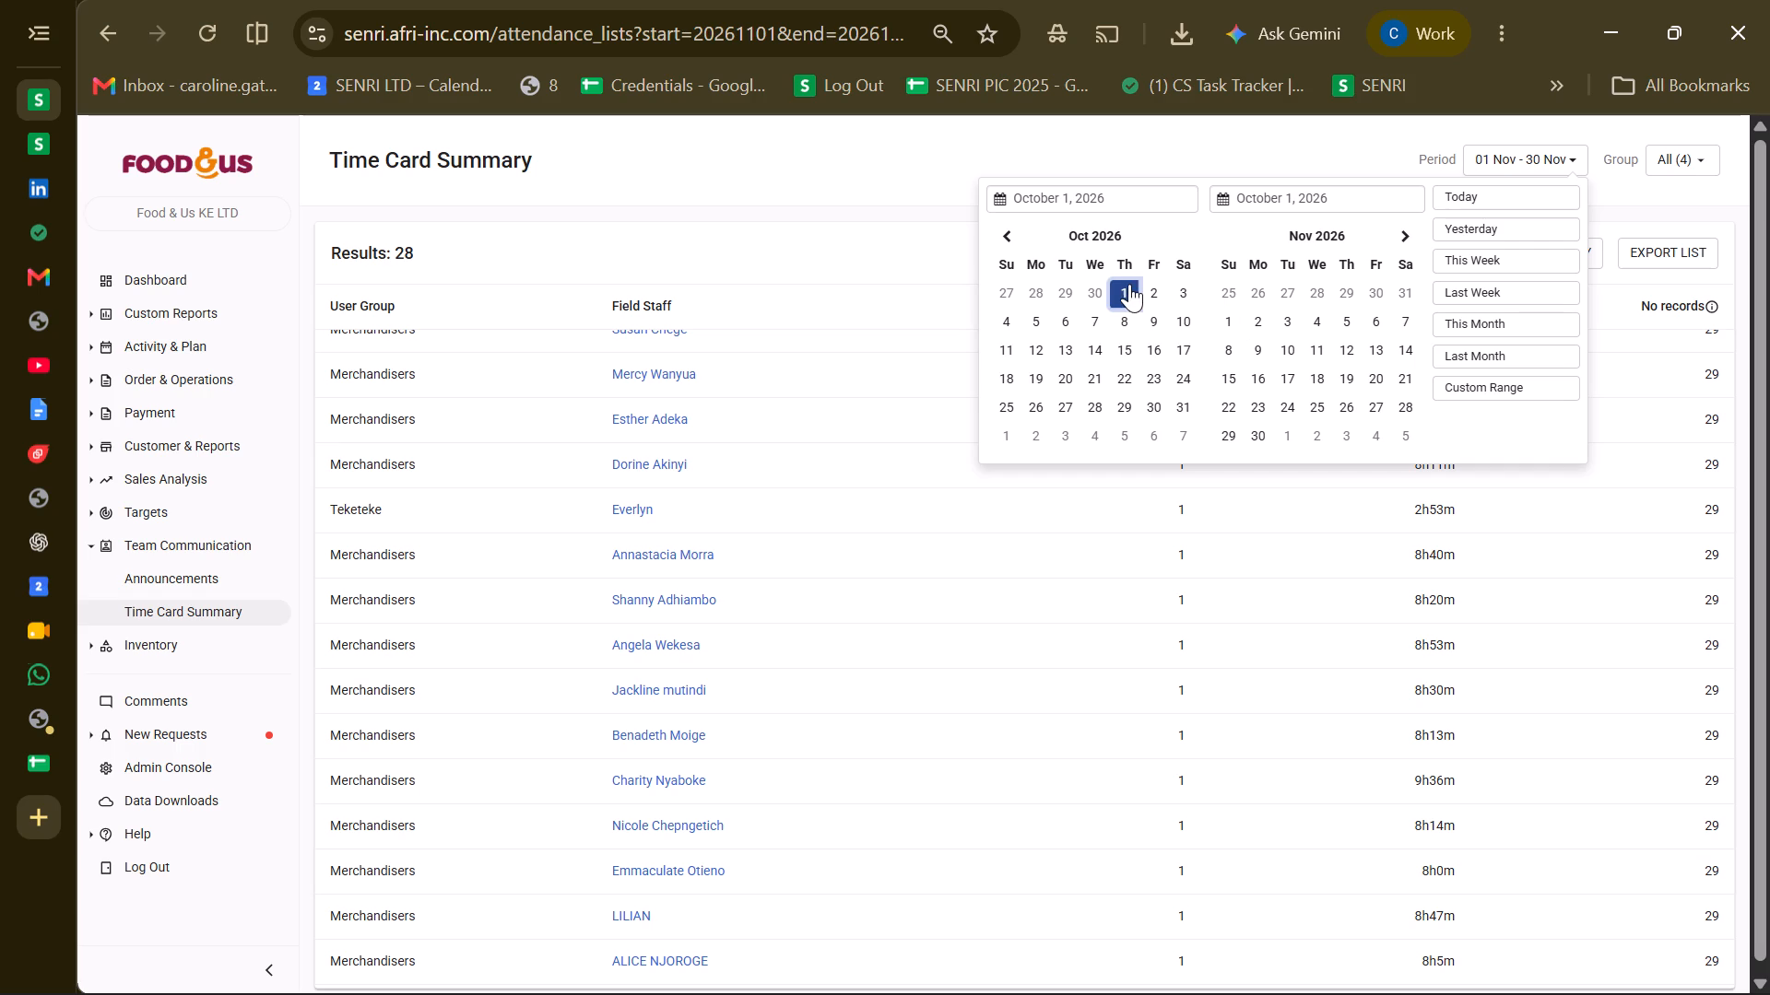
click(1178, 402)
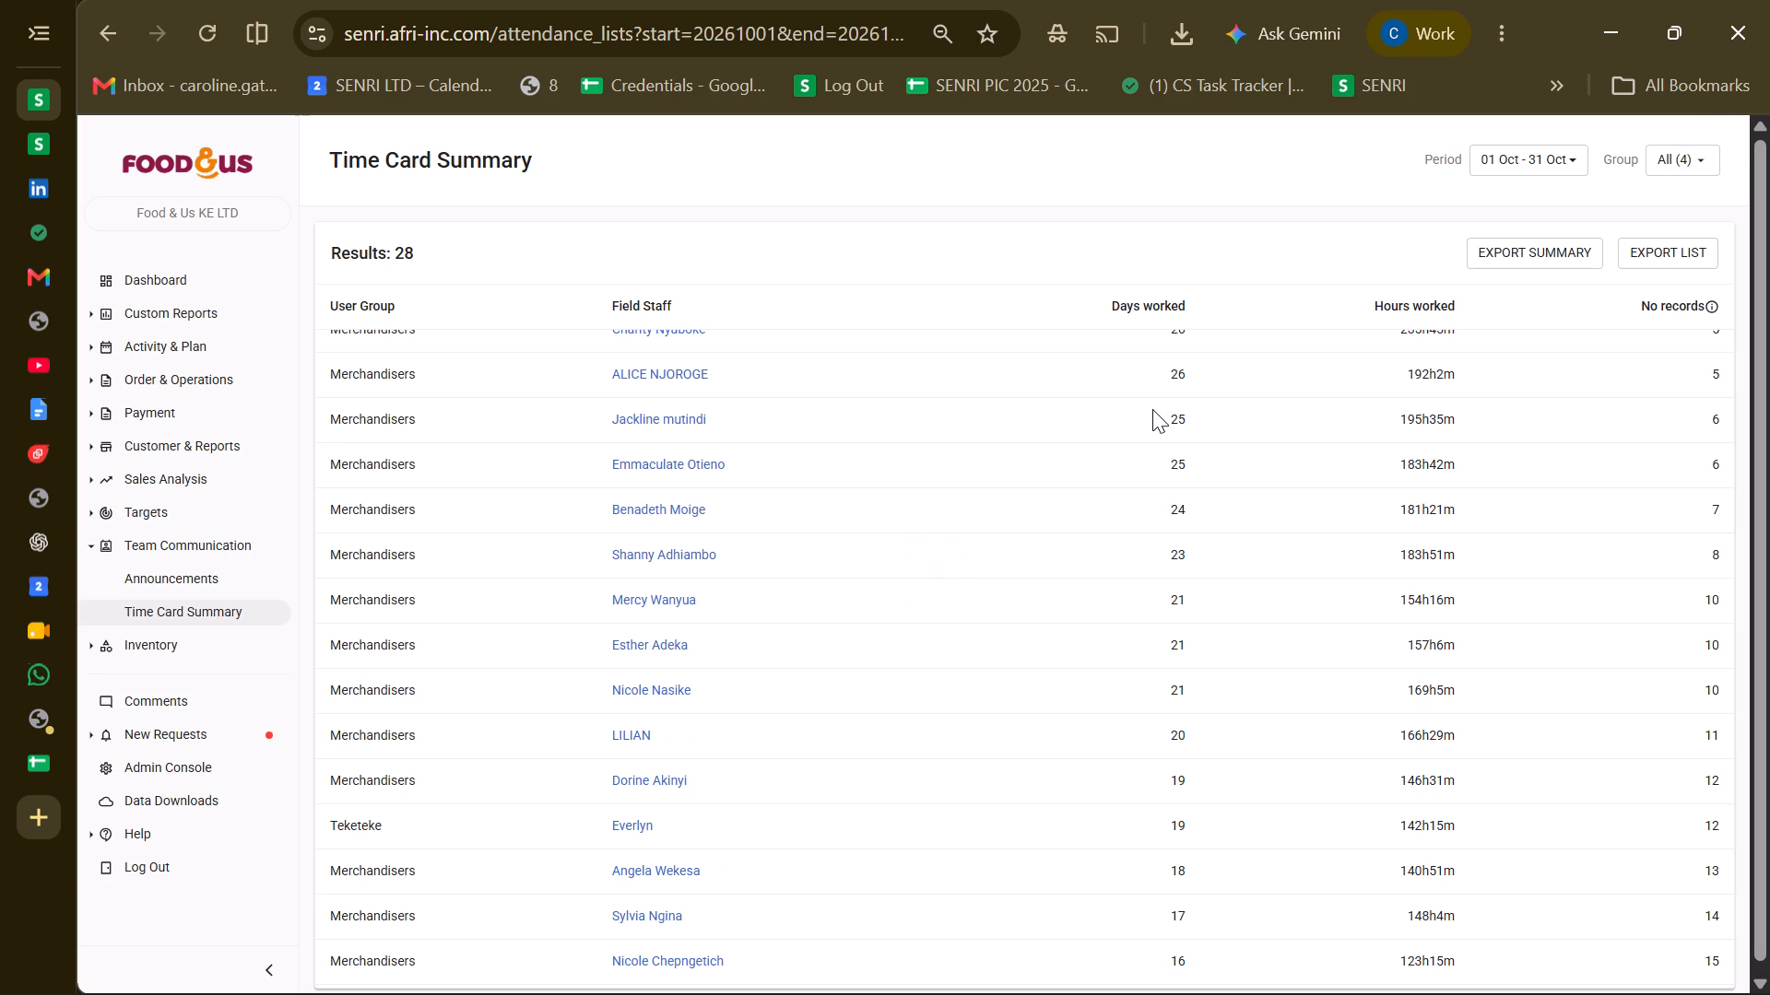
Open the time card of the first field staff member listed and examine her daily October visits, hours worked and travel distances.
scroll(1031, 538, up, 2)
scroll(1031, 538, left, 1)
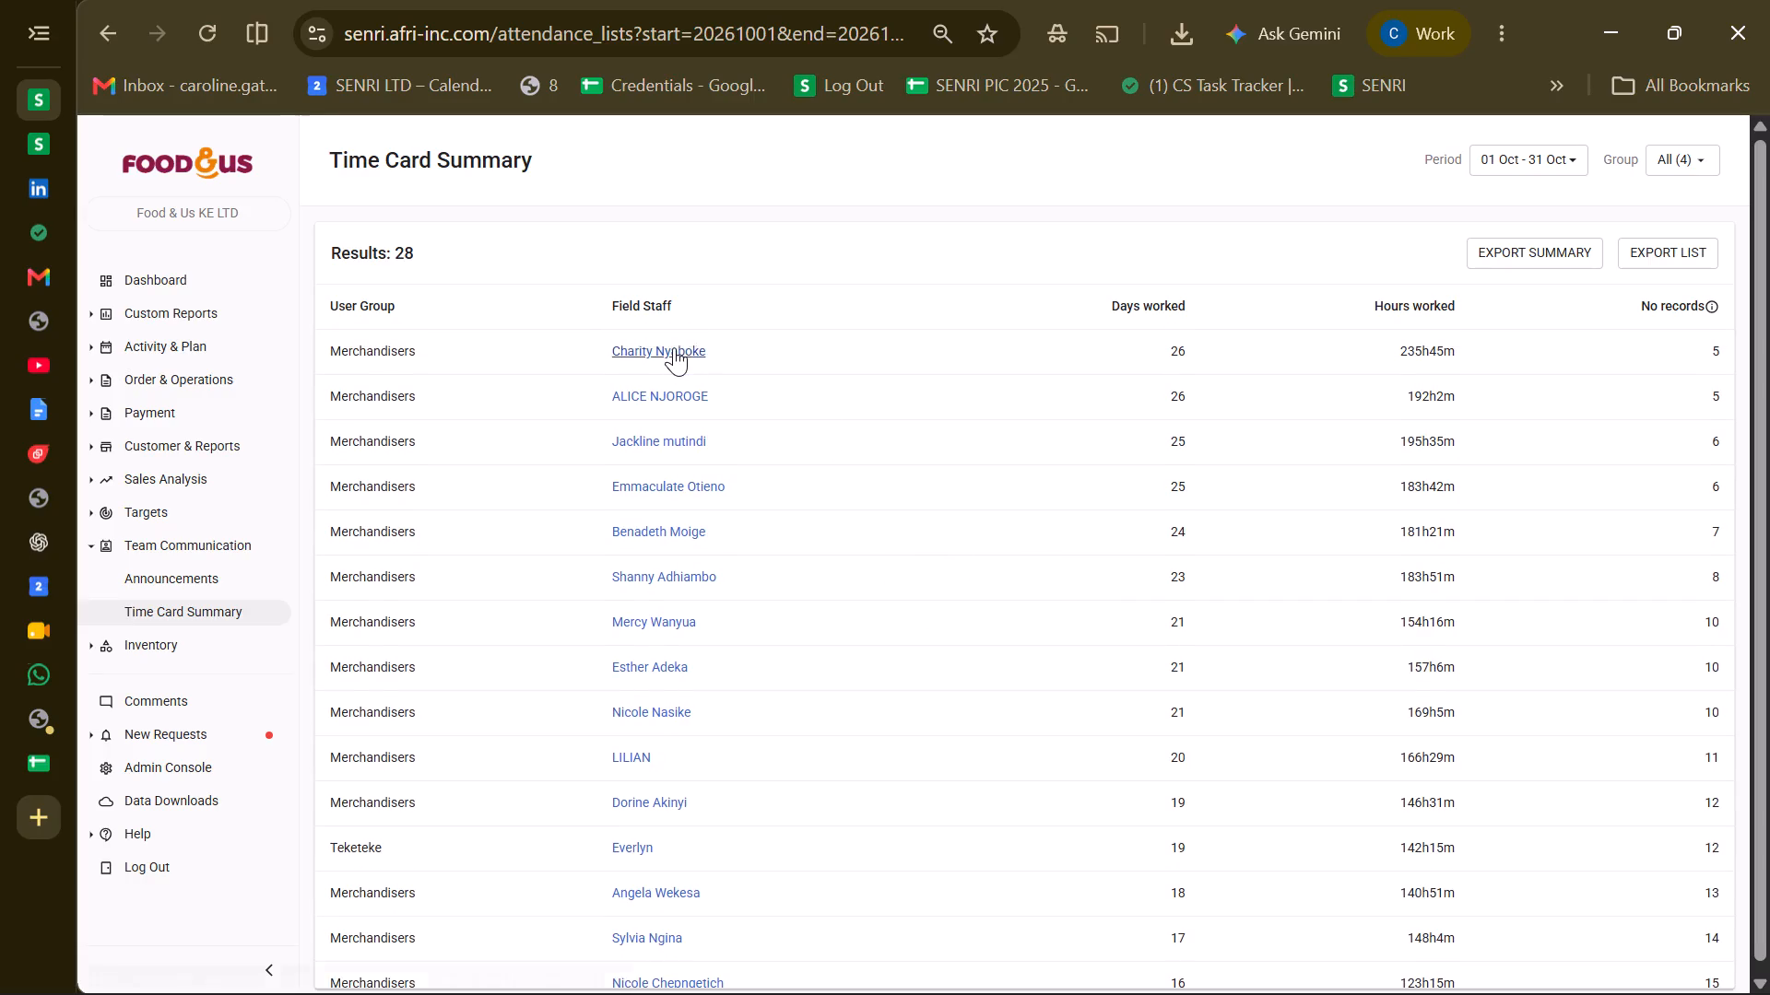
click(674, 347)
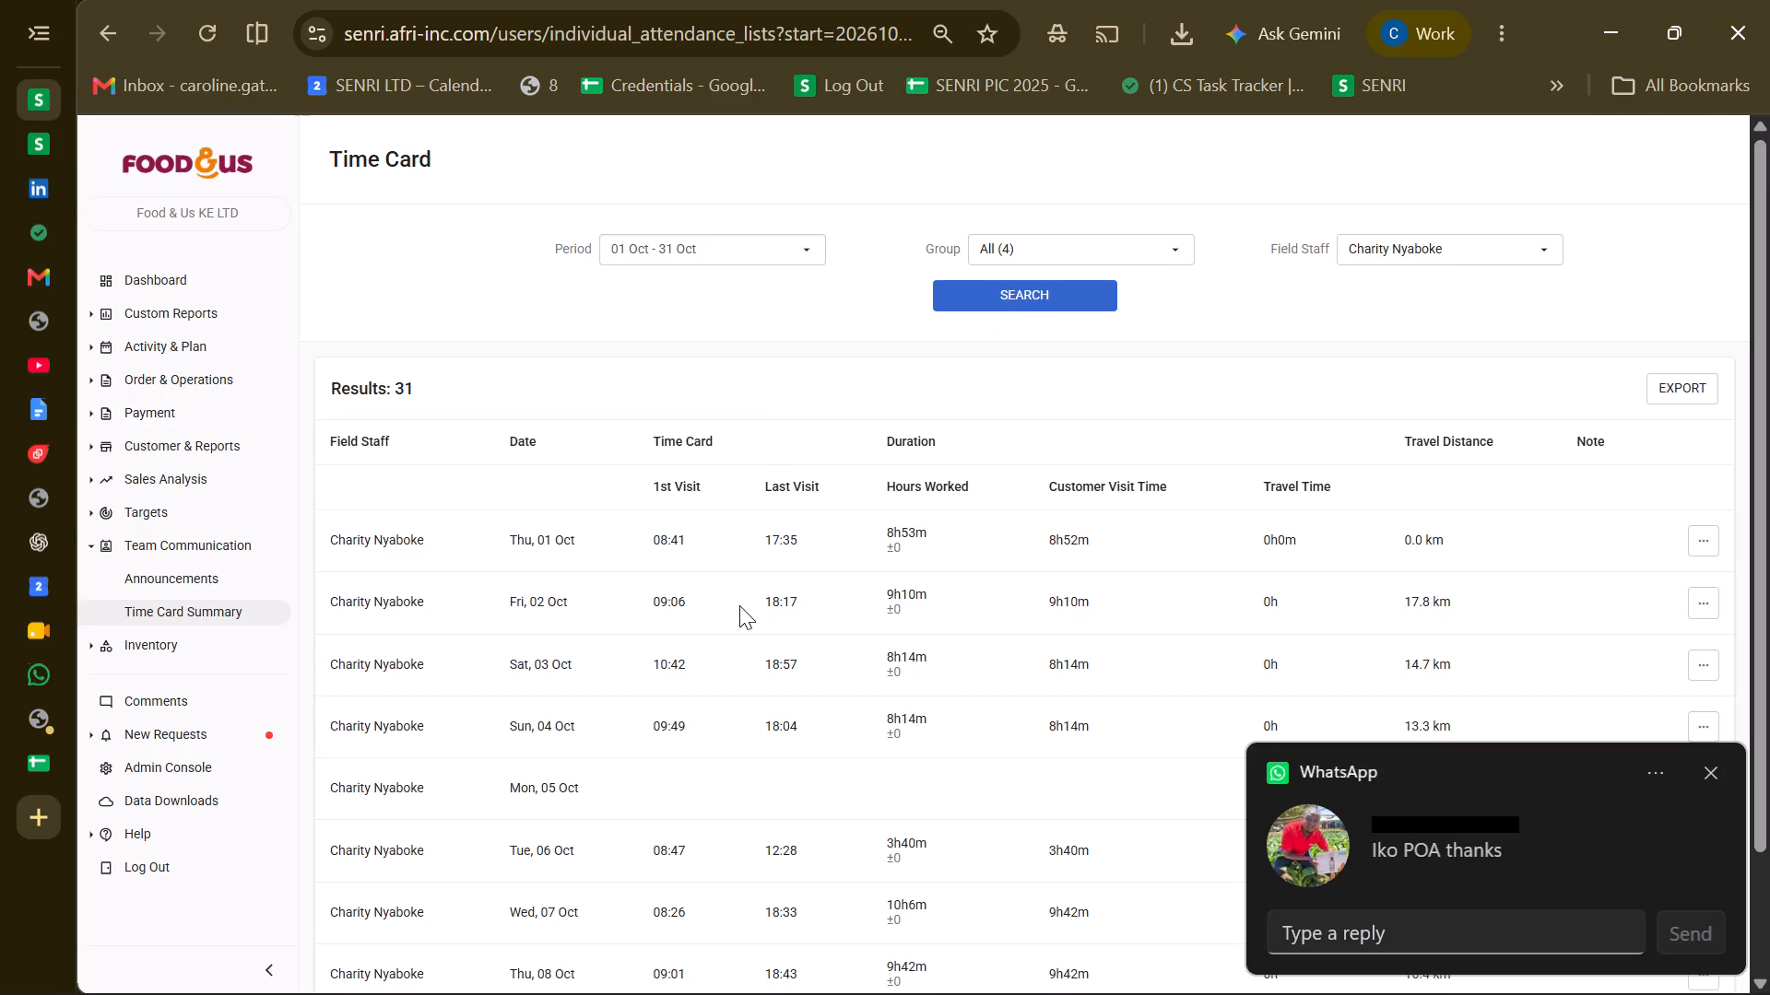
scroll(739, 605, down, 3)
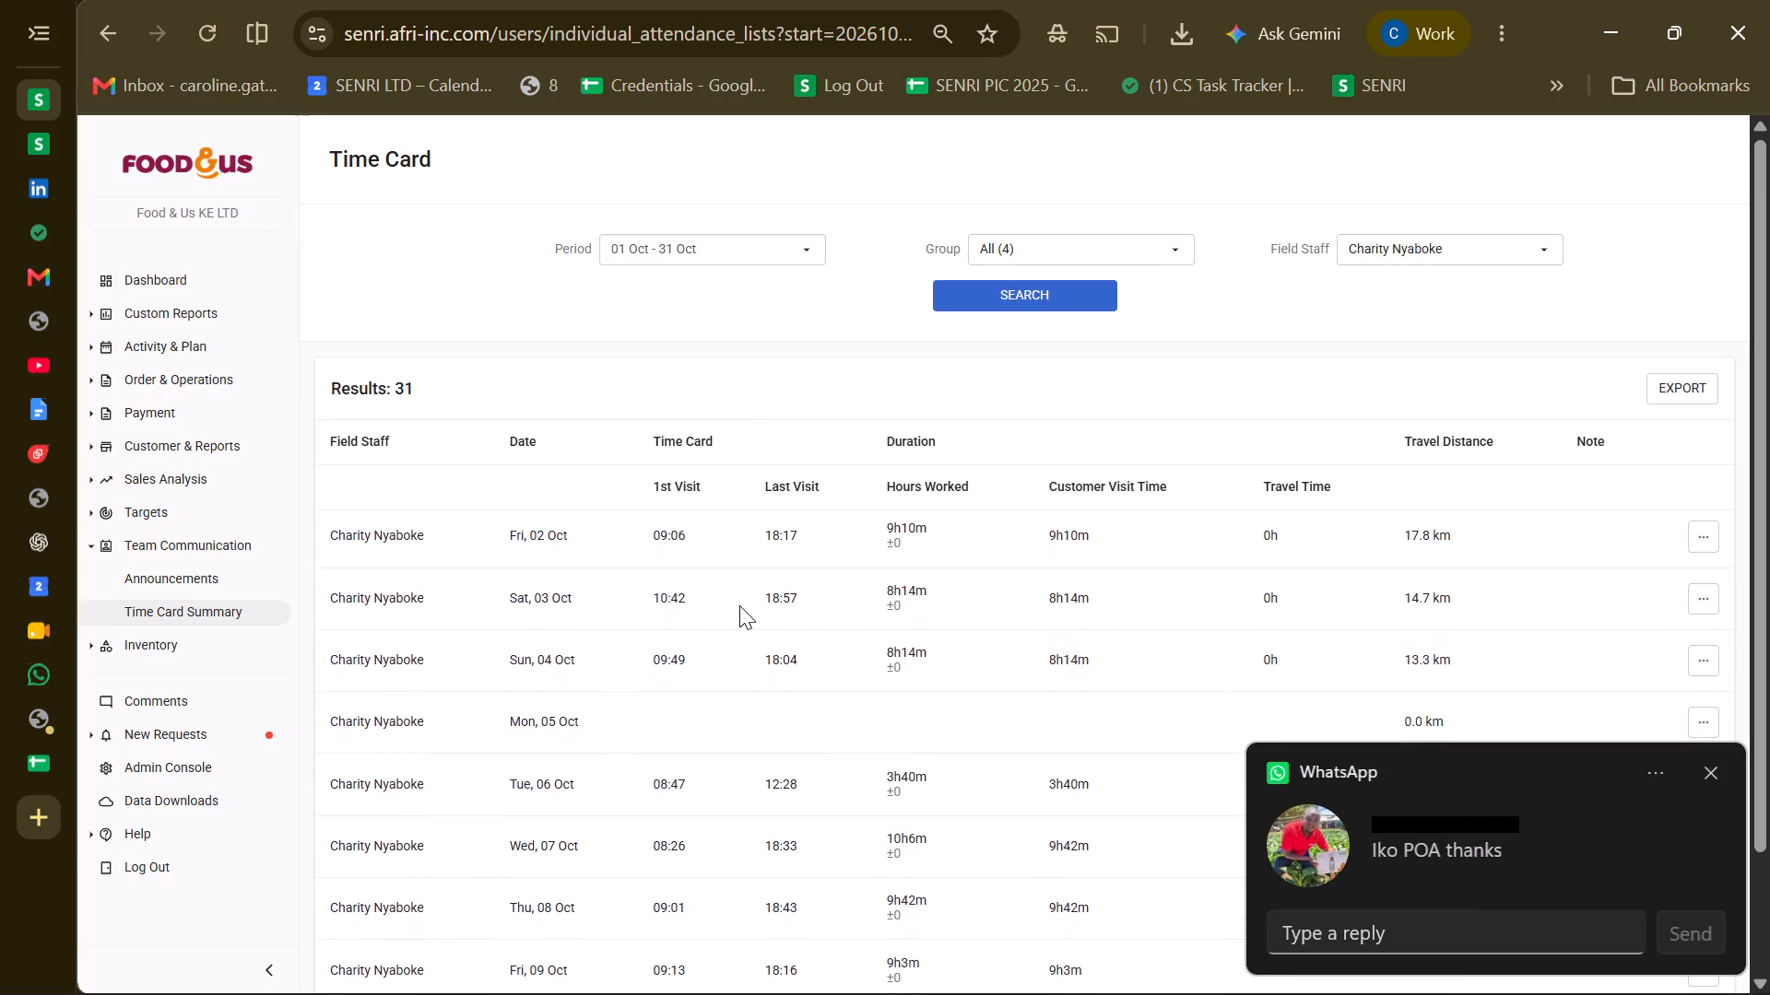
scroll(739, 605, down, 2)
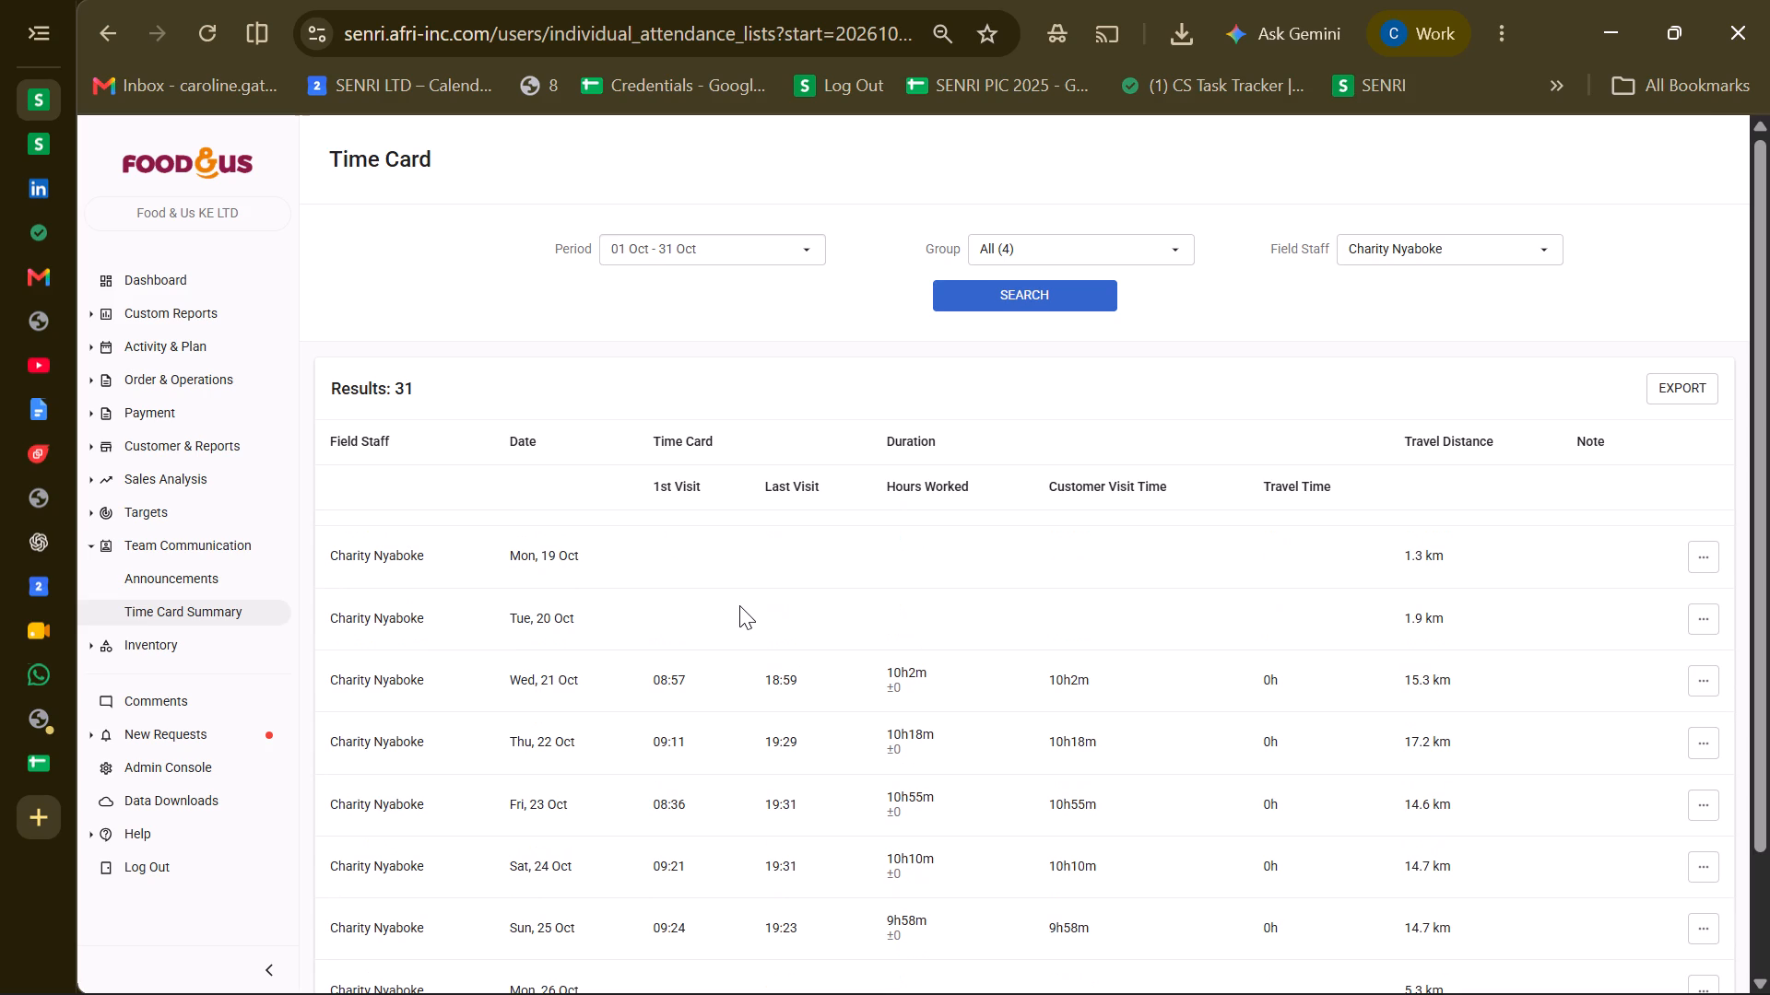
Open the Custom Report page for Food & Us.
click(139, 306)
click(138, 341)
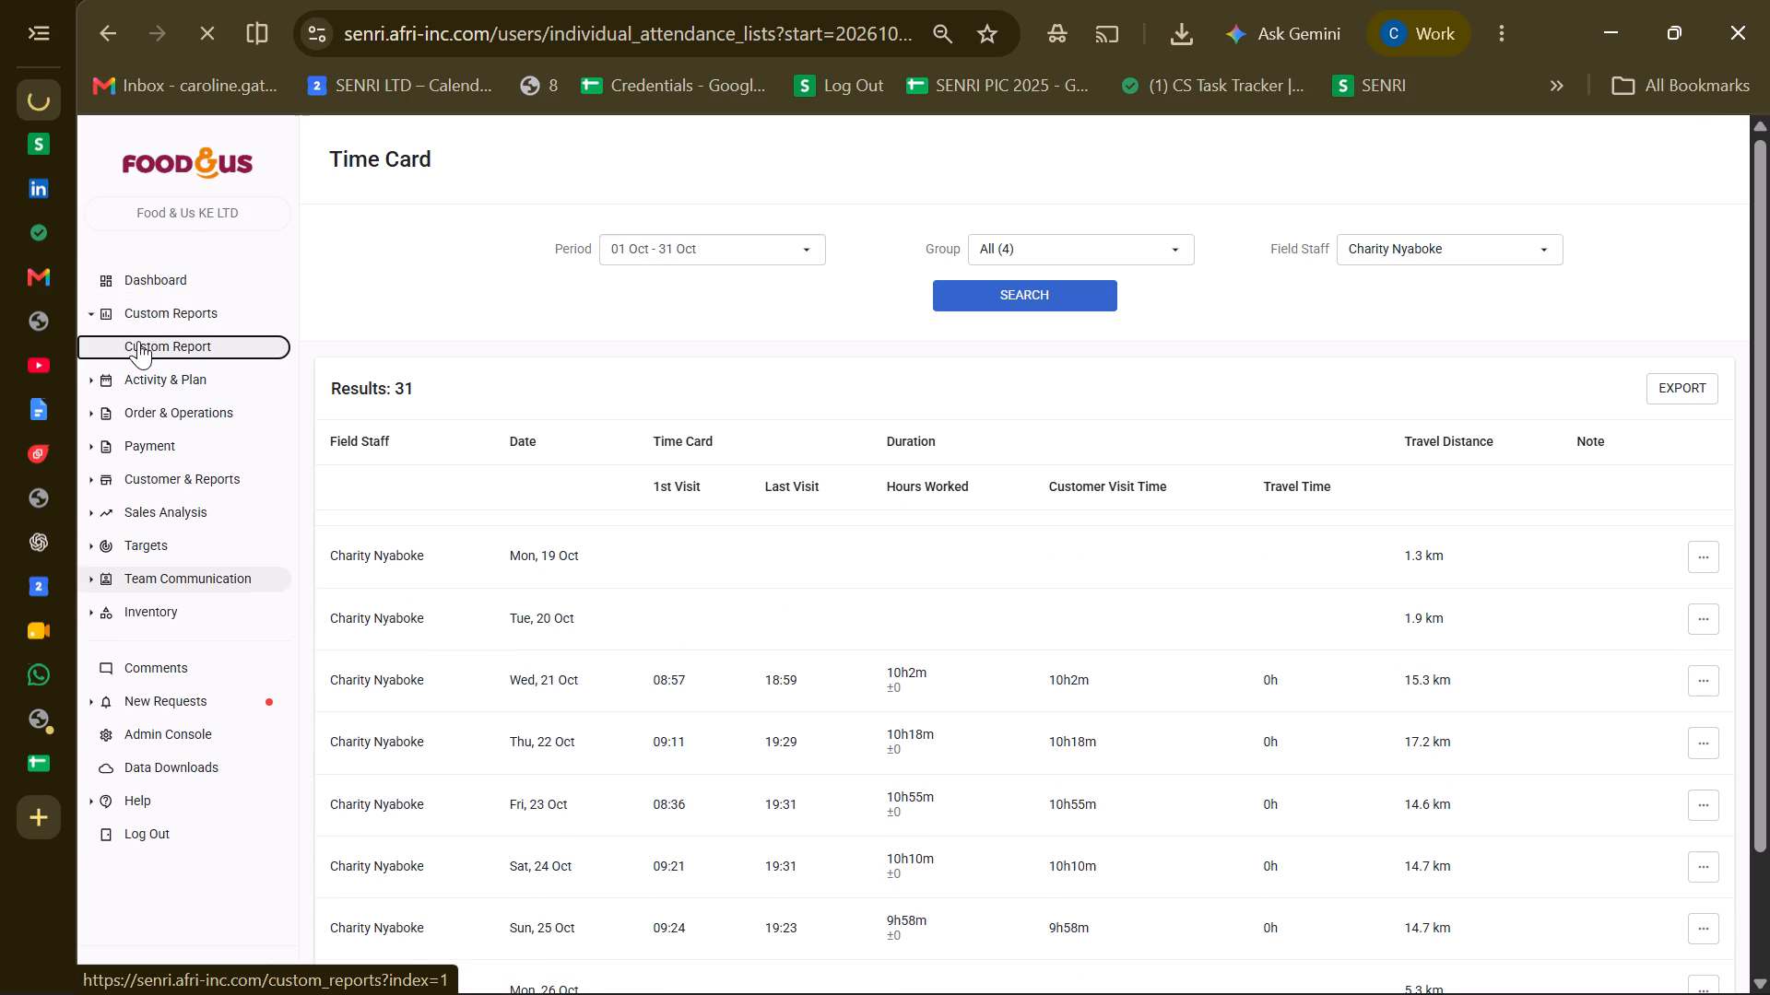
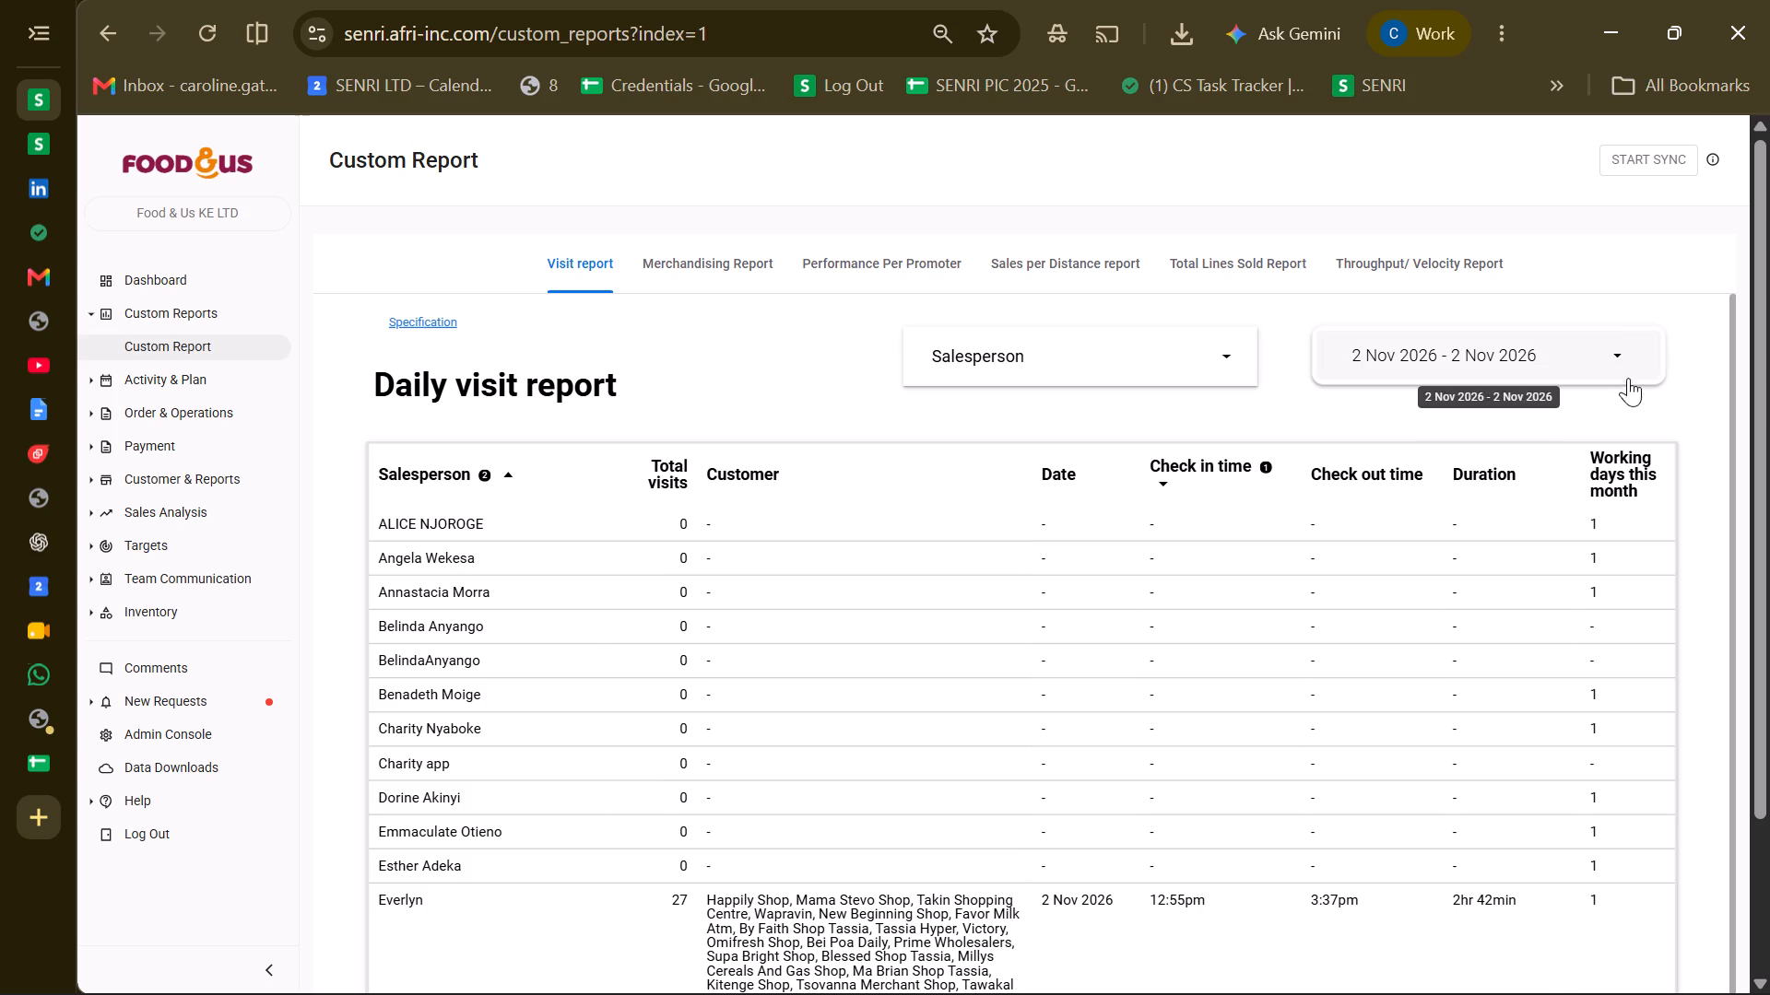
Set the Daily visit report's date range to start 31 October 2026 and end 2 November 2026, and apply it.
click(1624, 353)
click(1379, 476)
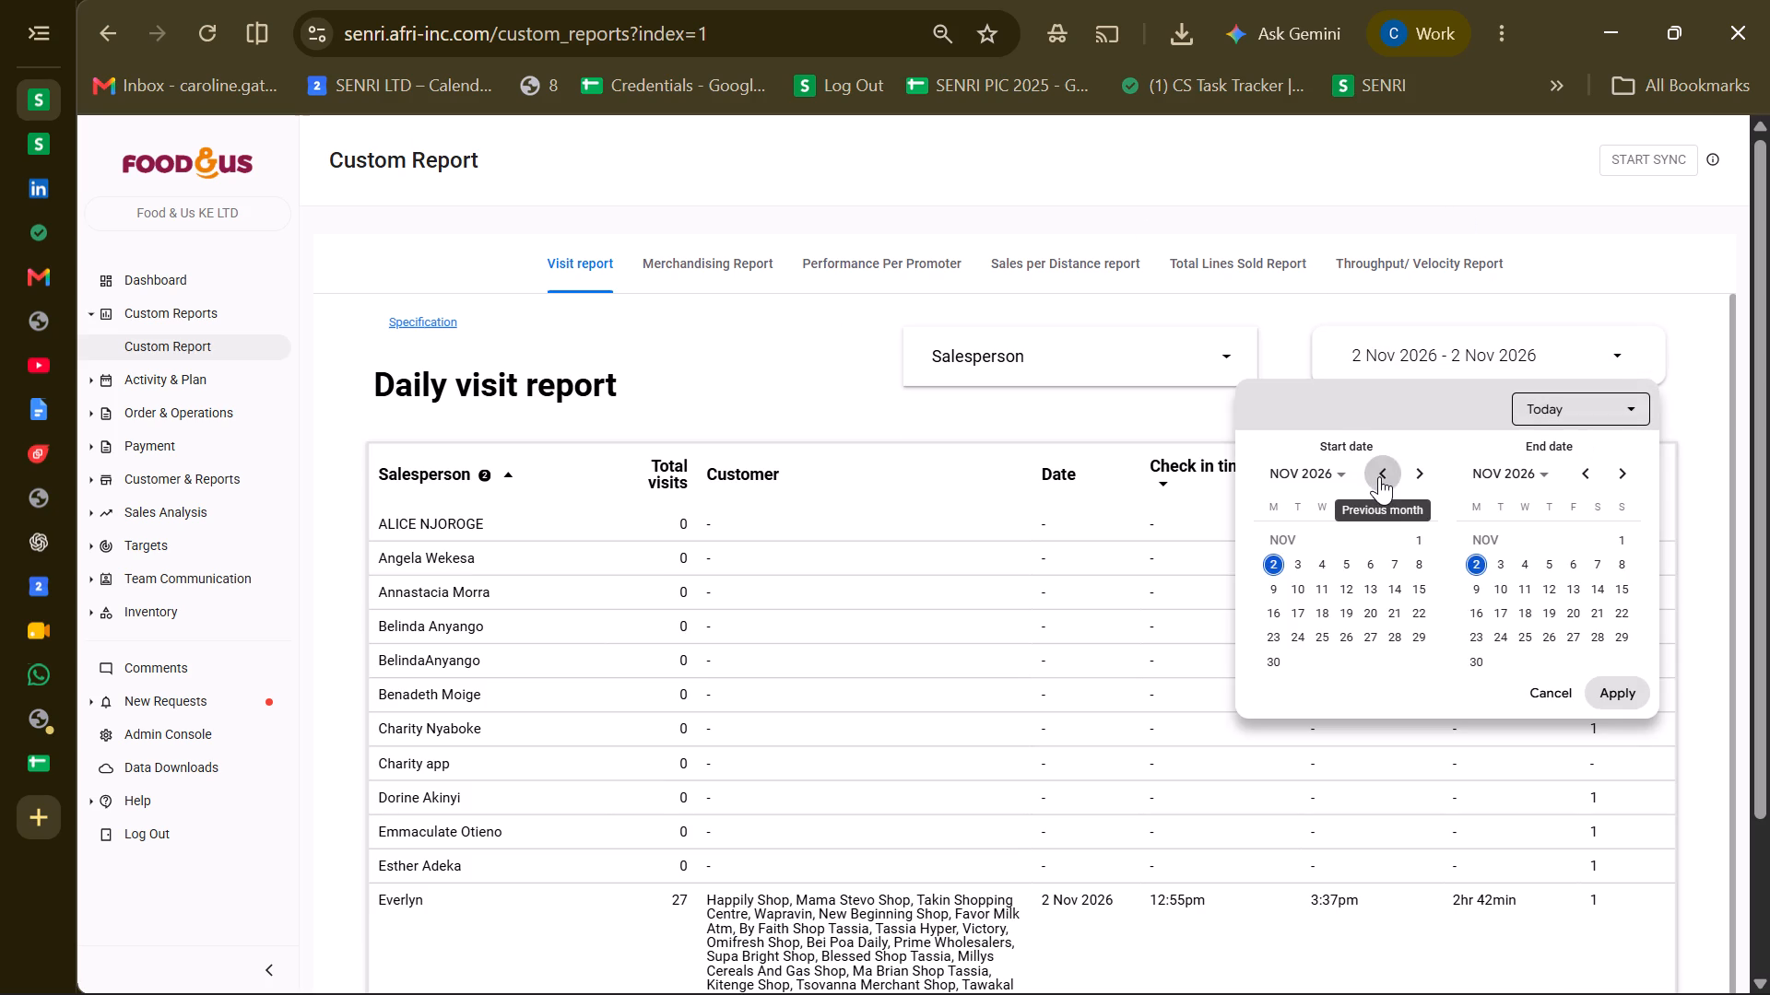
click(1348, 543)
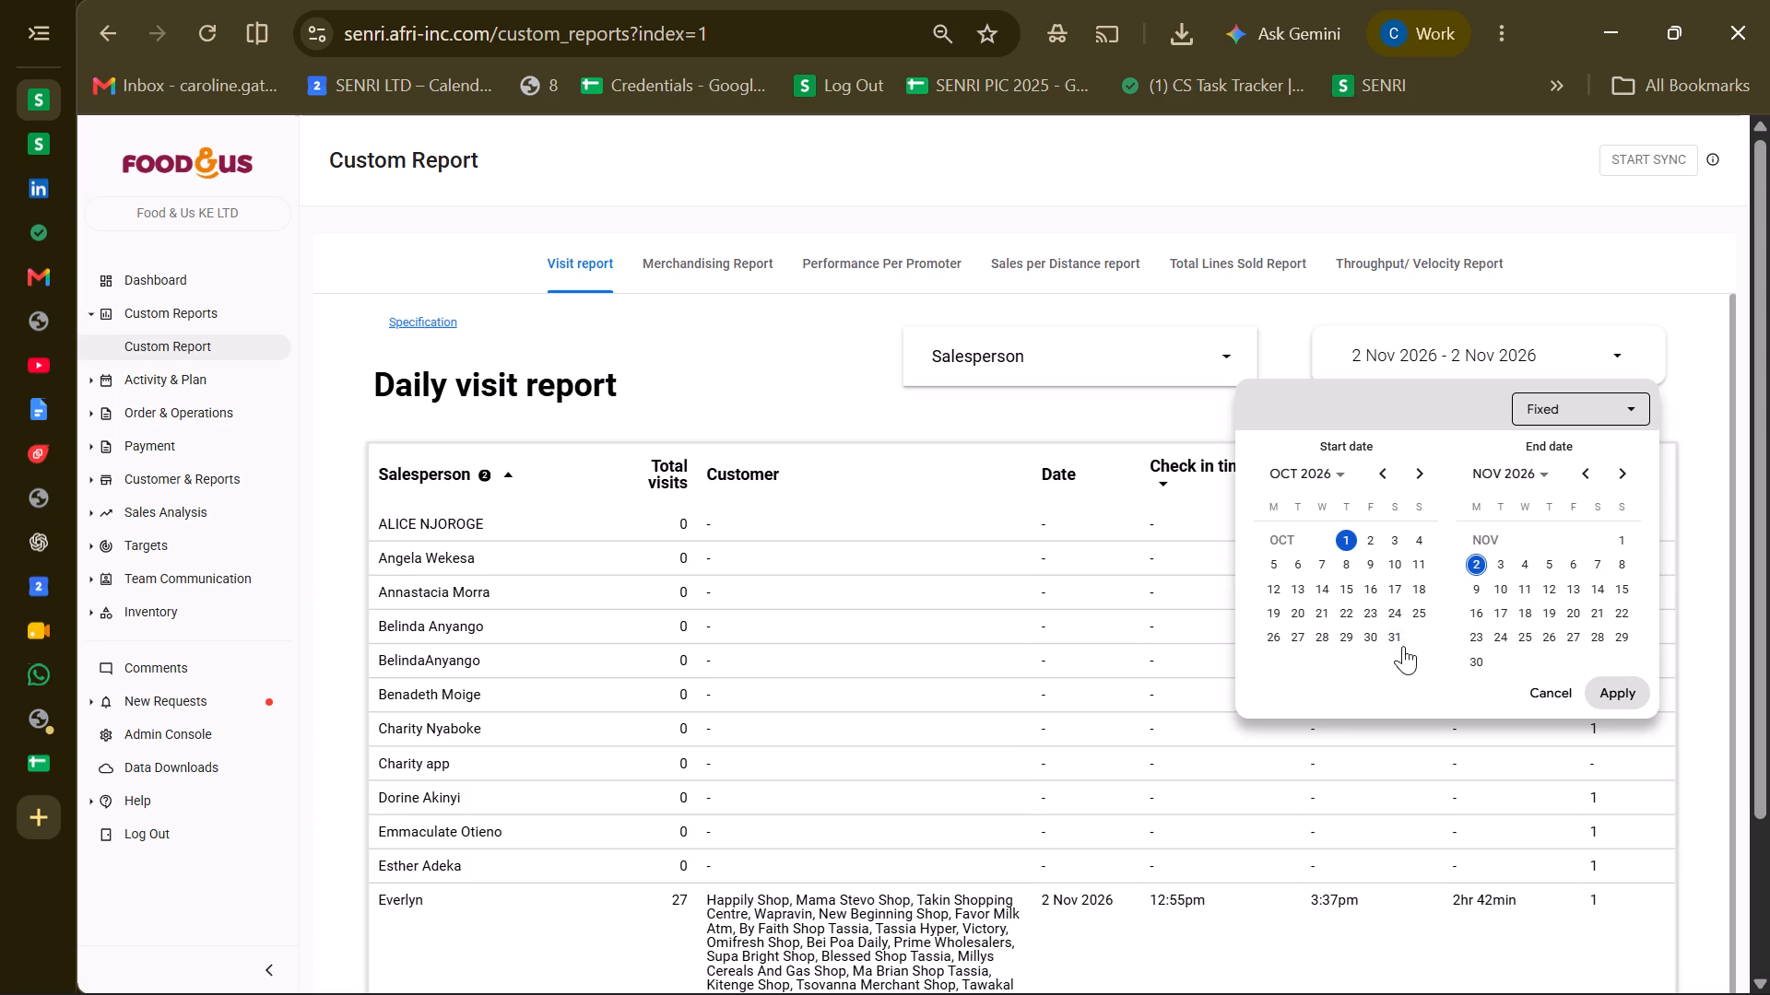
click(1403, 646)
click(1346, 545)
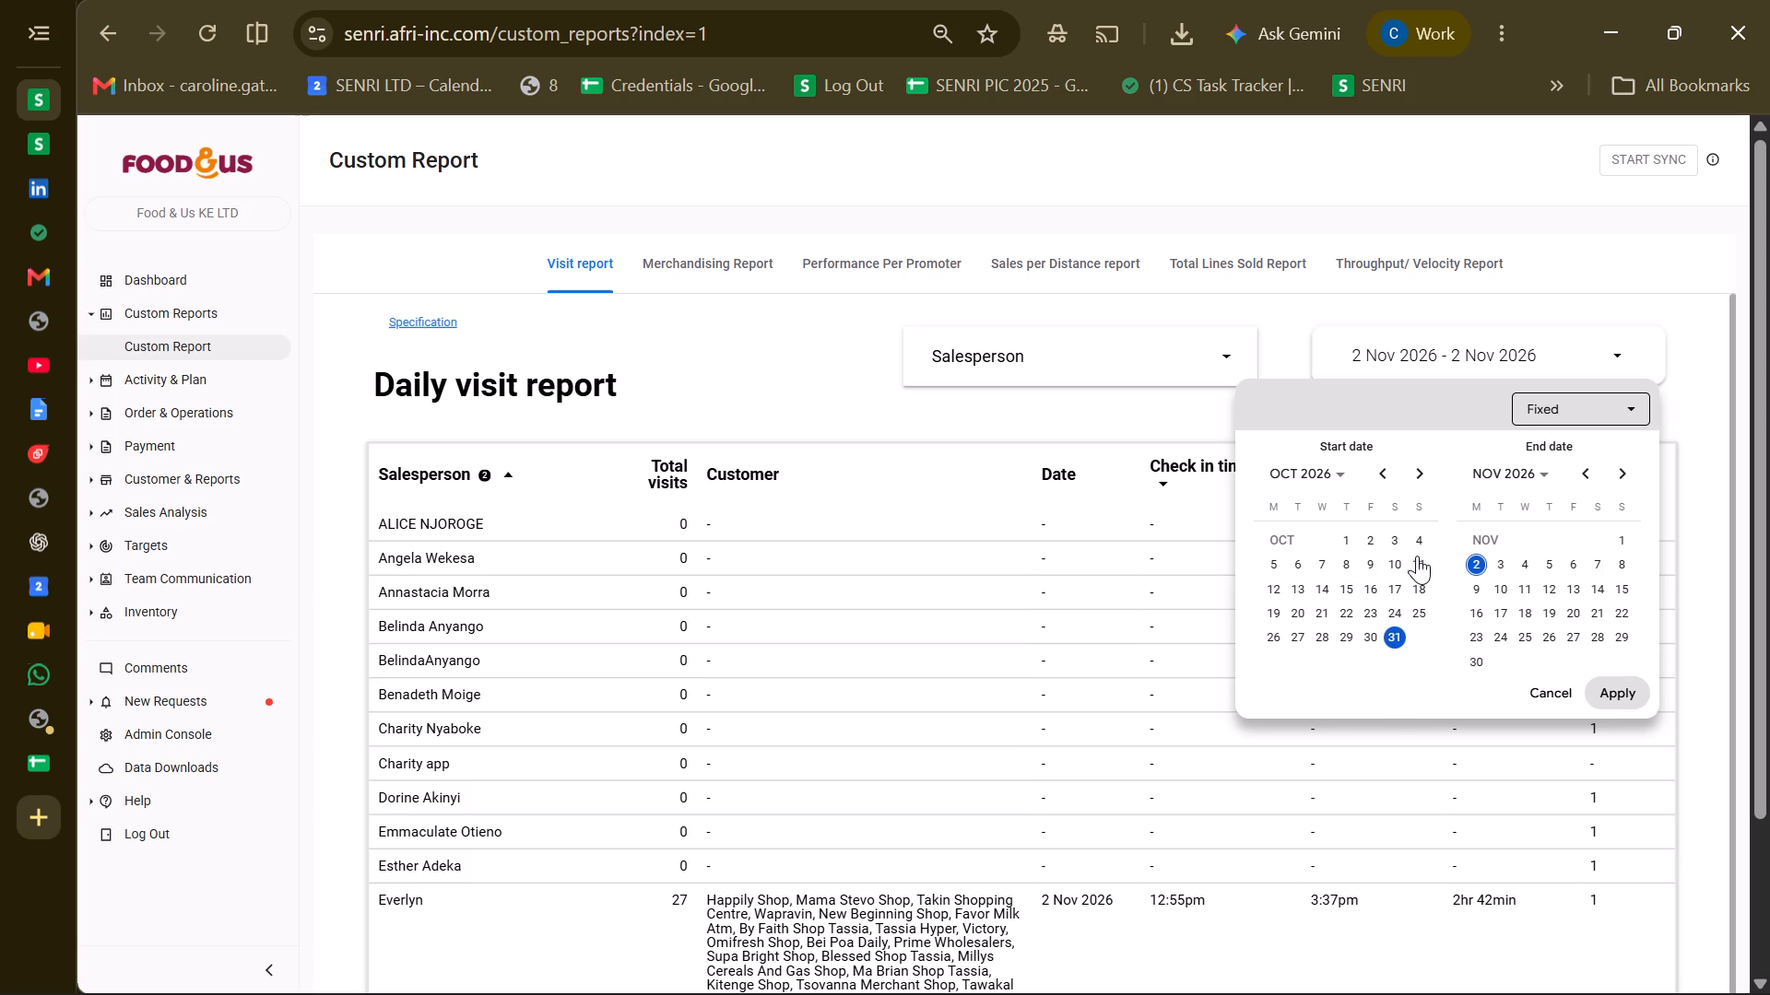
click(1340, 538)
click(1342, 536)
drag(1342, 536, 1413, 549)
drag(1413, 549, 1400, 640)
click(1400, 640)
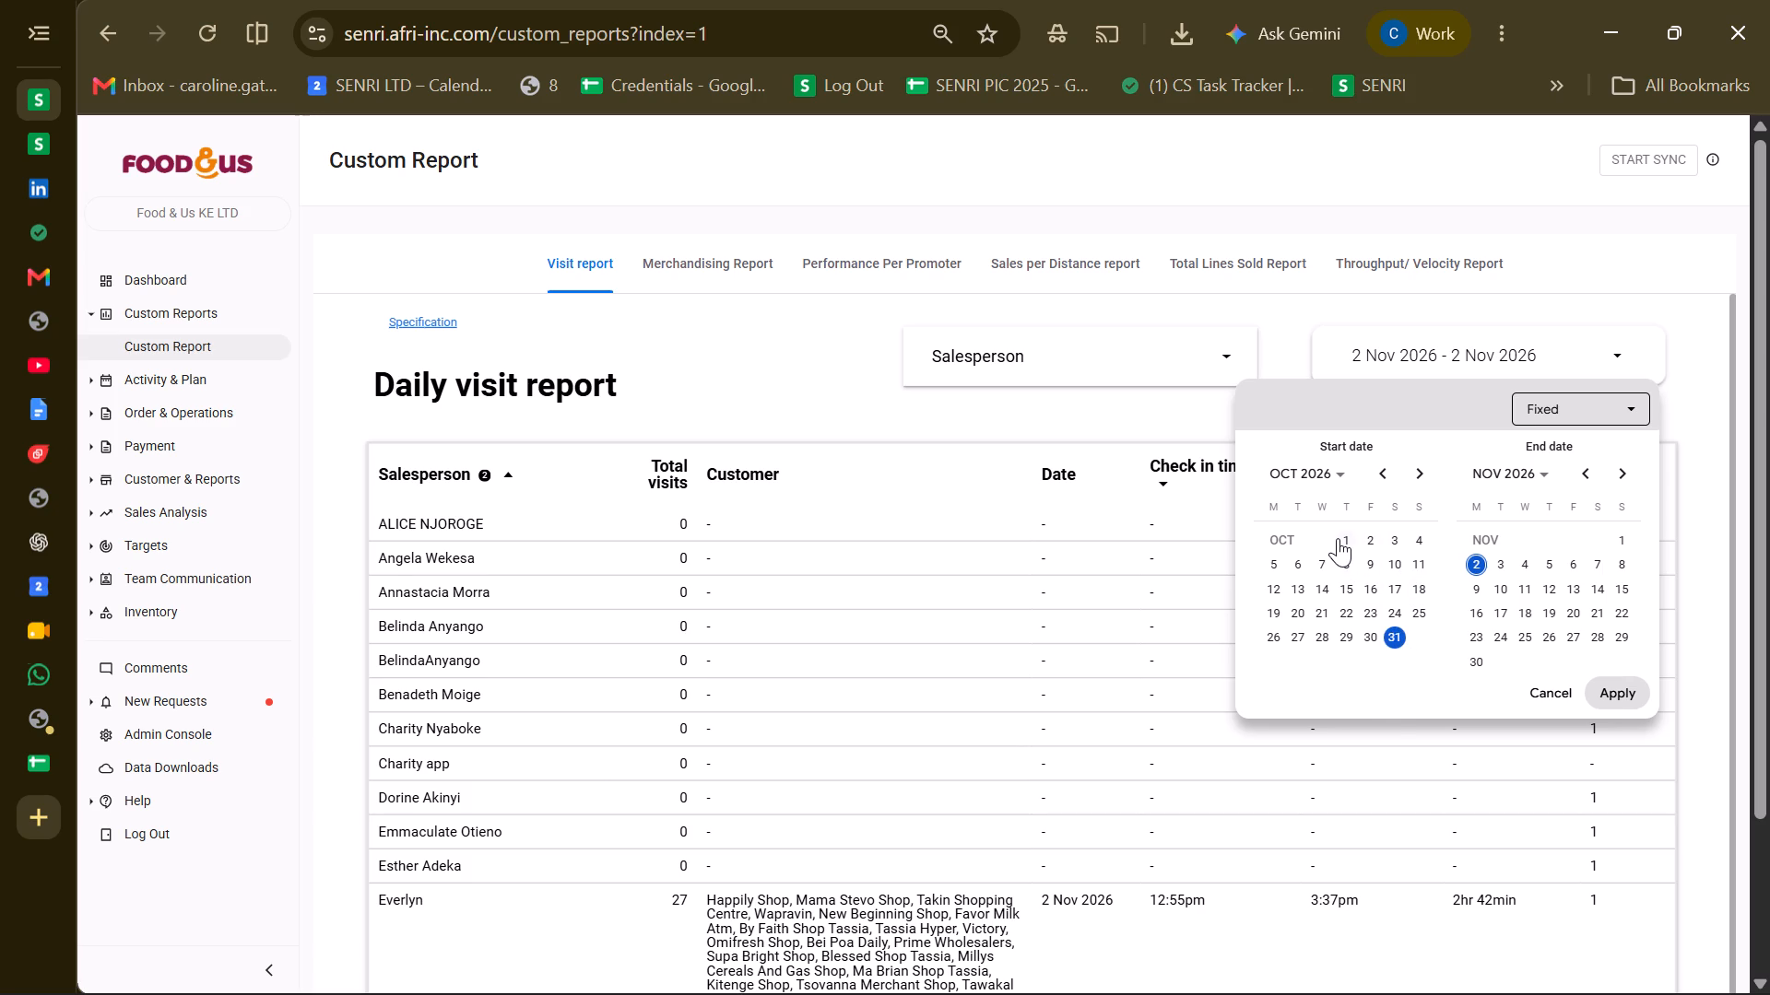
double_click(1338, 538)
click(1396, 638)
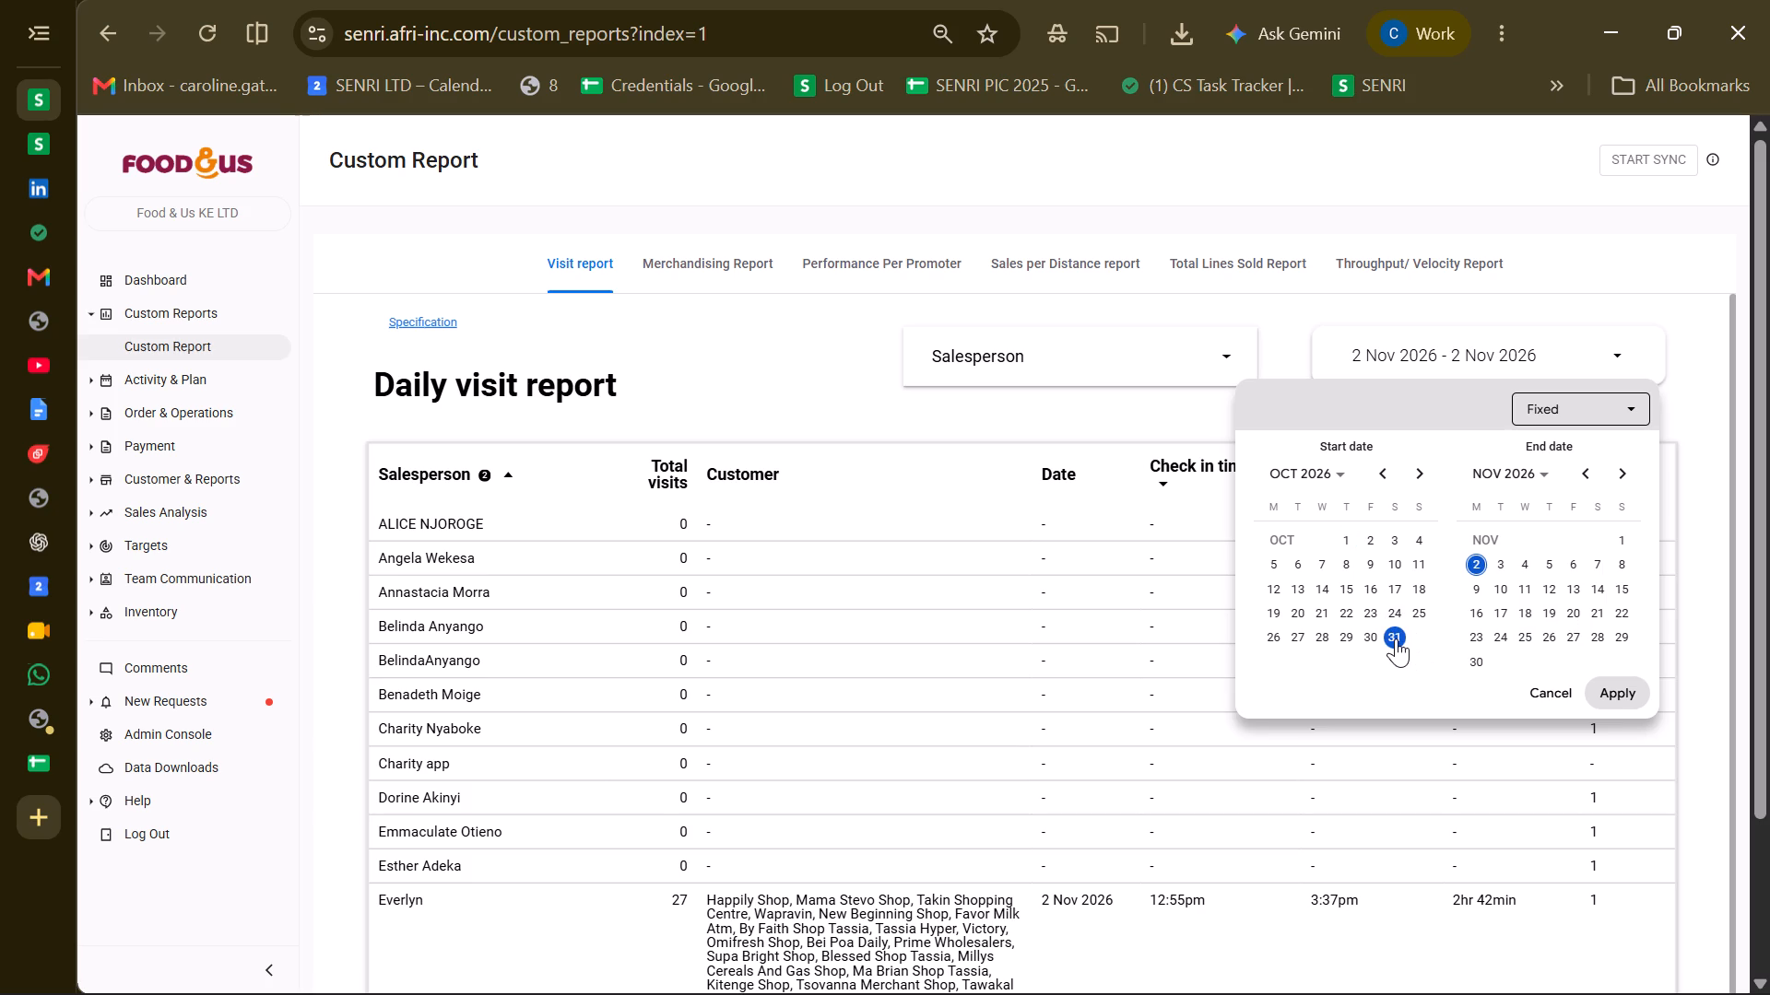
click(1479, 558)
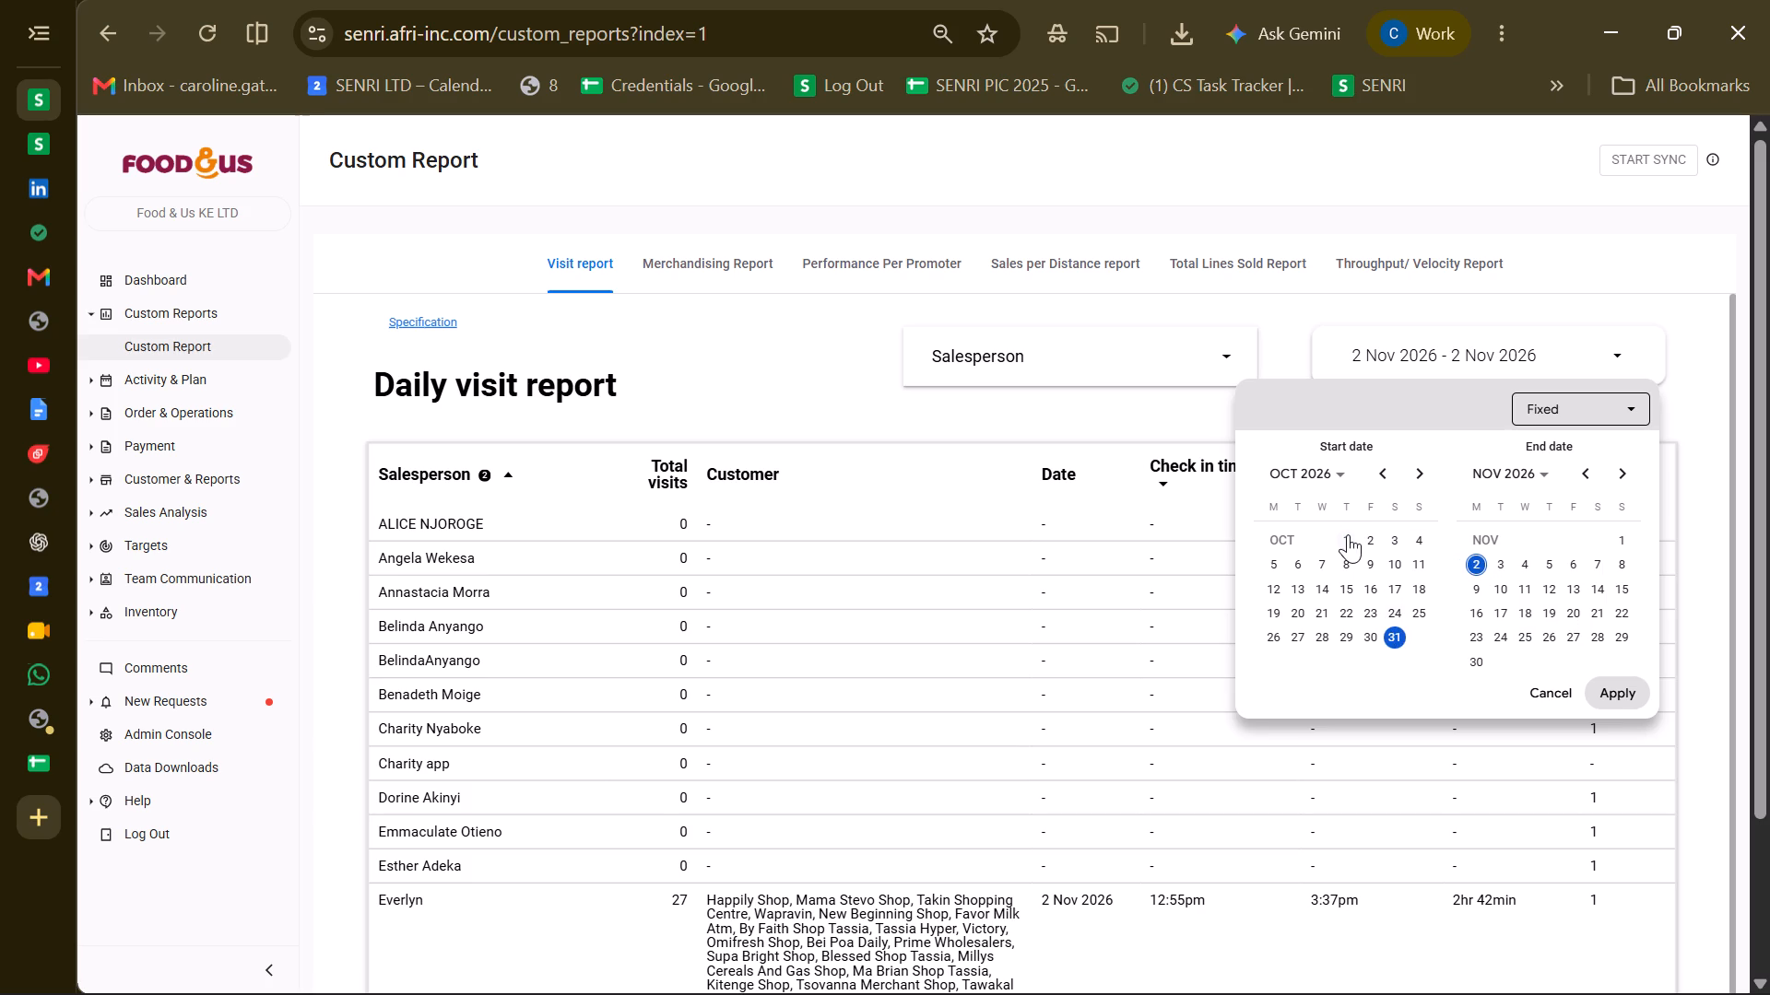
click(1348, 534)
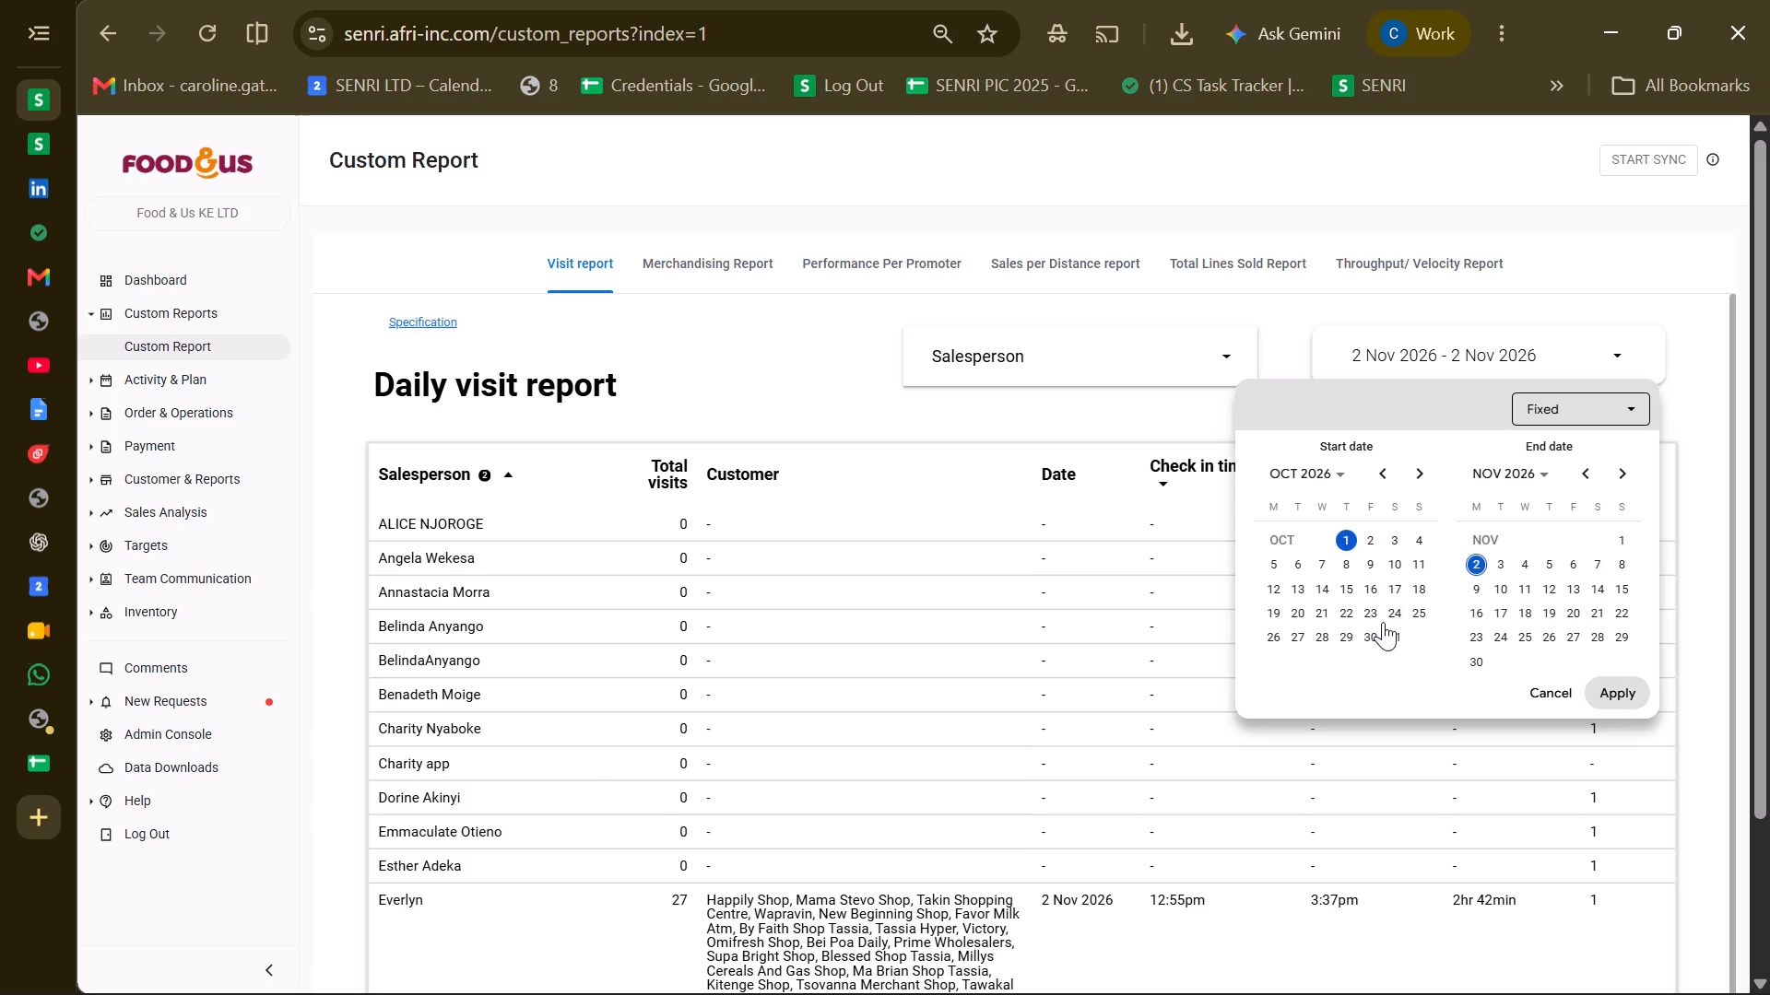
double_click(1392, 632)
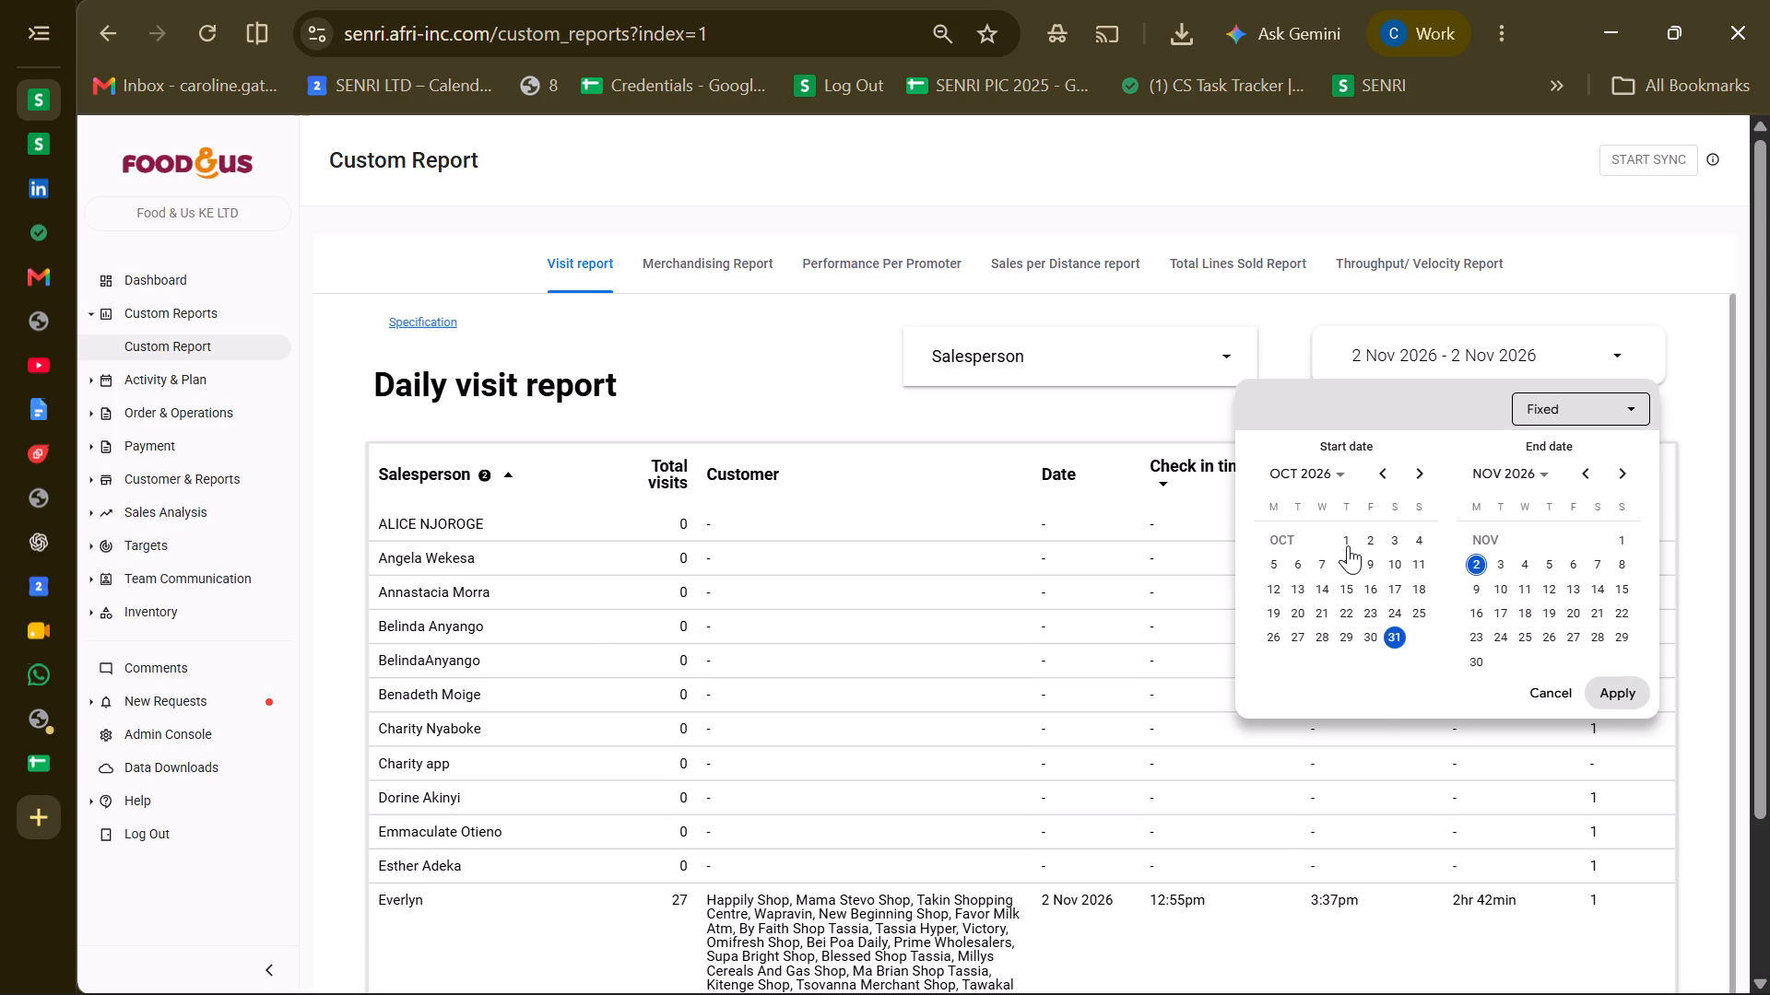
double_click(1346, 540)
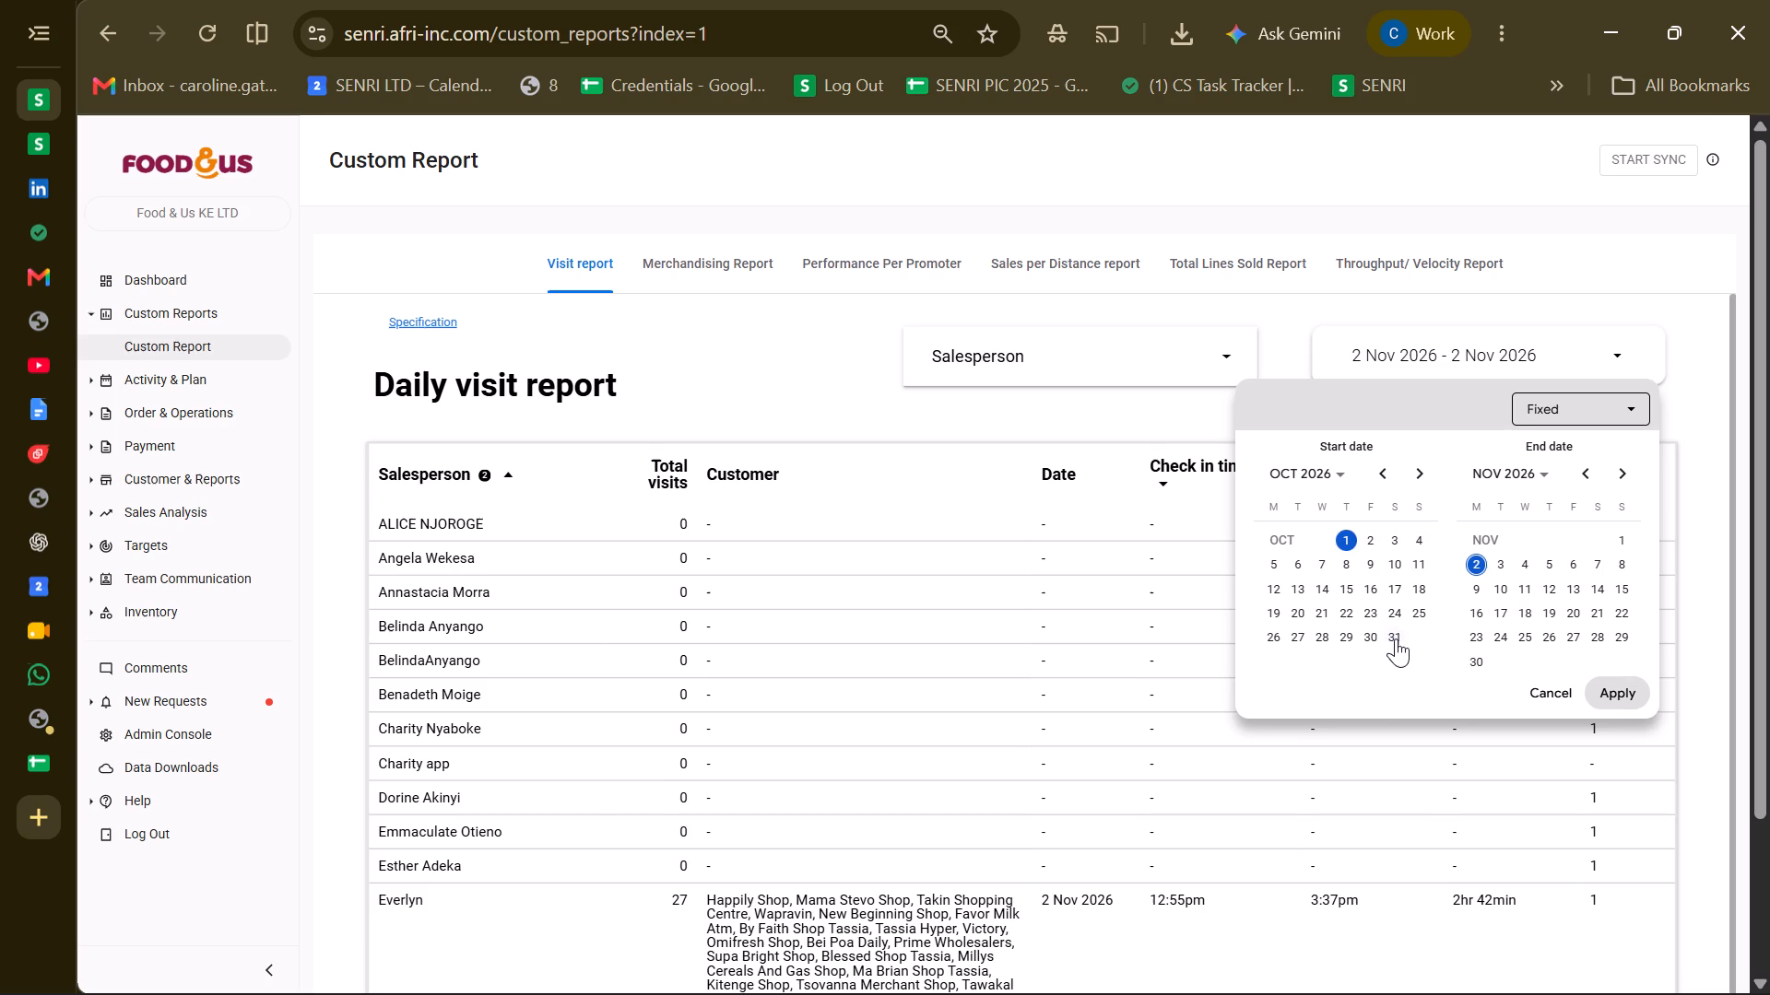
double_click(1396, 638)
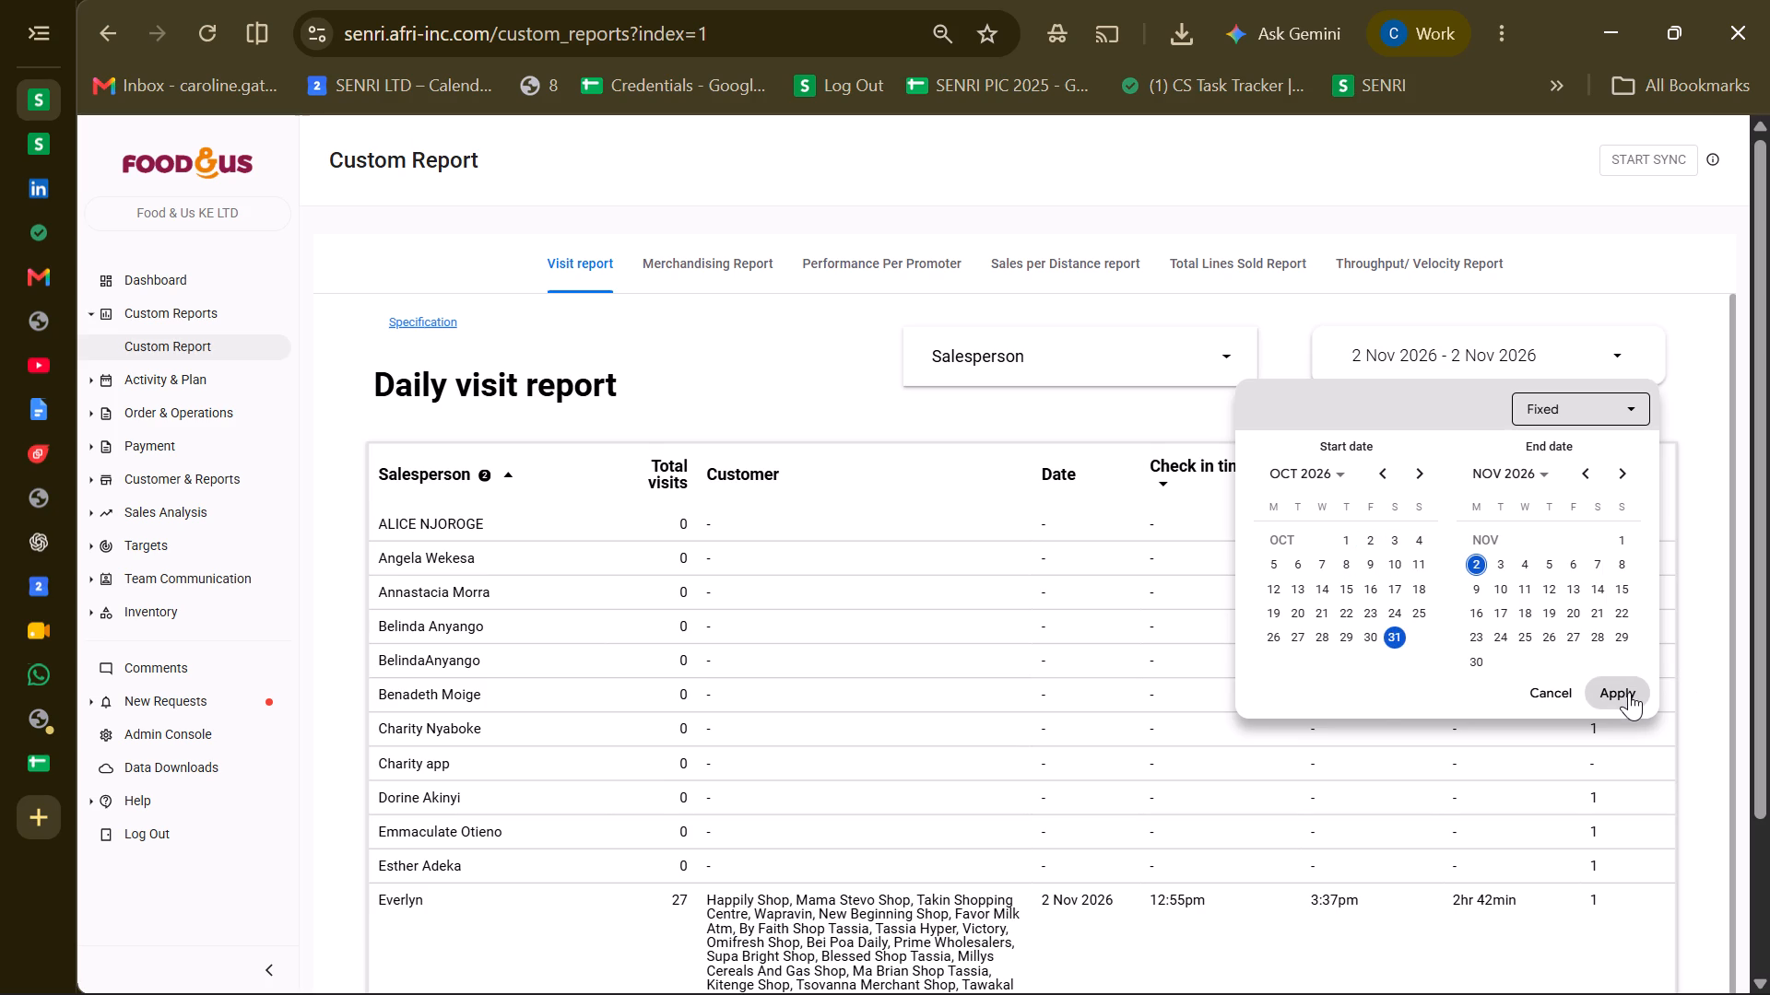
click(1629, 692)
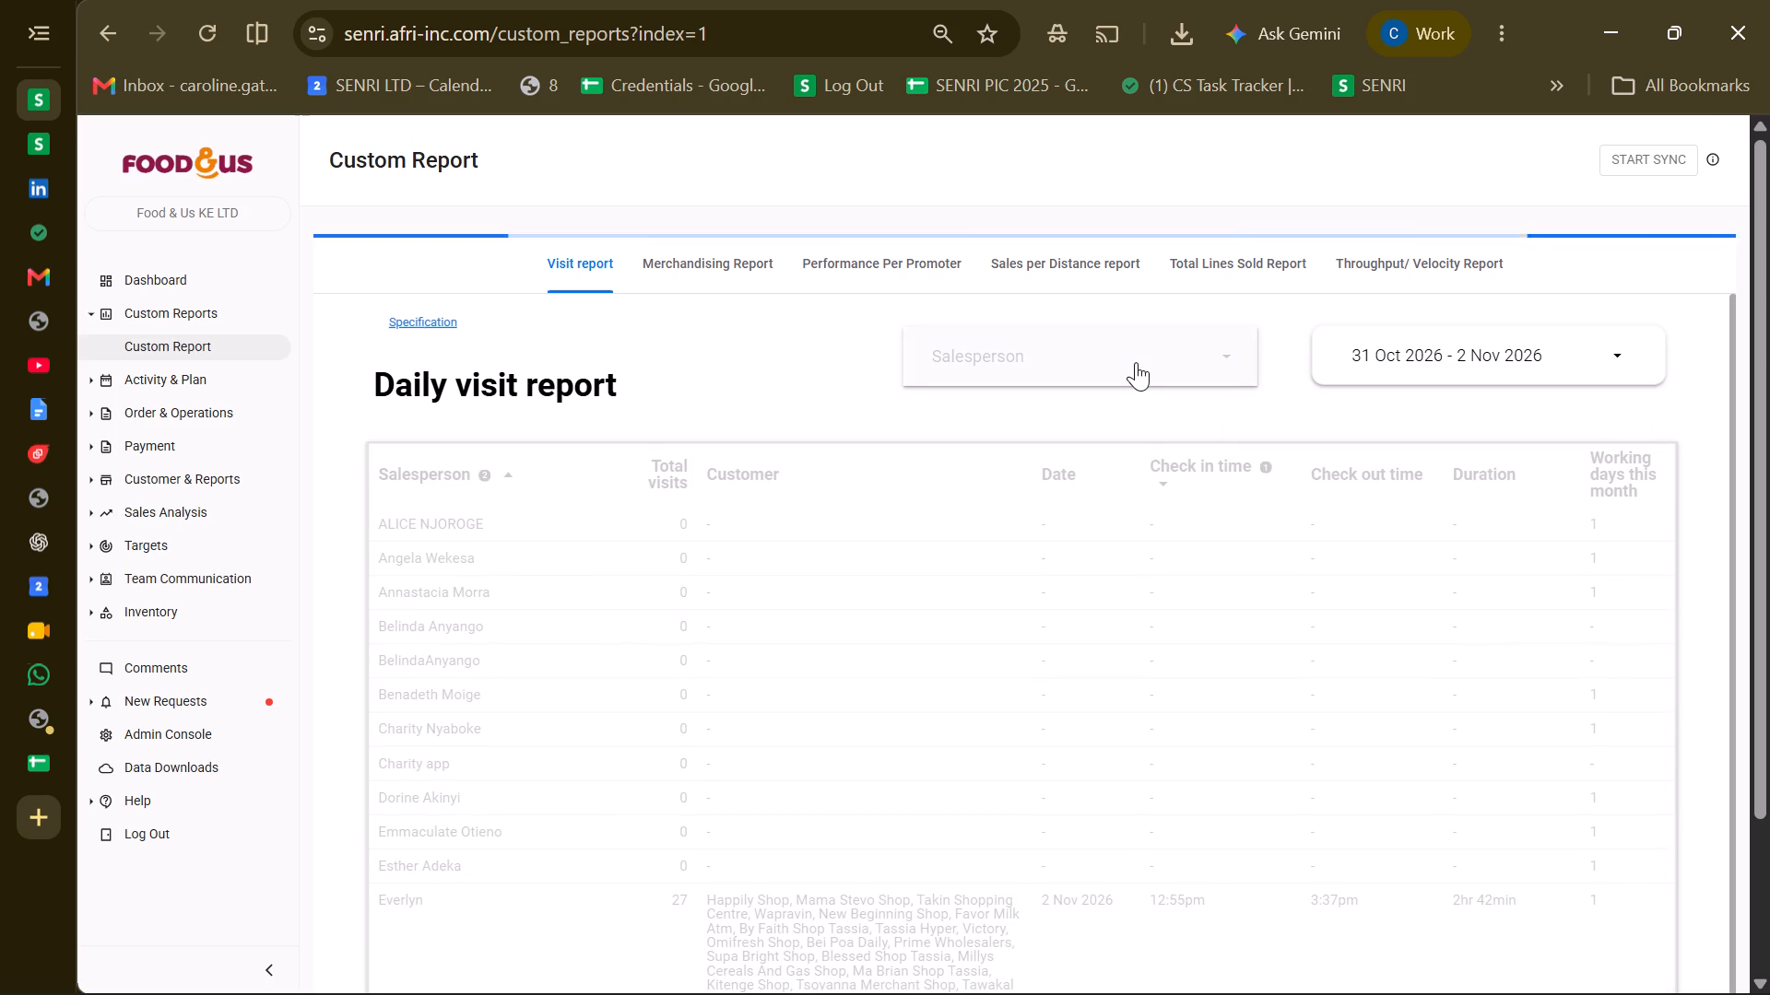
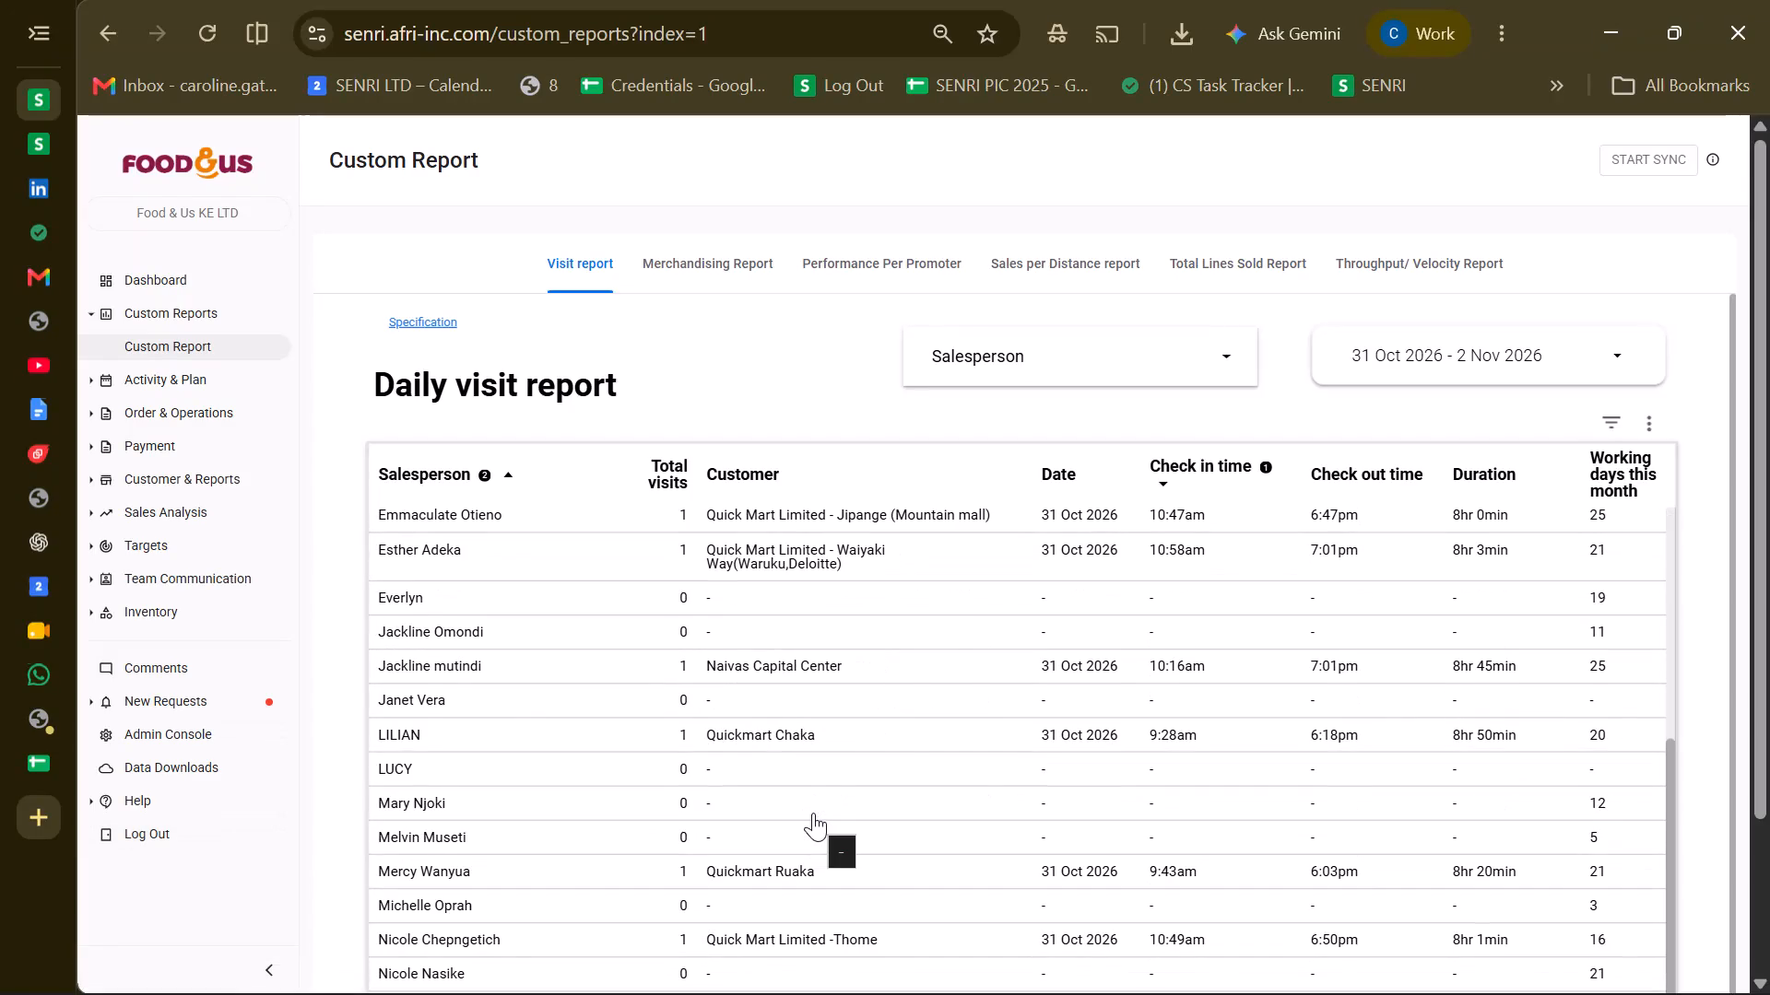
Log out of the Food & Us KE LTD account in SENRI and confirm the logout.
scroll(813, 813, up, 5)
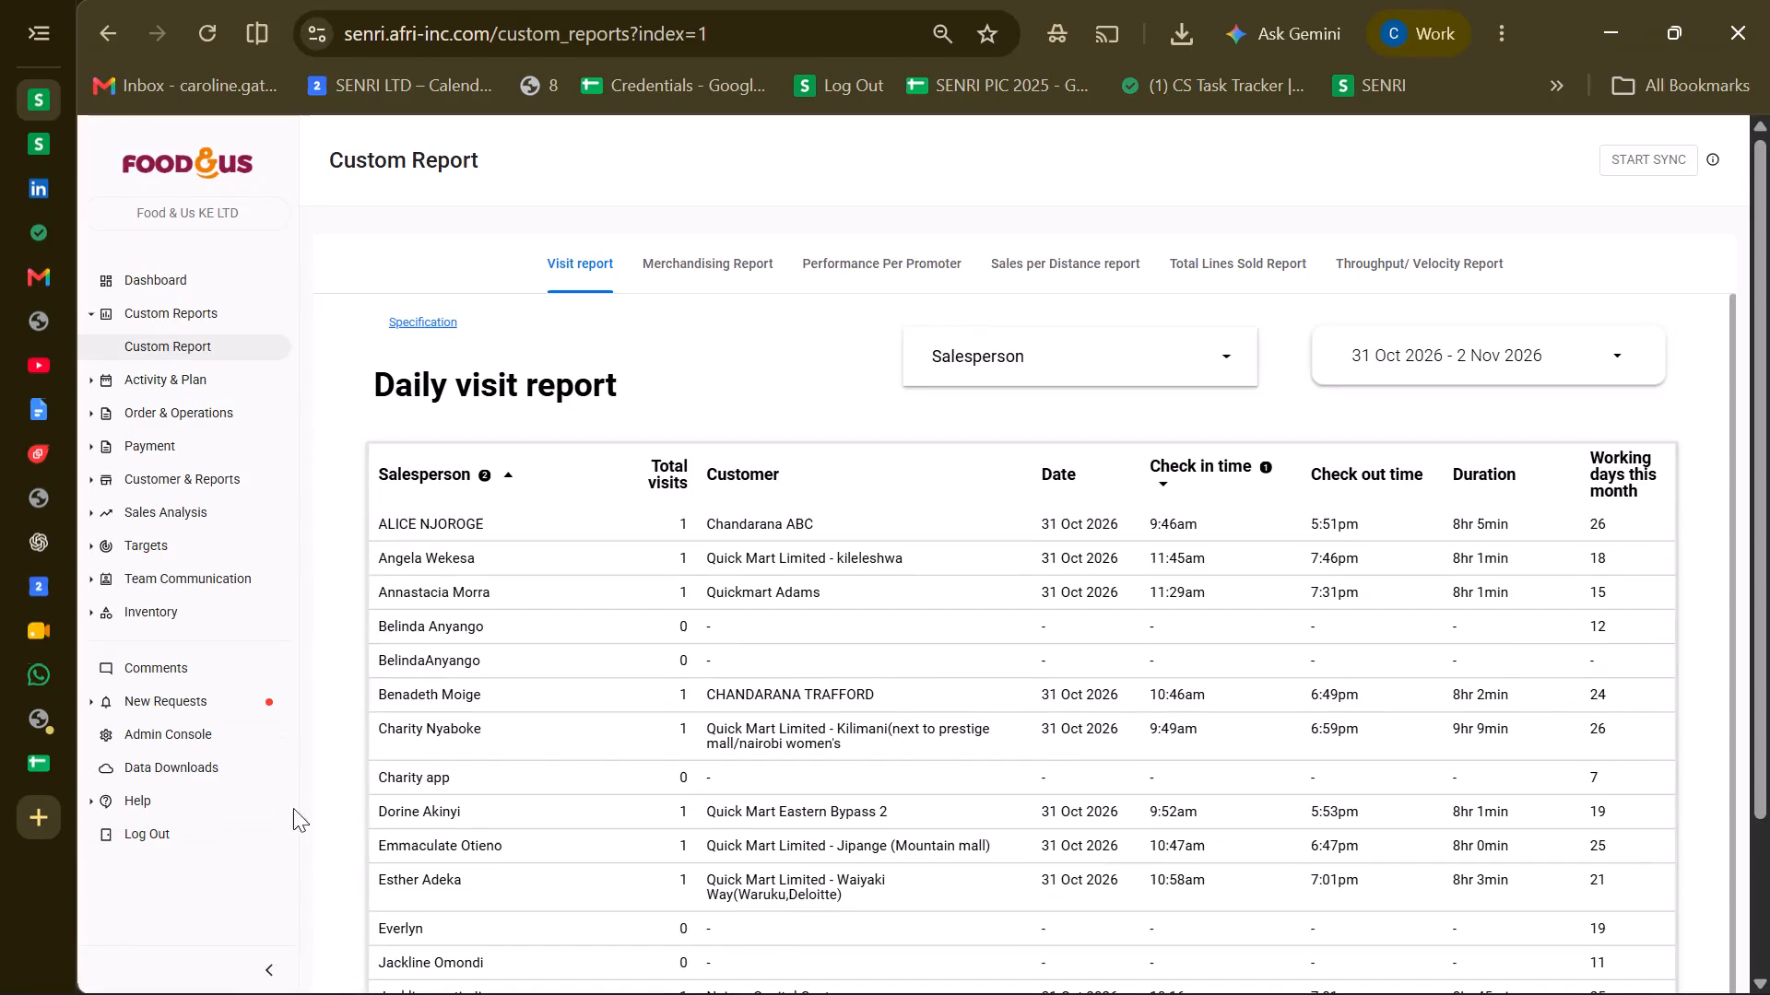
click(217, 837)
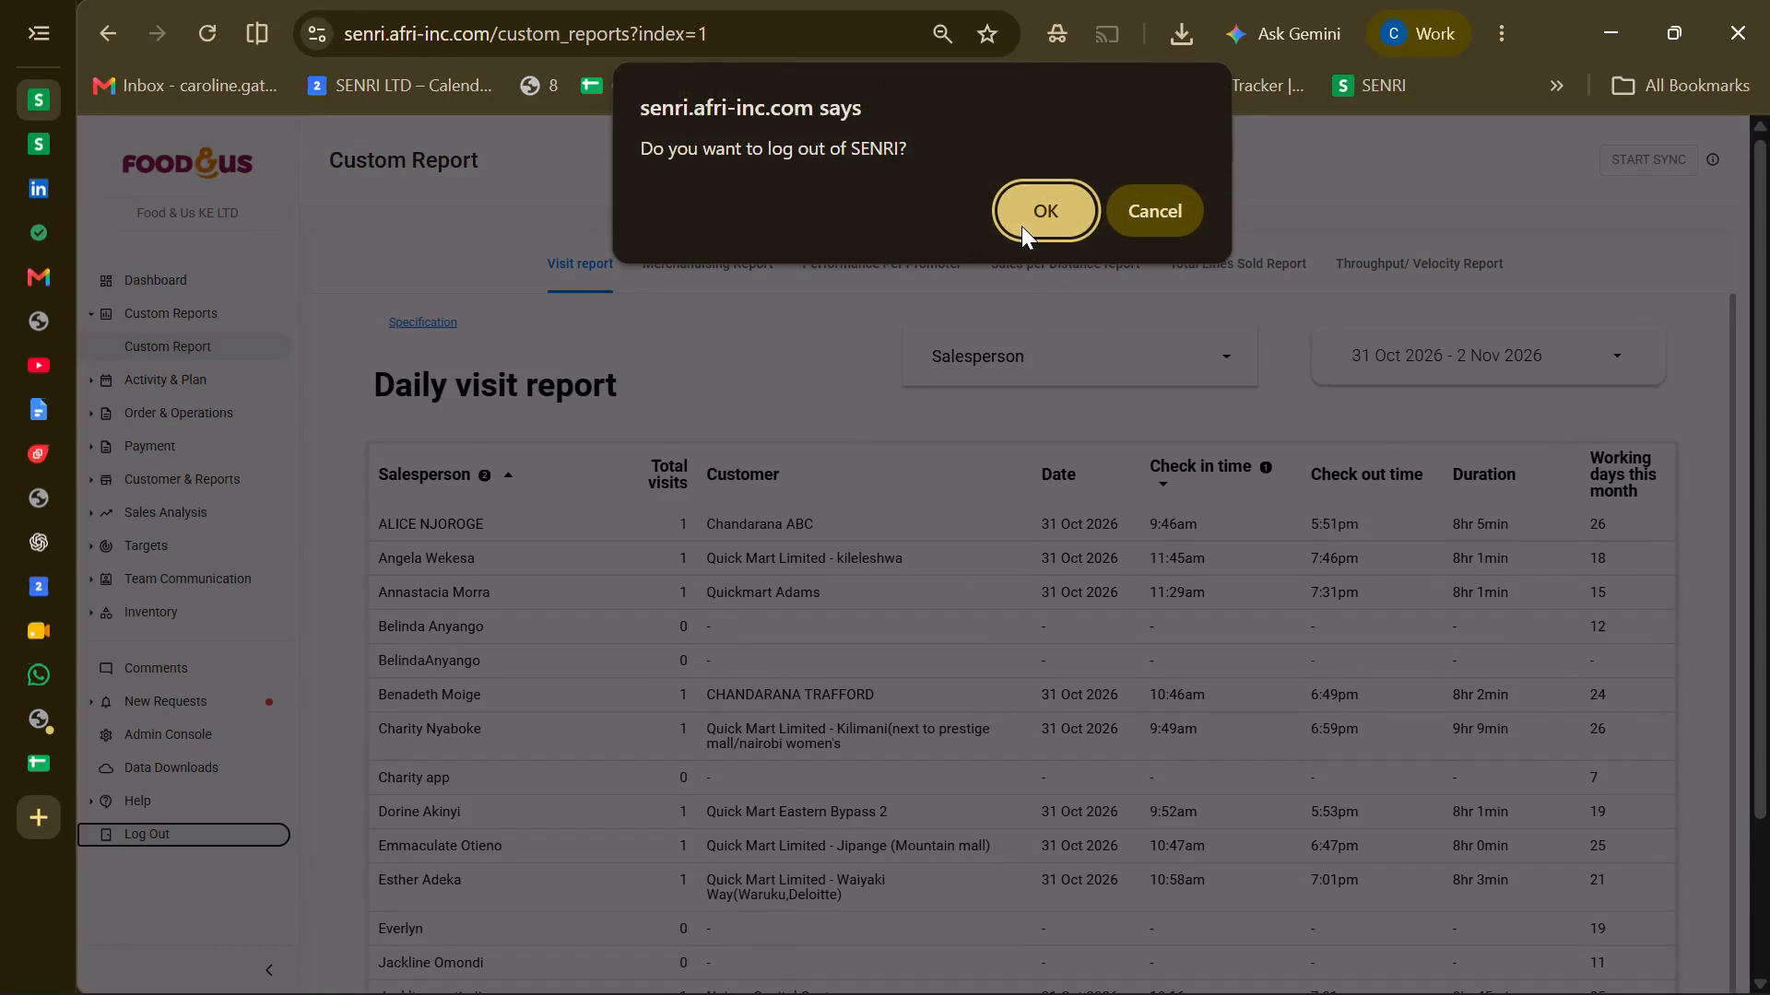
click(1021, 226)
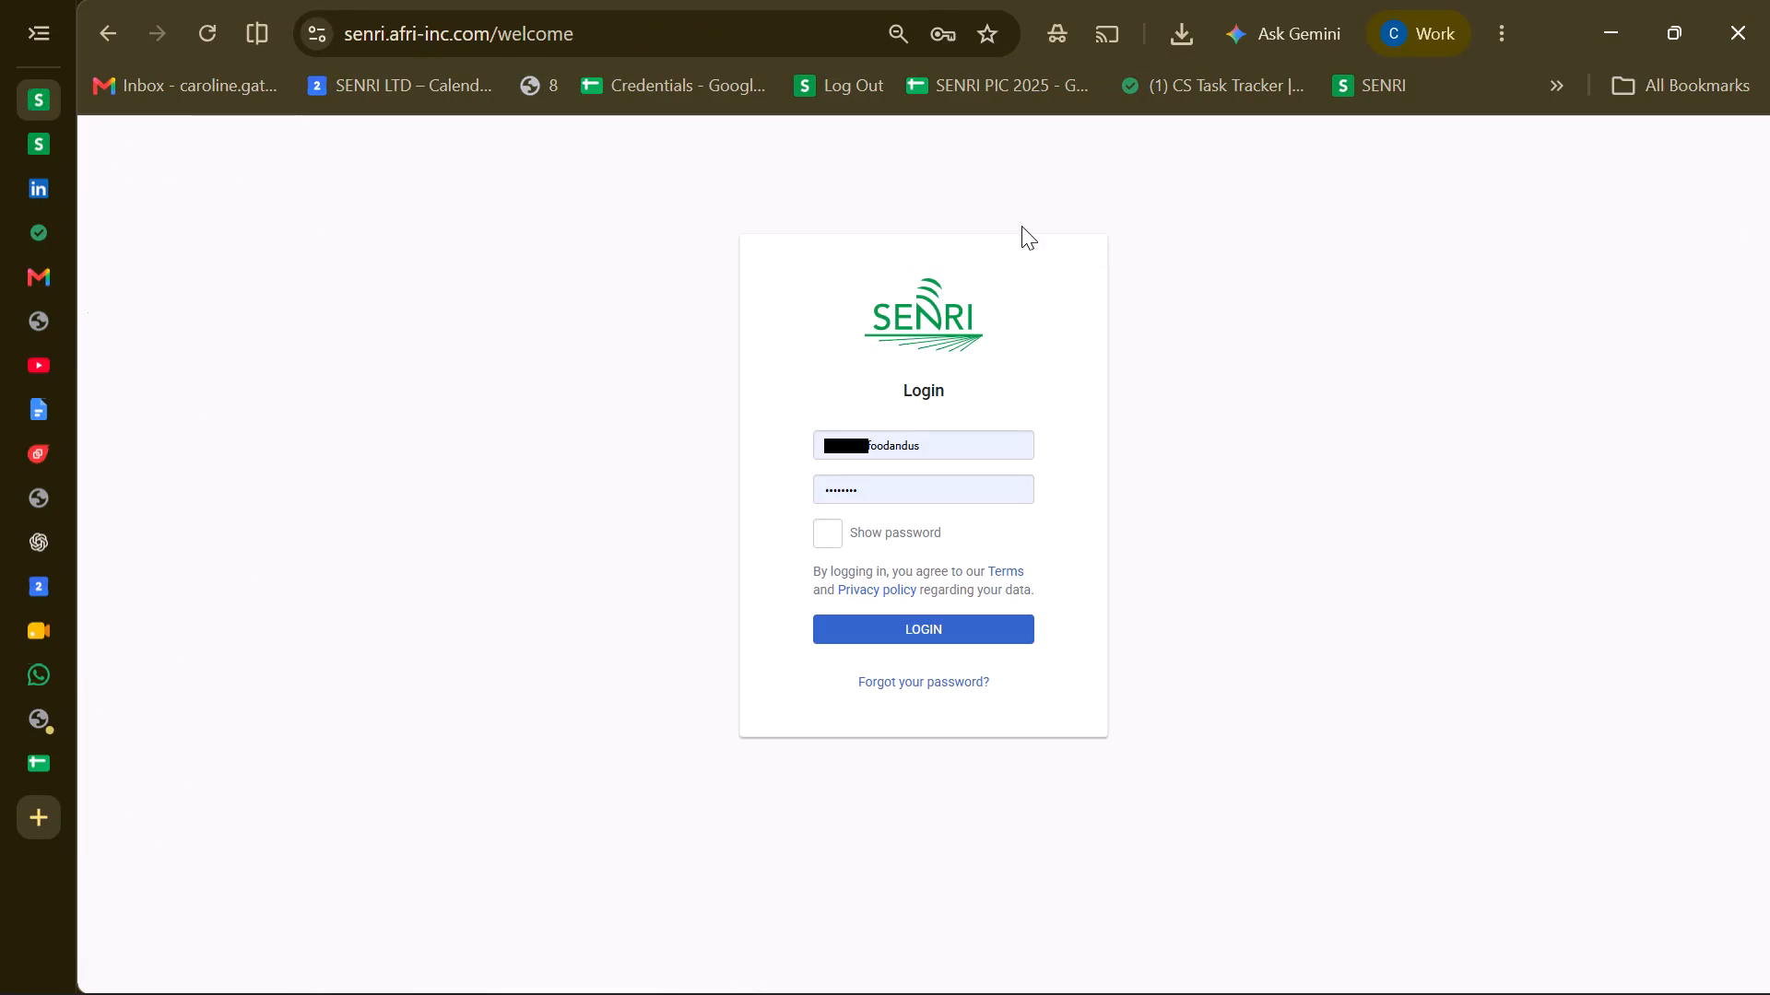
Log in to SENRI with the saved DAWA (Tanzania) Limited credentials, finding them by entering dawa as the username.
triple_click(951, 436)
triple_click(951, 436)
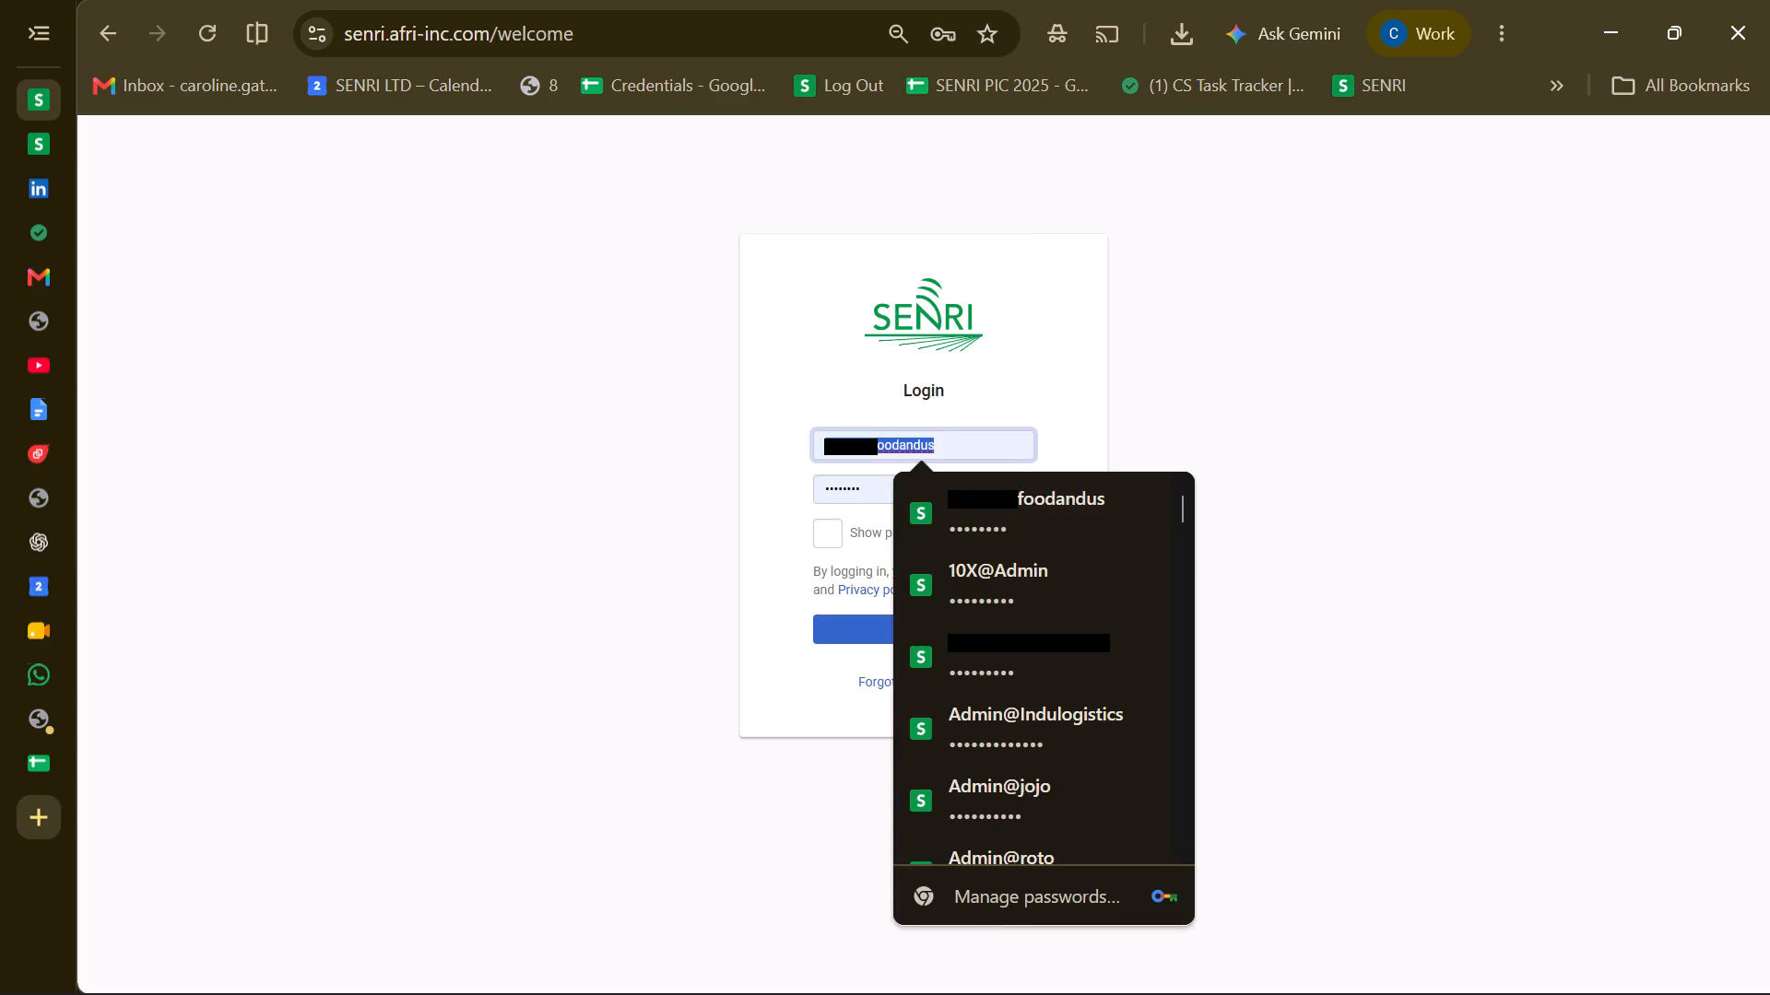
text(dawa)
click(1044, 660)
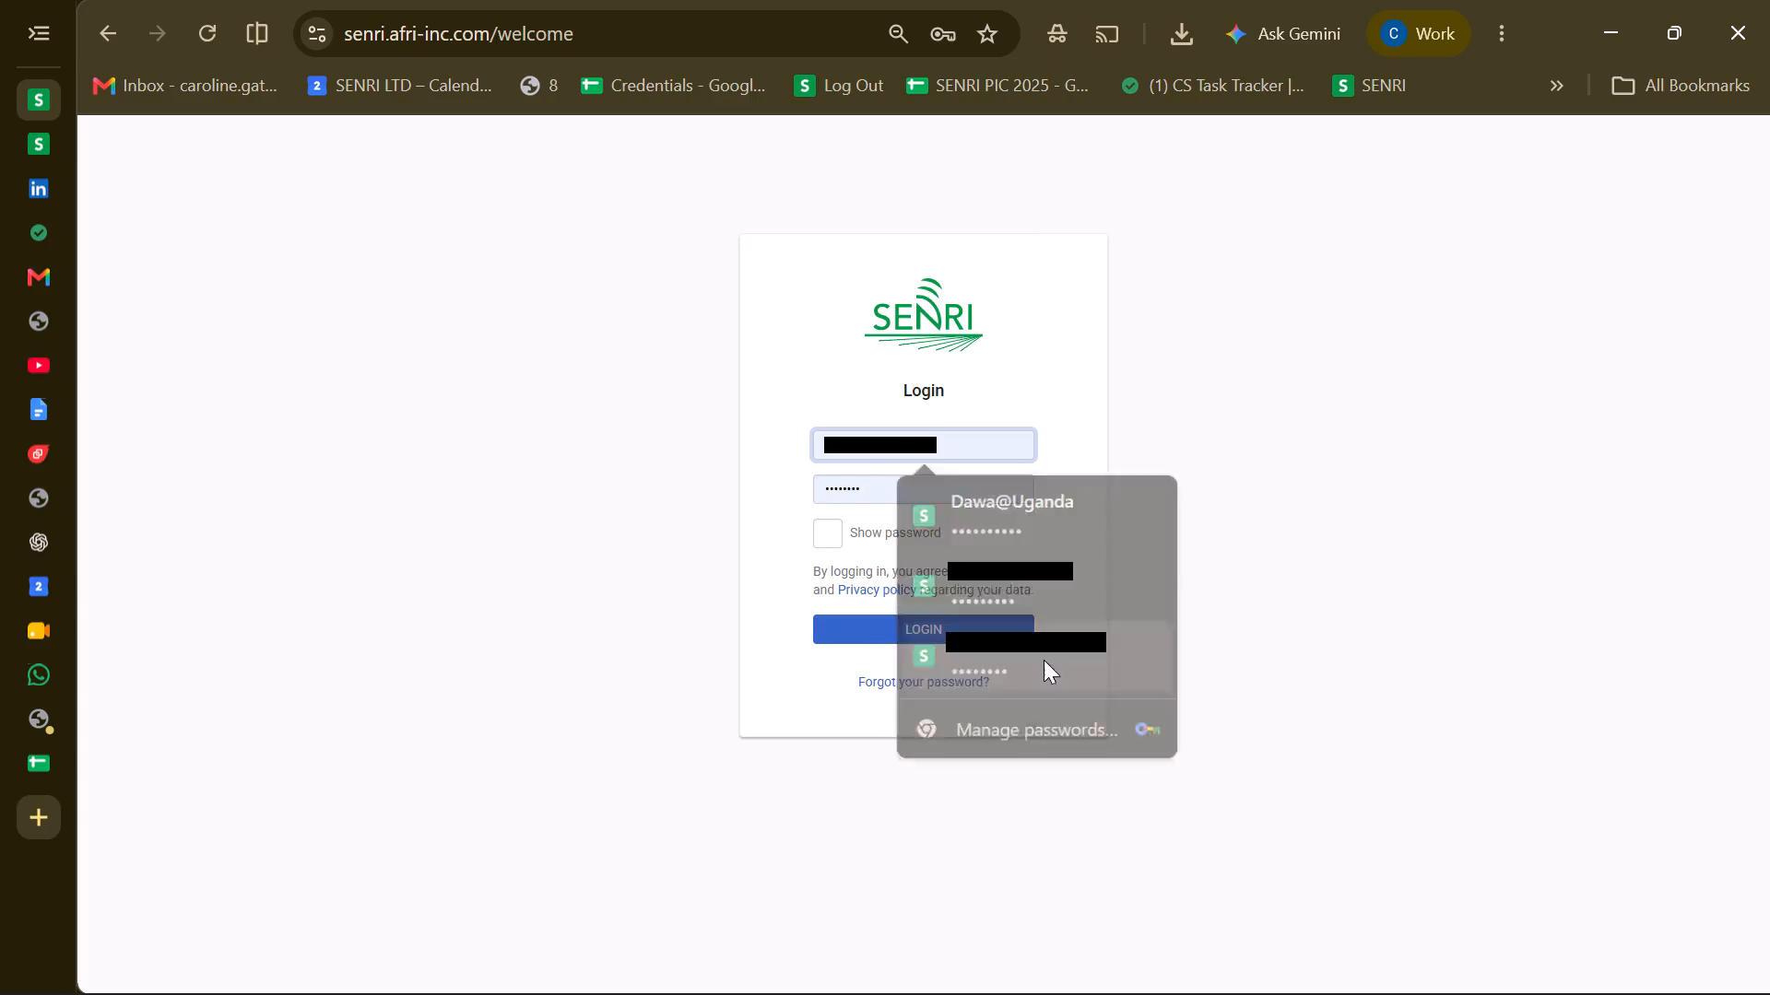
click(962, 634)
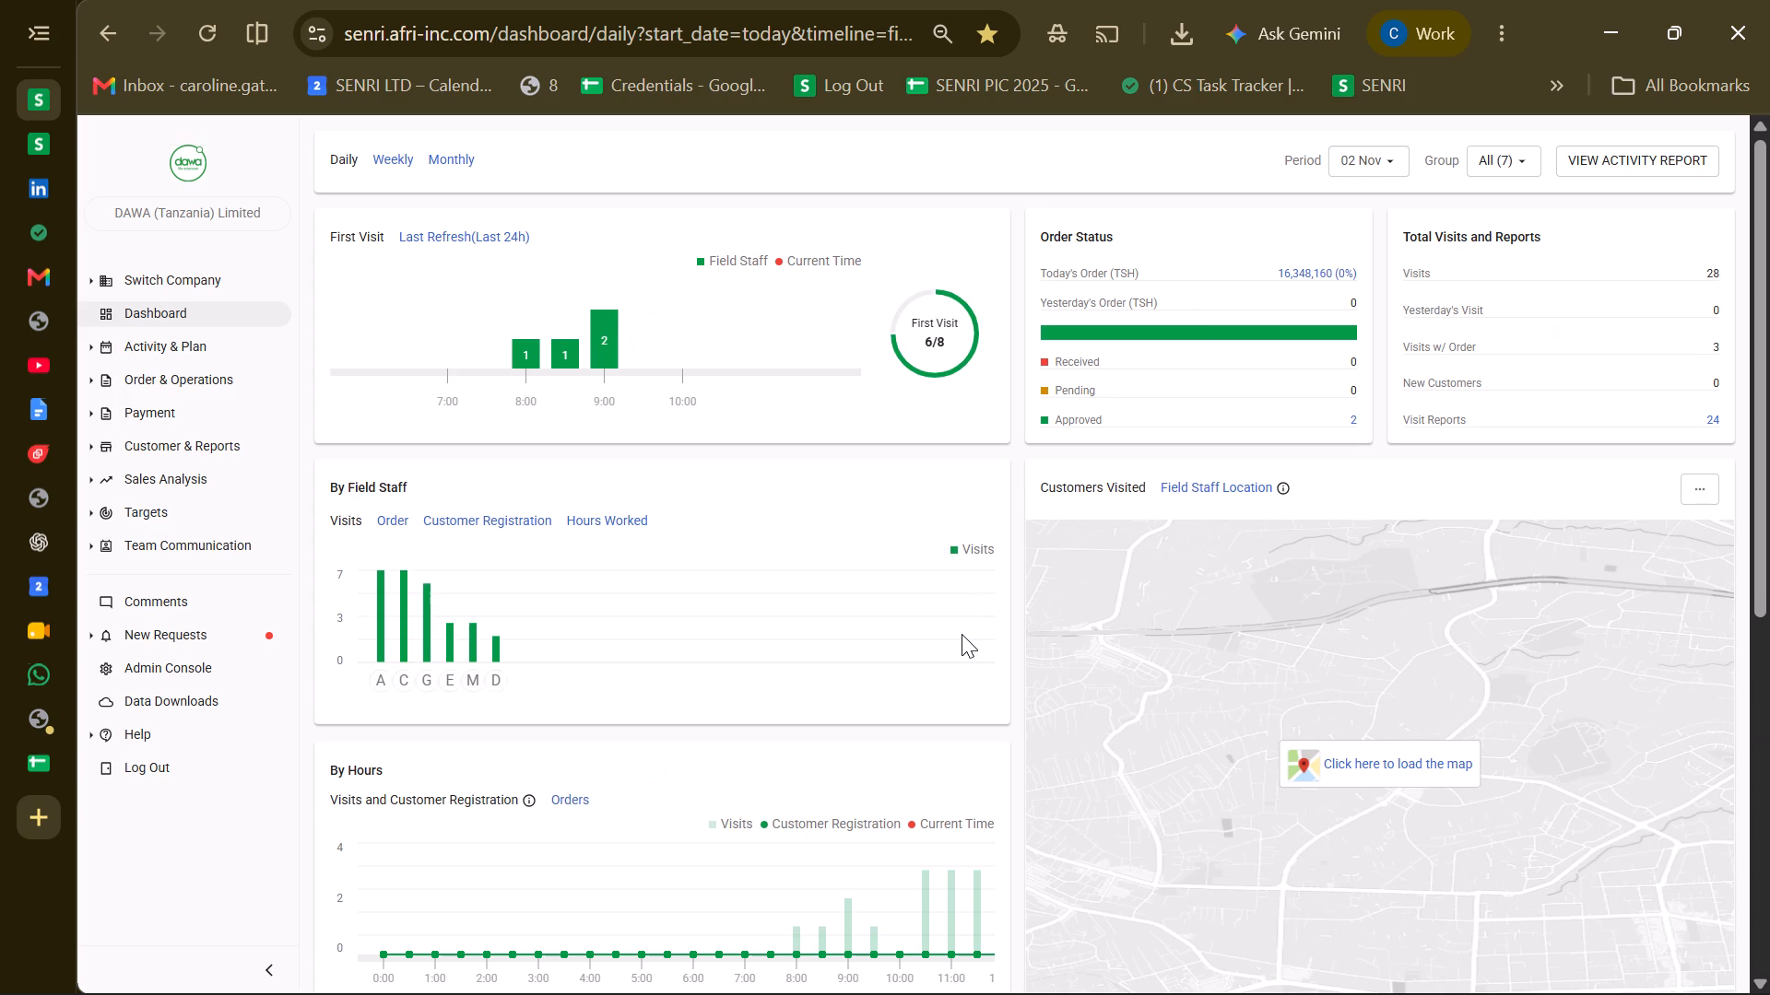
Open the Activity Report for DAWA (Tanzania) Limited.
click(157, 343)
click(155, 363)
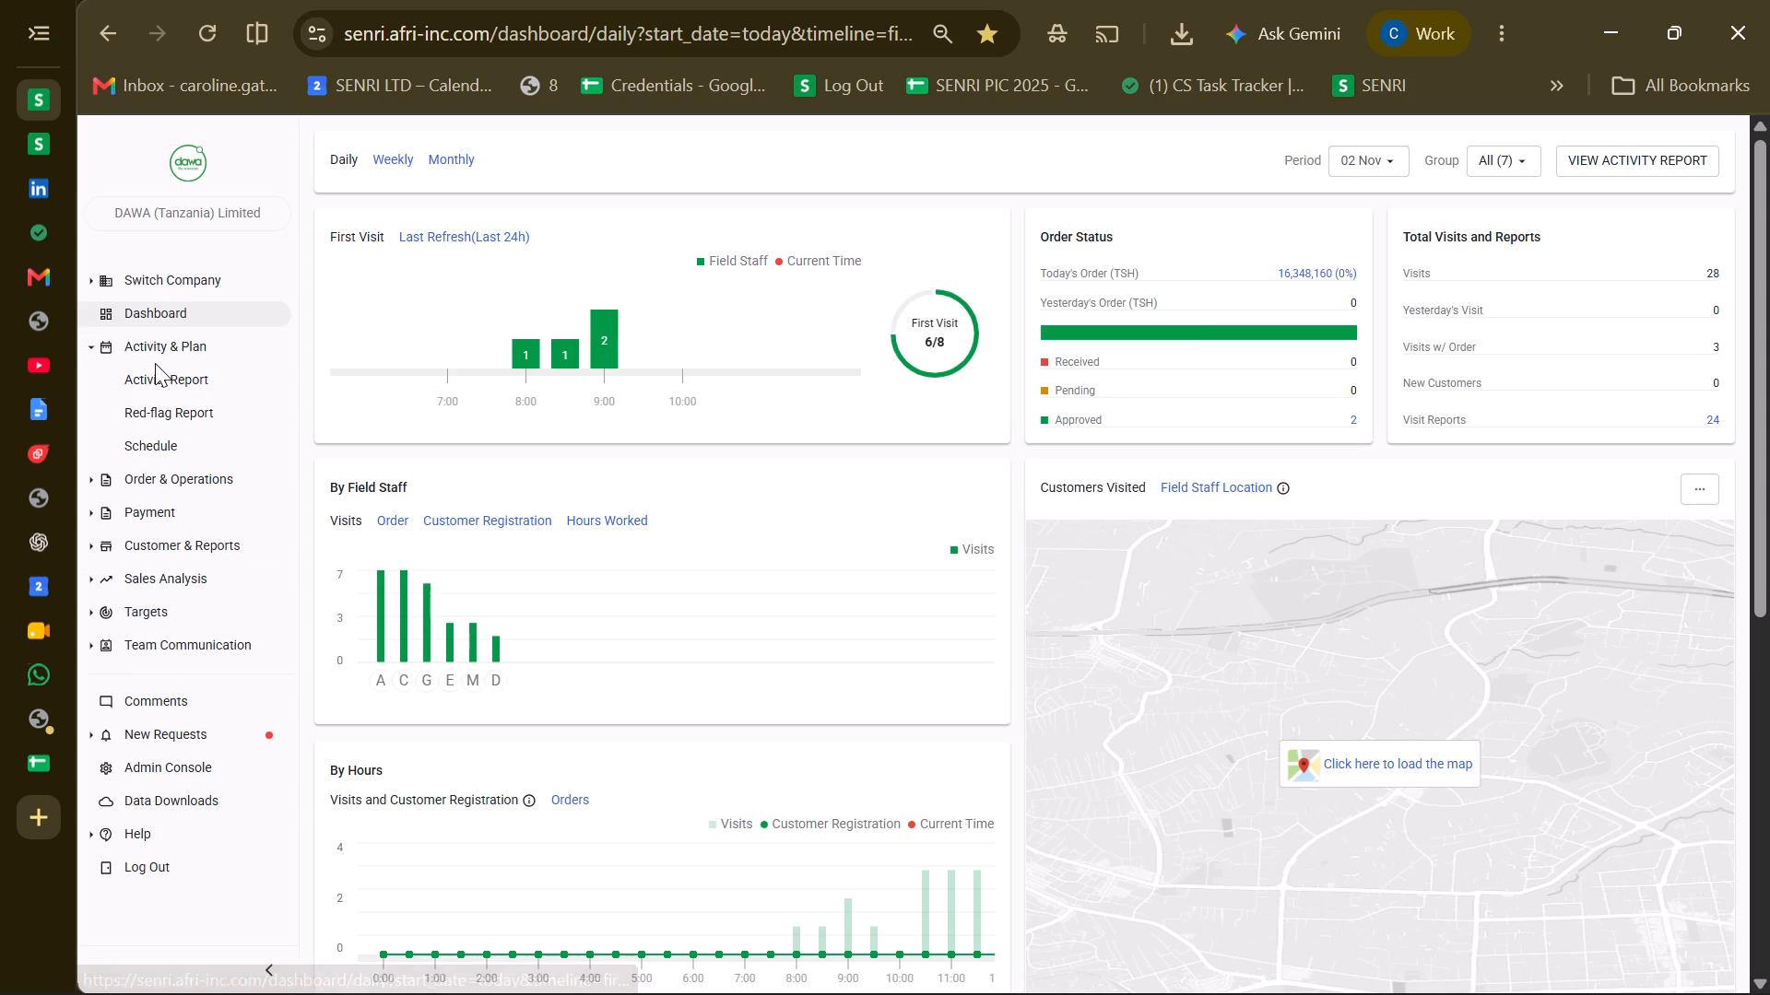
click(146, 382)
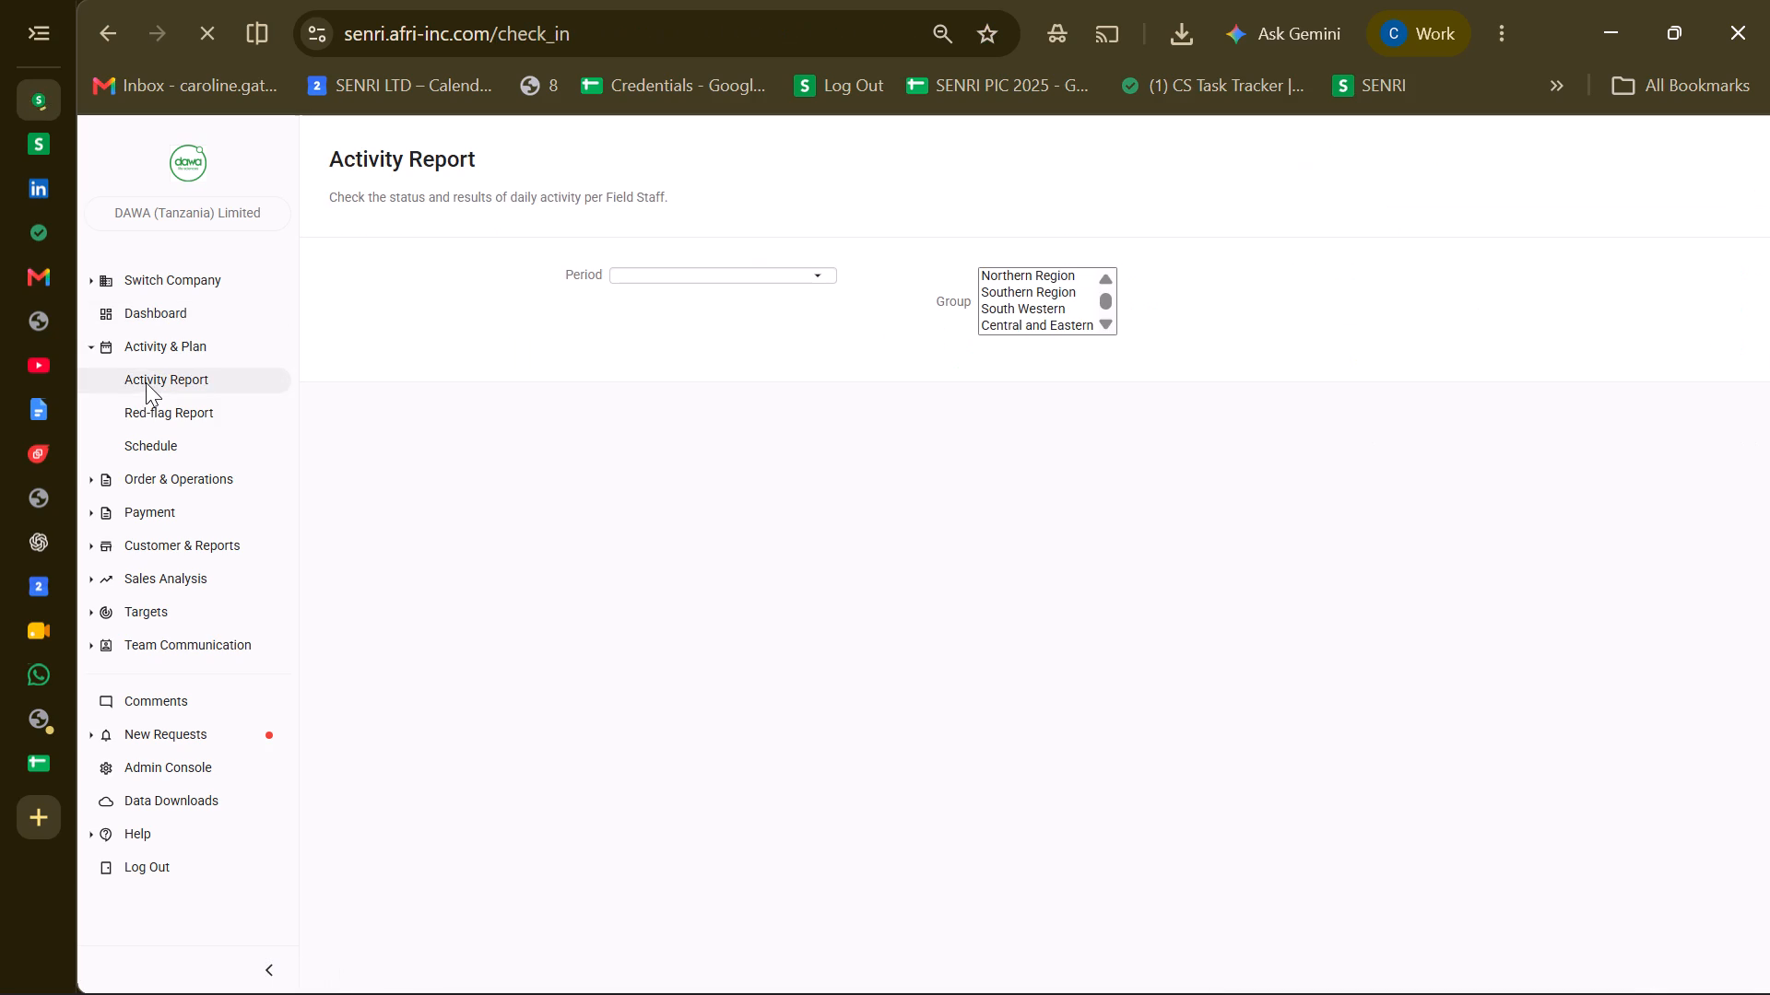
Switch the active company to Medisel (Kenya) Limited.
click(160, 276)
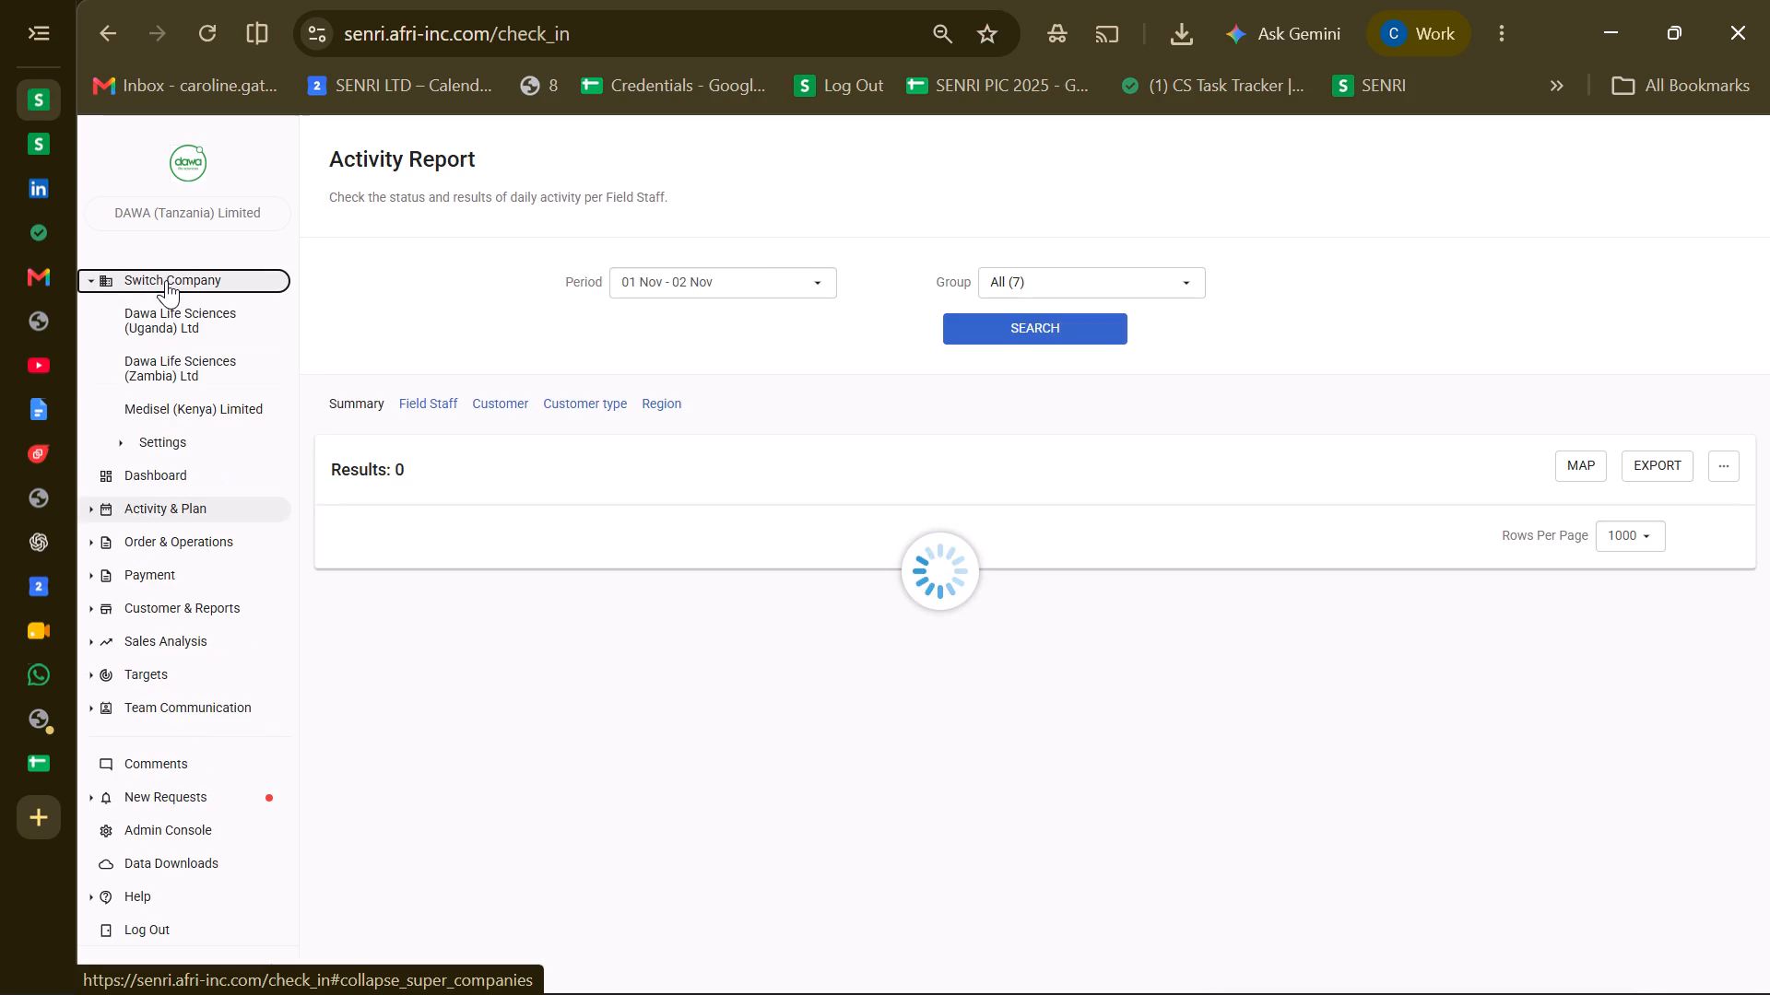
click(166, 280)
double_click(166, 280)
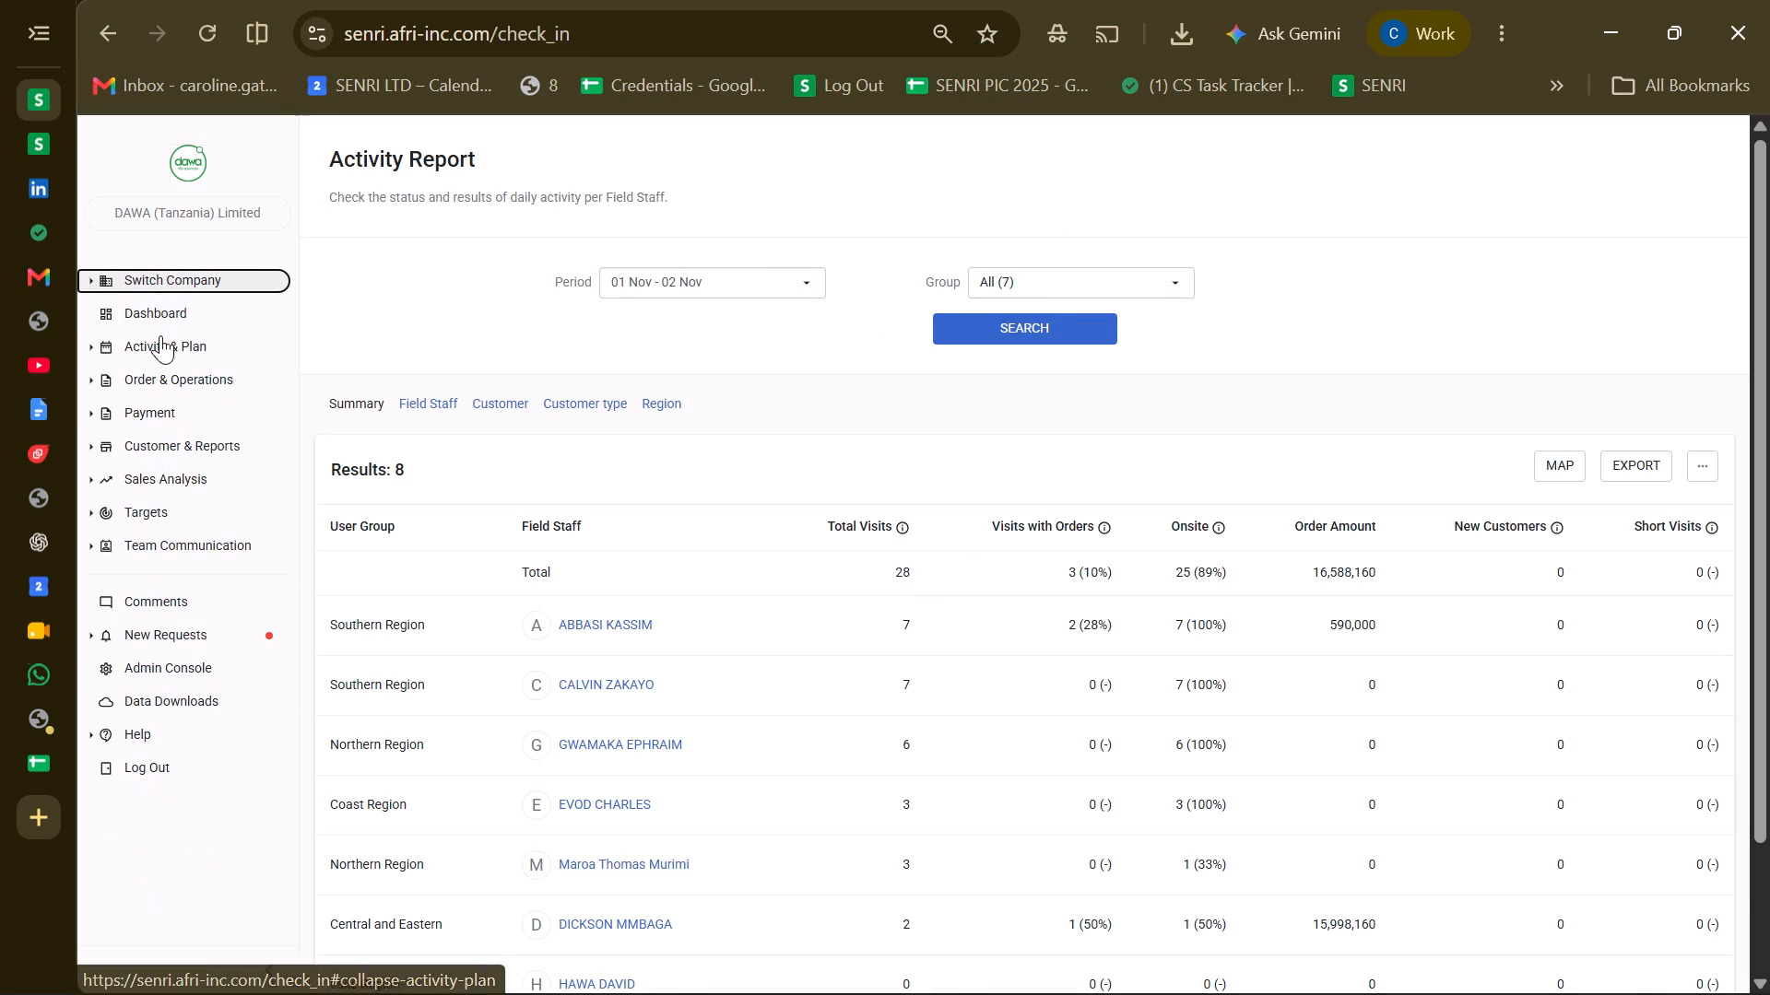
click(155, 287)
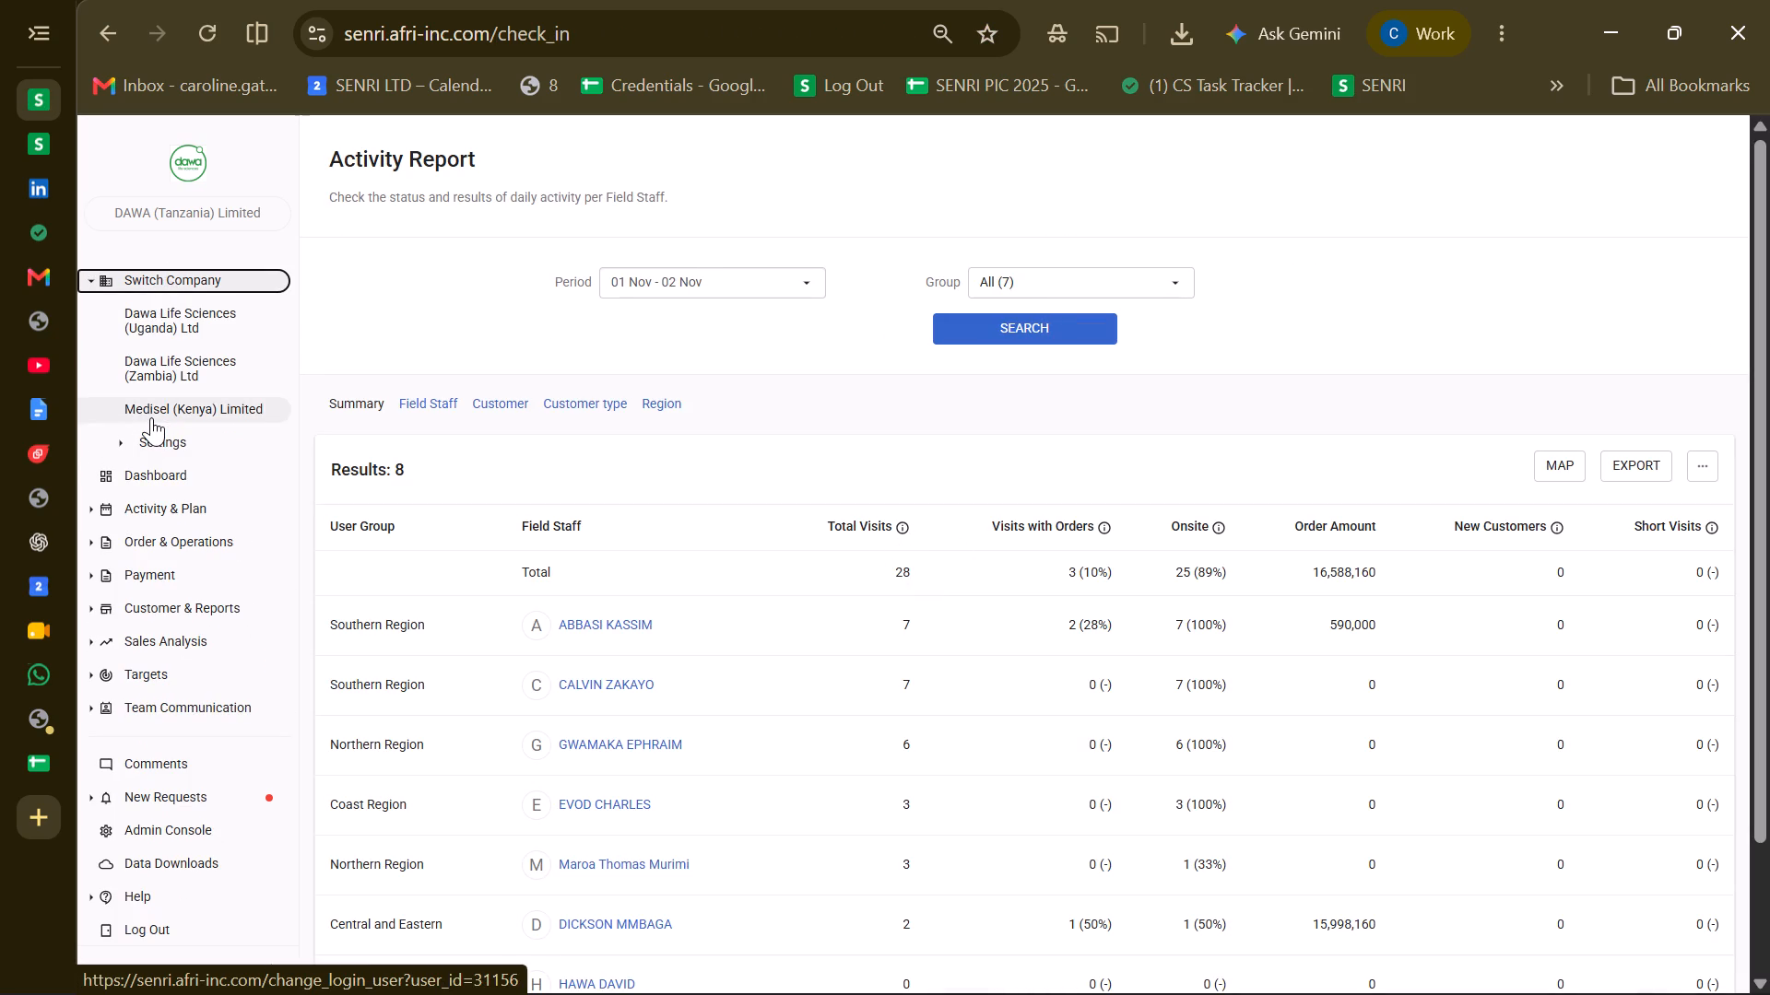
click(151, 417)
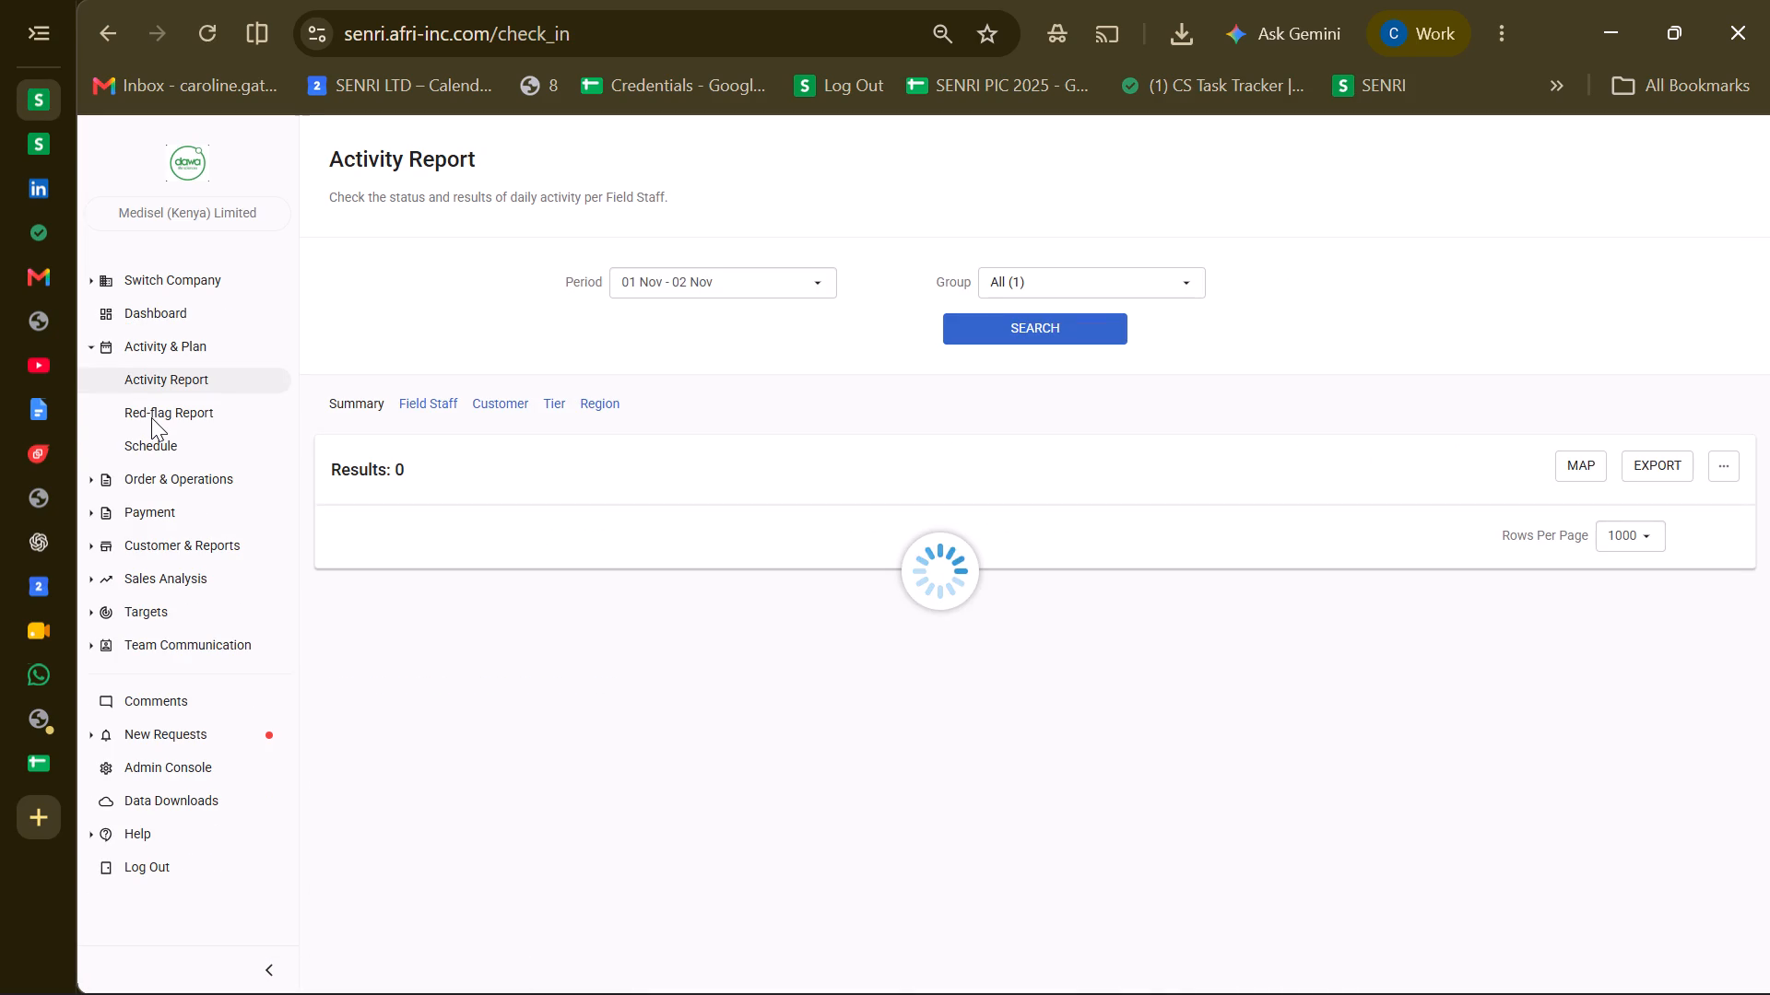
Set the Activity Report period to last month, 01 Oct - 31 Oct, and run the search for all groups.
click(675, 280)
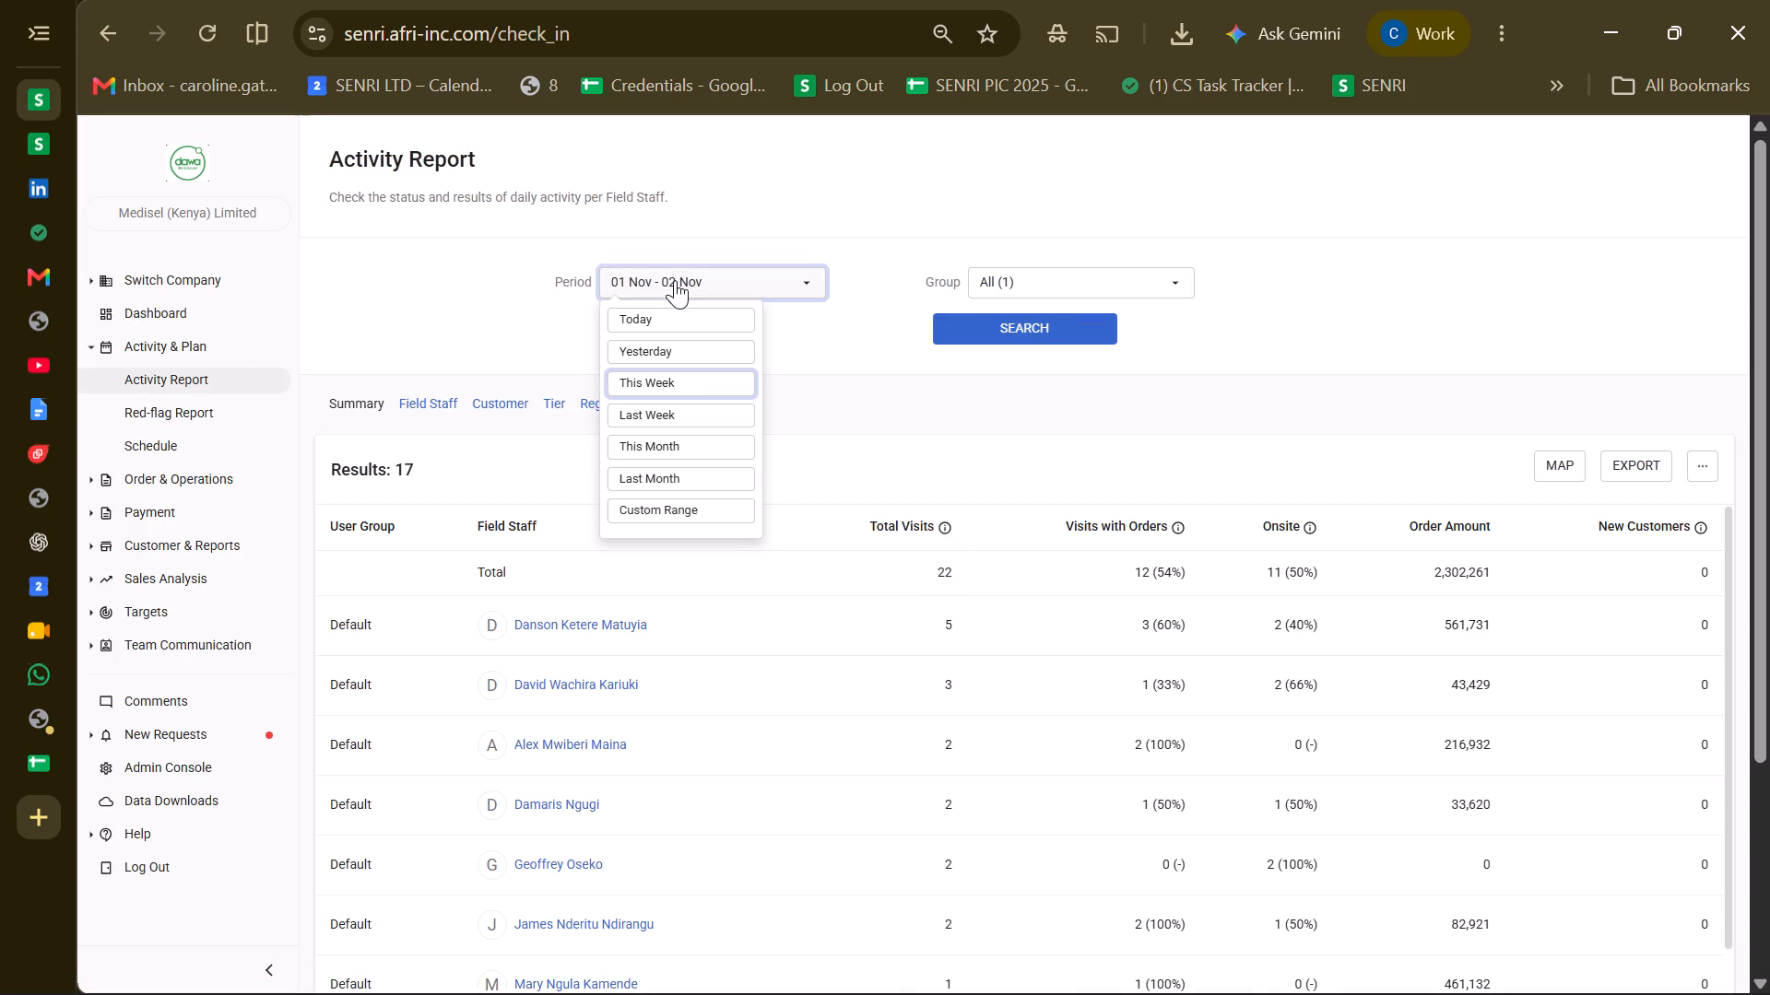
click(660, 441)
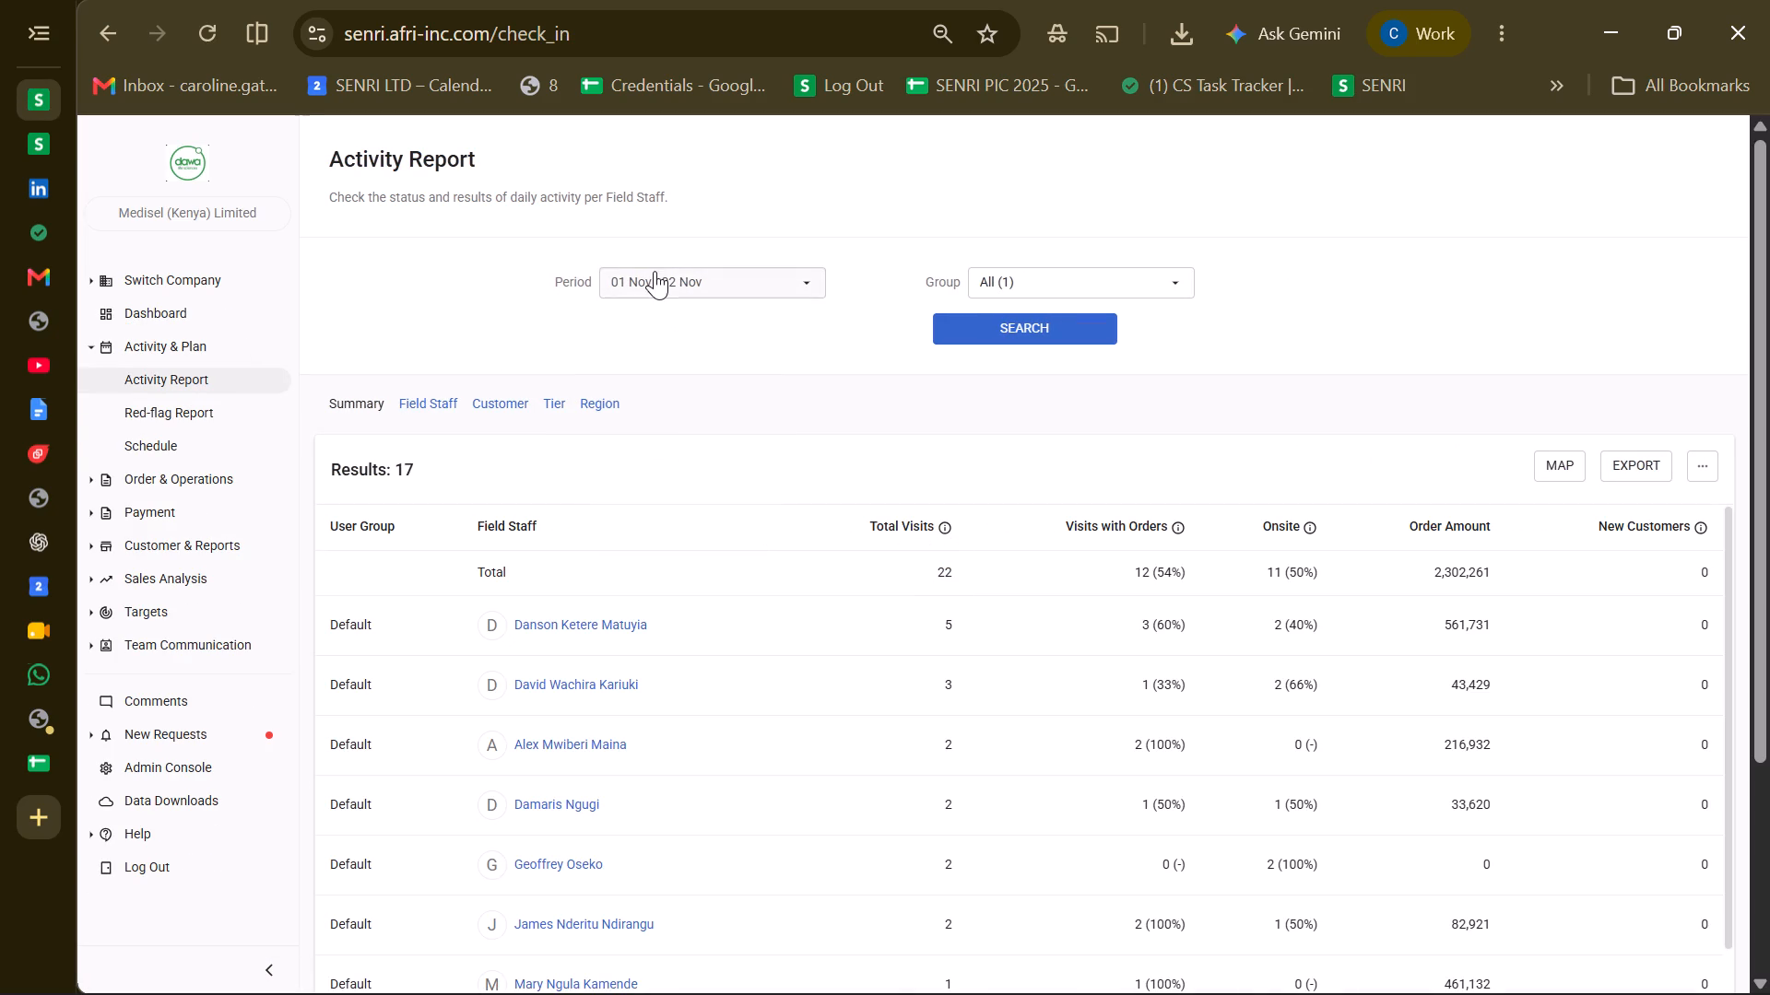
click(654, 271)
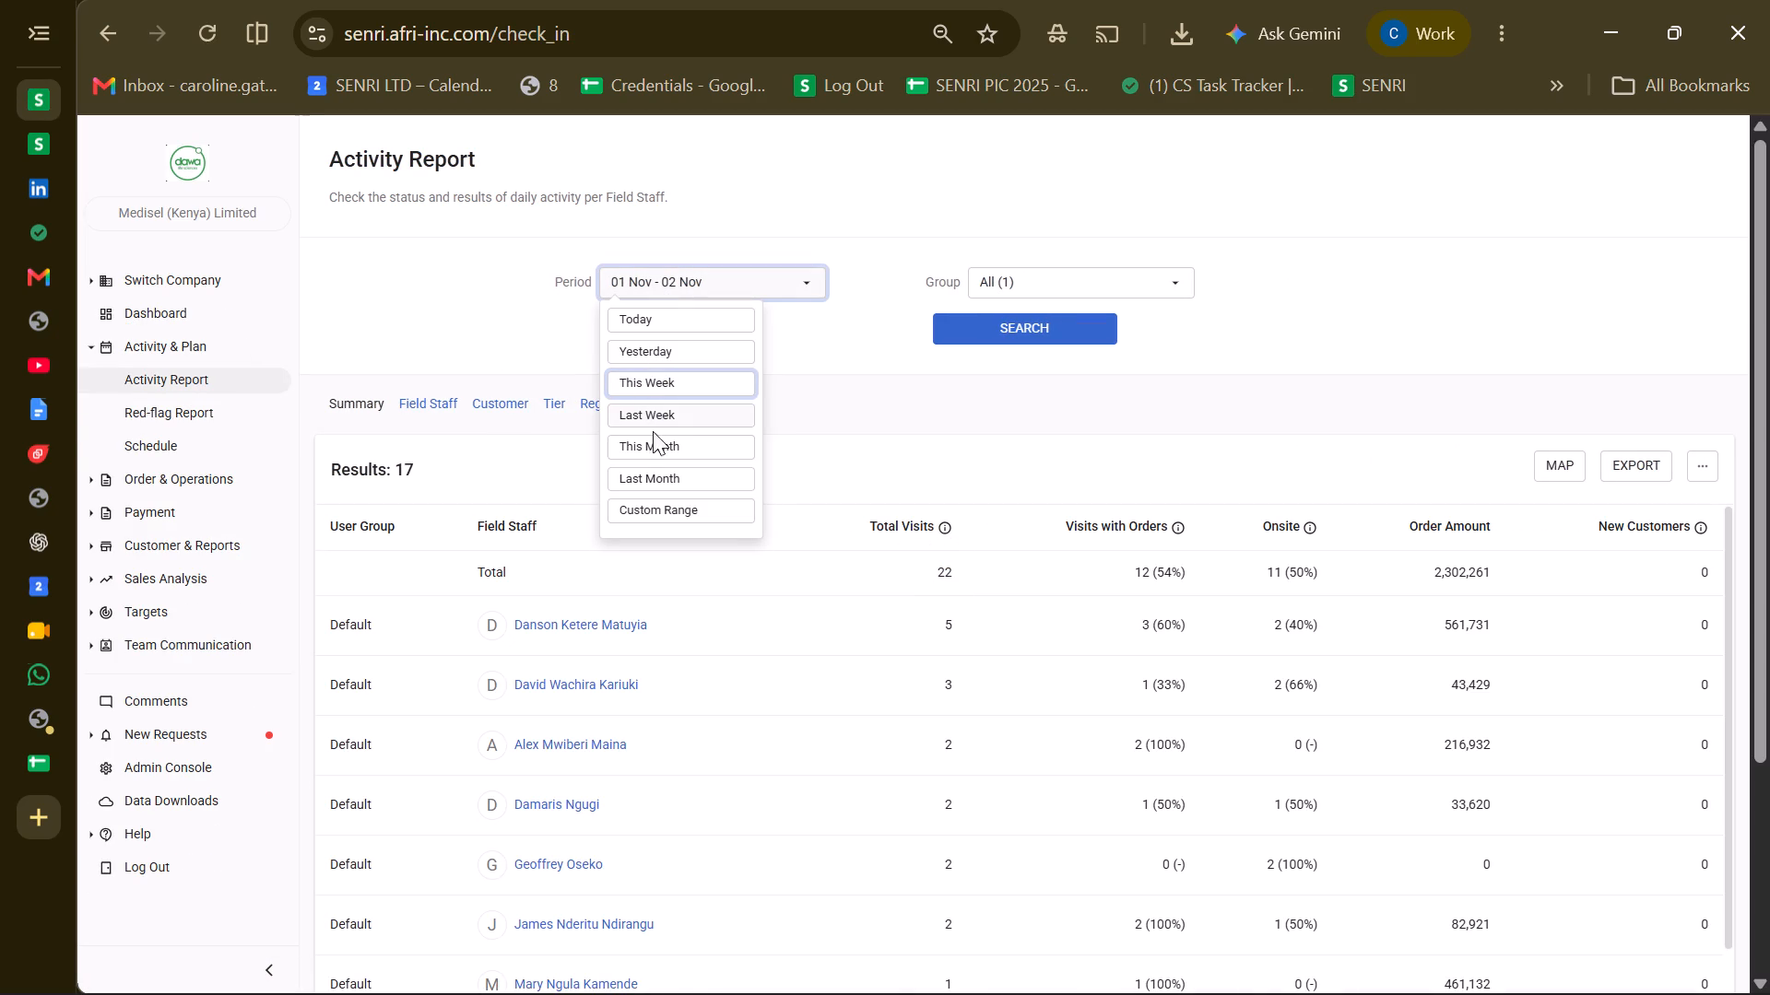
click(648, 473)
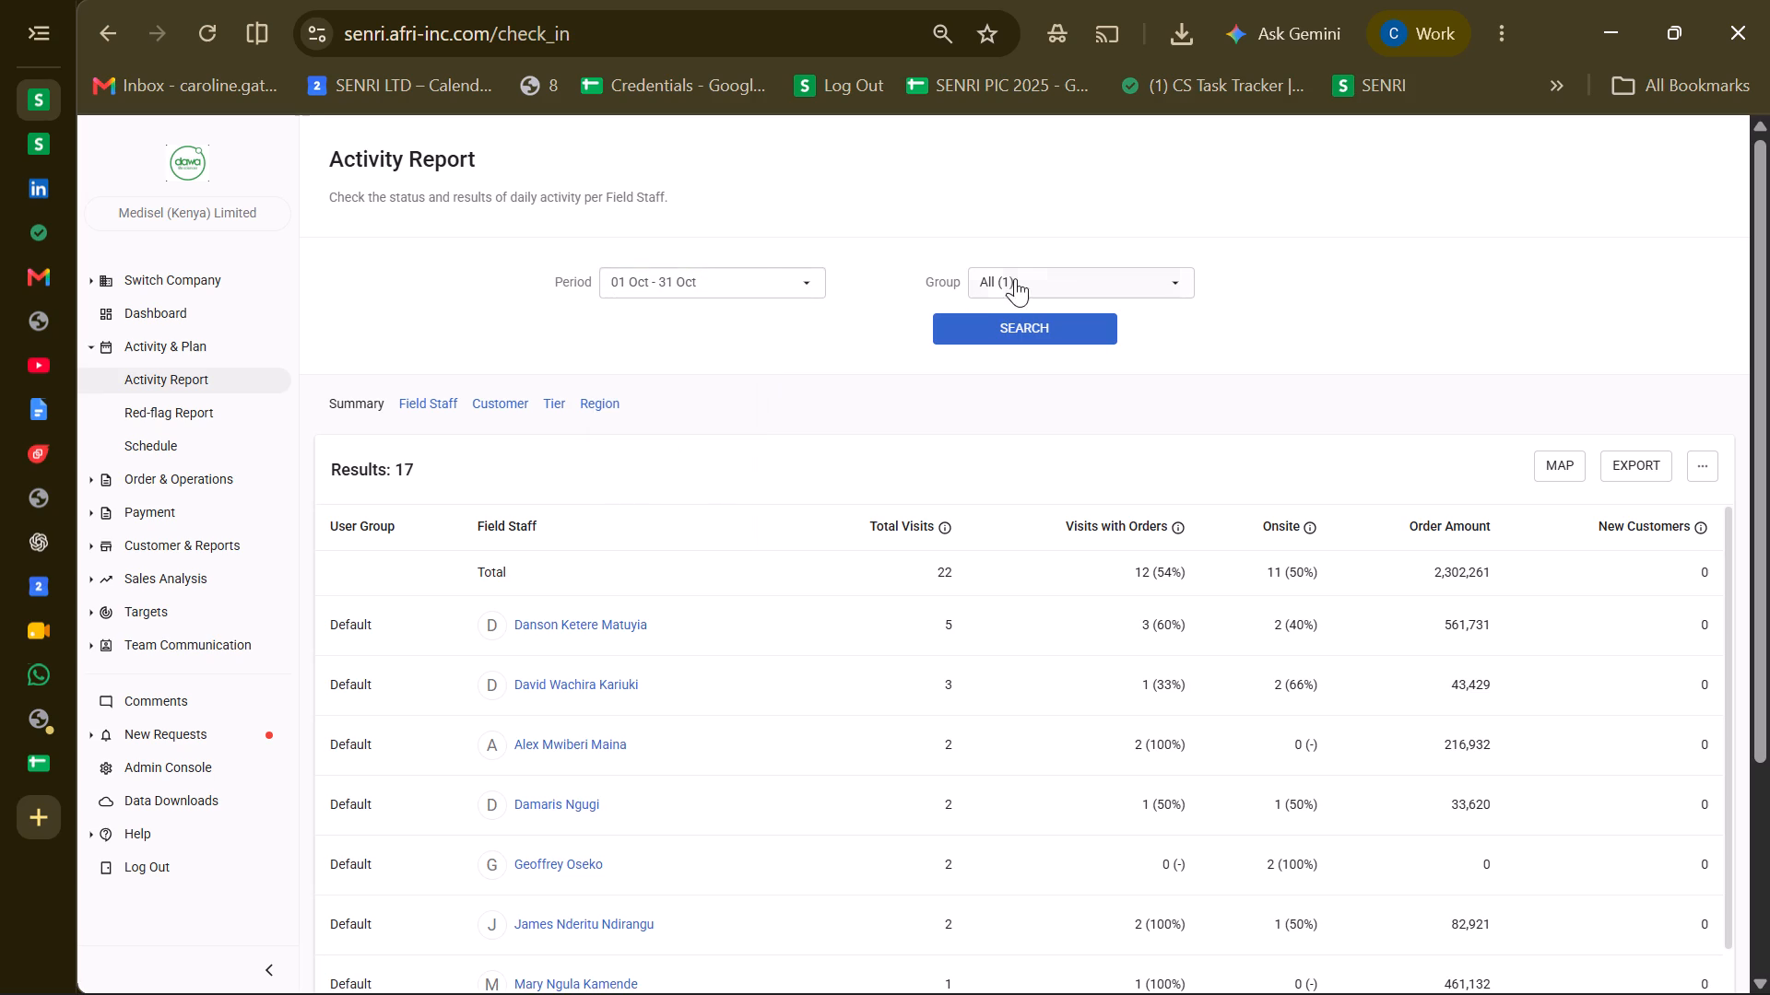
click(1022, 331)
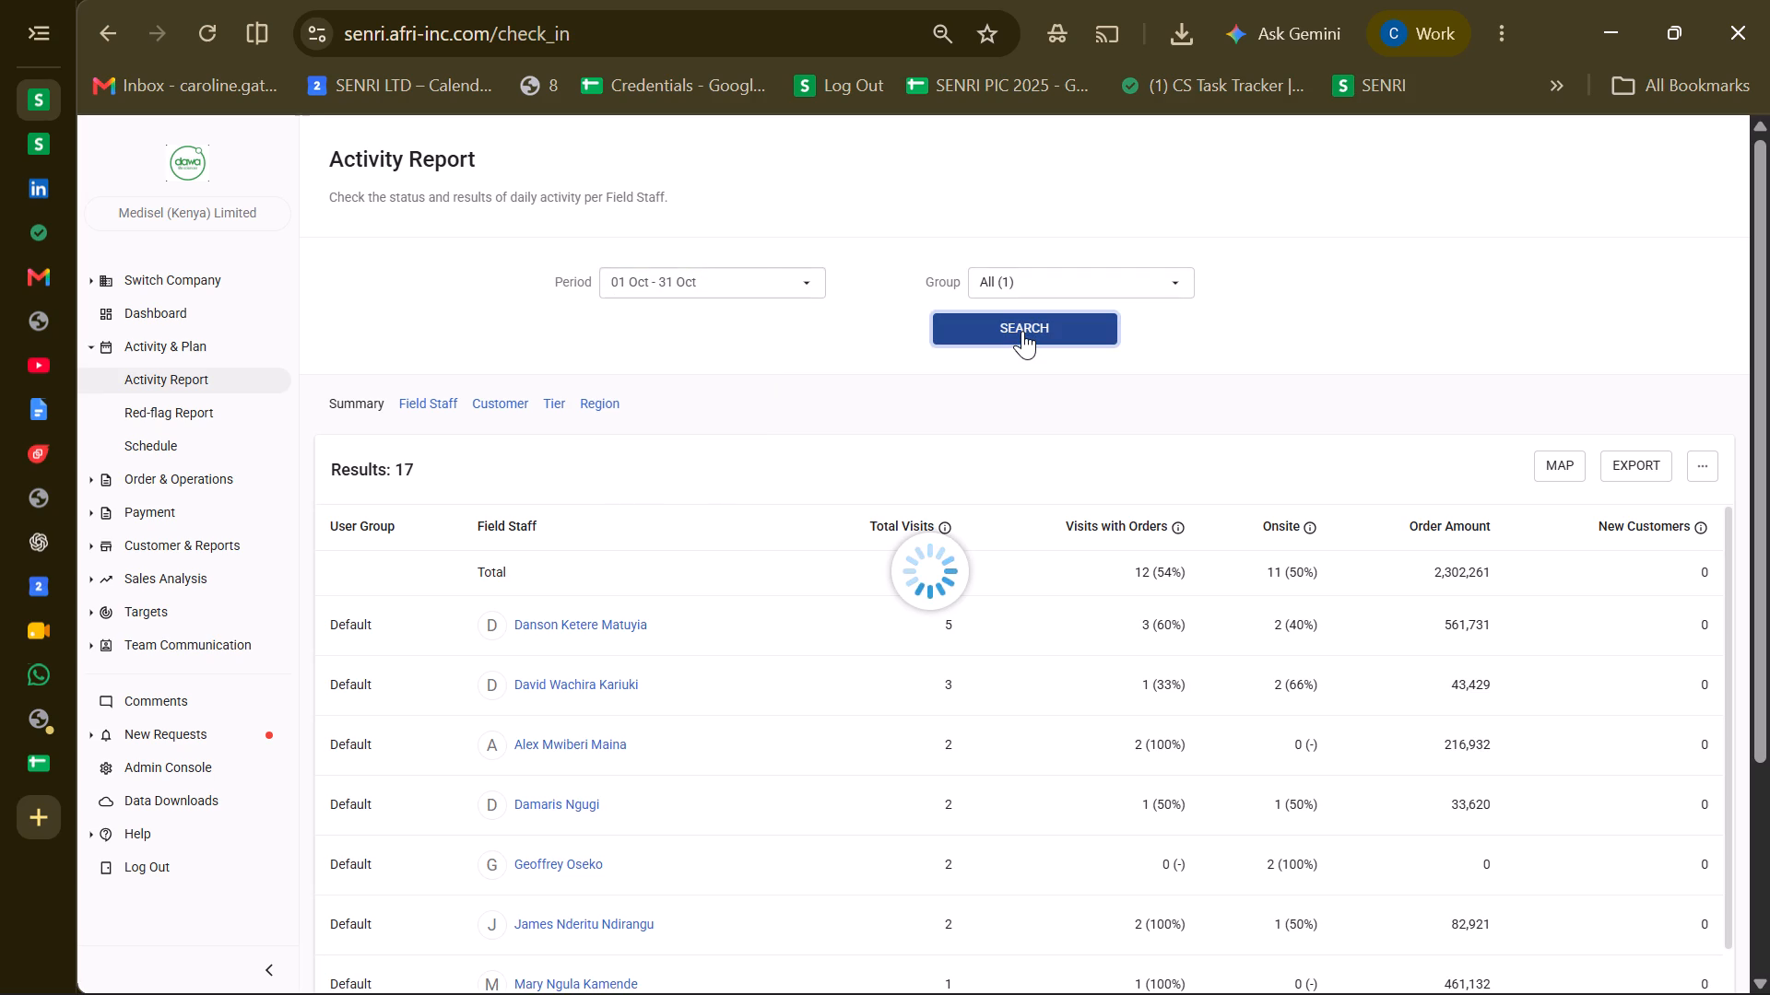
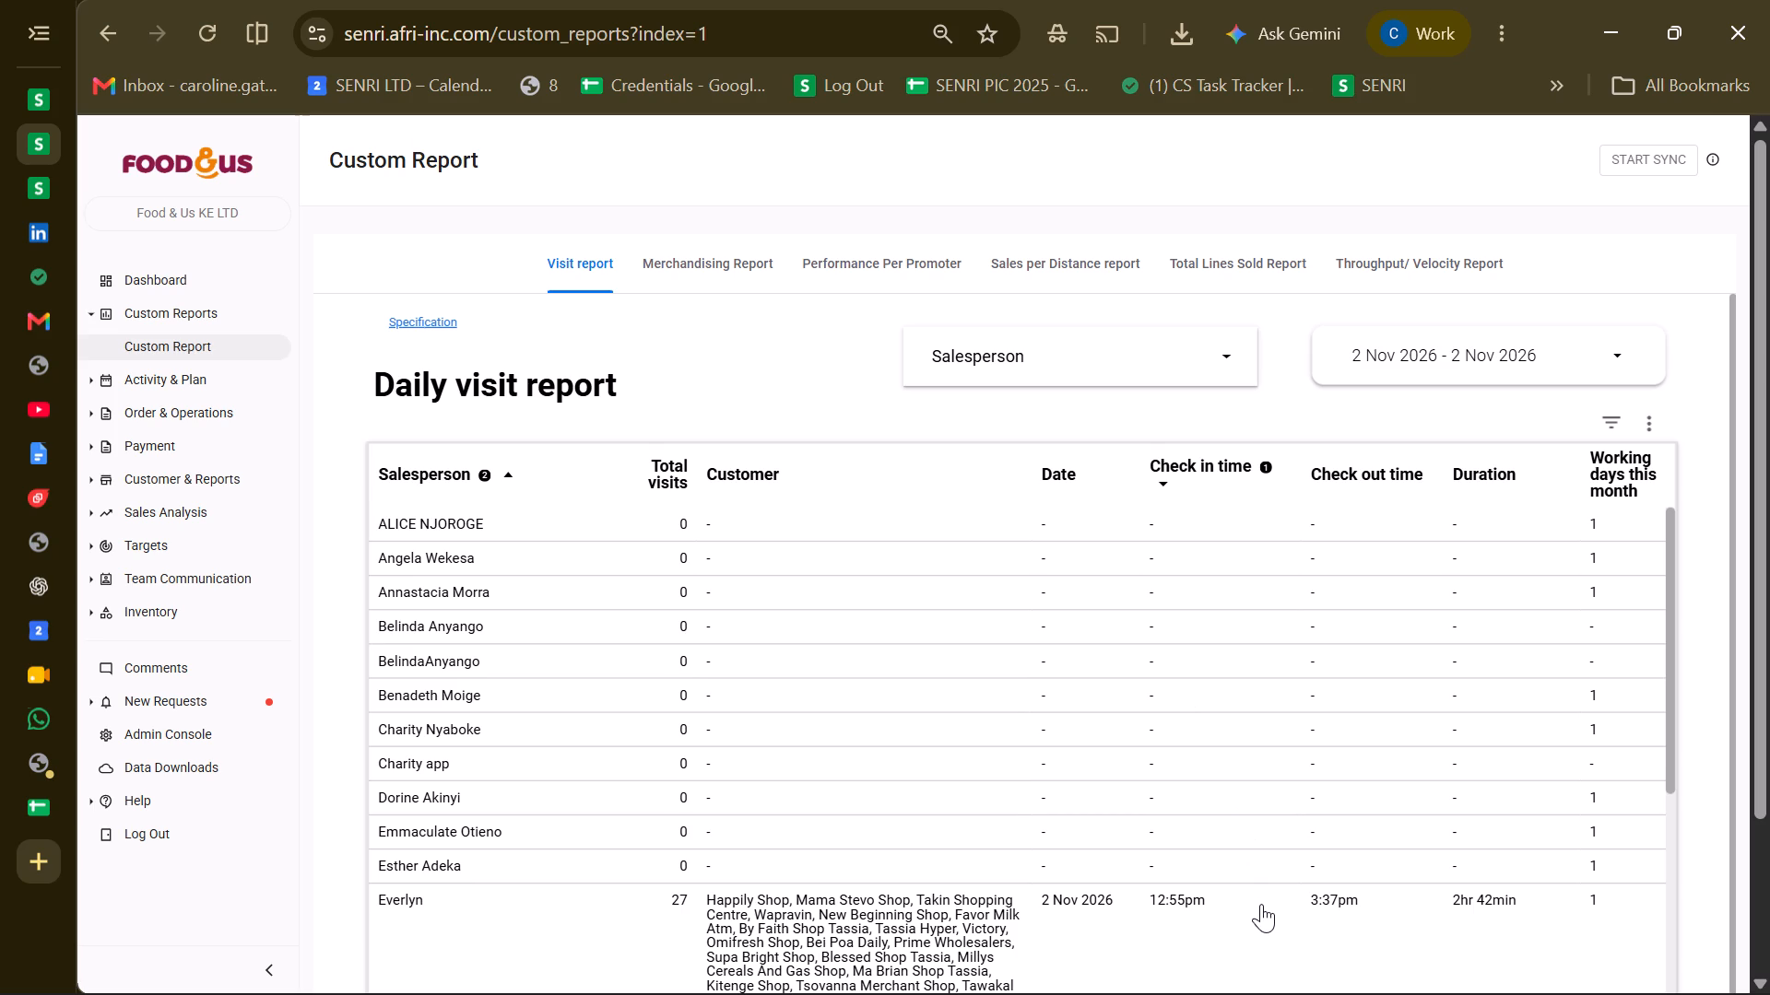
Open the Activity Report for Food & Us KE LTD and run the search for last month, 01 Oct - 31 Oct.
click(147, 369)
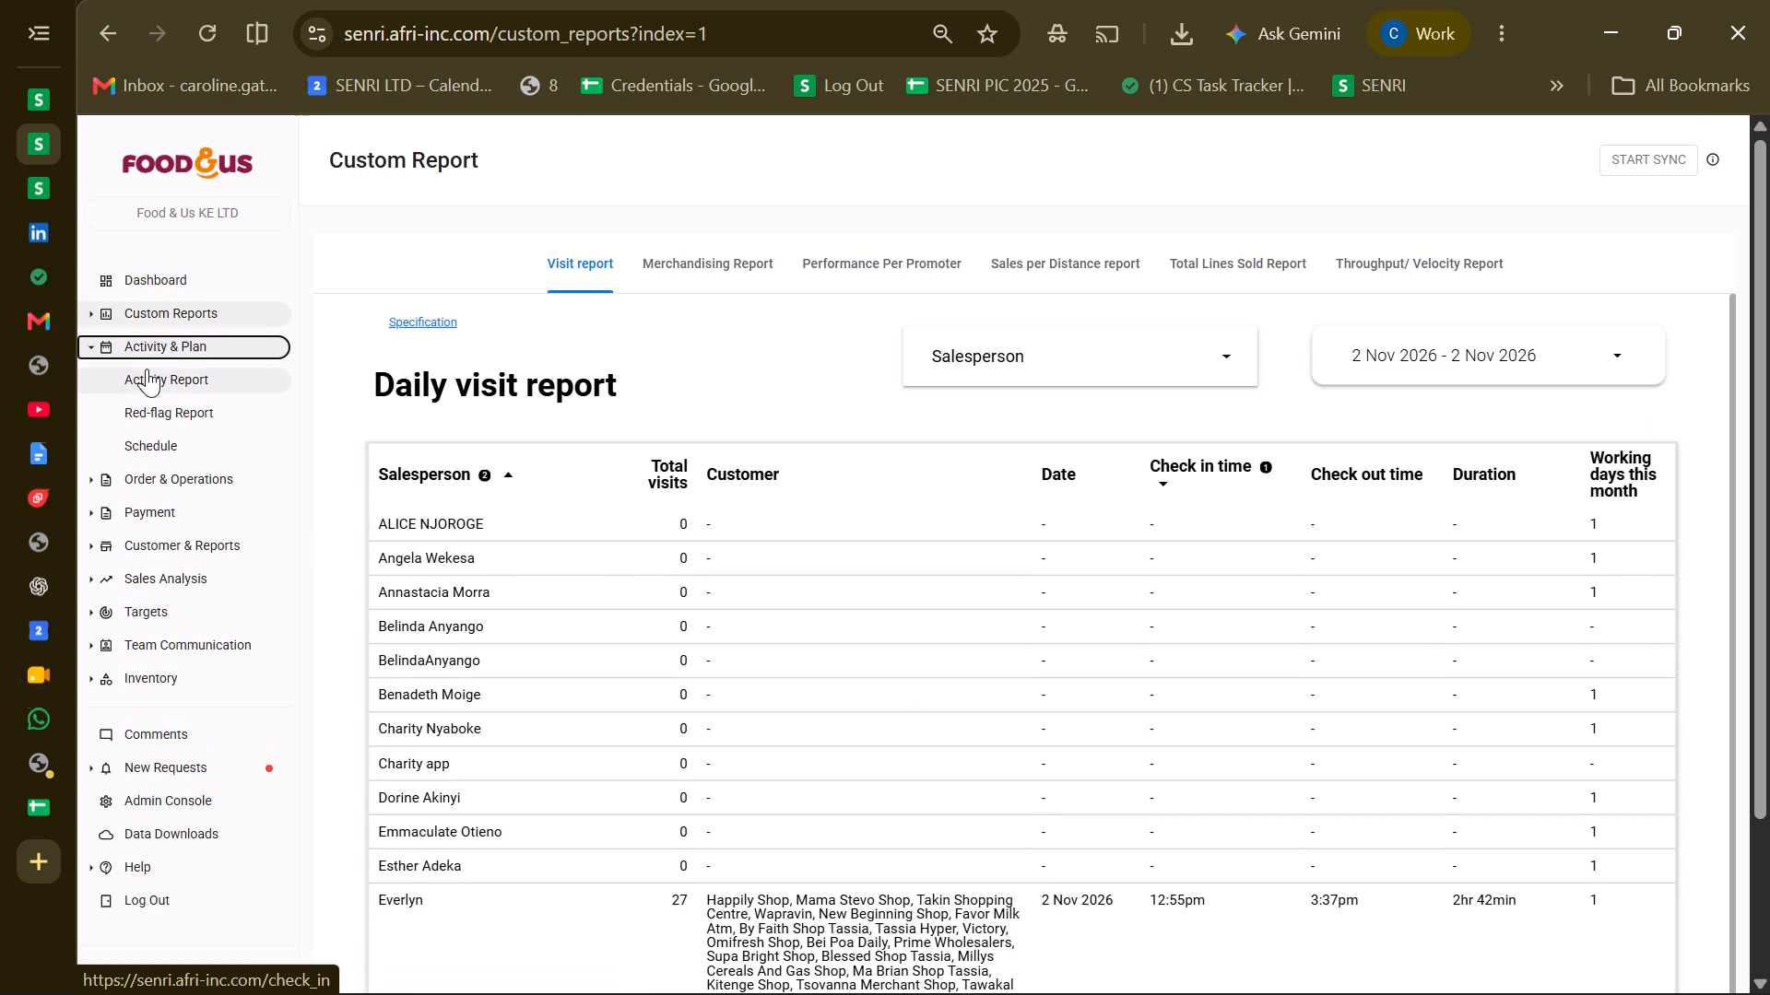
click(143, 380)
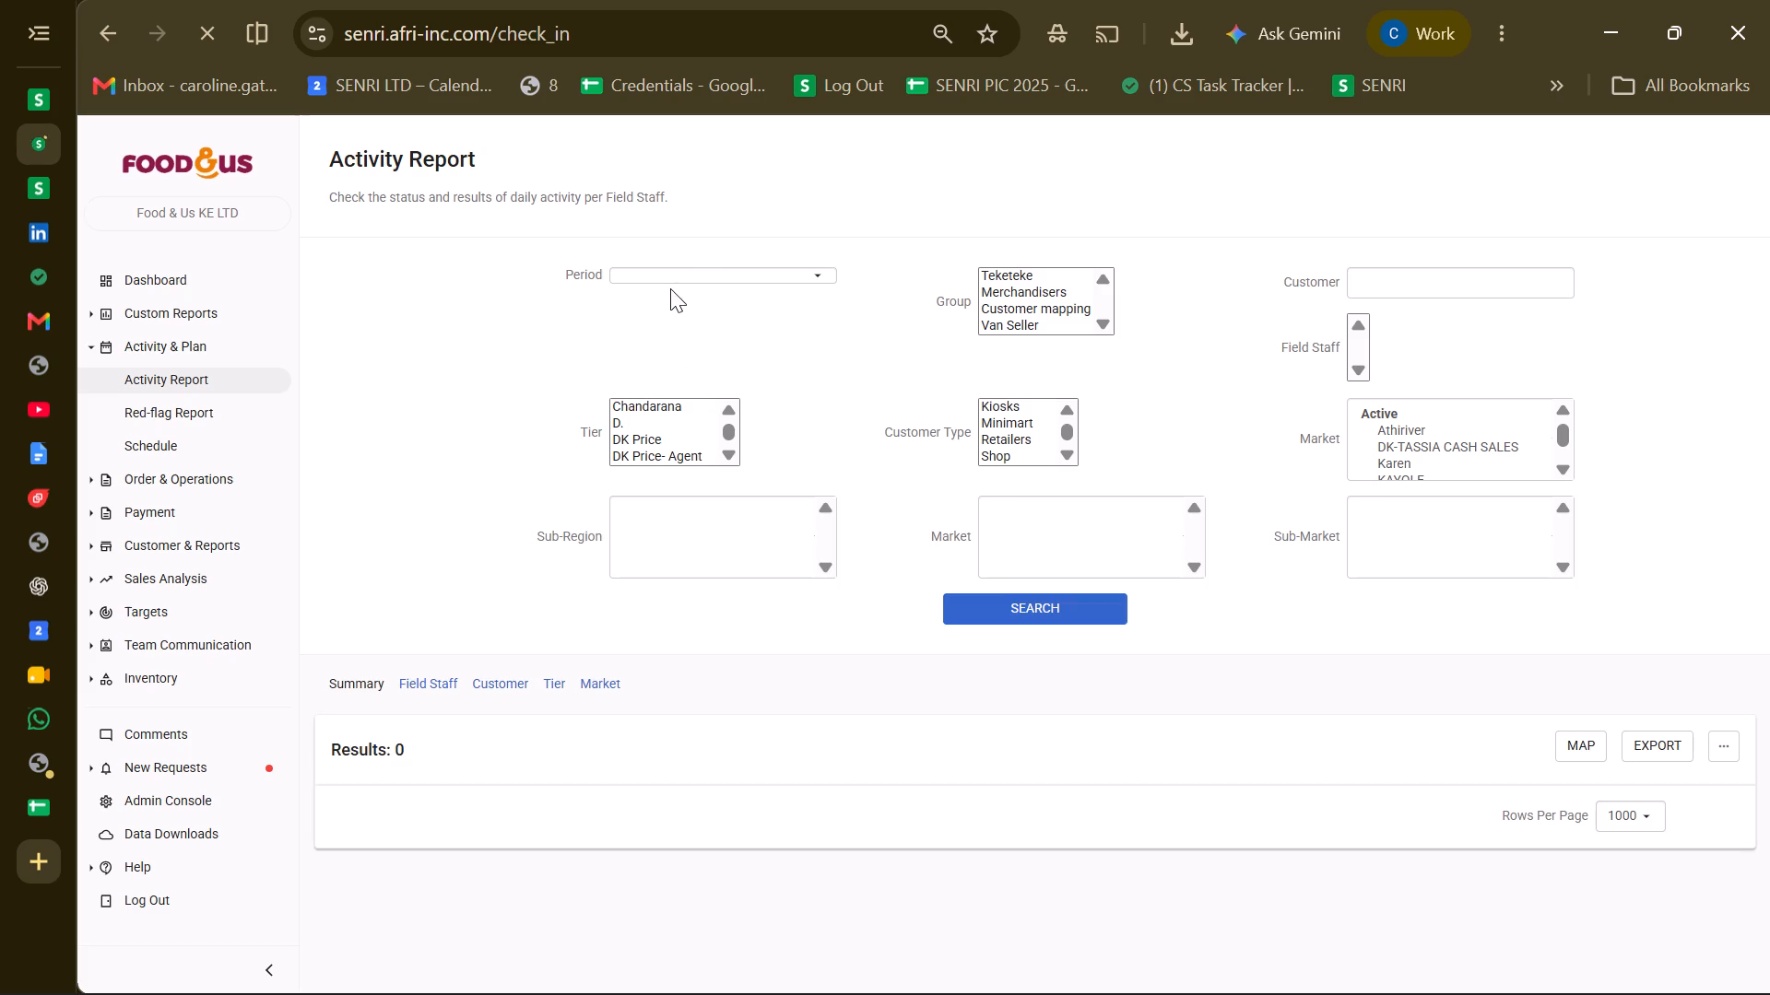
click(664, 278)
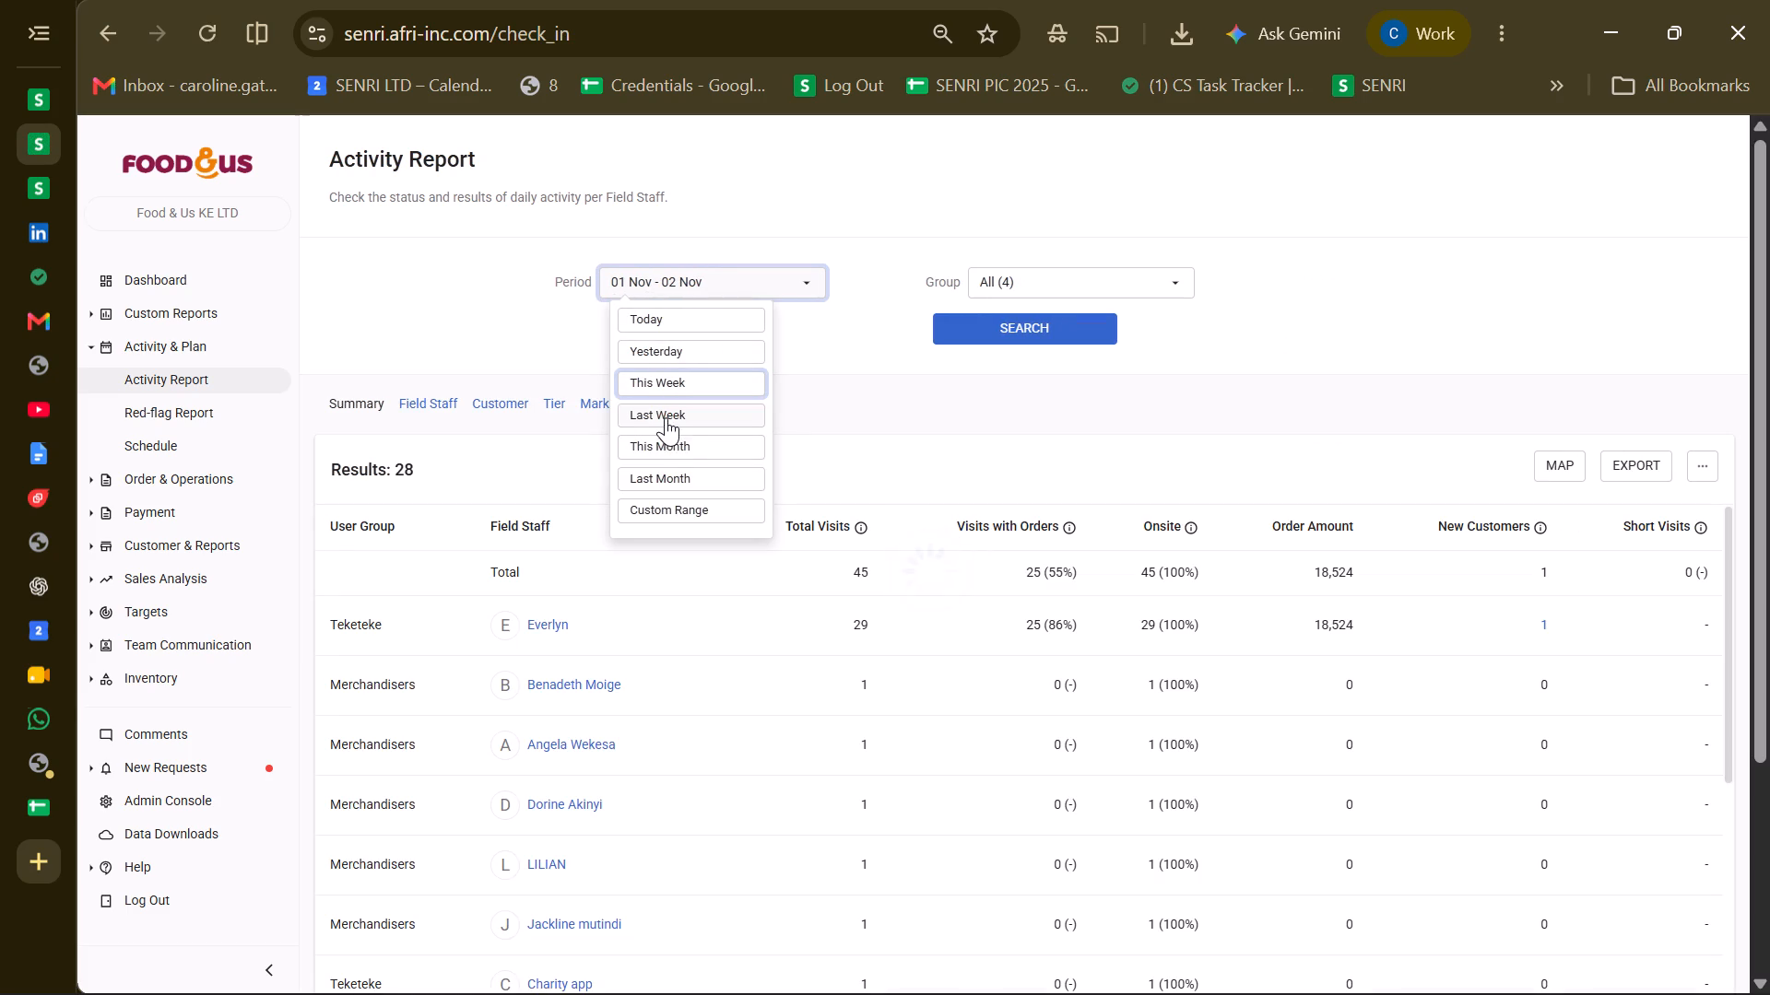
click(662, 467)
click(1024, 327)
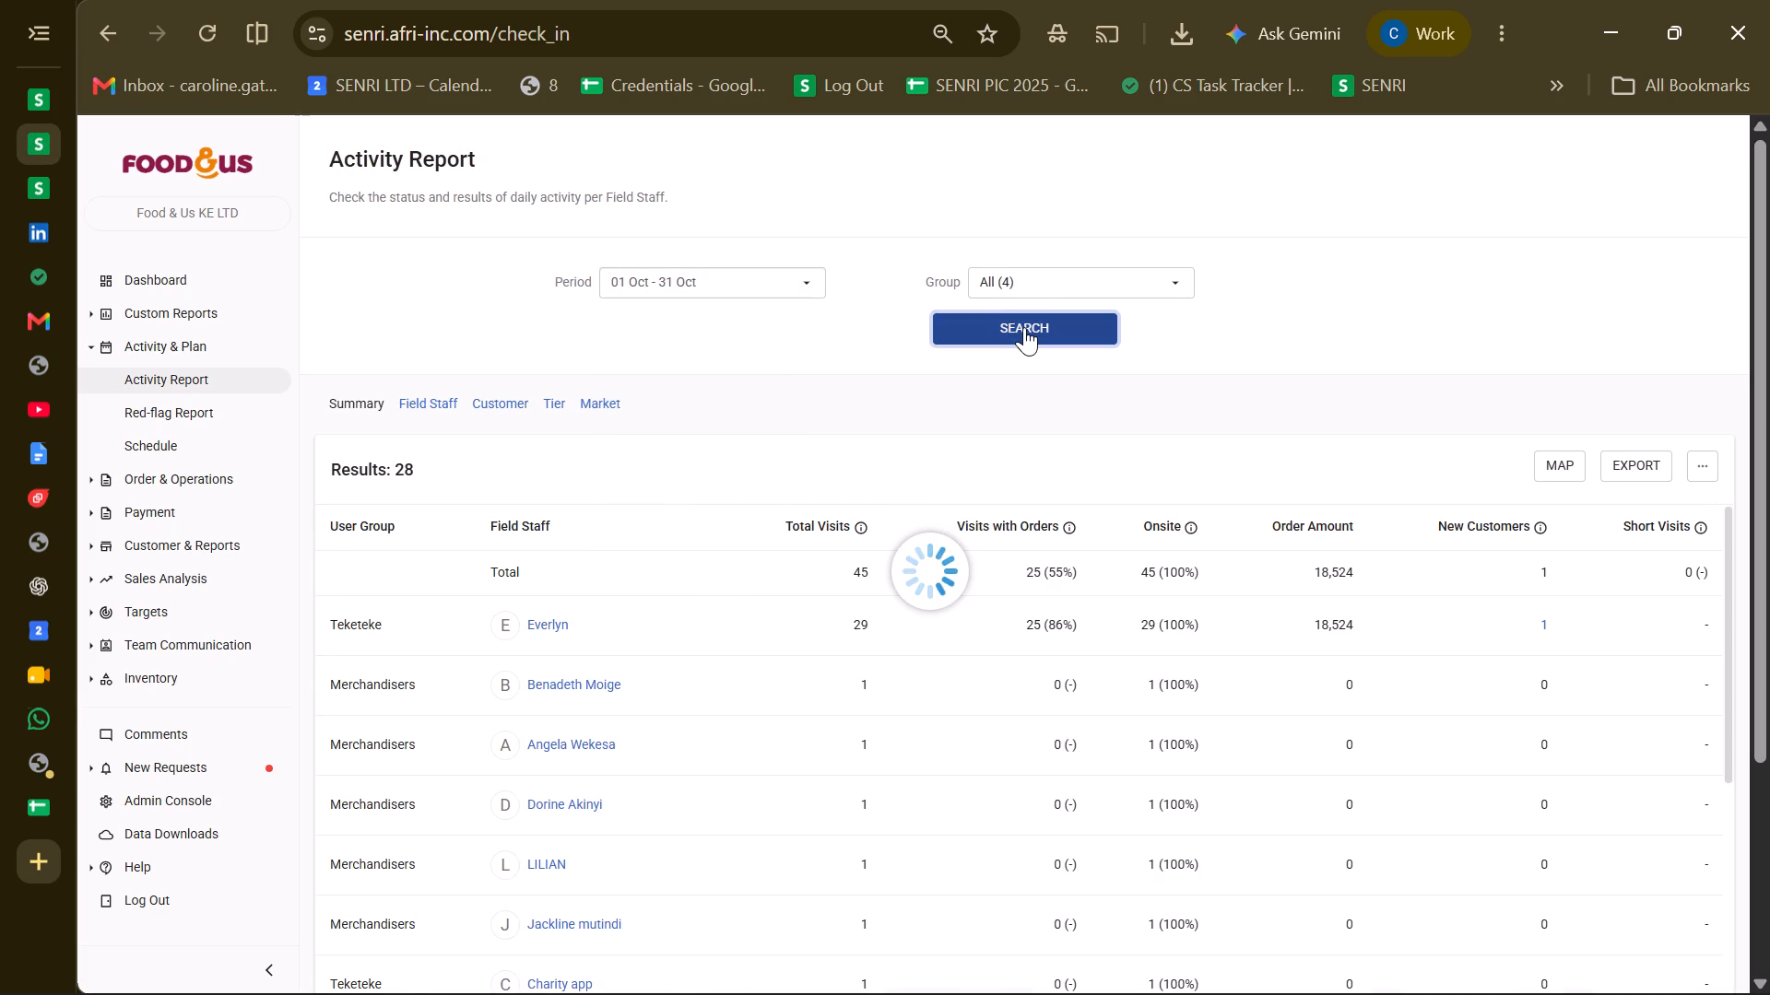
Find the merchandiser matching "ange" in the results and examine the map and visit list in their 01 Oct daily activity report.
key(ctrl+f)
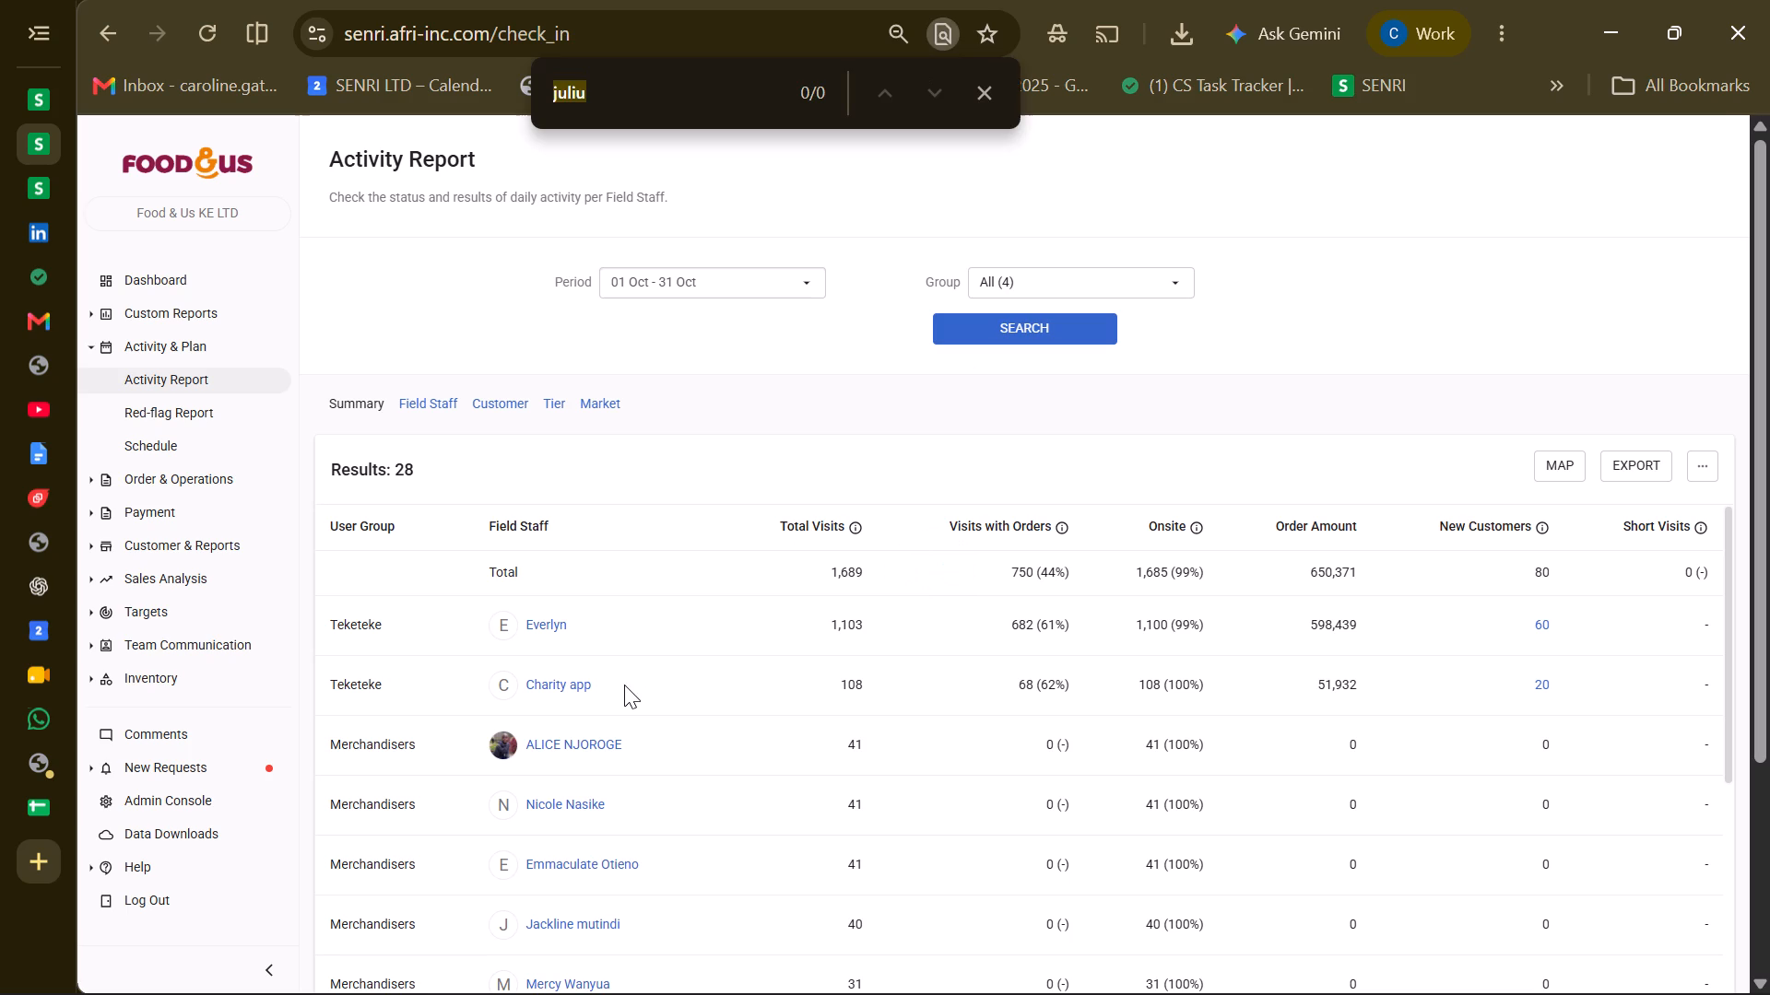
text(angi)
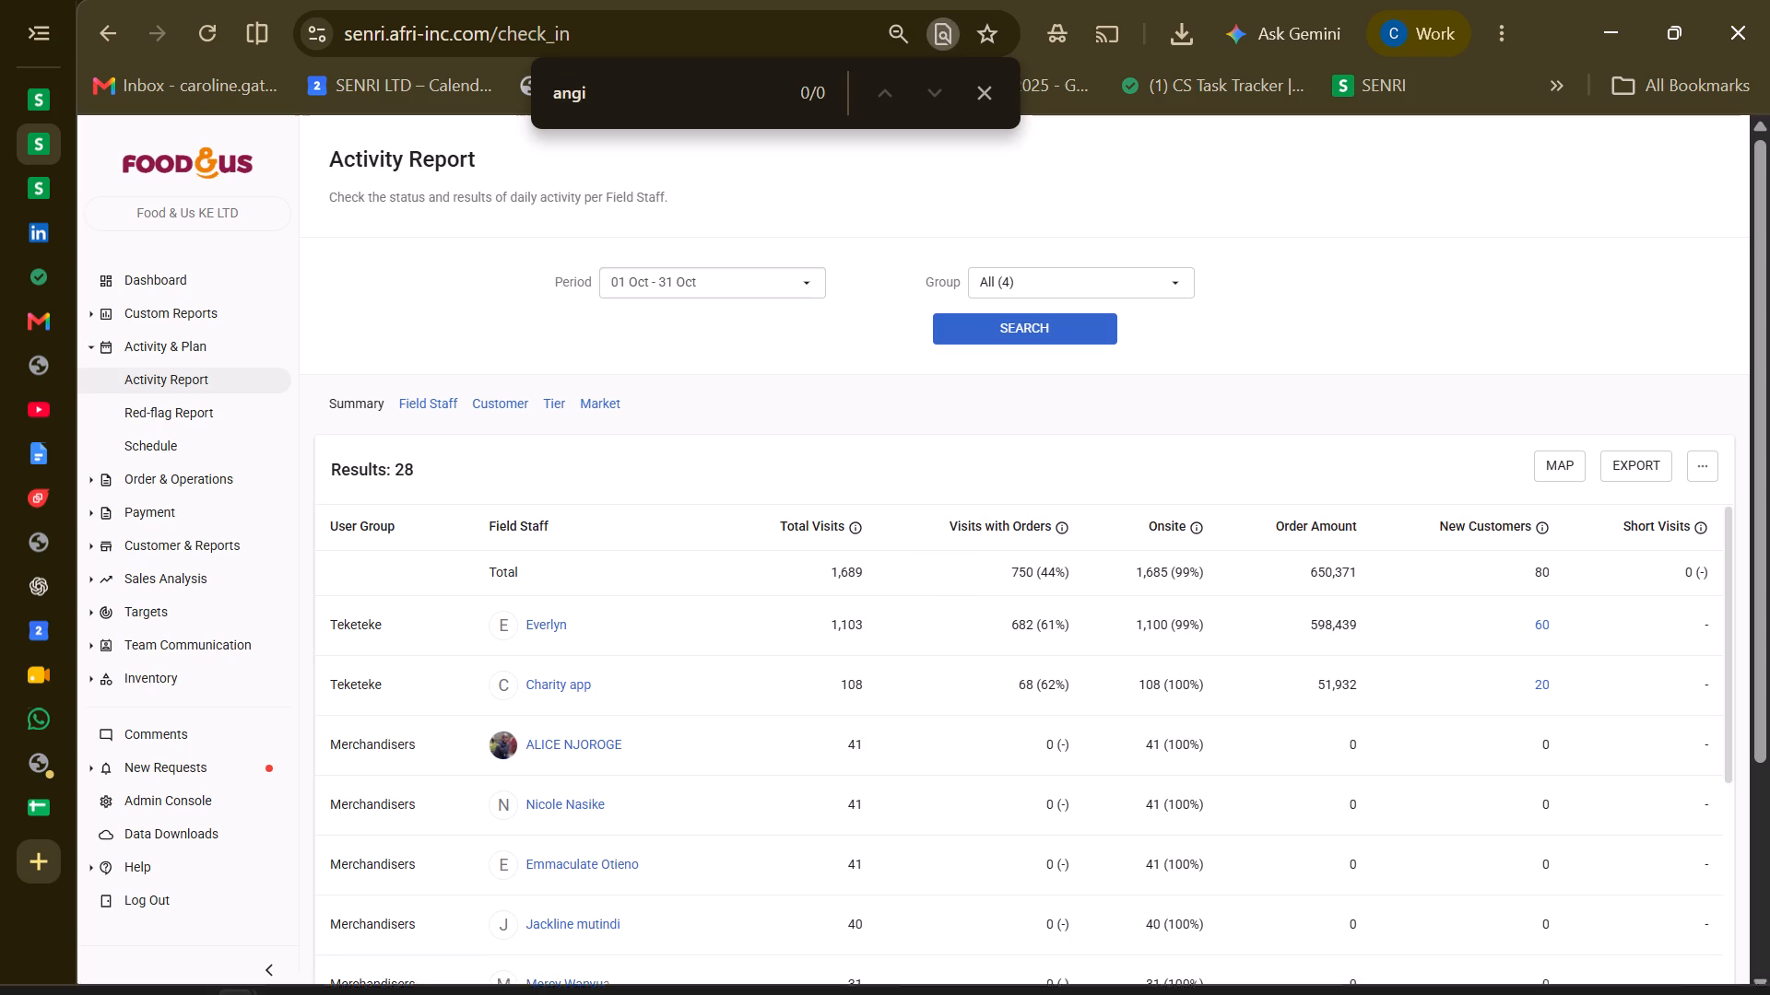
key(Return)
key(BackSpace)
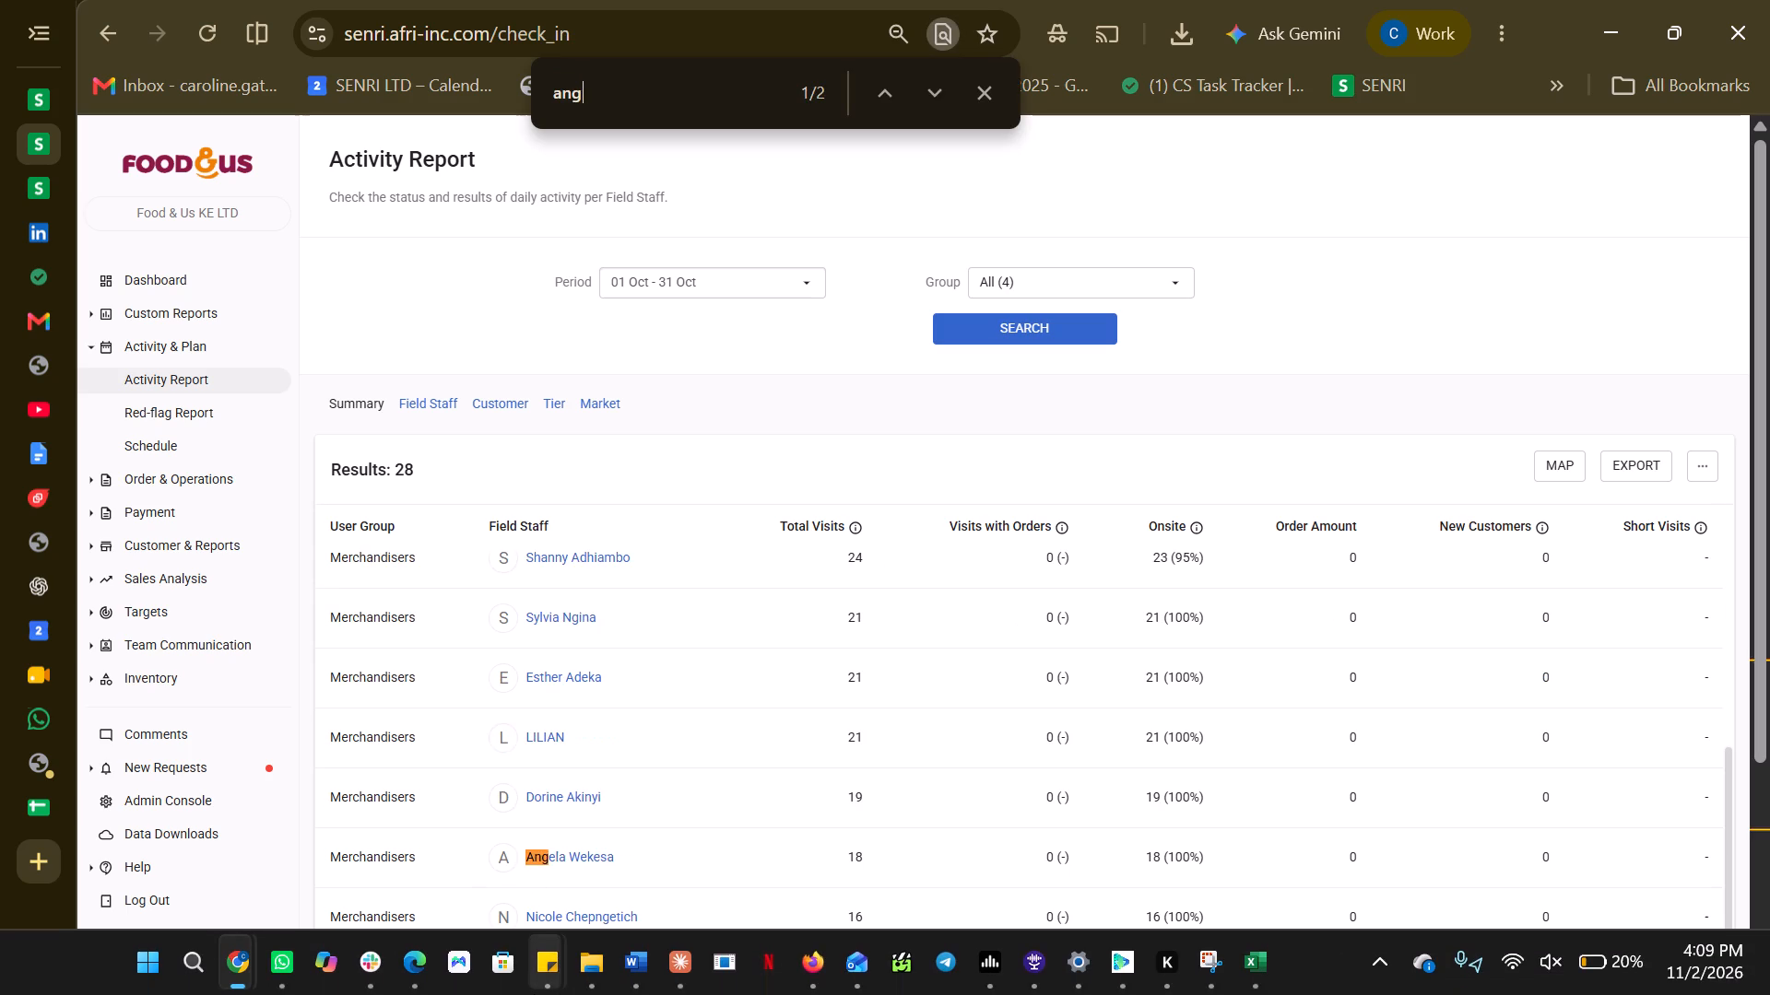
key(r)
key(BackSpace)
key(e)
click(544, 854)
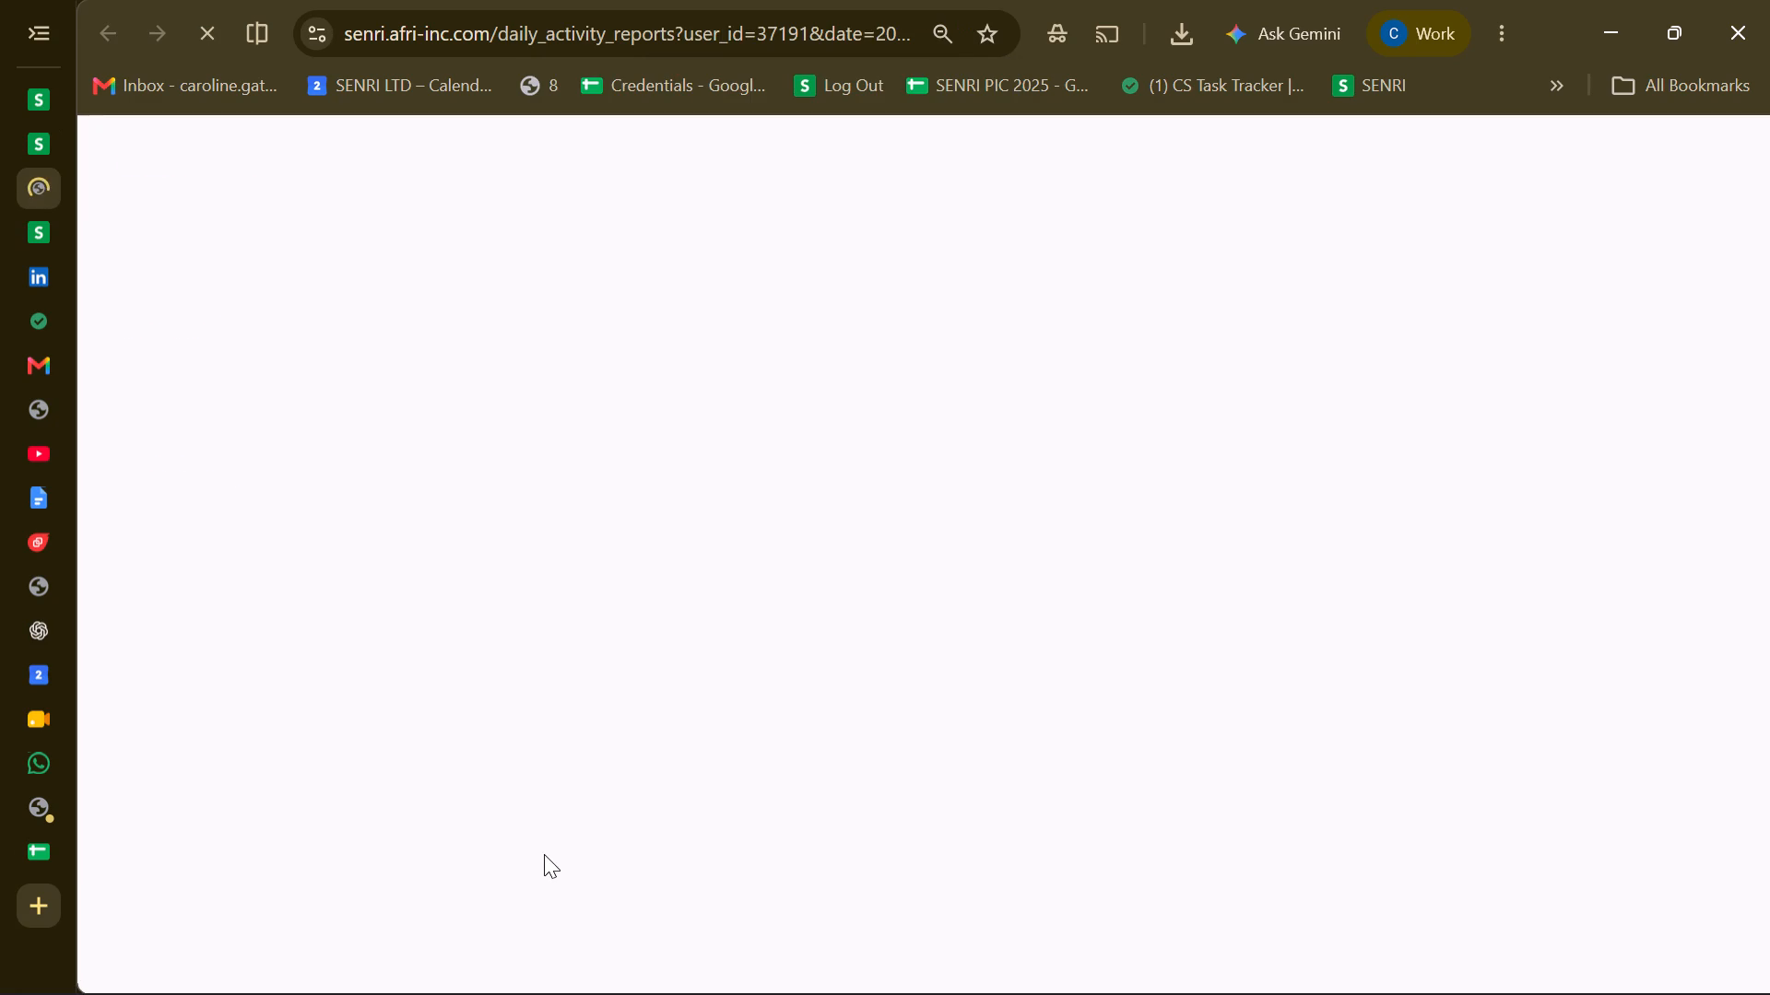
scroll(1486, 841, down, 4)
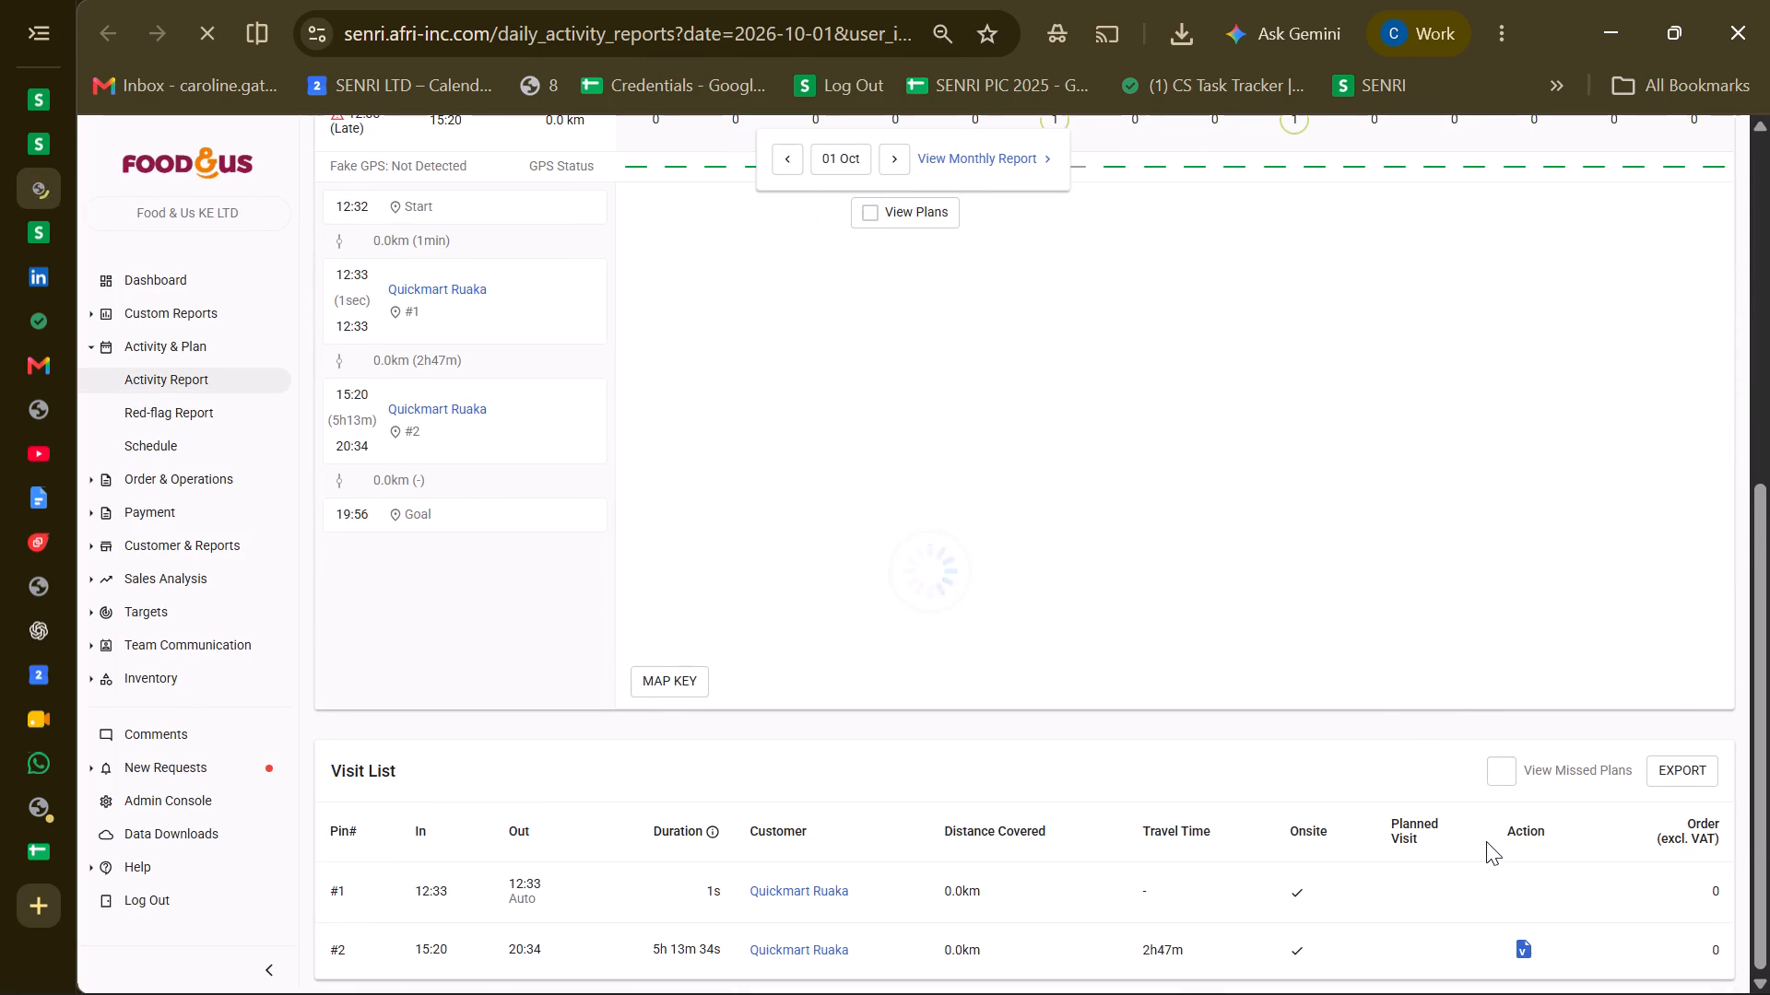
scroll(1486, 841, down, 6)
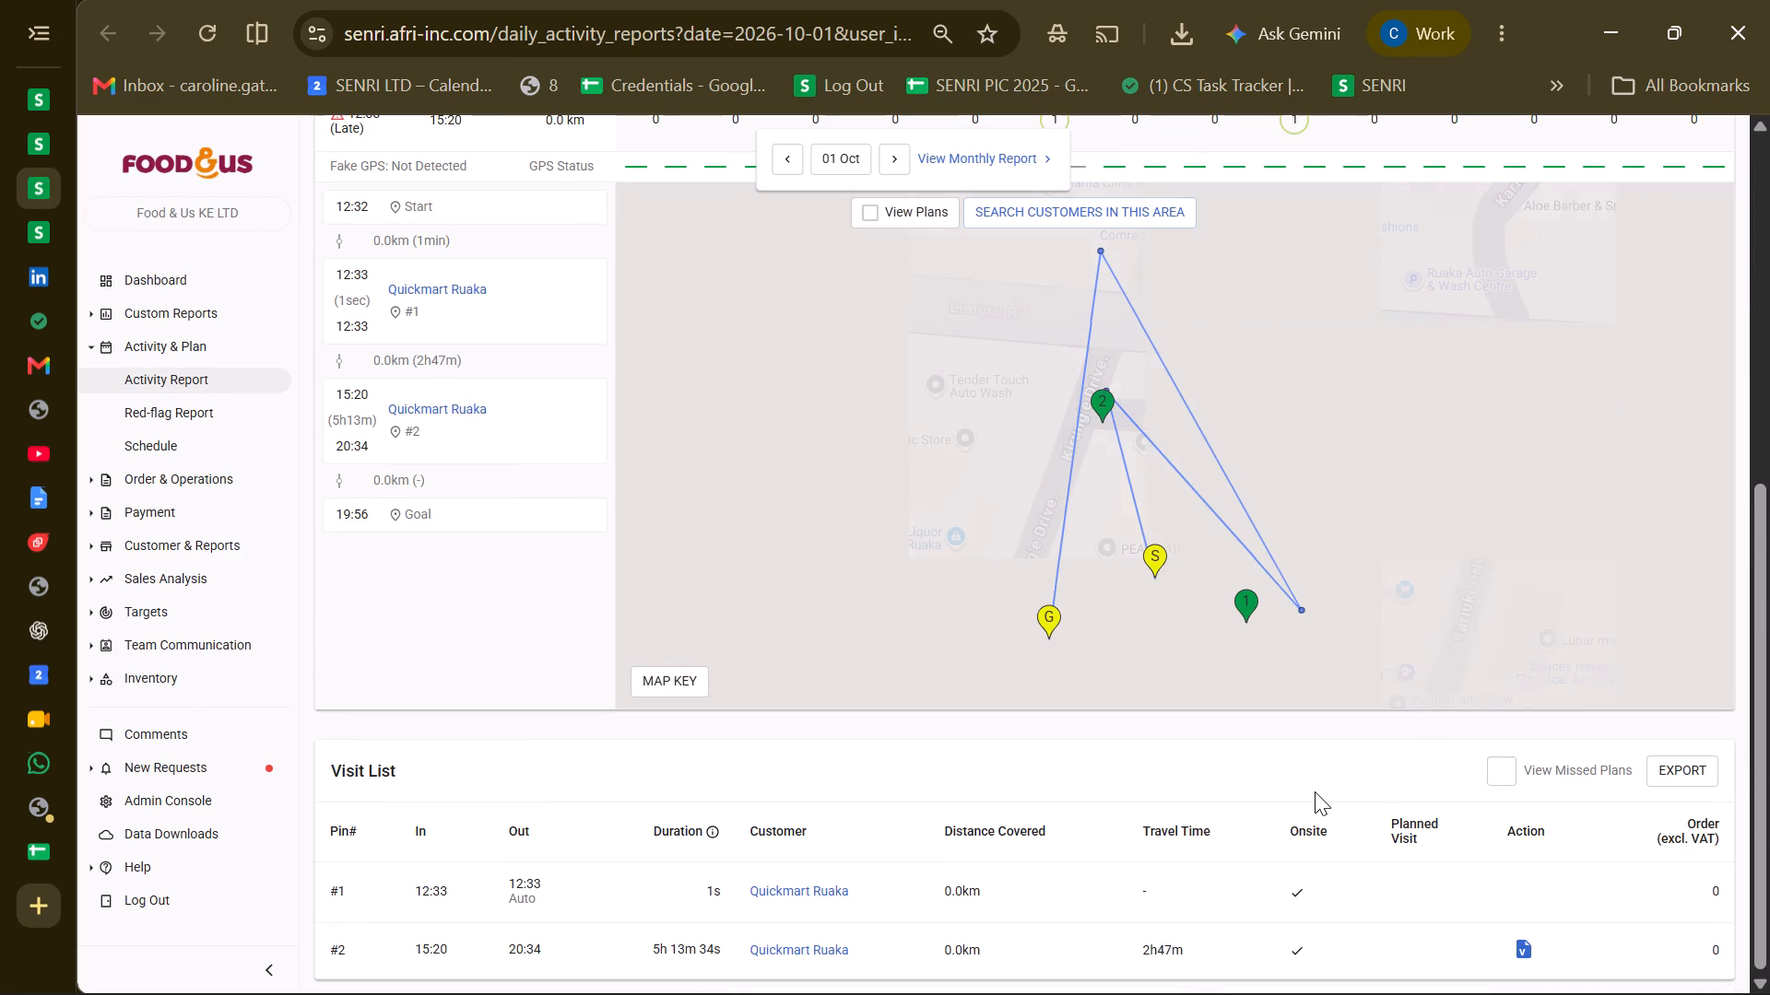
scroll(1315, 791, down, 2)
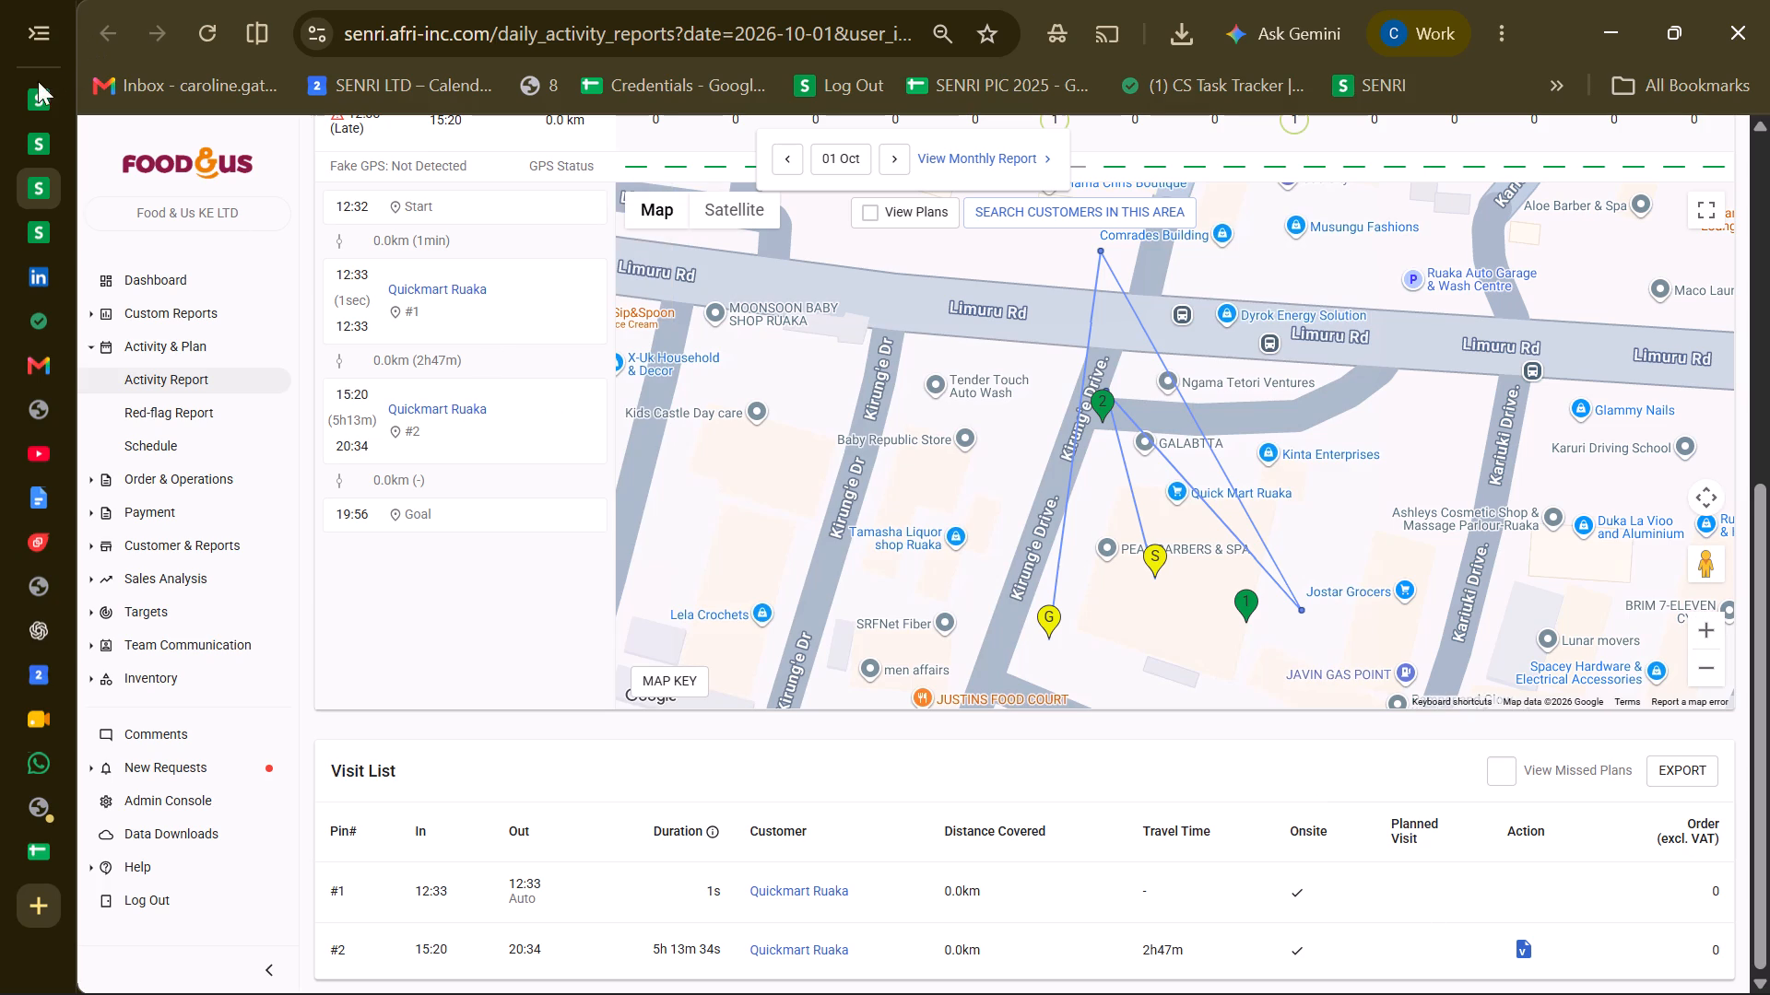
Return to the Food & Us activity results and examine merchandiser Sylvia's daily activity report for 01 Oct.
click(23, 145)
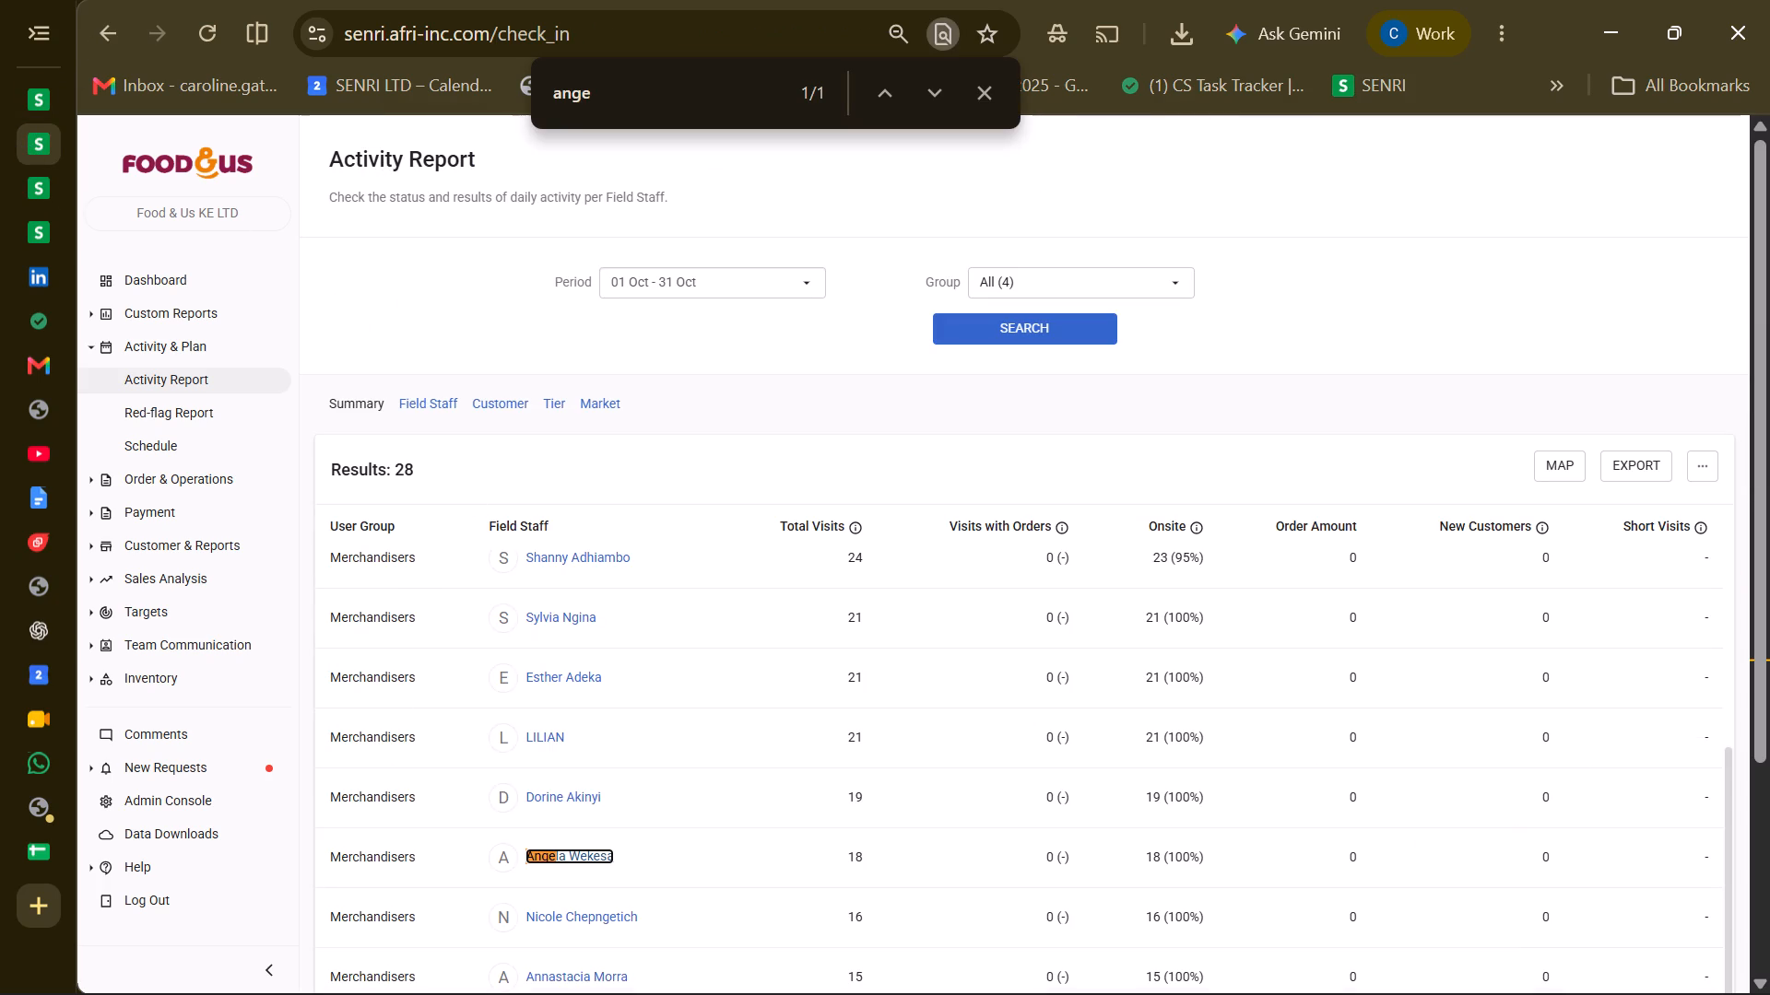
click(537, 622)
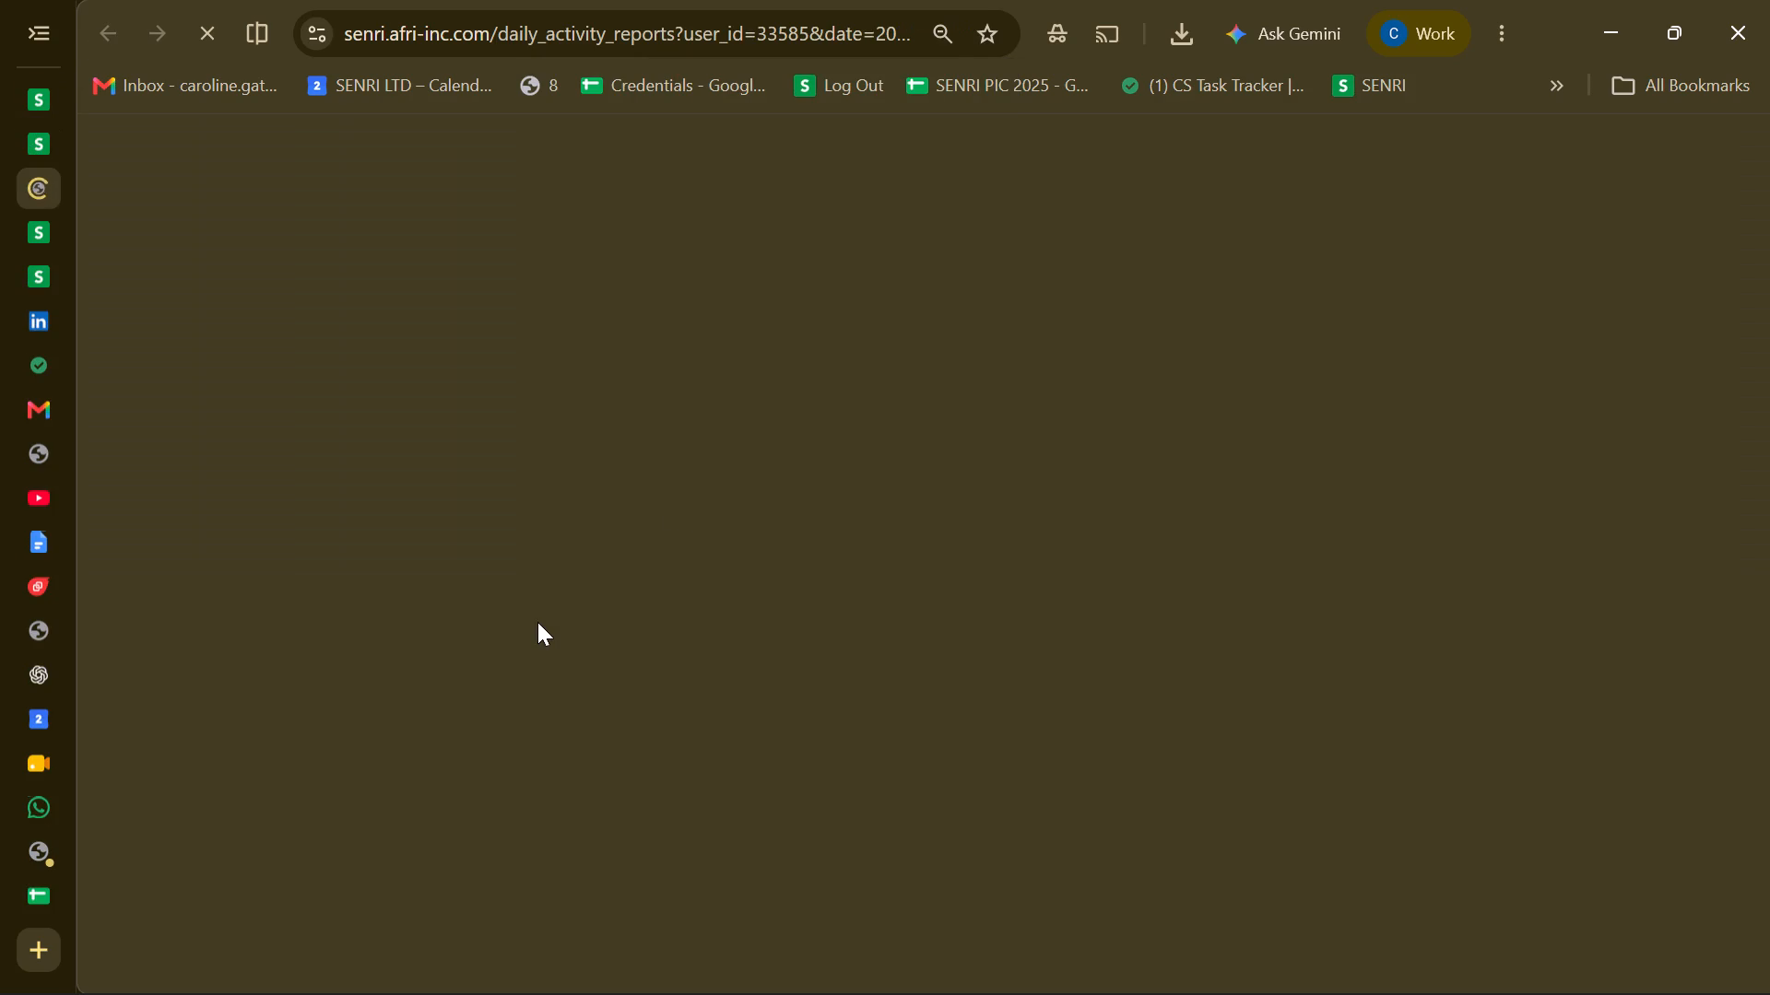
scroll(1287, 763, down, 2)
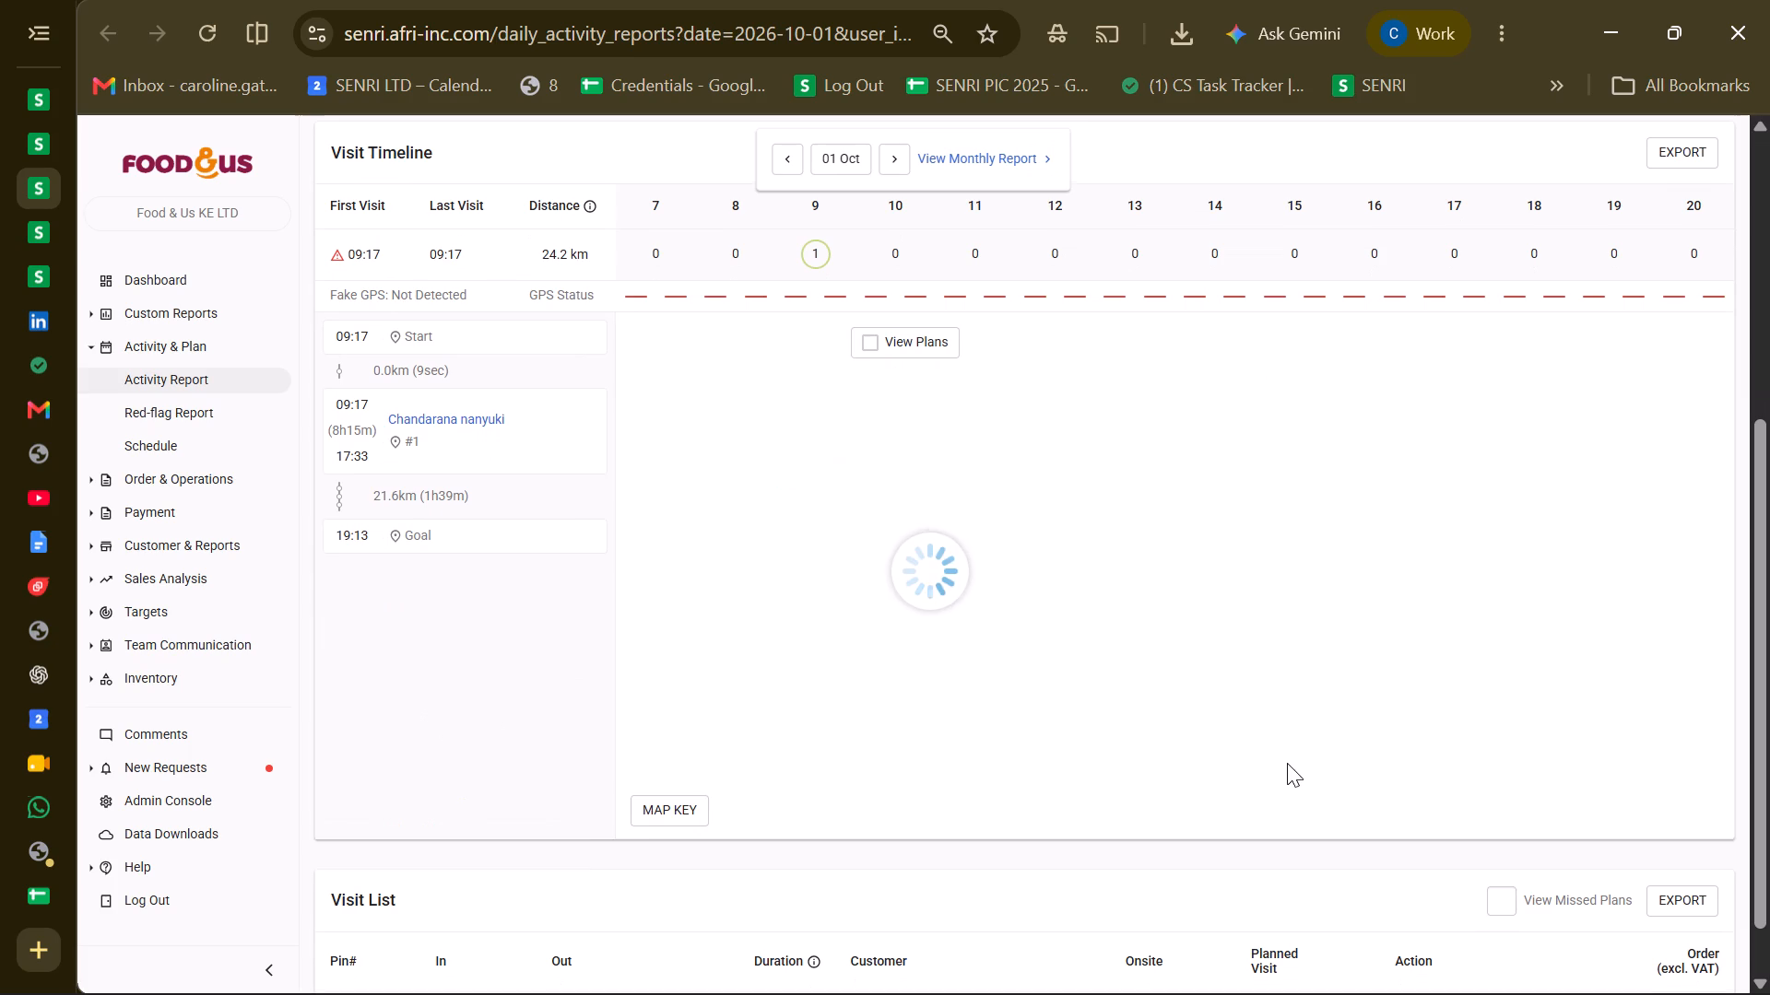
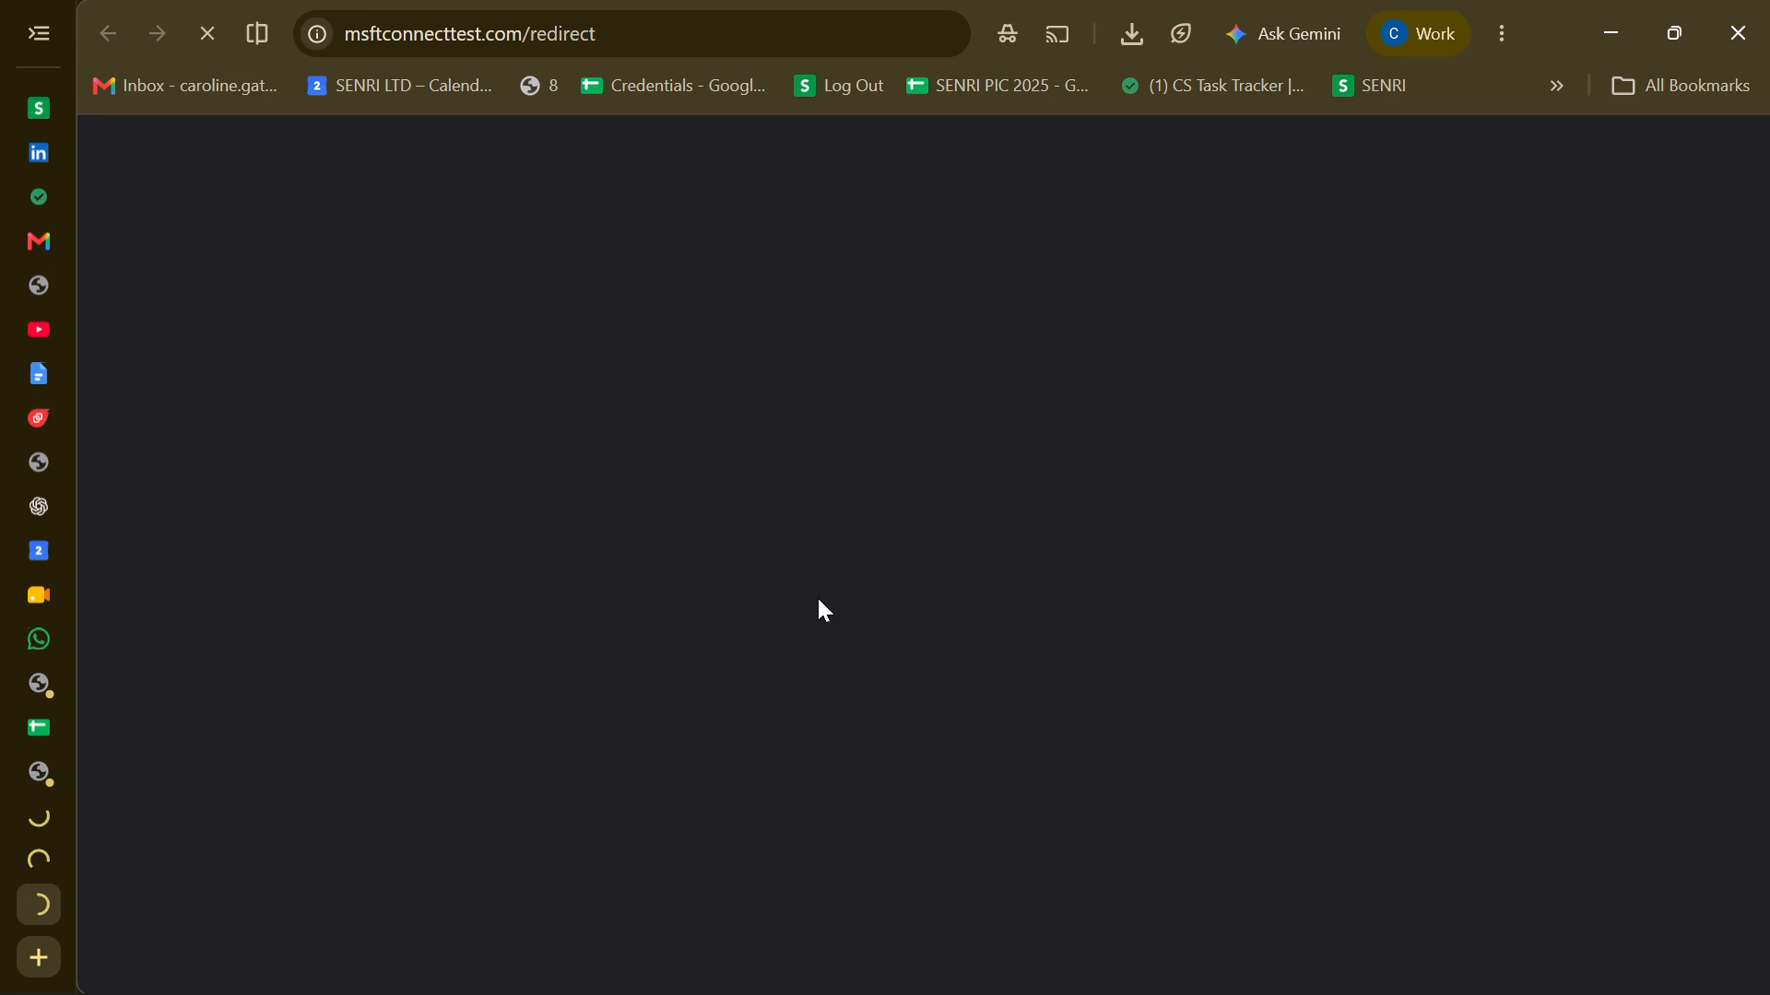
Switch to one of the extra msftconnecttest.com/redirect pages in Chrome and close it.
click(38, 803)
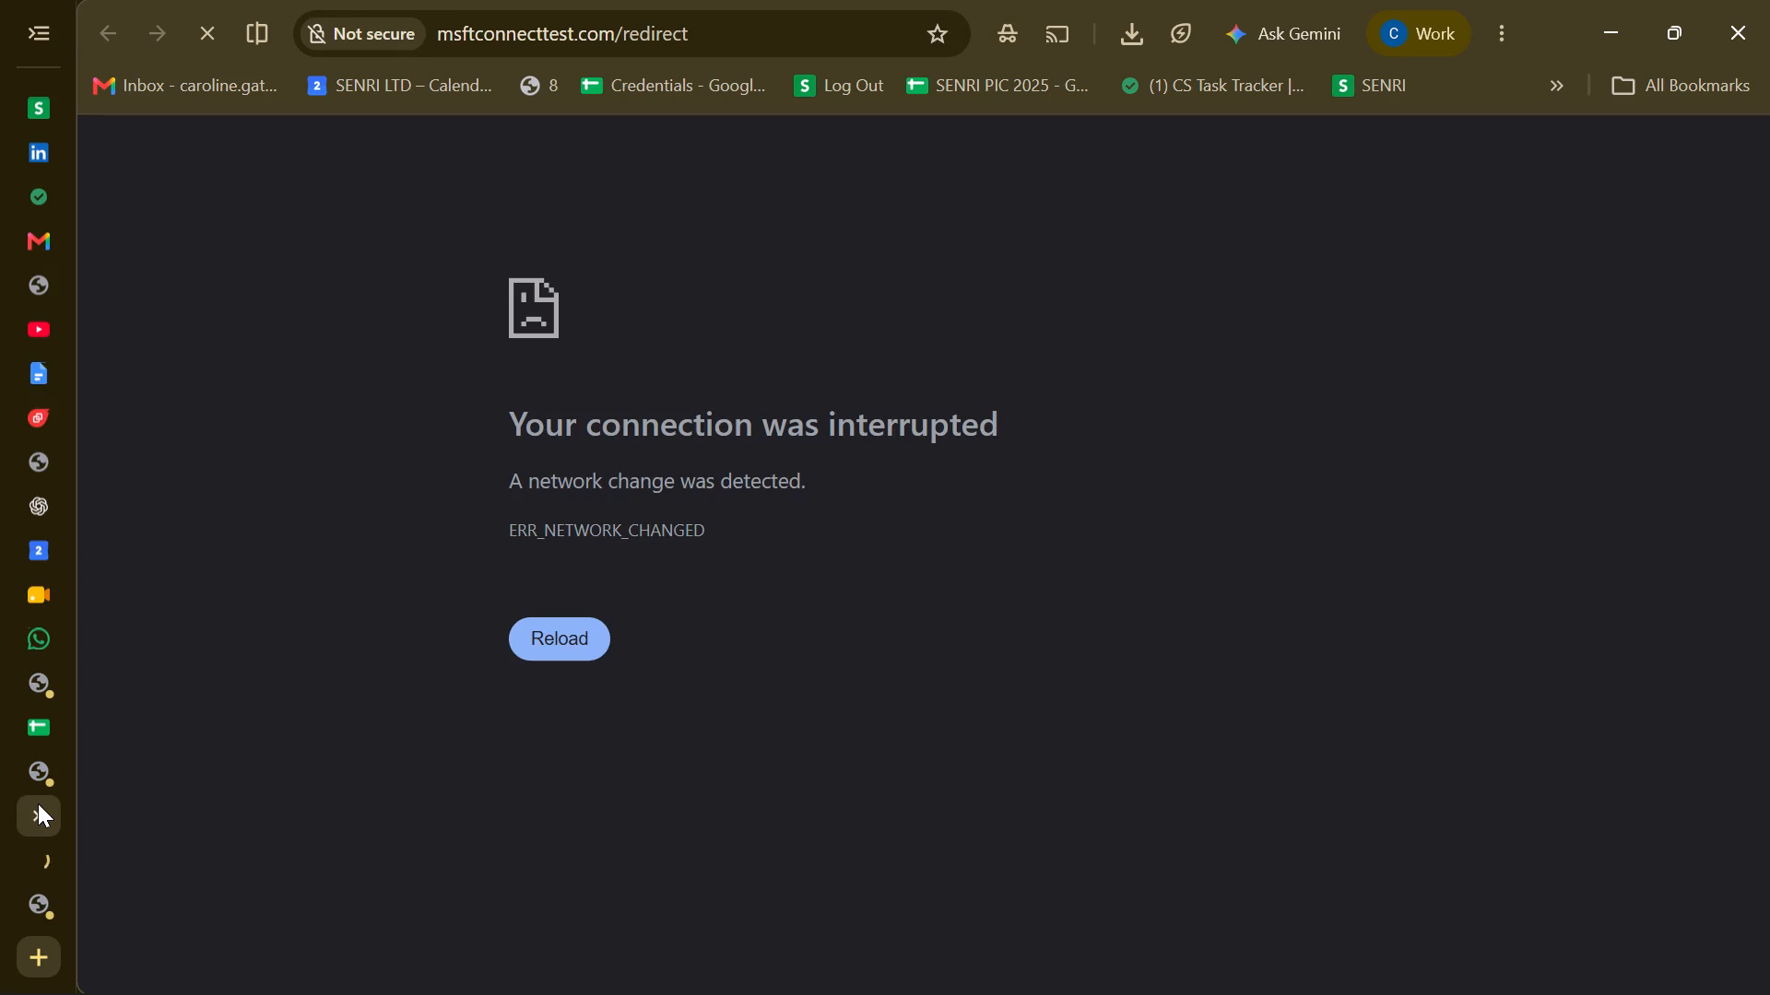
click(38, 803)
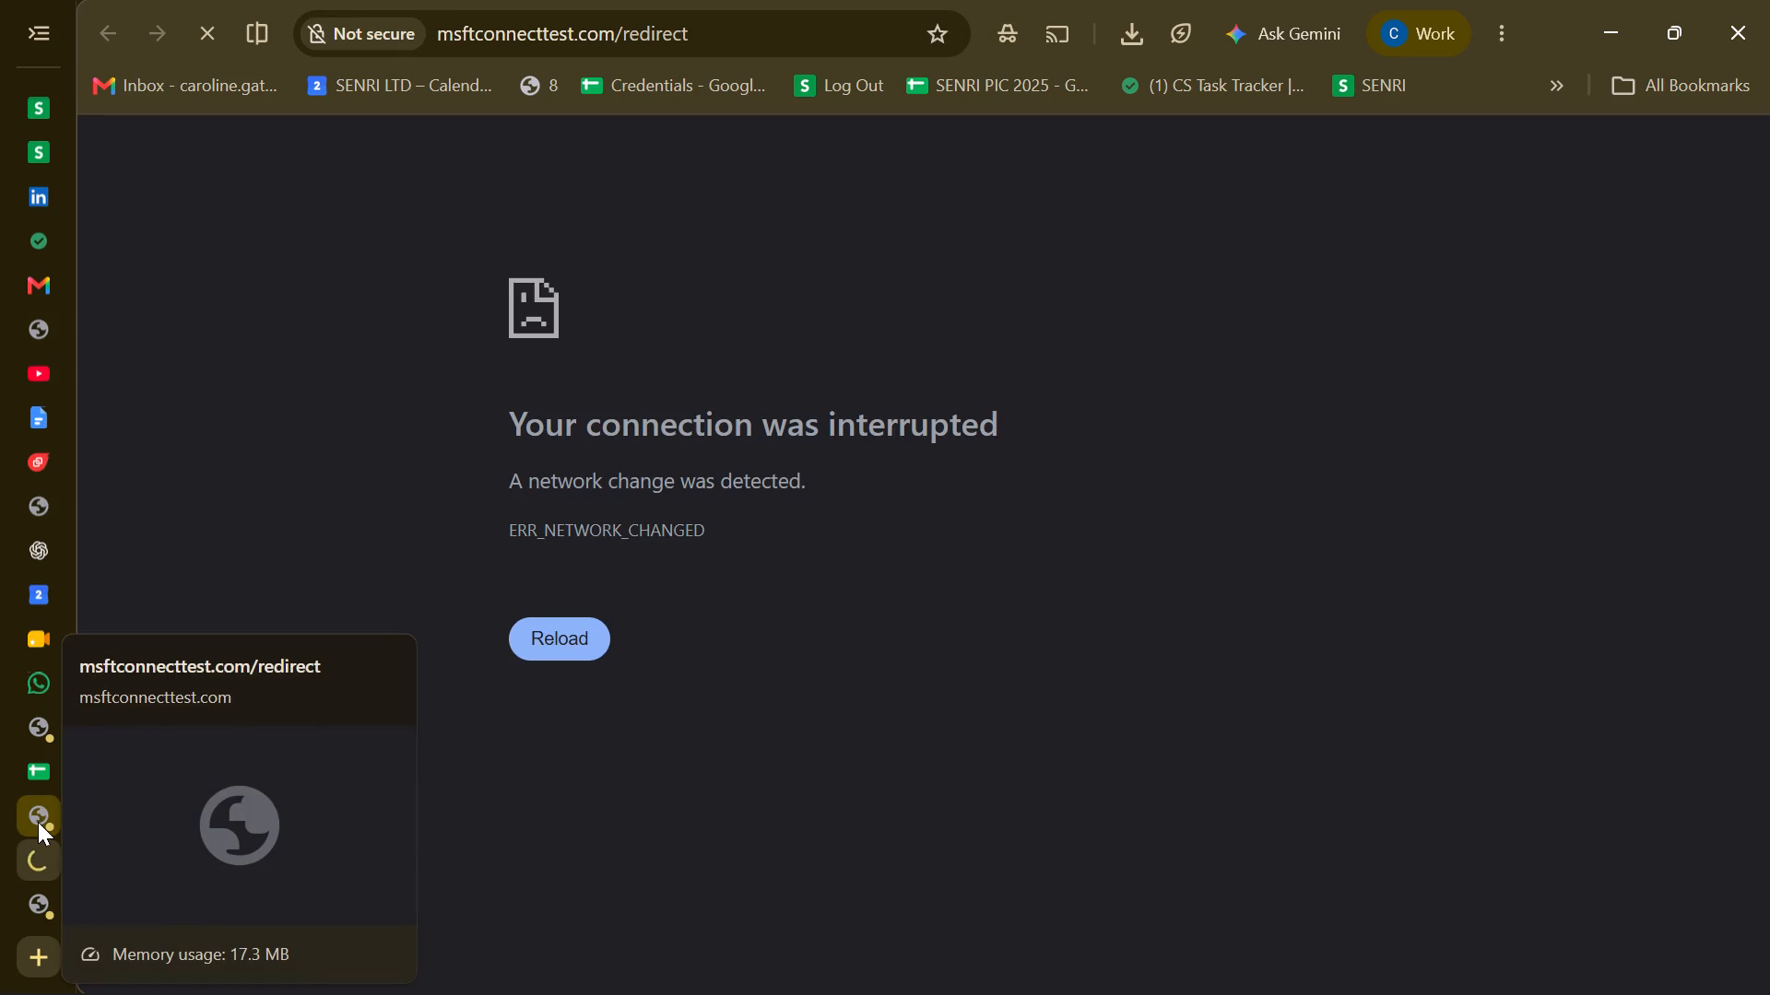
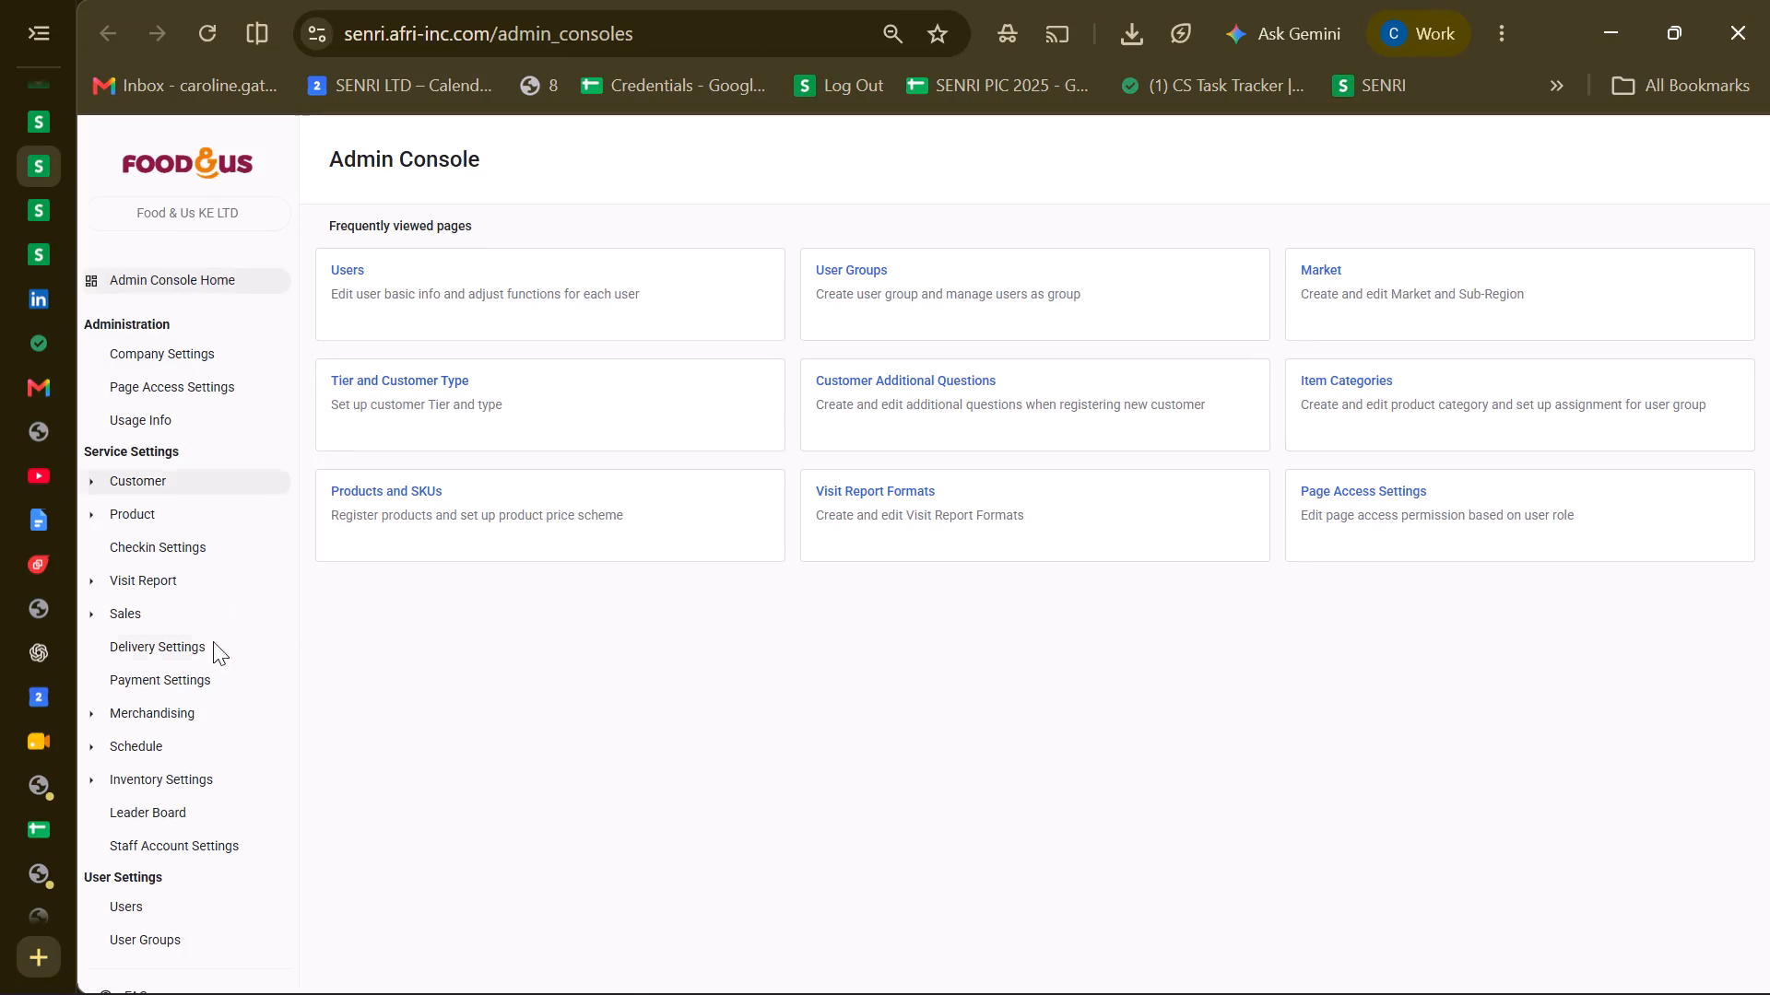
Open the Merchandising Questionnaire settings in the Food & Us KE LTD admin console.
scroll(181, 773, down, 1)
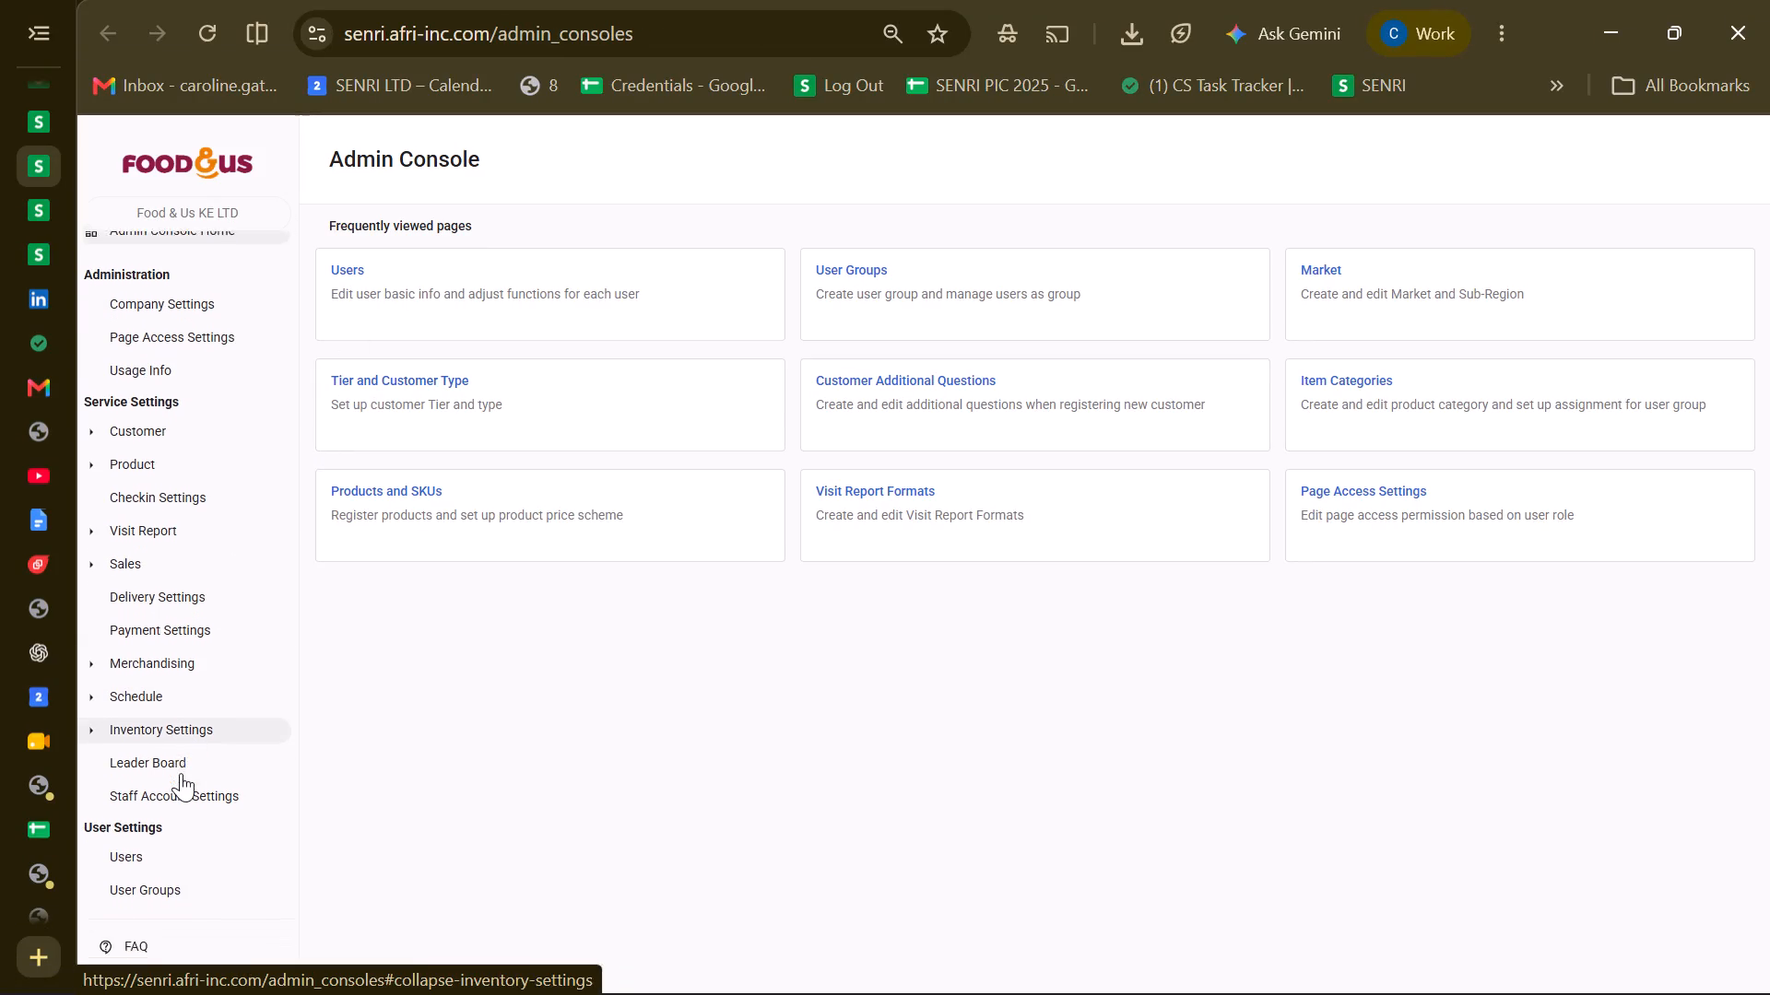
scroll(181, 773, down, 2)
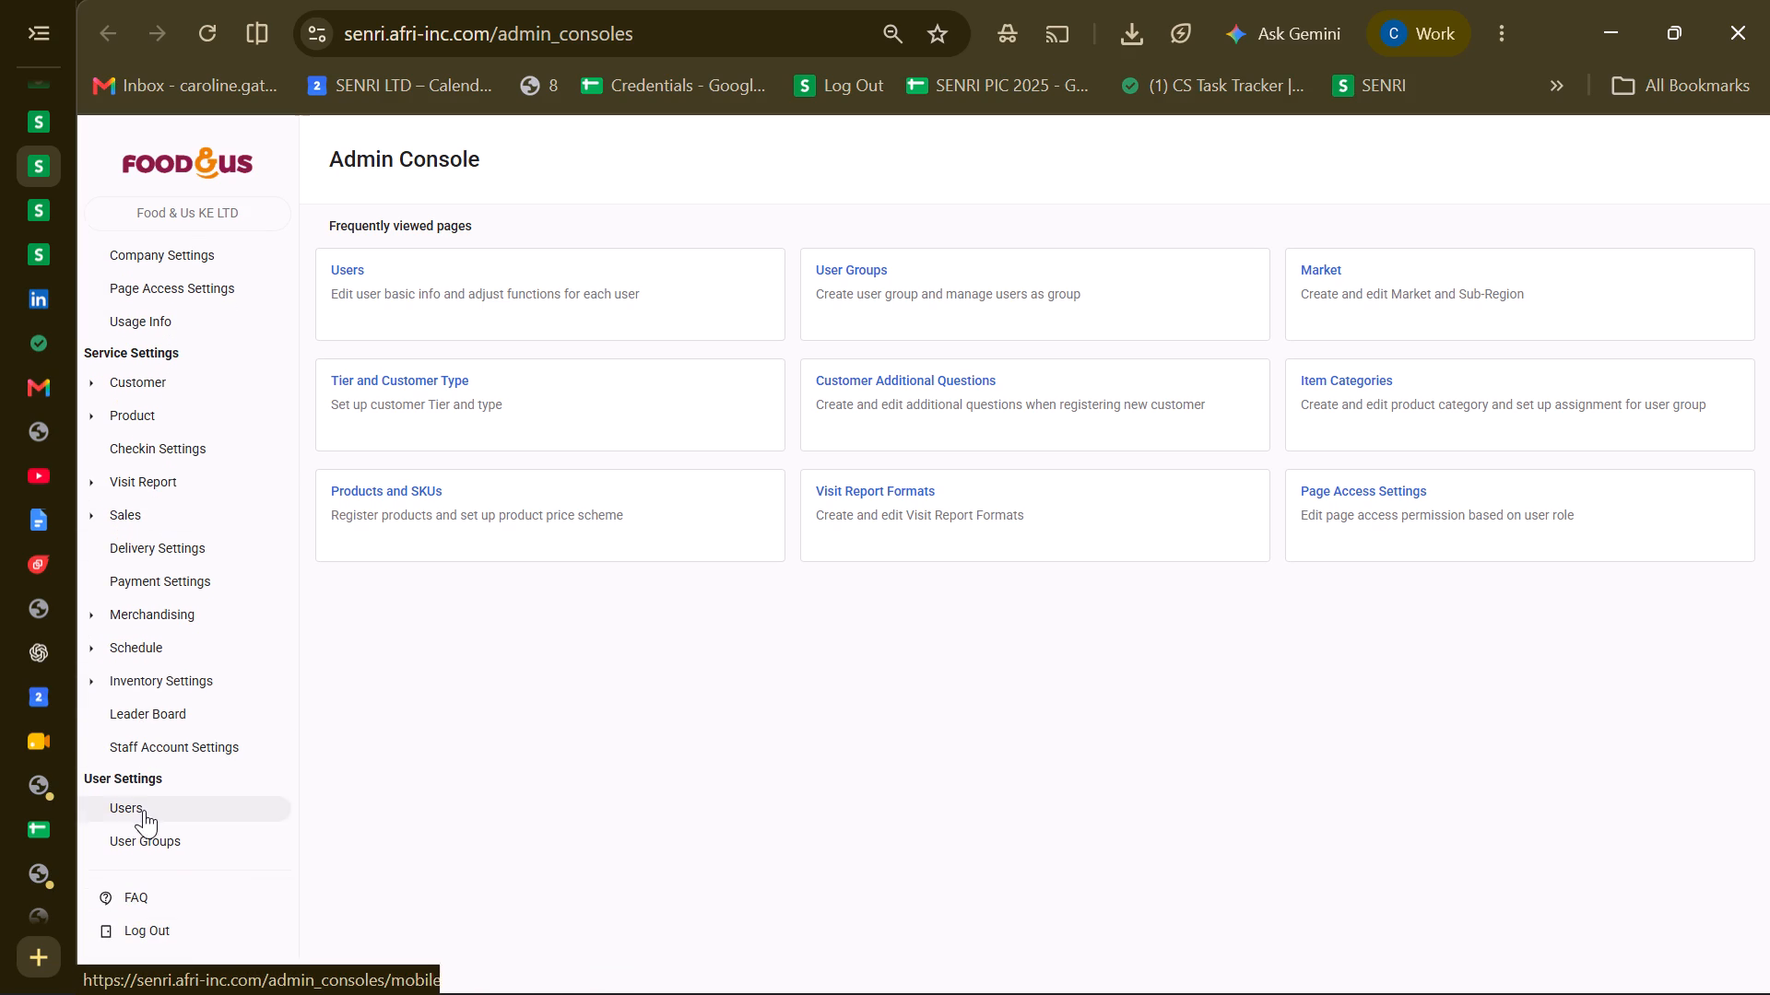
right_click(158, 614)
click(158, 614)
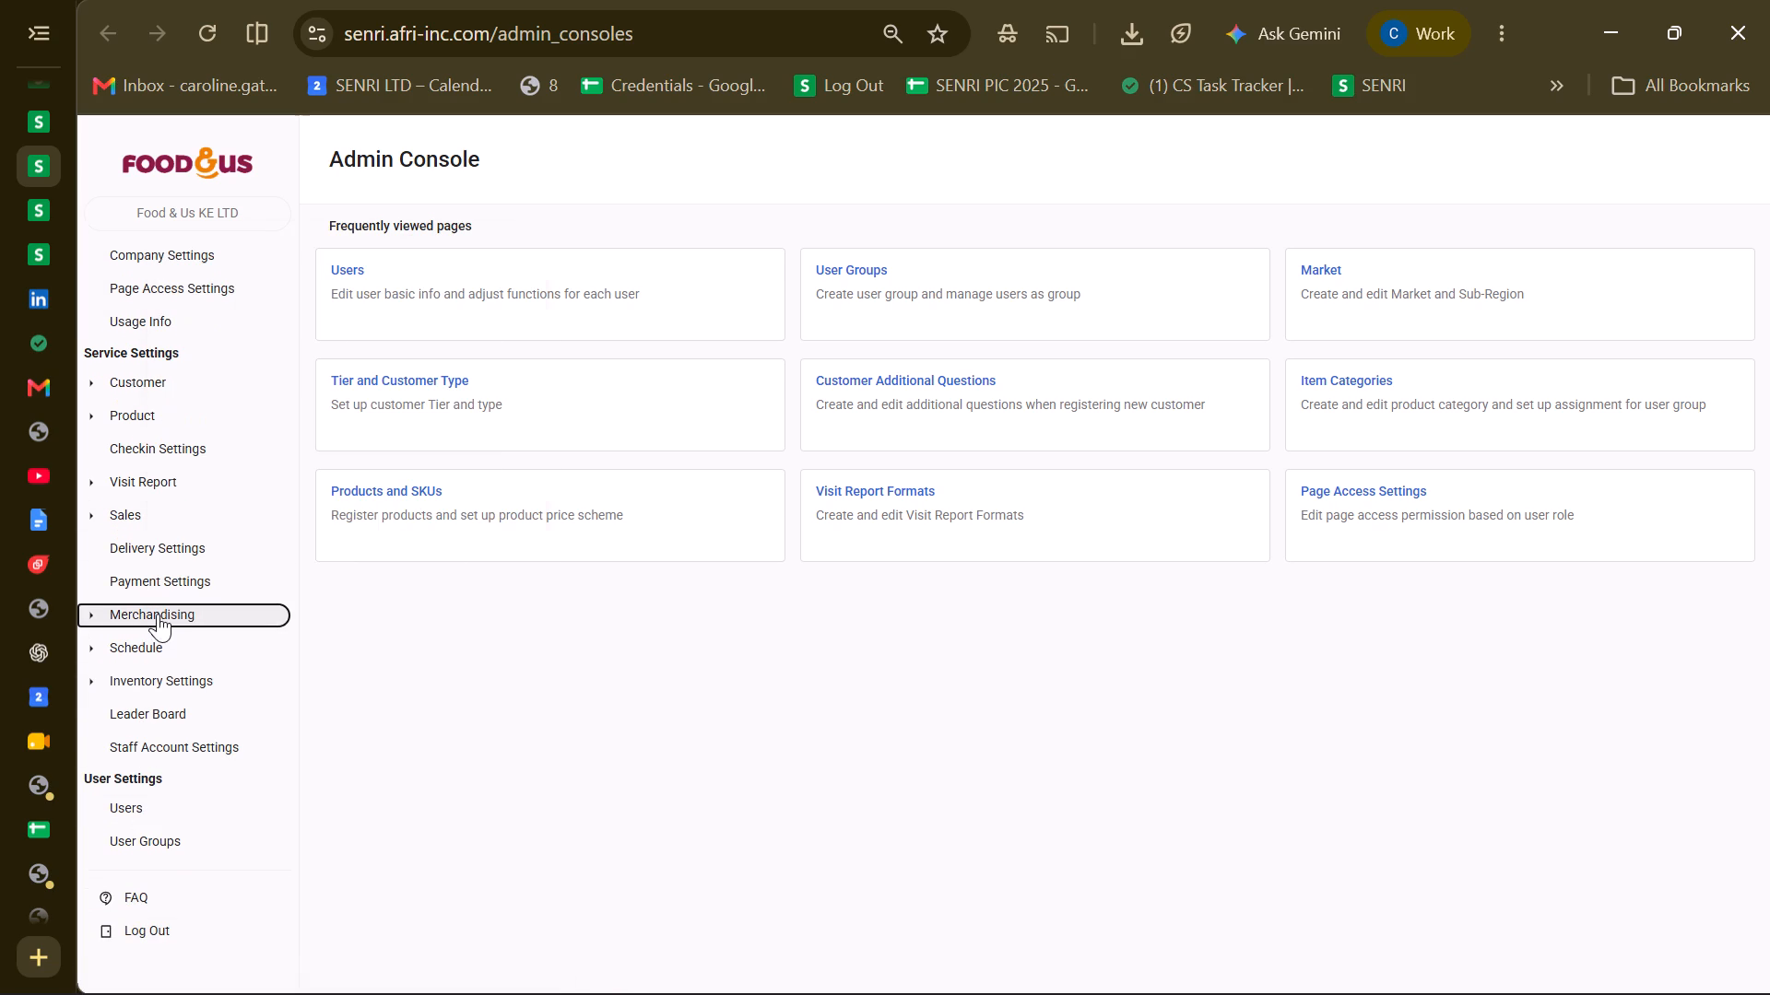
click(158, 679)
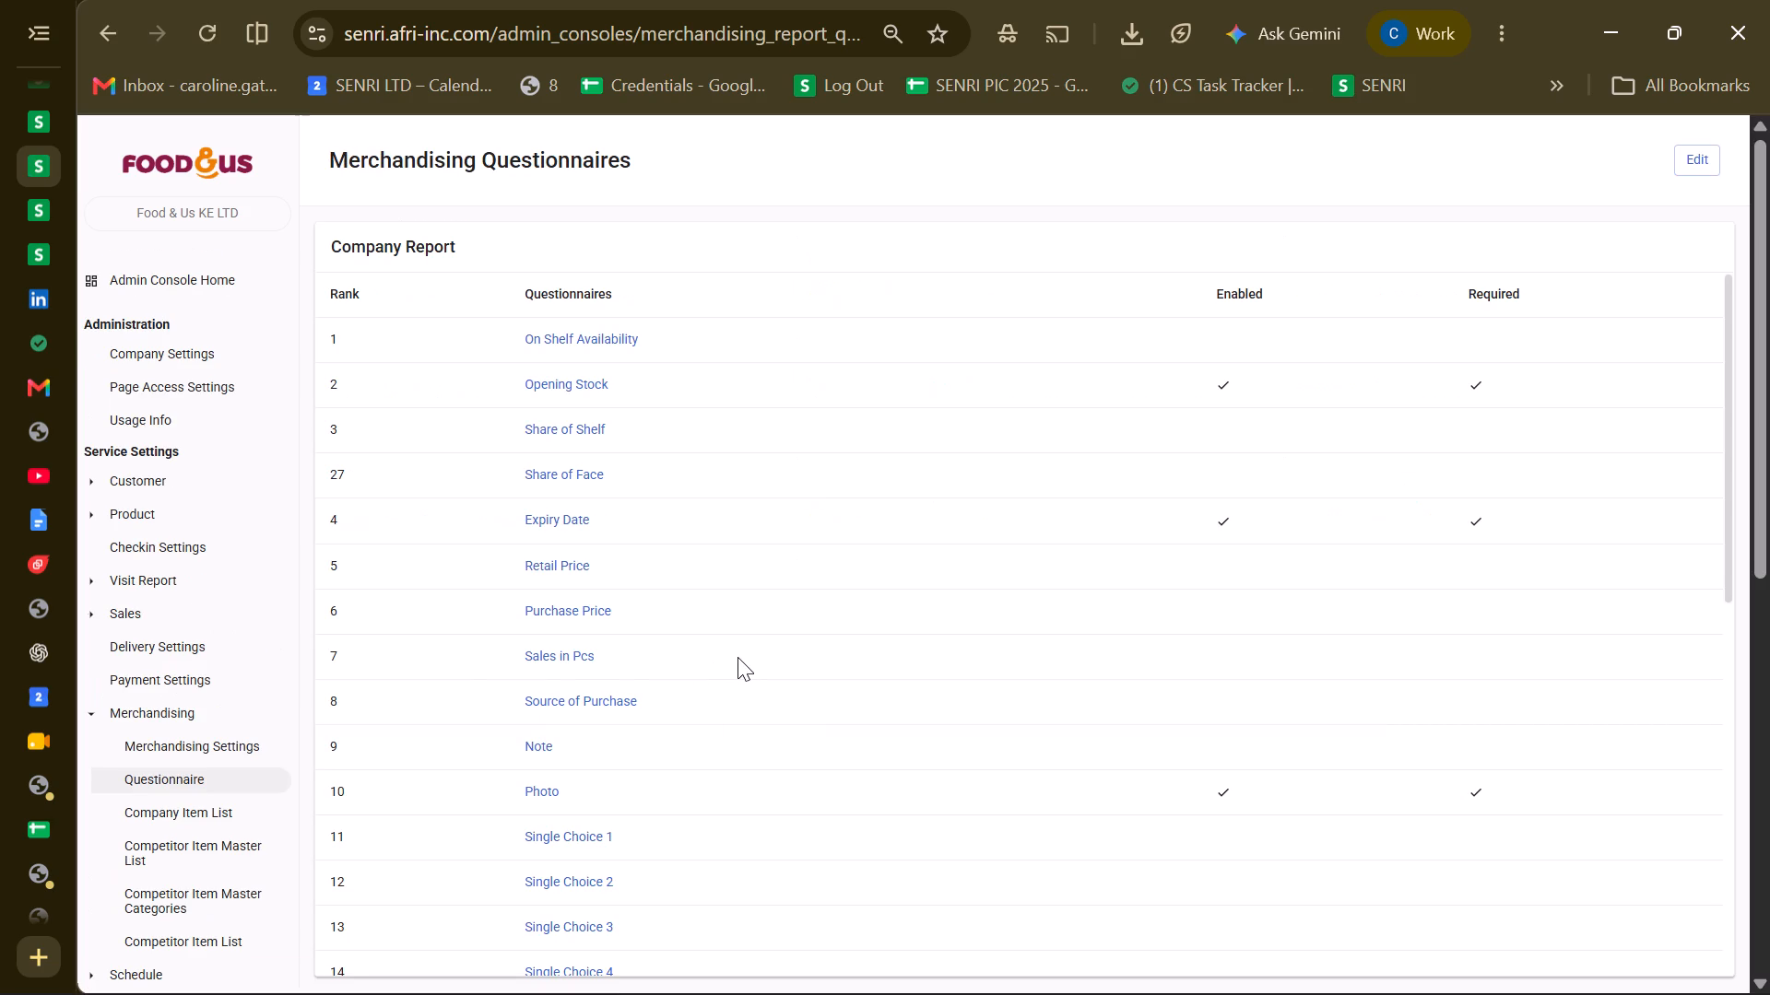
Examine which Company Report questionnaires are enabled and required in the Food & Us merchandising questionnaire settings.
scroll(737, 657, down, 1)
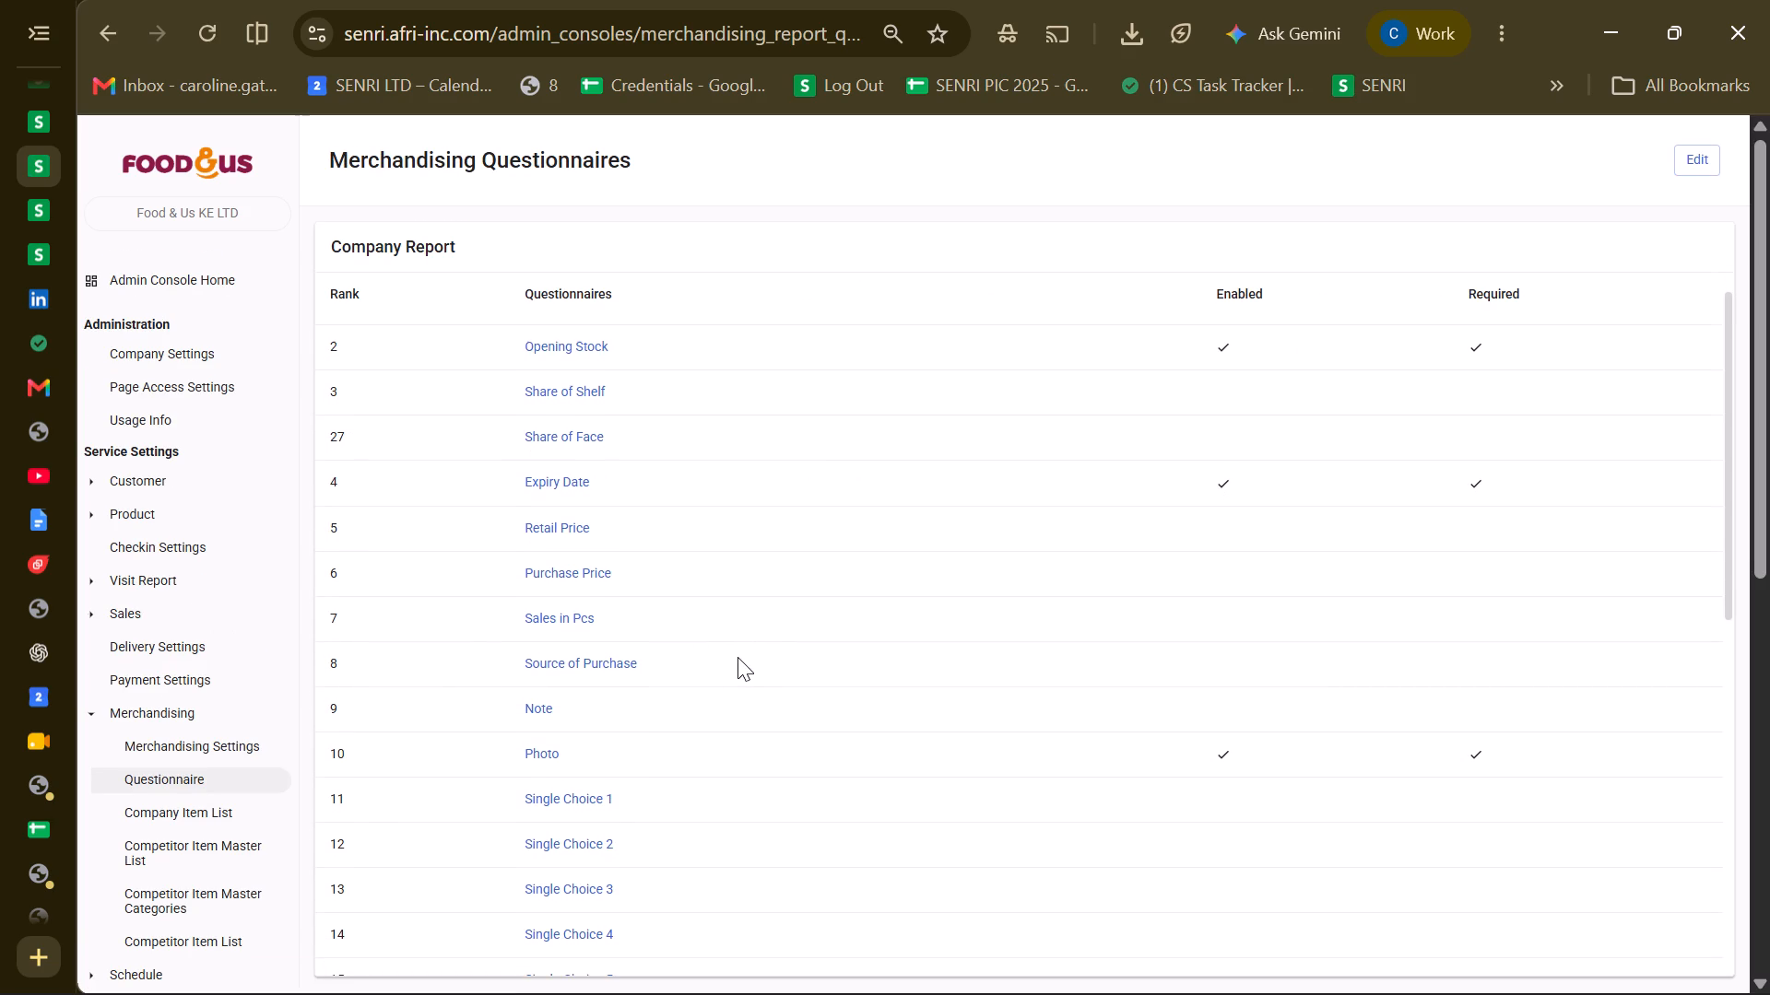
scroll(737, 657, down, 2)
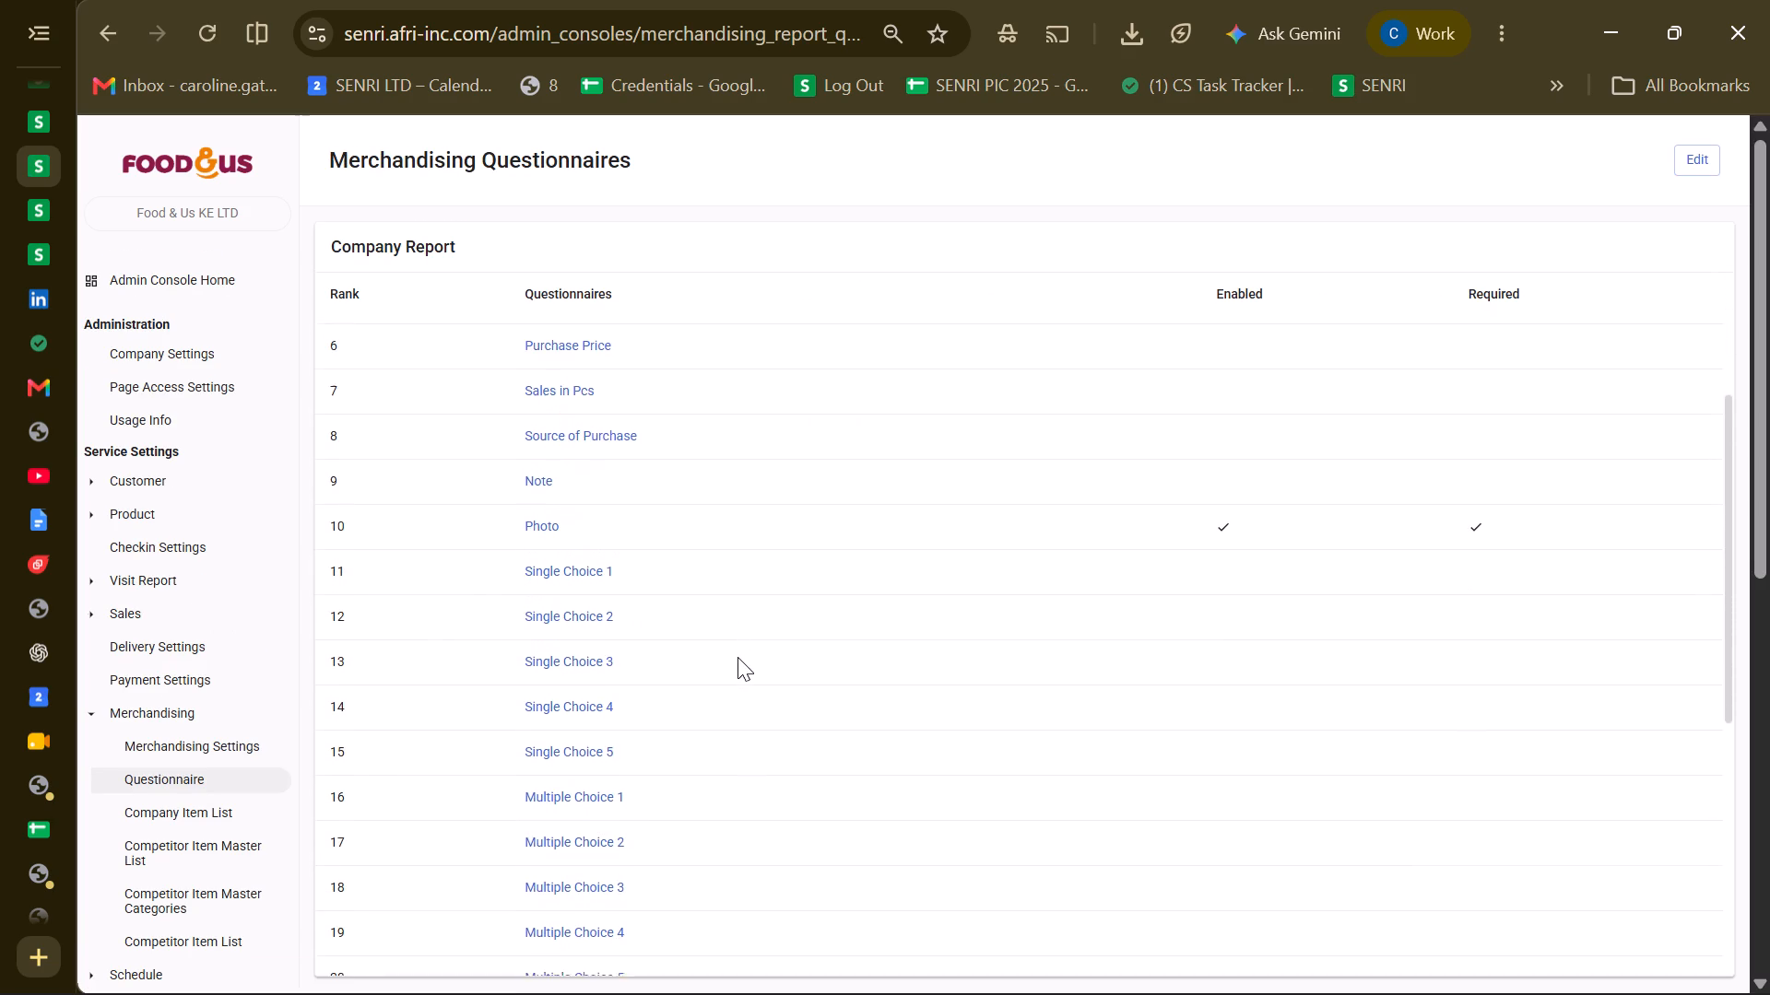
scroll(737, 657, down, 2)
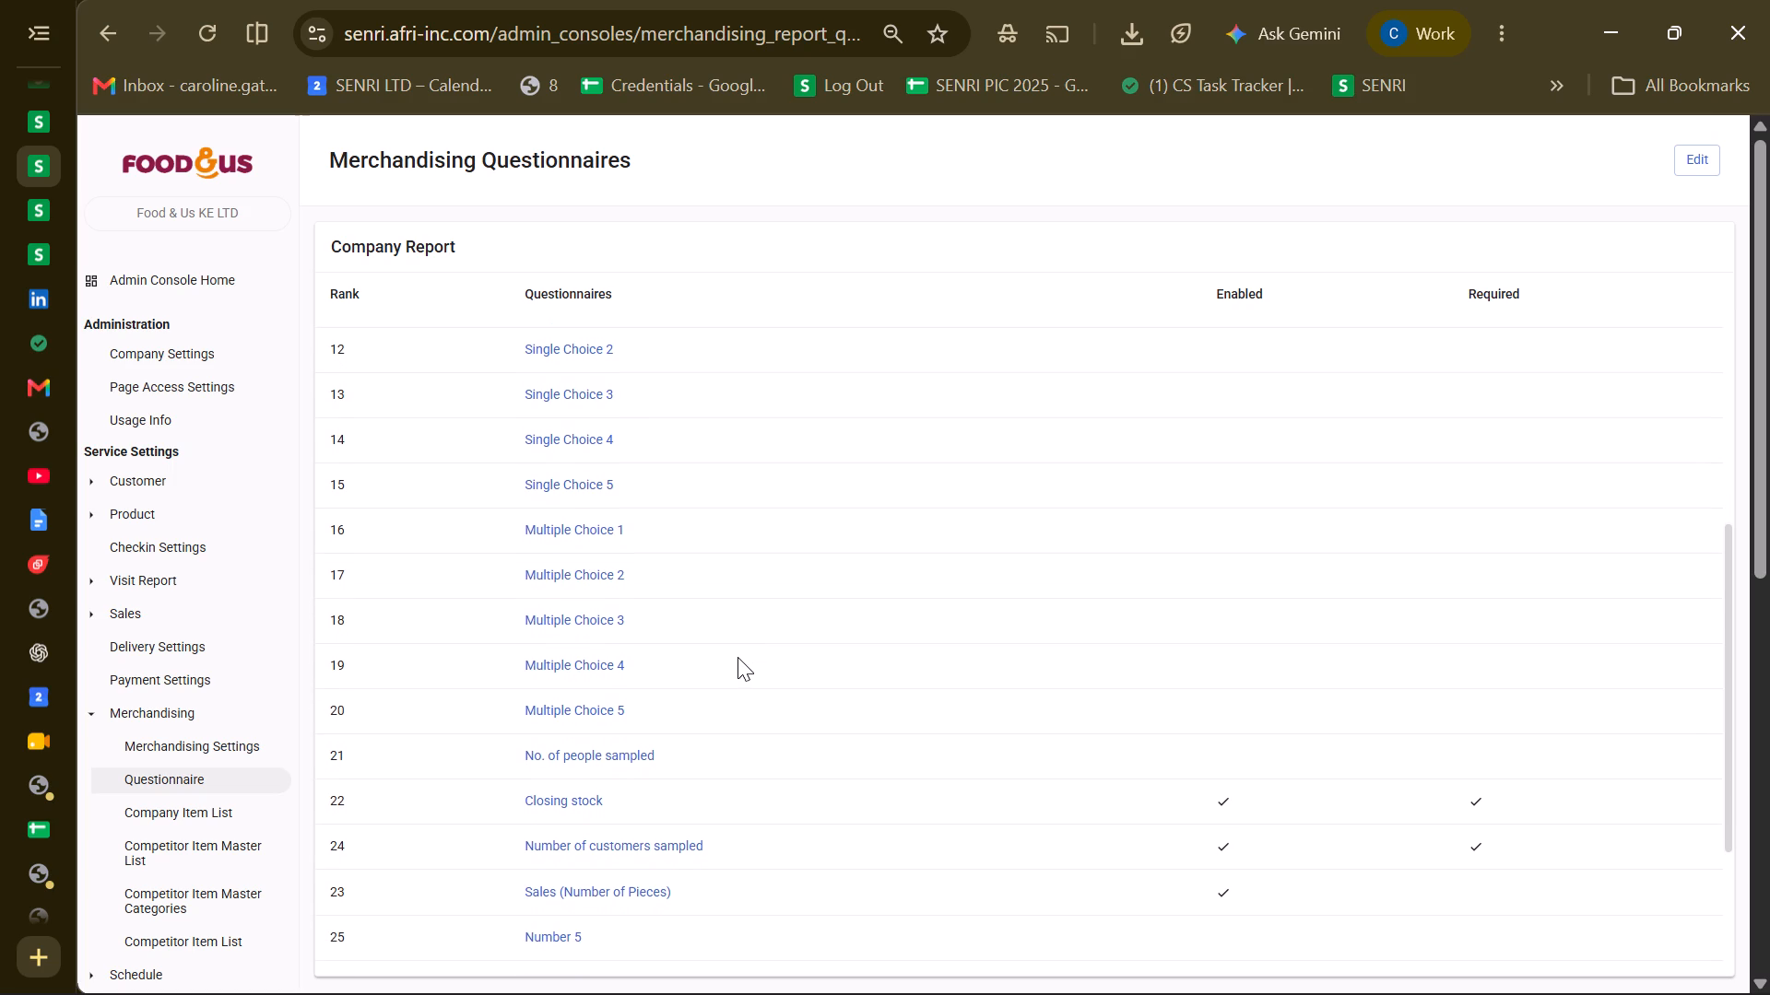
scroll(737, 657, down, 4)
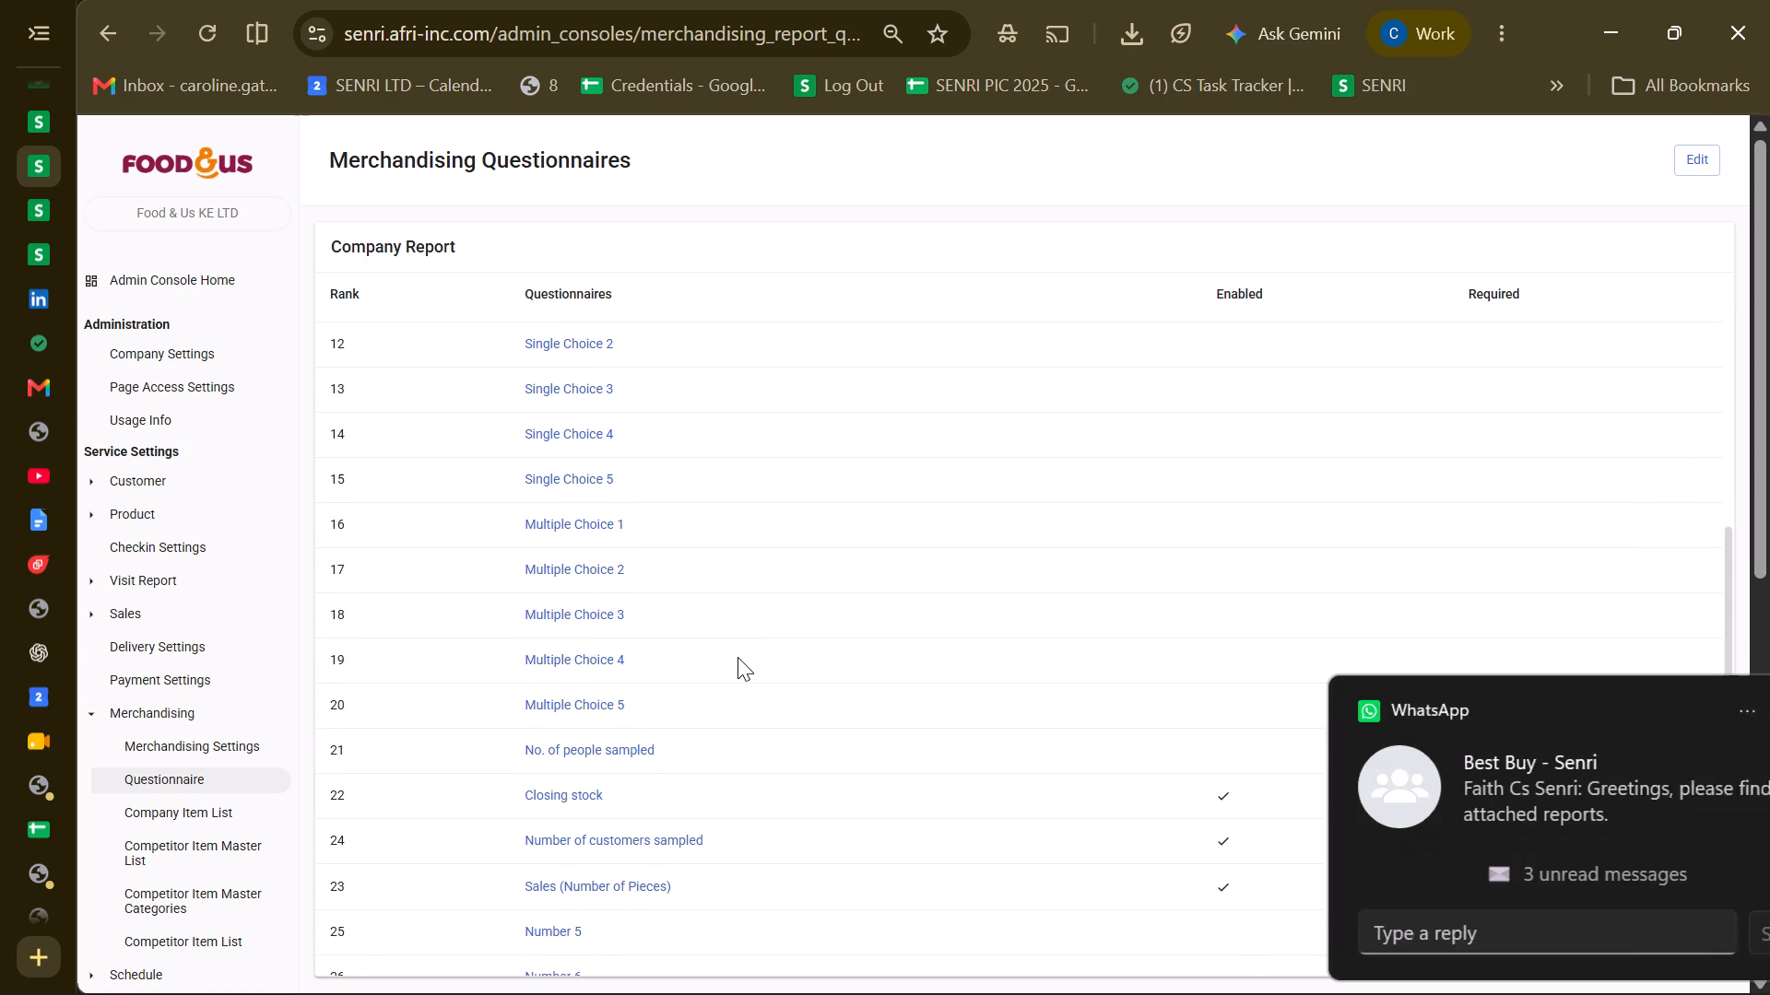
scroll(737, 657, down, 2)
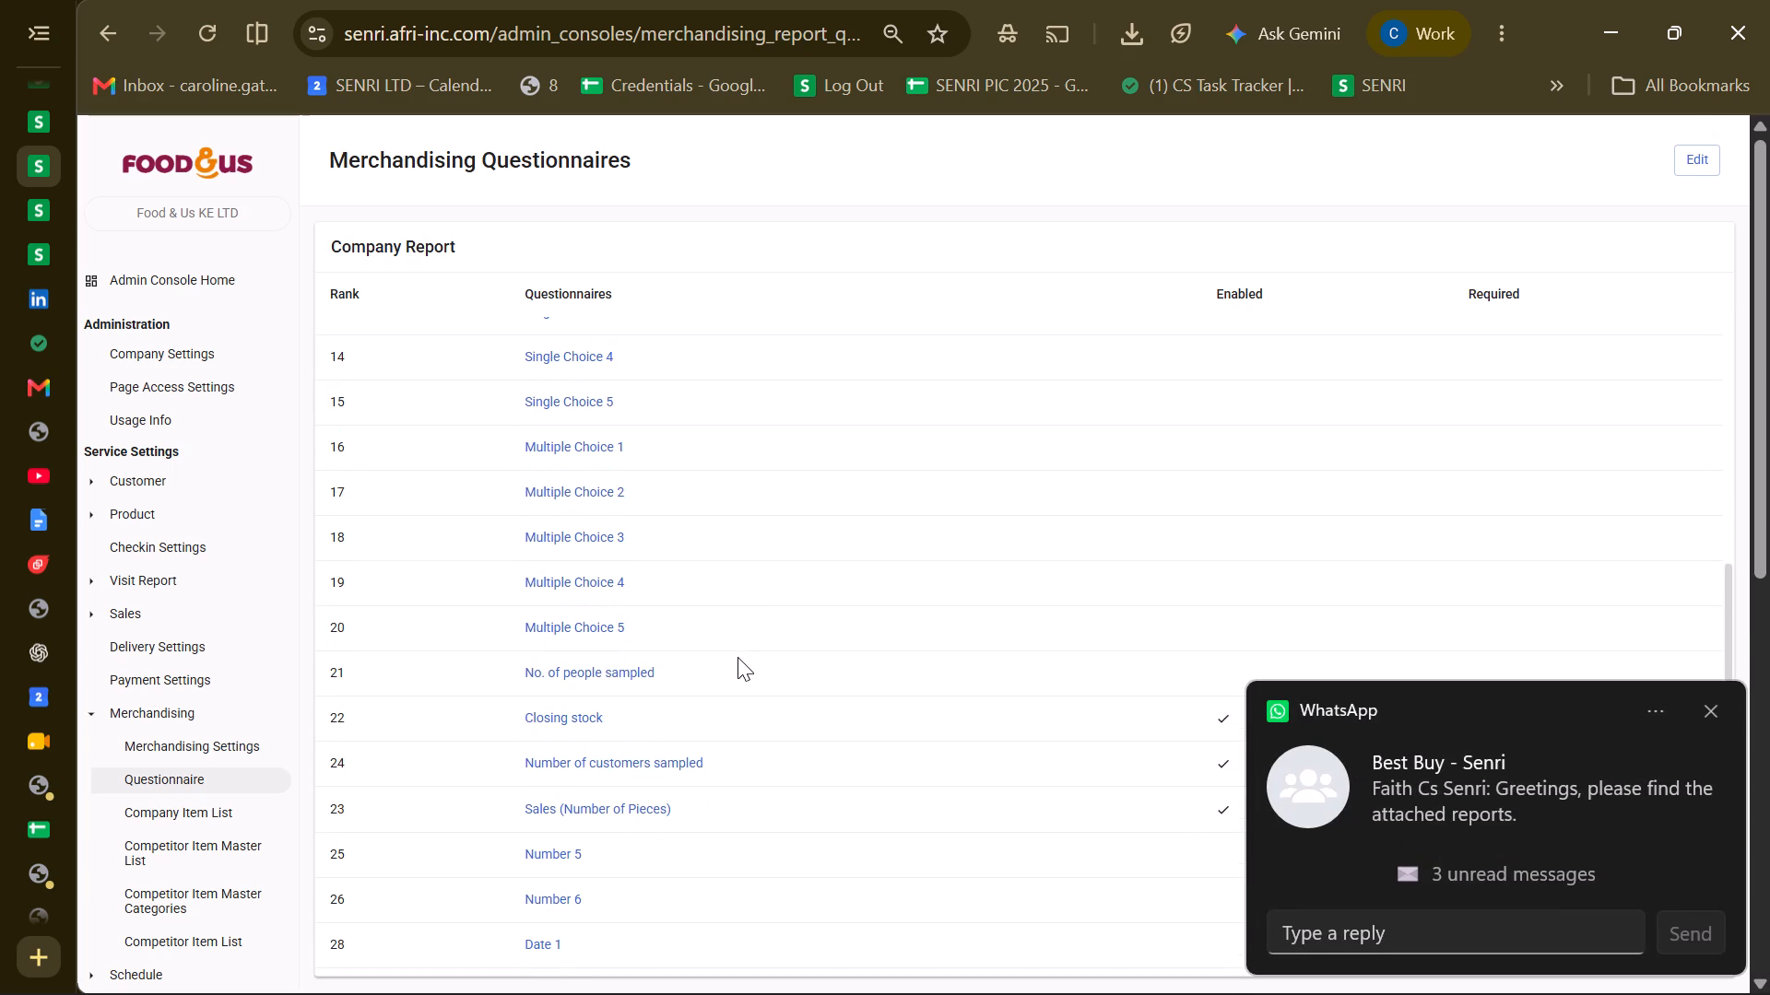
scroll(737, 657, down, 5)
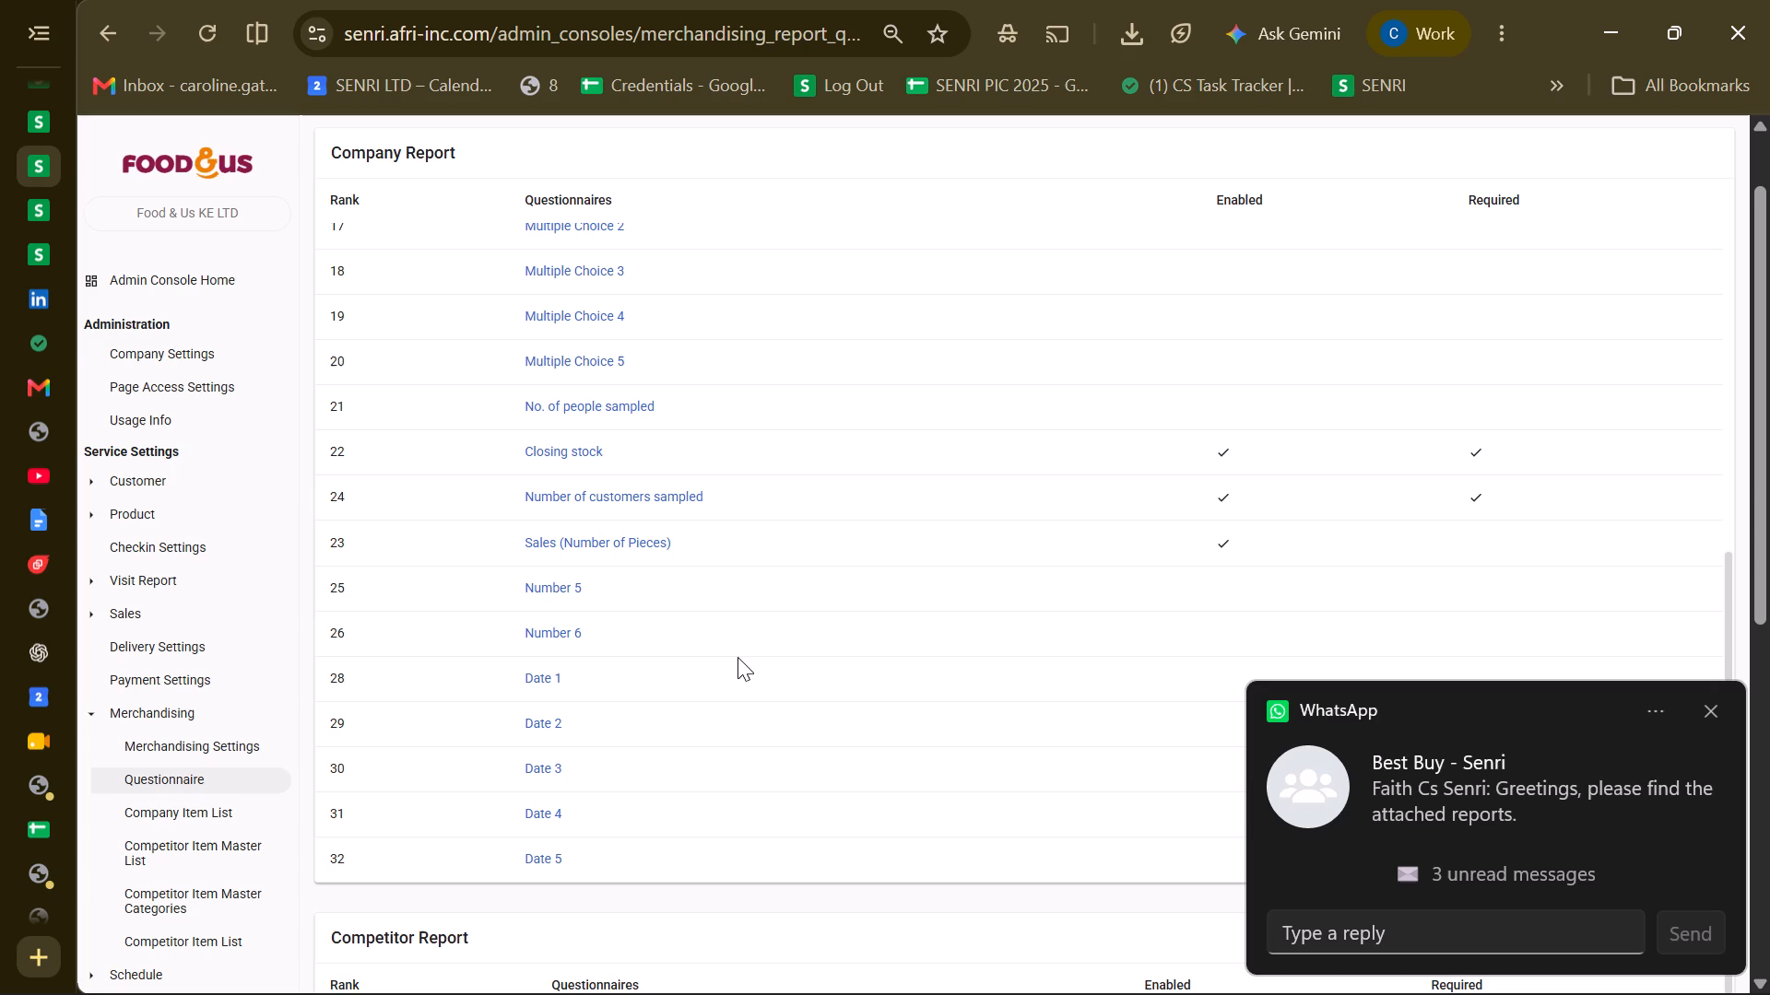
scroll(737, 657, down, 1)
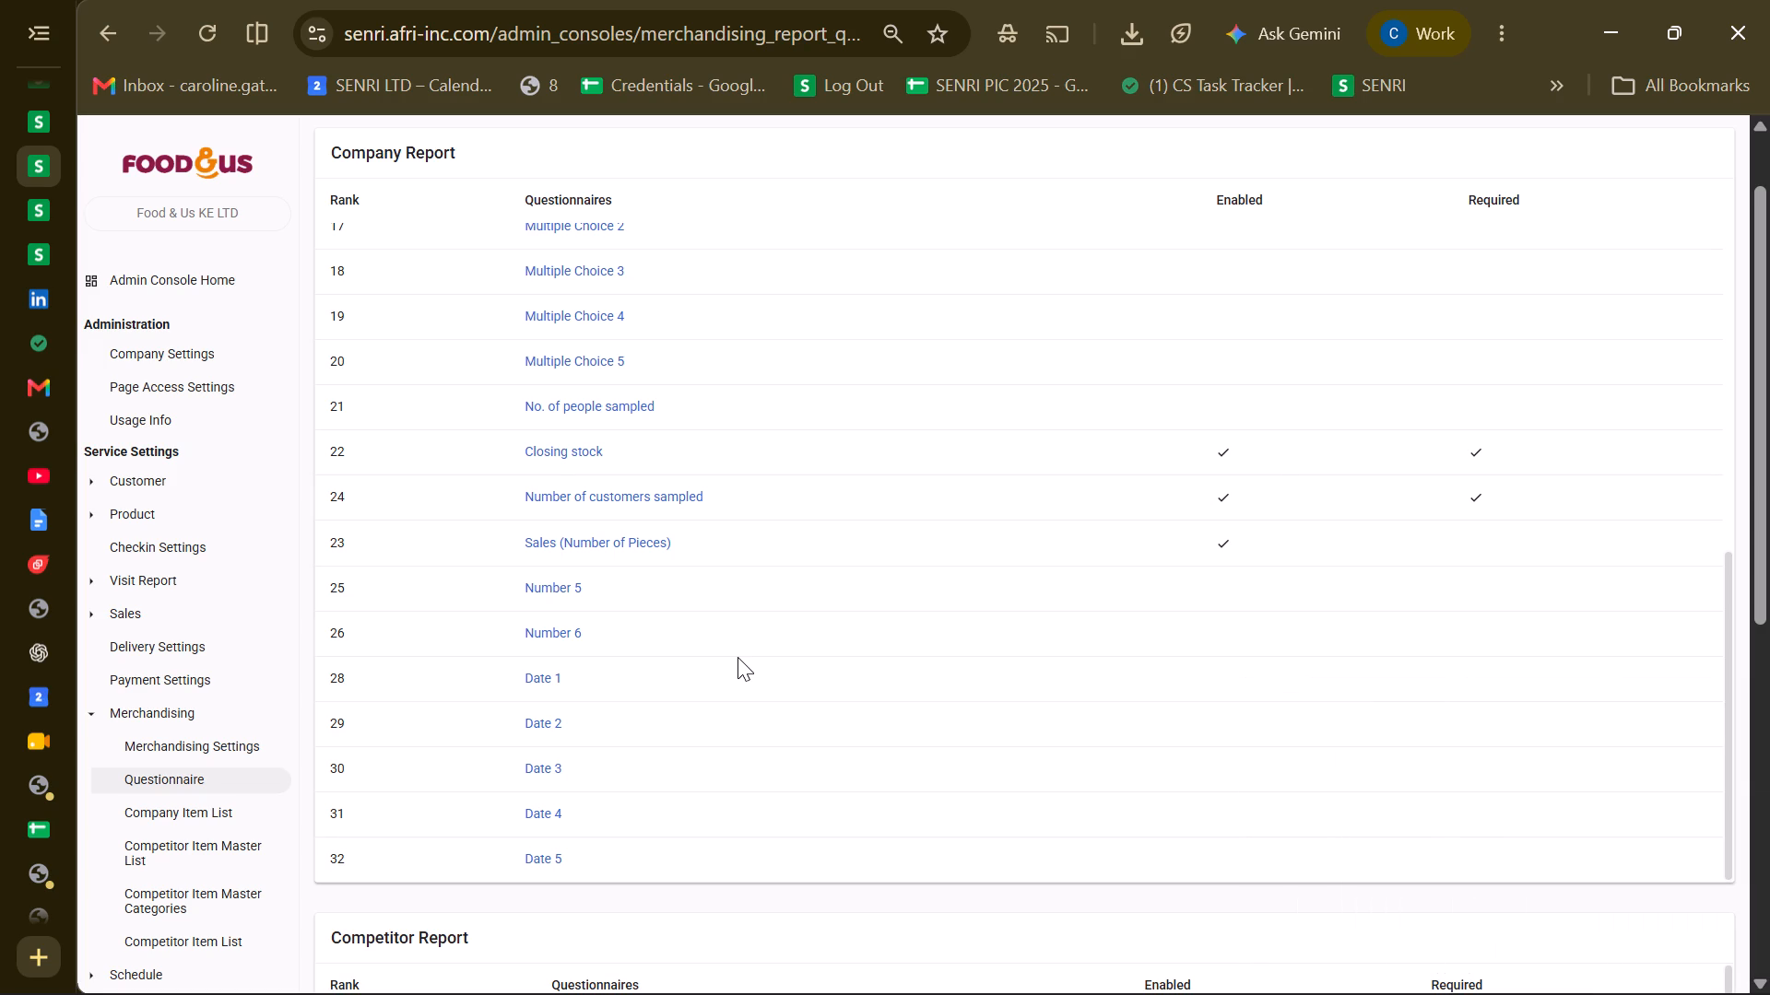
scroll(737, 657, down, 1)
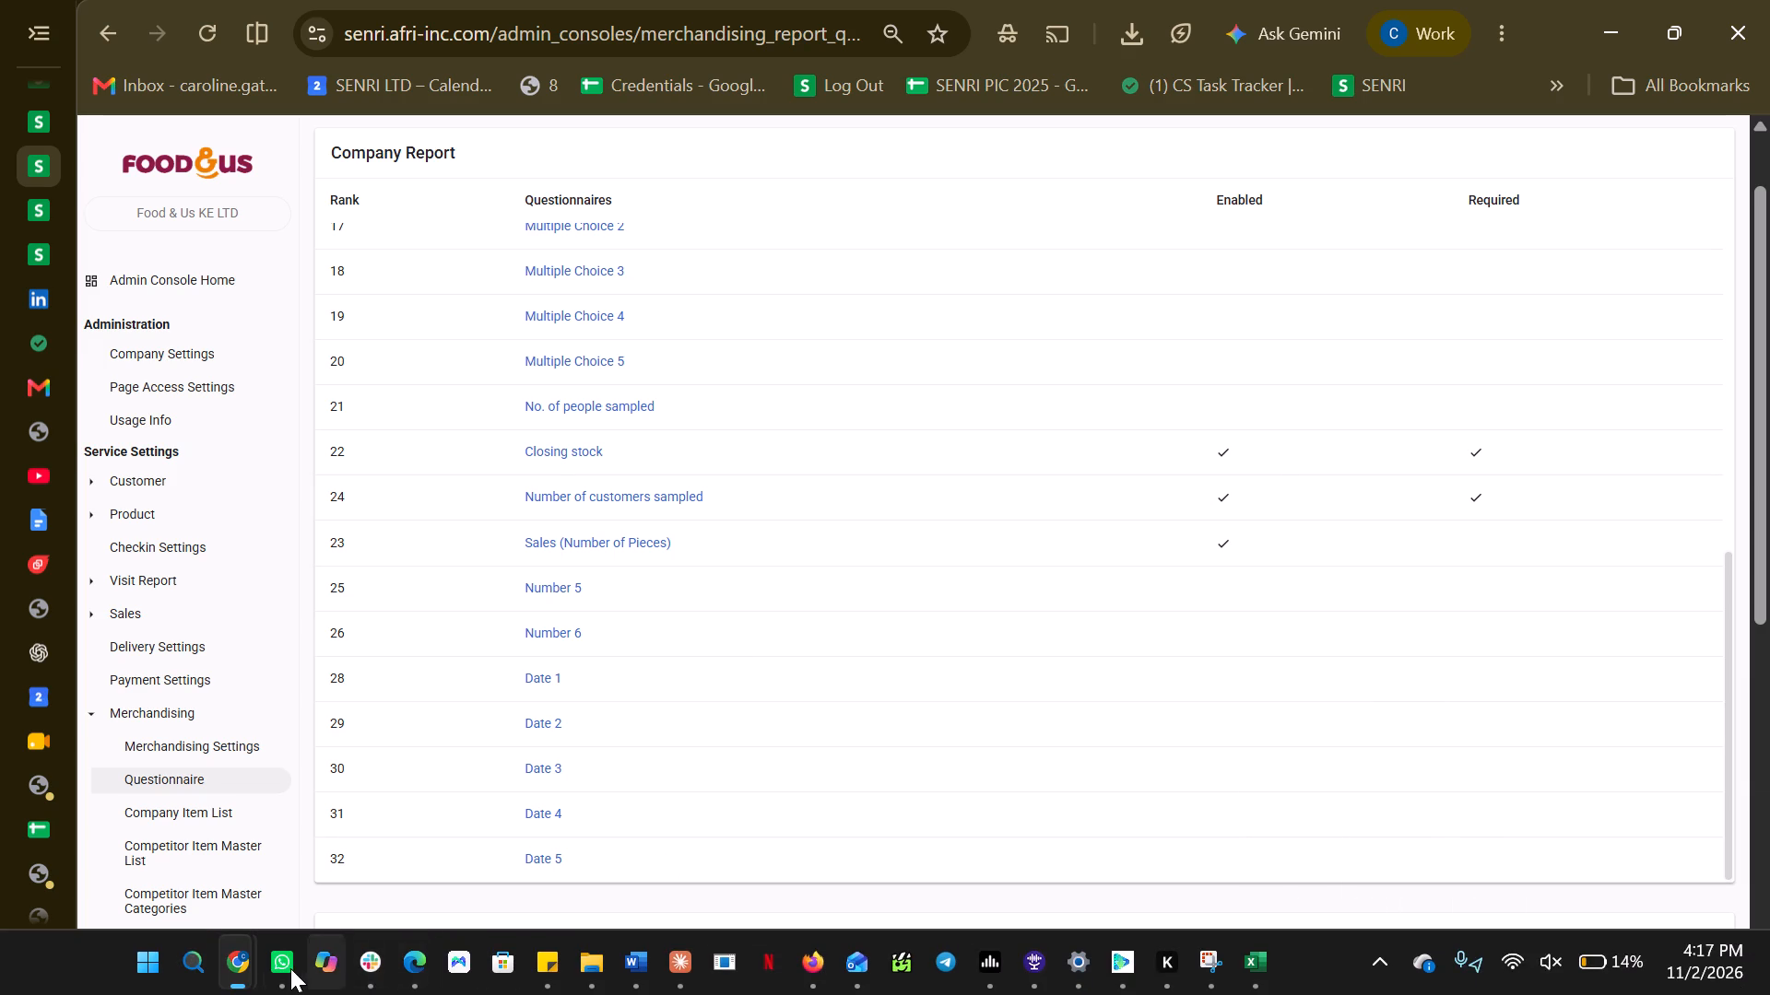
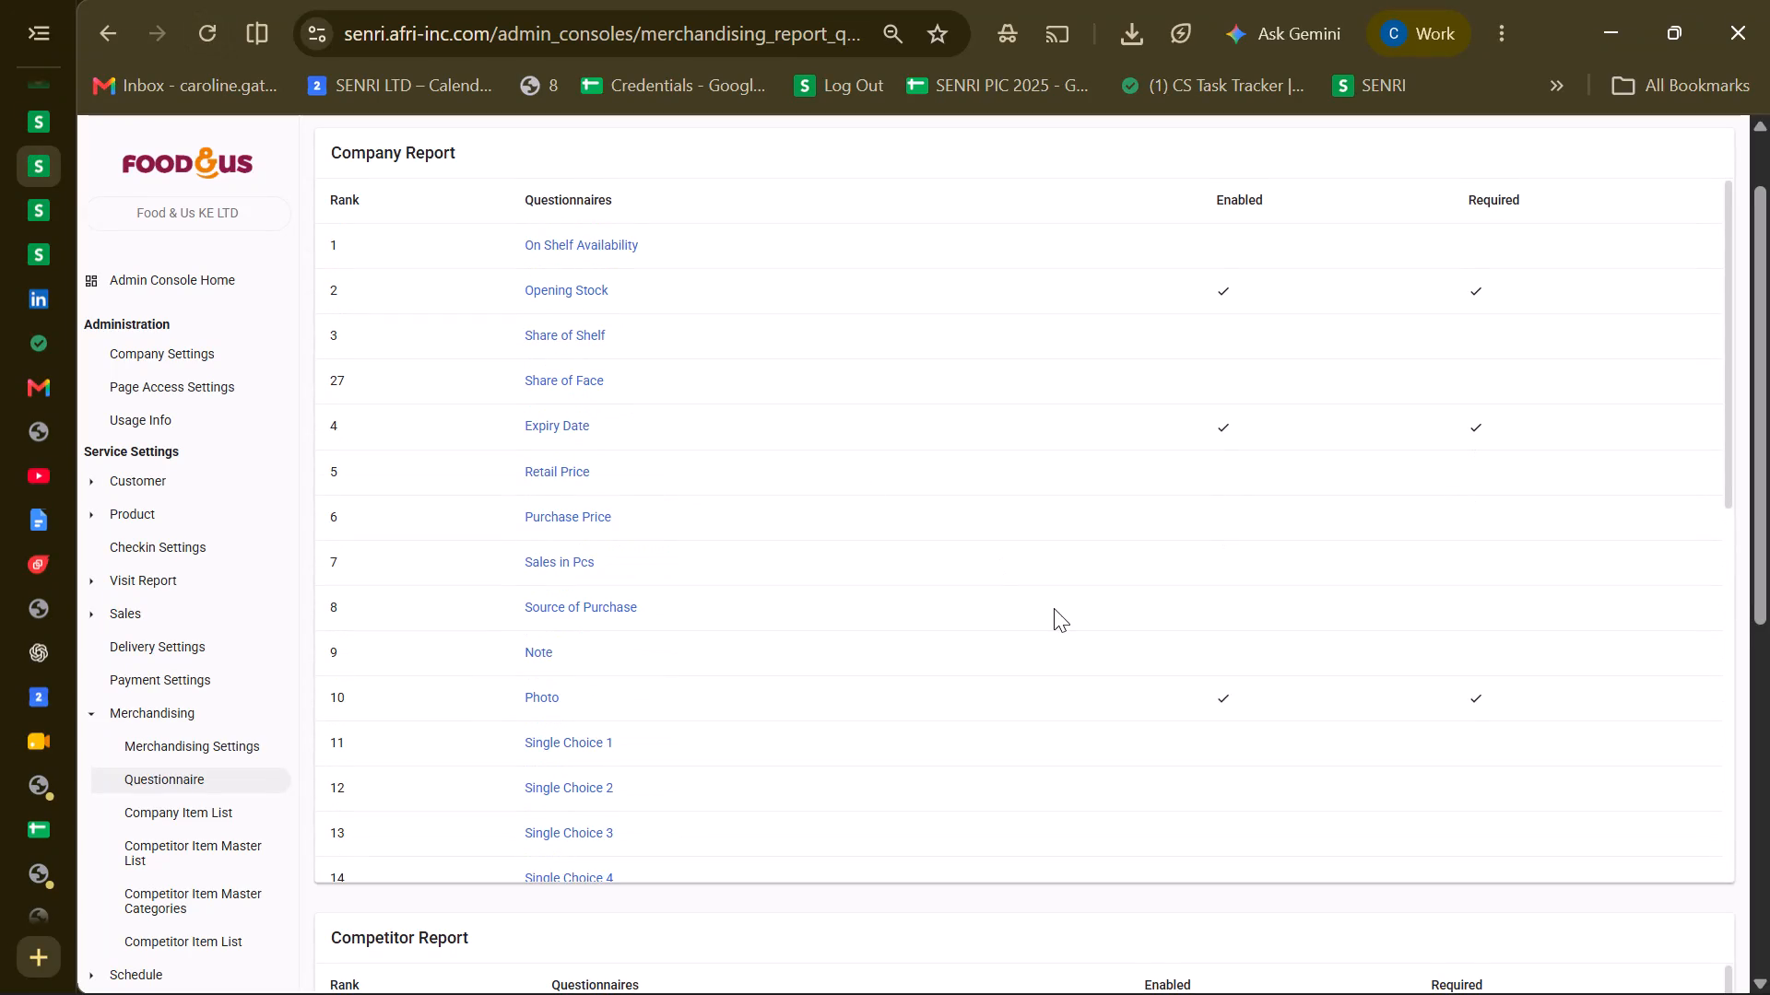
Examine the rest of the Company Report questionnaires and the Competitor Report list for their enabled and required settings.
scroll(1054, 608, up, 2)
scroll(1054, 608, down, 4)
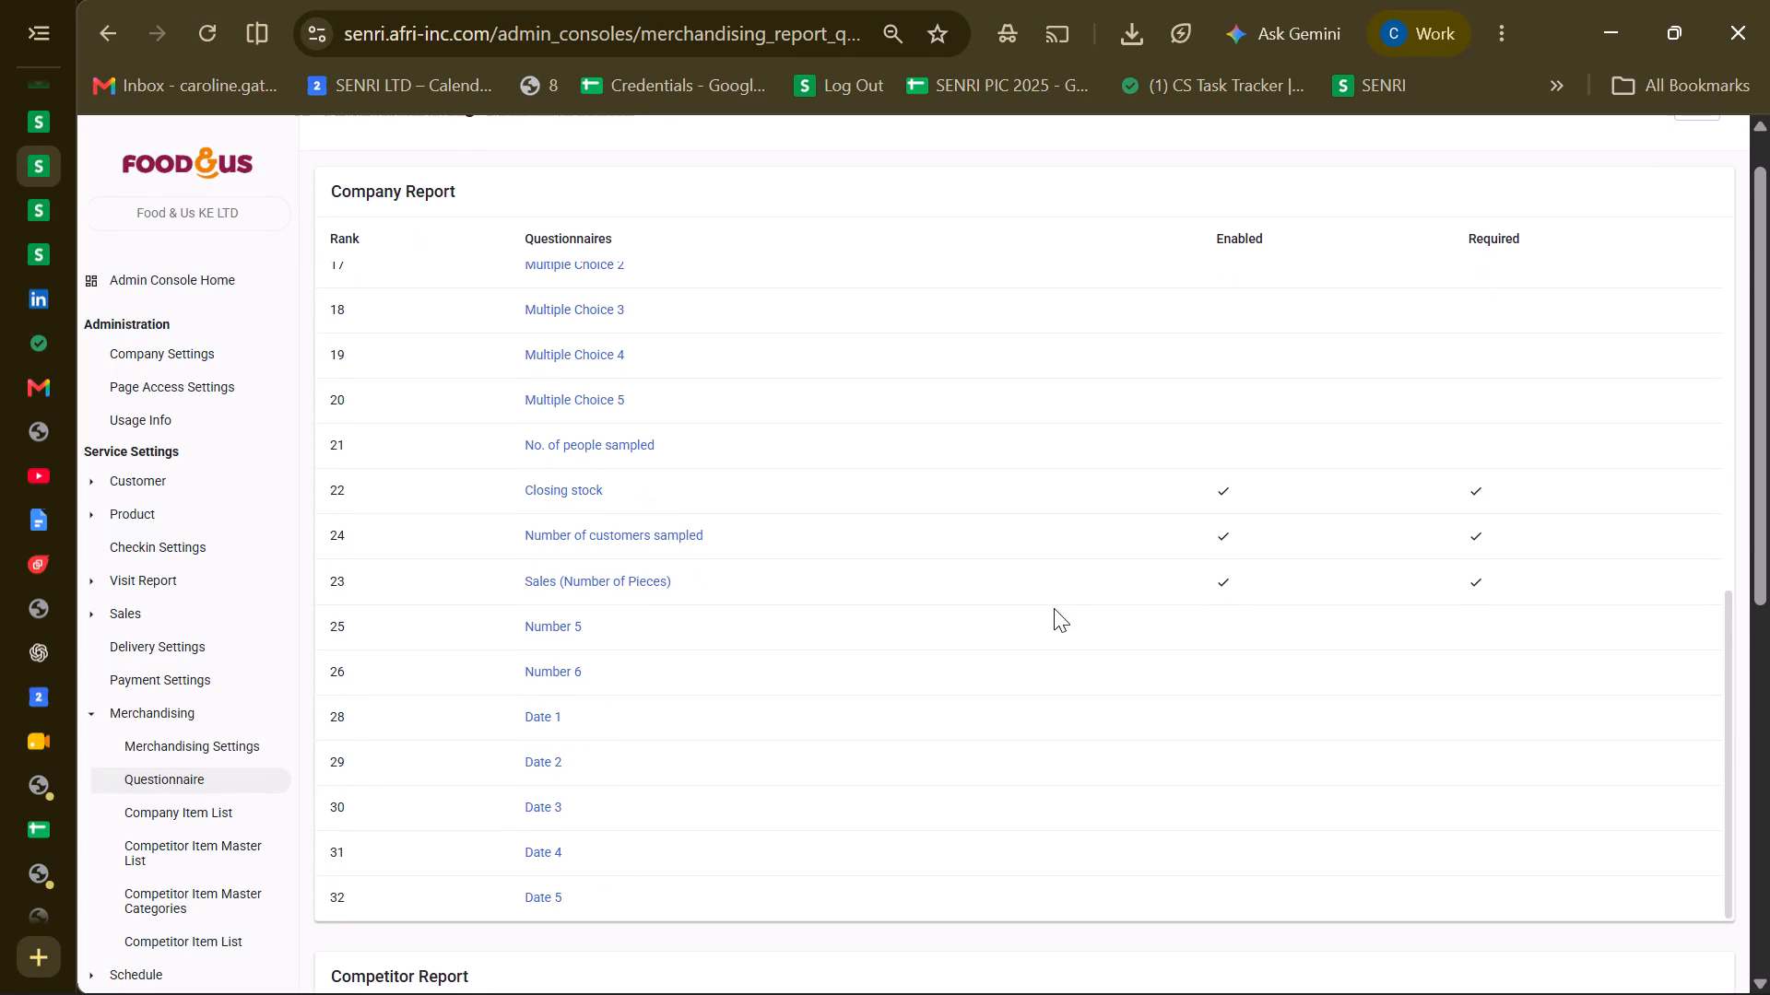
scroll(1054, 608, down, 4)
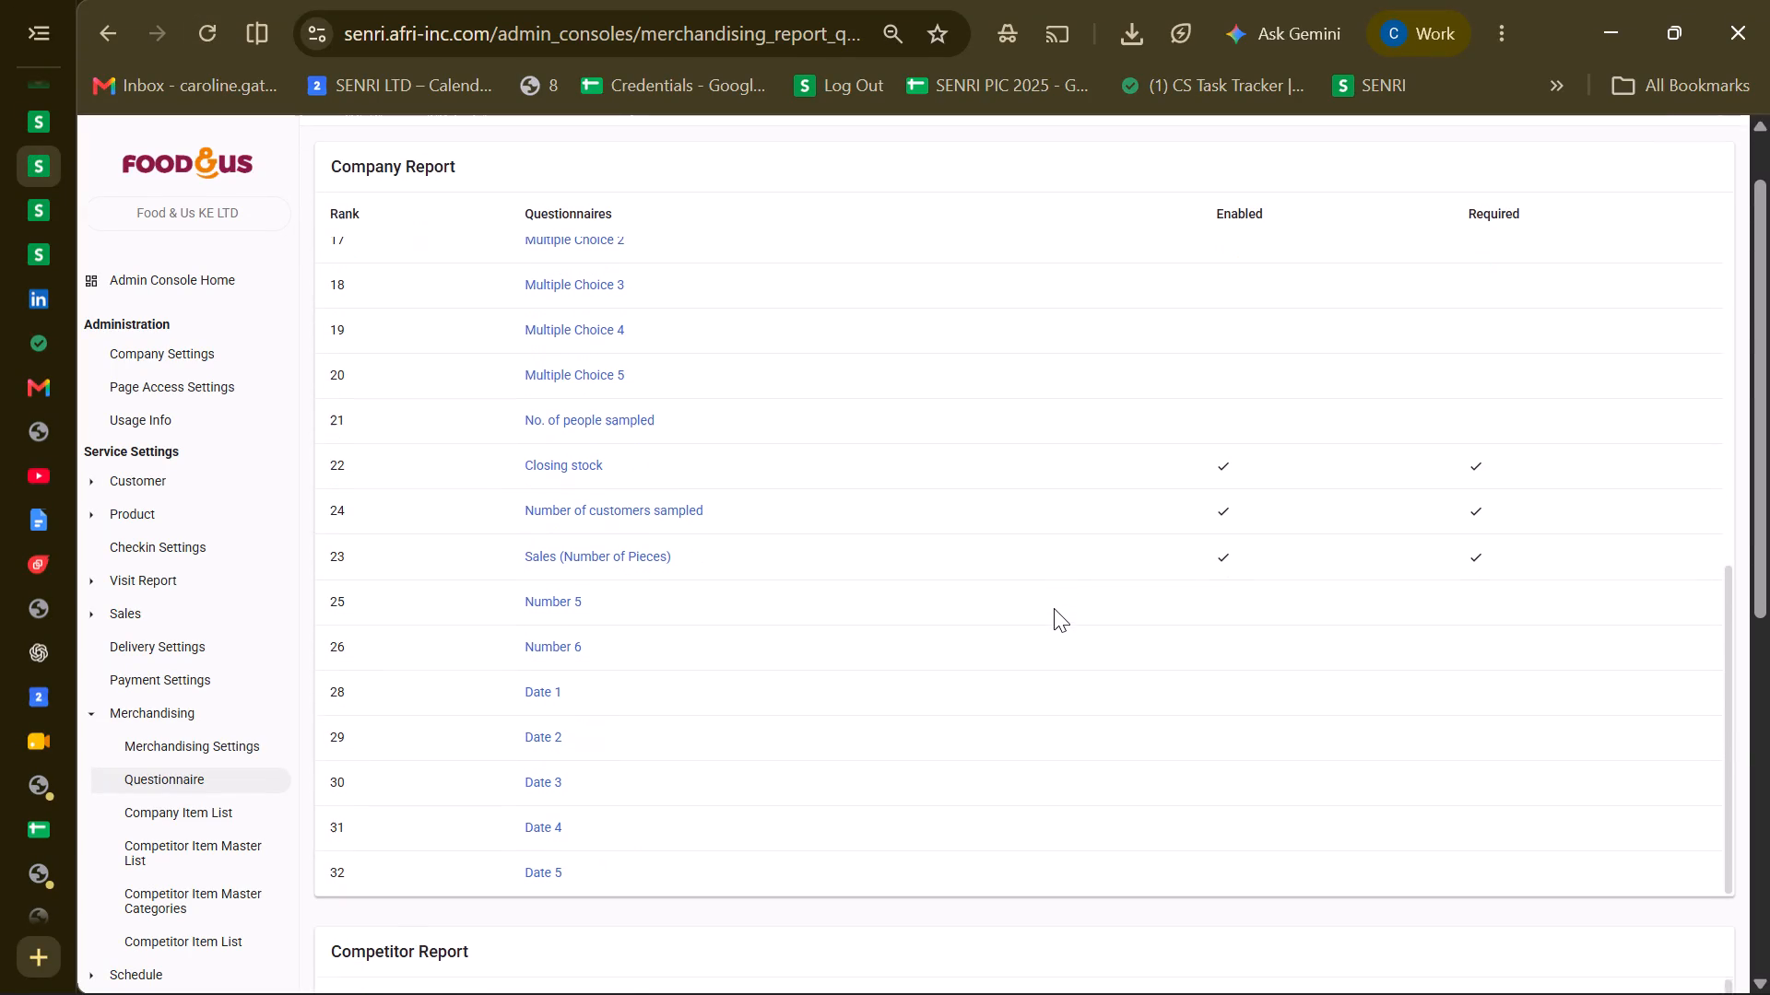
scroll(1054, 608, down, 4)
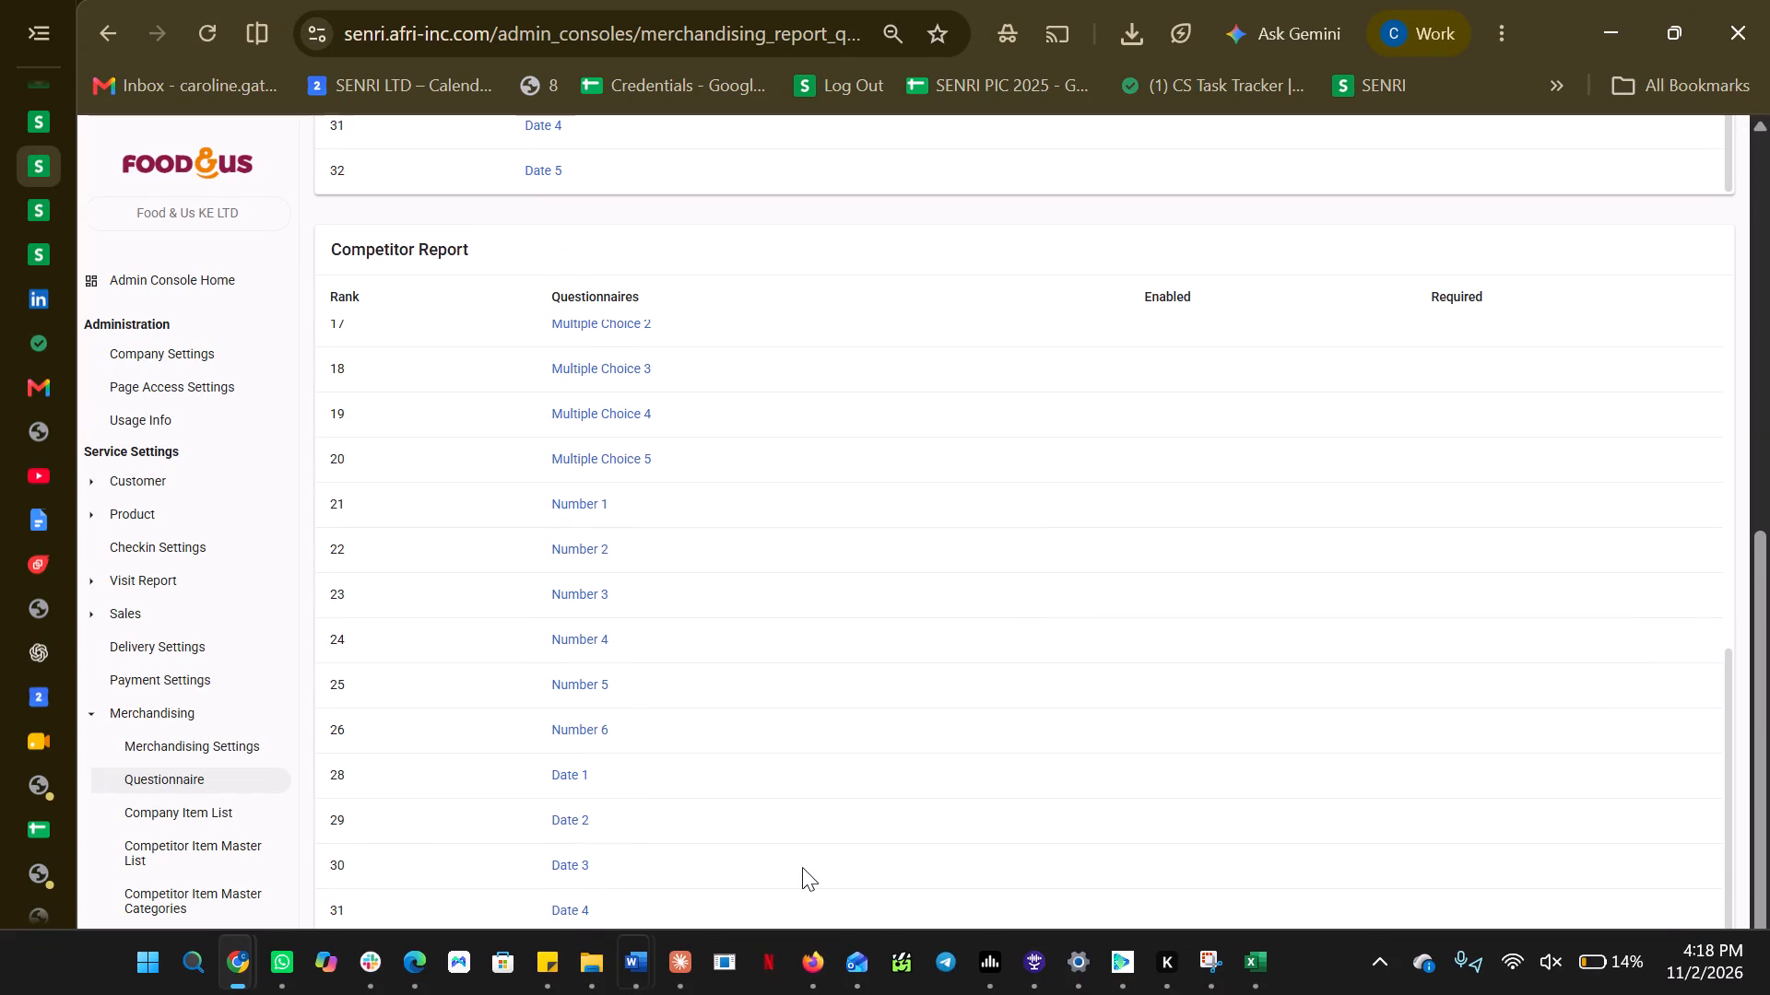
Switch to the Sticky Notes note on onshelf availability and add the line "if no sales you key in 0".
click(926, 770)
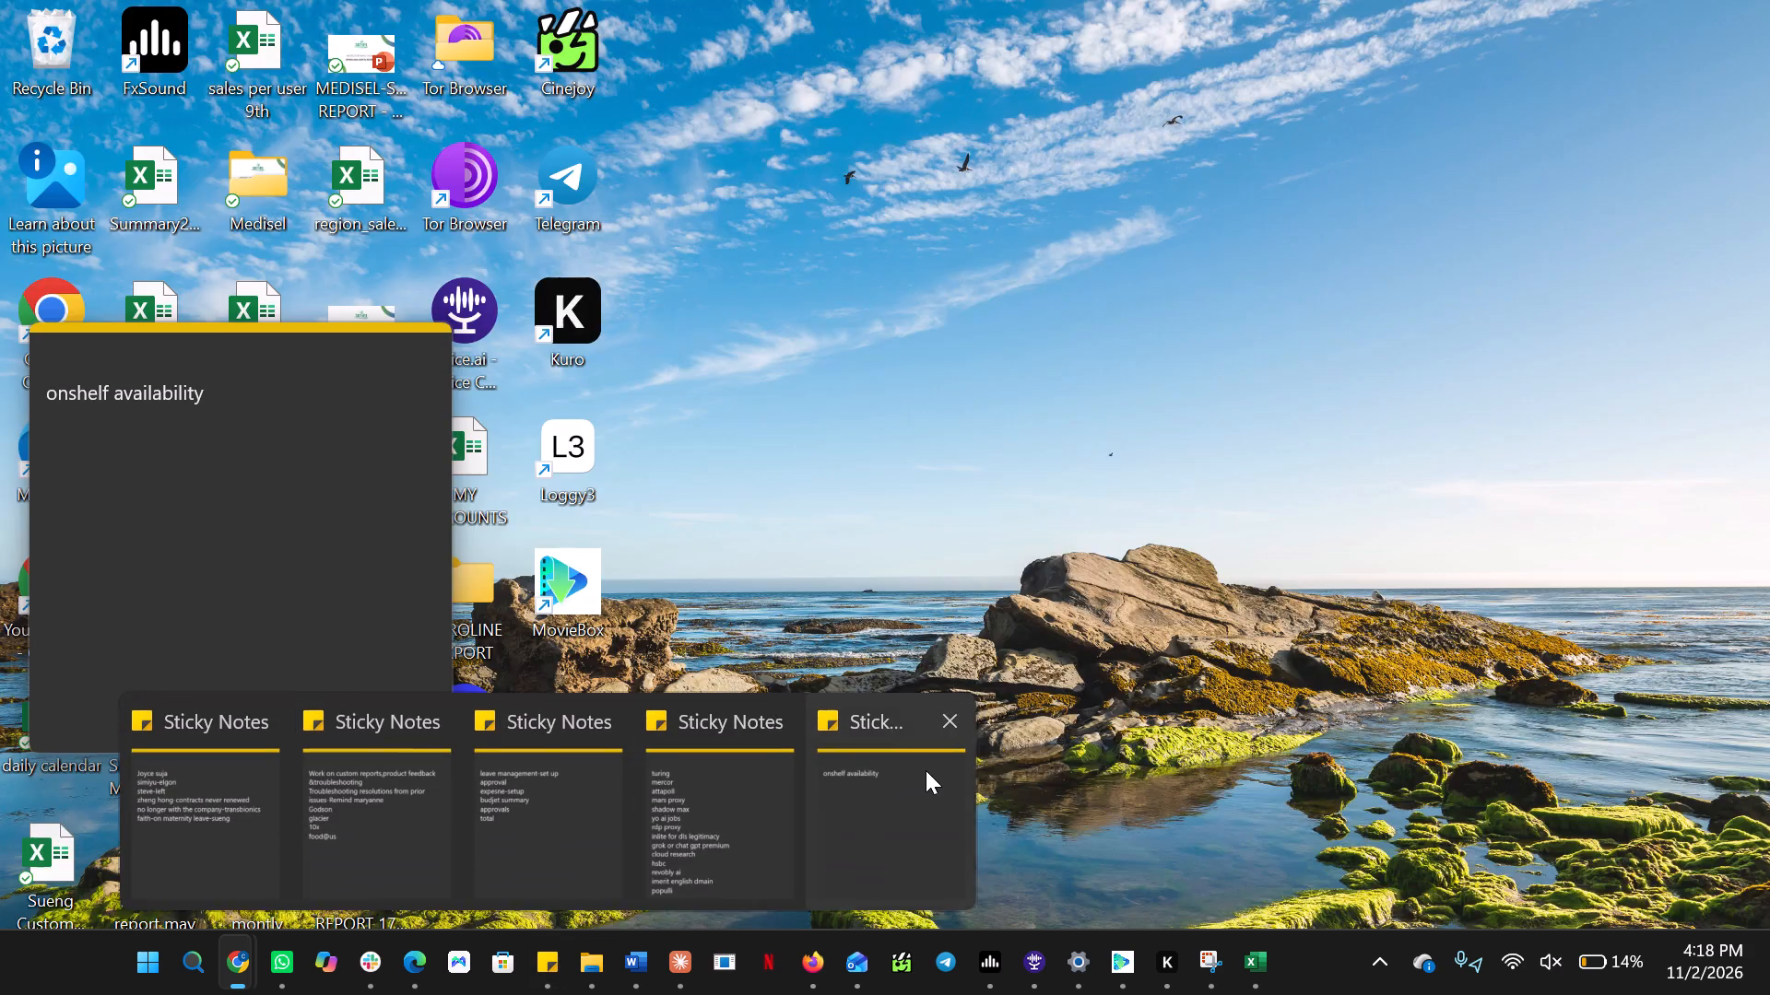
click(256, 437)
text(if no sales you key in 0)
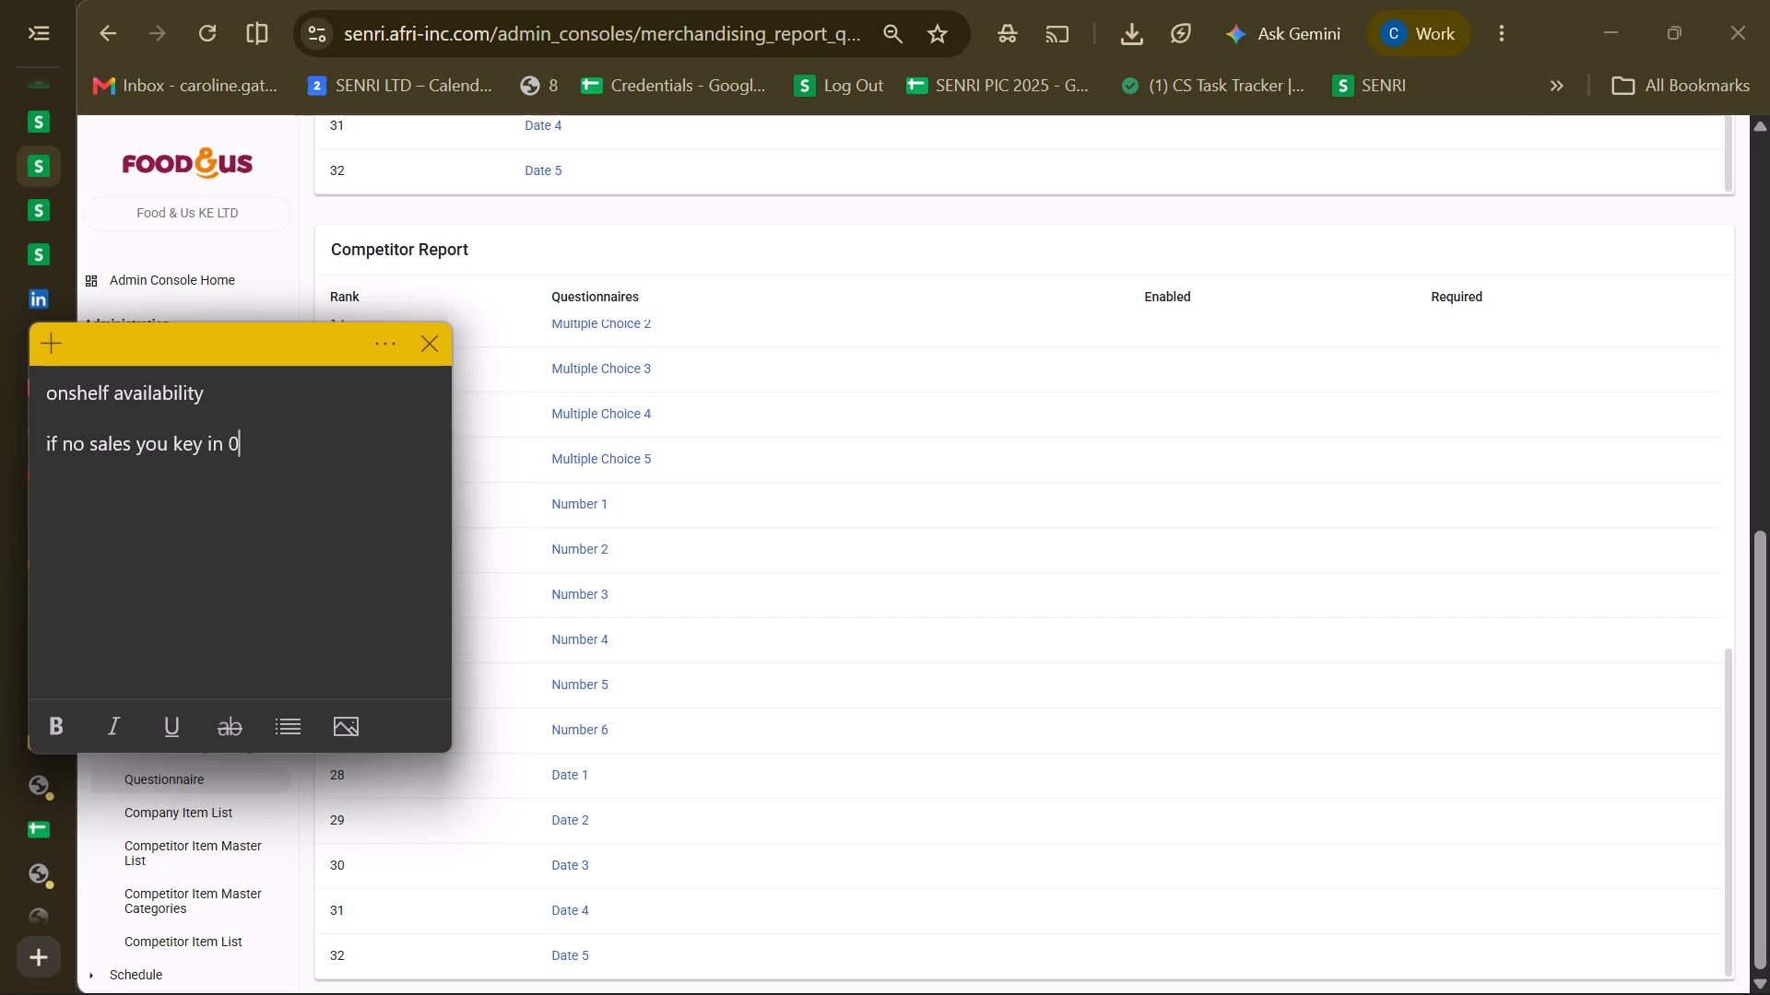
Return to the merchandising questionnaire settings in the browser and review the Competitor Report questionnaires from the start of the list.
click(1080, 639)
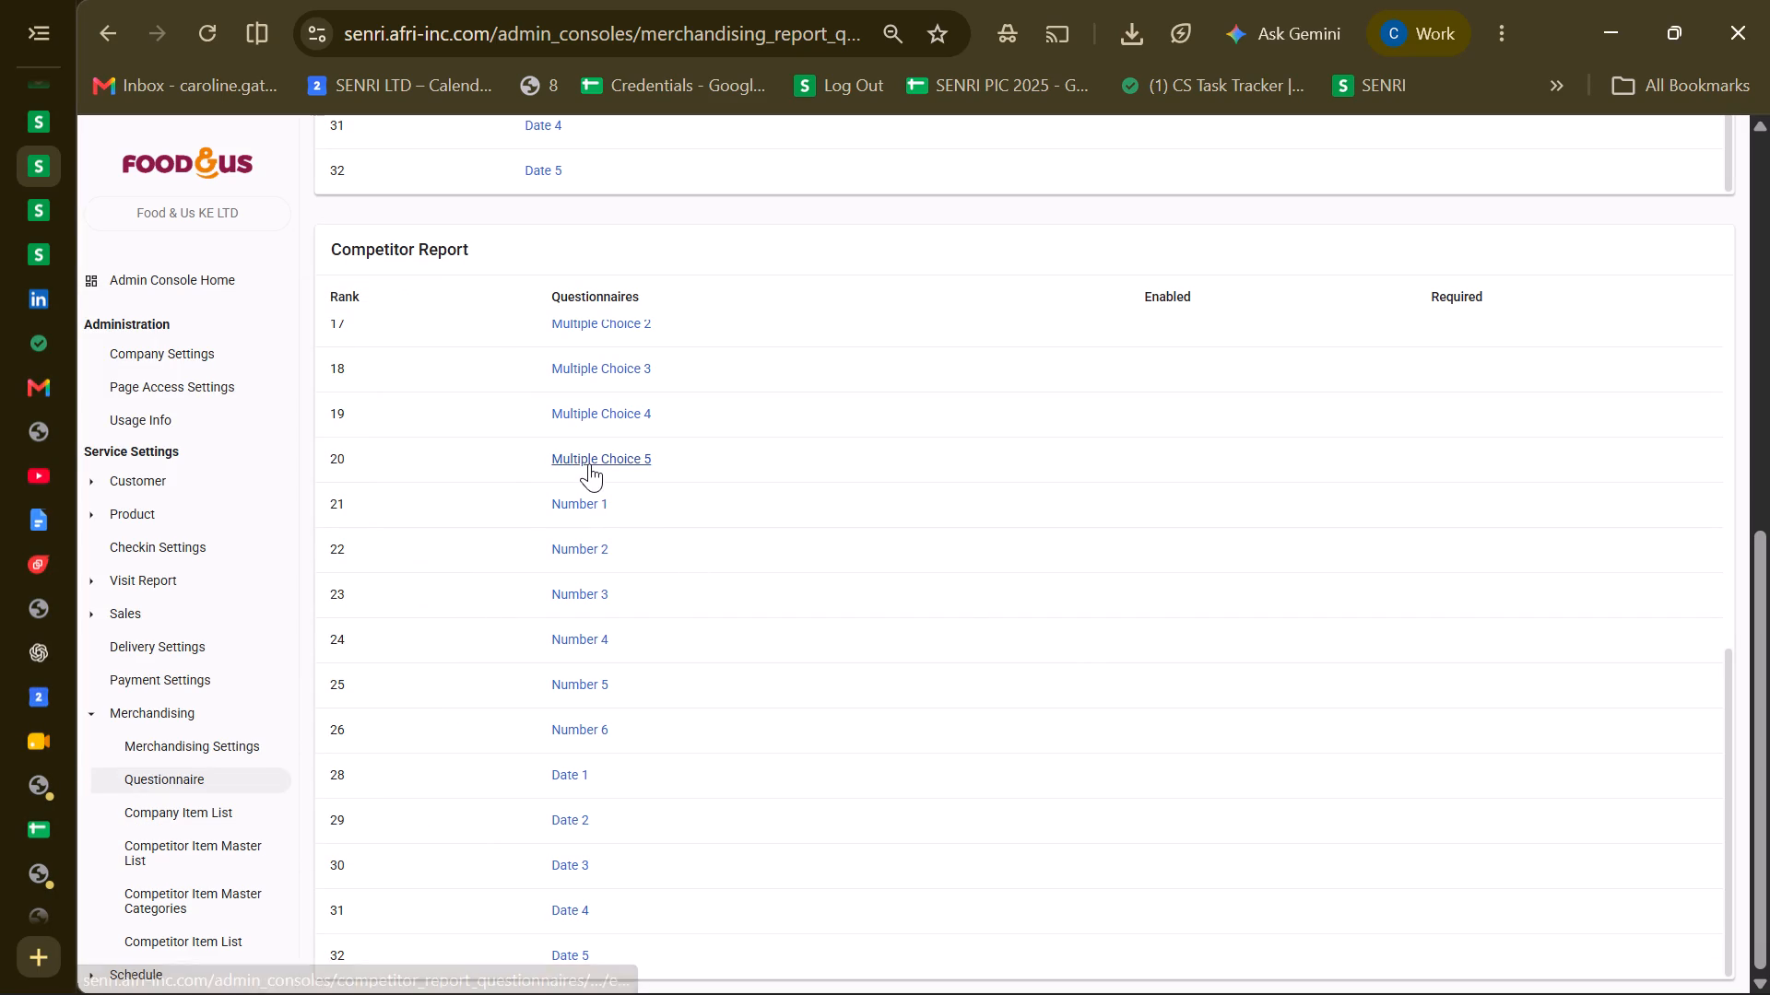
scroll(686, 424, down, 4)
scroll(686, 424, up, 3)
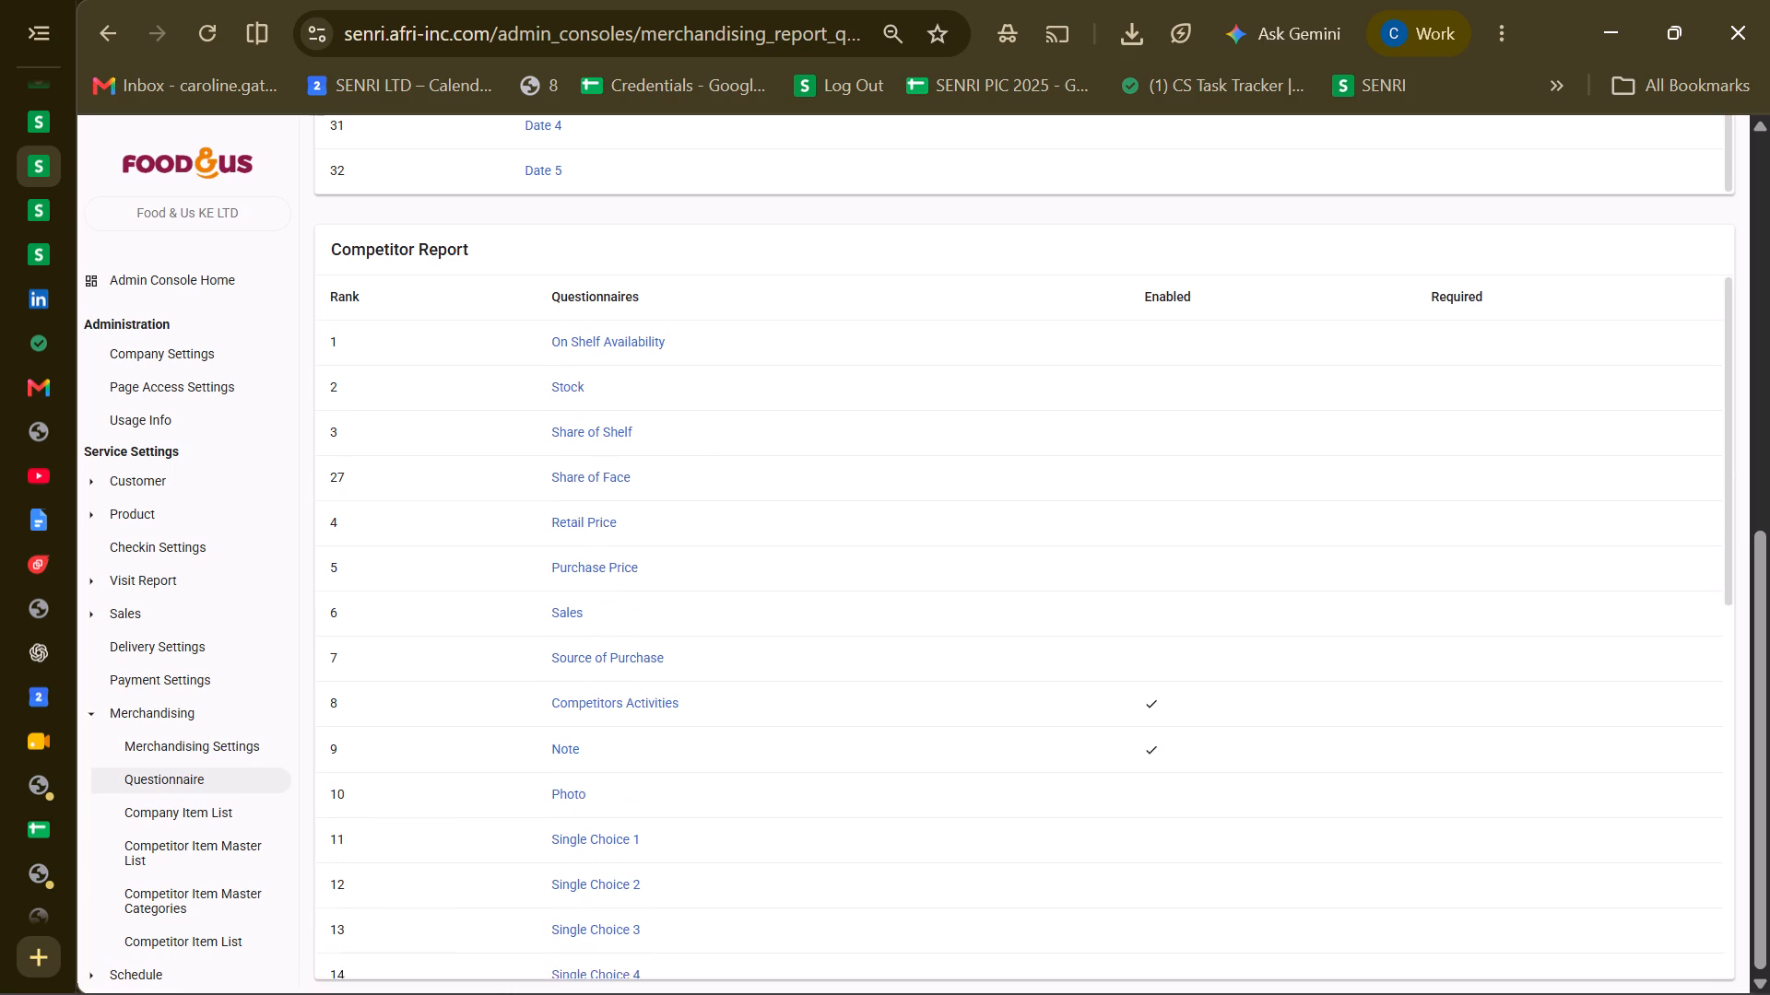
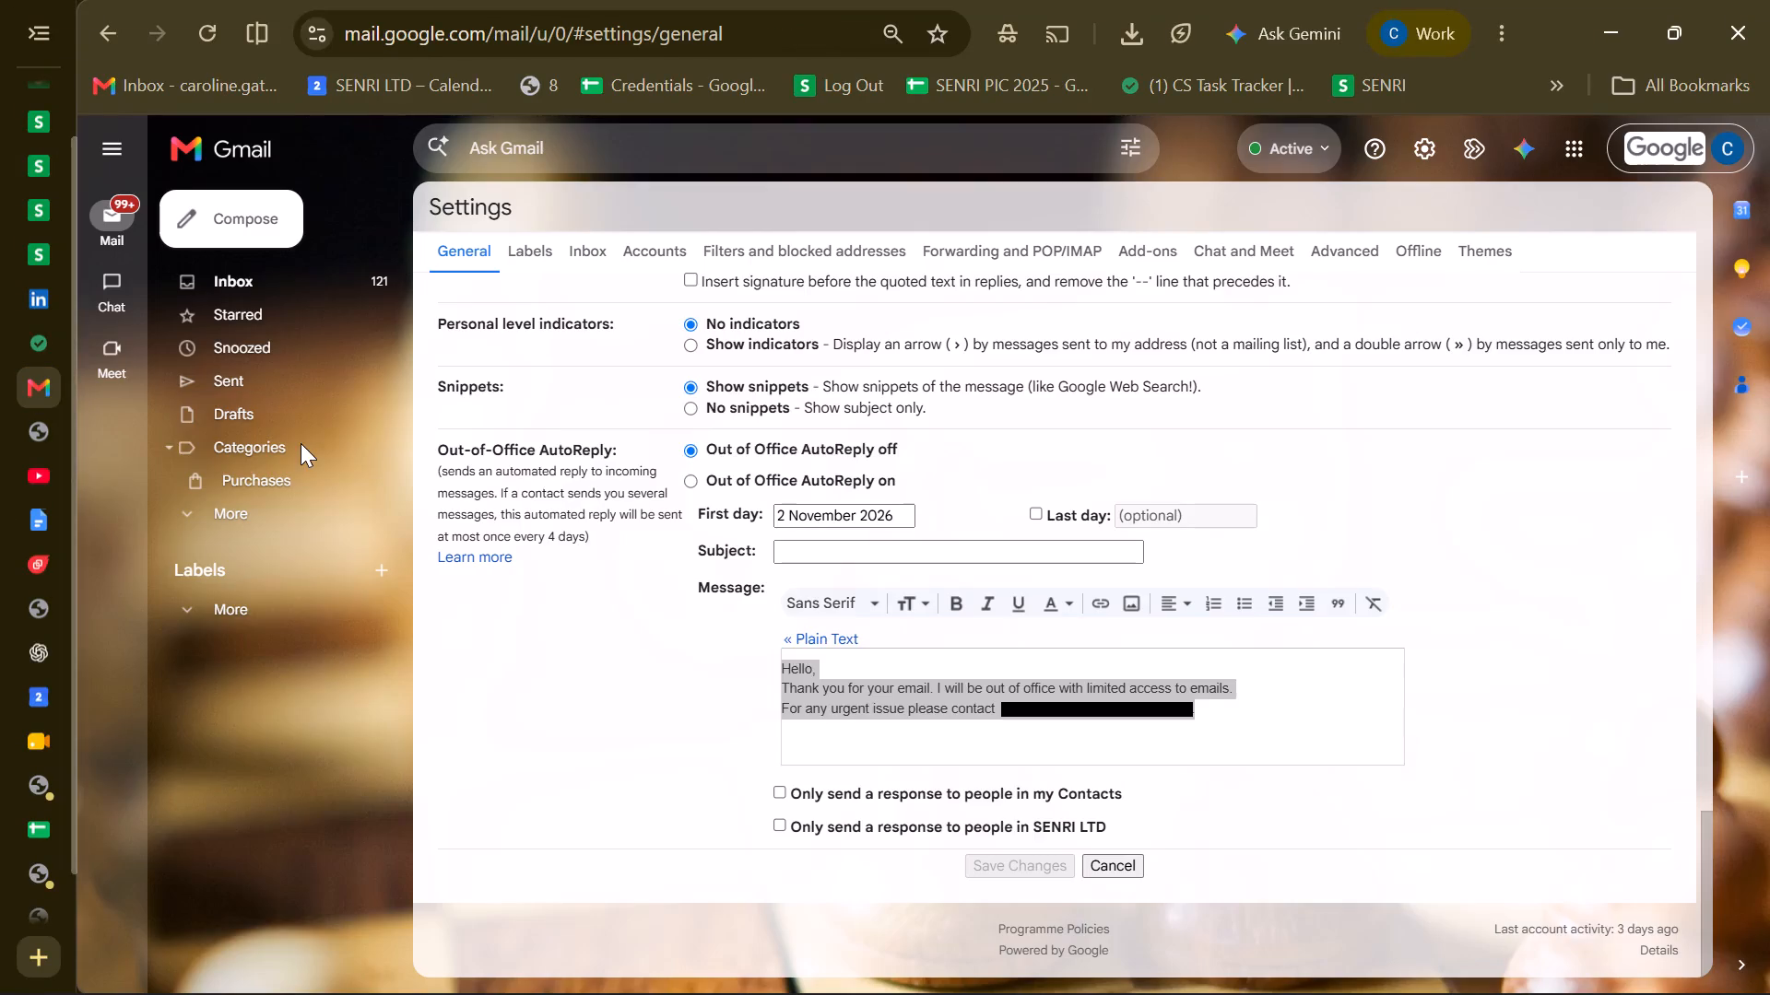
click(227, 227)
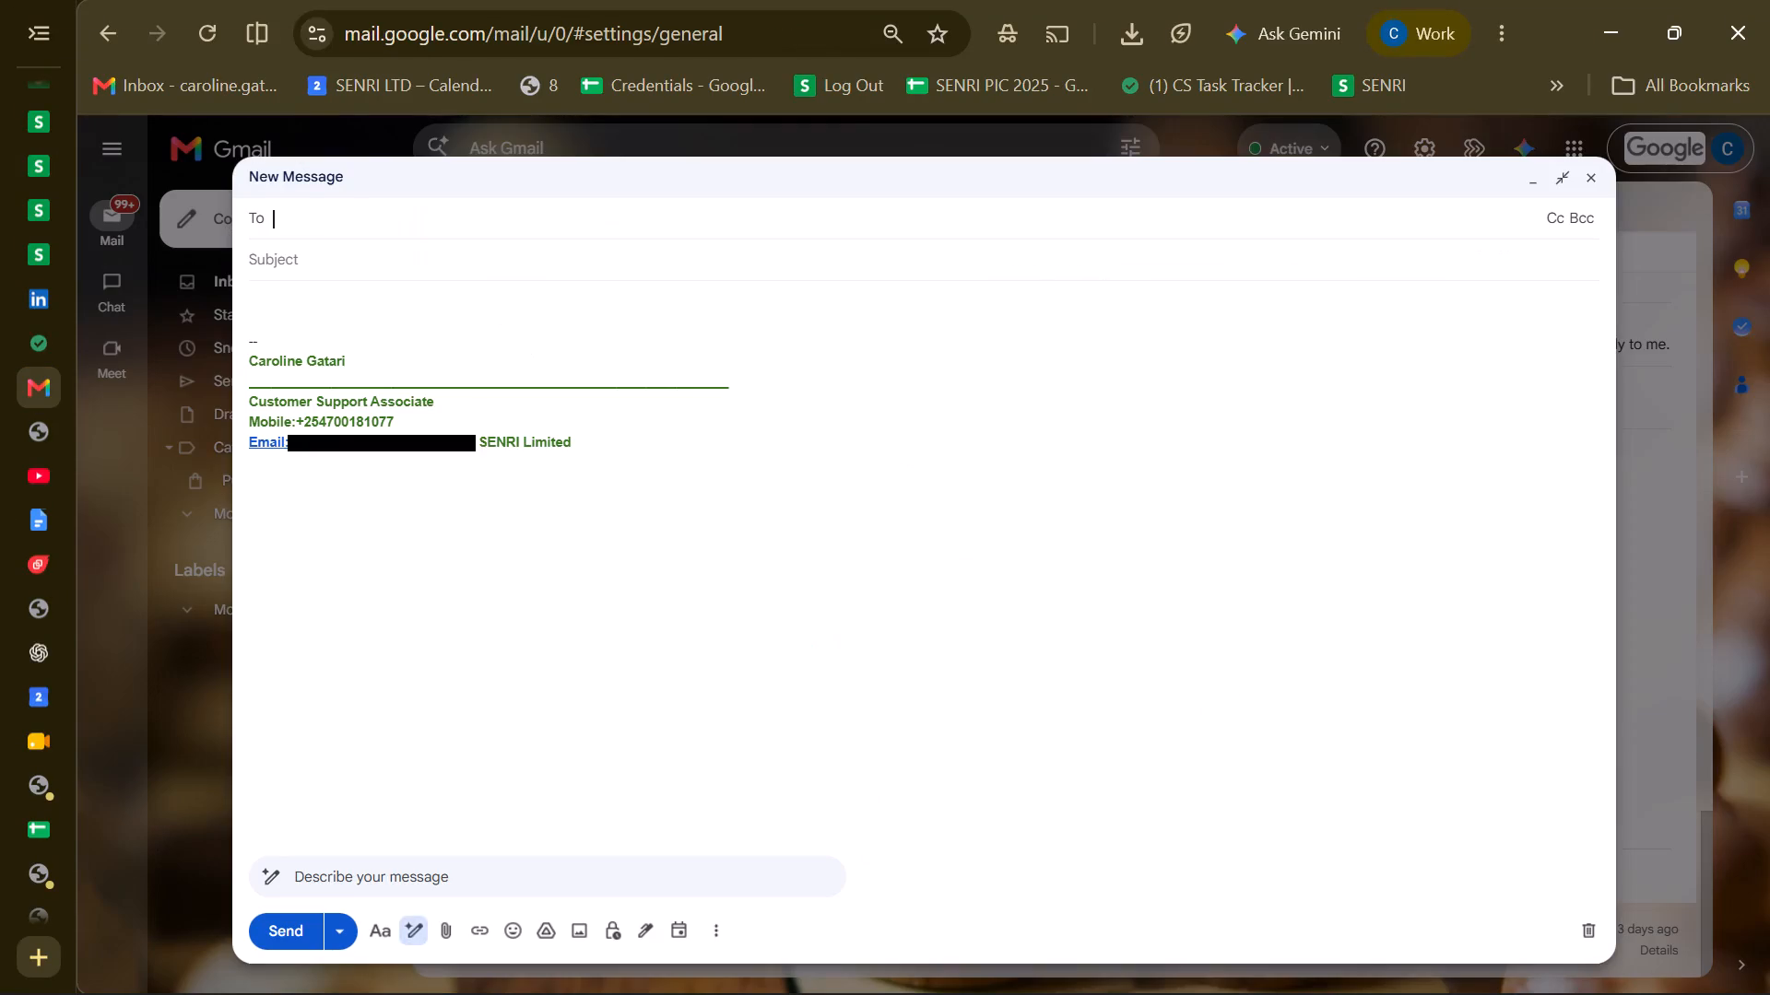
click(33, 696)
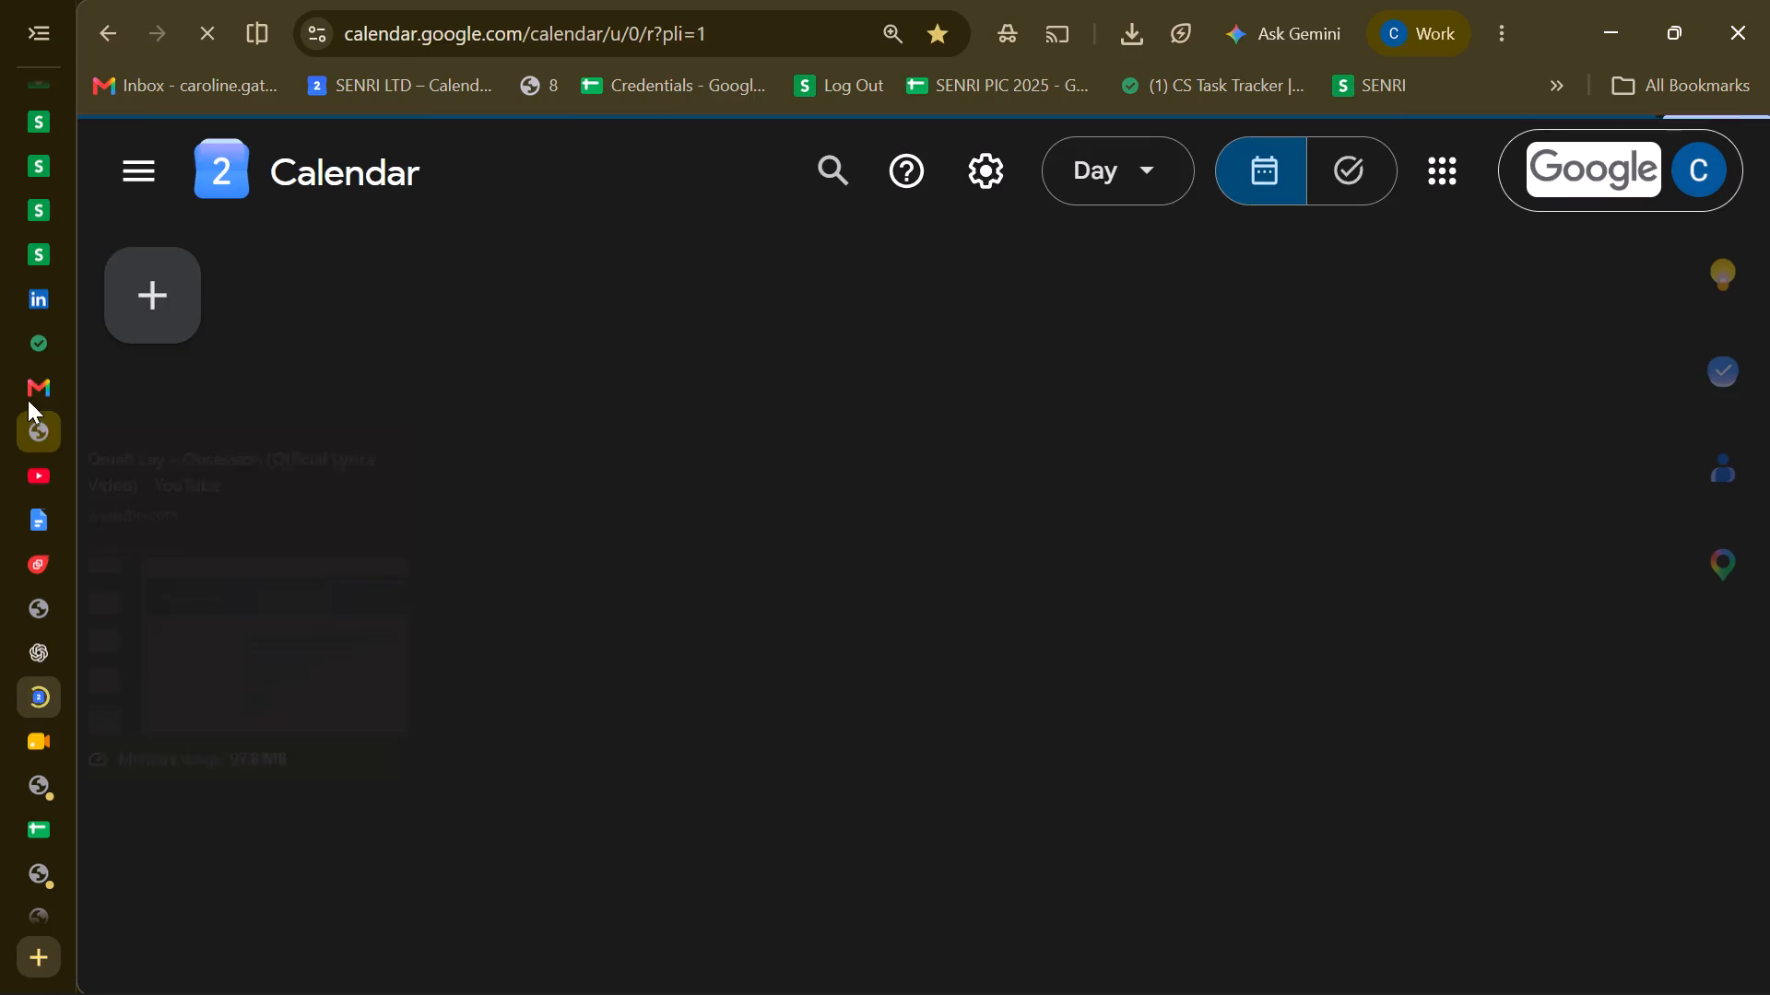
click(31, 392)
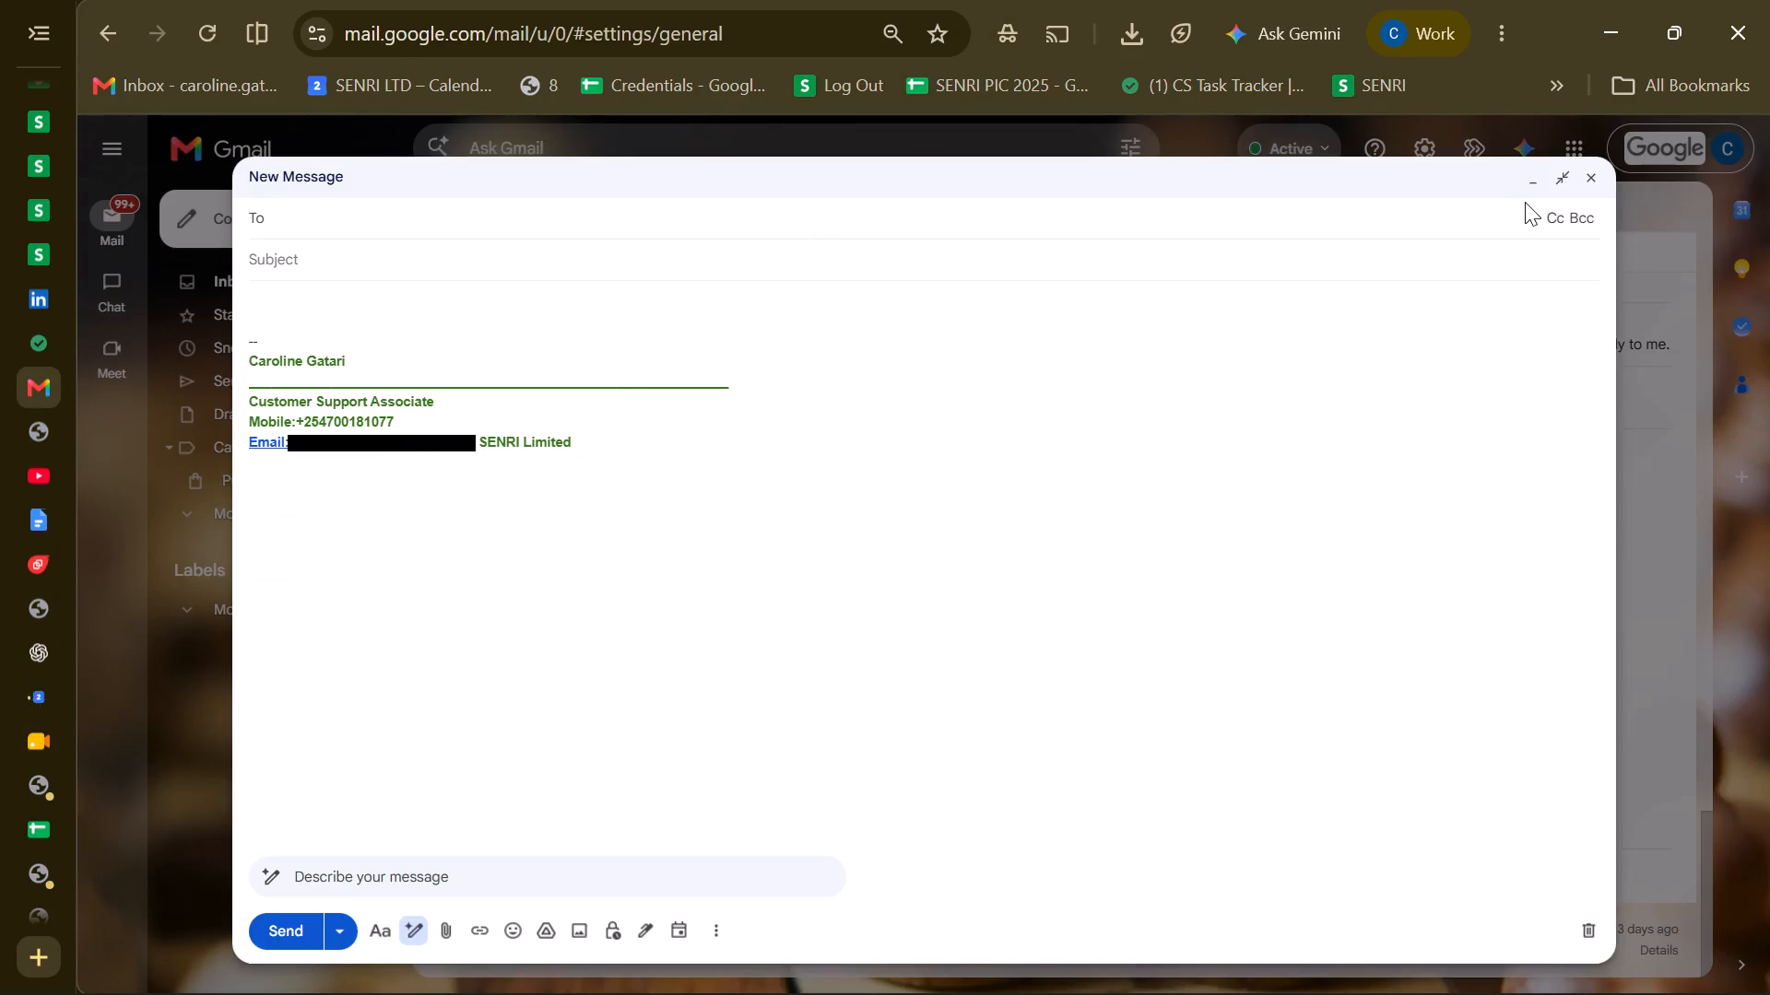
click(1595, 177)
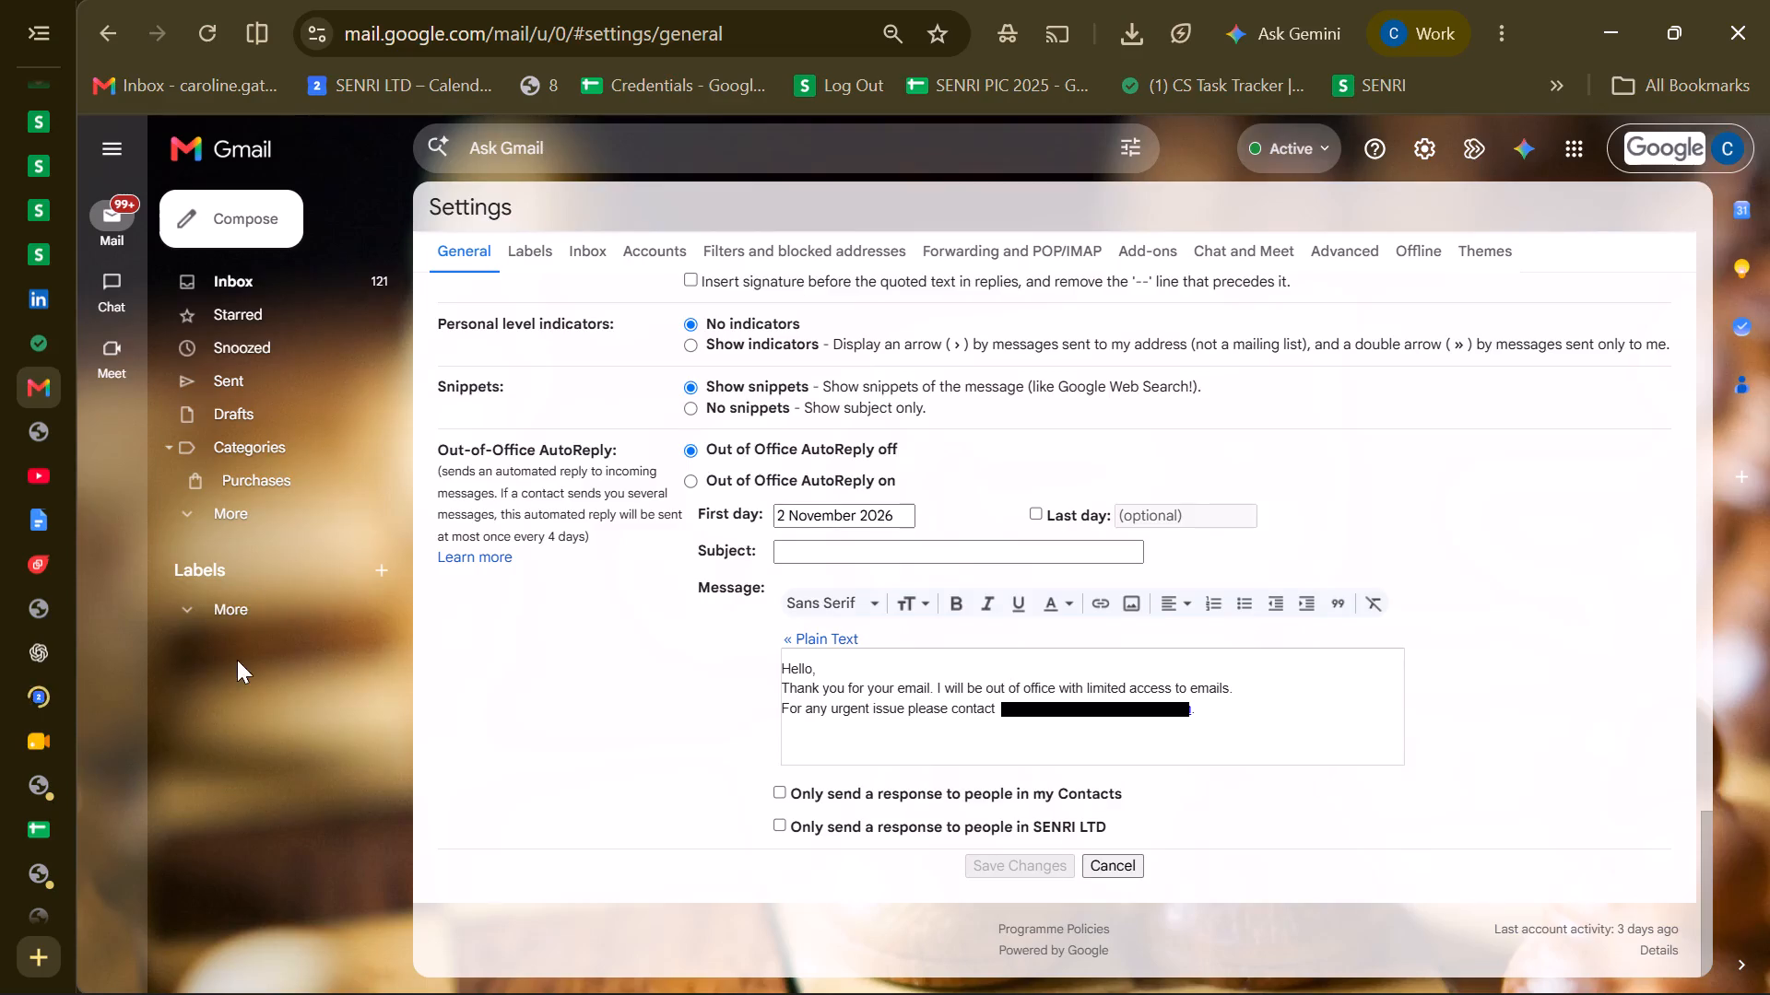
Search the mail for "medi", open the email "Medisel - Senri Monthly Report - September" and show its full recipient details.
scroll(359, 603, up, 1)
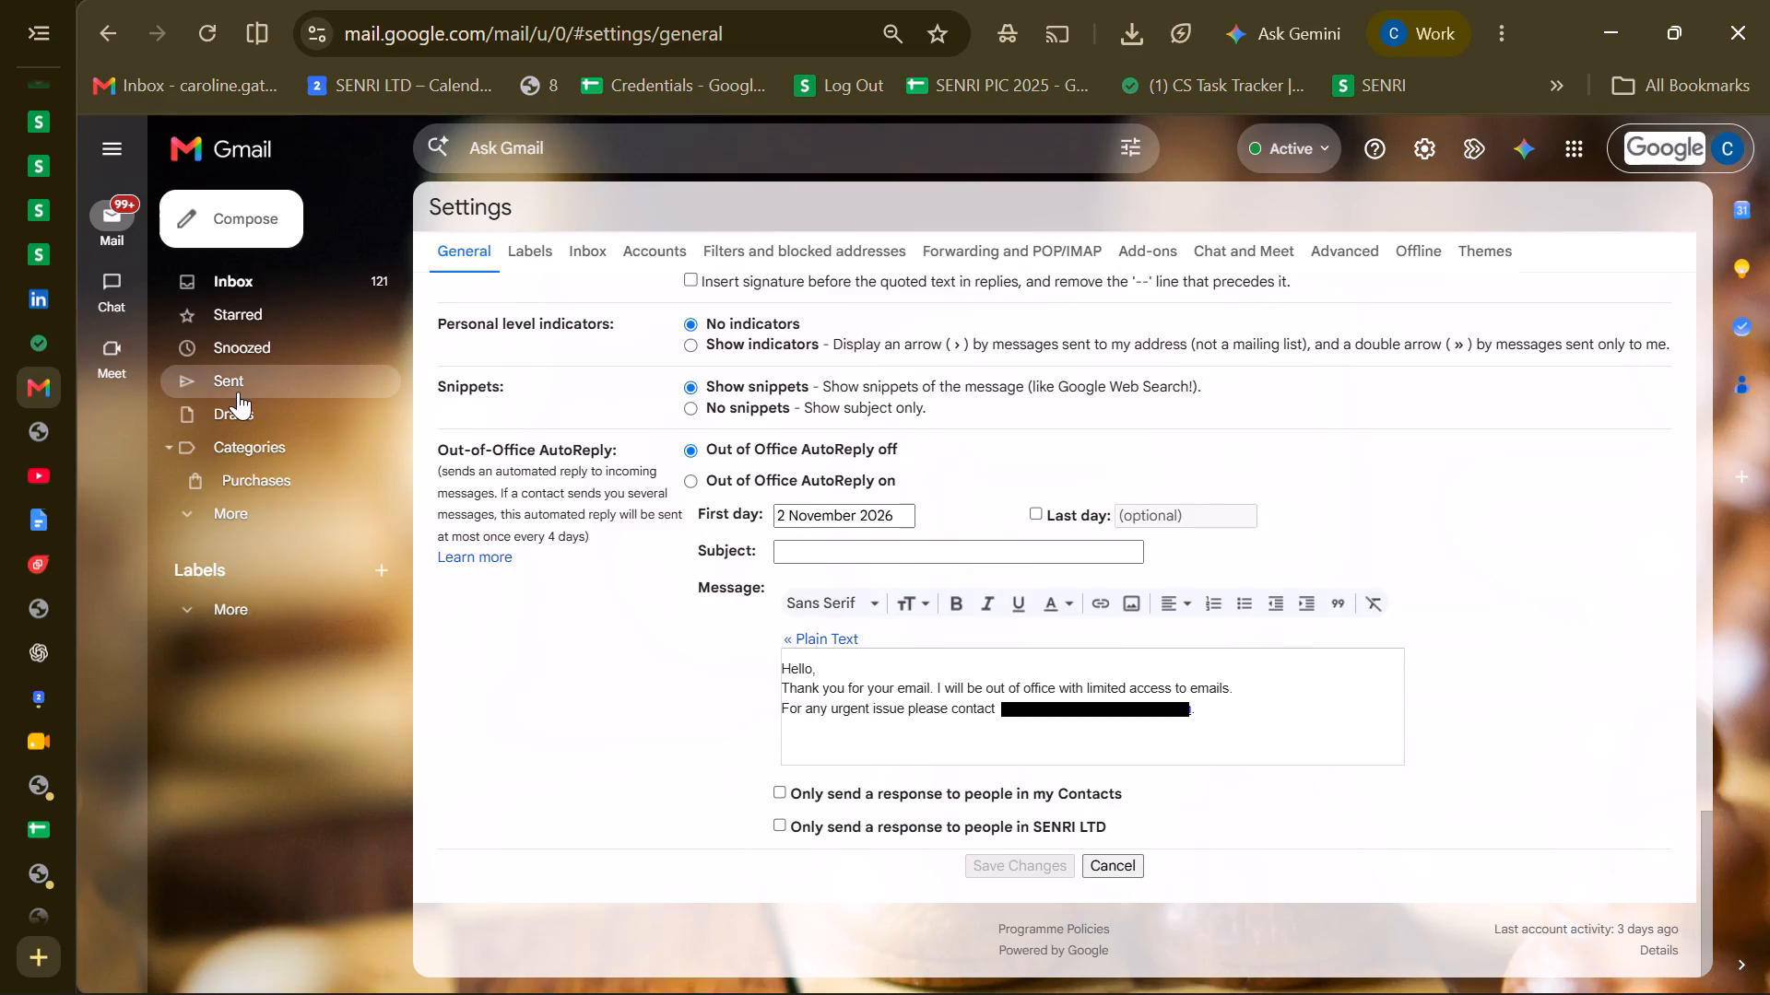
click(238, 392)
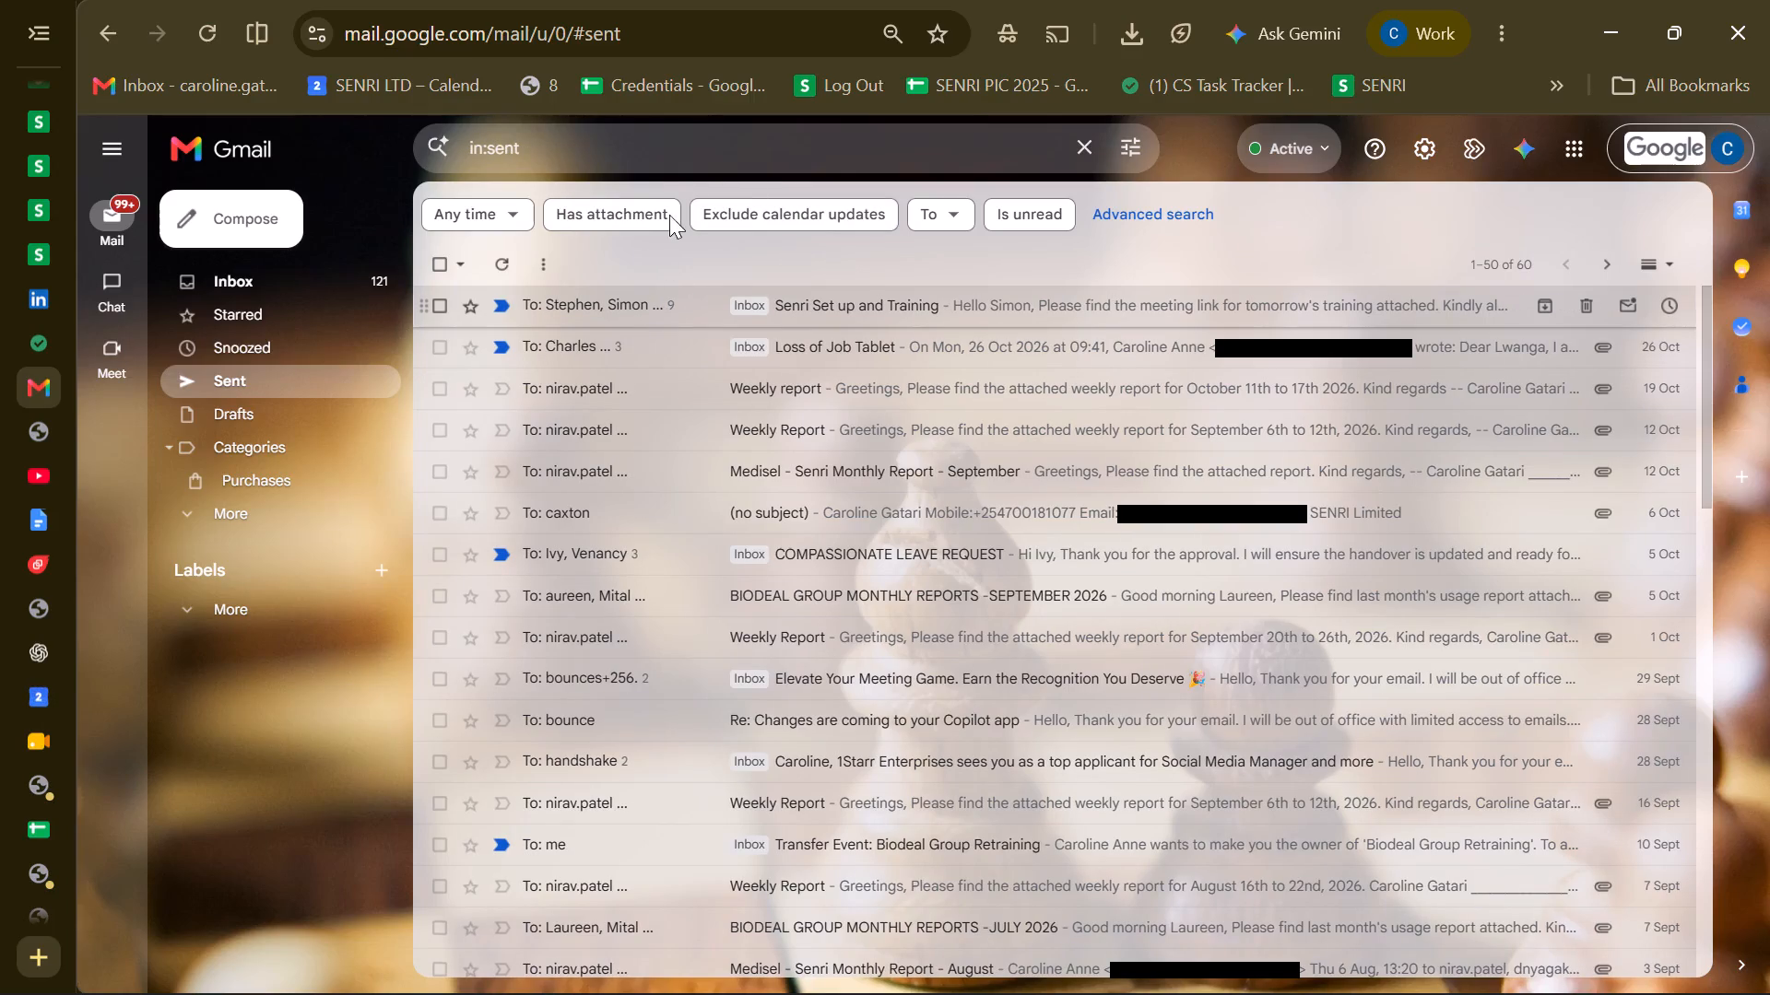
triple_click(605, 146)
click(605, 146)
click(605, 146)
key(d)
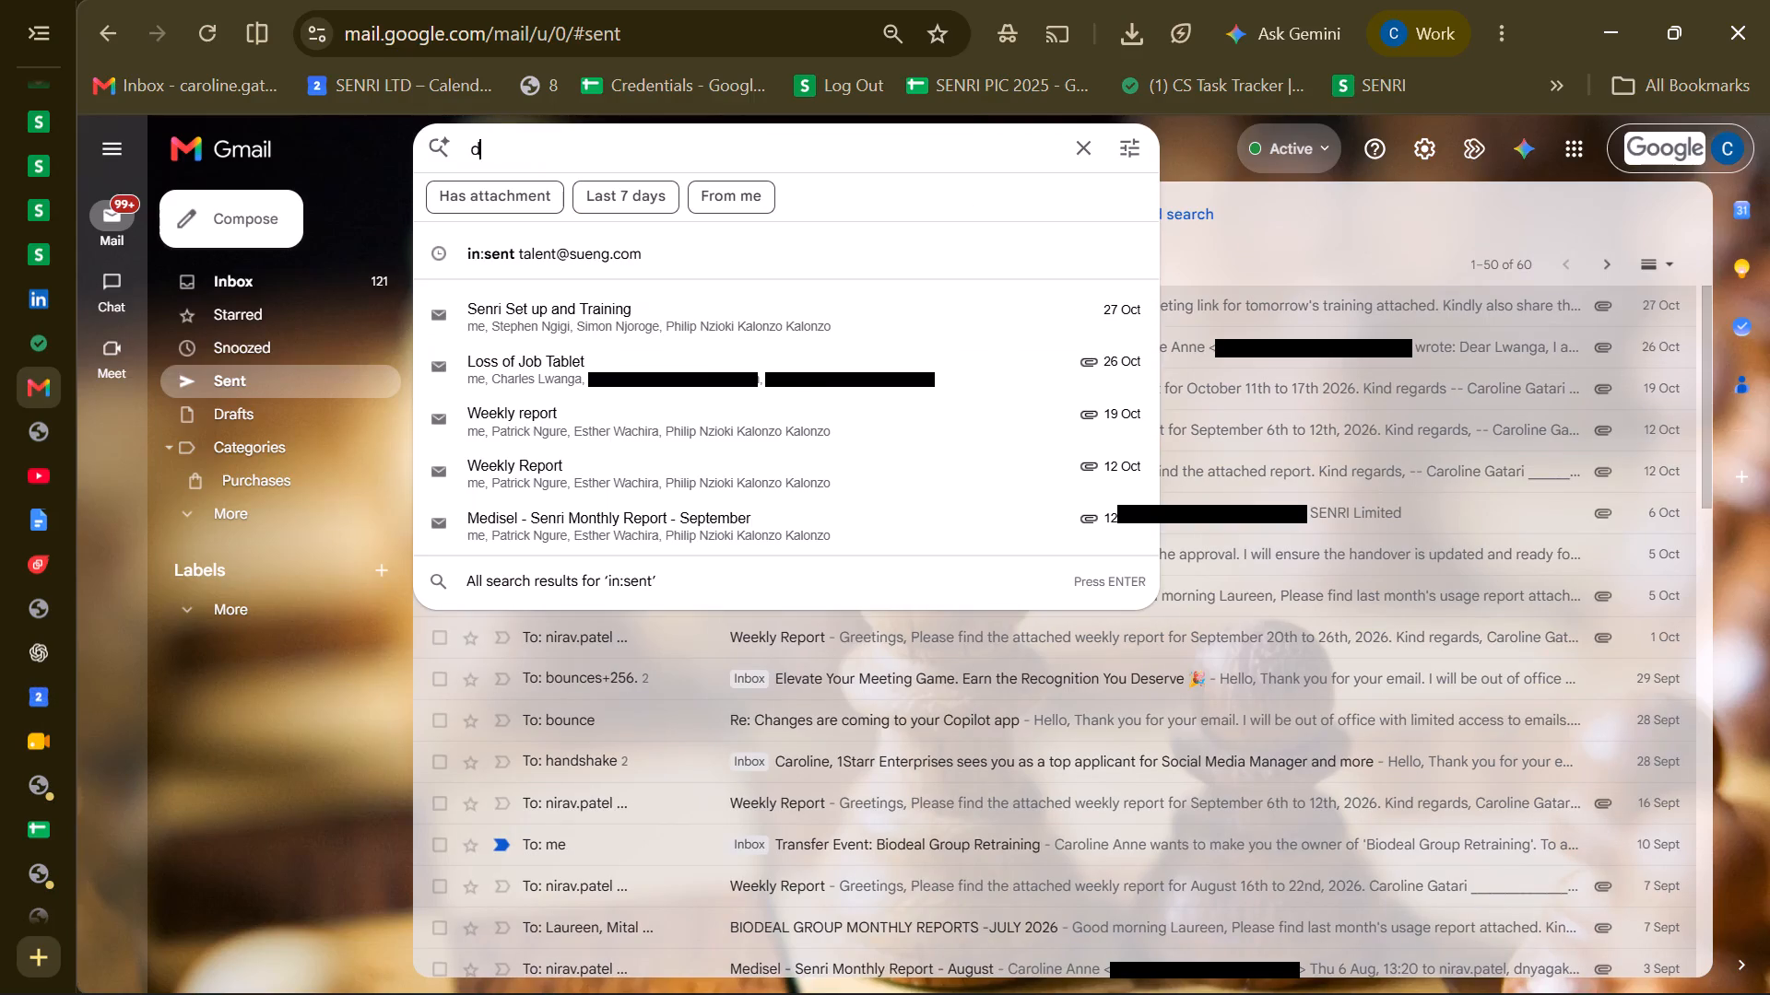
key(BackSpace)
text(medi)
click(641, 273)
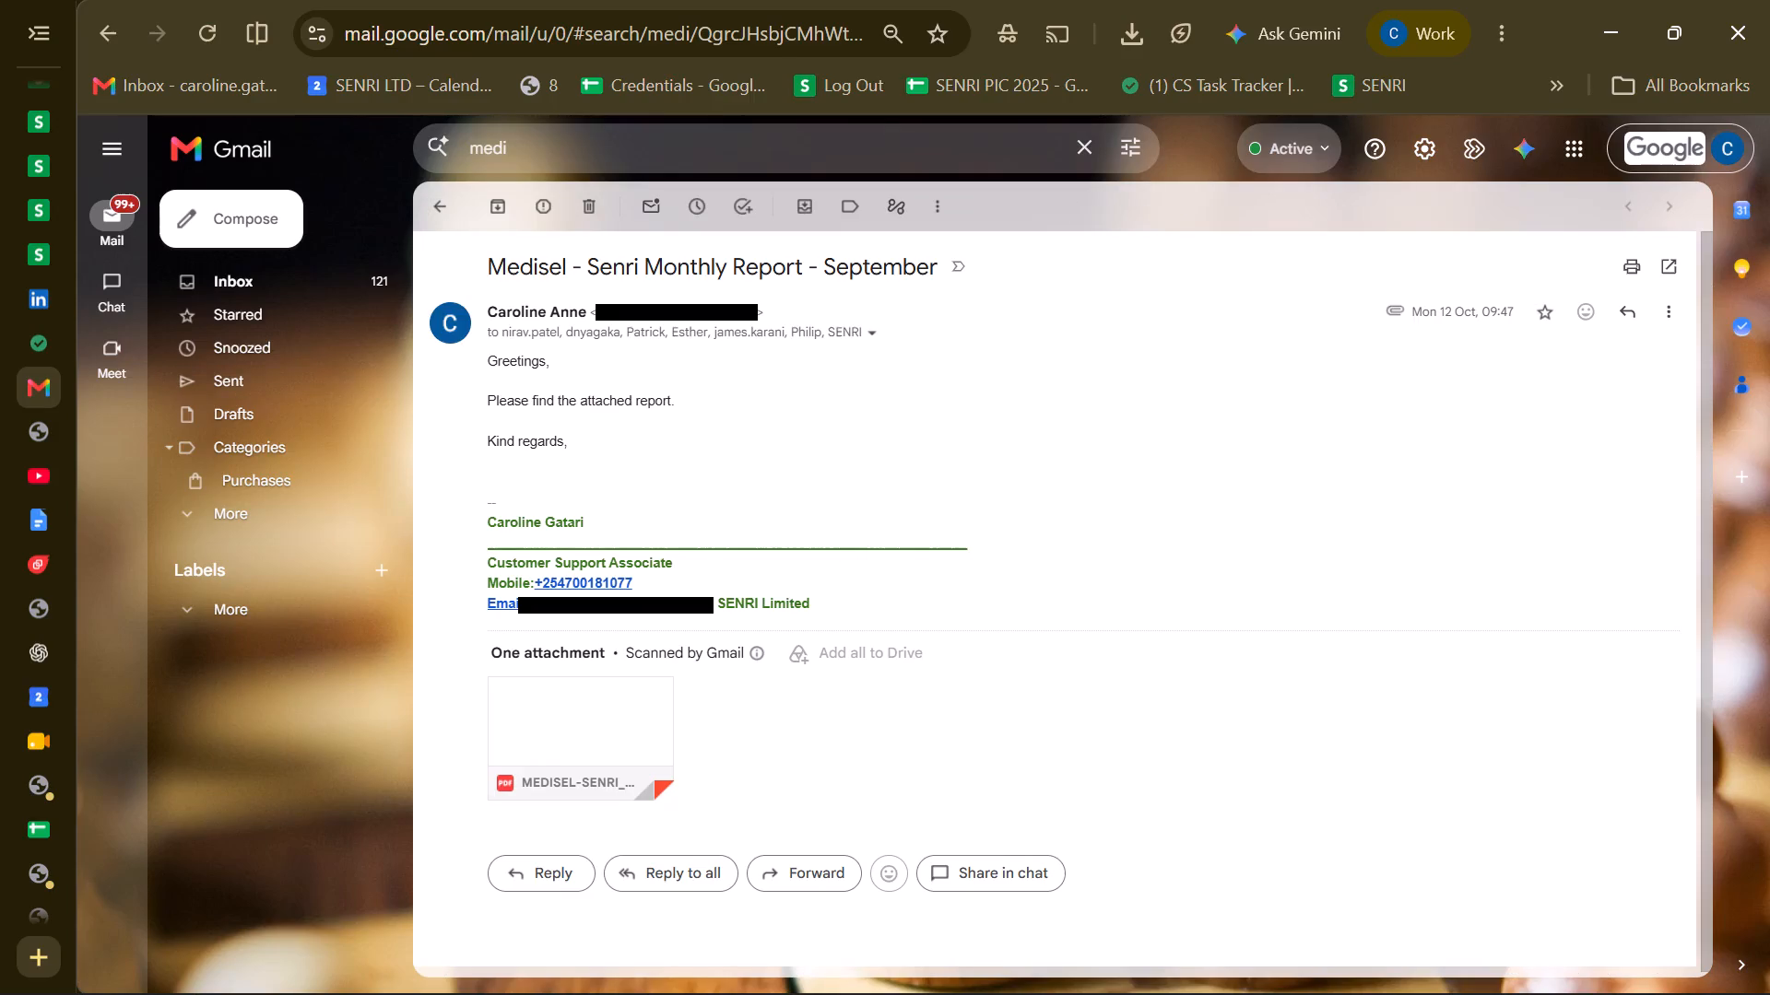
click(873, 324)
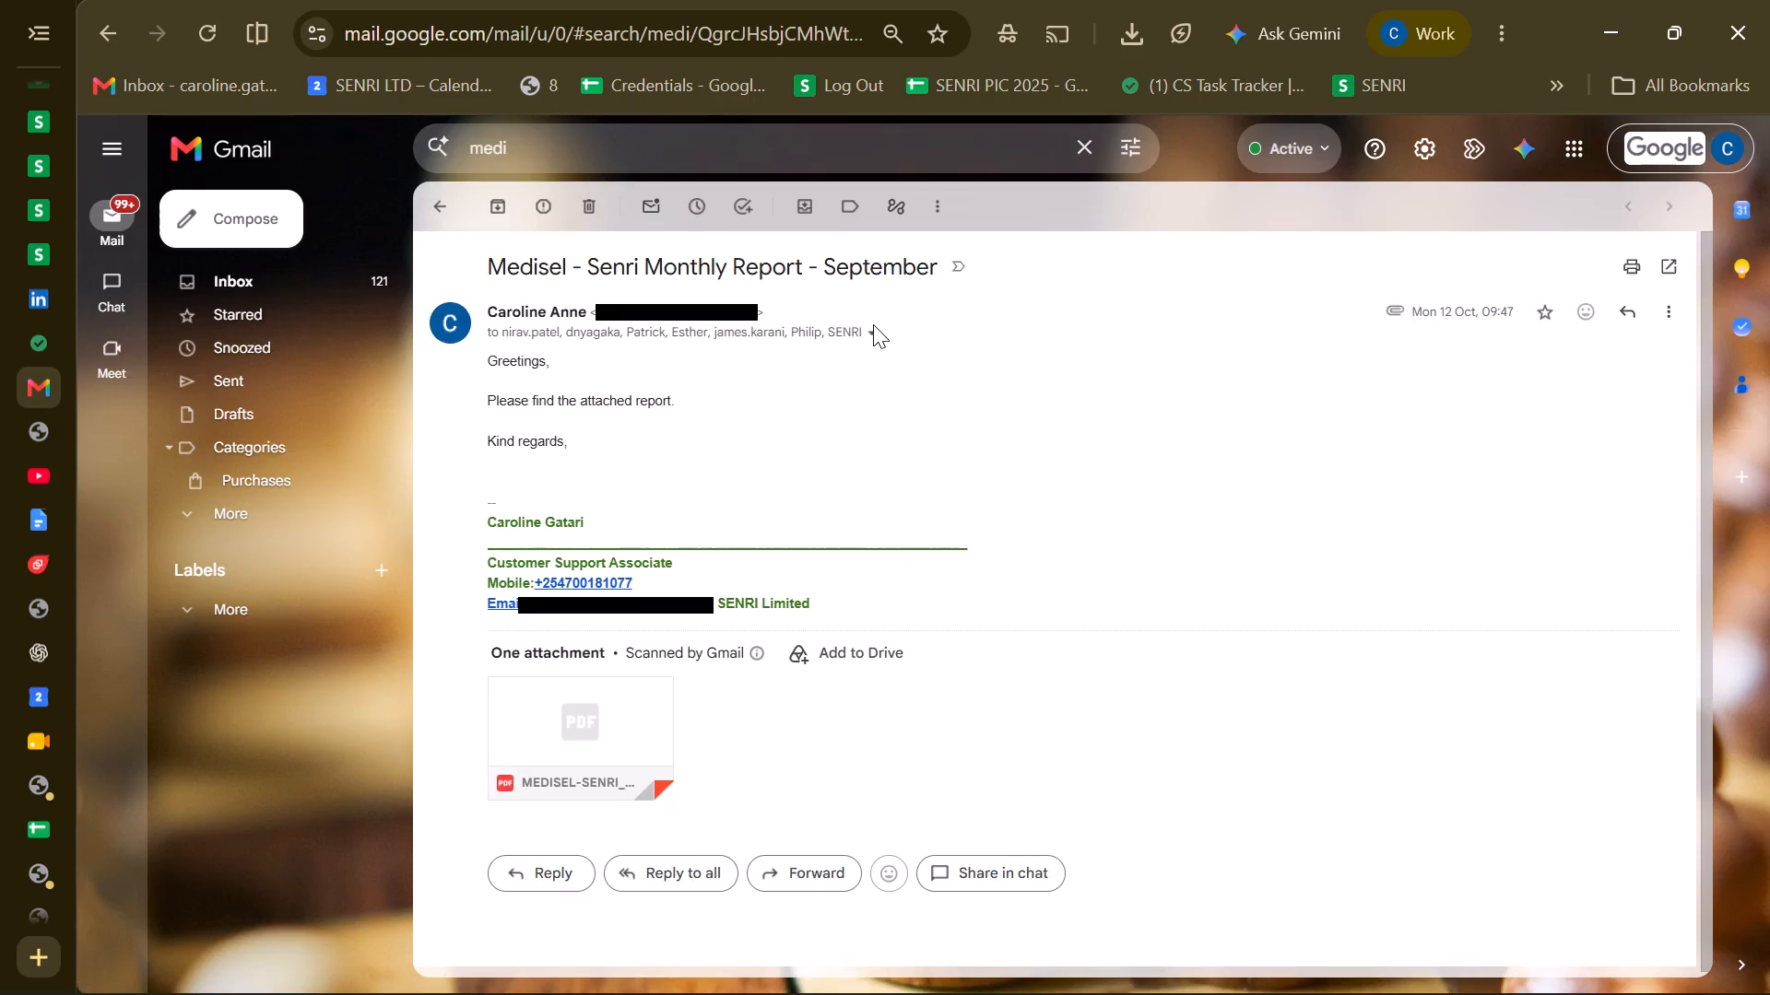
click(872, 331)
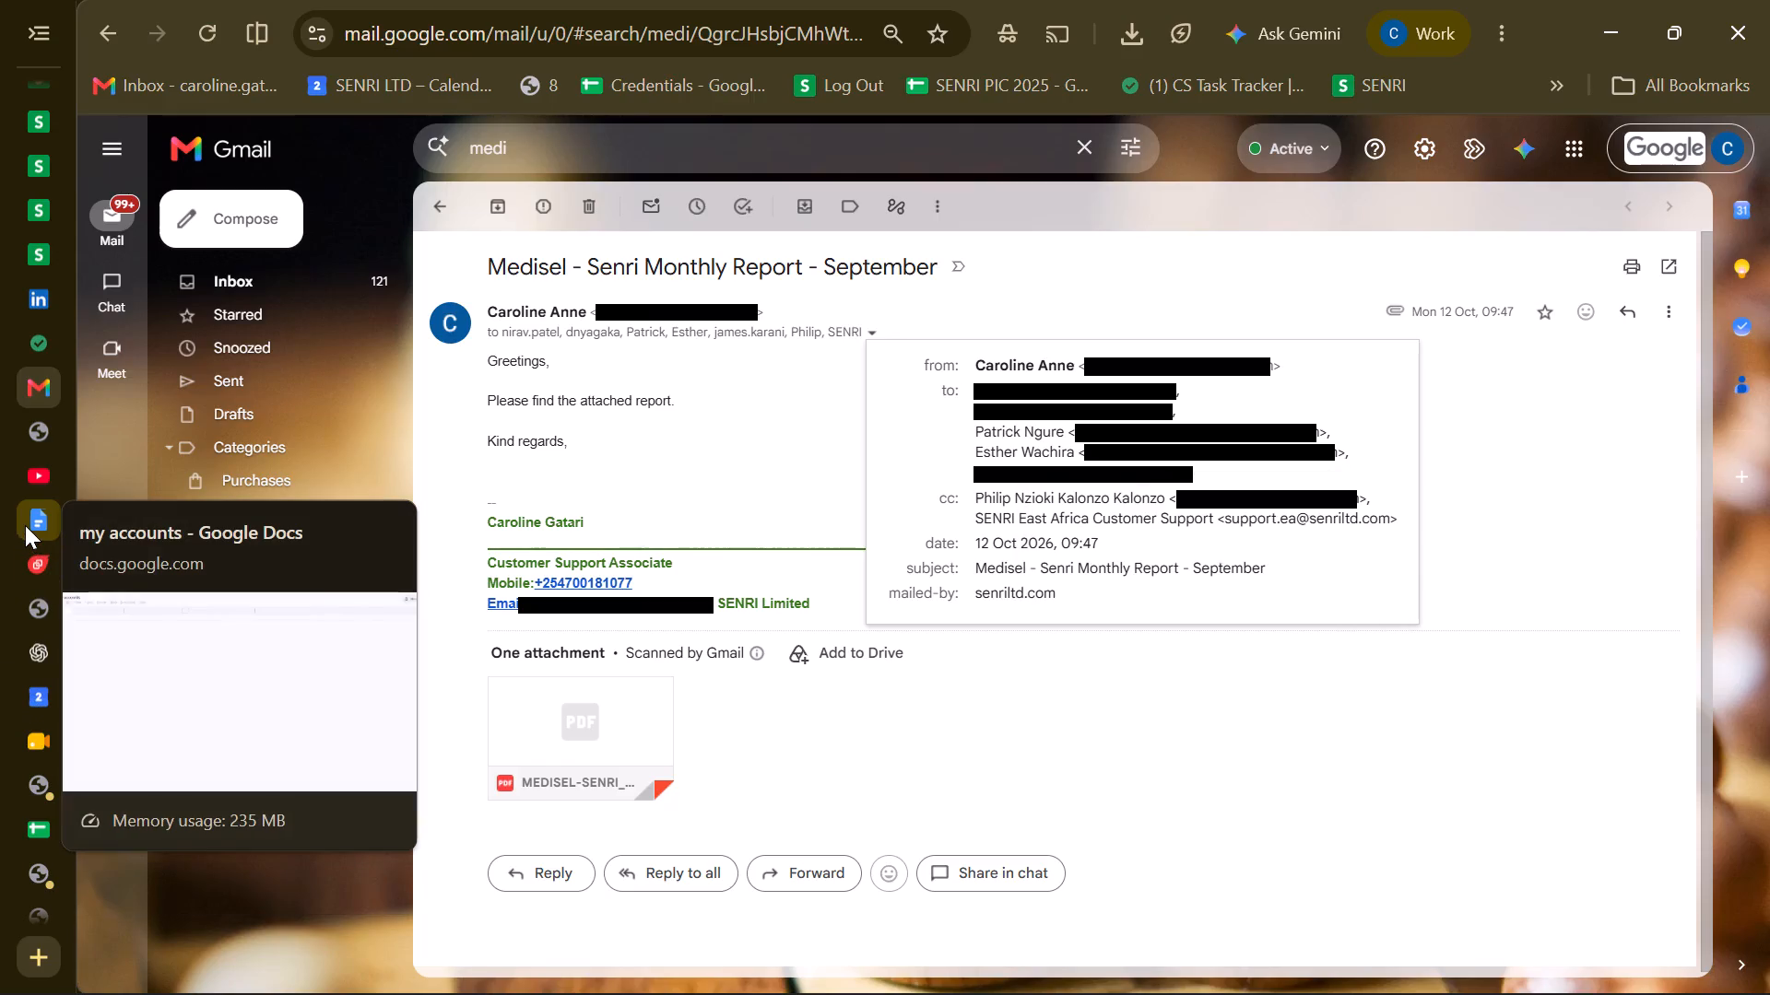
Switch to Google Calendar and start a new event titled "Dawa Ethiopia Meeting" on Tuesday, 3 November 2026.
click(26, 698)
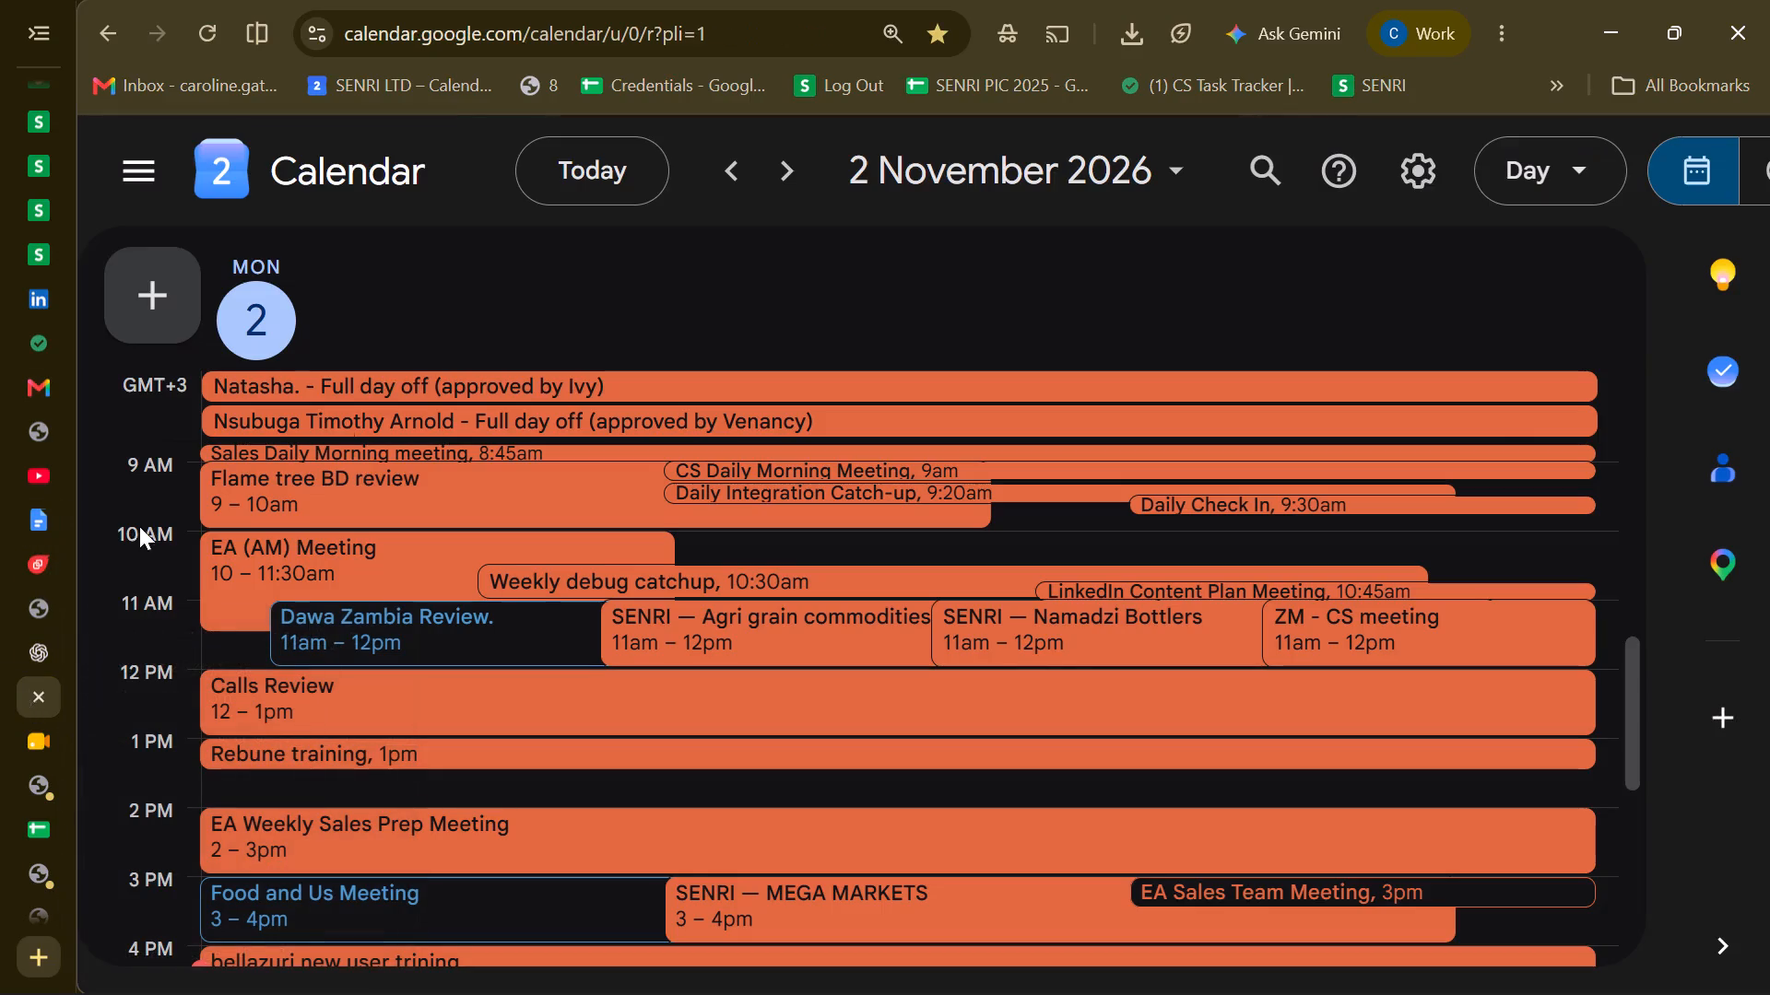
scroll(362, 449, down, 1)
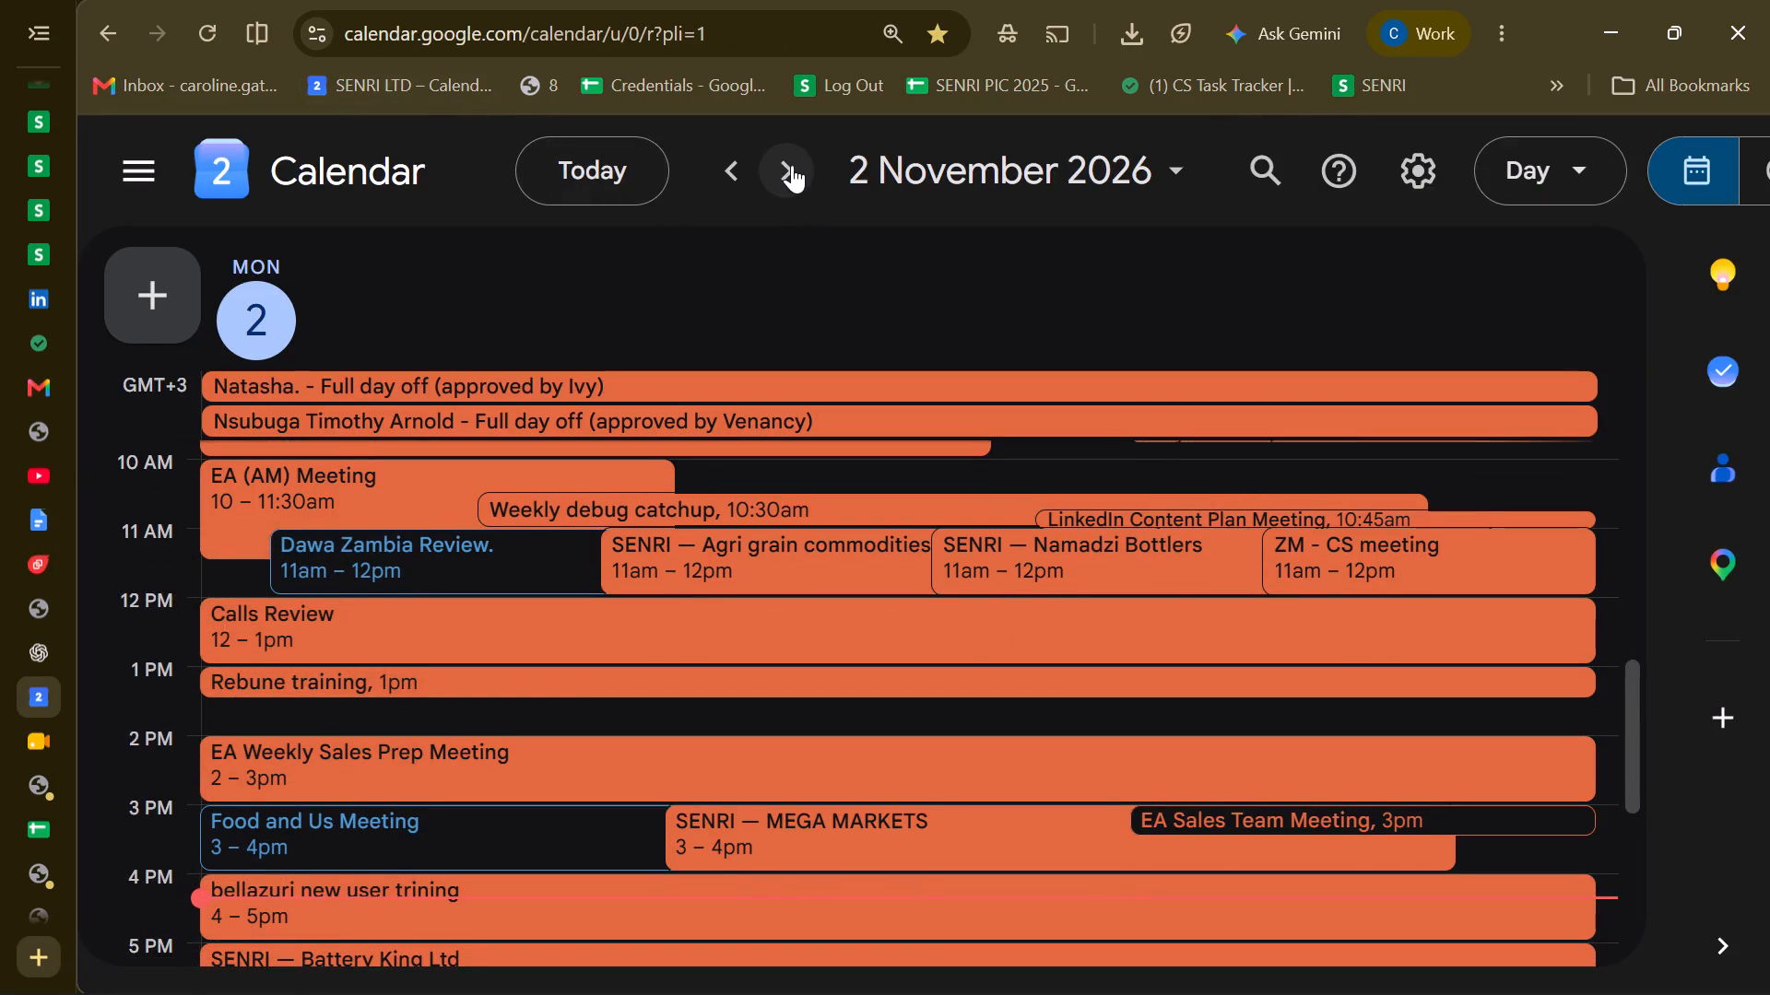
click(792, 165)
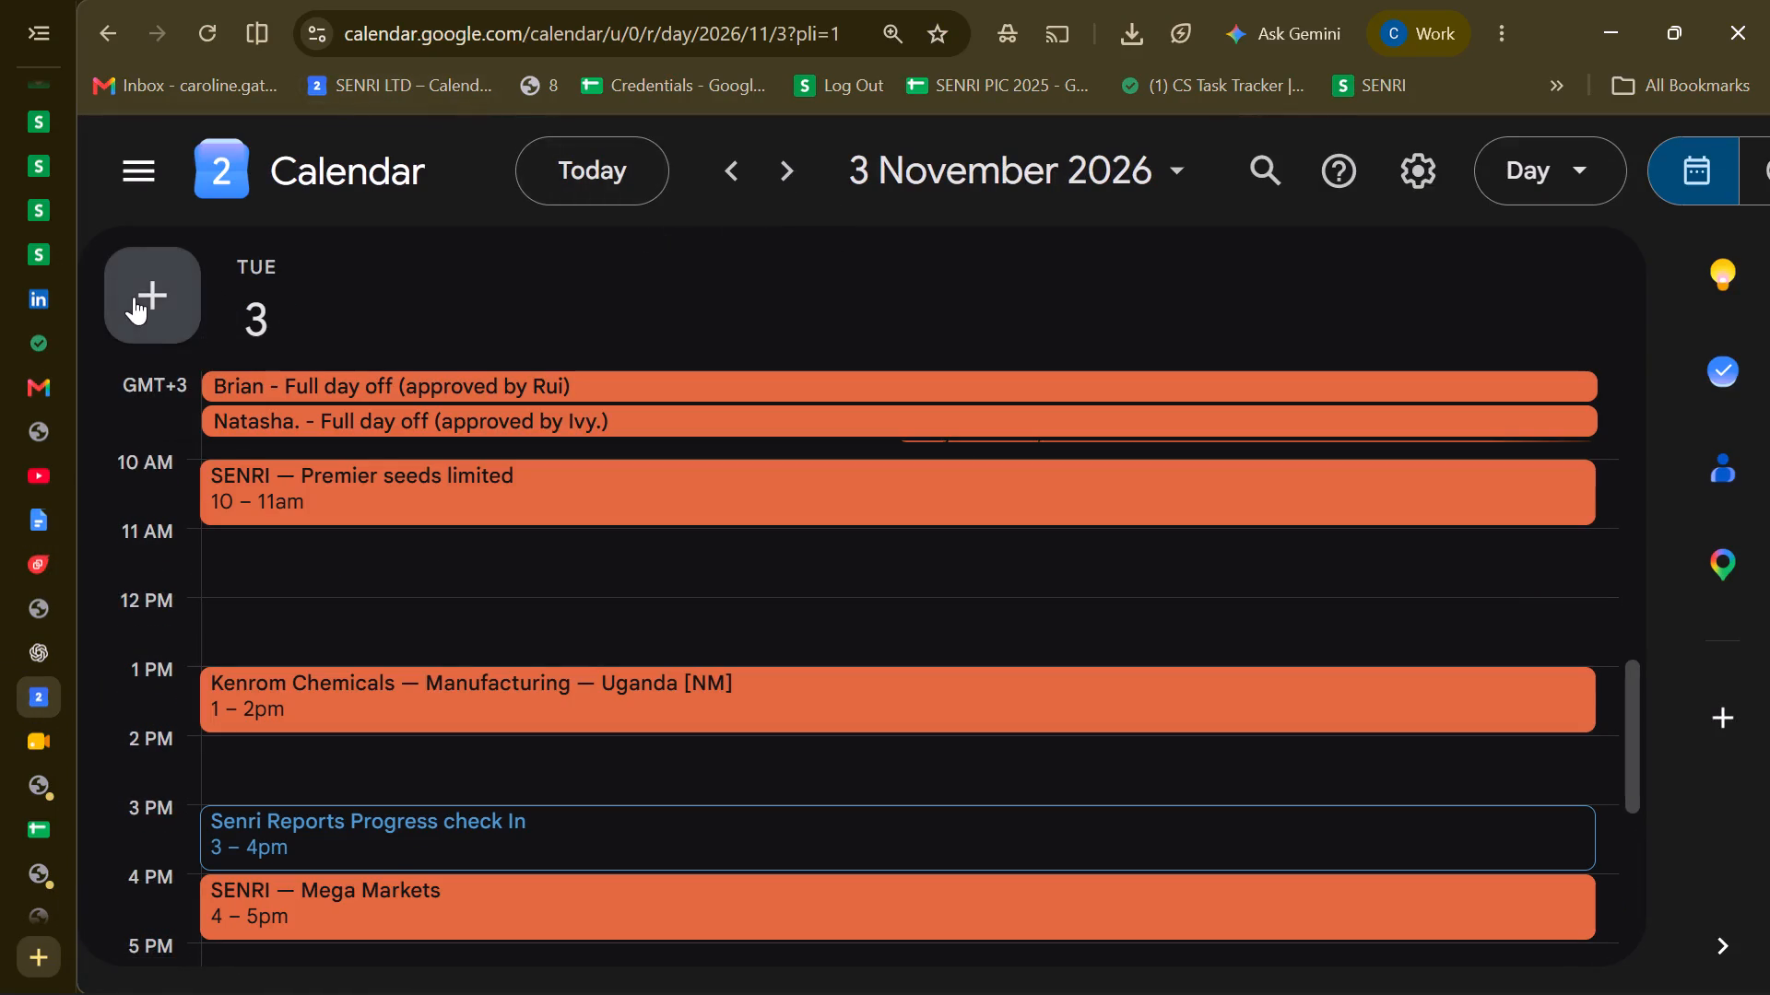
click(134, 297)
click(161, 390)
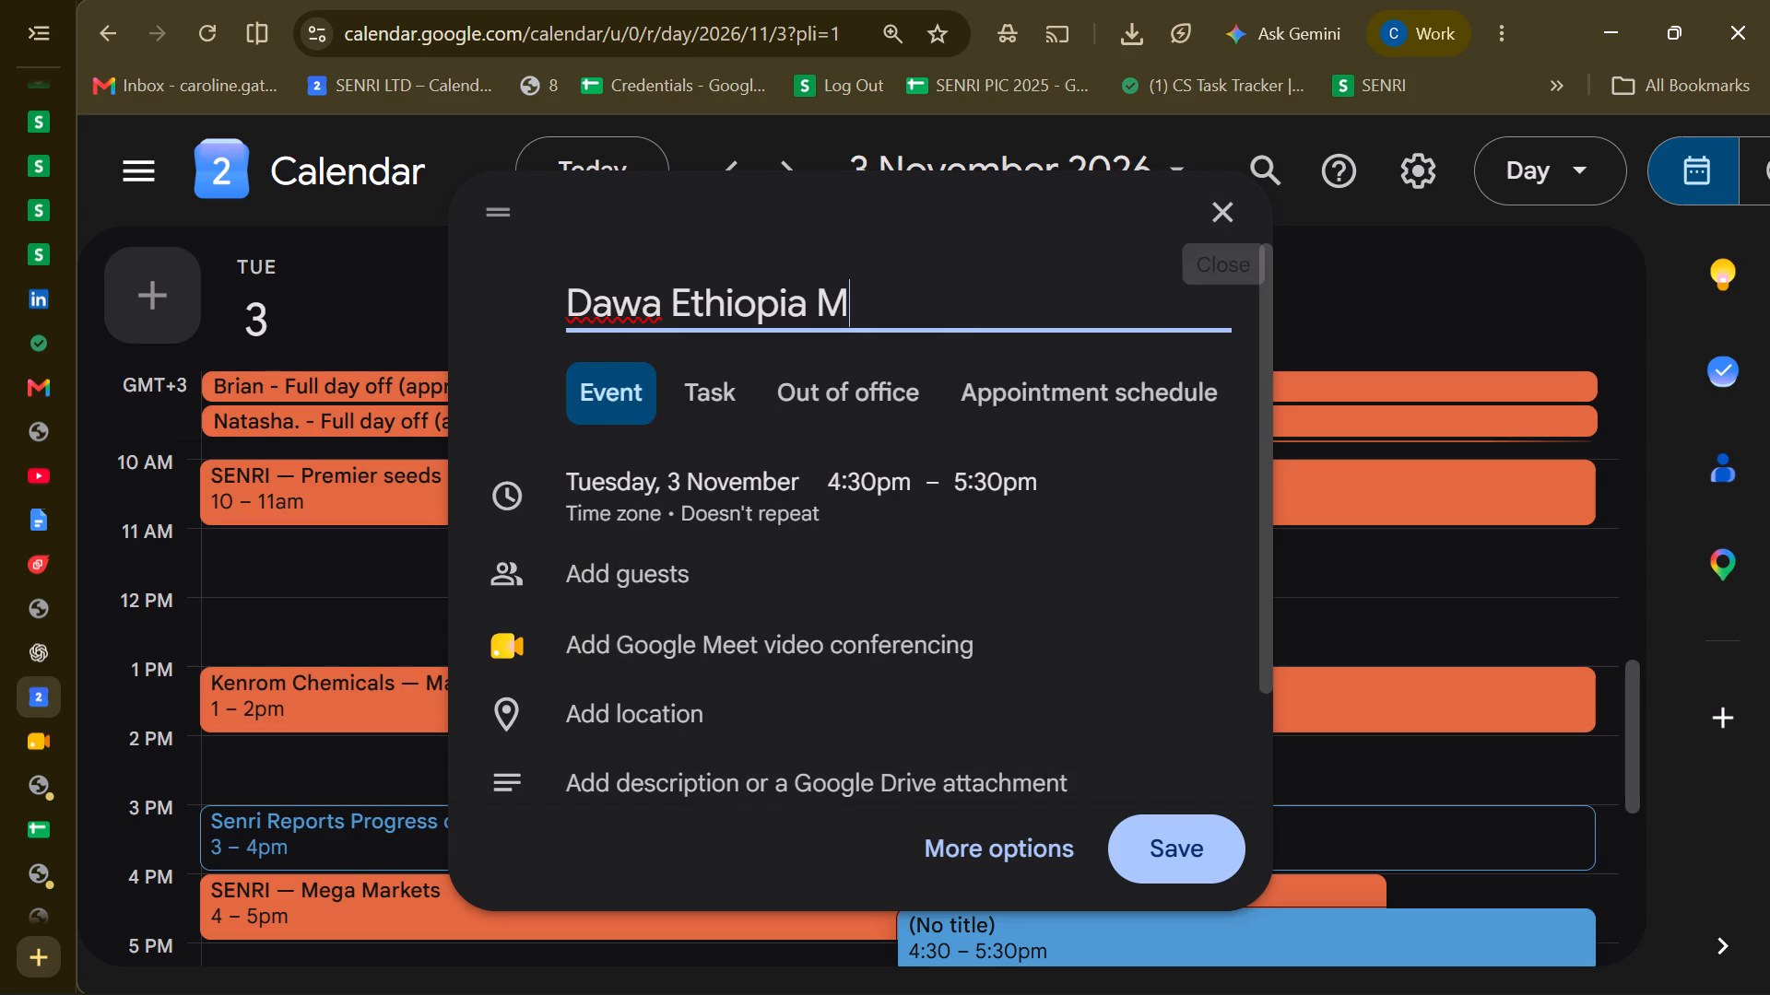
text(eeting)
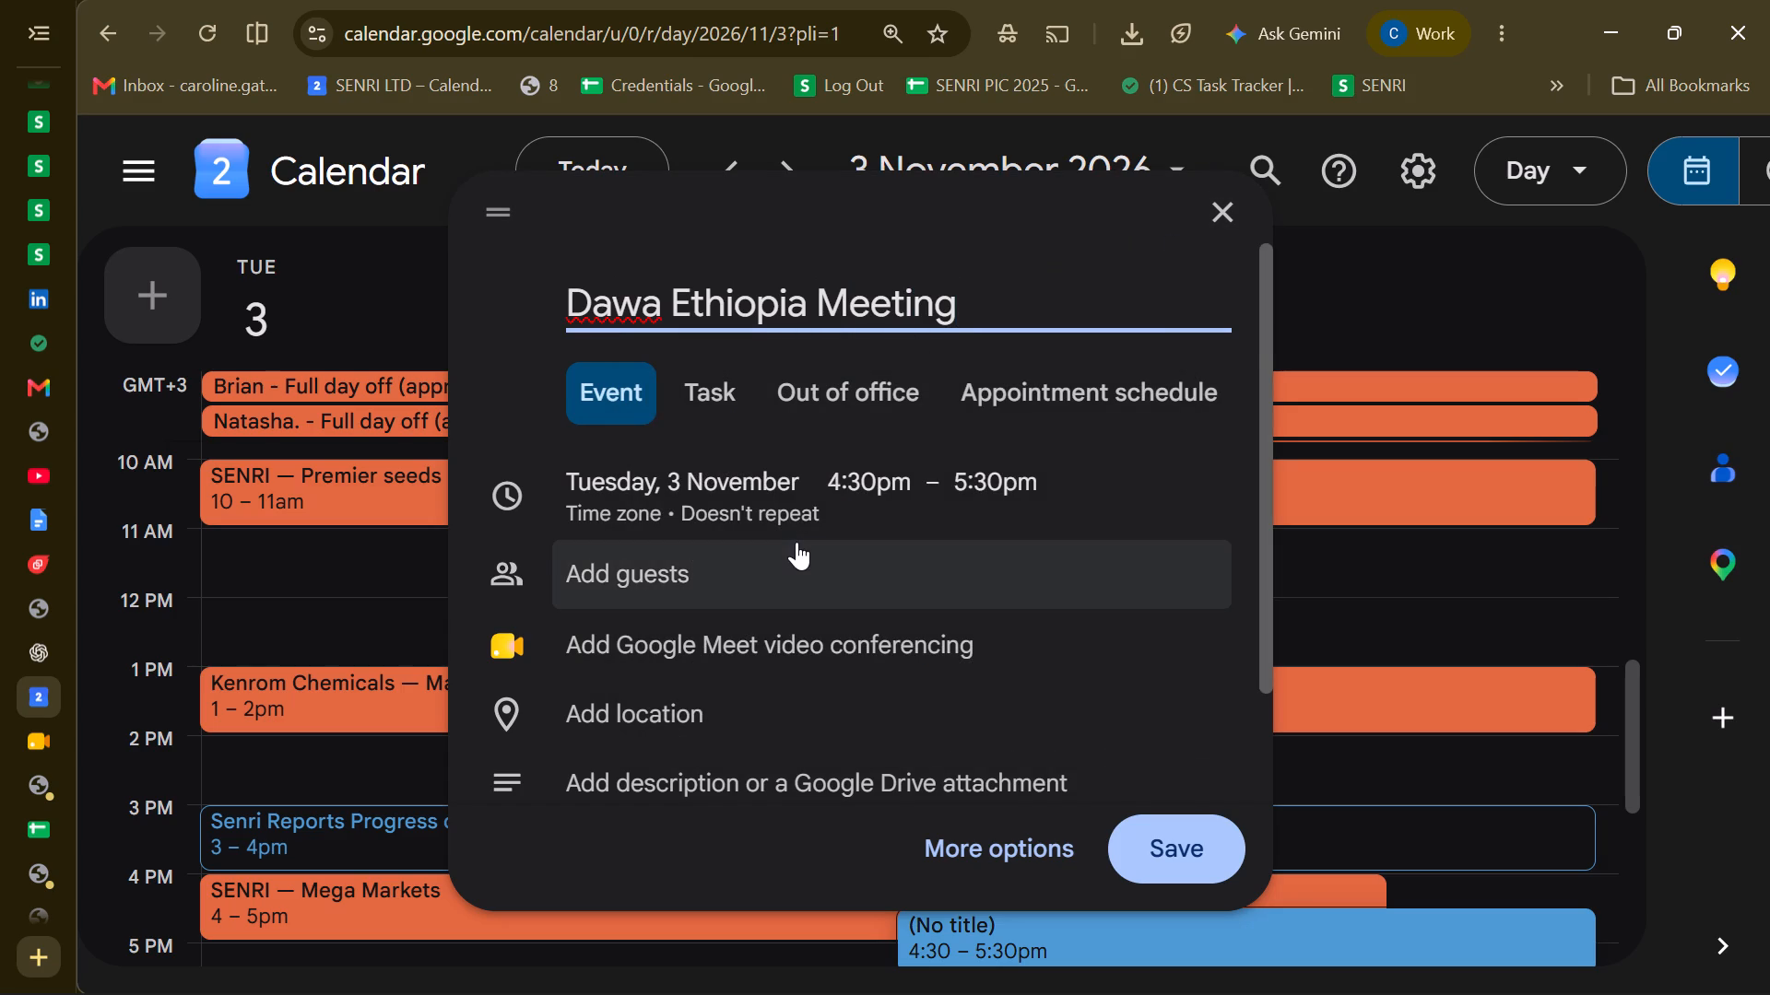
Search the guests for "phi" and choose the colleague Philip as a guest for the Dawa Ethiopia Meeting.
scroll(796, 542, down, 1)
click(729, 465)
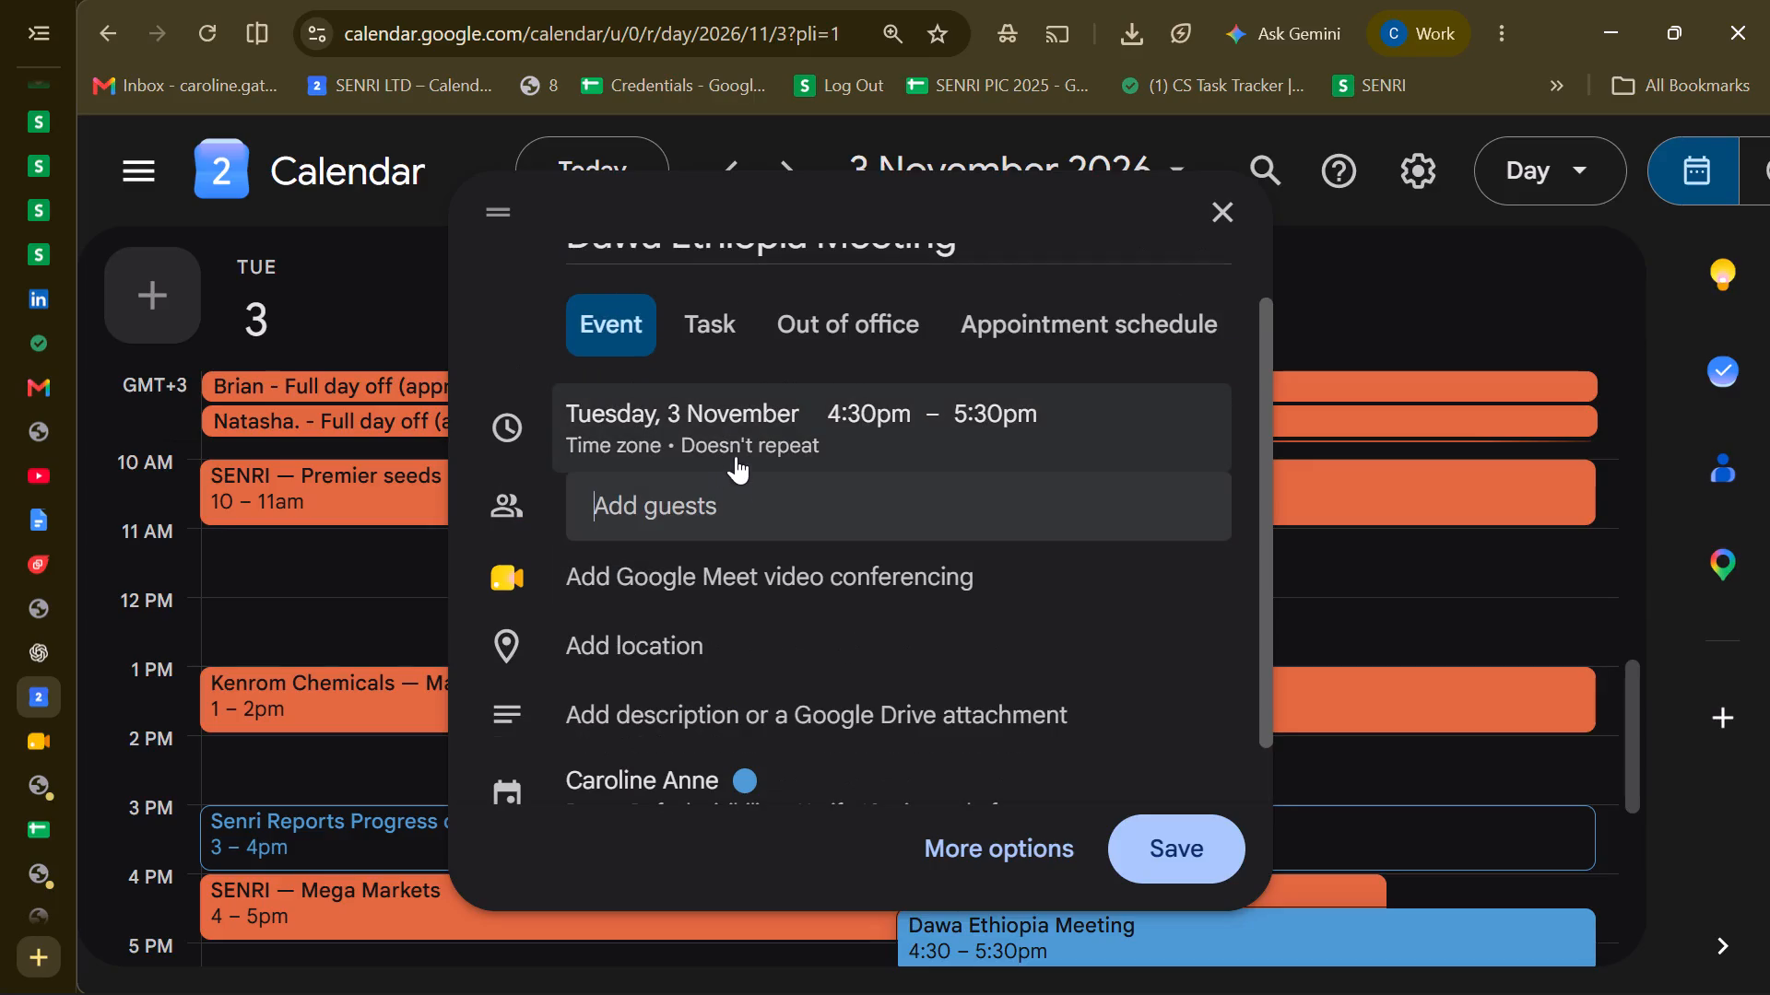
text(ph)
key(i)
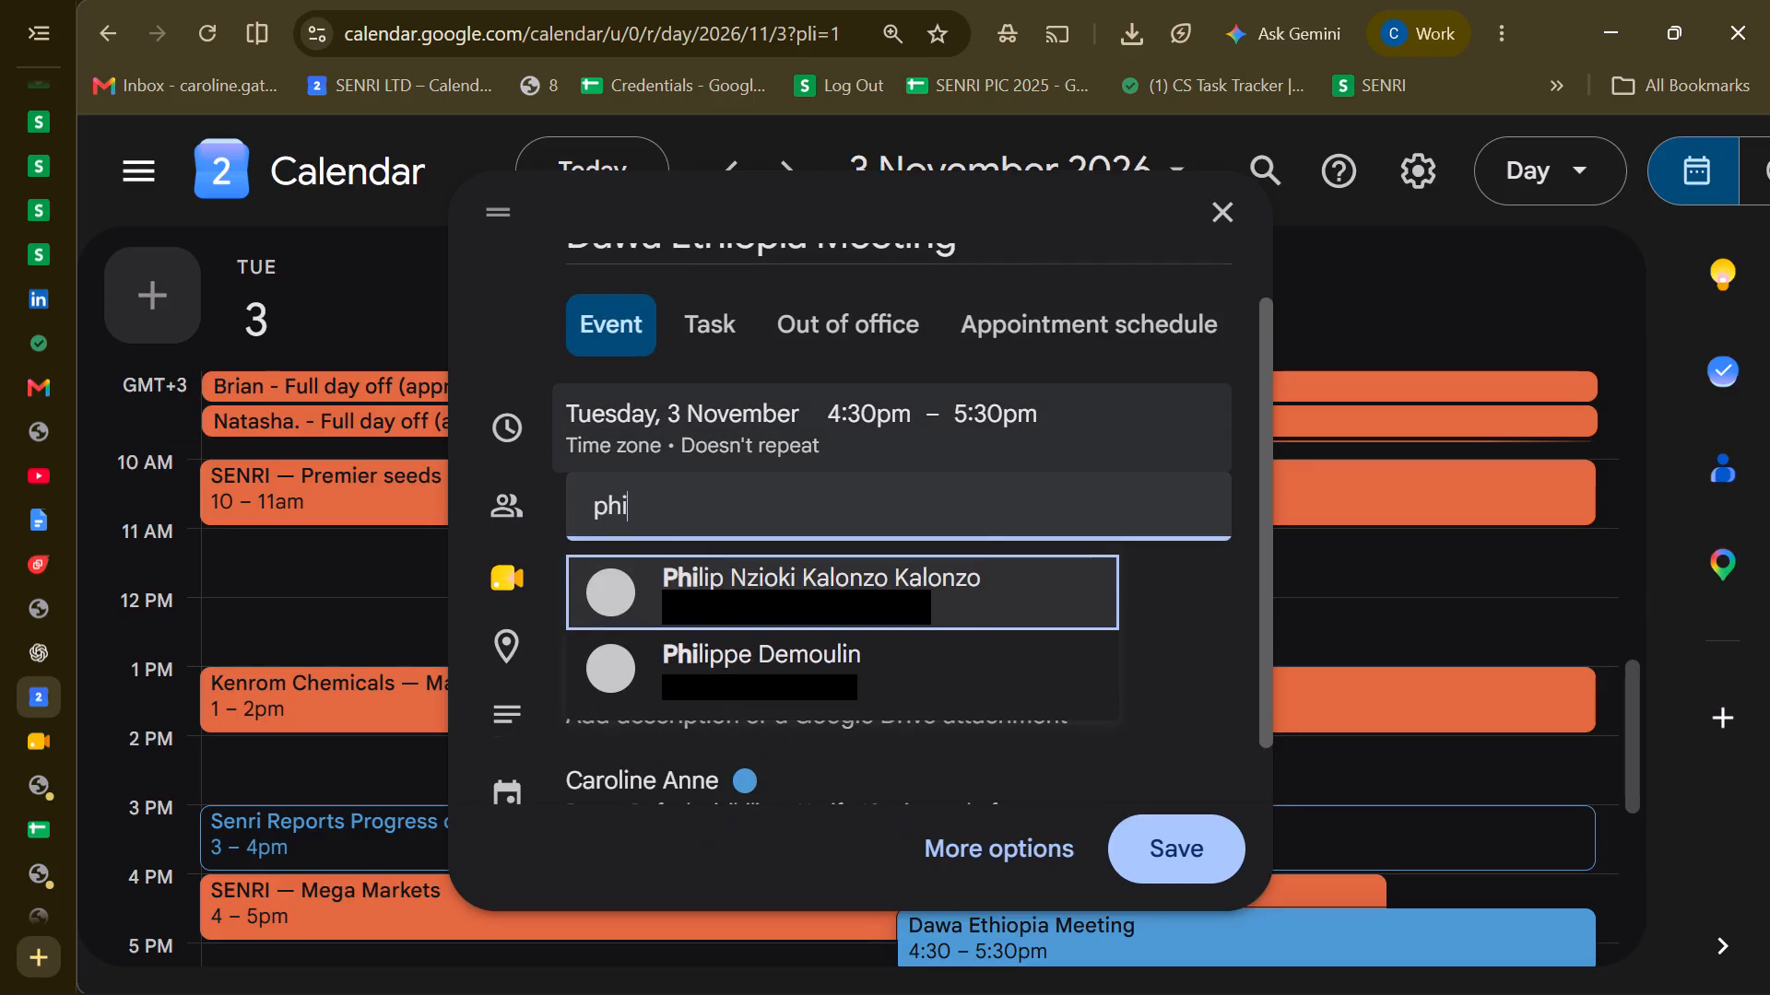
click(765, 591)
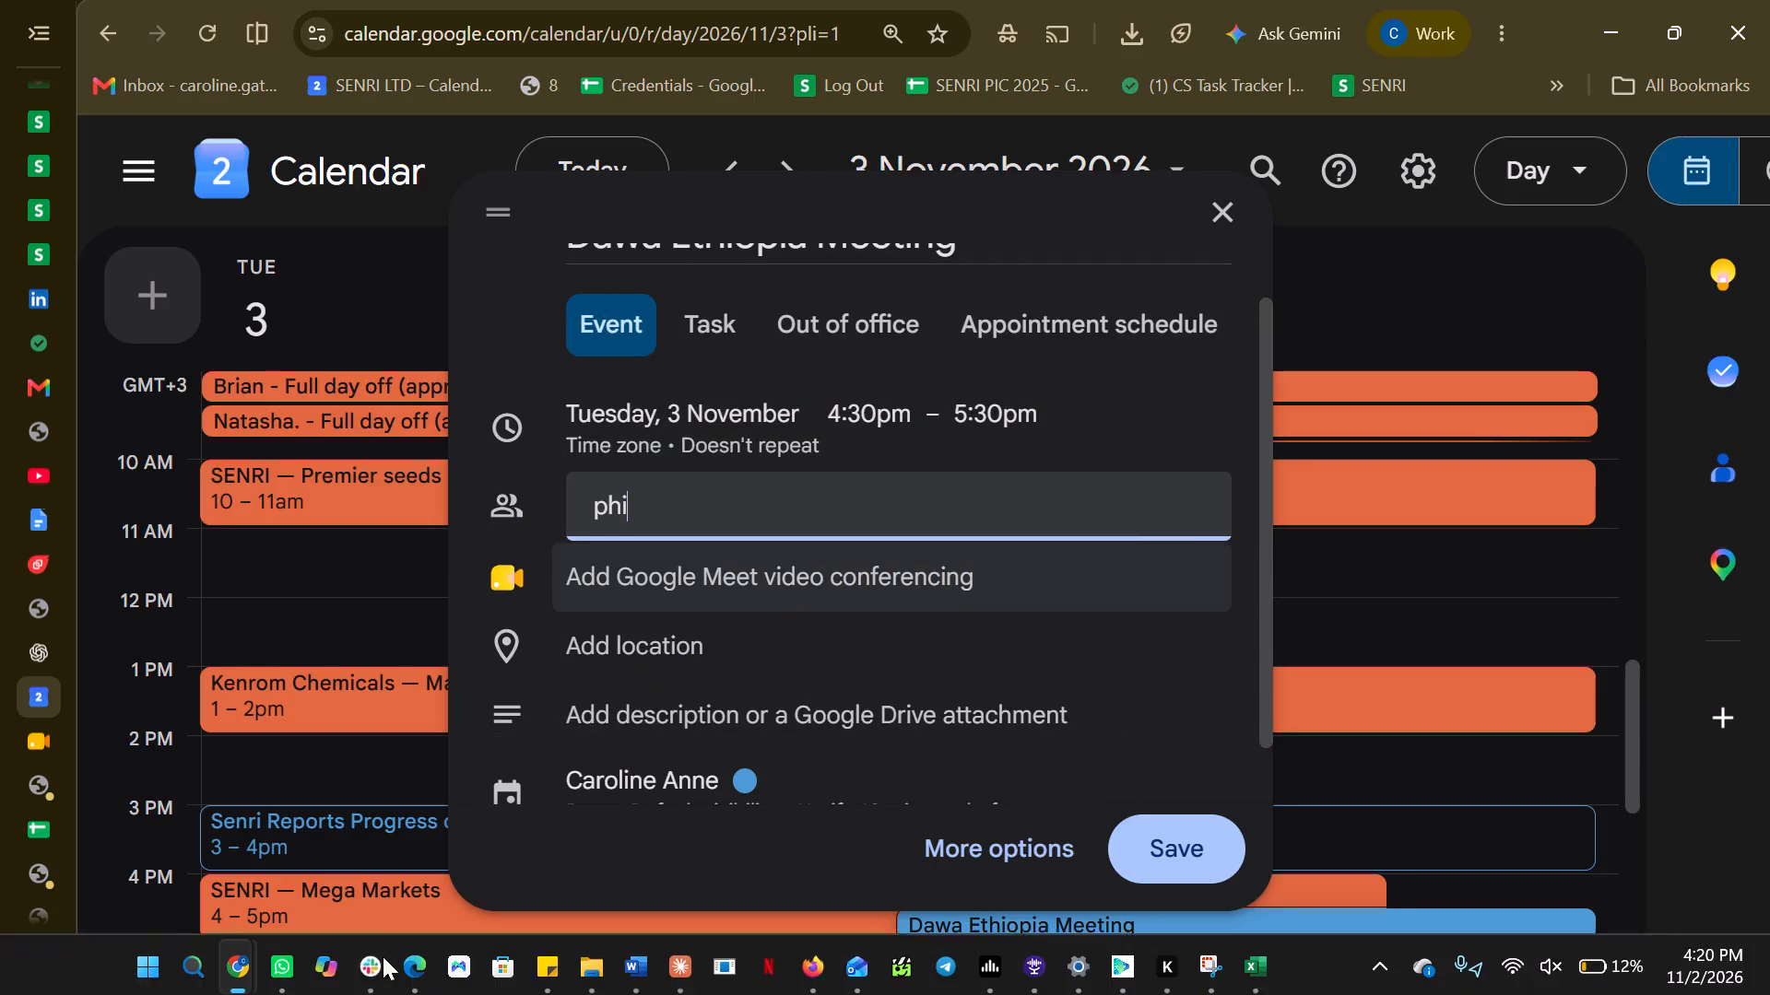
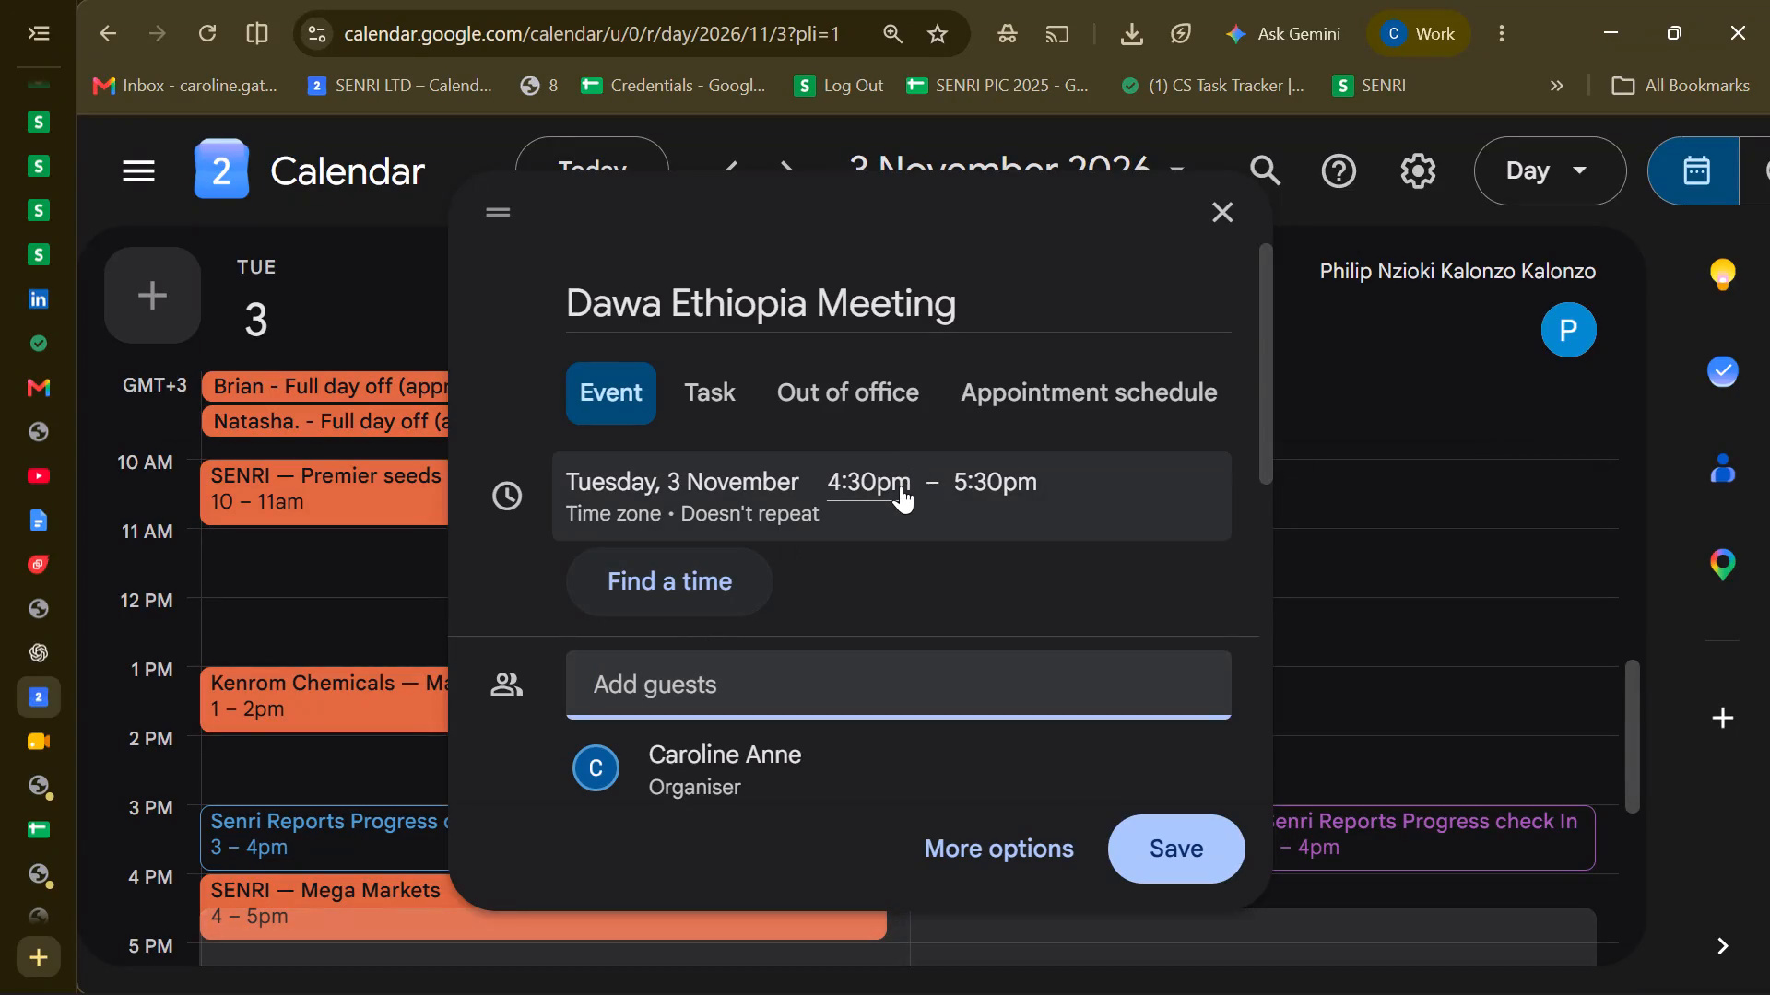
Set the start time of the Dawa Ethiopia Meeting to 11:00am.
click(901, 486)
scroll(917, 681, down, 1)
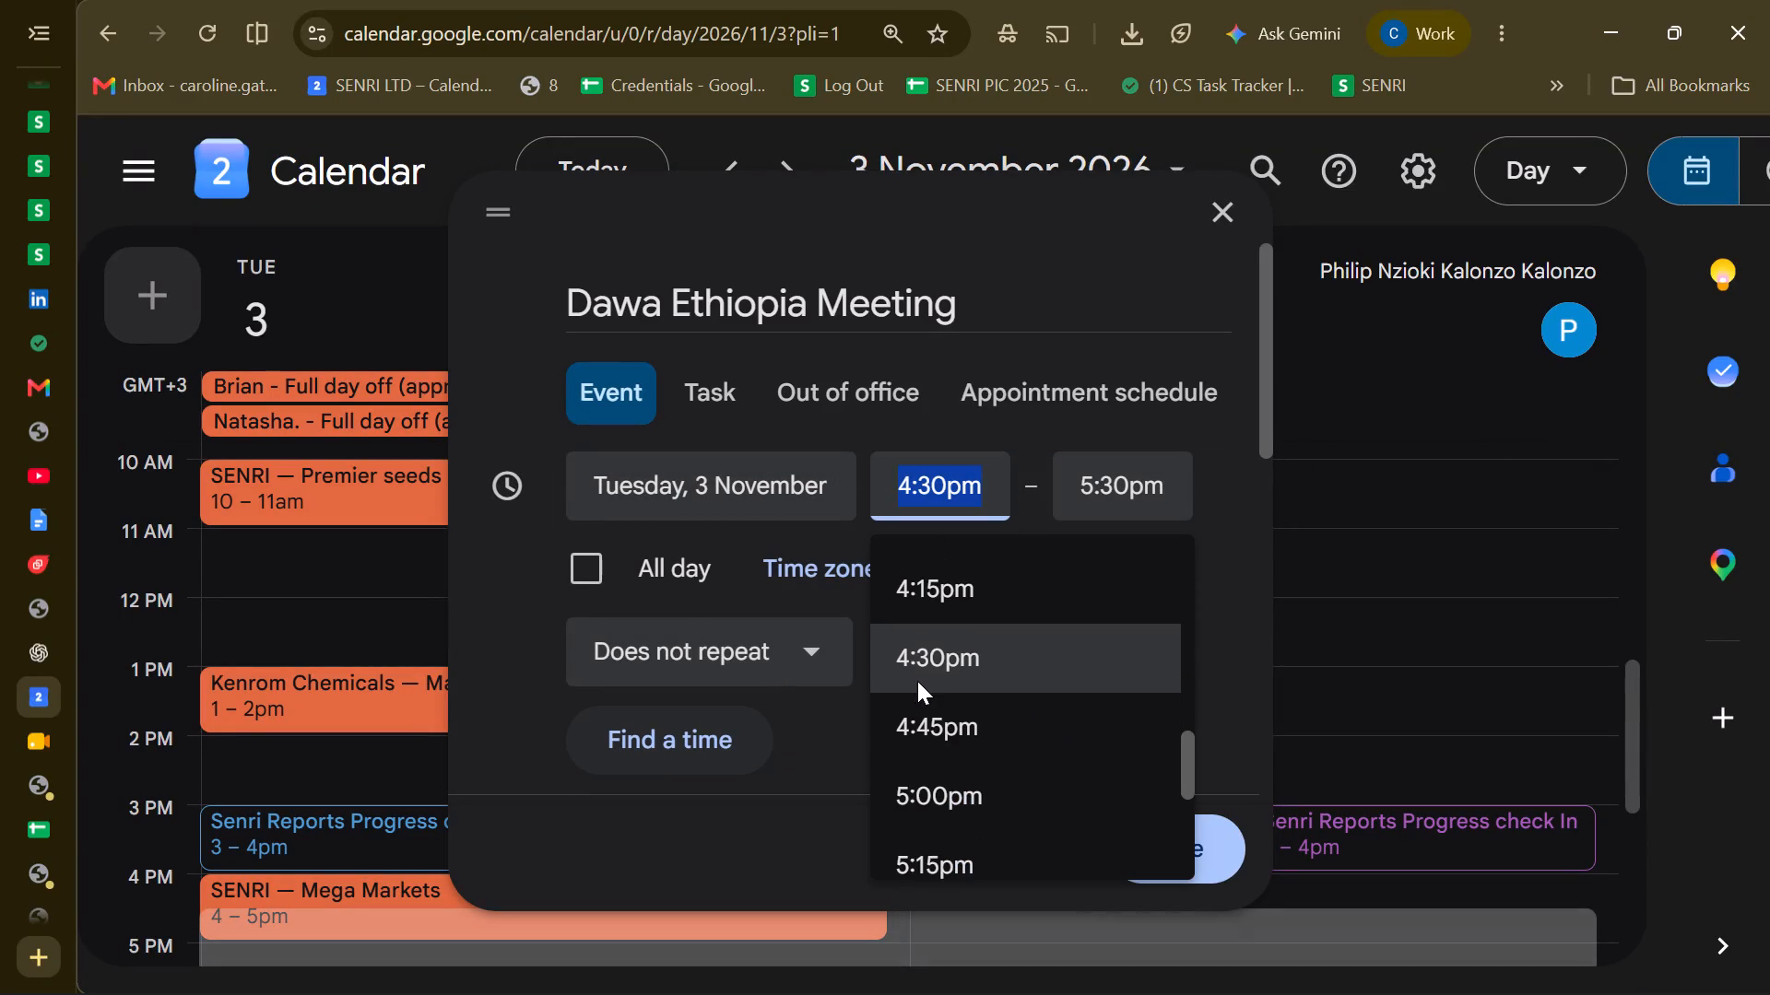
scroll(917, 681, down, 1)
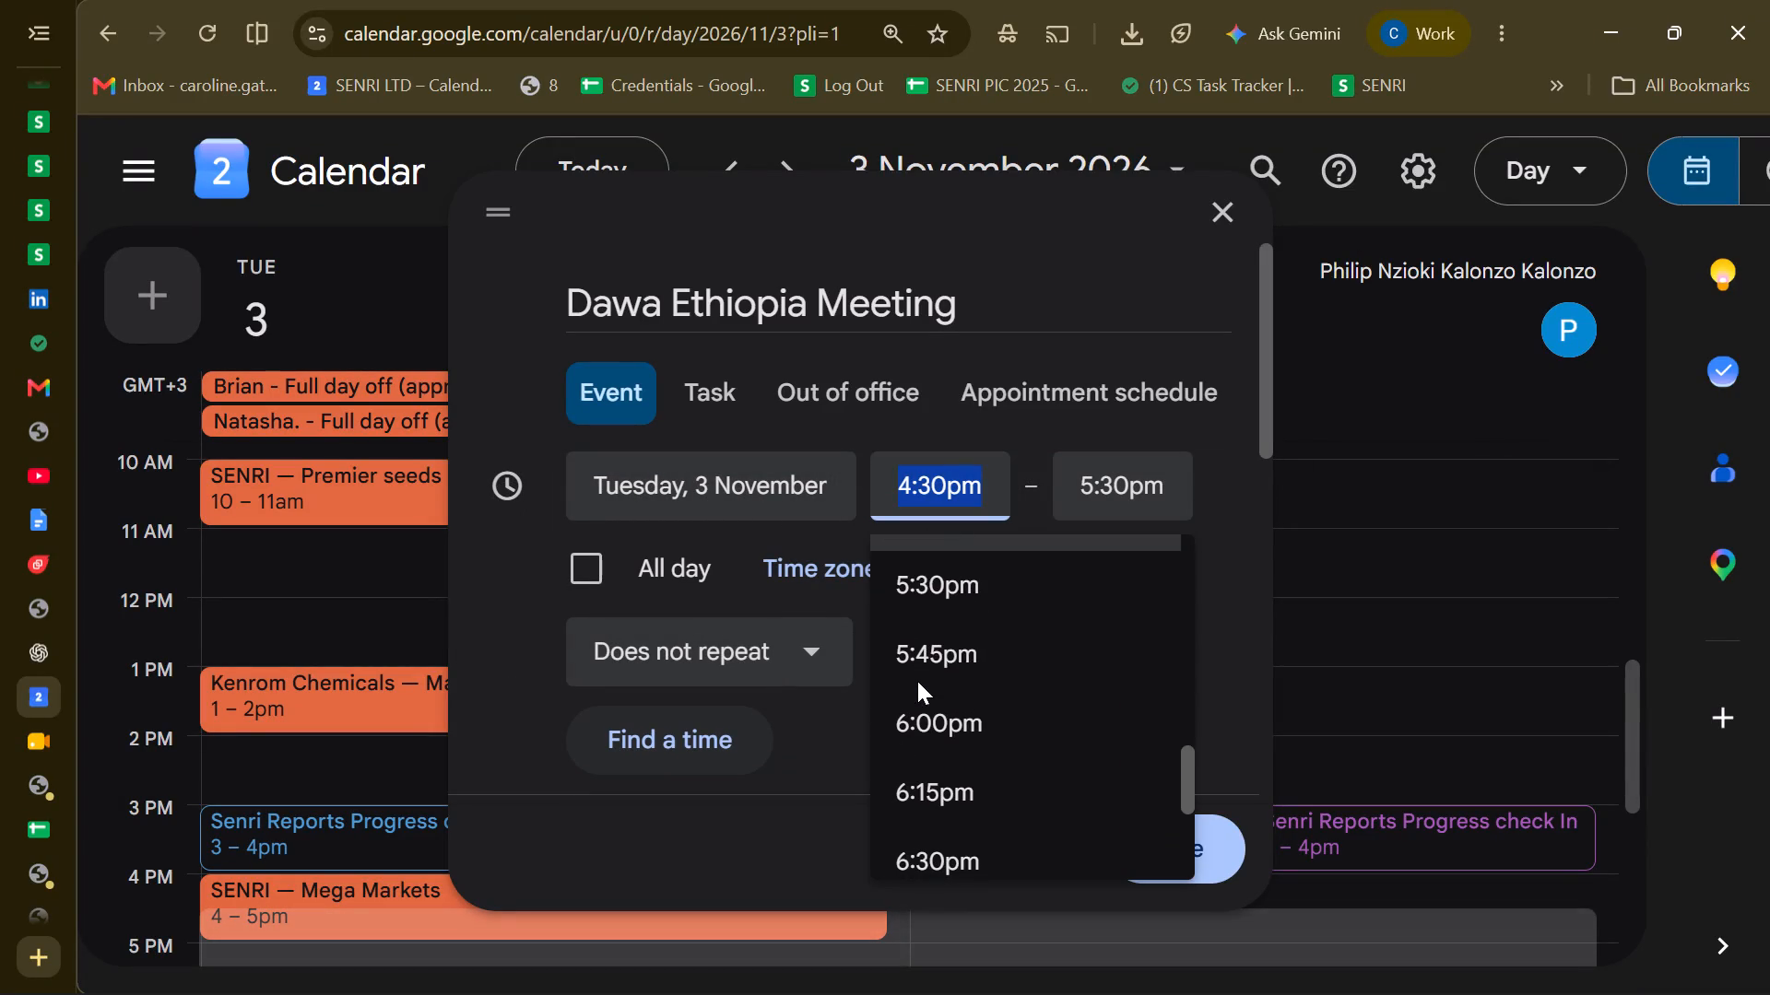
scroll(917, 681, down, 1)
text(11)
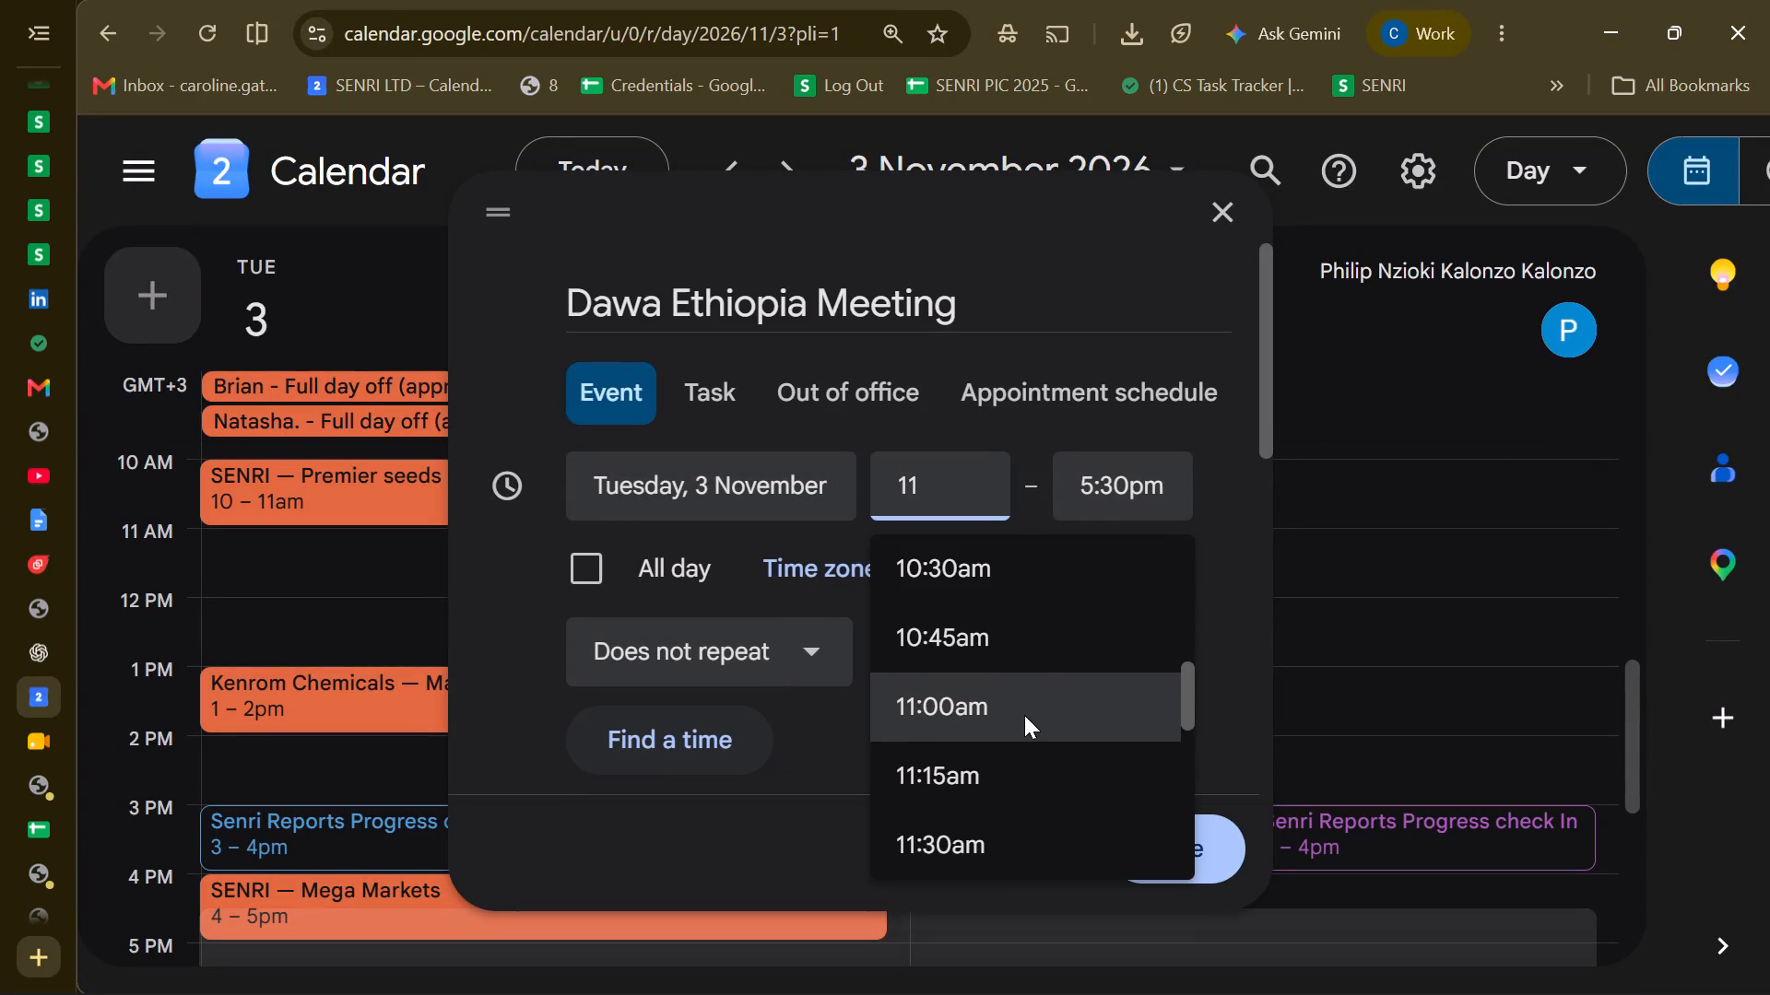
click(1022, 715)
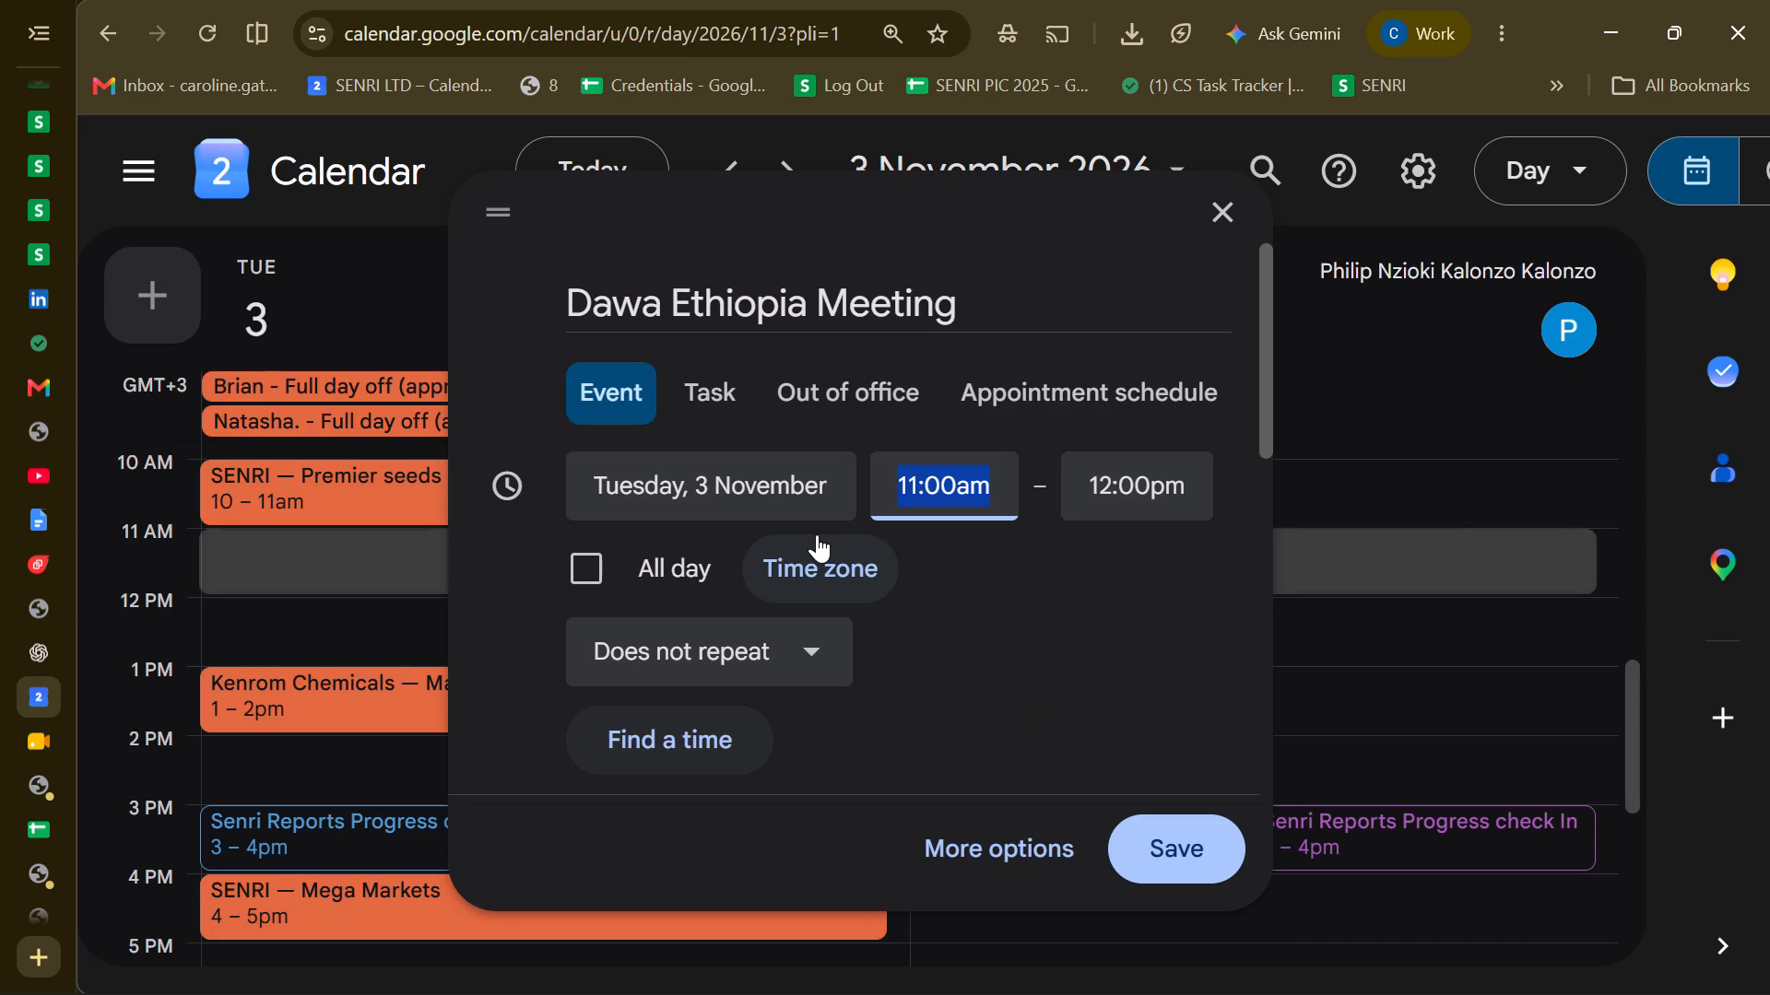
Review the meeting's remaining details, including guests, event colour, visibility and notification options.
scroll(817, 534, down, 2)
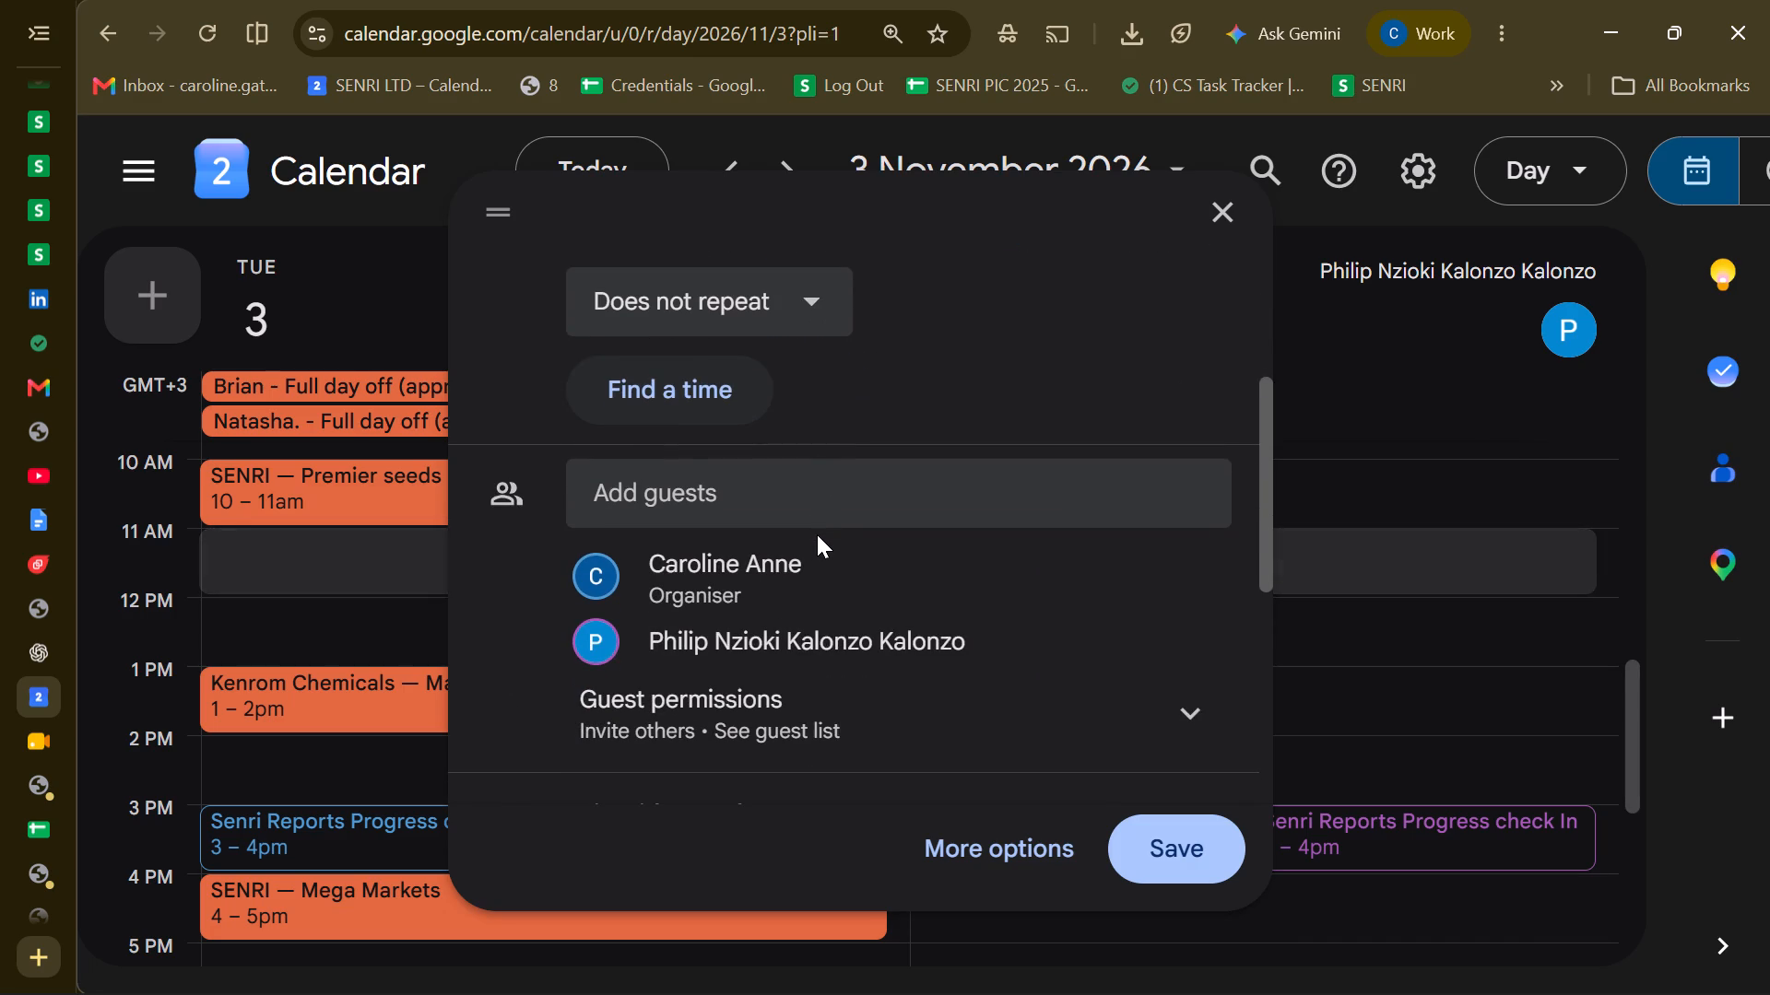
scroll(817, 534, up, 3)
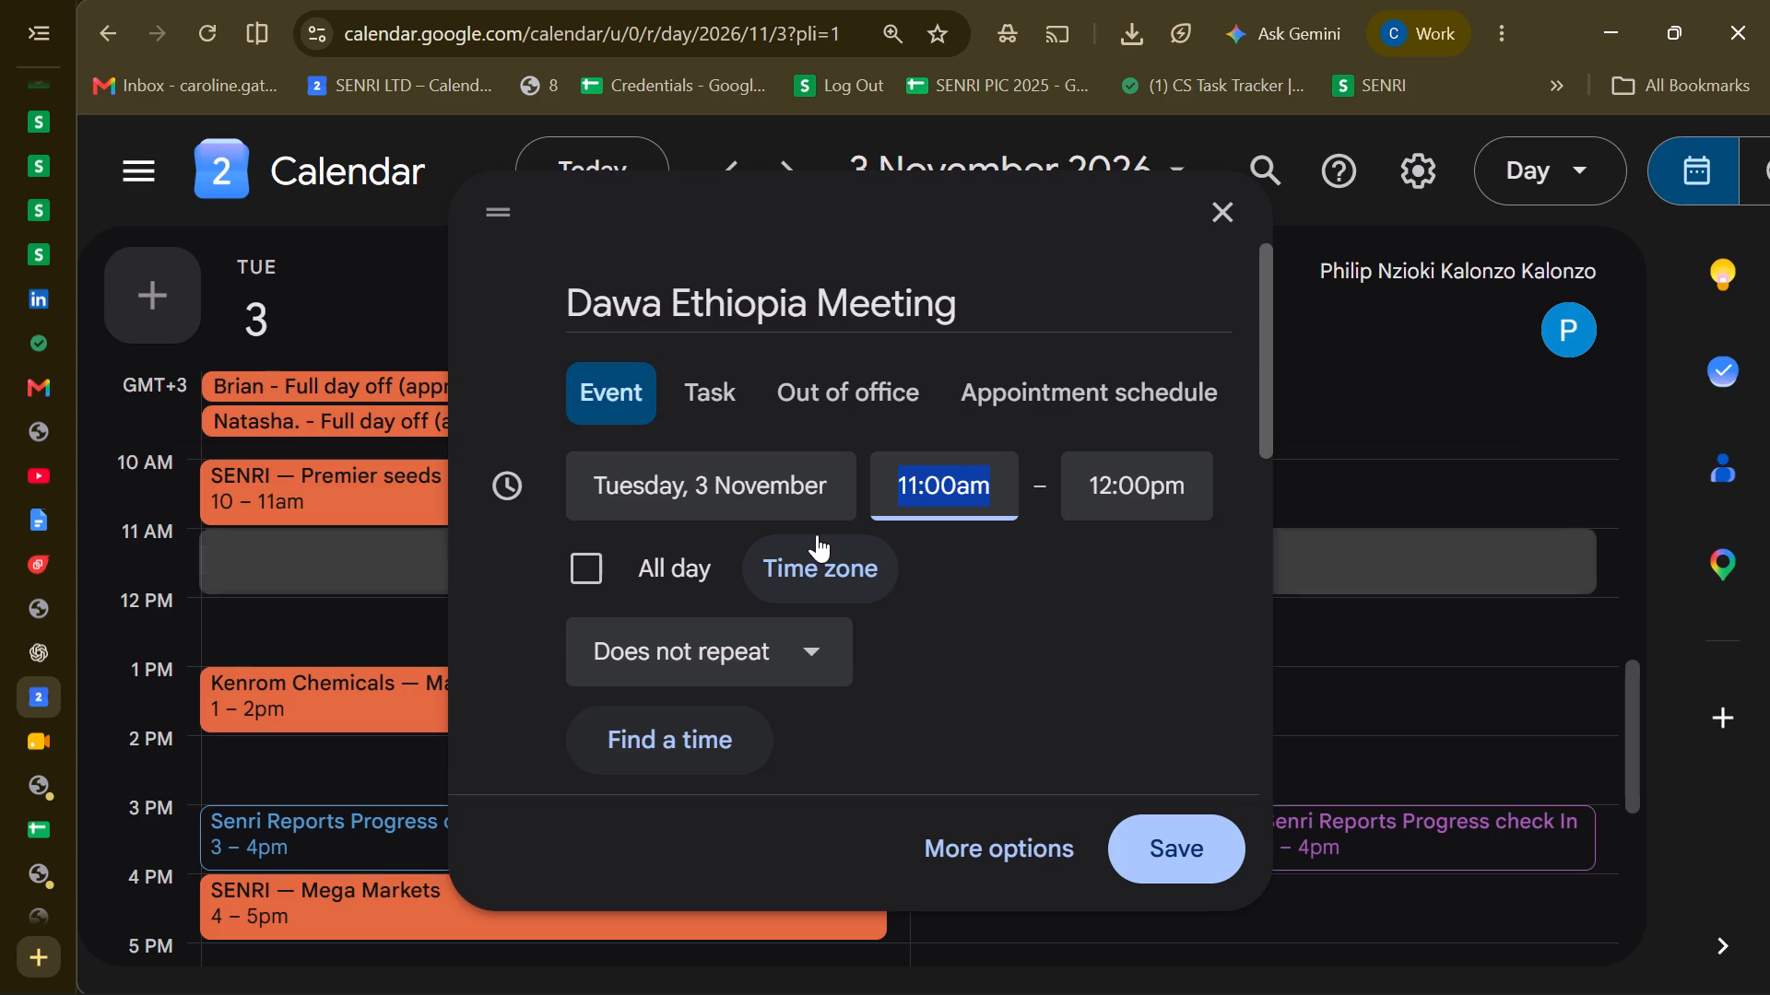
scroll(817, 534, down, 5)
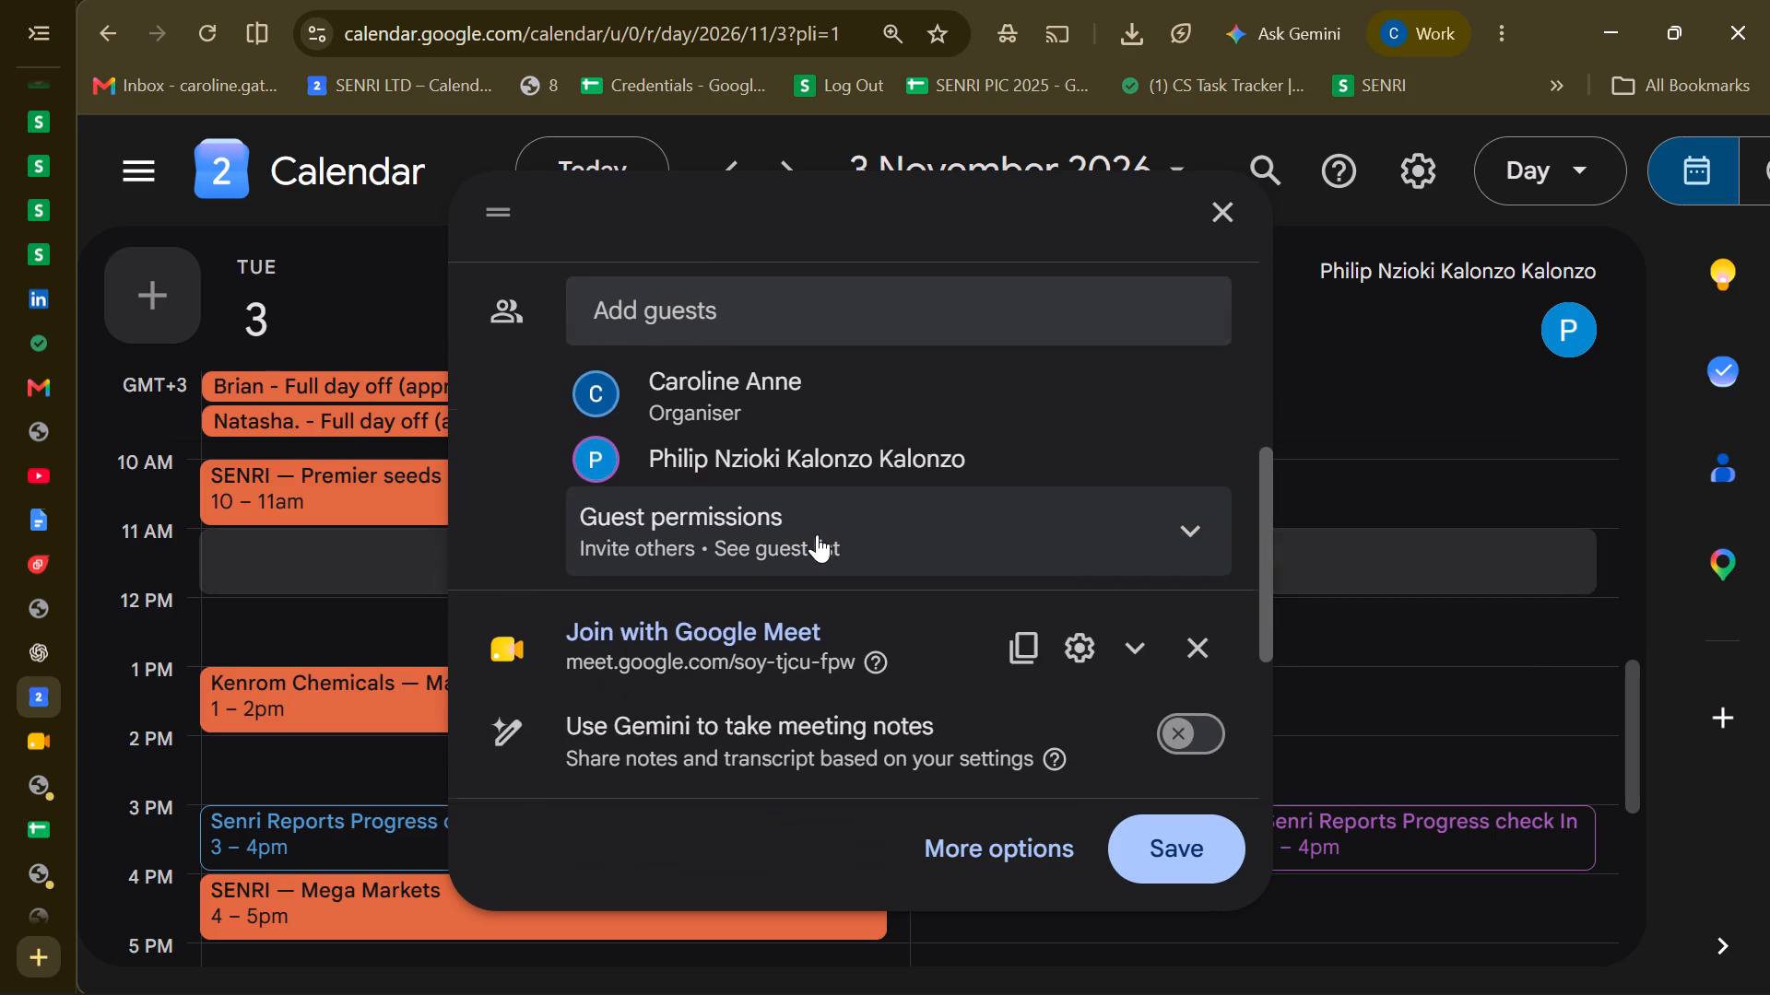
scroll(817, 534, down, 2)
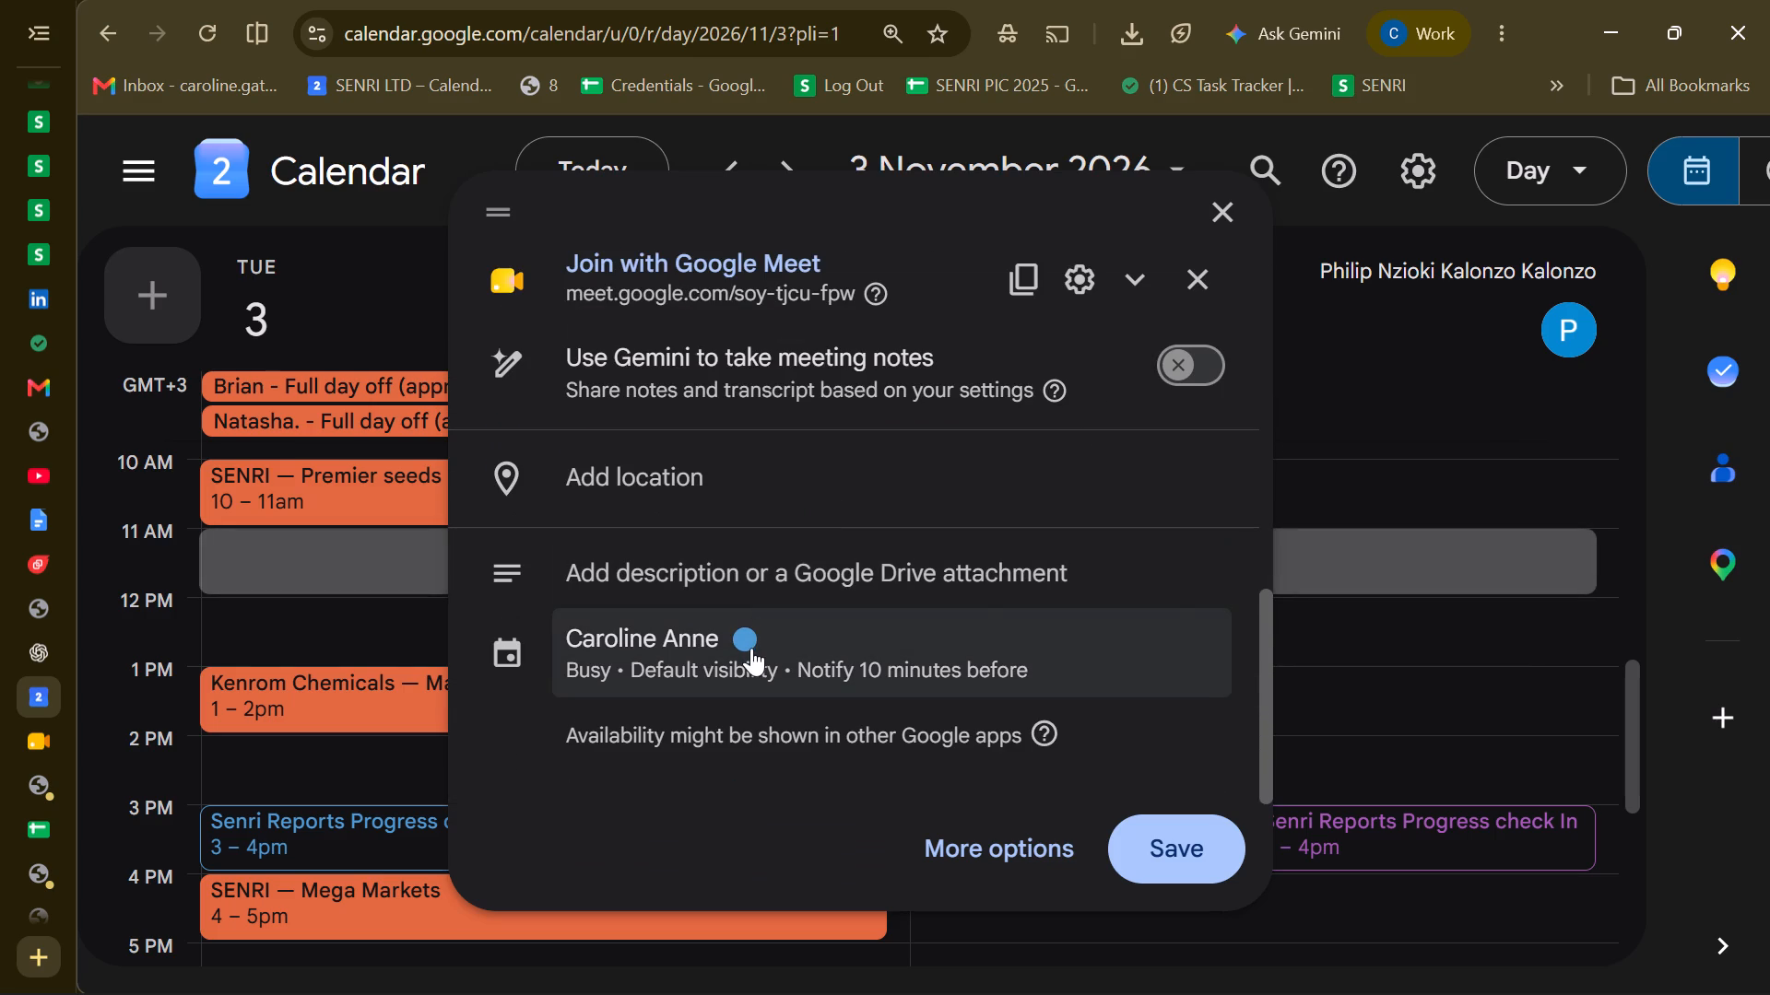
click(751, 648)
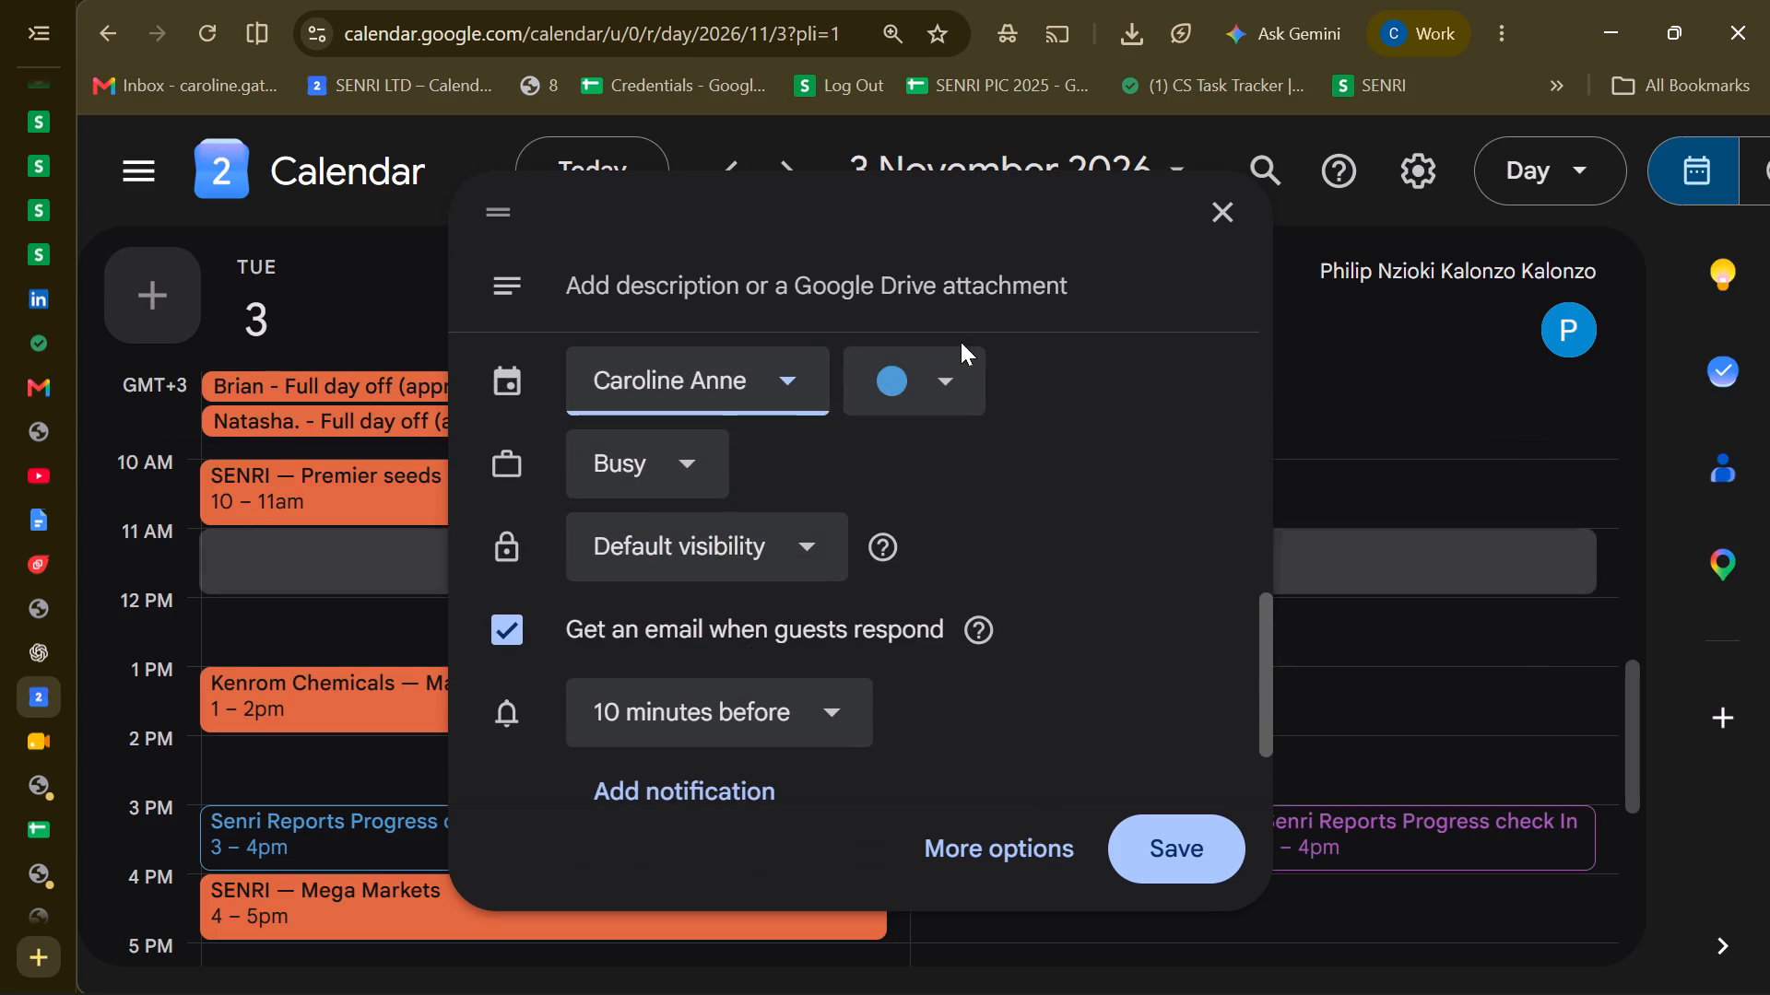
click(945, 376)
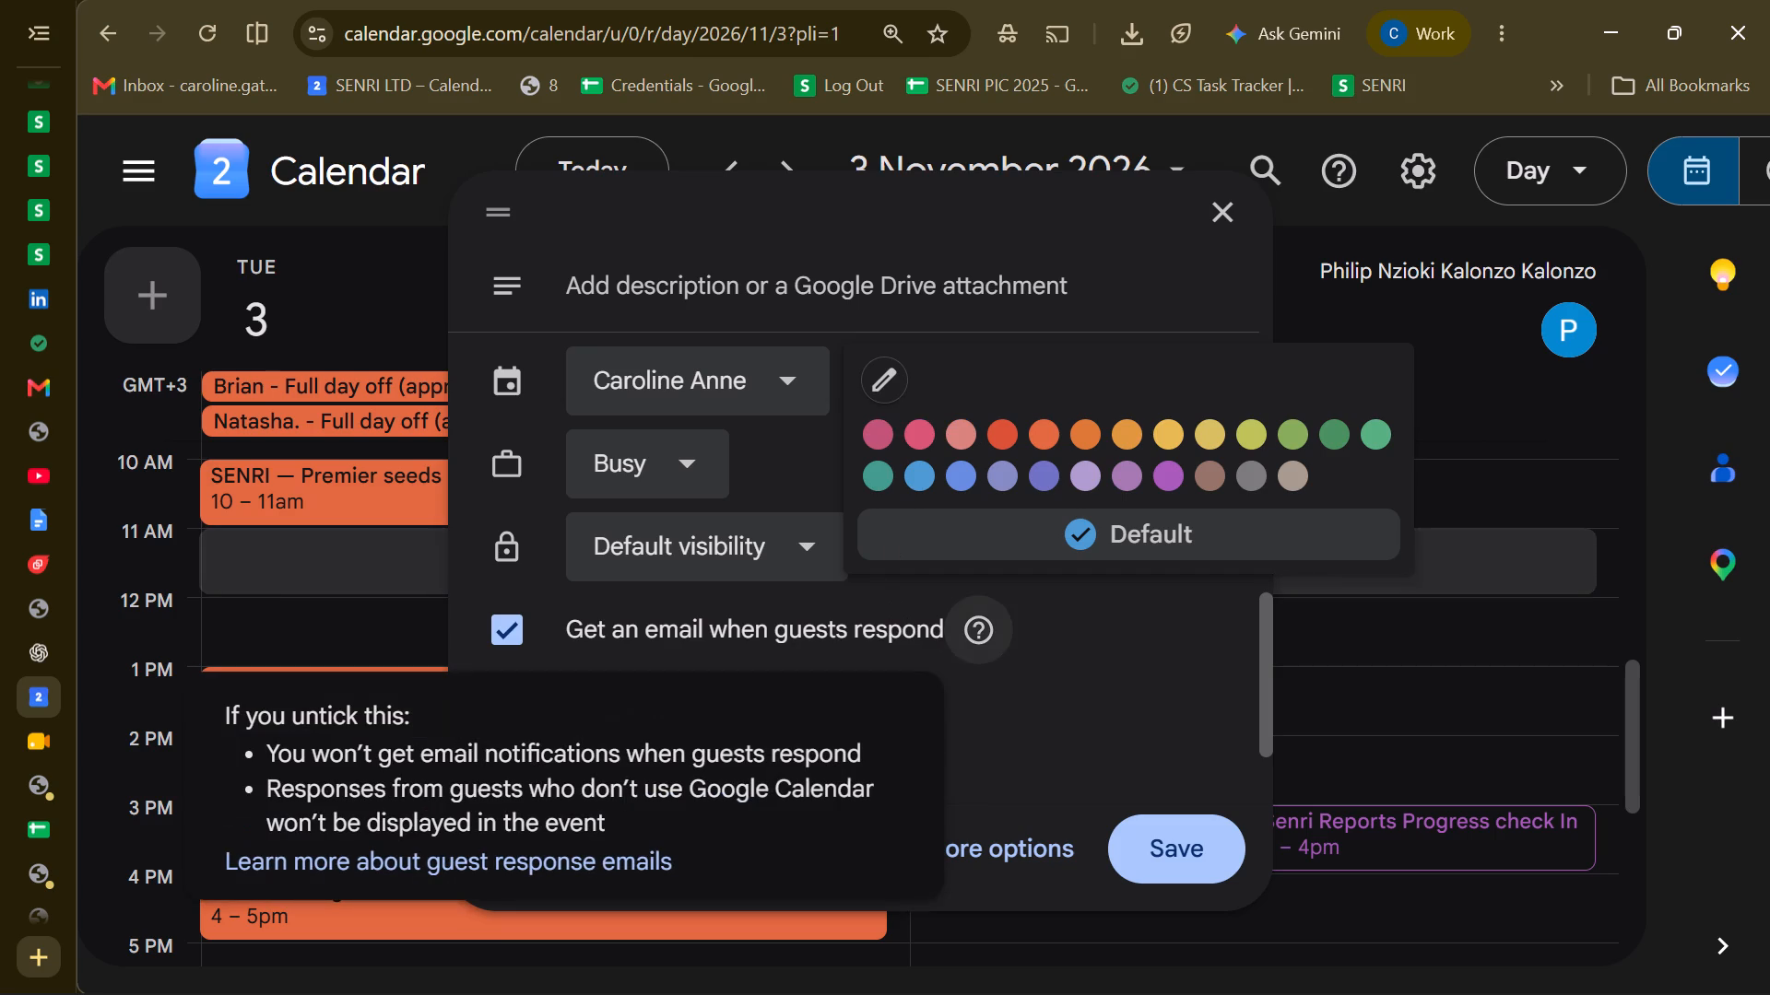
click(790, 537)
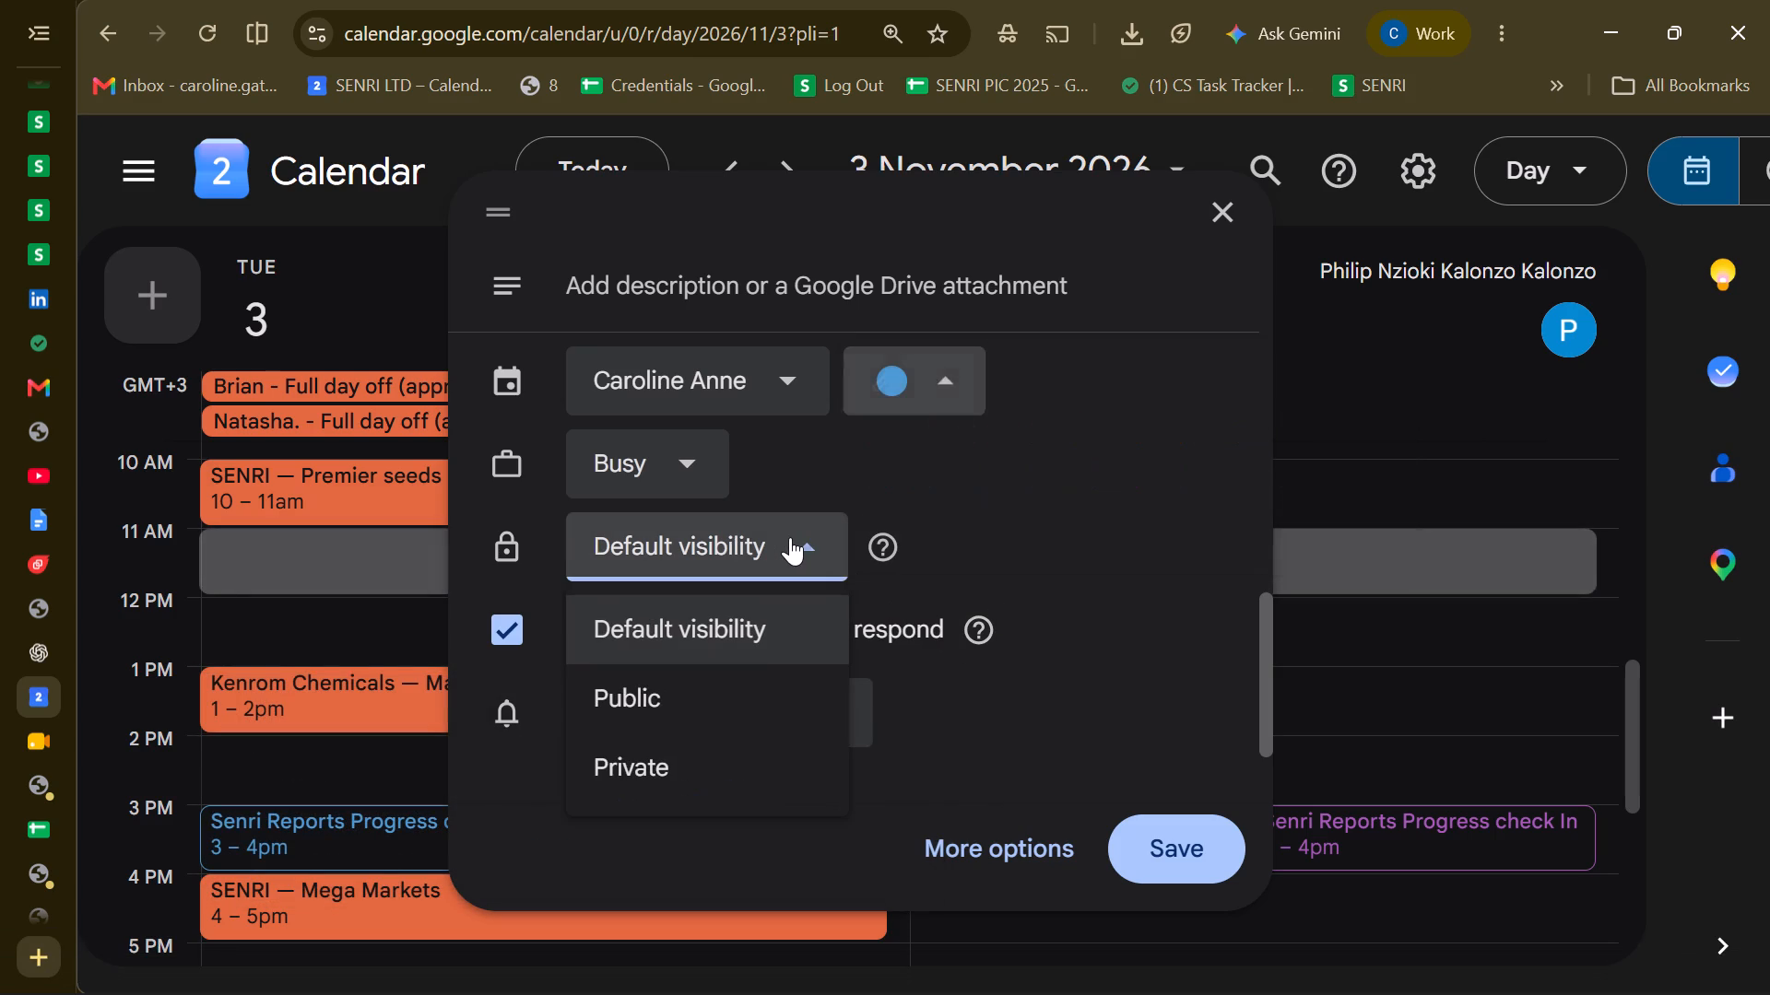
click(790, 537)
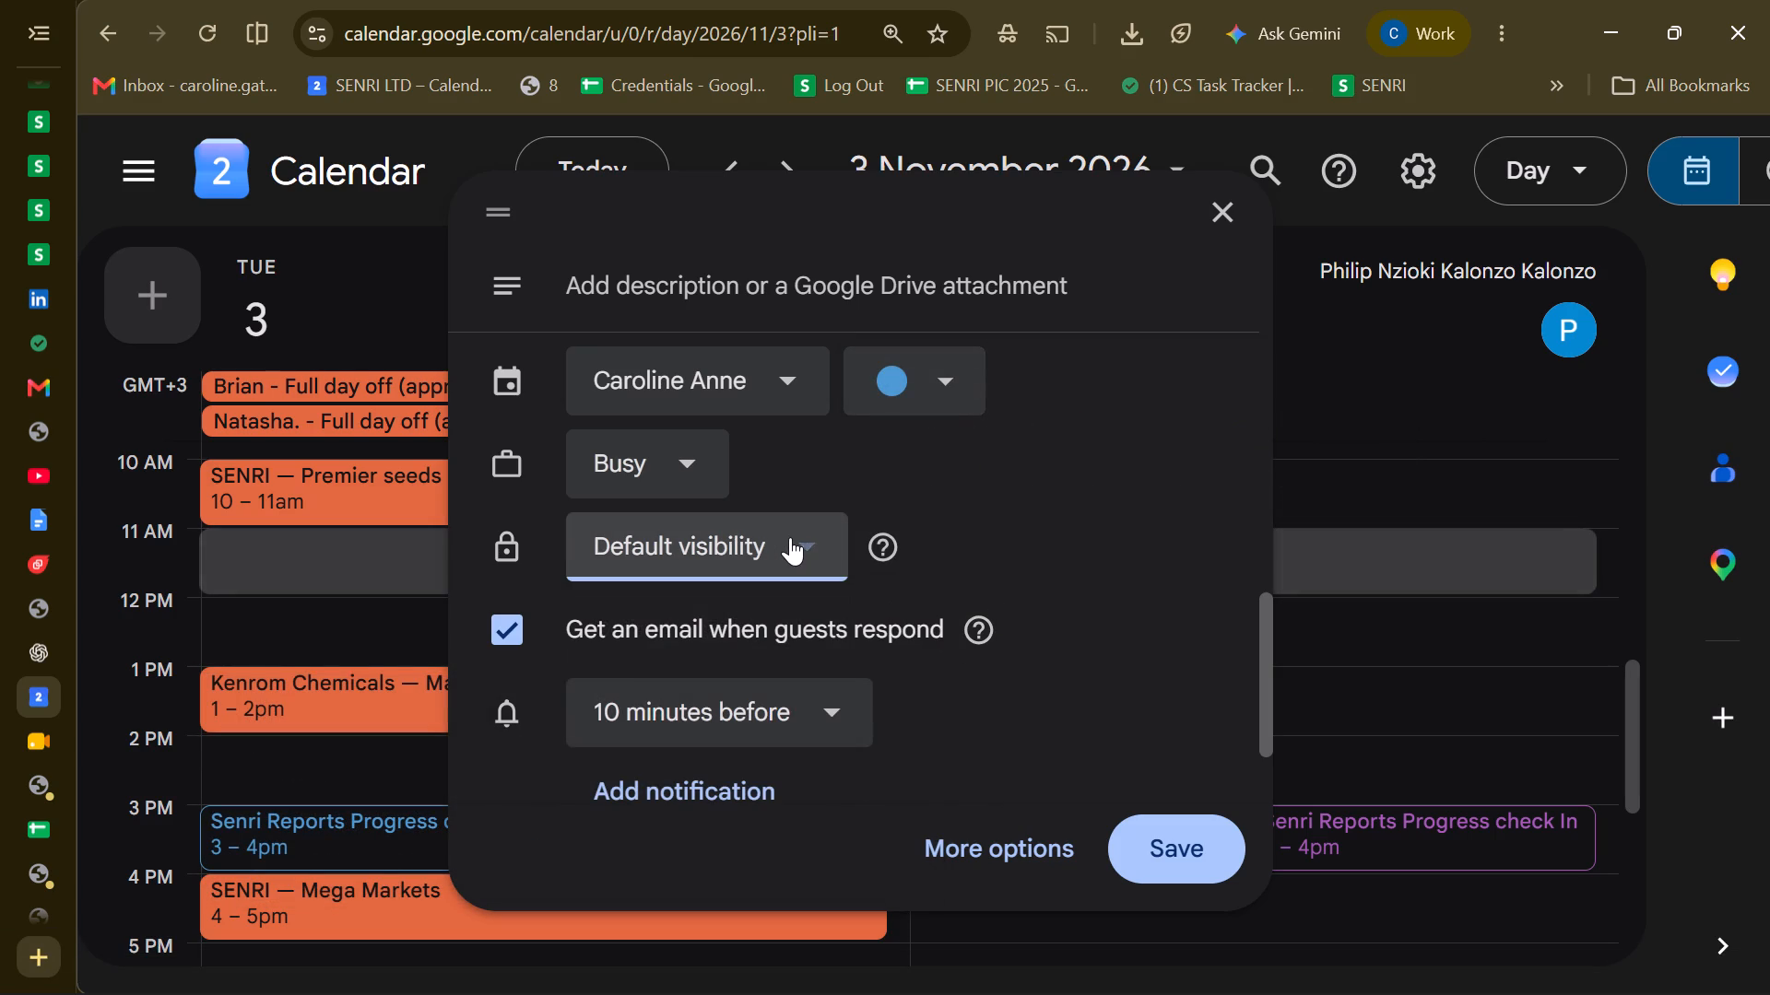
scroll(881, 476, down, 1)
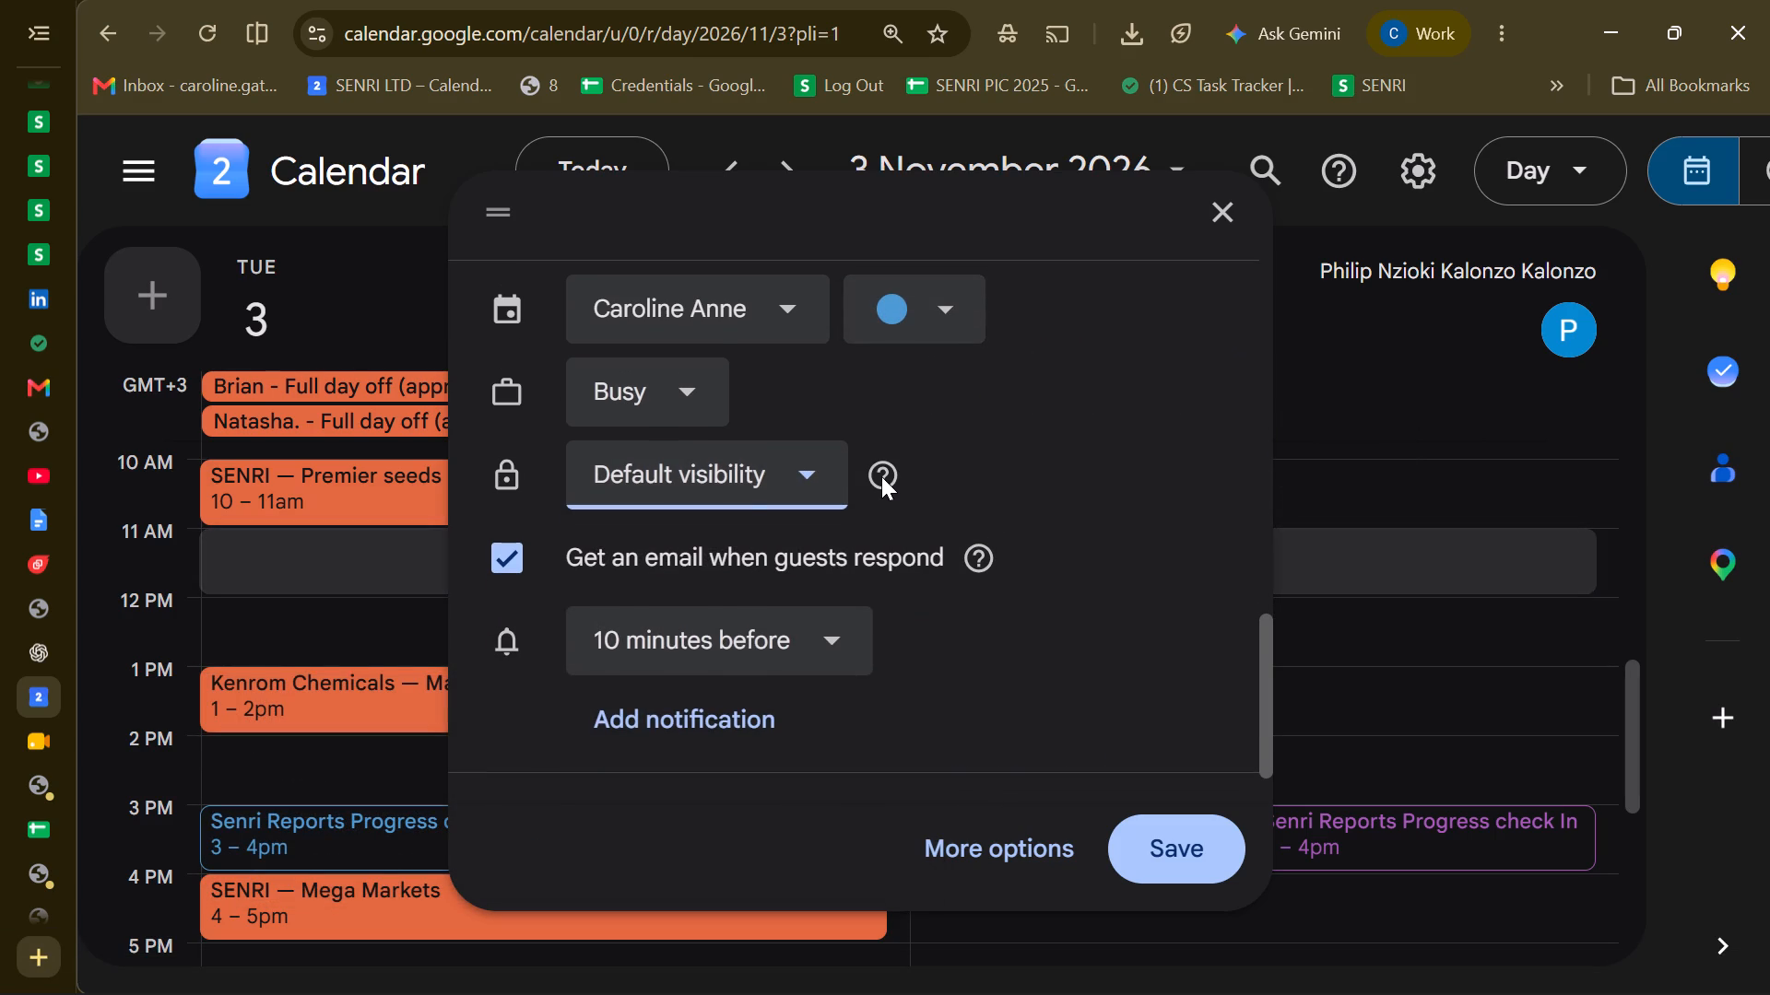
scroll(881, 476, down, 2)
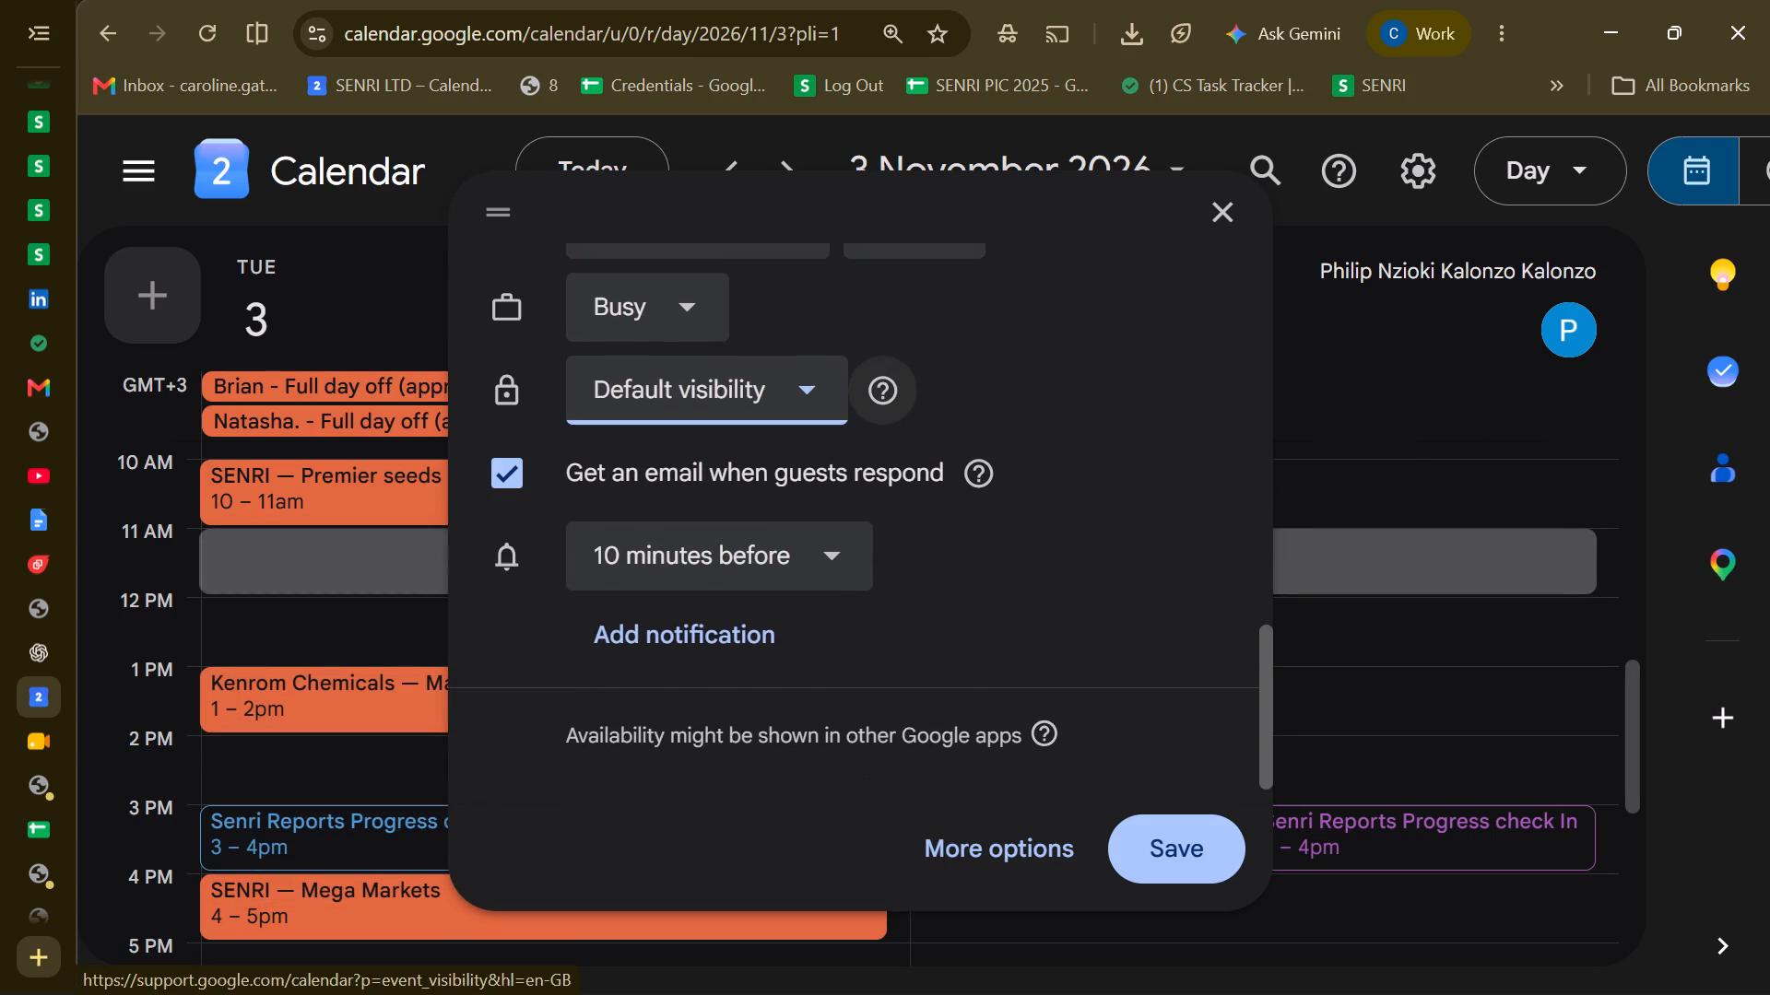
scroll(881, 476, down, 2)
scroll(881, 476, up, 2)
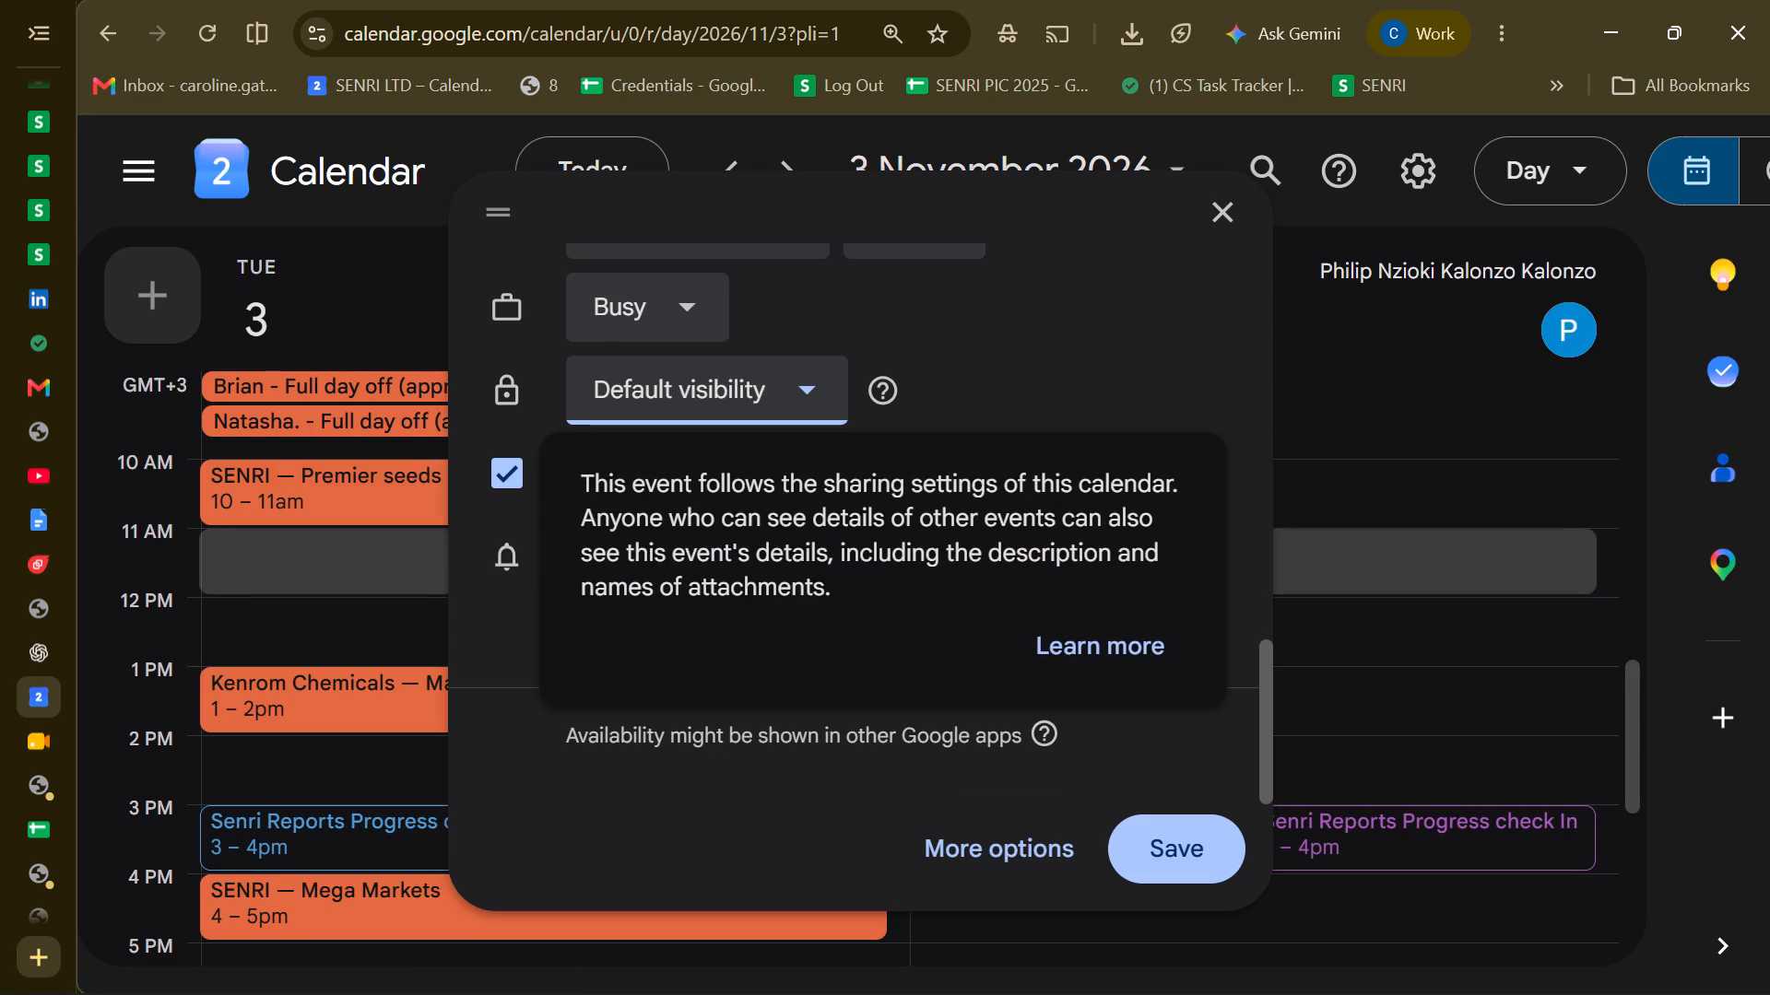
click(1218, 365)
Copy the Google Meet conference info of the Dawa Ethiopia Meeting.
scroll(1218, 365, up, 1)
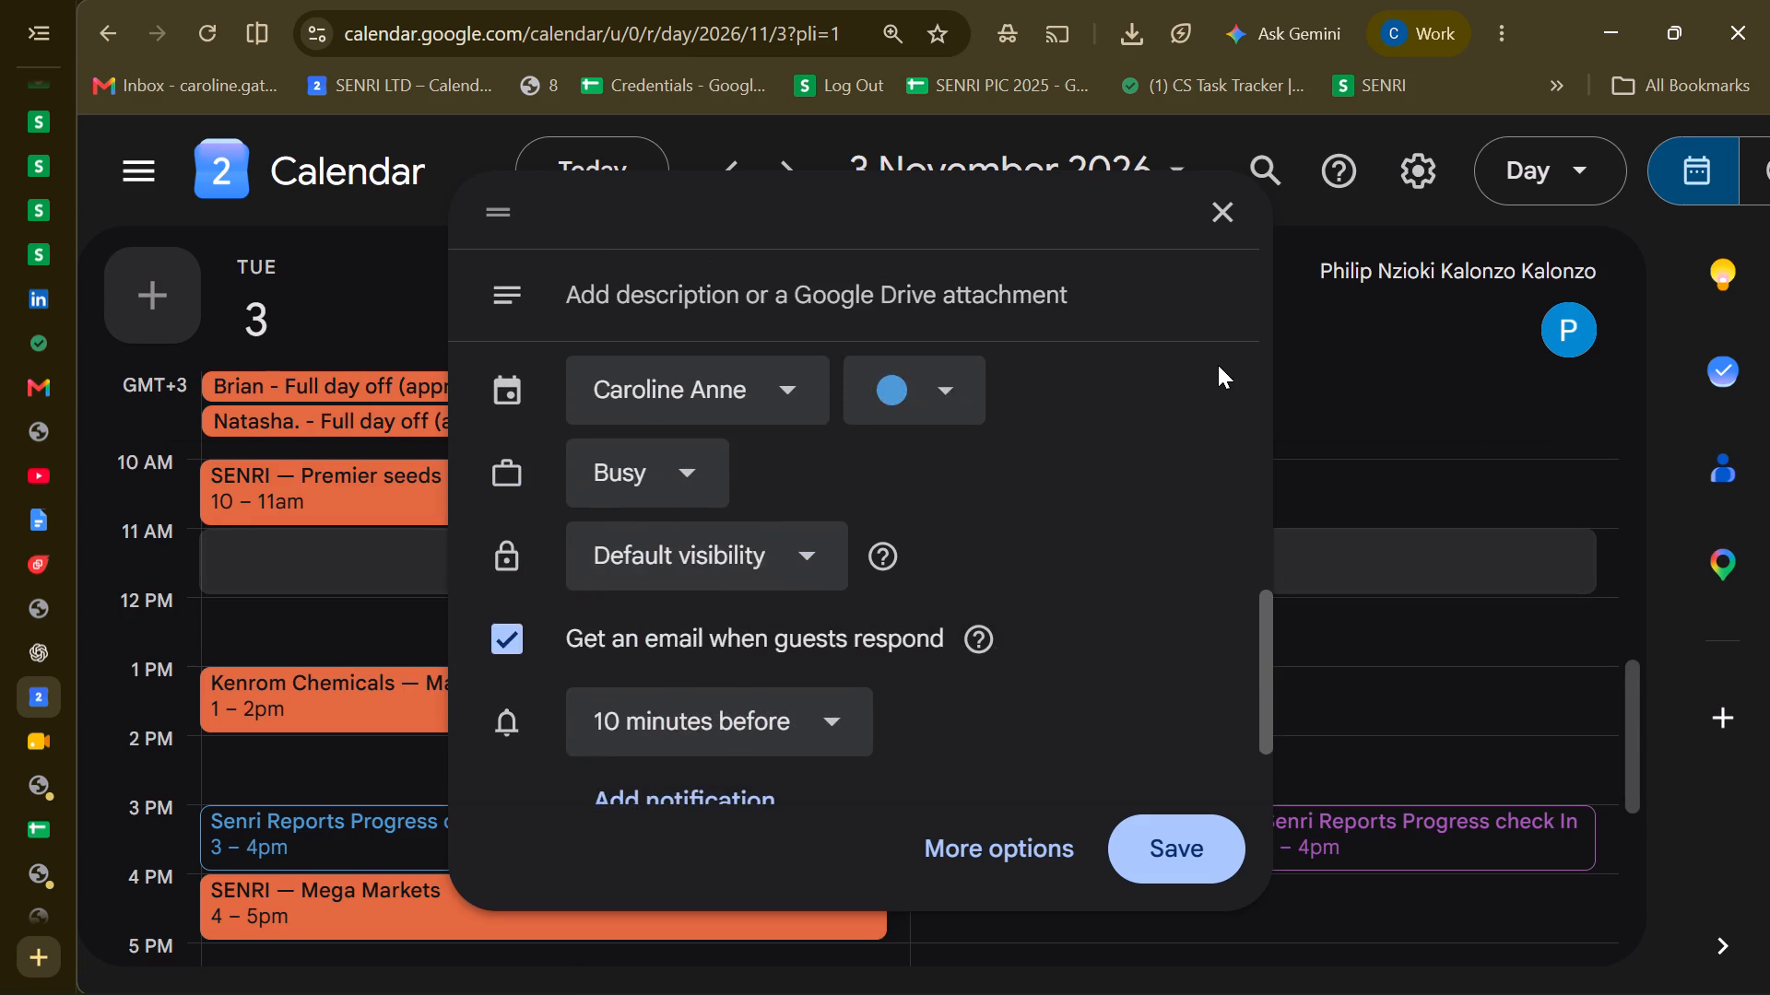
scroll(1218, 365, up, 2)
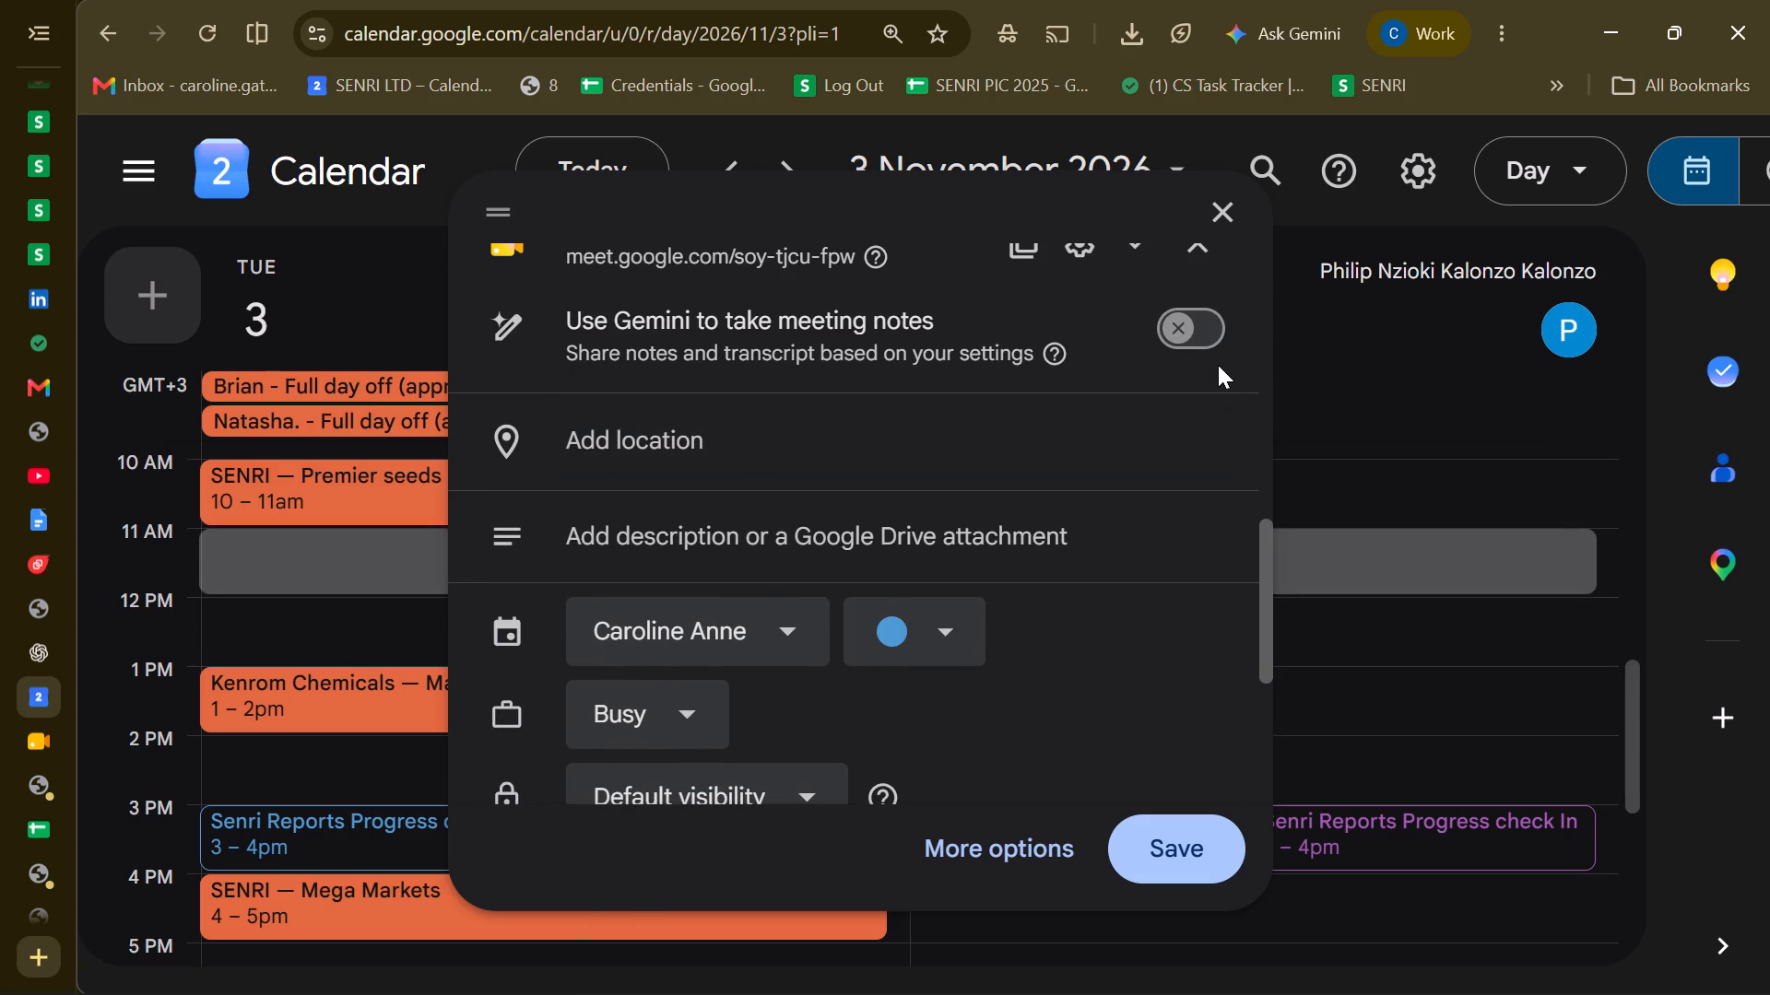
scroll(1218, 365, up, 1)
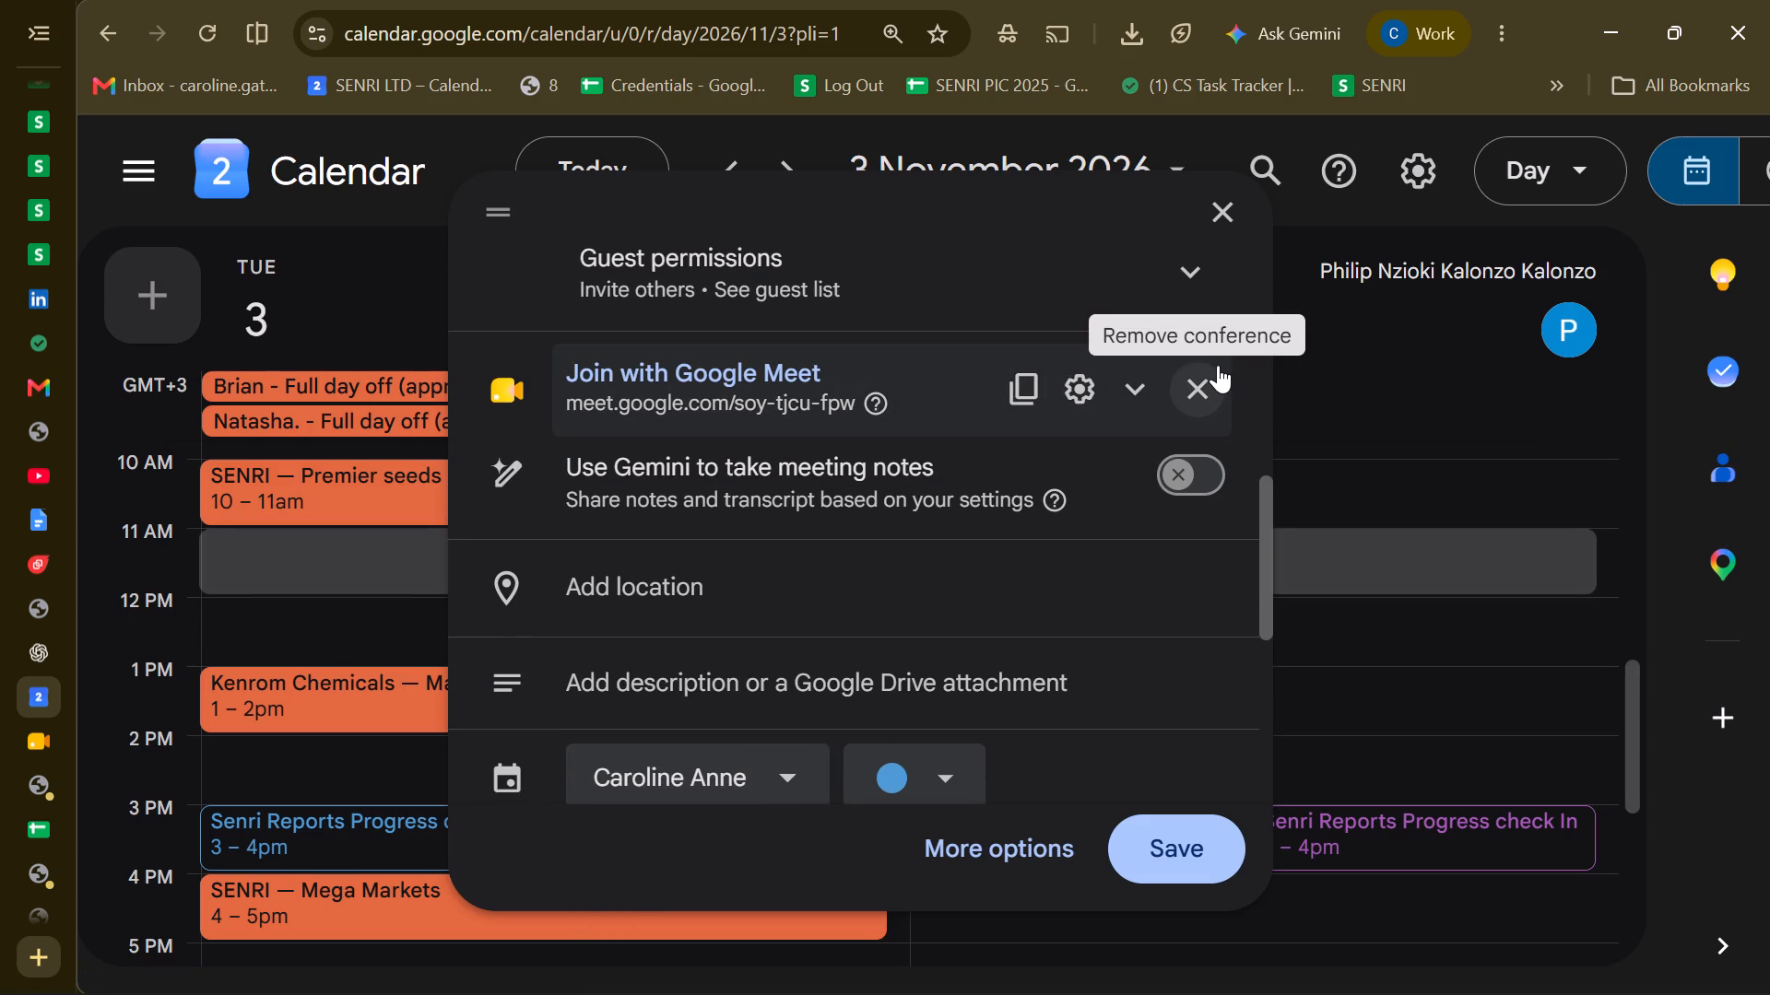
scroll(1218, 365, up, 1)
click(1027, 462)
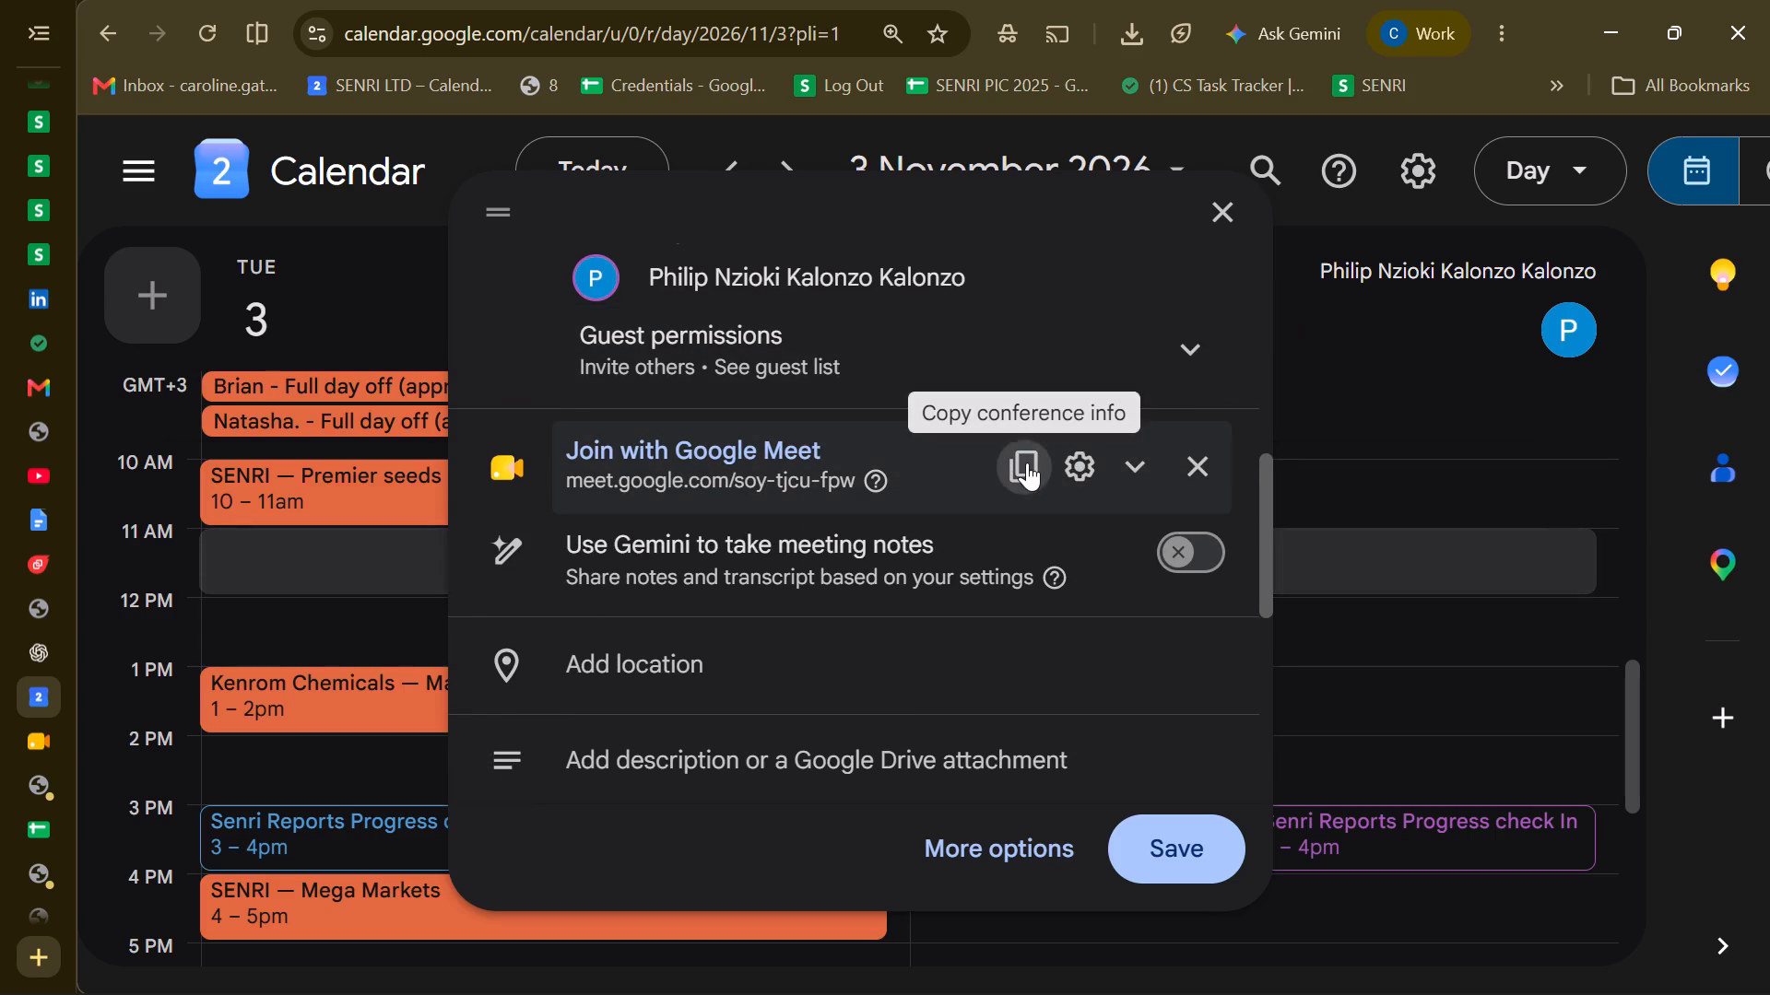
Save the Dawa Ethiopia Meeting and send the invitation email to the guest.
scroll(836, 470, up, 4)
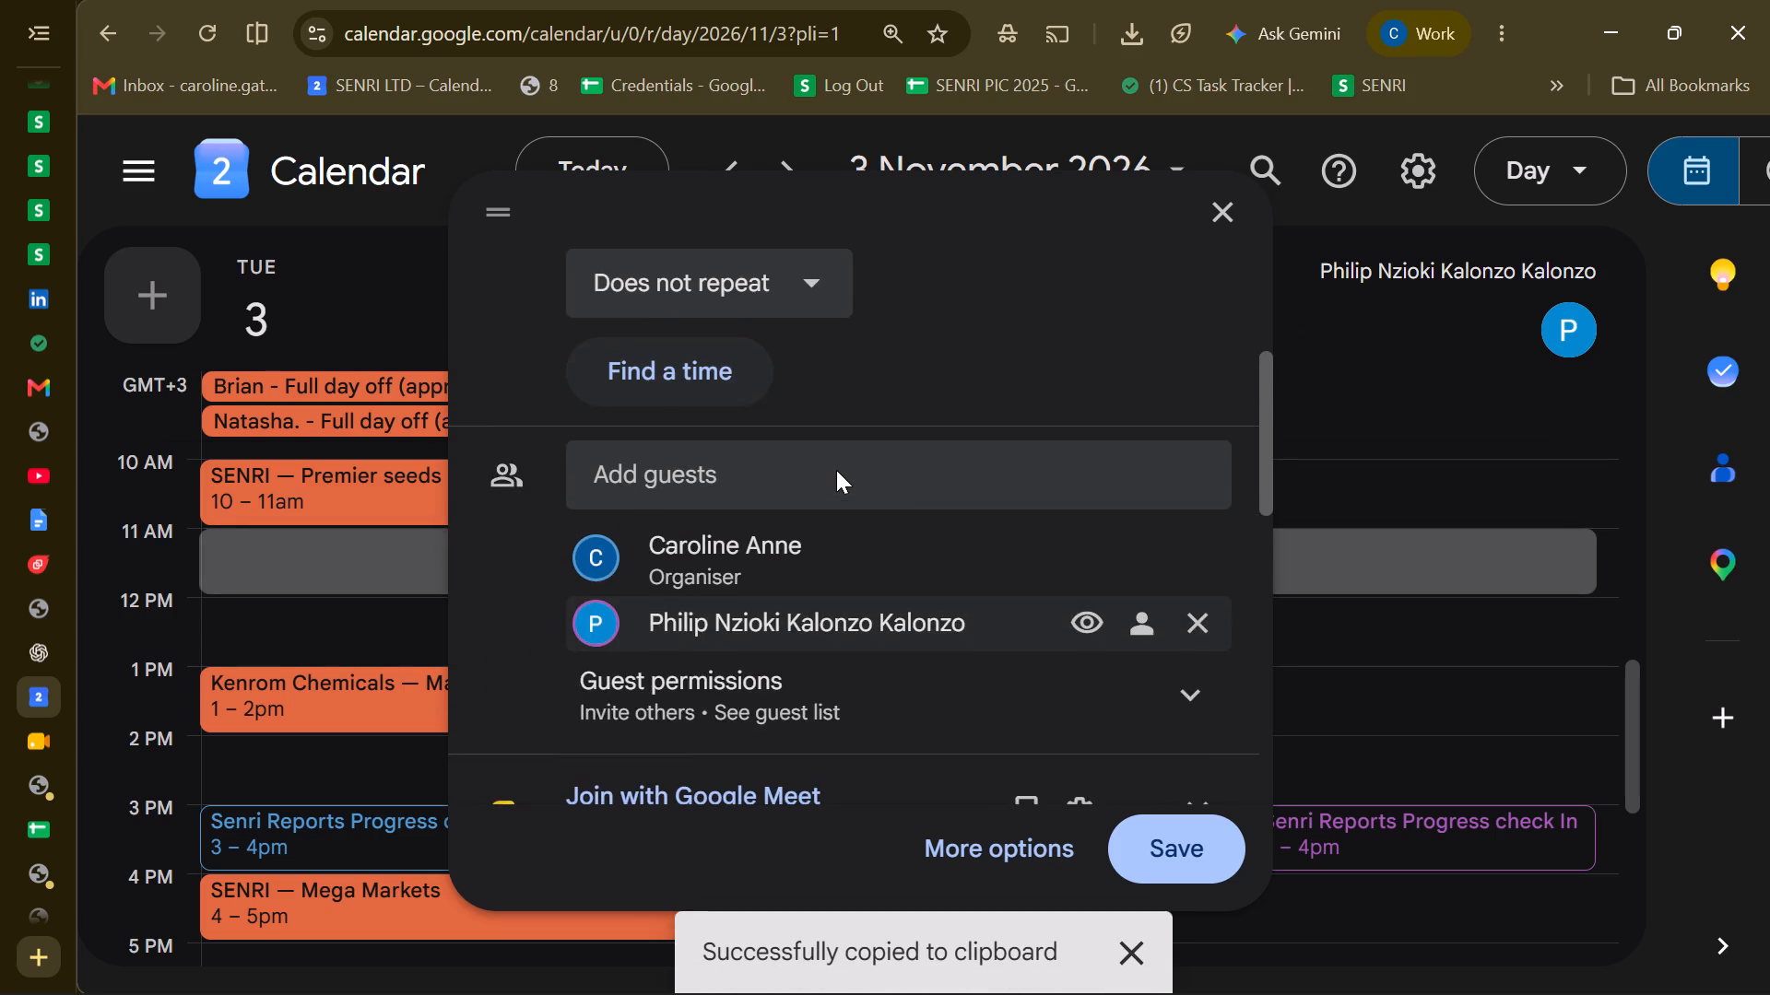
scroll(836, 470, up, 1)
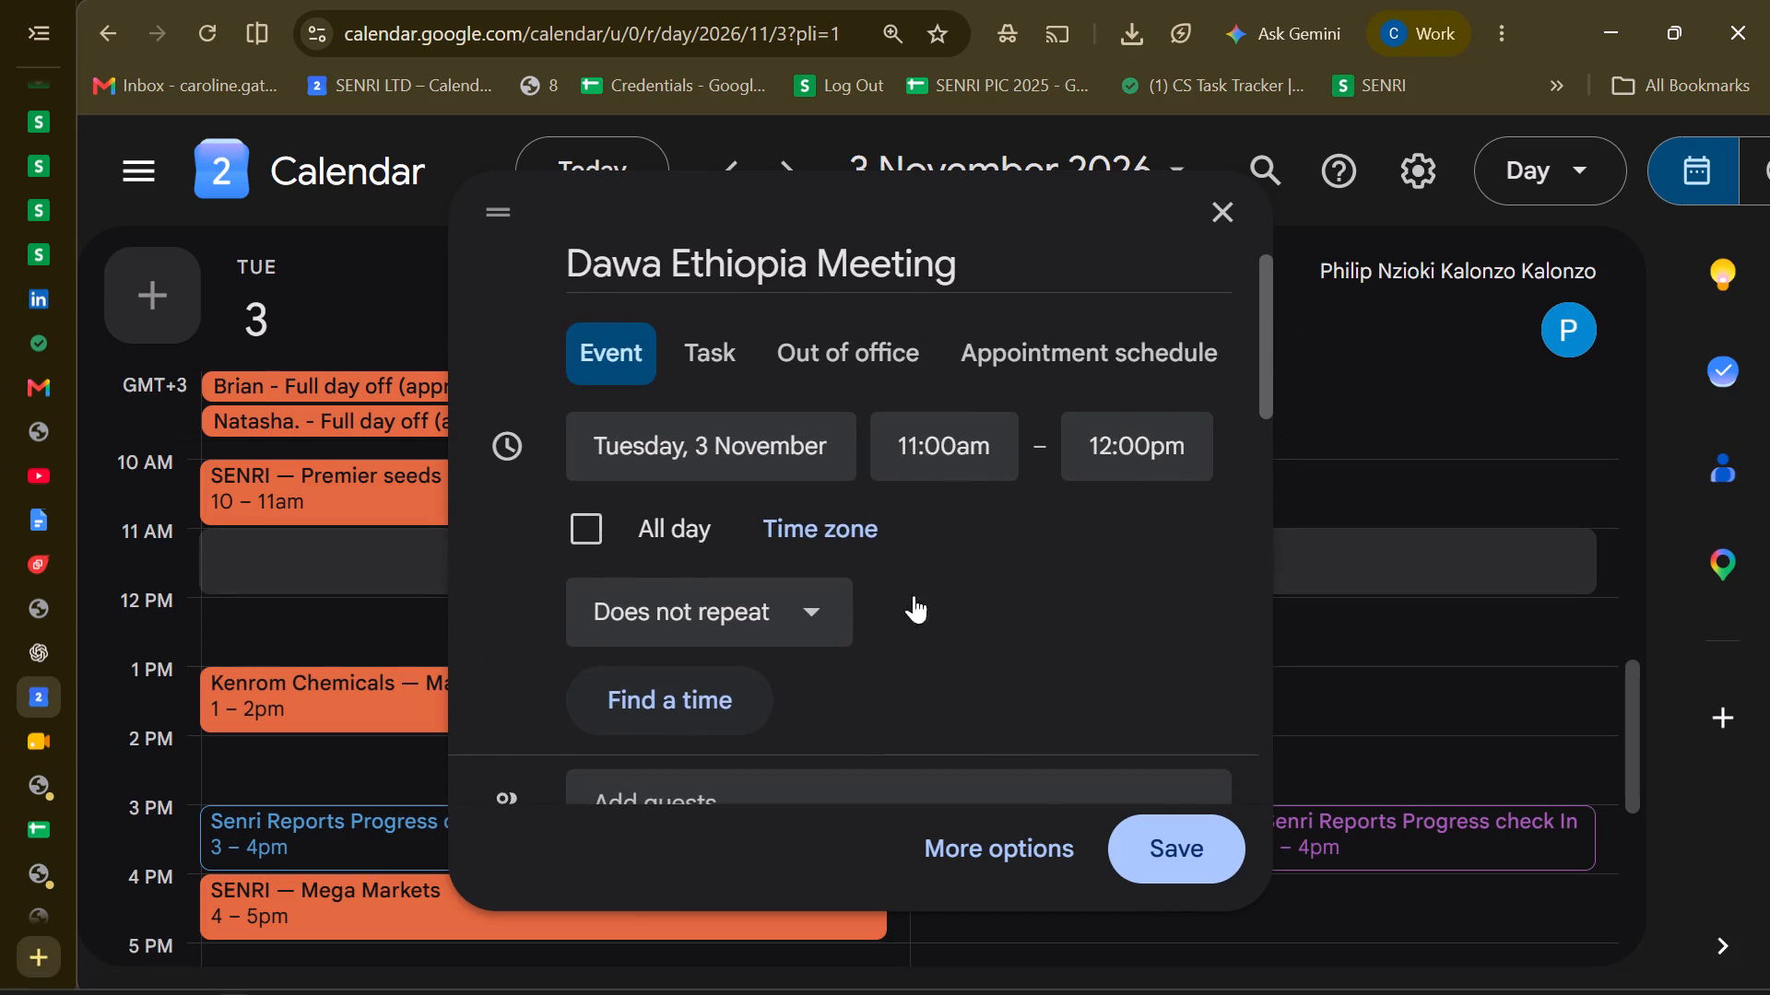
click(1124, 856)
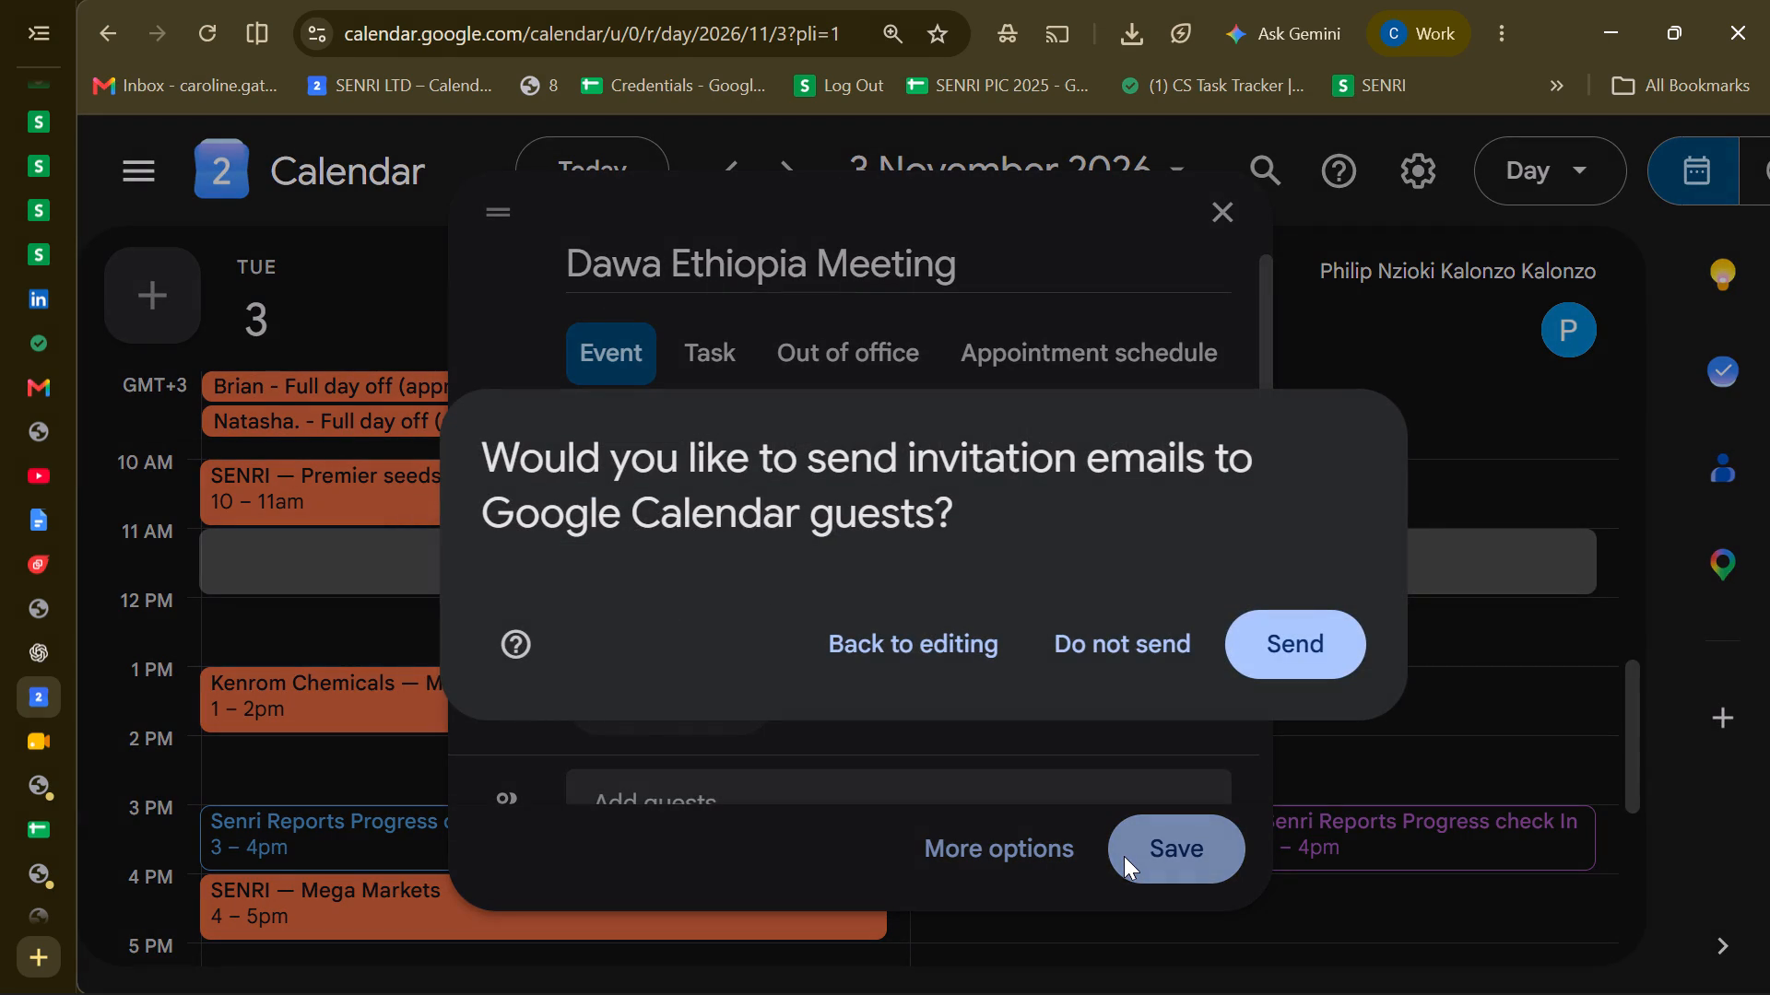
click(1314, 638)
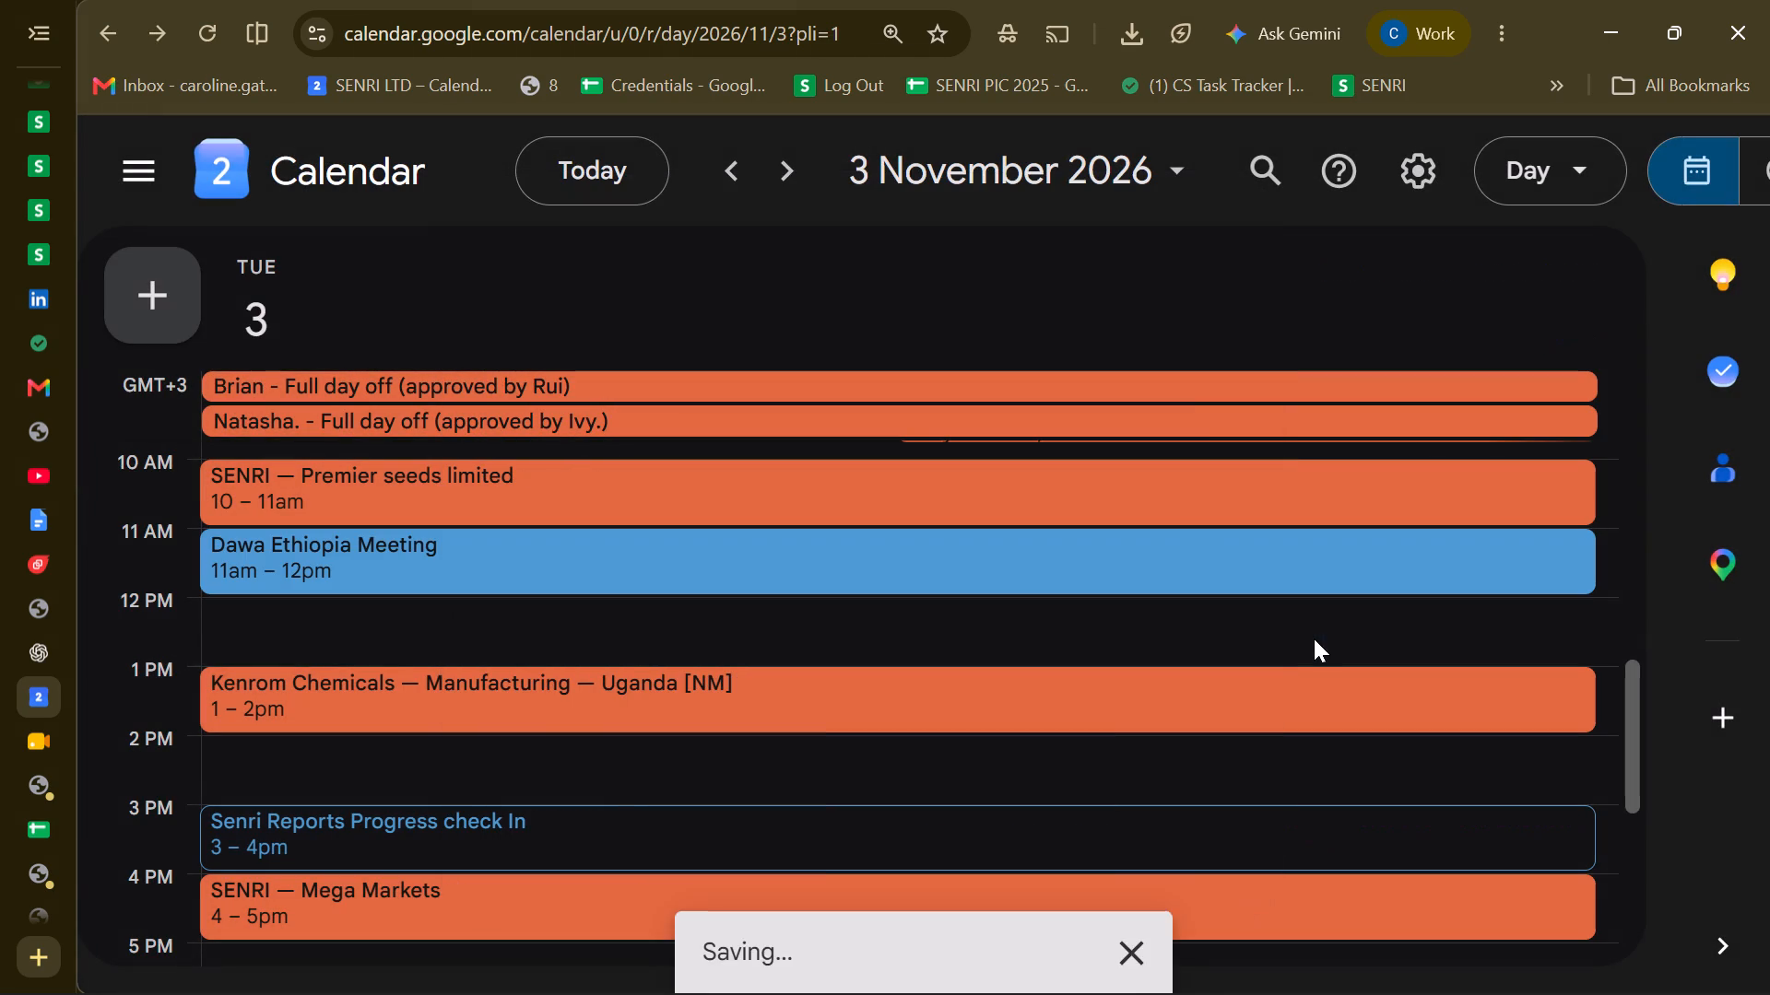
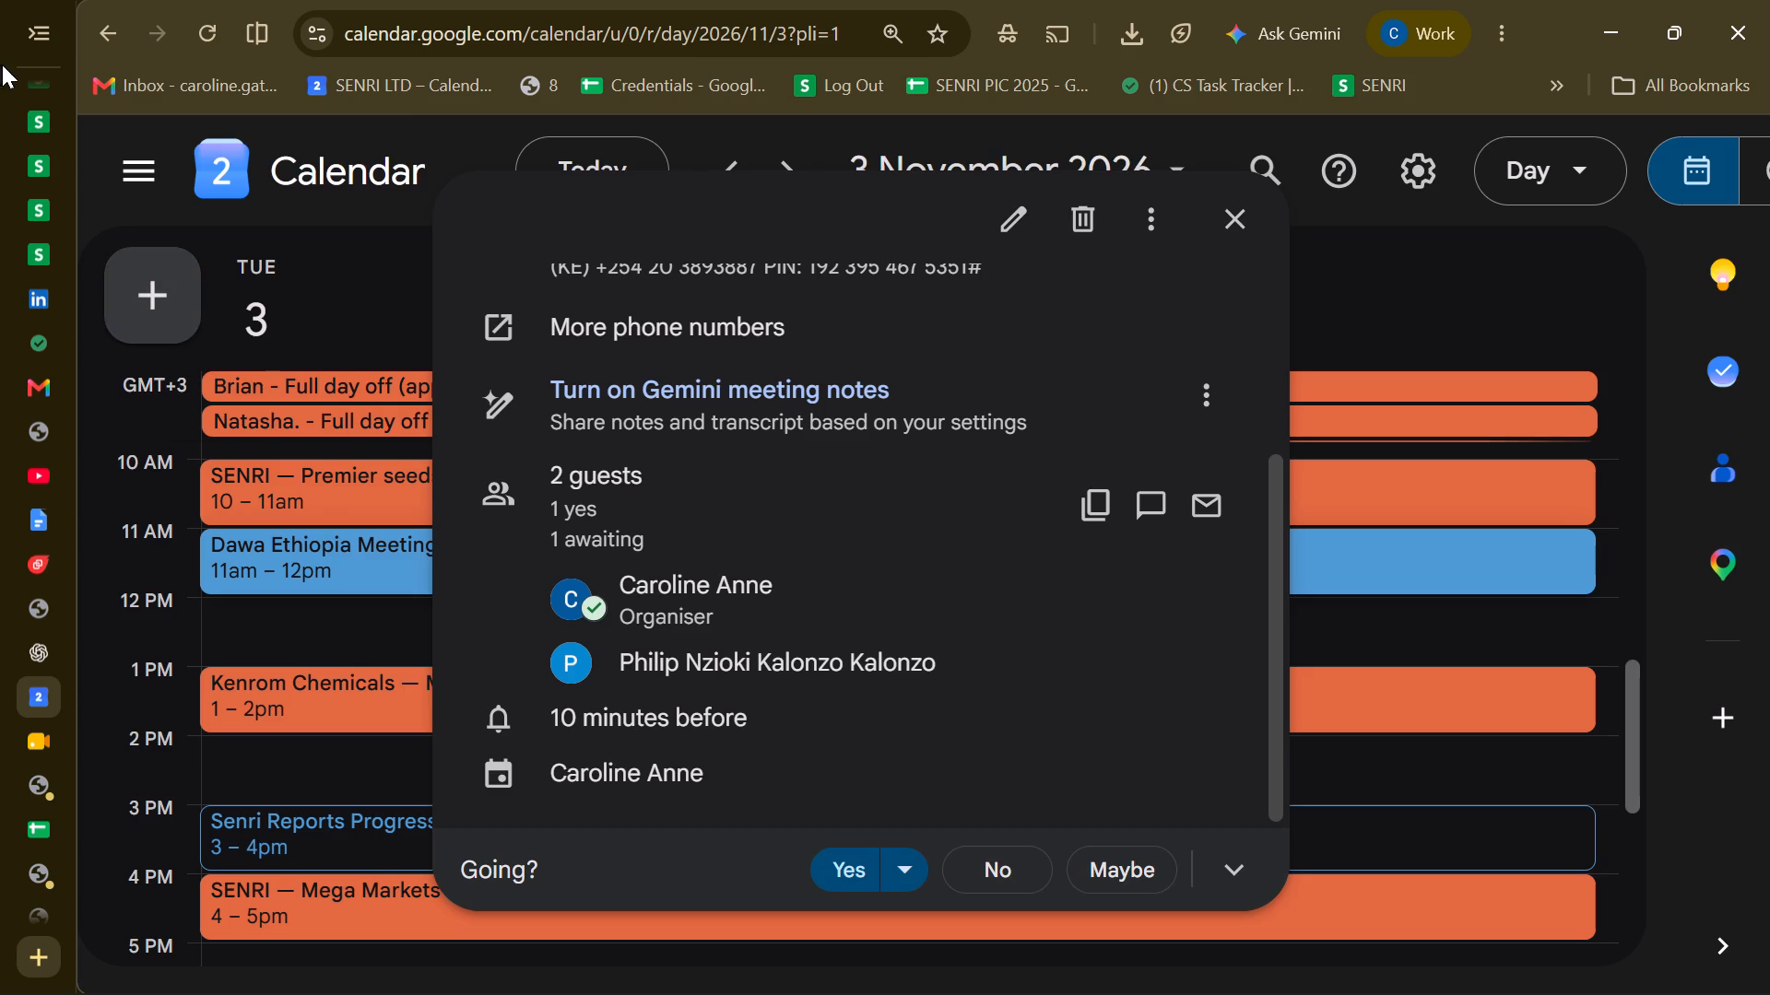
scroll(21, 145, up, 5)
Return to the Medisel (Kenya) Activity Report for 01 Oct - 31 Oct and dismiss the low-battery alert.
click(18, 106)
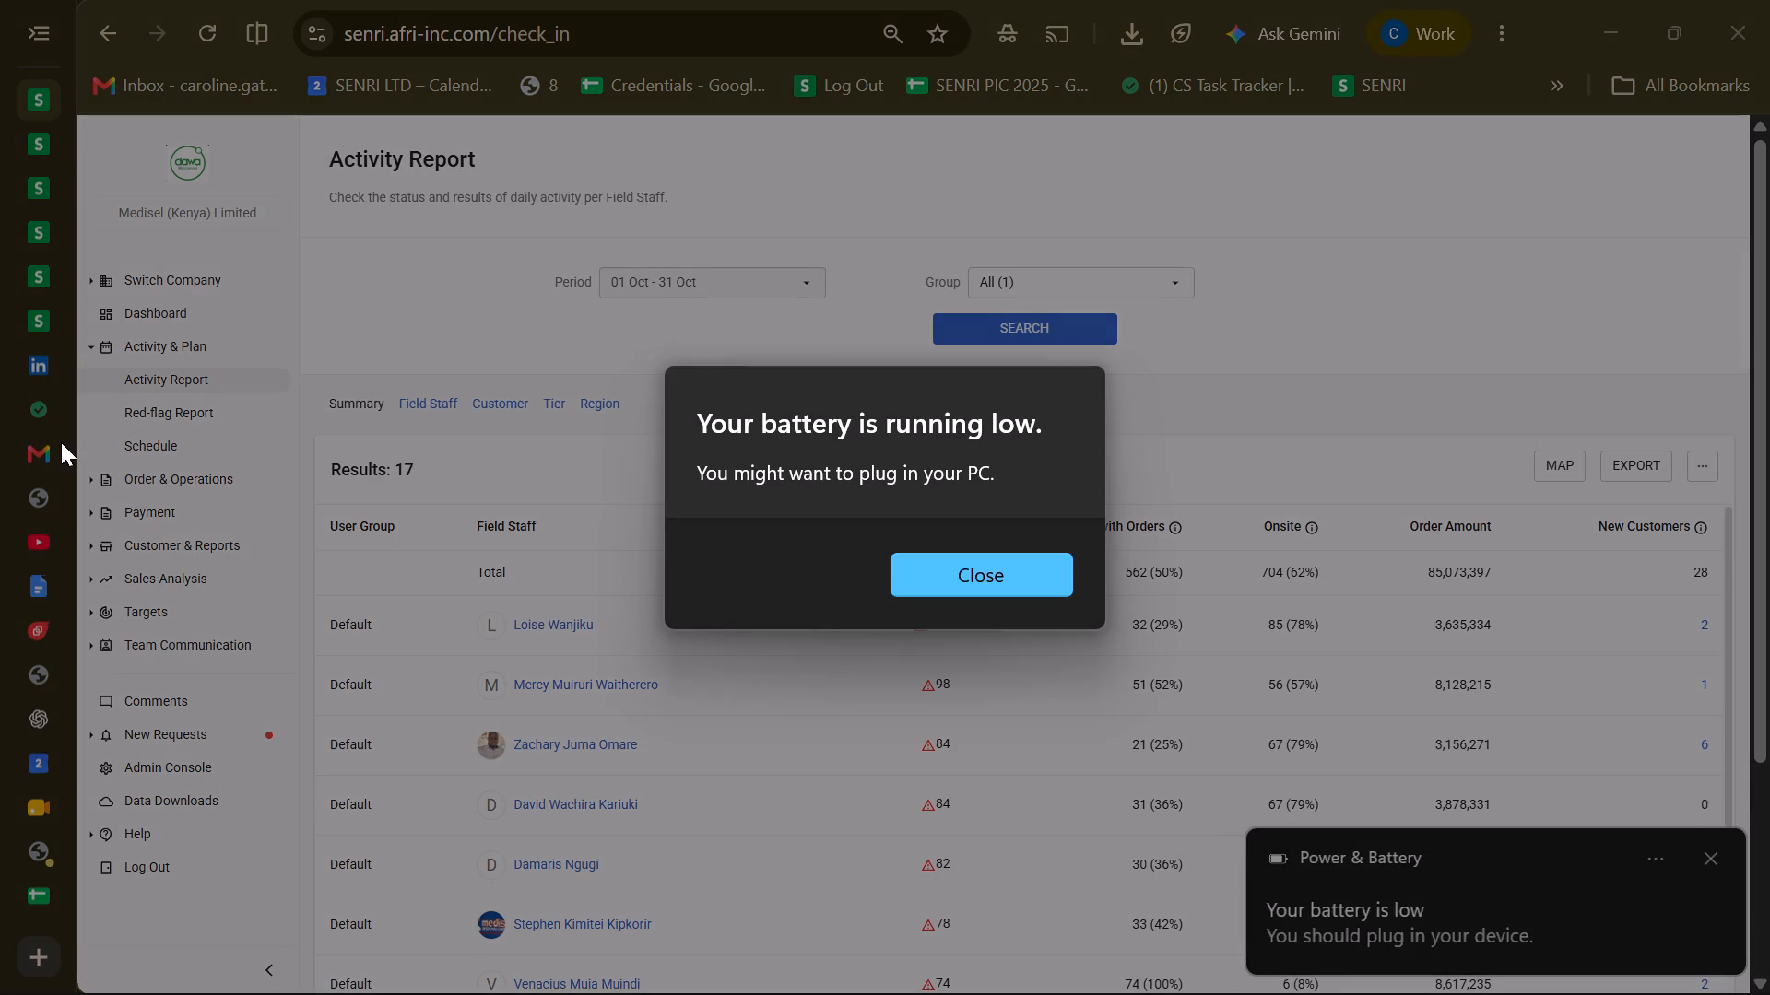
click(997, 589)
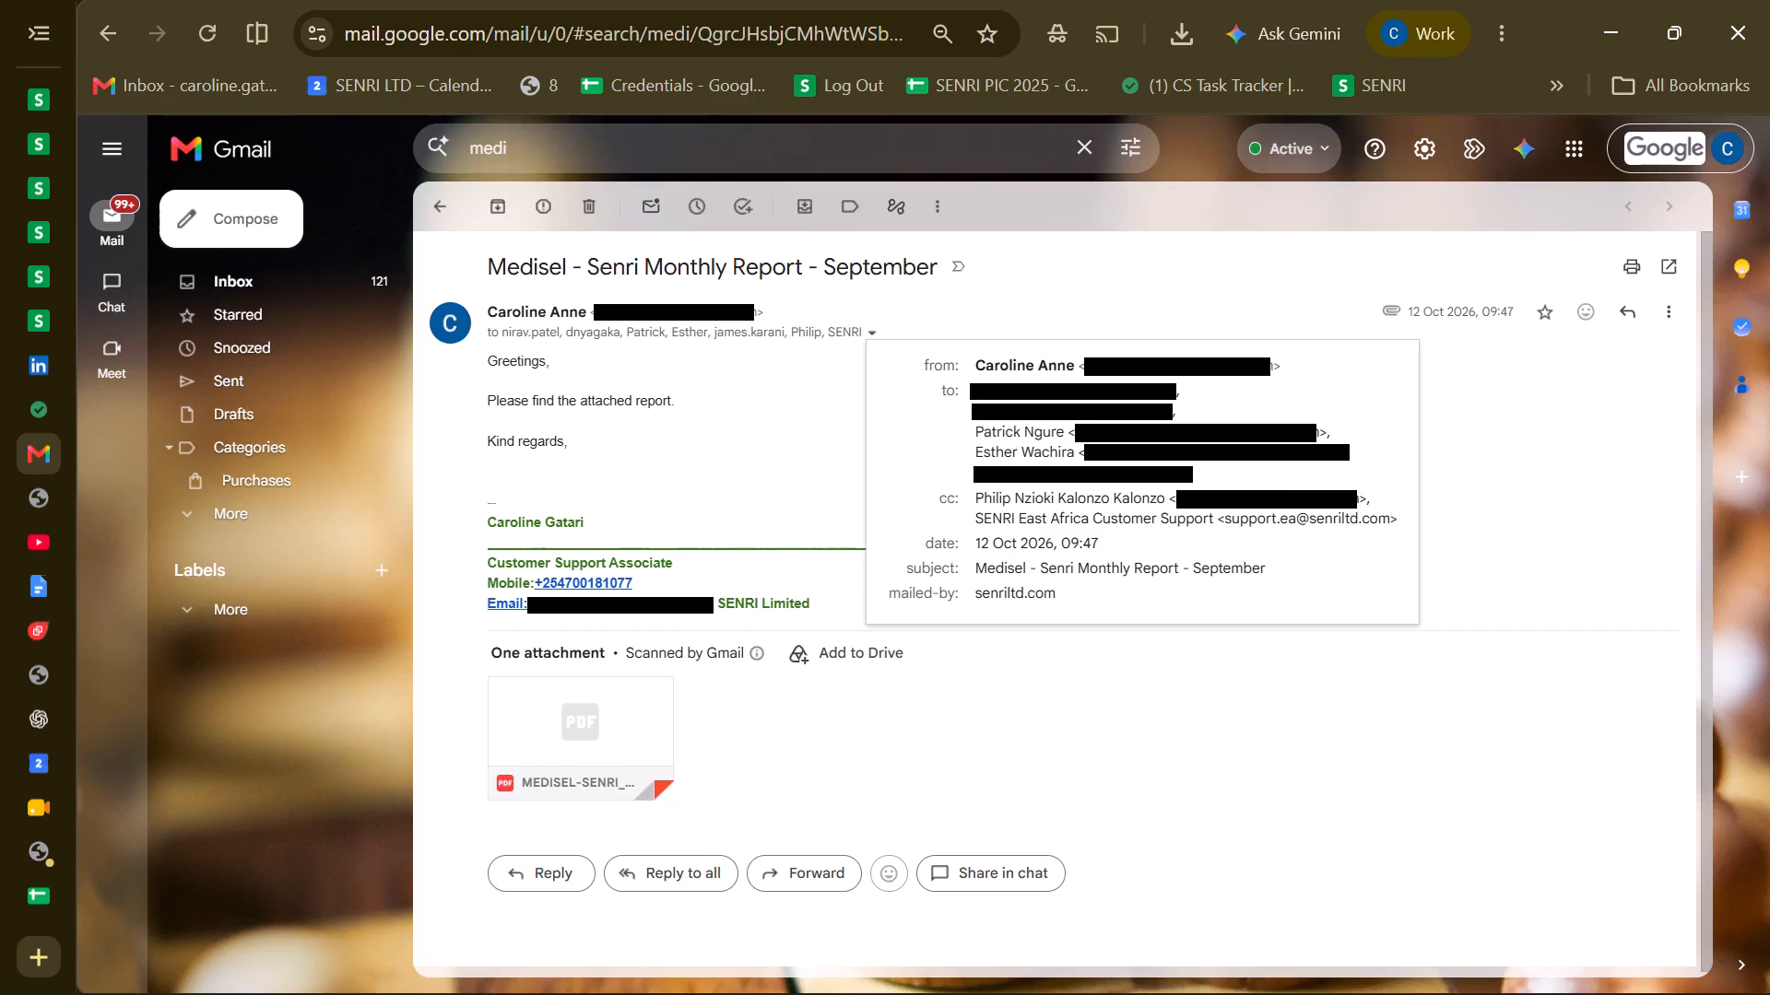
click(985, 401)
drag(976, 390, 1028, 408)
drag(1028, 408, 1198, 471)
key(ctrl+c)
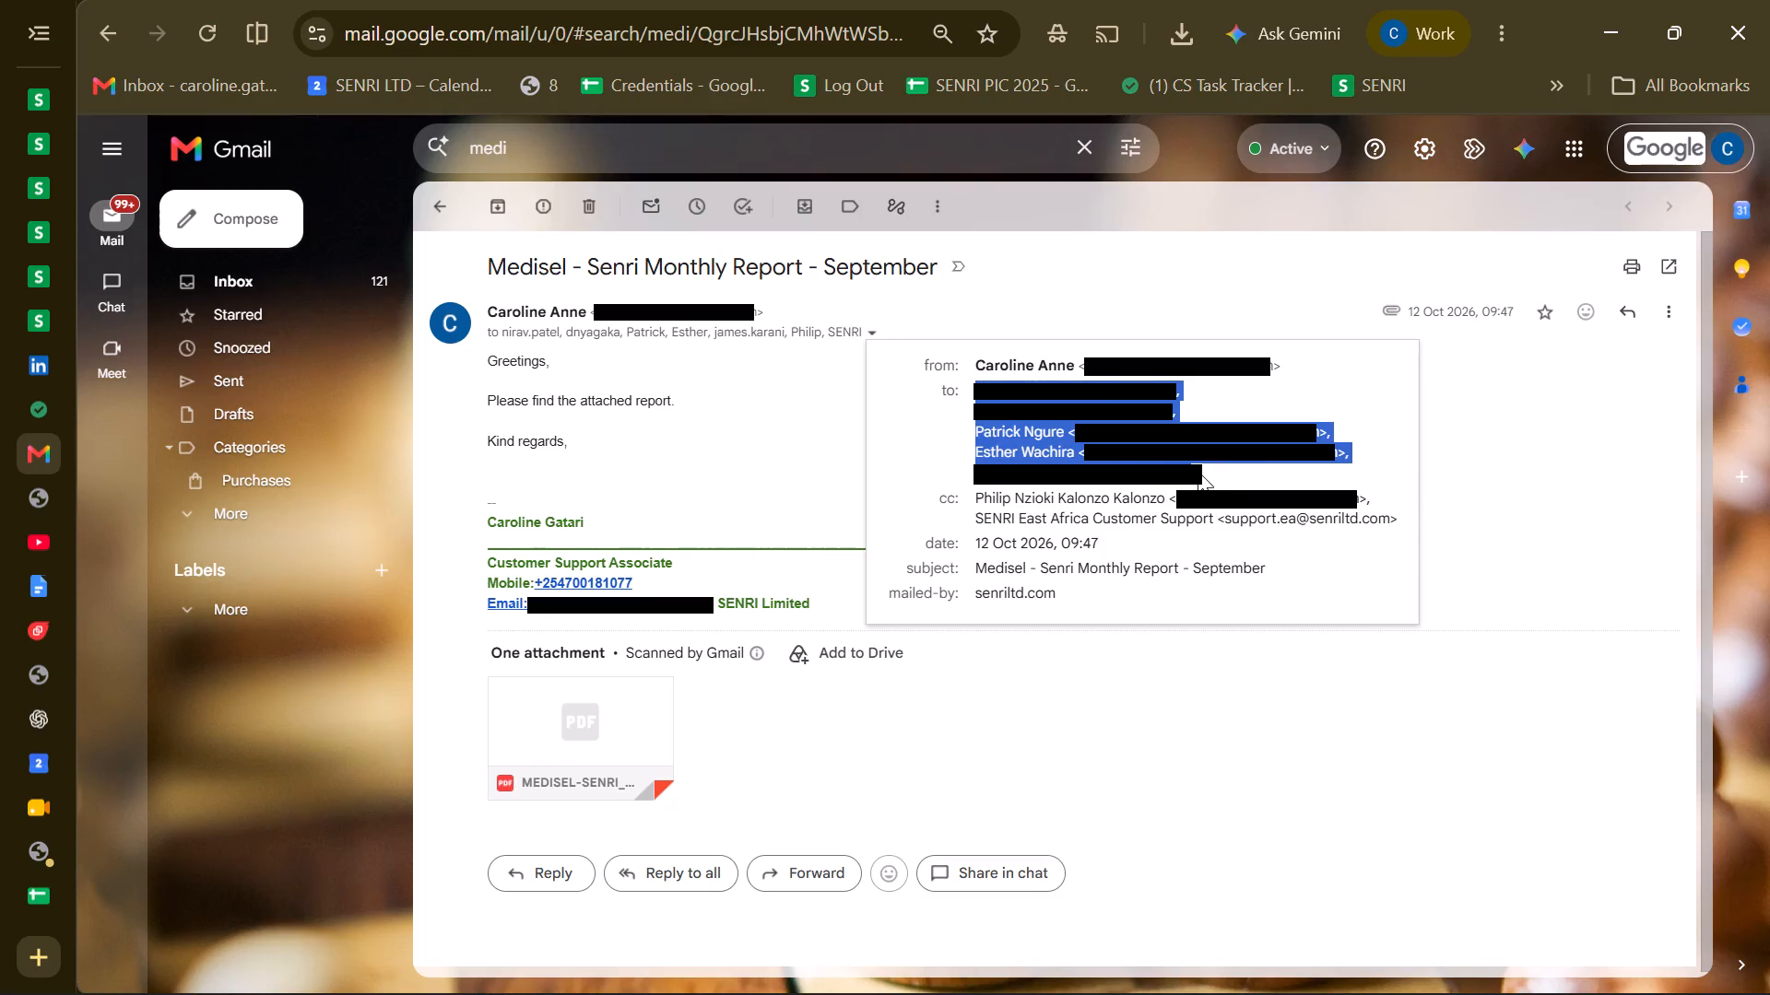
Start a new email addressed to the recipients copied from the September Medisel report email.
click(262, 205)
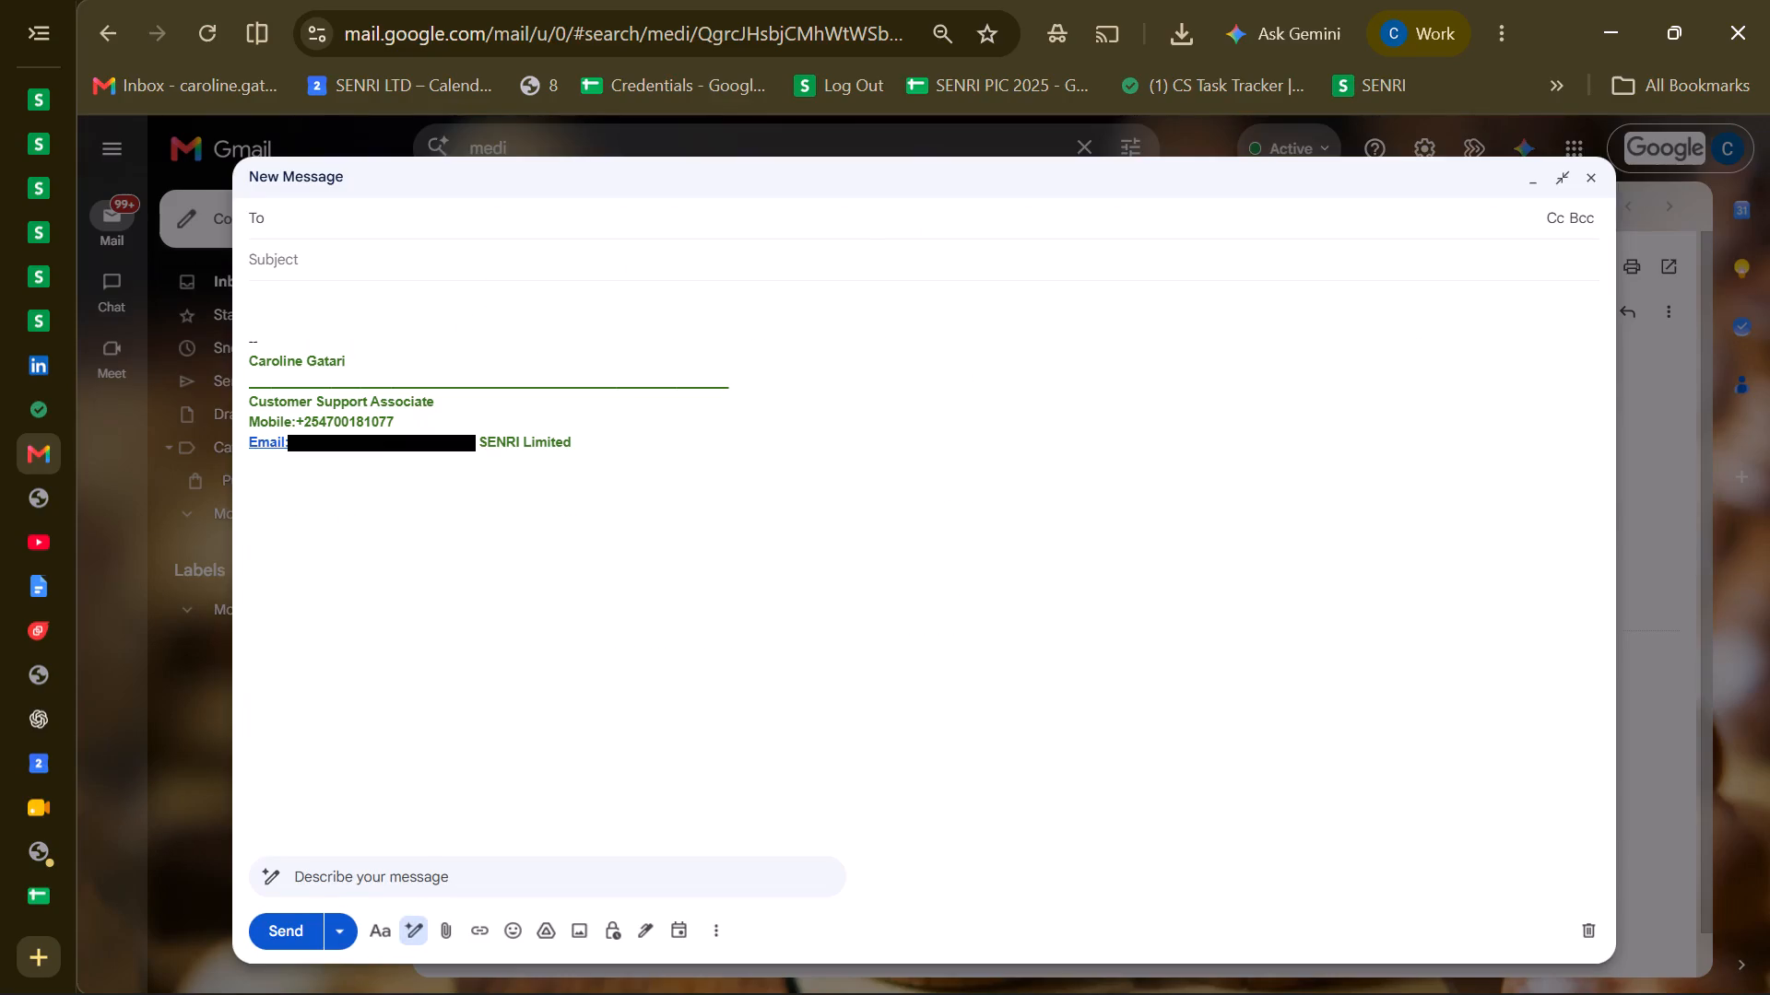
scroll(359, 261, up, 2)
key(ctrl+v)
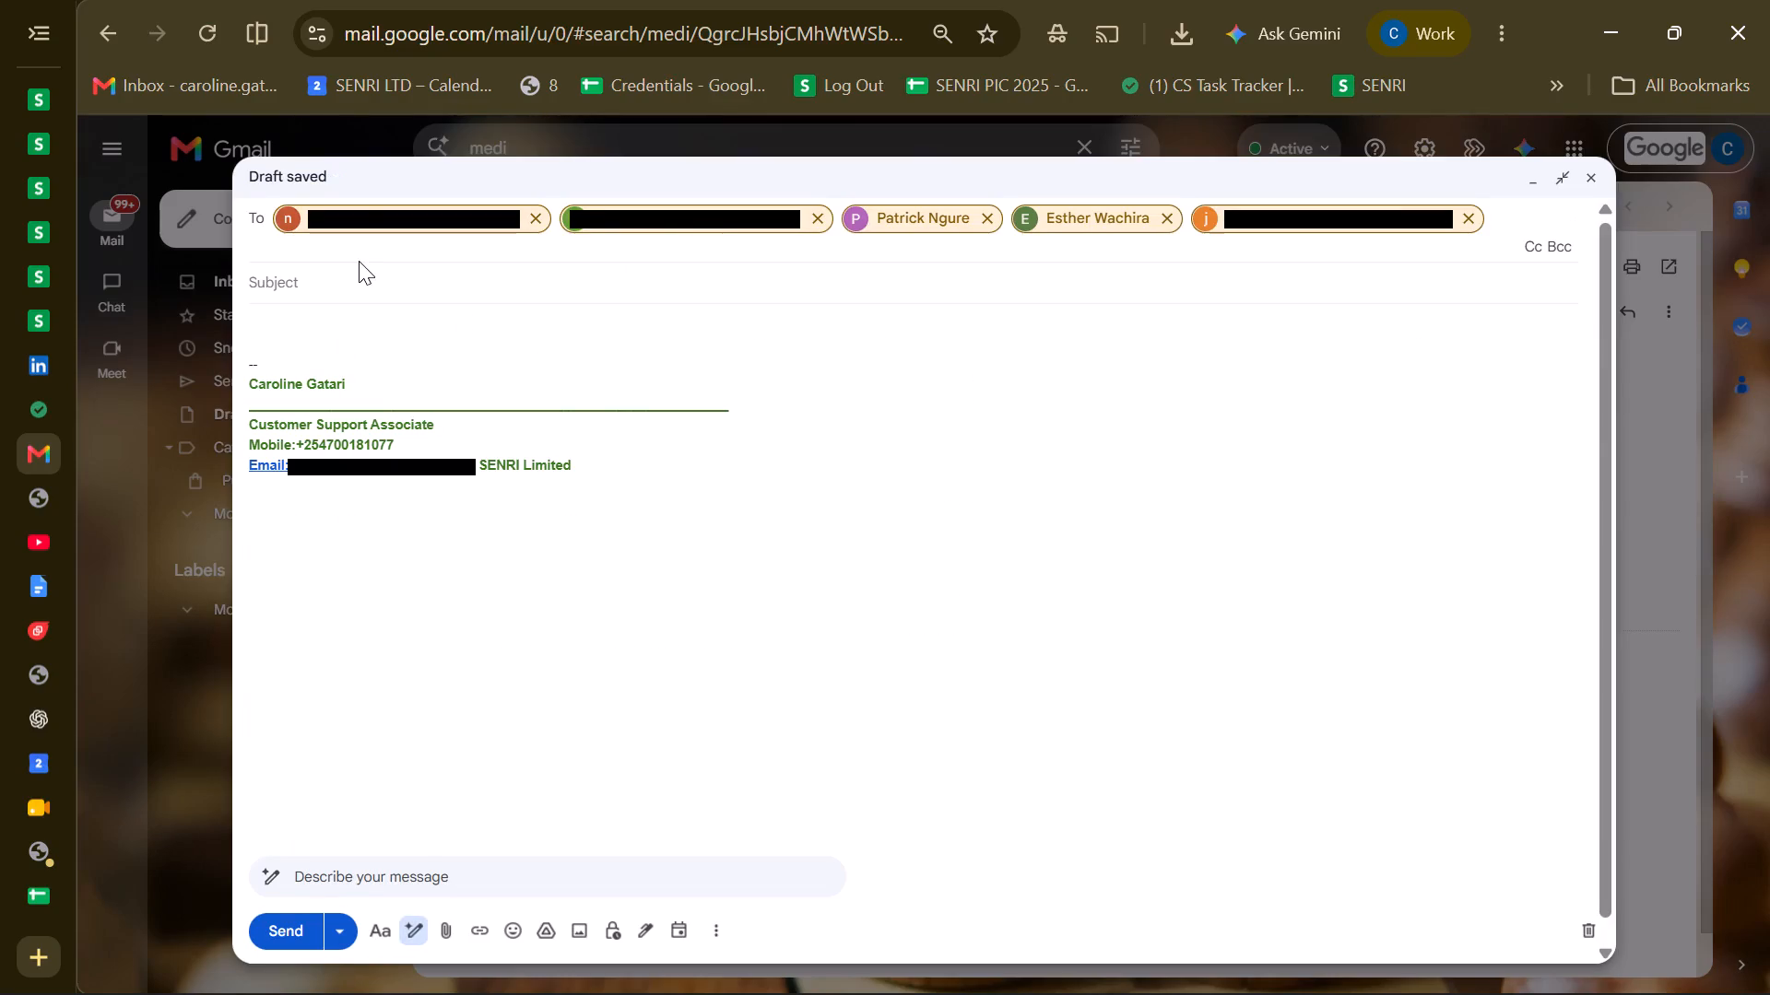
Add the suggested individual colleague as a Cc recipient of the new Medisel email, and minimise the draft.
click(1531, 243)
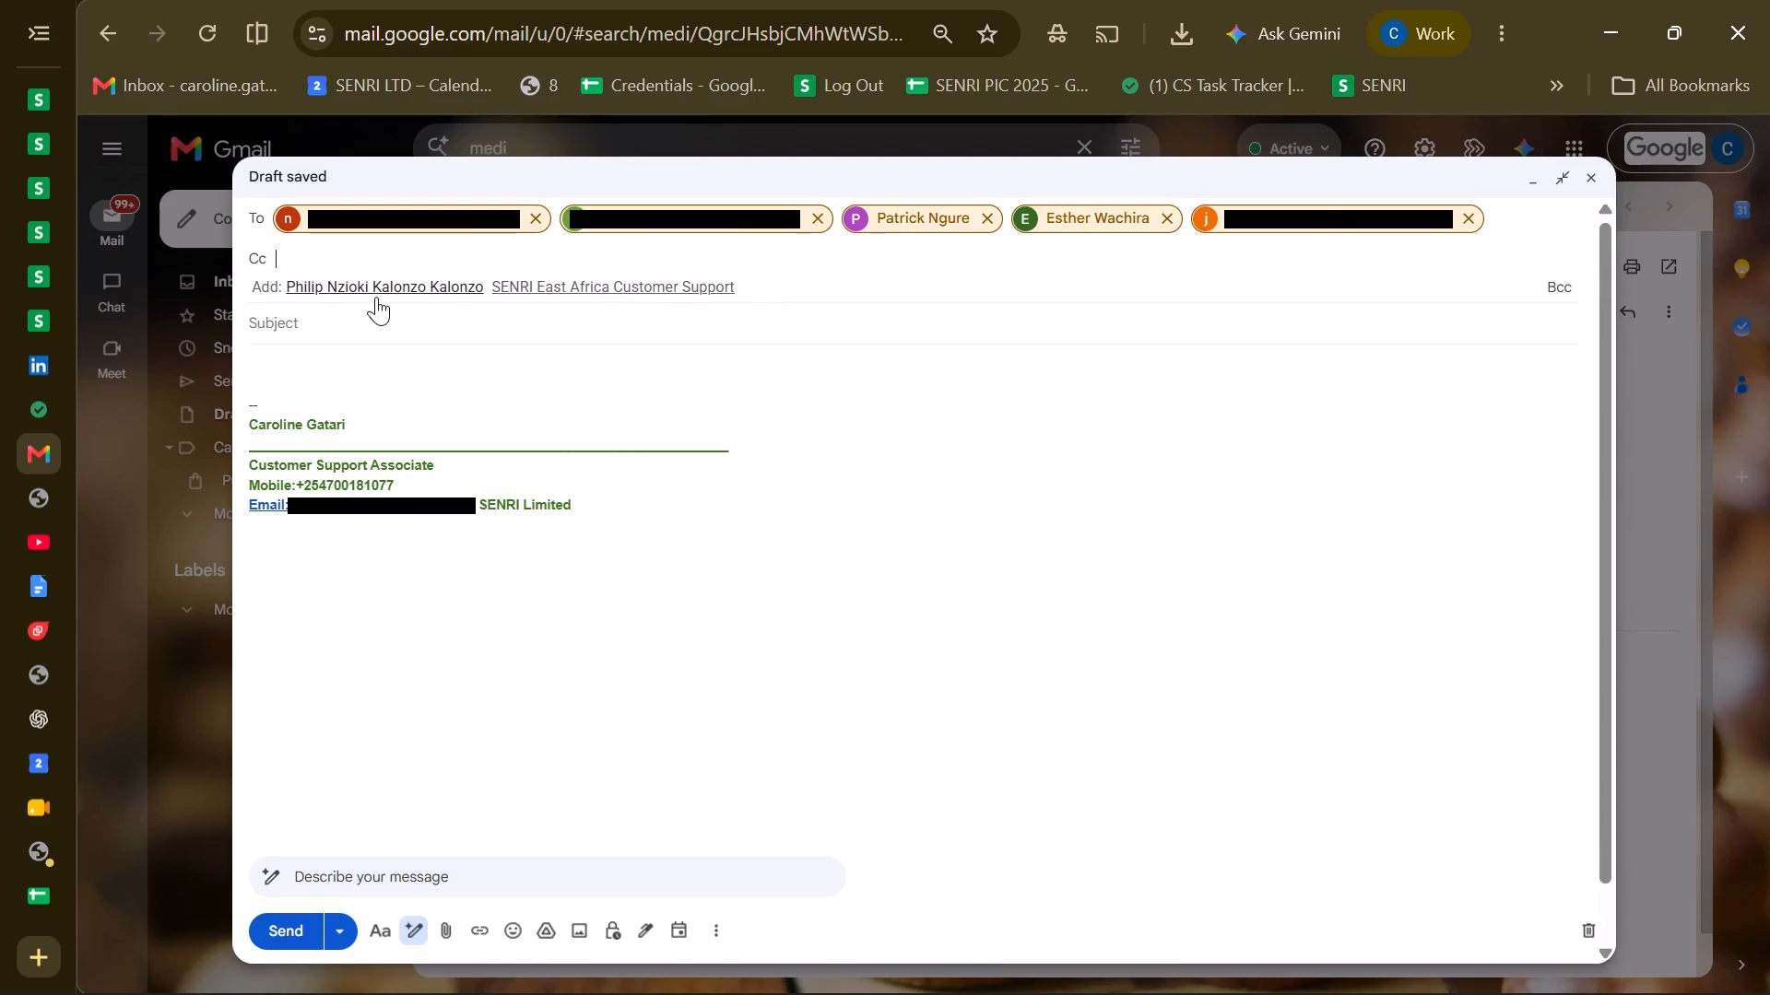
click(312, 295)
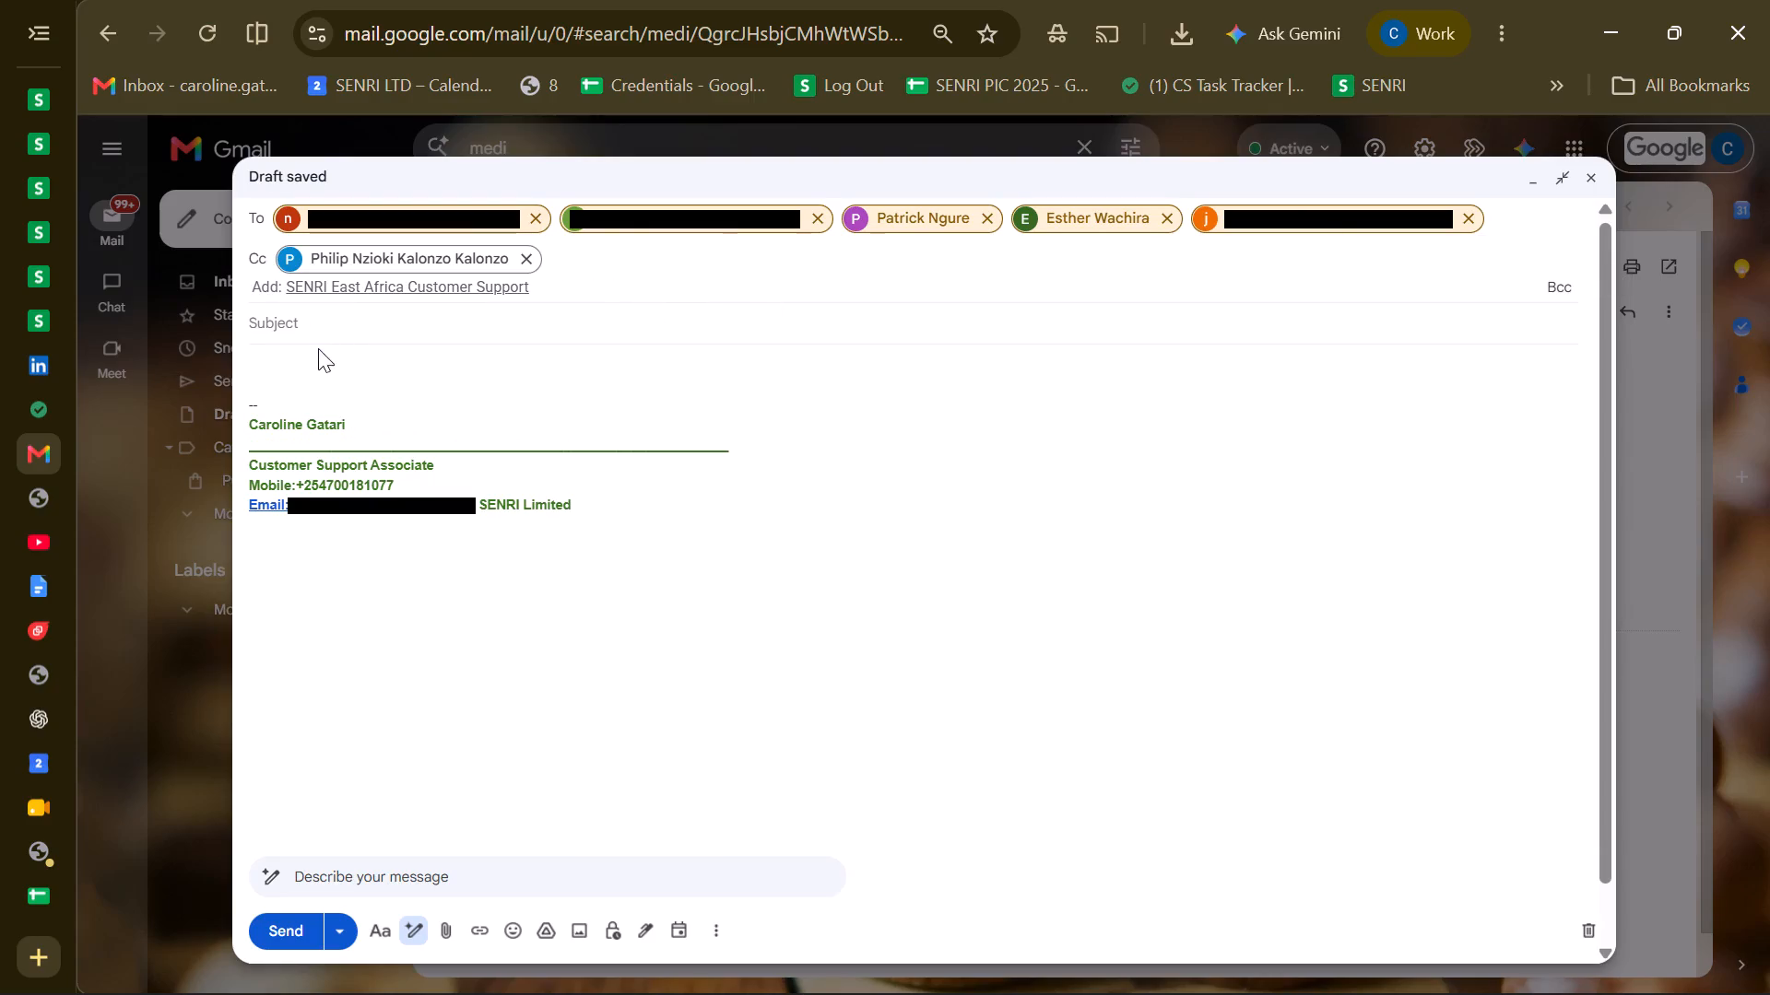
click(305, 330)
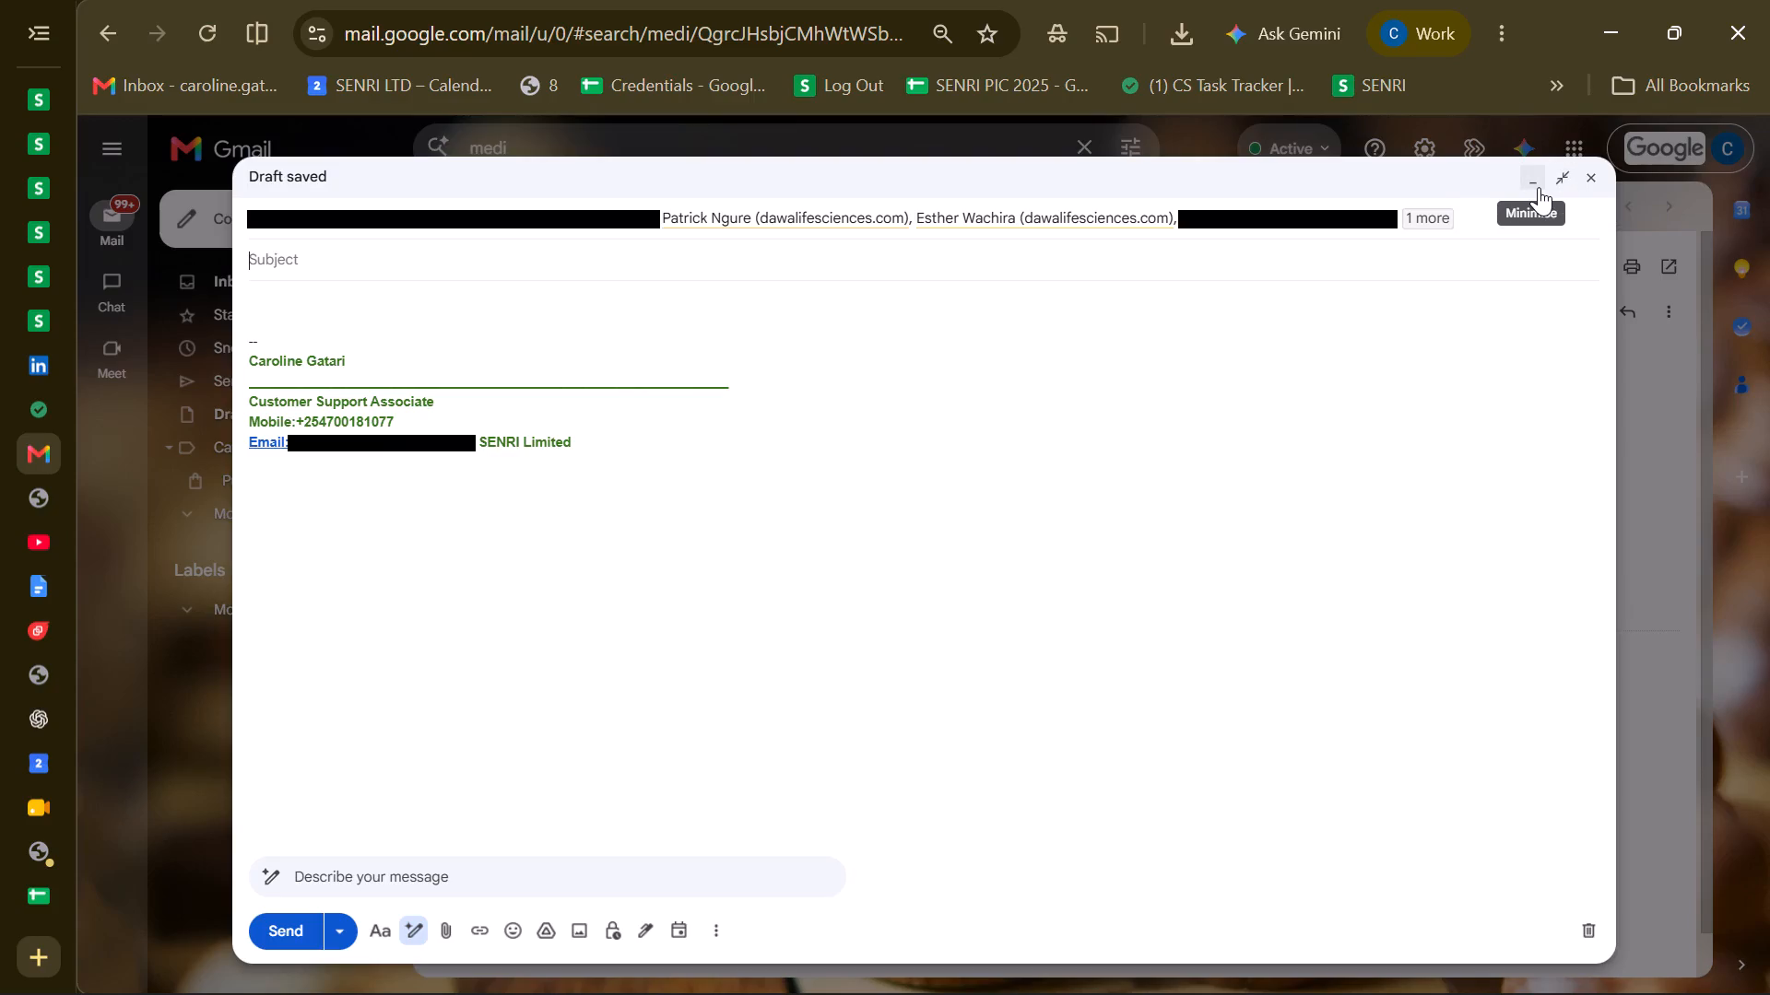
click(1539, 187)
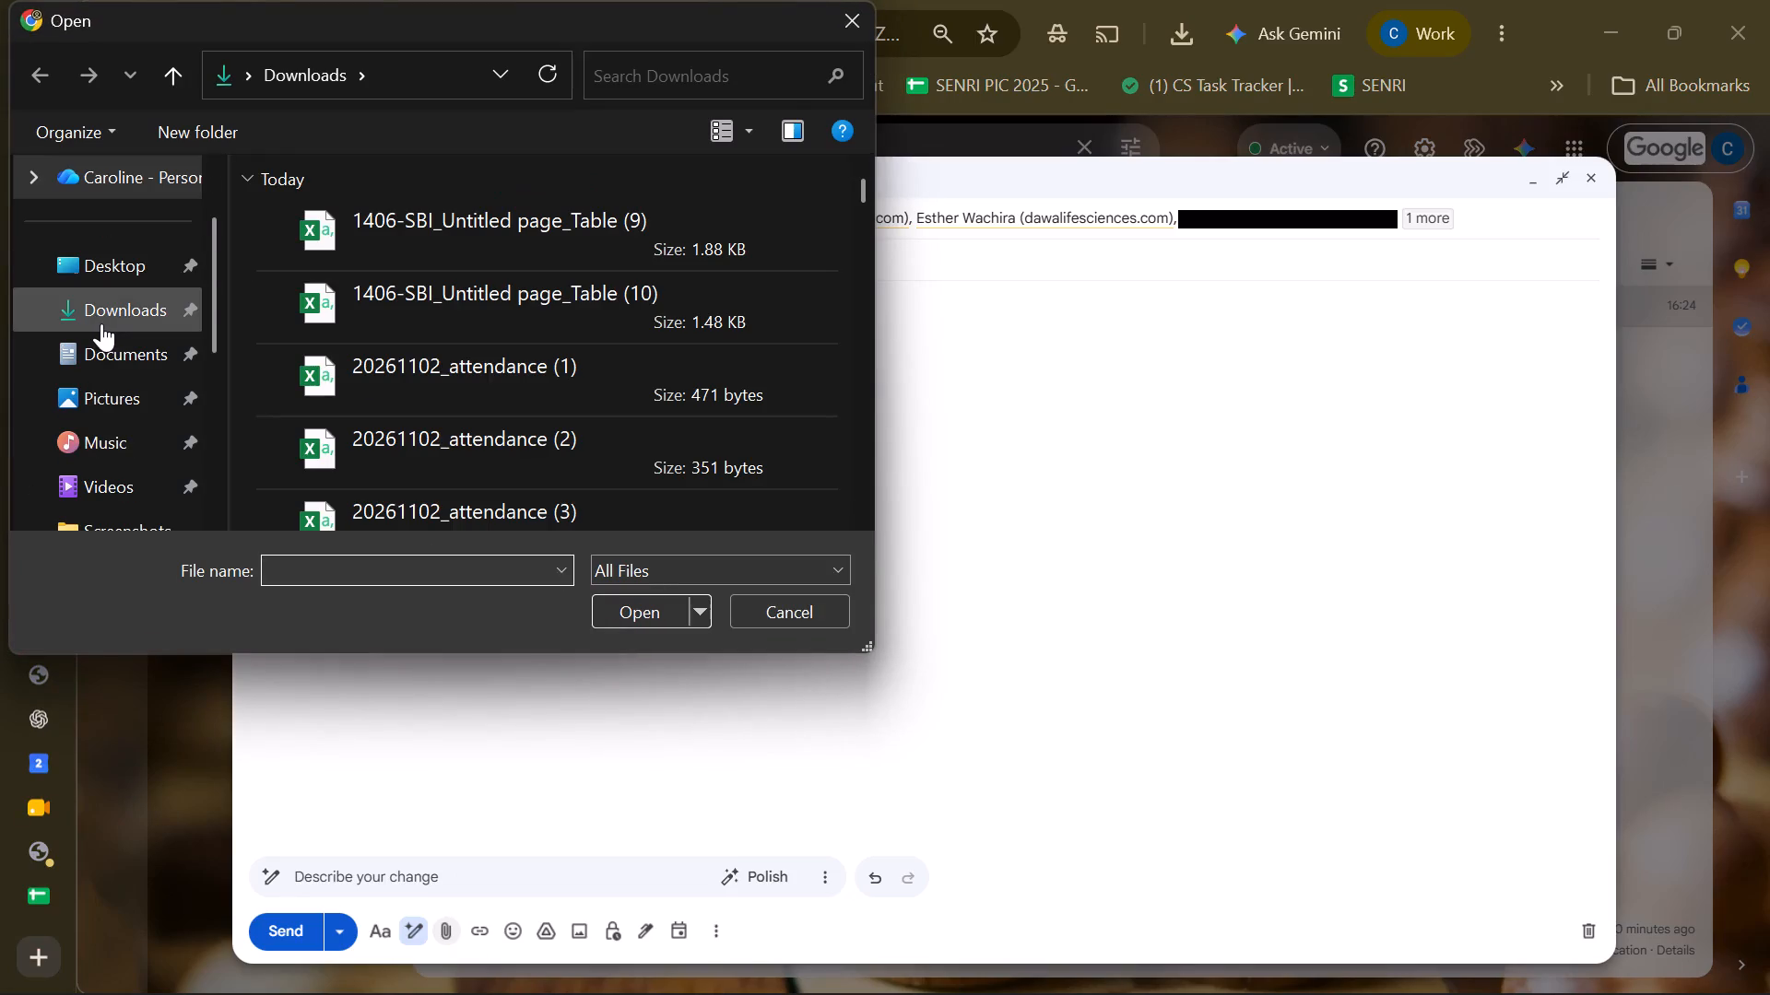
double_click(101, 323)
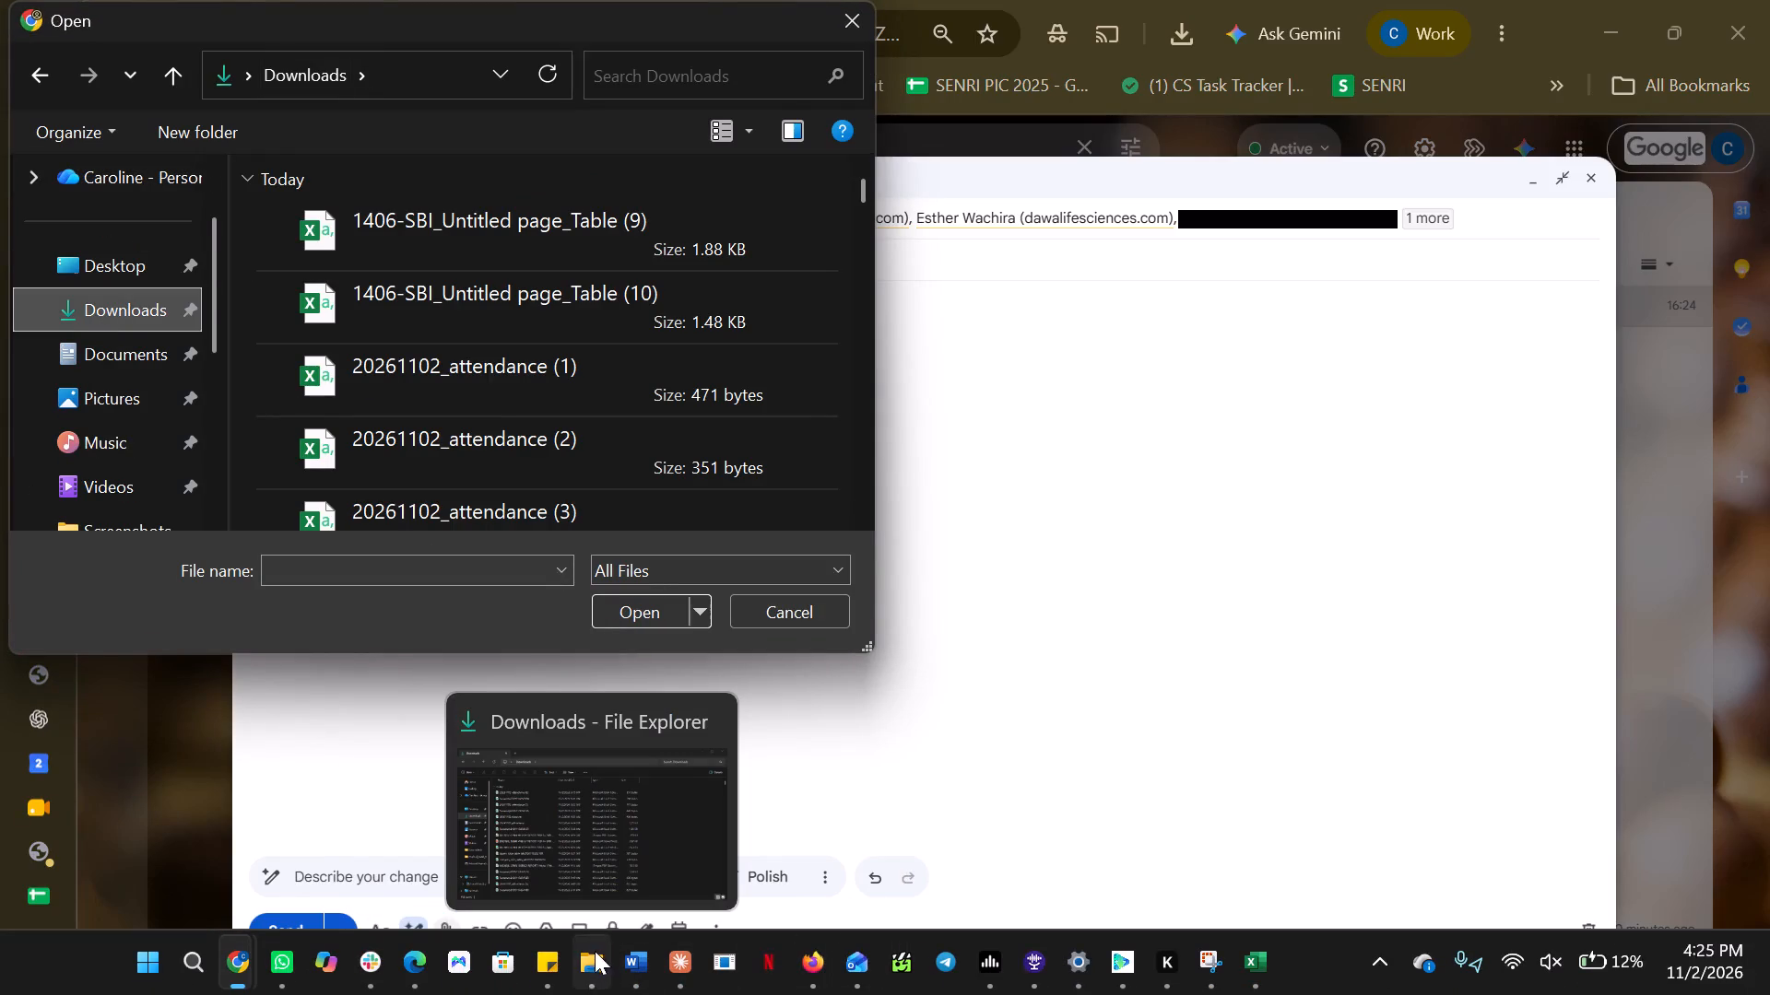
click(846, 812)
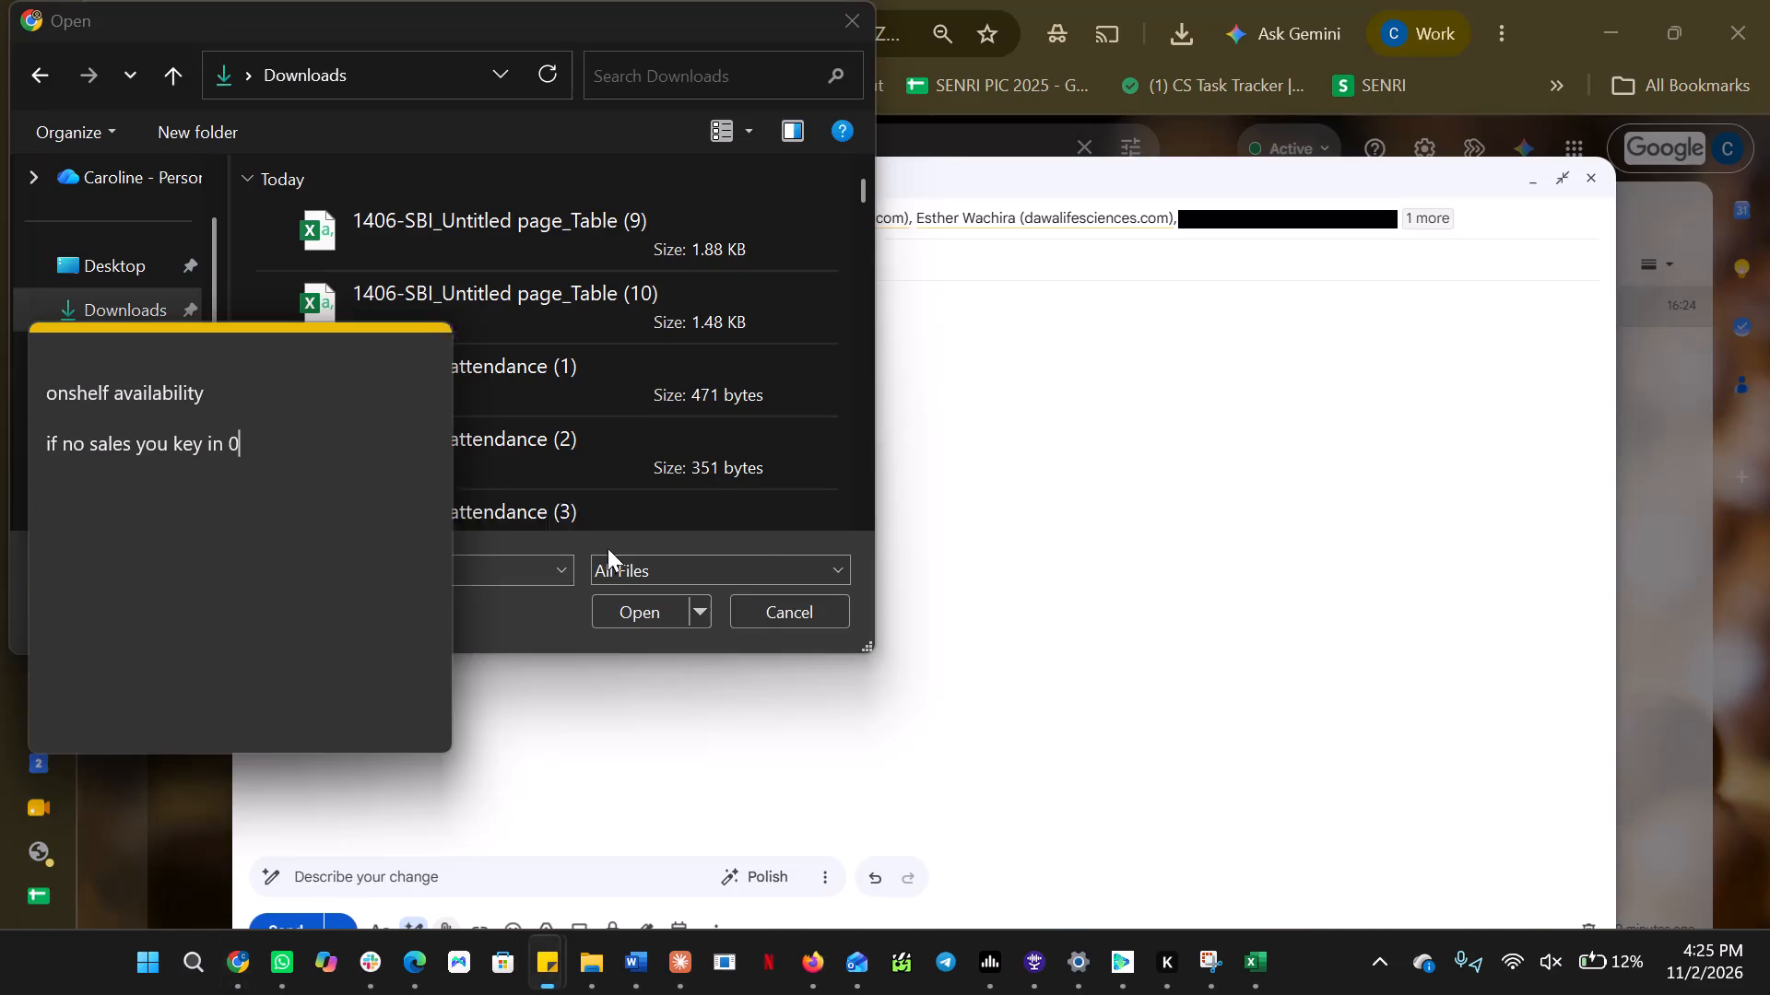
Add the line "closing stock in terms of pieces opening stock-closing sto" to the onshelf availability sticky note.
key(Return)
text(closing stock in tr)
key(BackSpace)
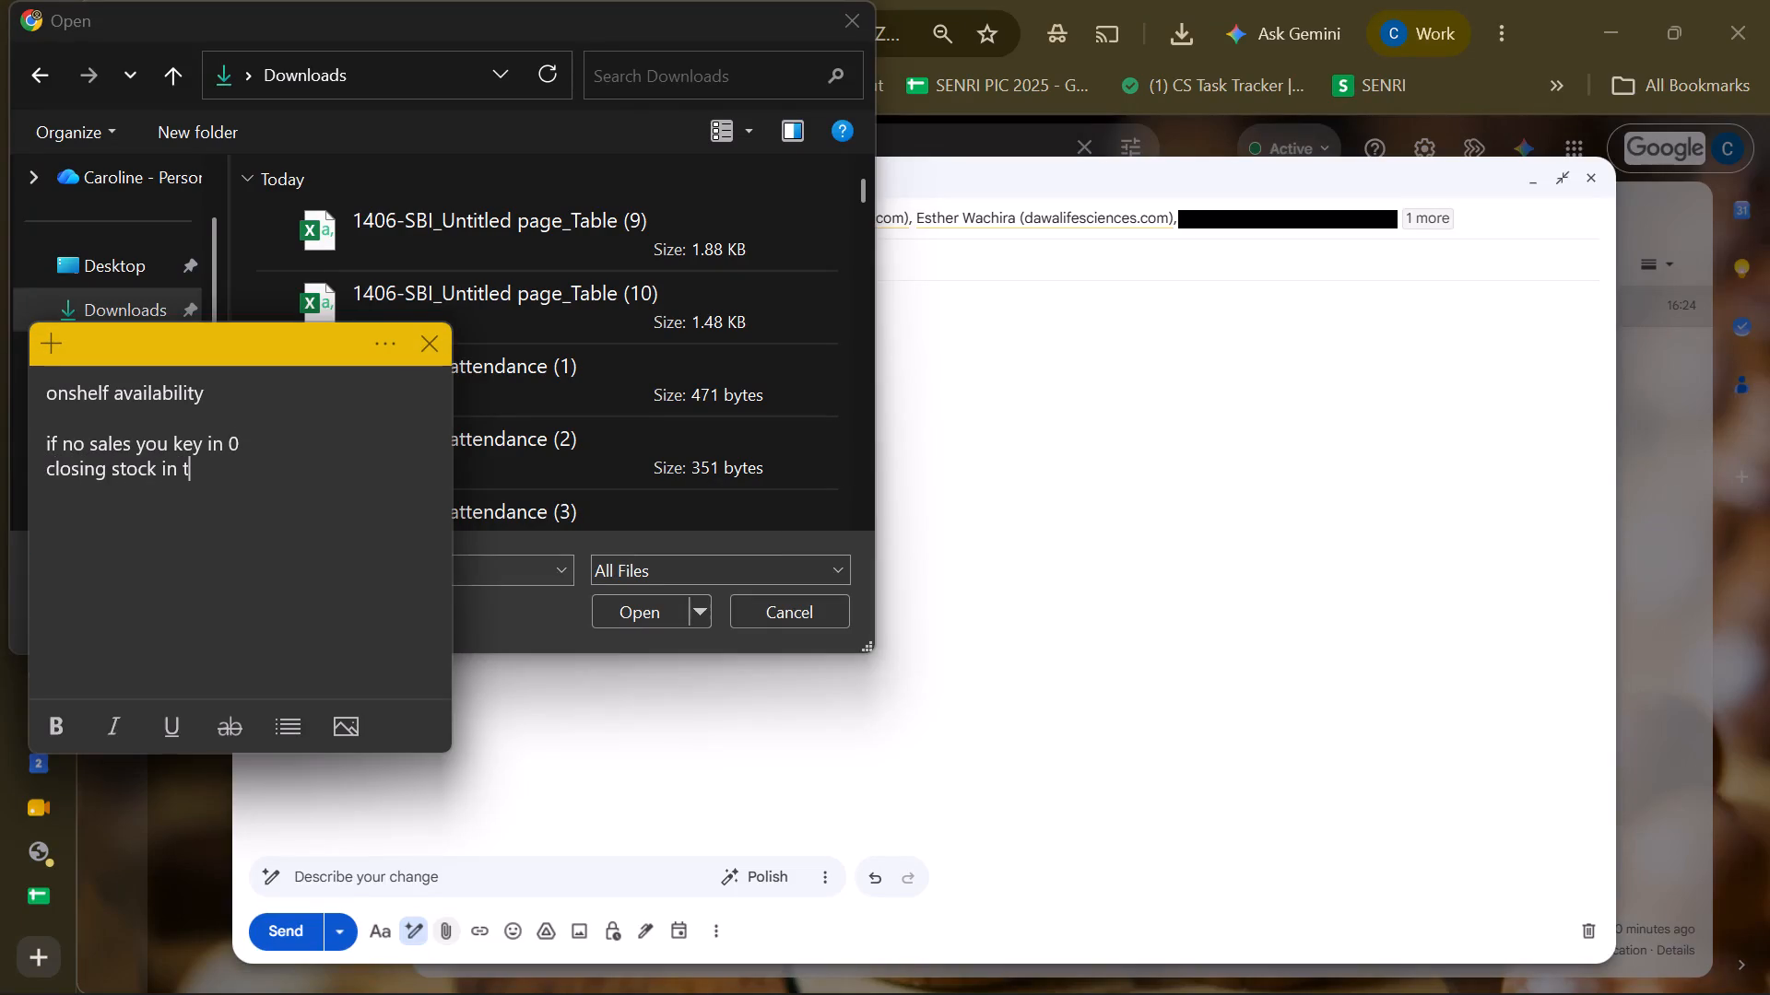
text(erms of pieces)
key(space)
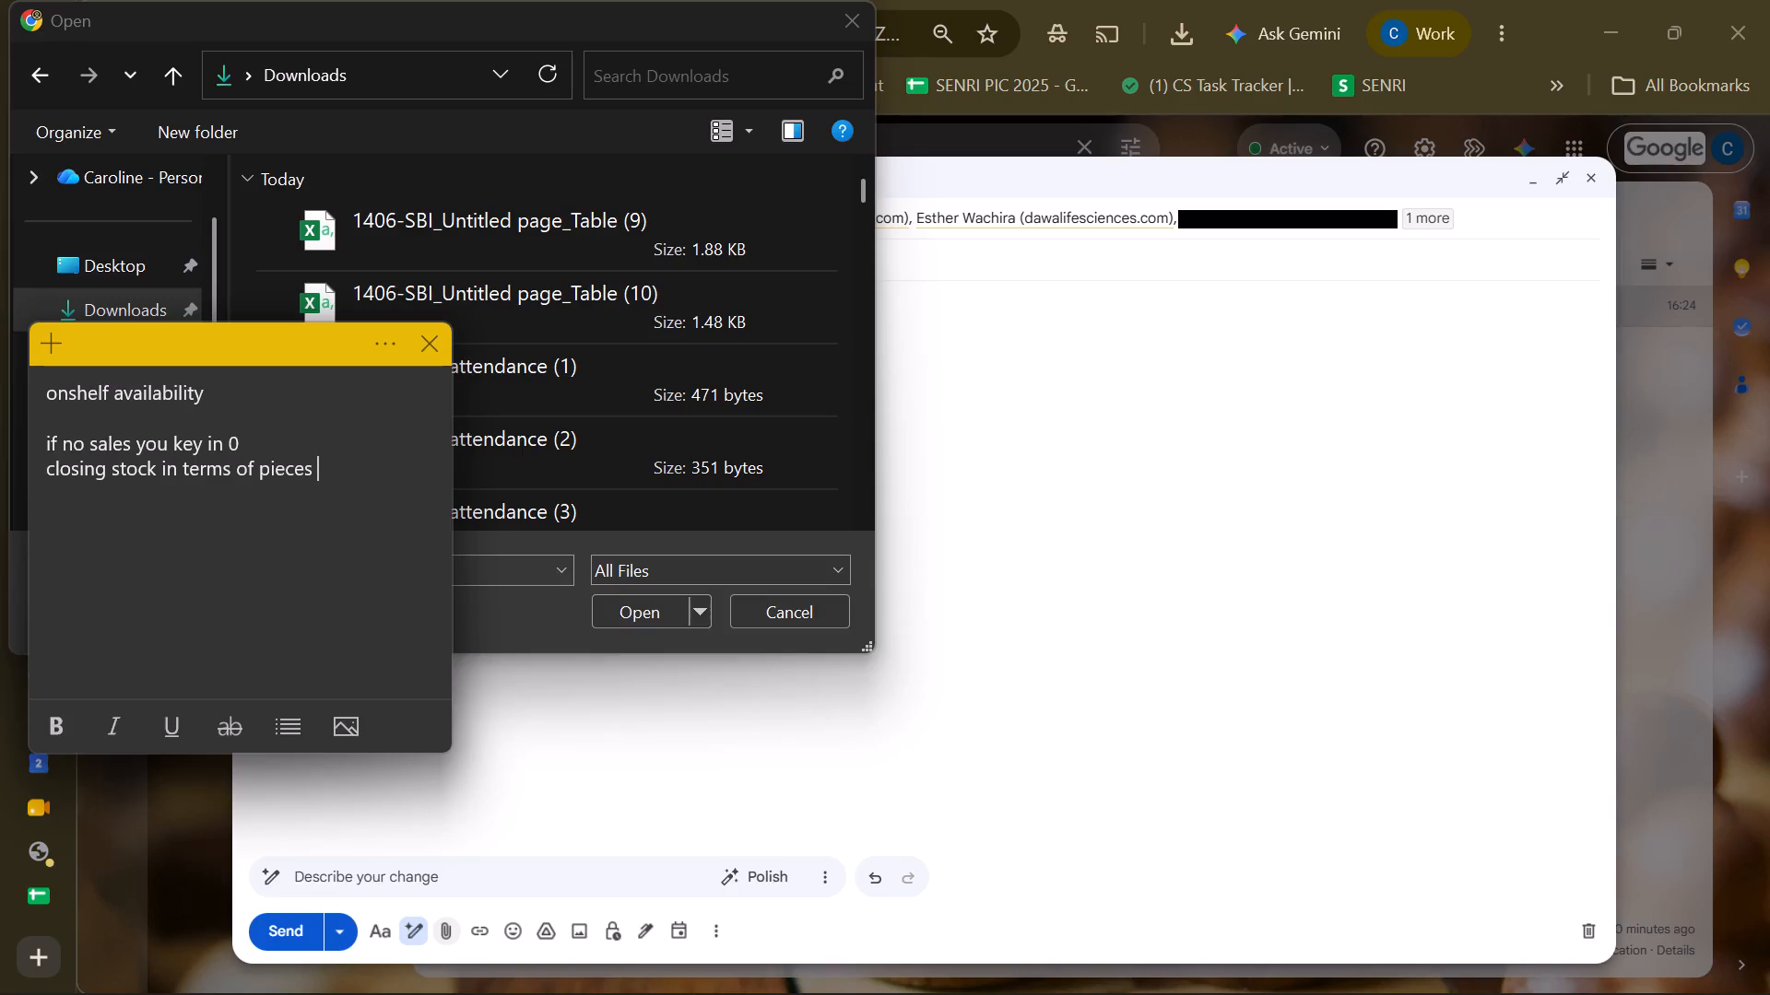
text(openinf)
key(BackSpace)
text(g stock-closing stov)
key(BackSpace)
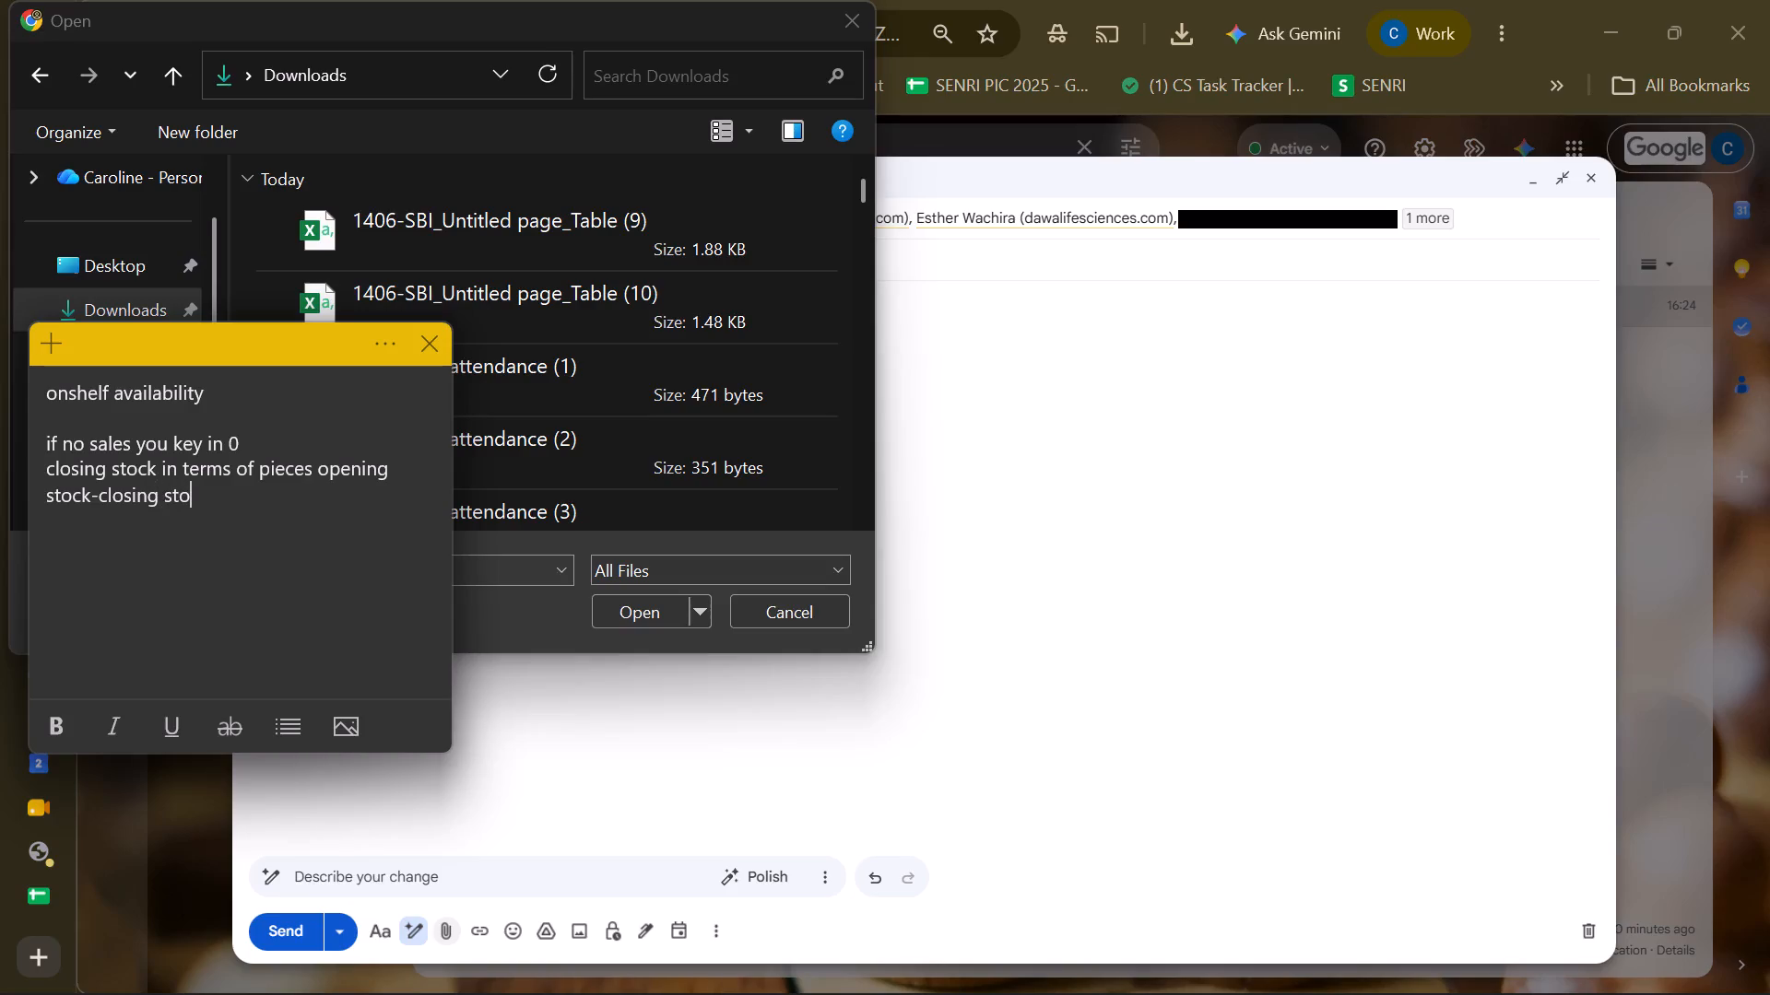
Complete the last word of the onshelf availability sticky note as "stock".
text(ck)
Search Downloads for "medise" and attach the Chrome-associated MEDISEL-SENRI WEEKLY REPORT 18th to 24th file to the Weekly report email in Chrome.
click(1105, 463)
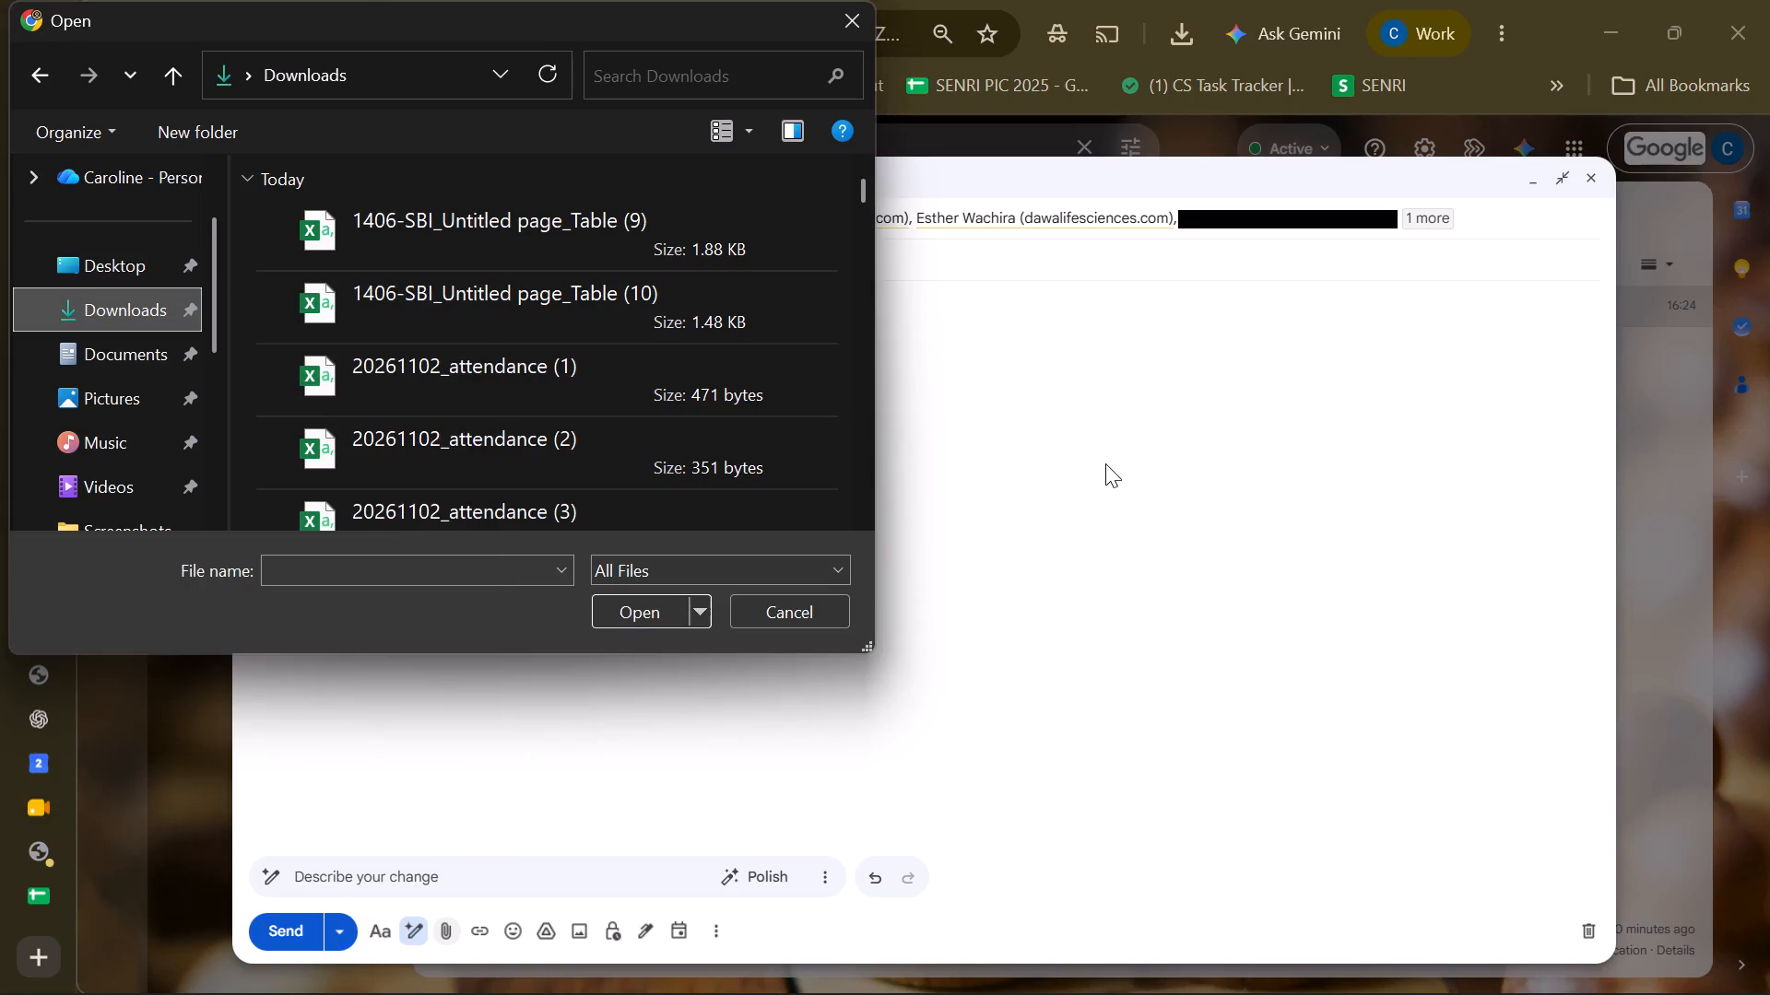
click(617, 77)
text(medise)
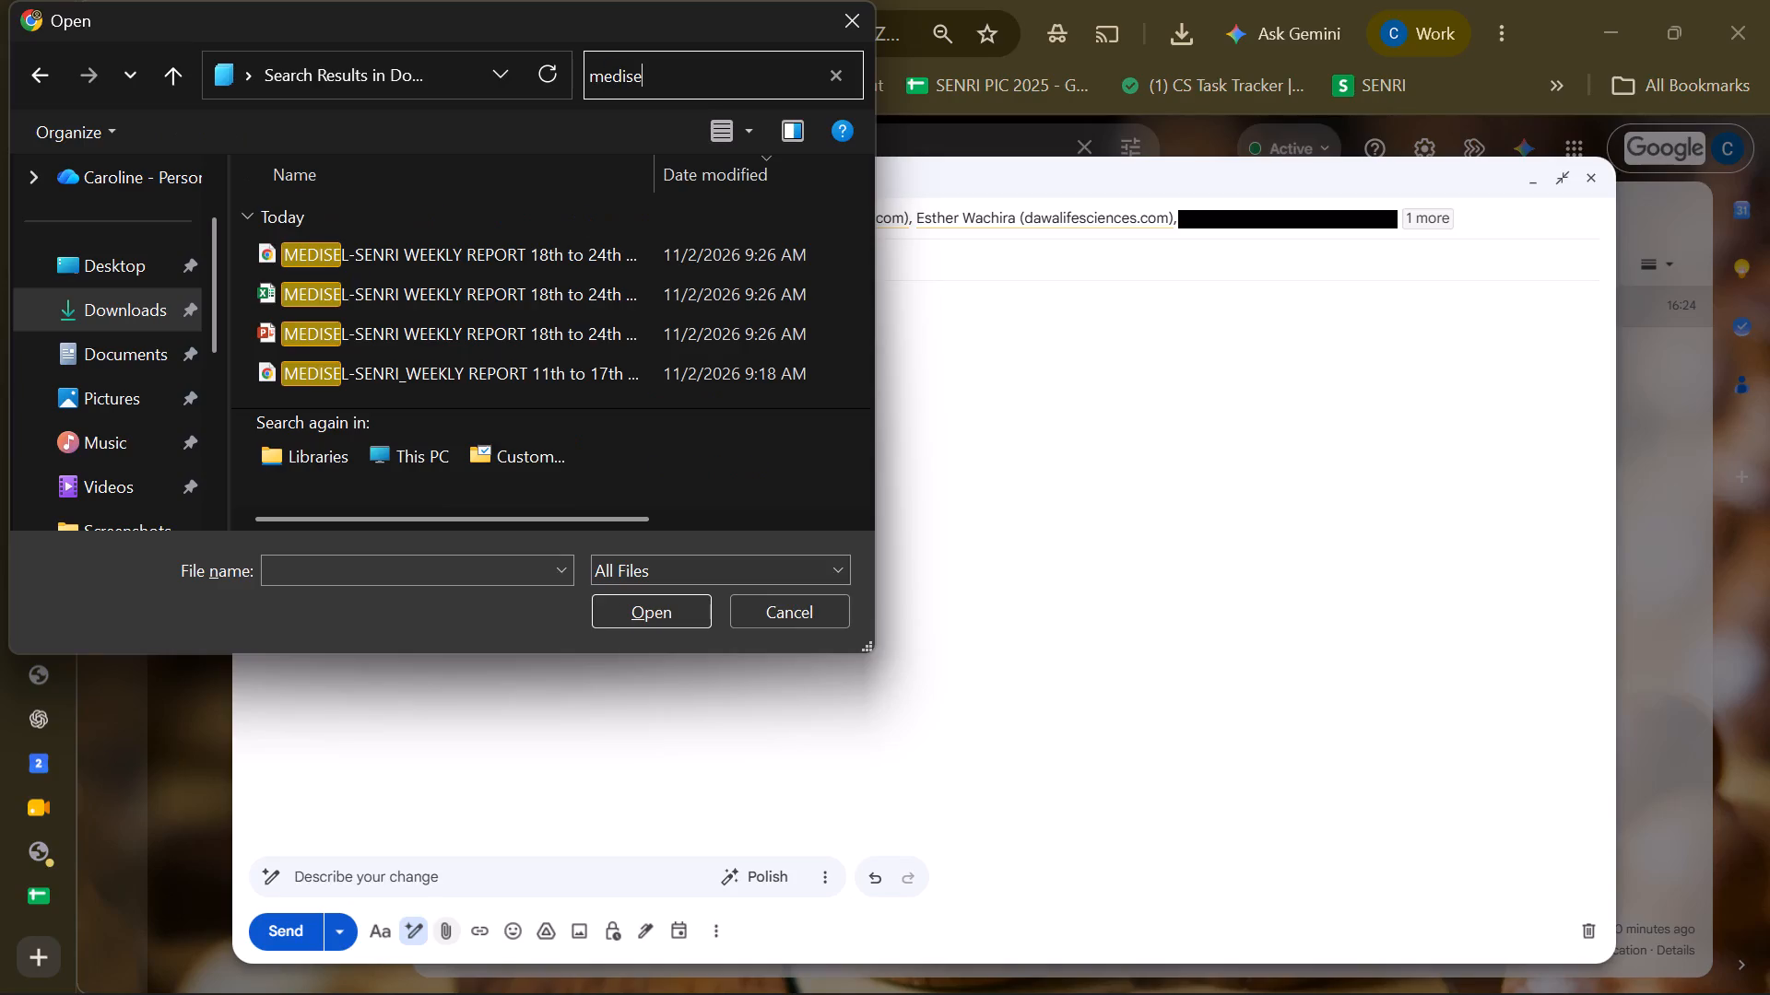
click(522, 252)
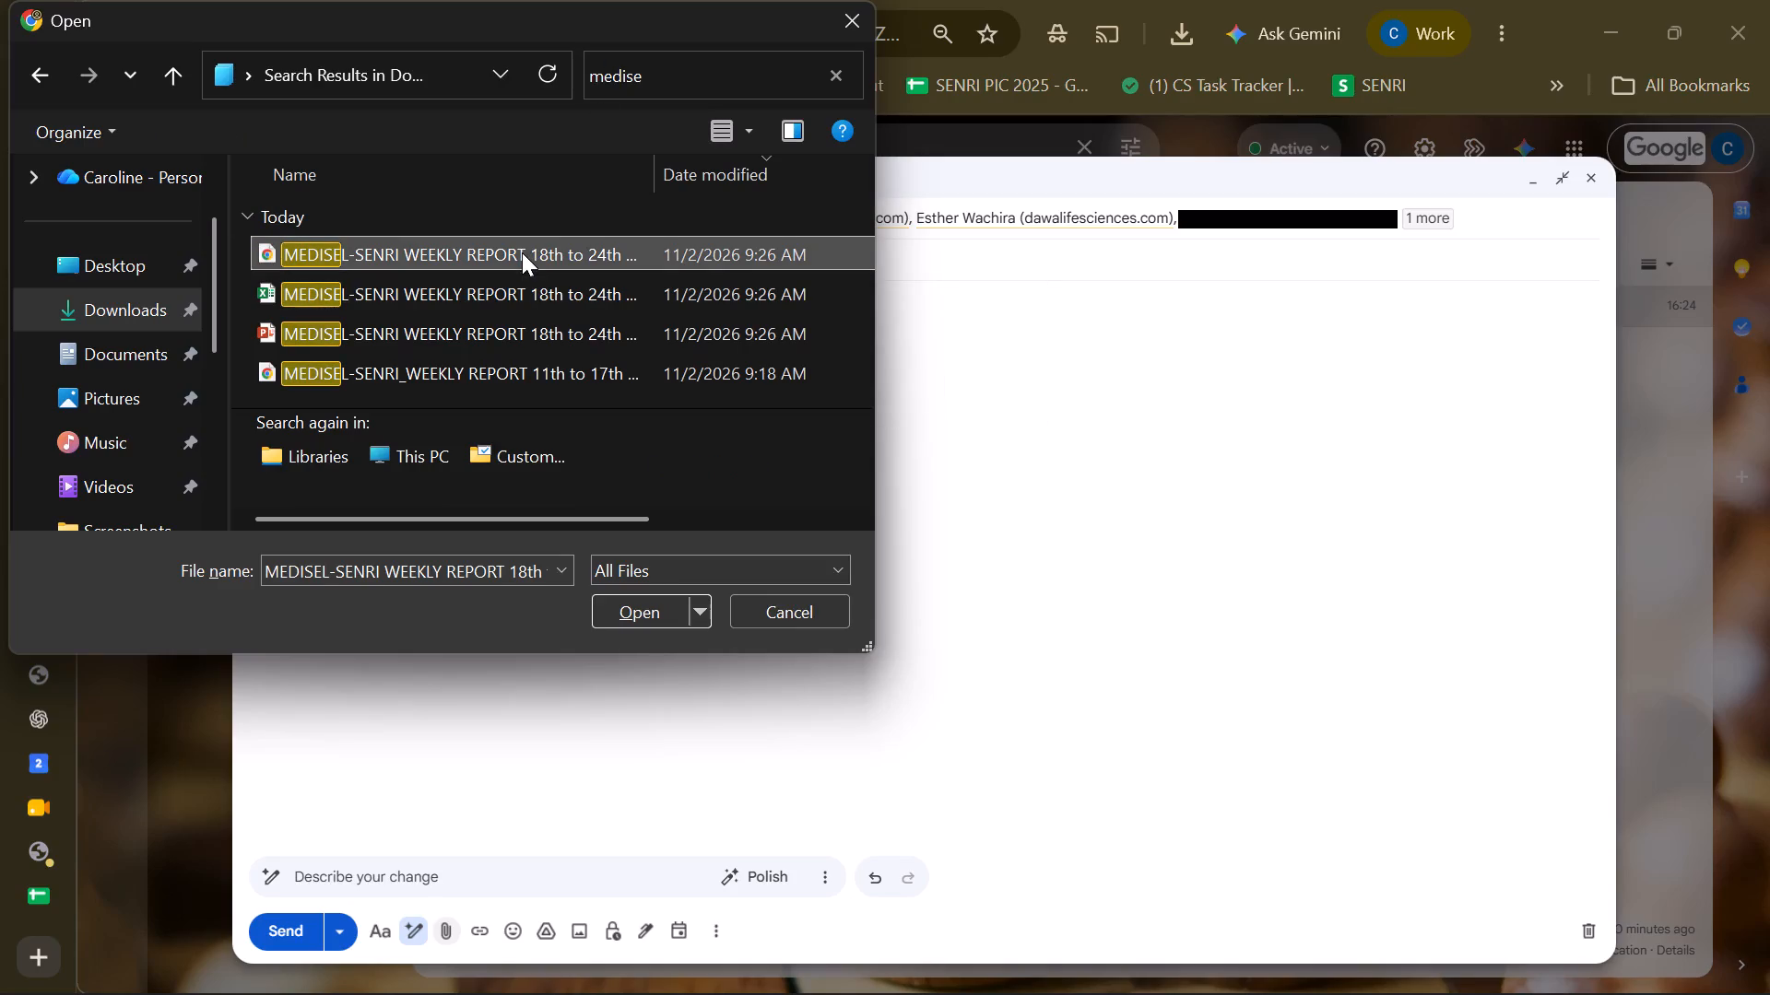
click(668, 624)
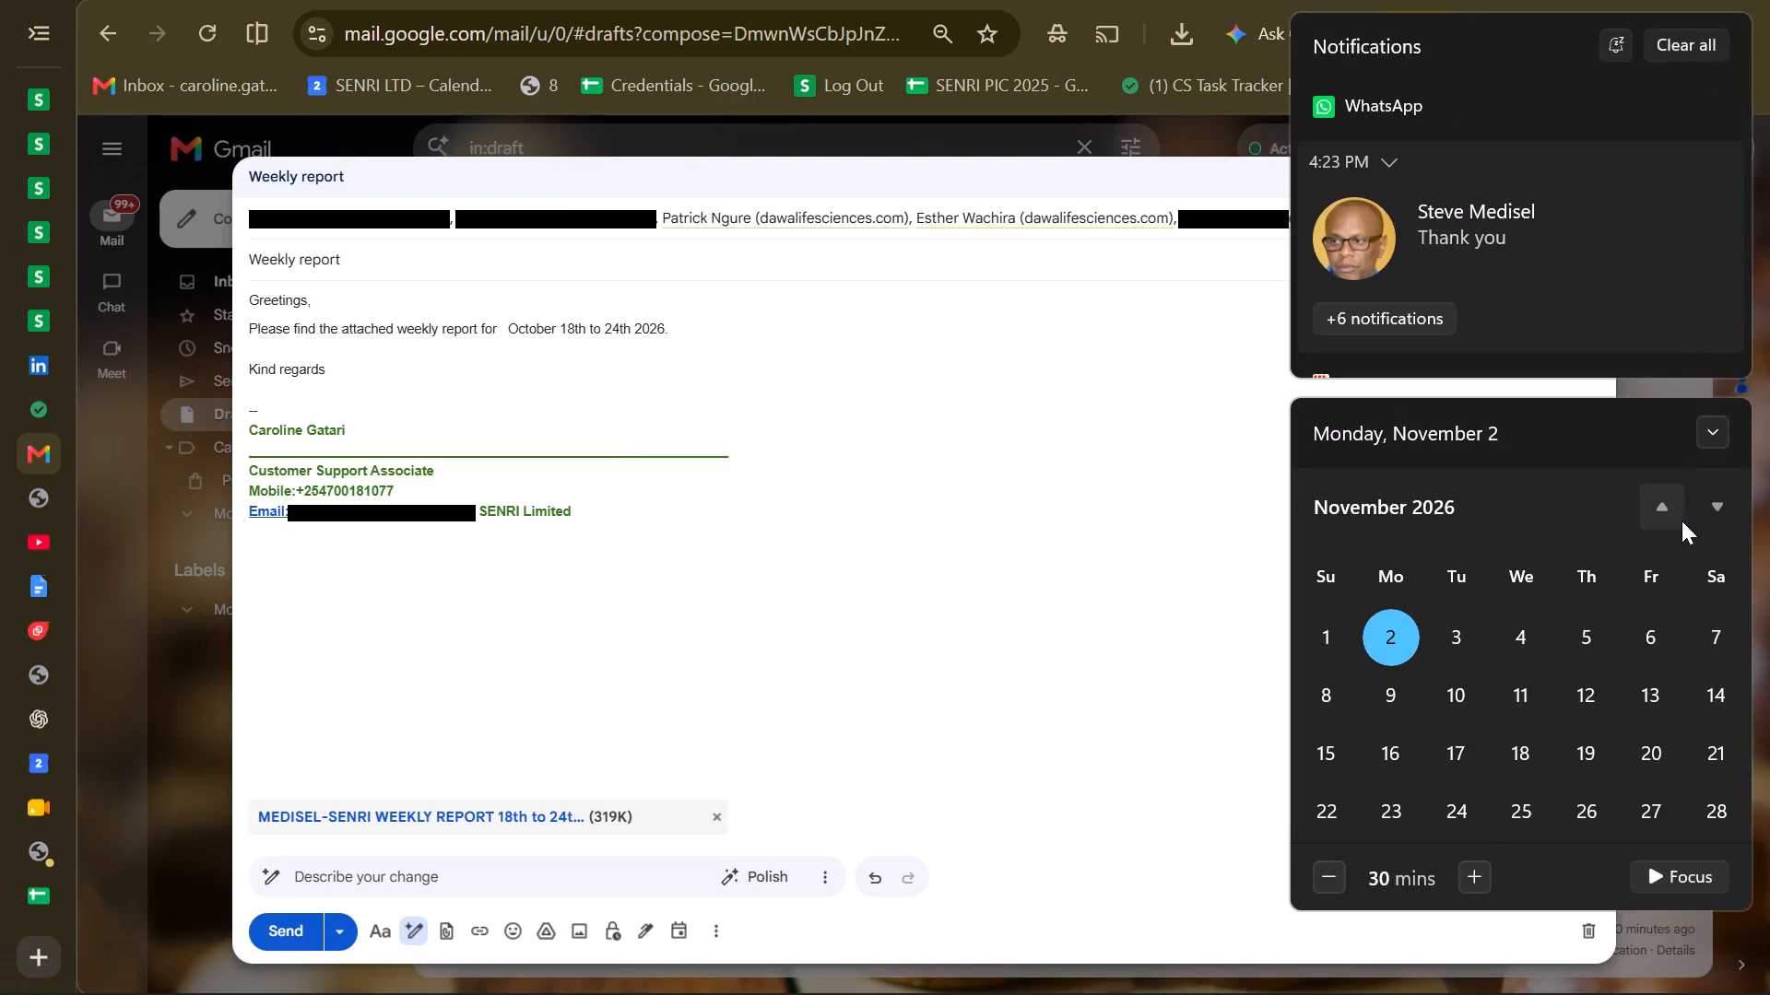
click(1679, 519)
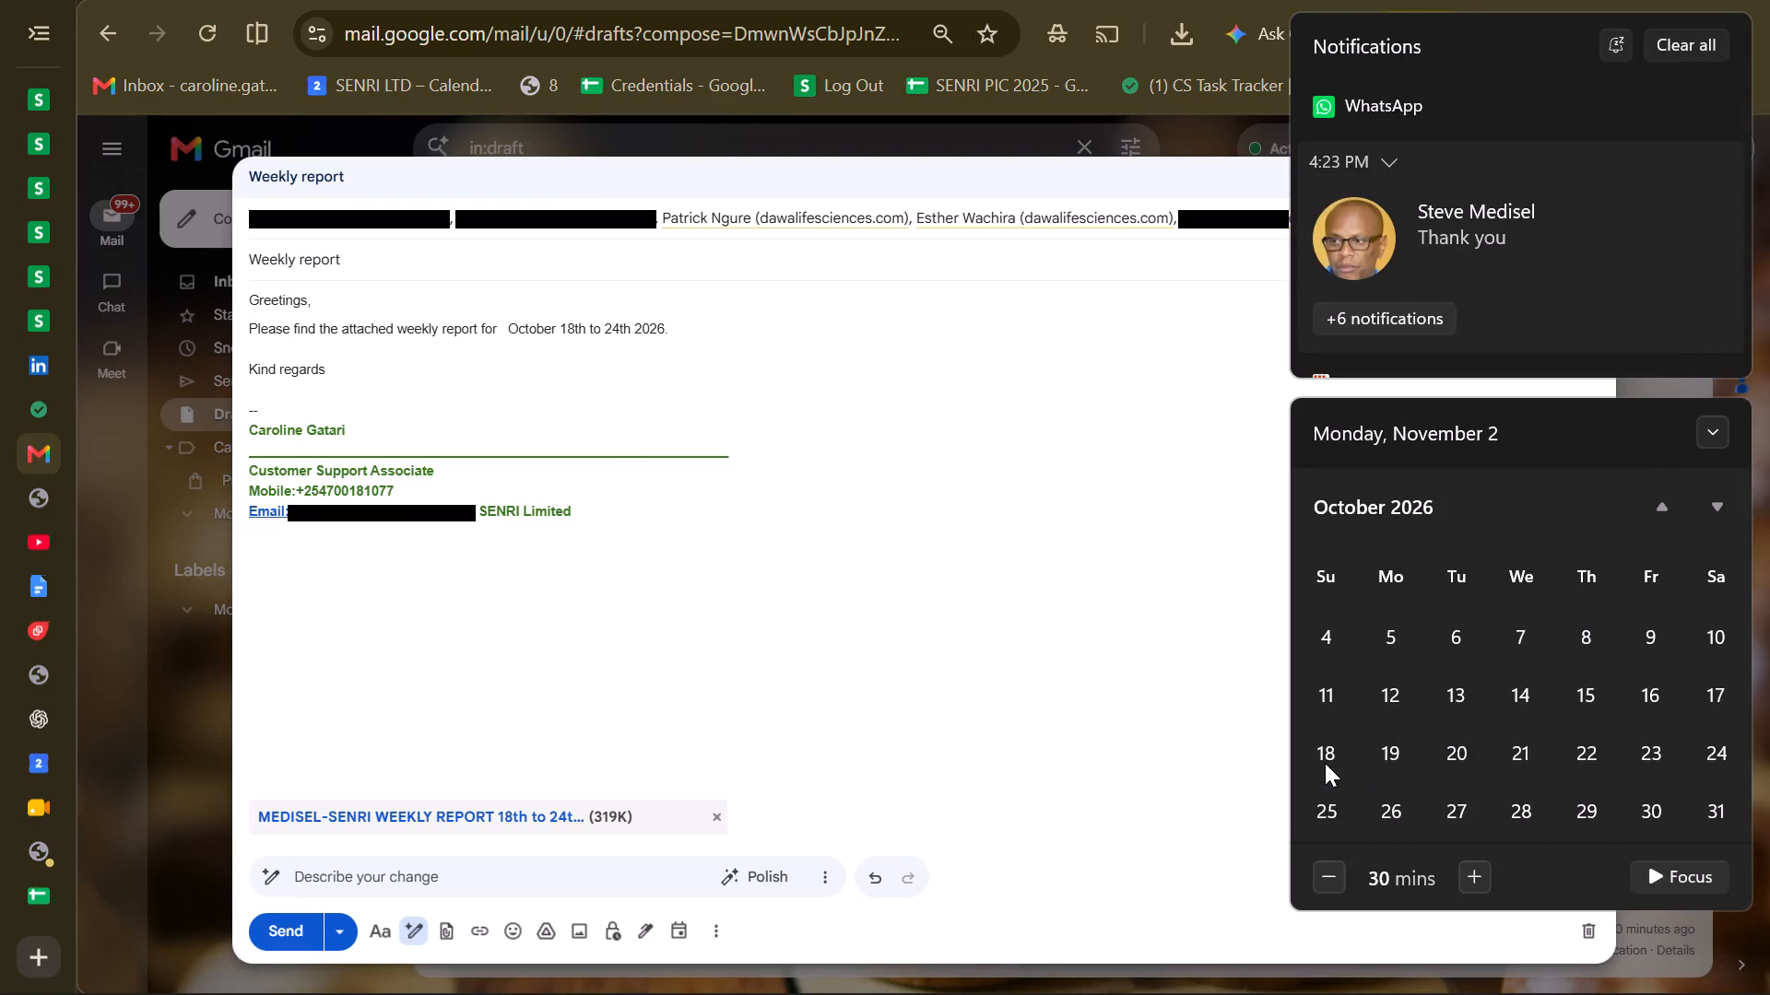
click(1325, 763)
click(1725, 751)
click(1056, 388)
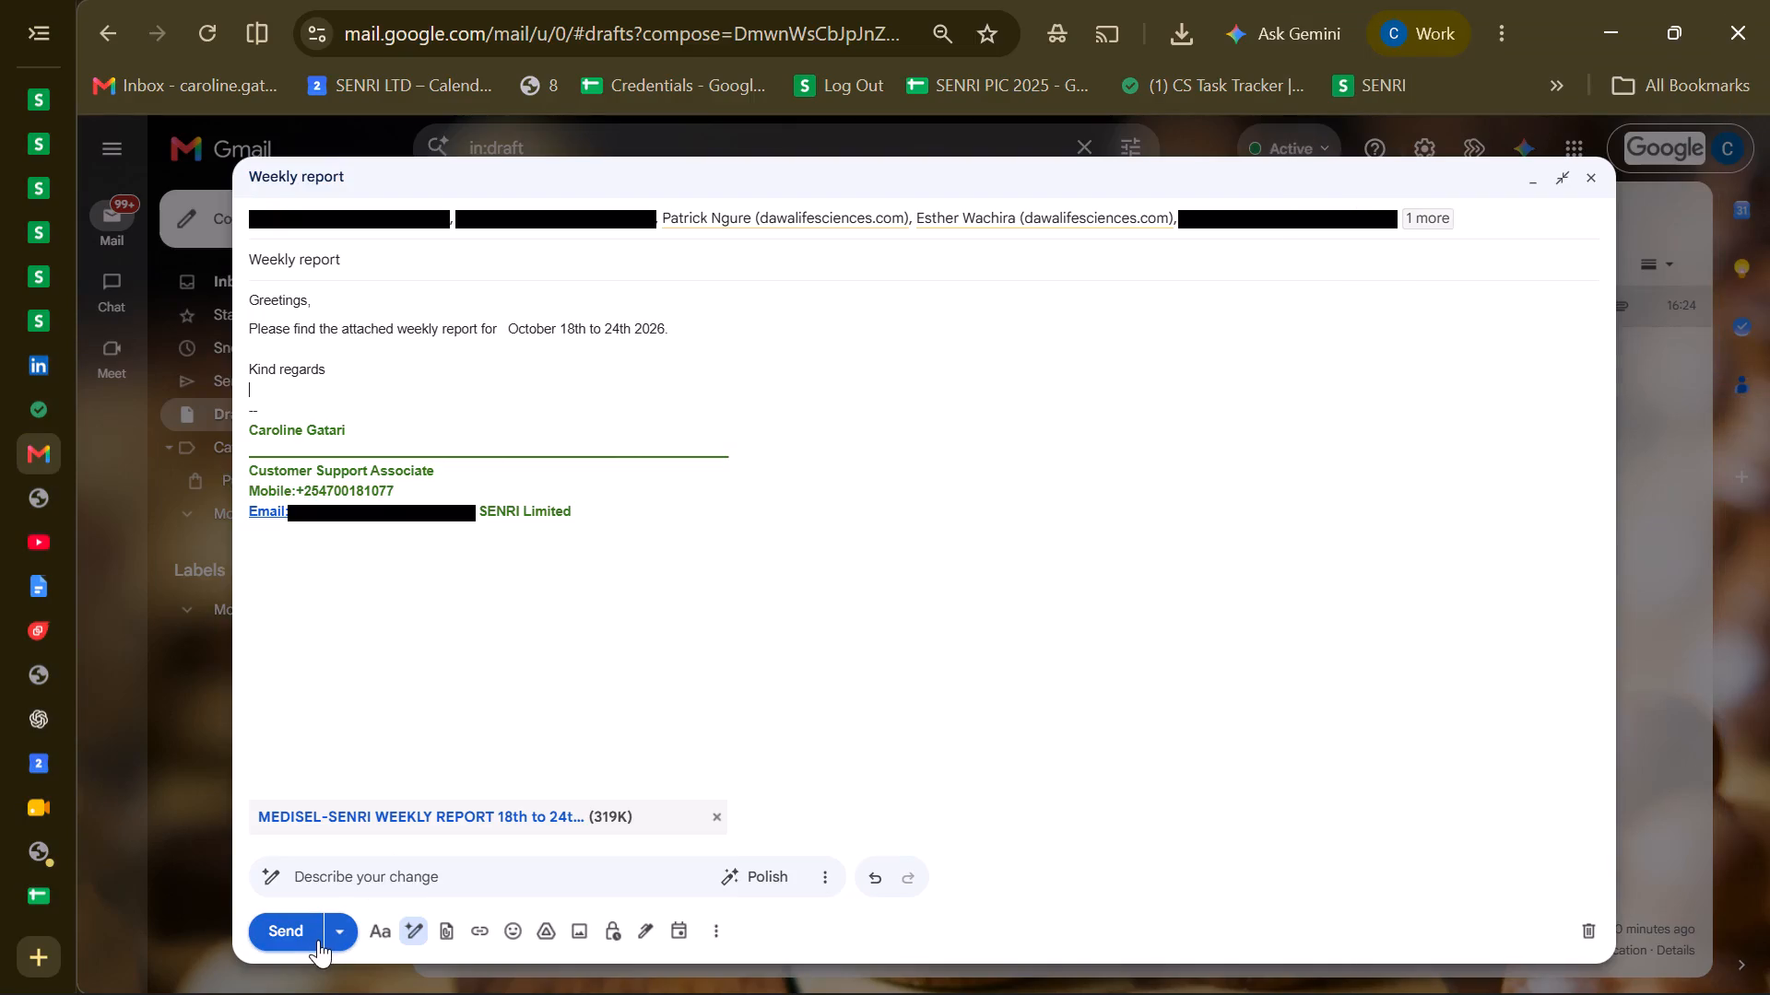
Send the Weekly report email with its attached Medisel report.
click(318, 940)
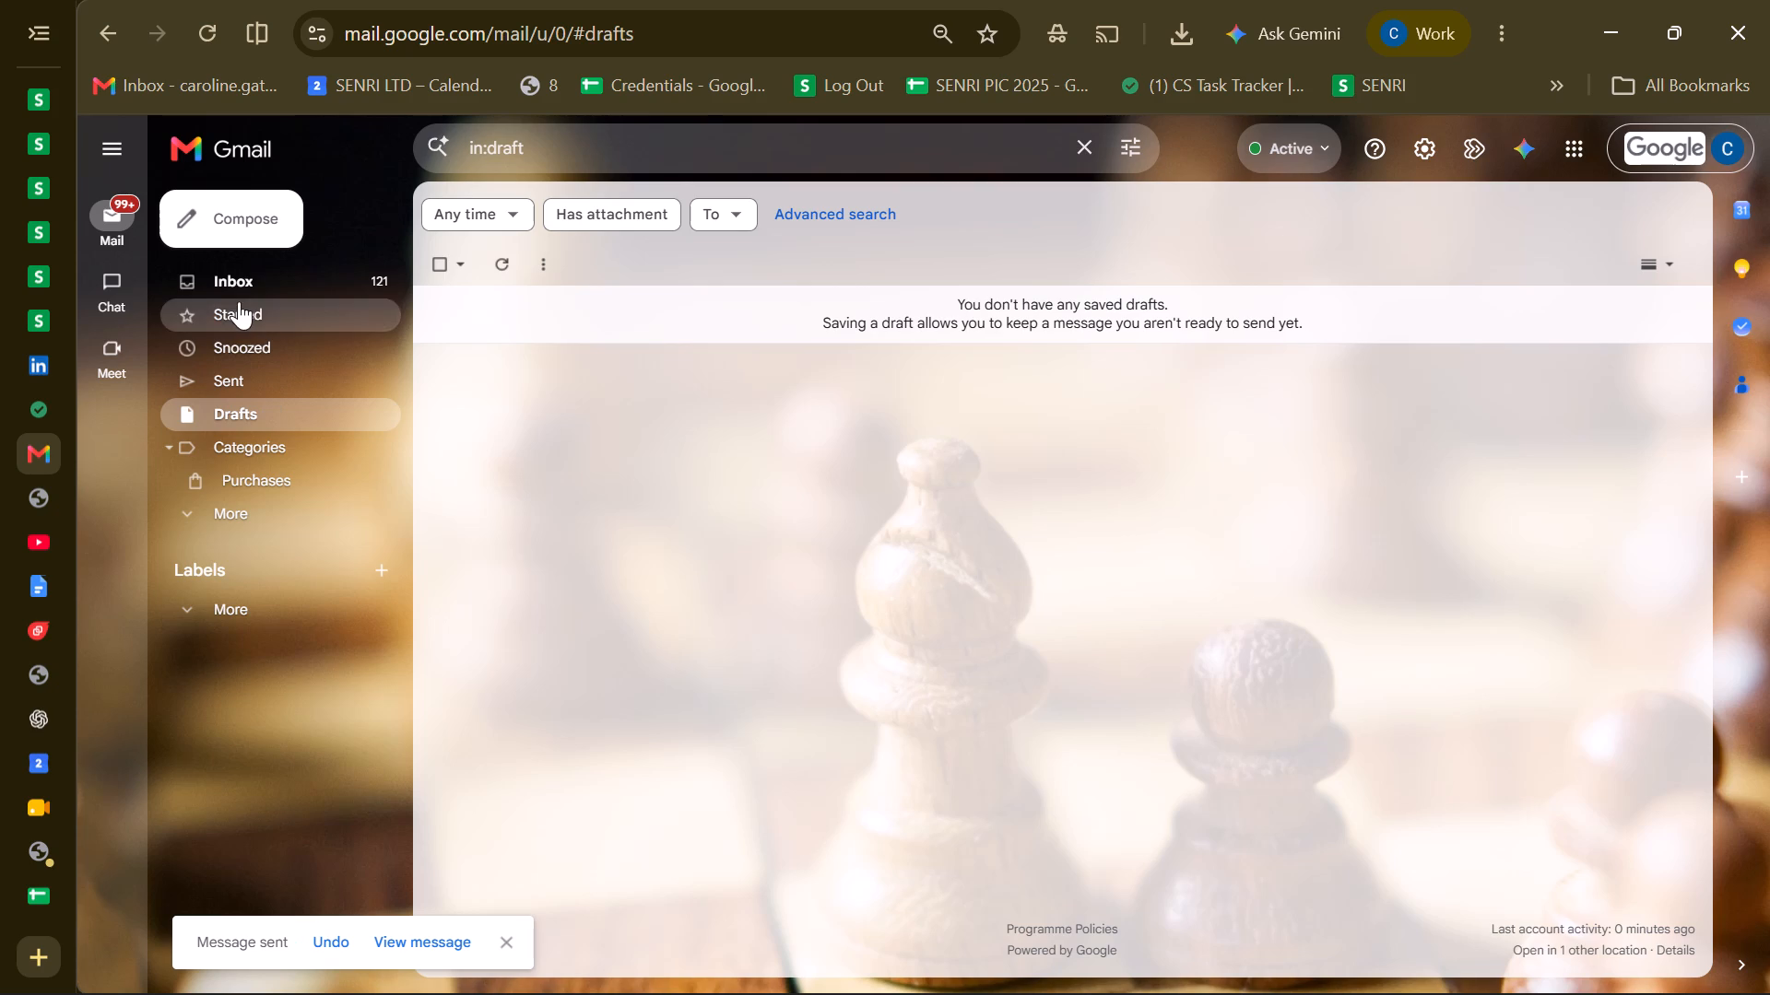
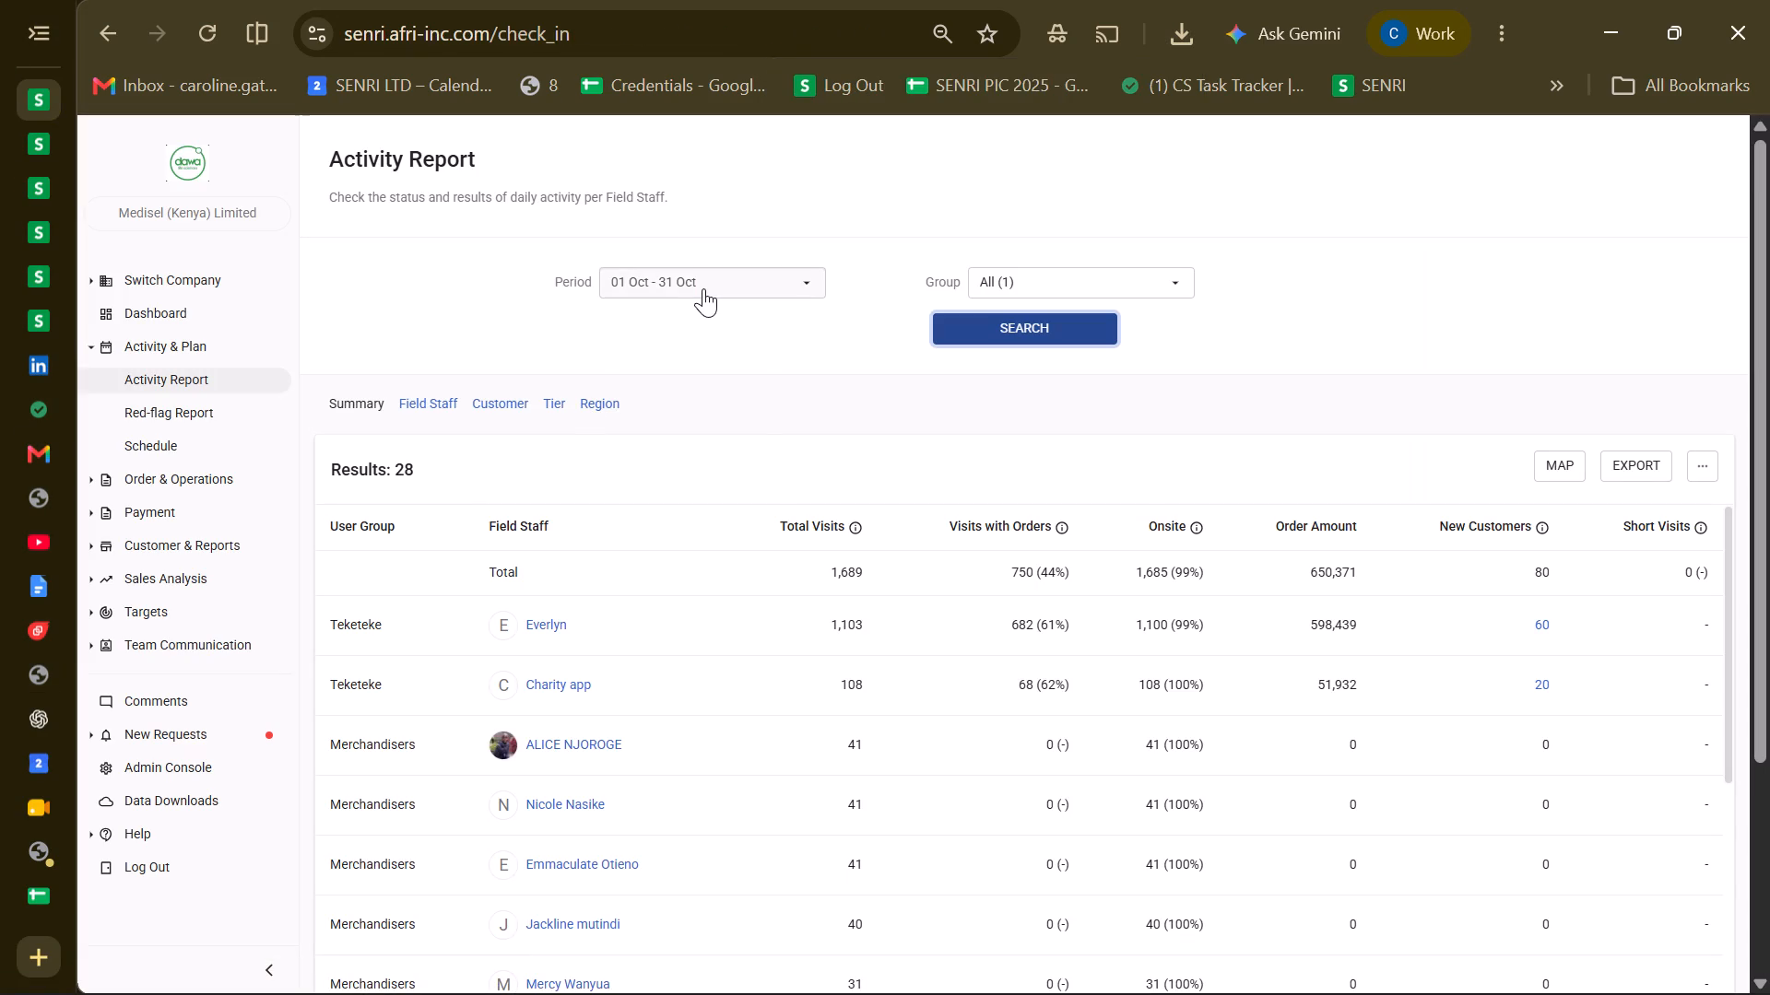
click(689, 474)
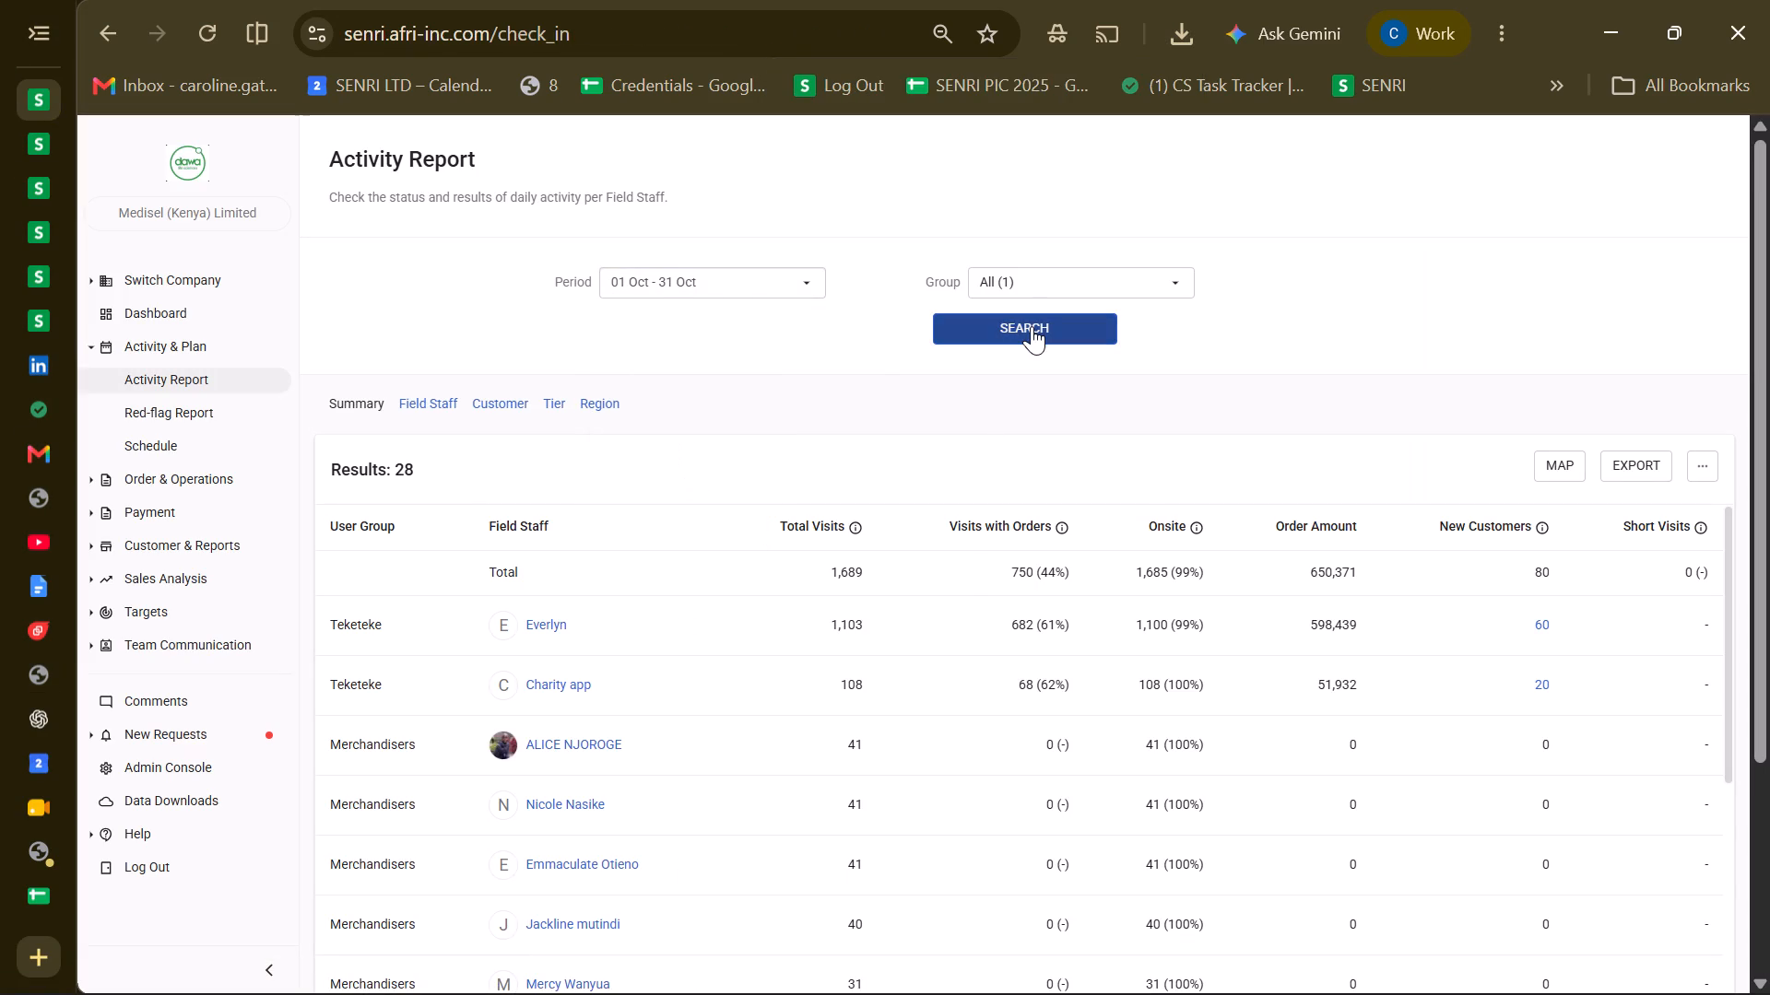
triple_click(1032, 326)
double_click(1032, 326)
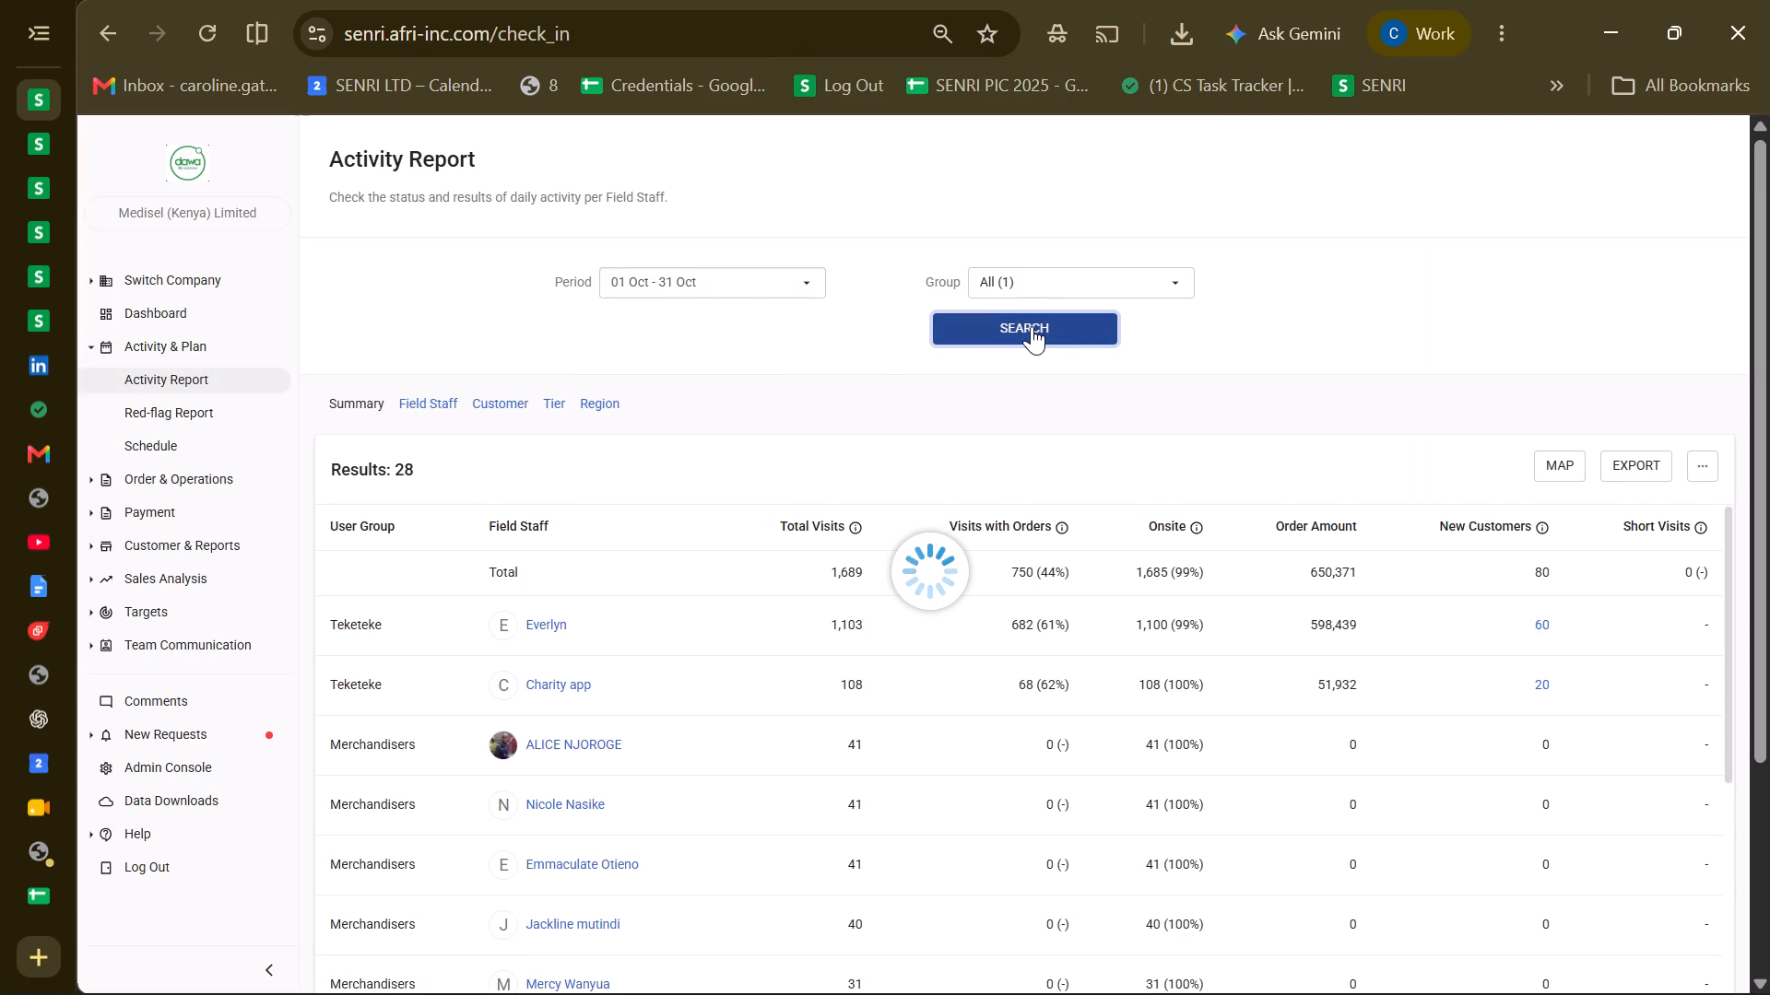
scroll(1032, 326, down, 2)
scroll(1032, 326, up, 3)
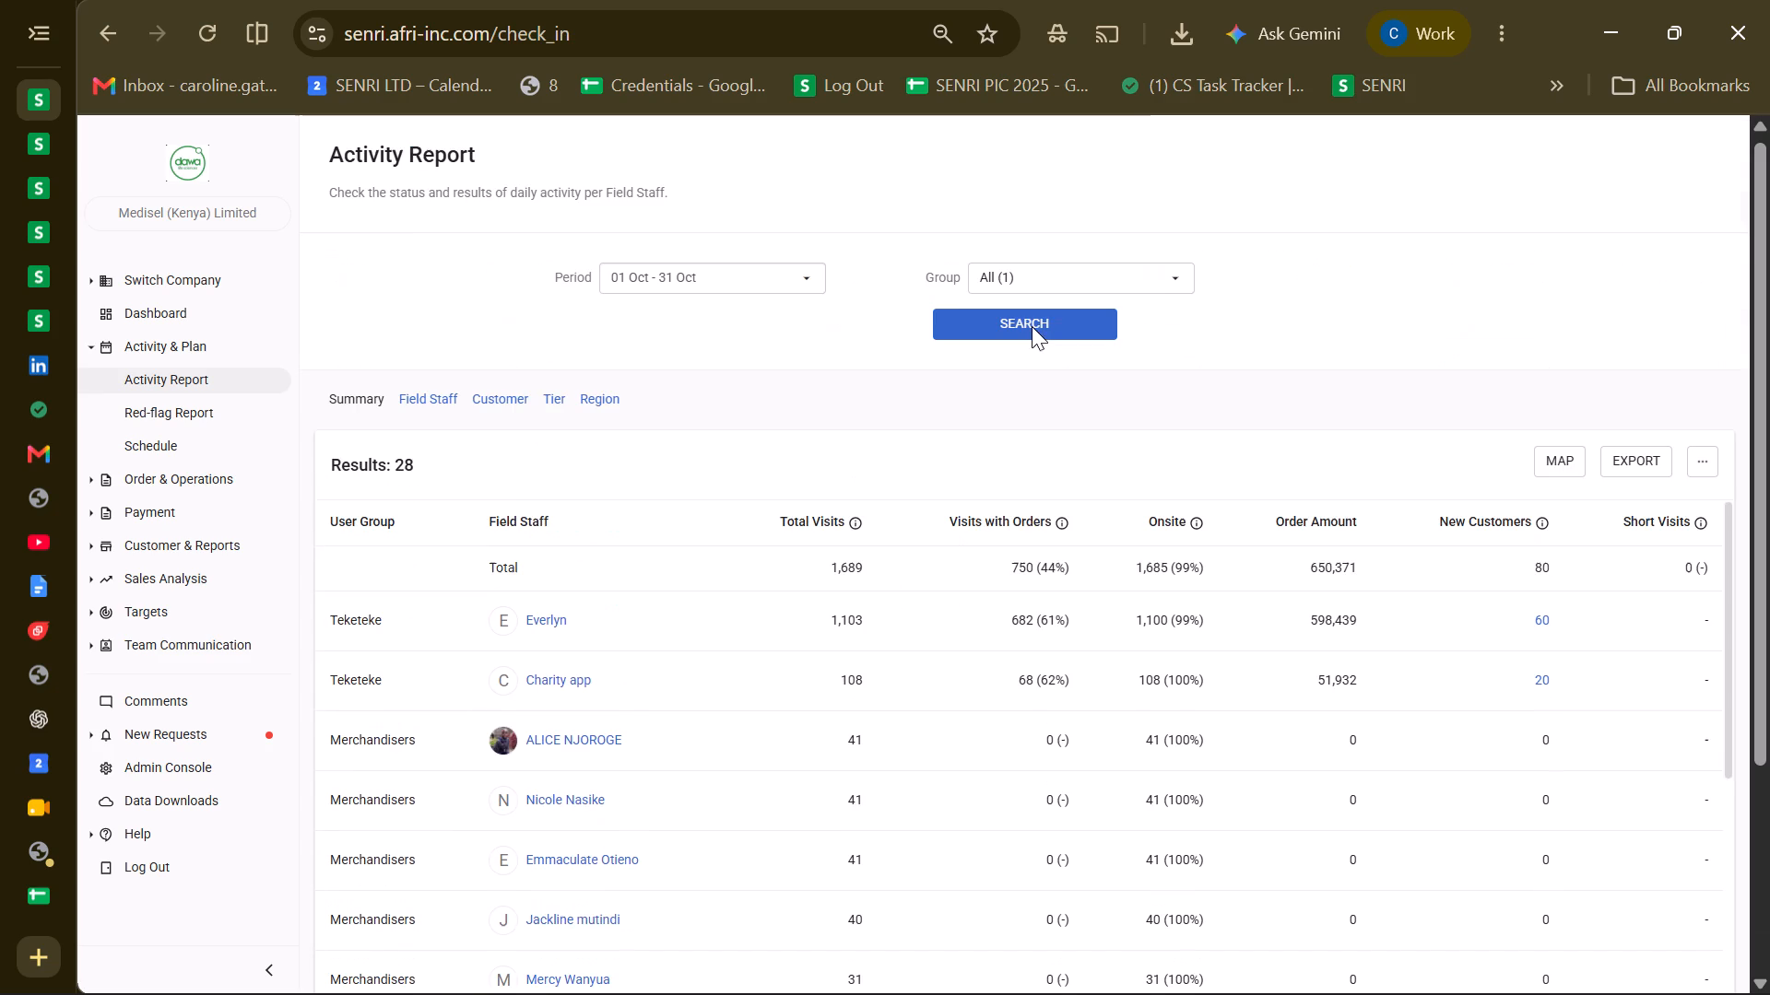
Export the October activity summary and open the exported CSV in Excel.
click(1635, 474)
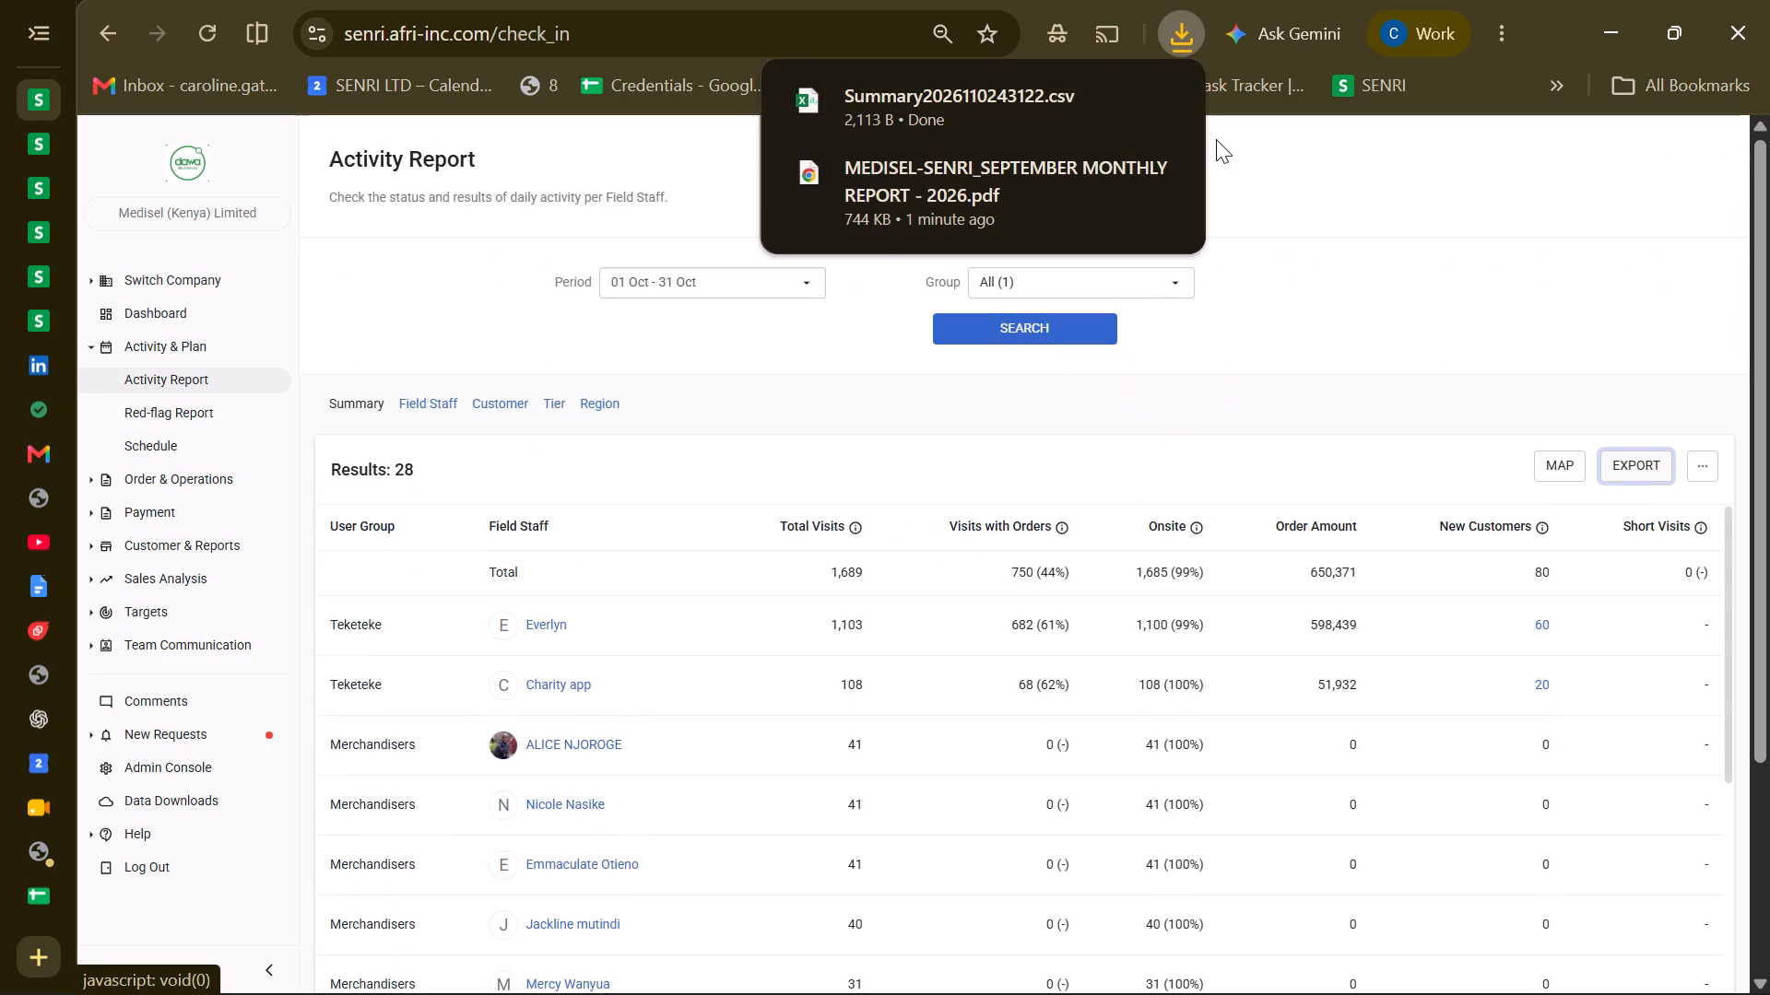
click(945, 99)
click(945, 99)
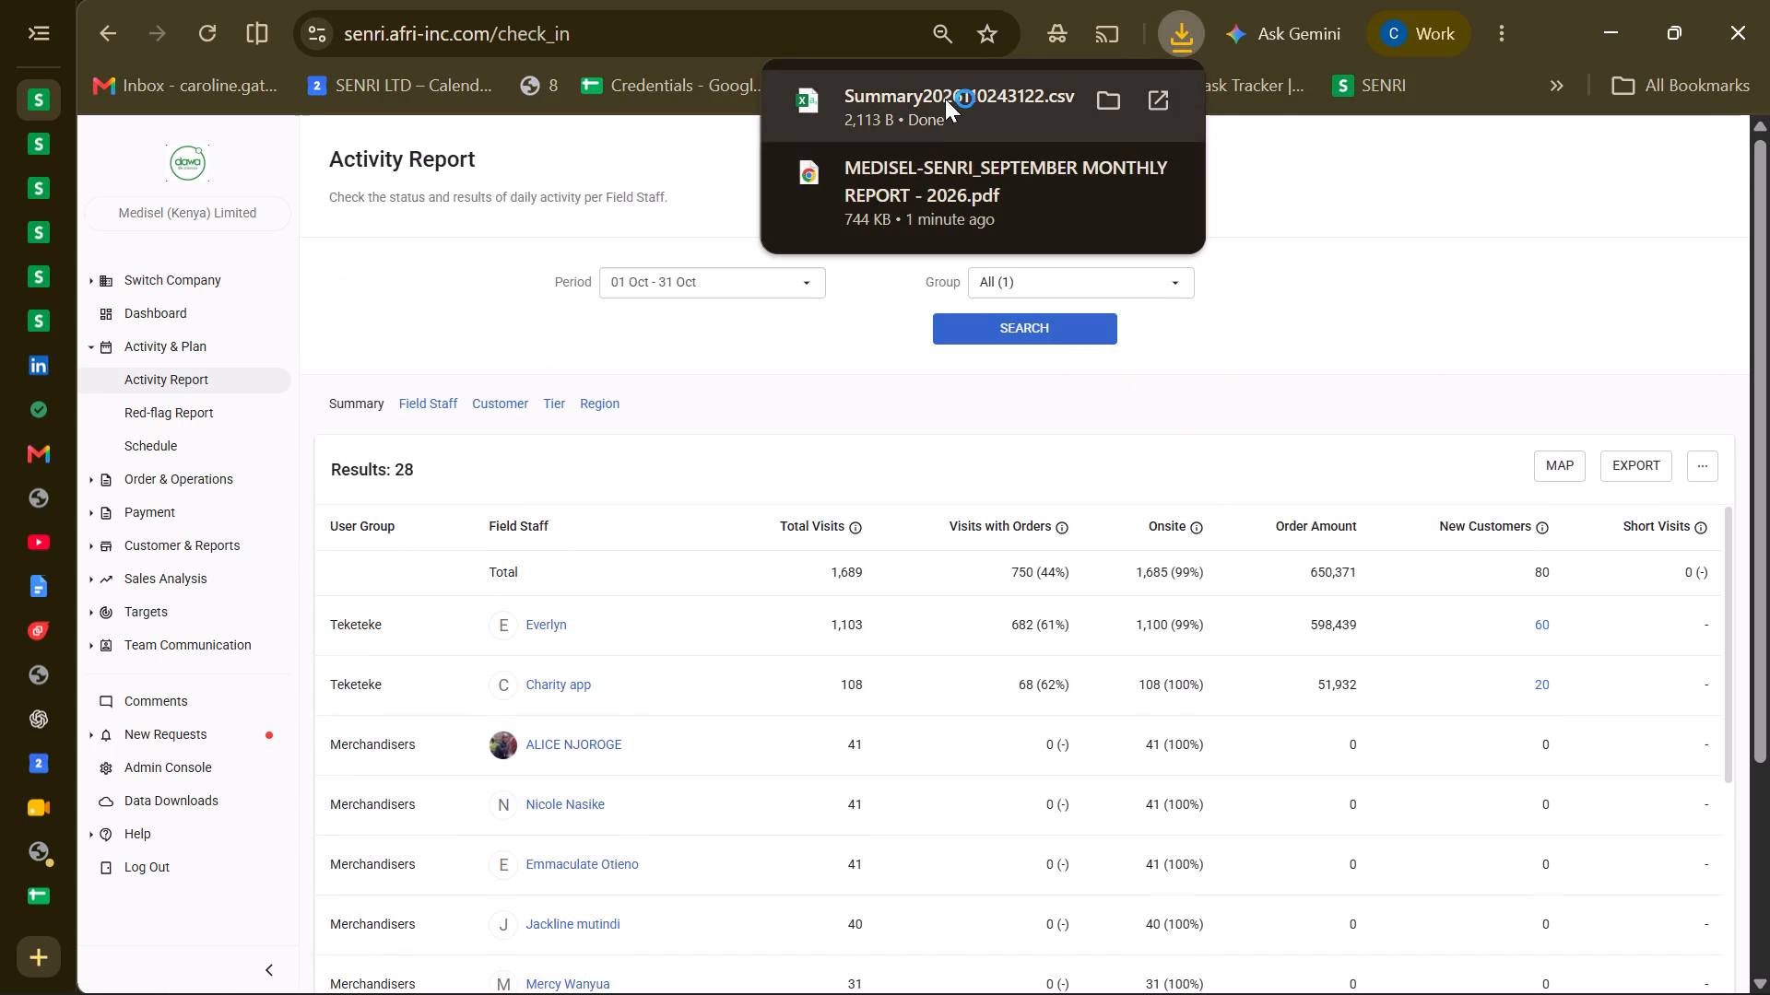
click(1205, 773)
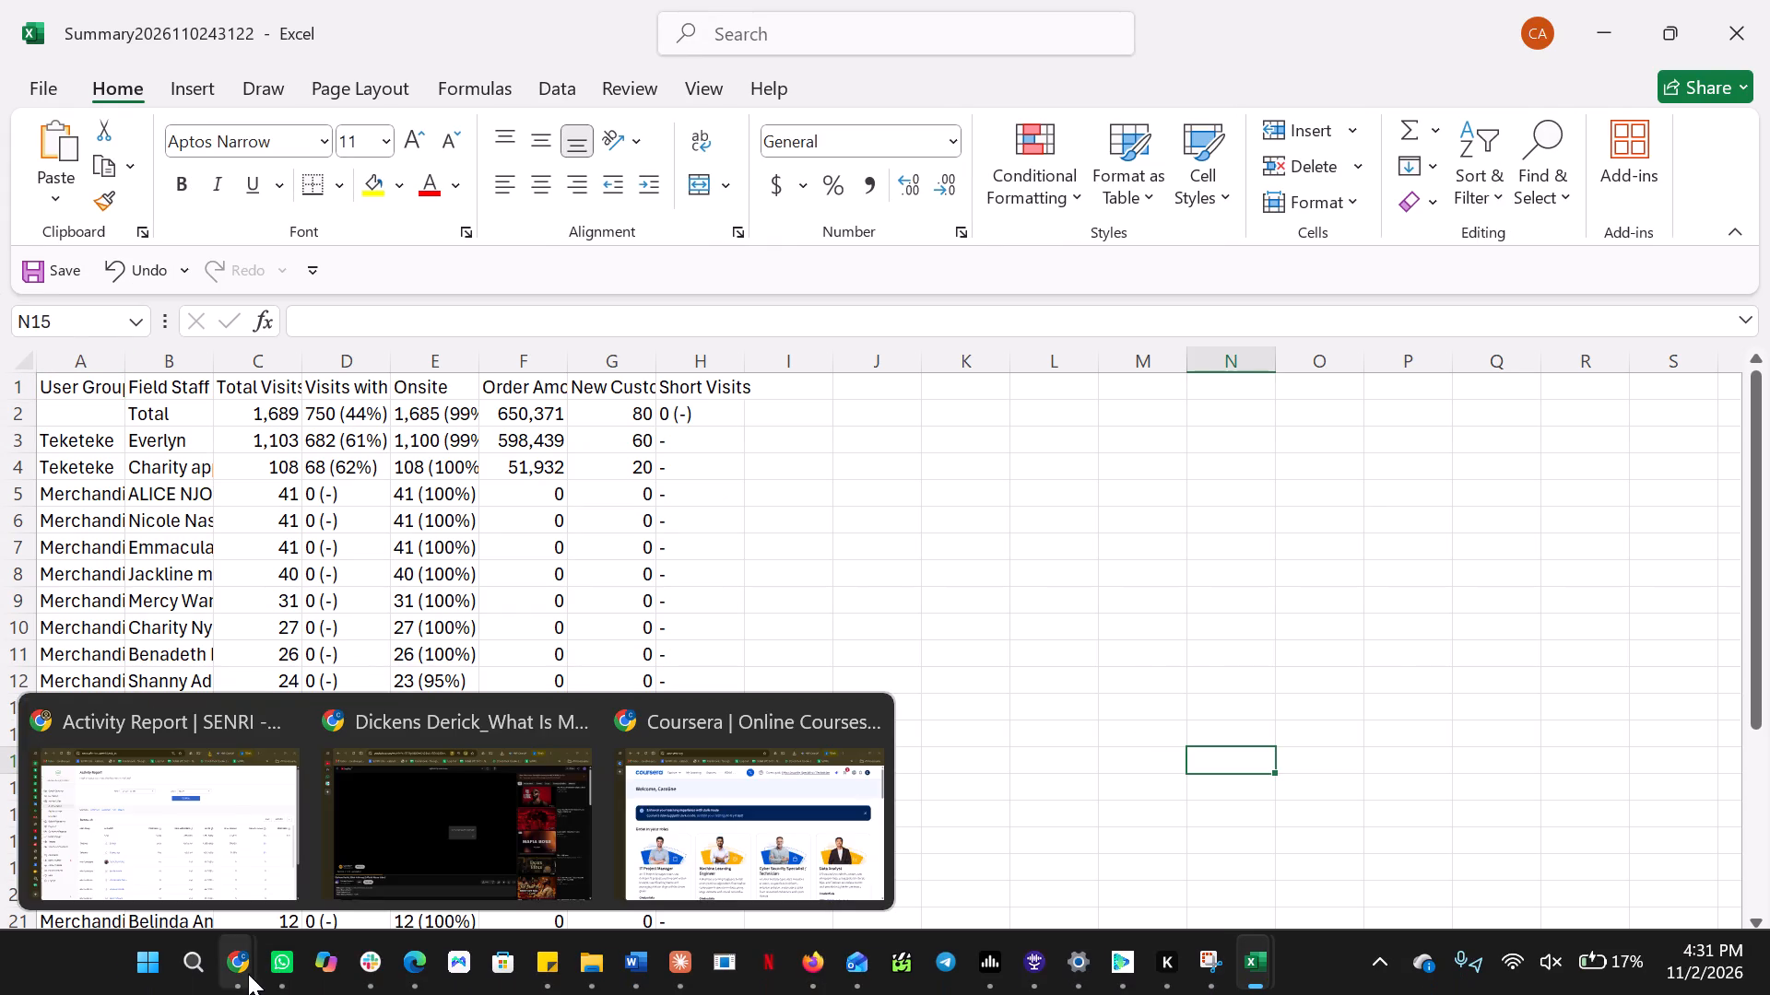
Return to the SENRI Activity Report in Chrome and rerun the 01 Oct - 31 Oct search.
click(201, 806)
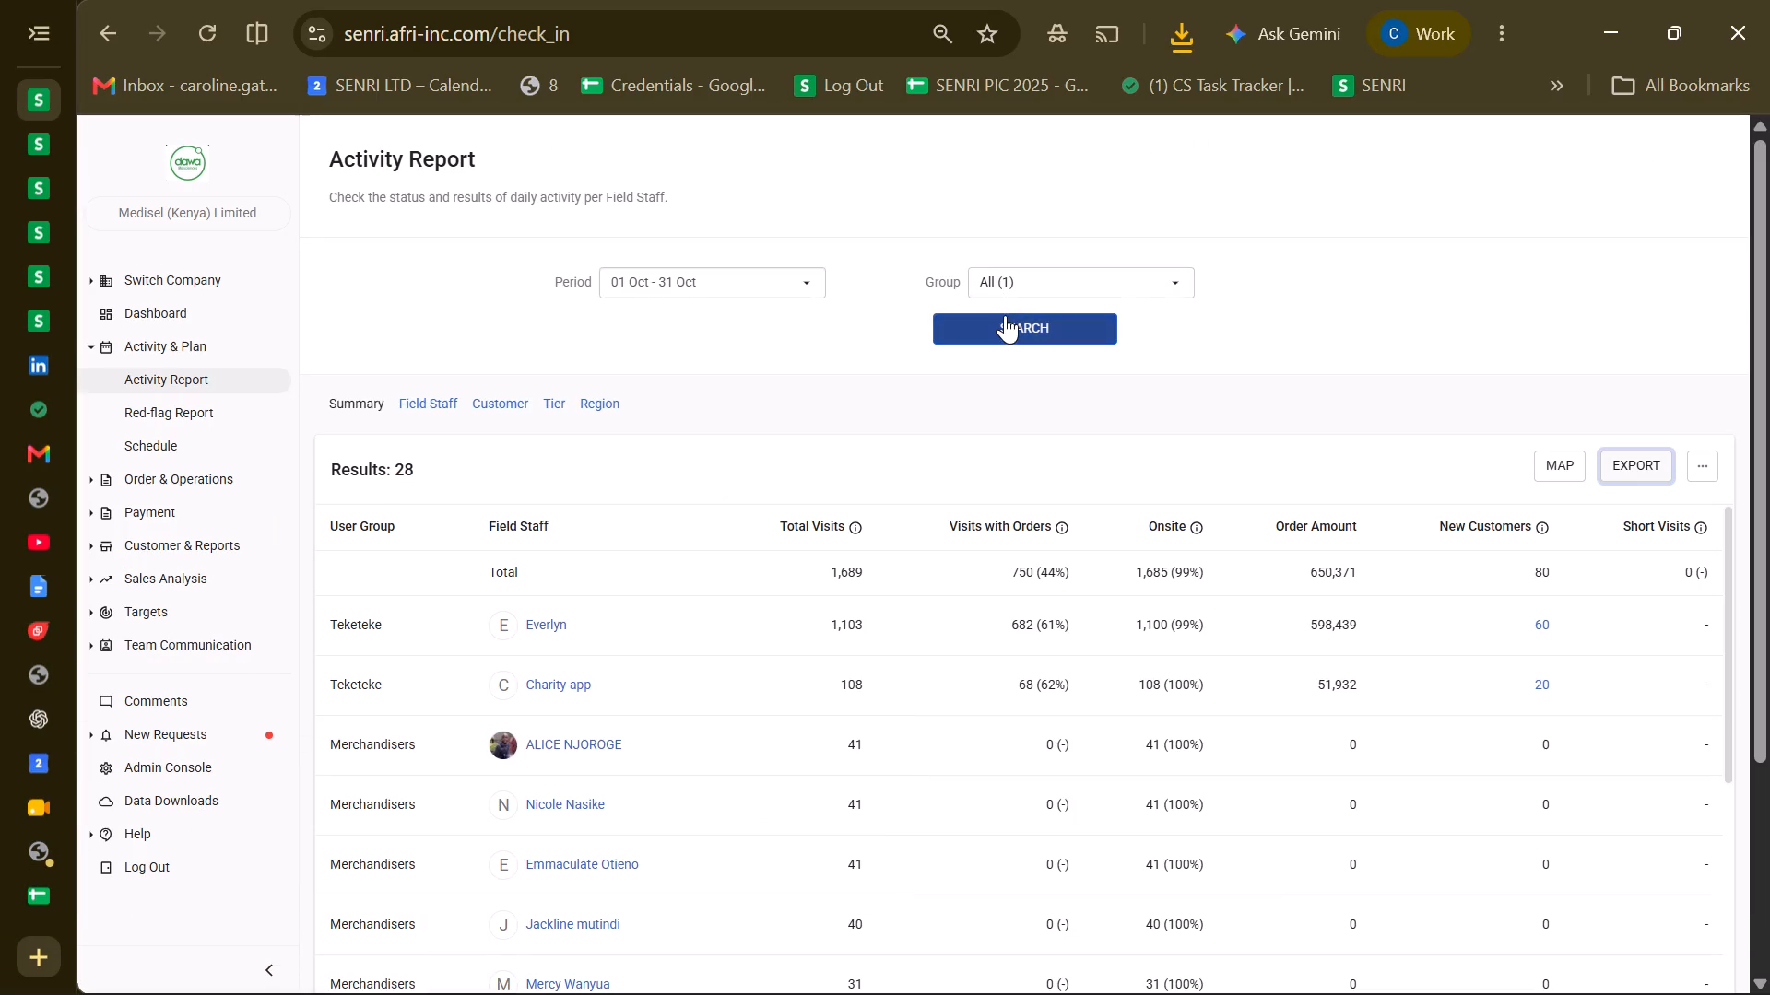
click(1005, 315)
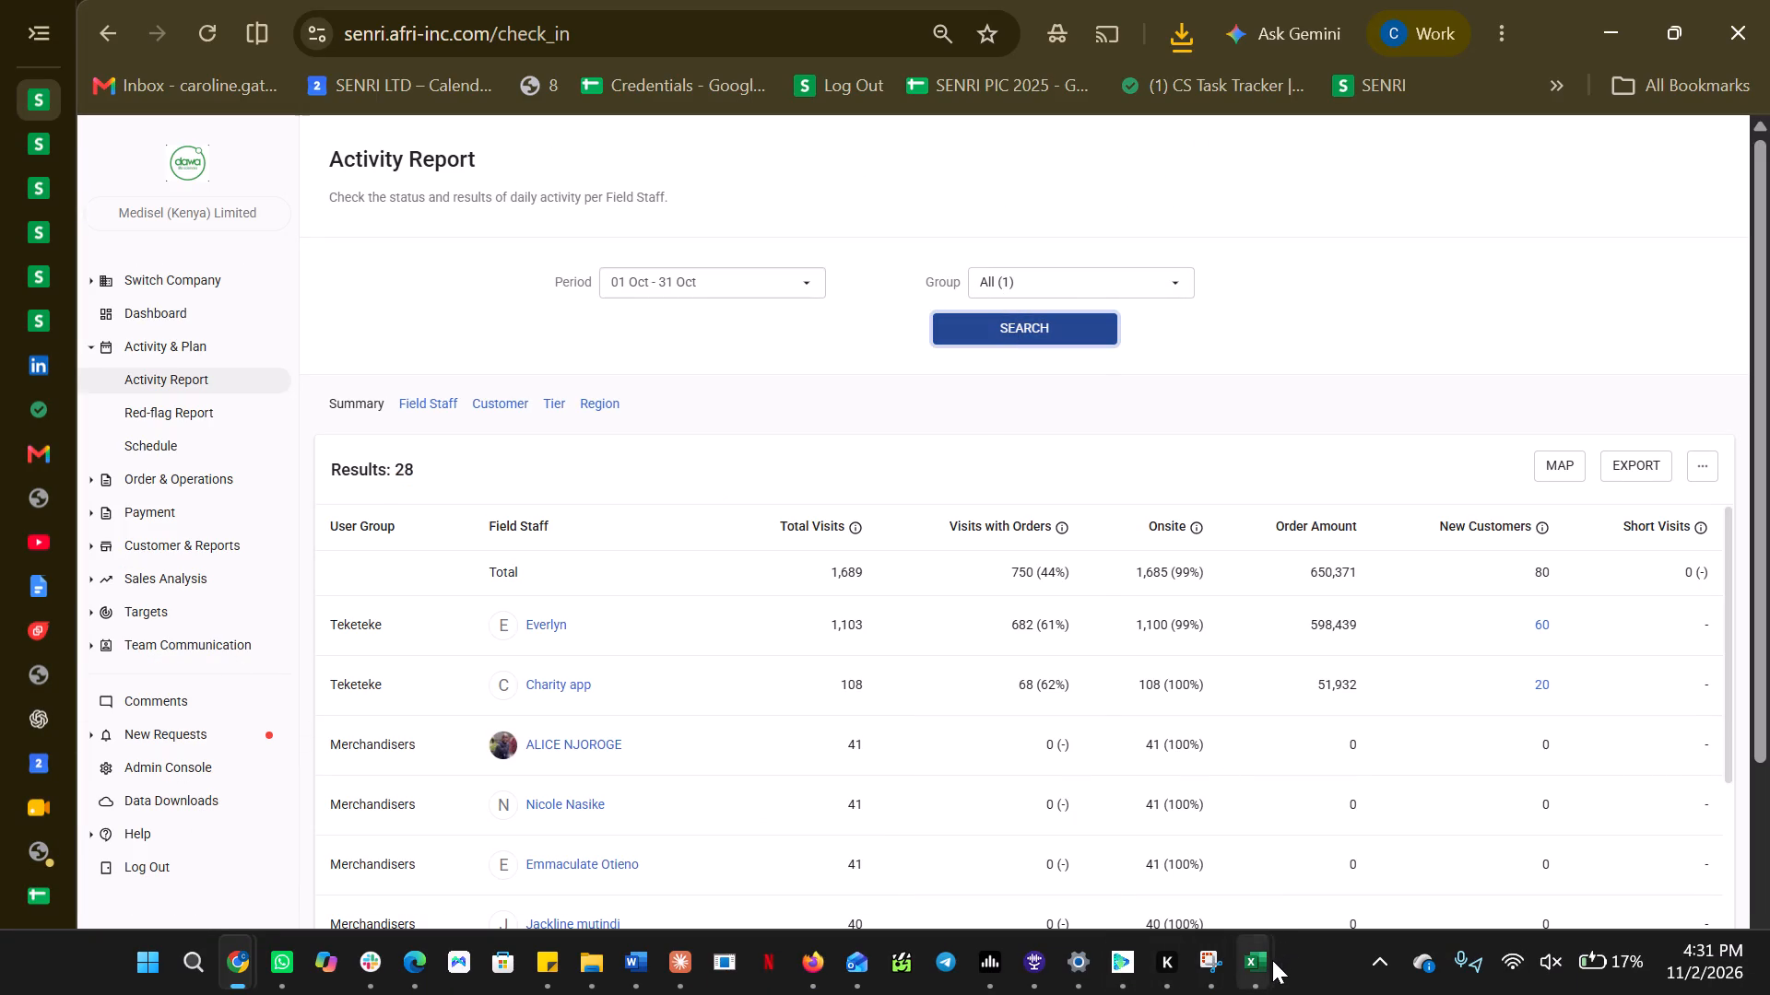
click(1272, 960)
click(1055, 802)
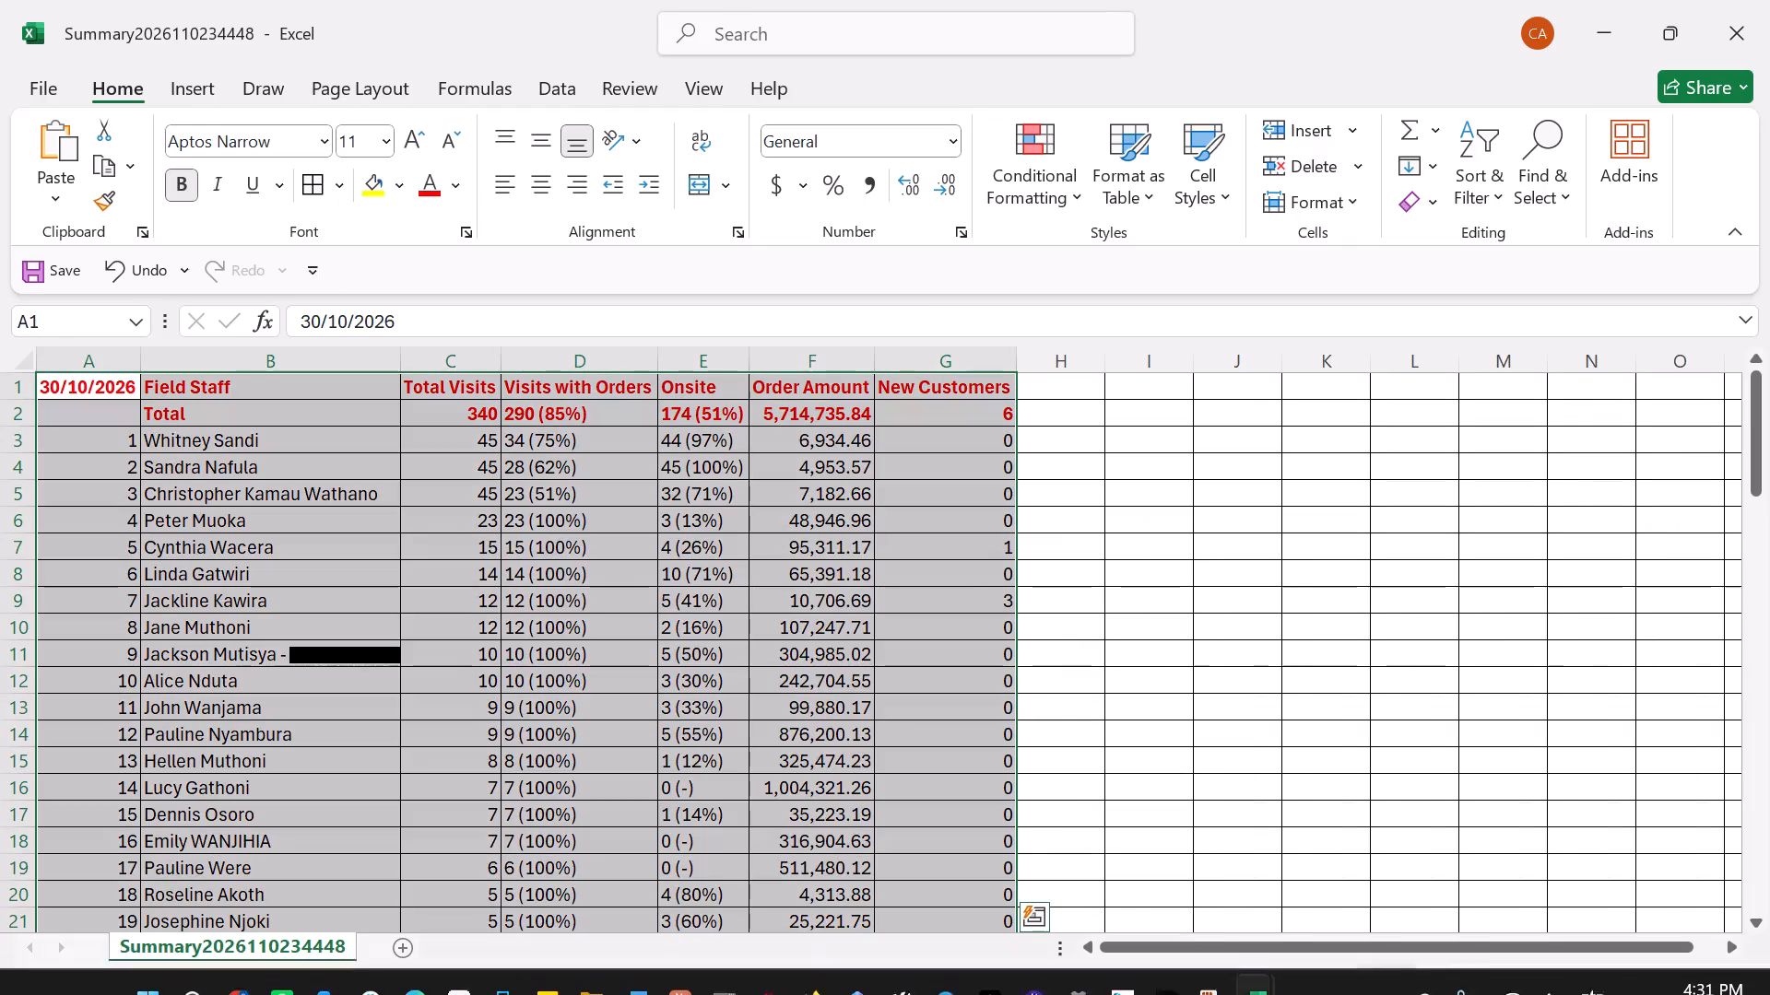
click(1739, 35)
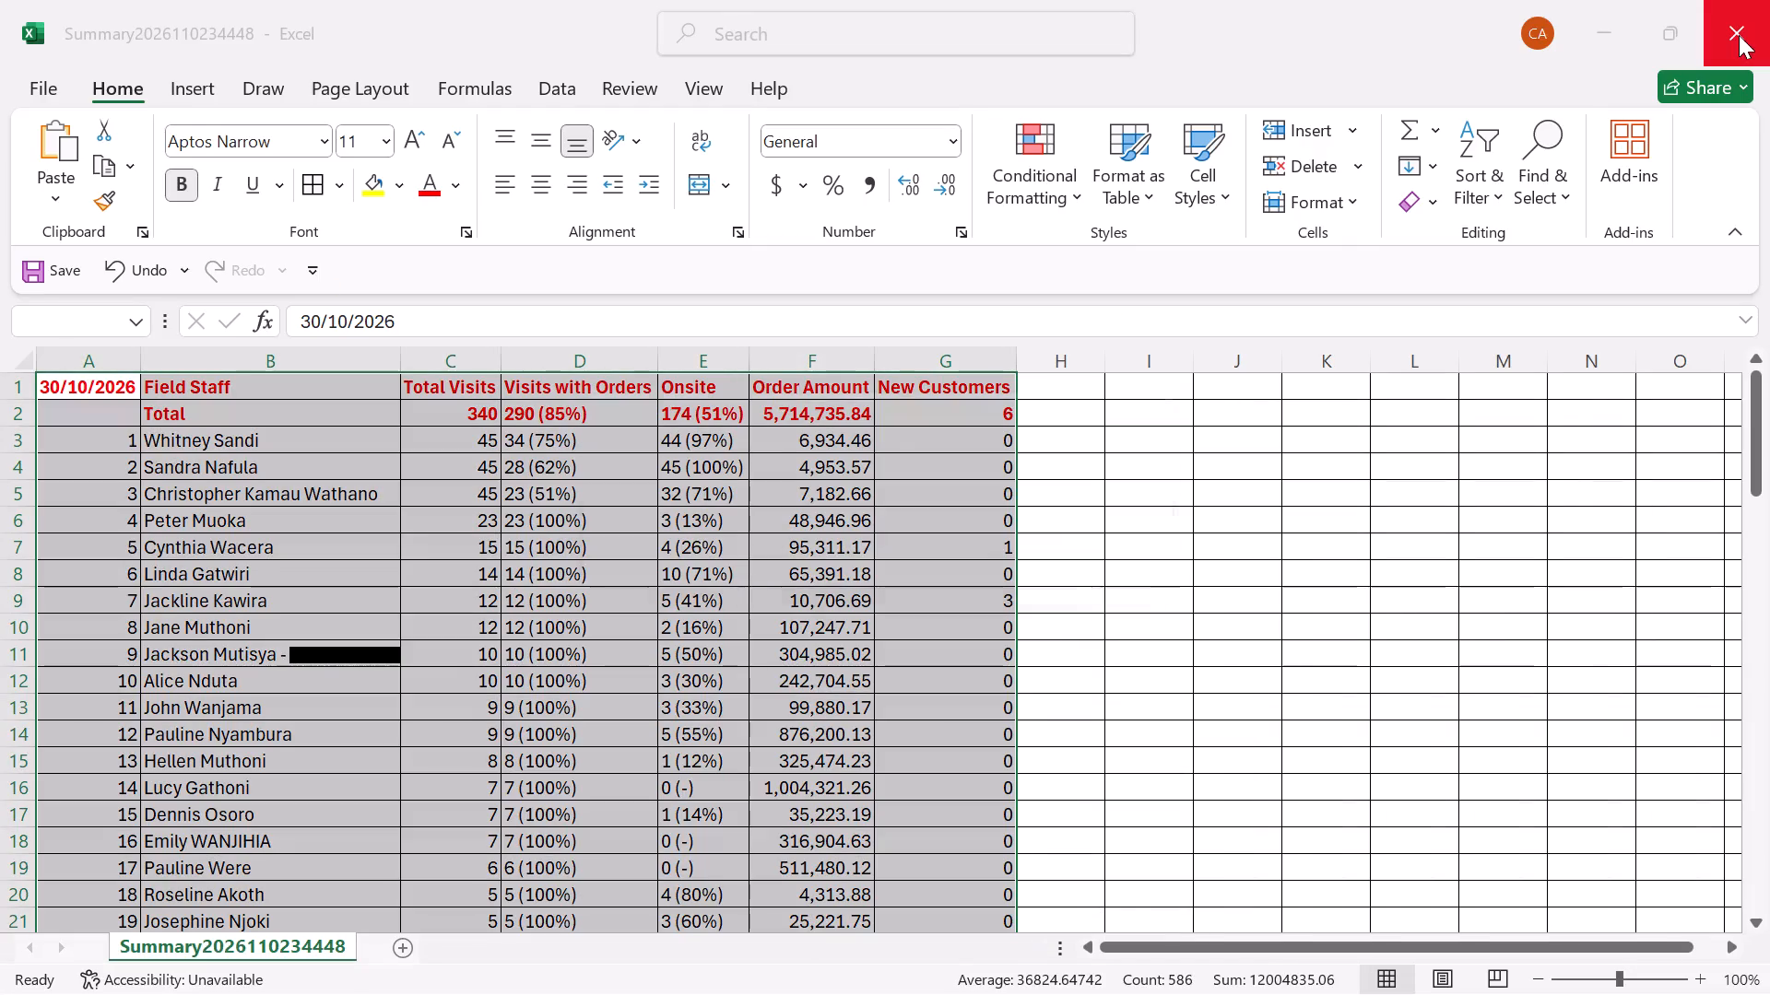
click(1026, 562)
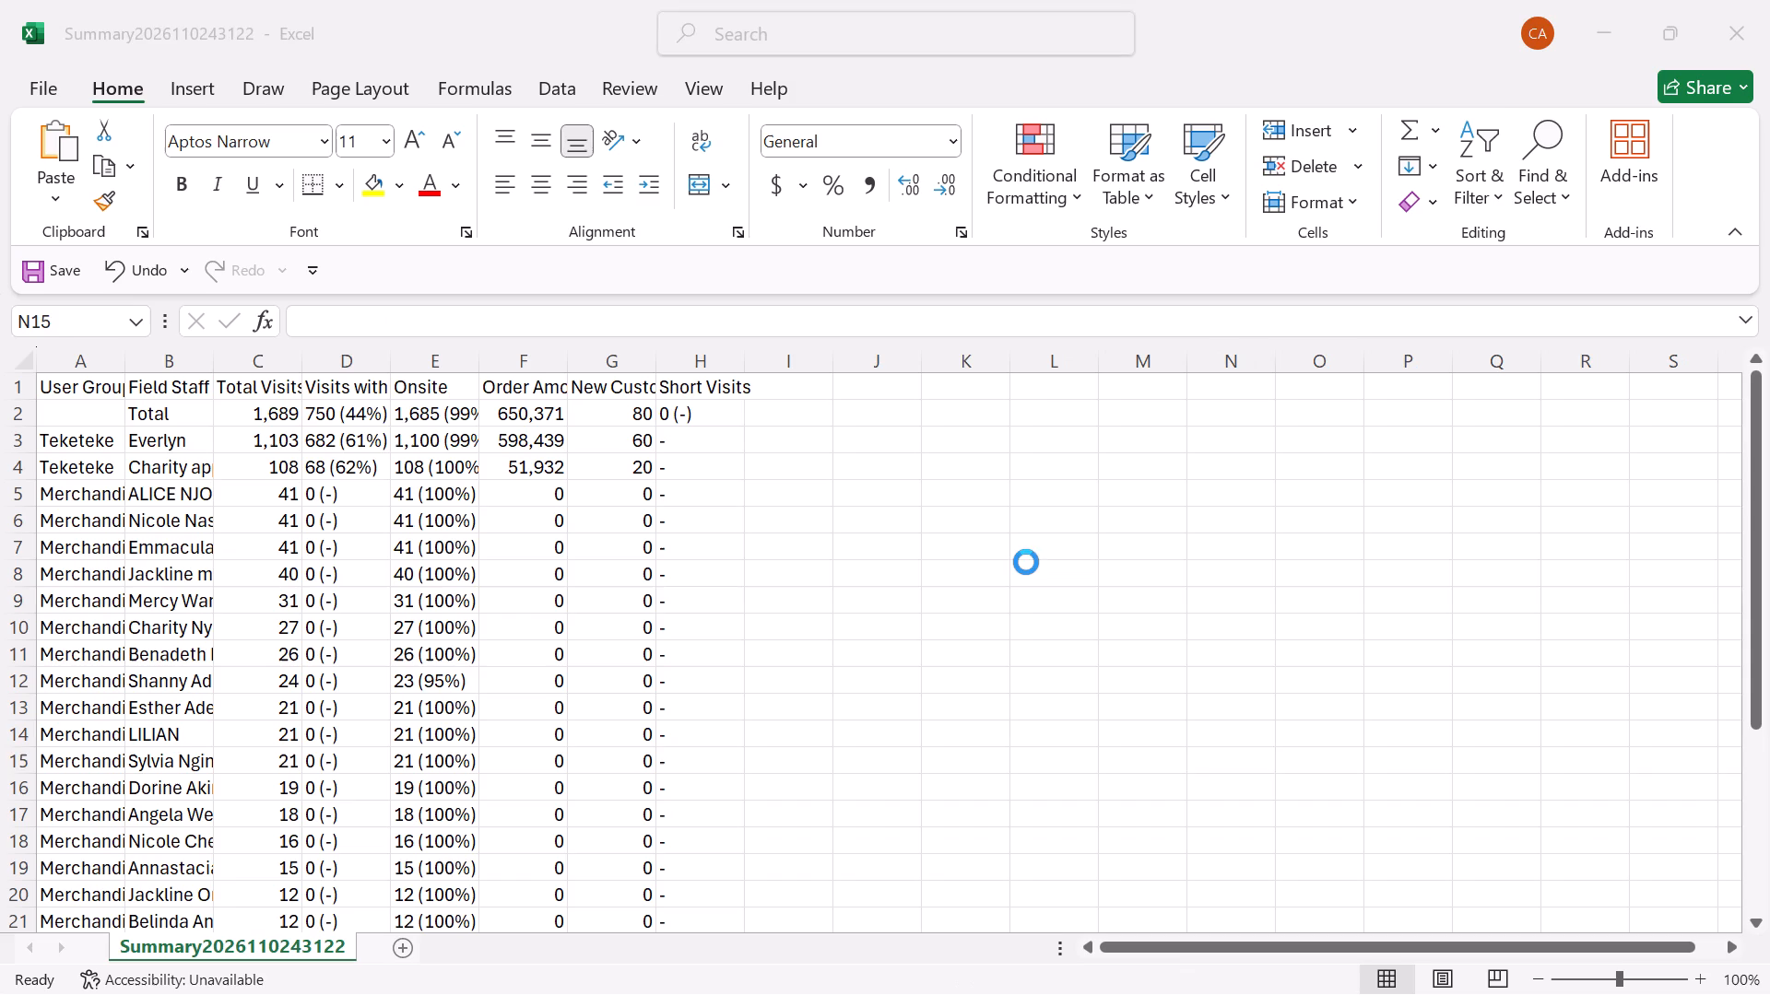
click(1734, 29)
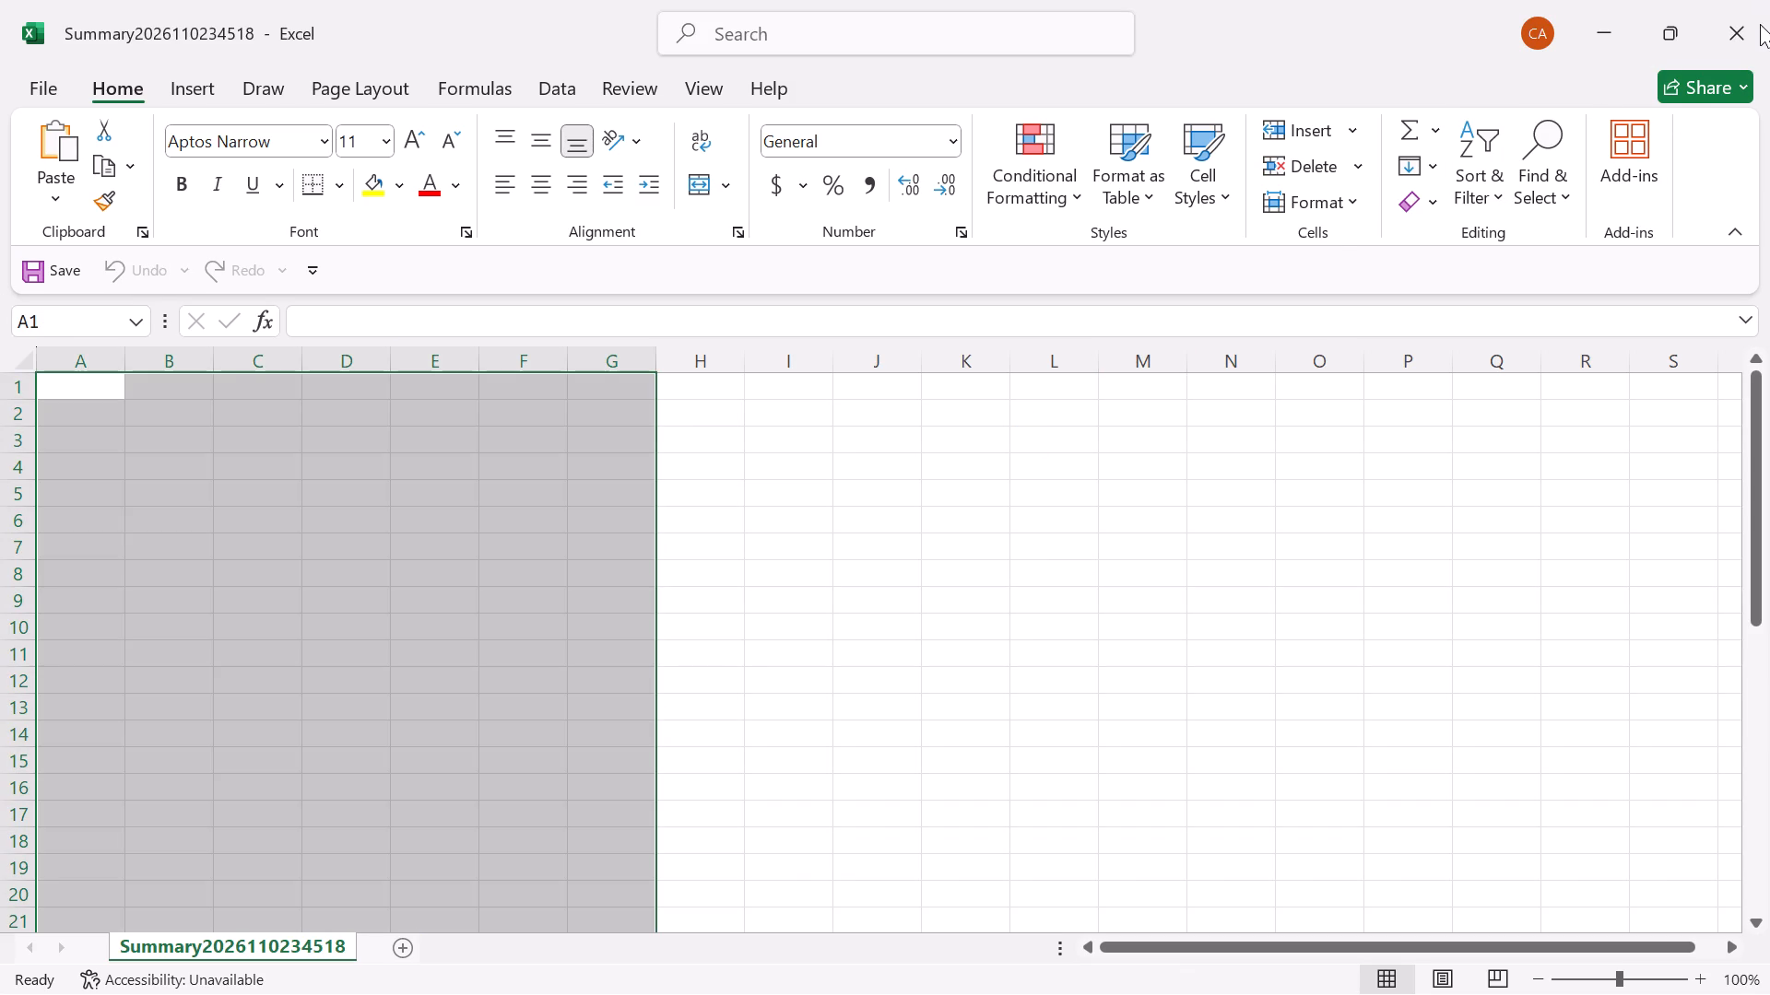
click(1759, 25)
click(1024, 580)
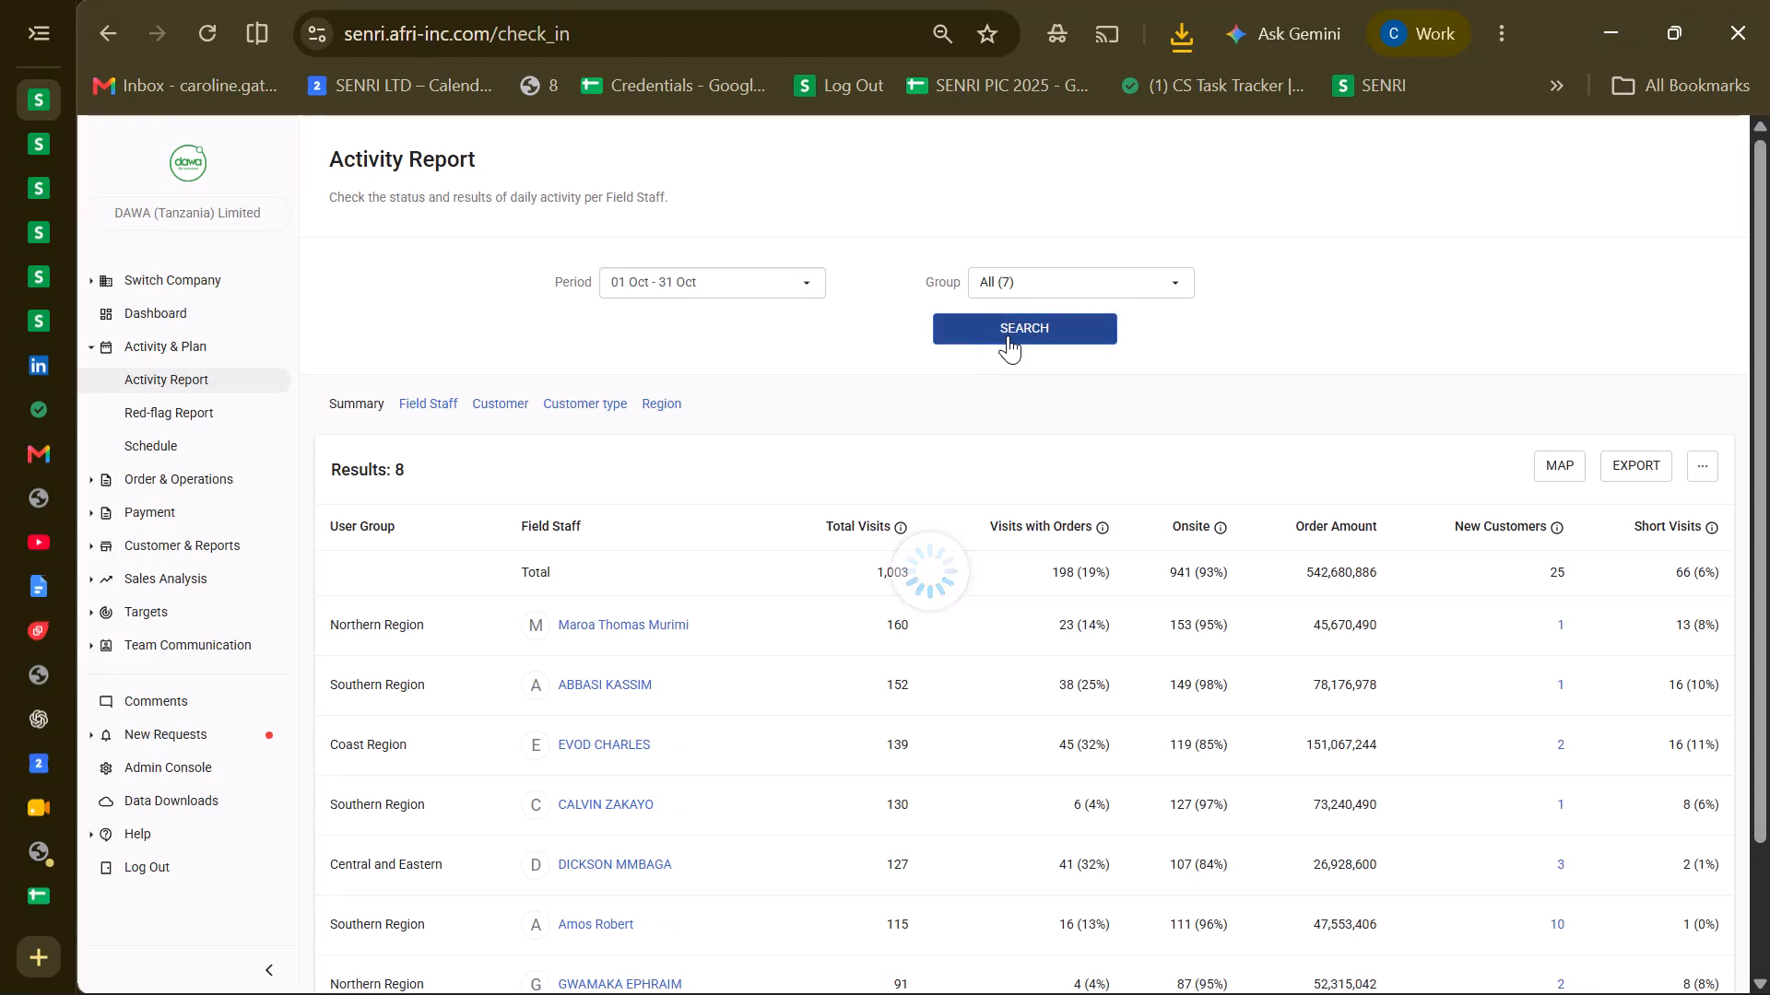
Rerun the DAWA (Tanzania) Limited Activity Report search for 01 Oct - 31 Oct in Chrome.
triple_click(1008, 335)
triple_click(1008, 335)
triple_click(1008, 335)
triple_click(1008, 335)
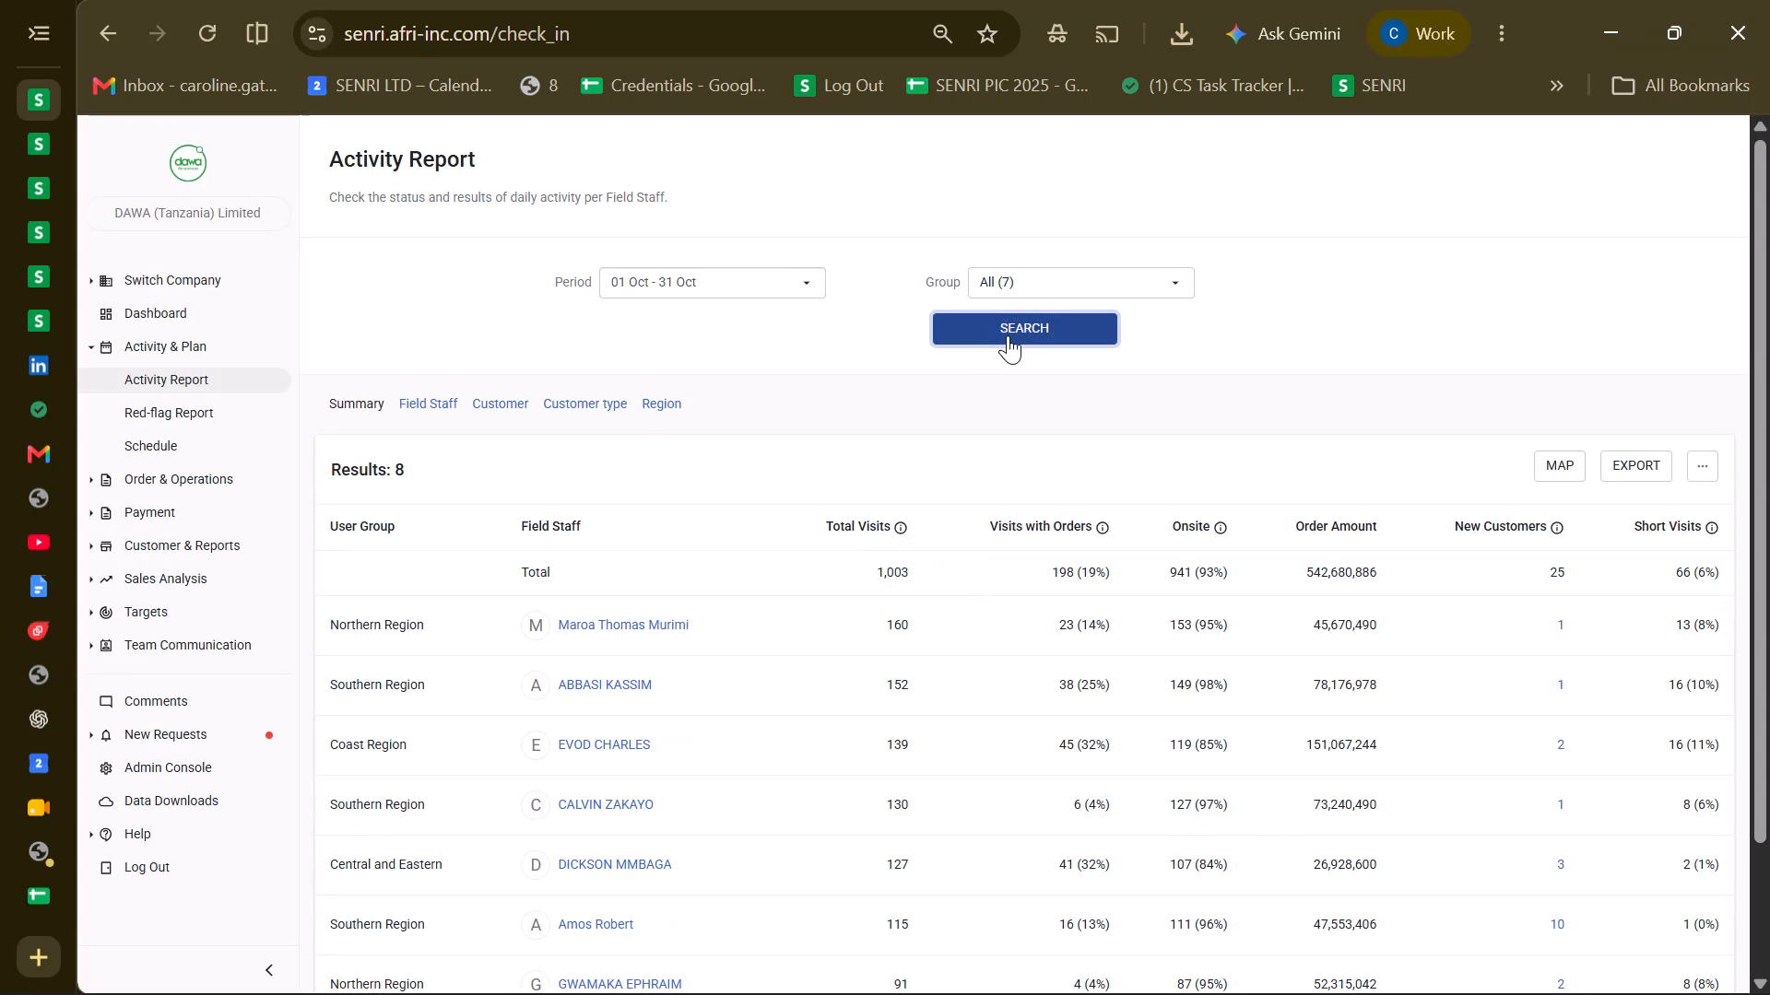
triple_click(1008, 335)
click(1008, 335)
Switch the company to Medisel (Kenya) Limited and run its Activity Report for 01 Oct - 31 Oct.
click(220, 288)
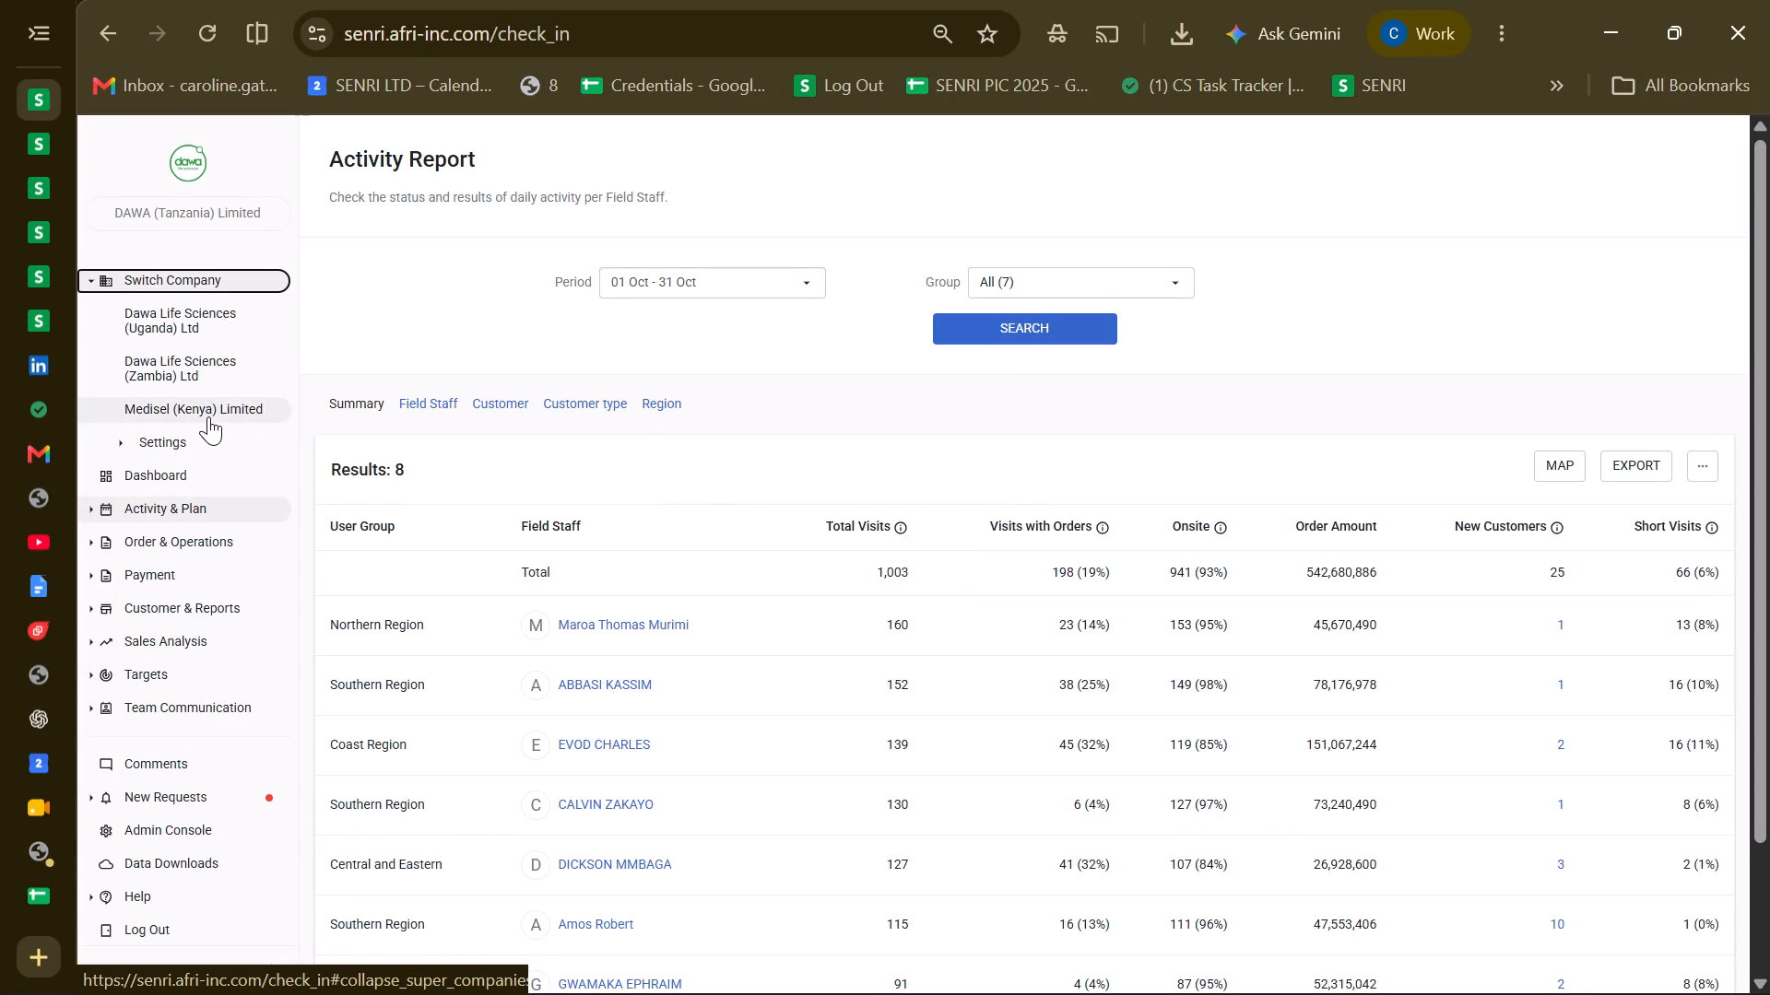
click(208, 416)
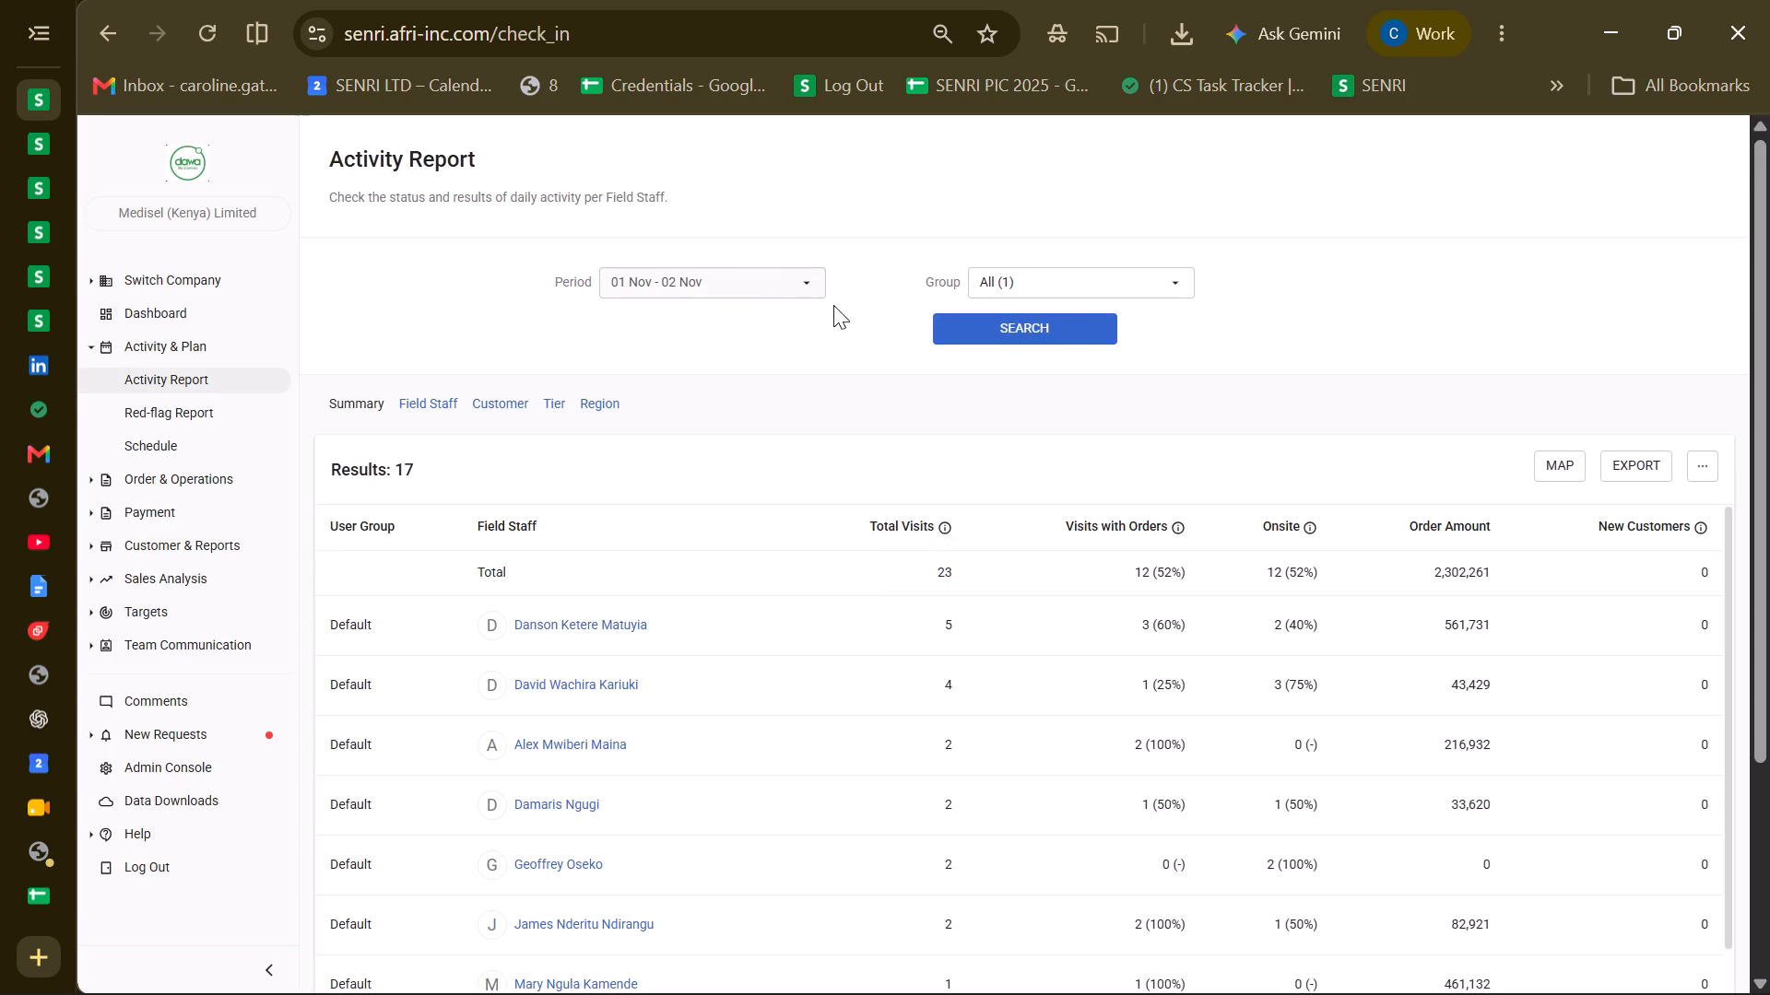
click(737, 274)
click(676, 477)
click(1032, 327)
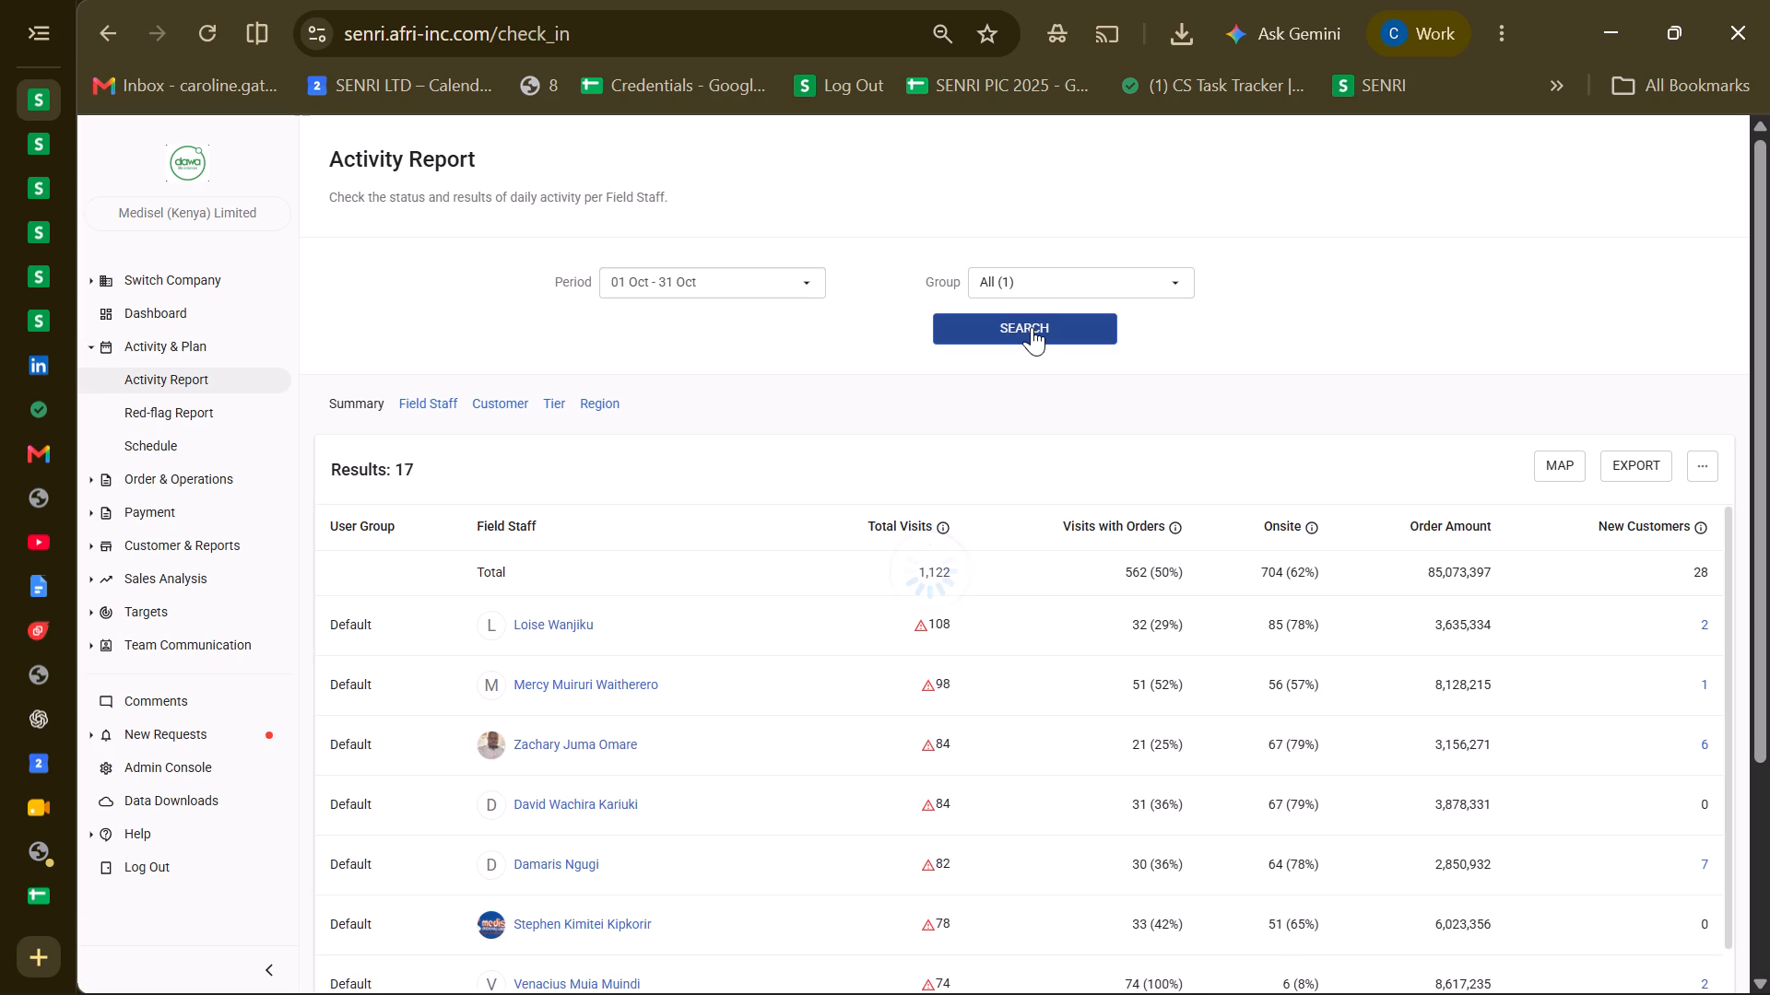
triple_click(1032, 327)
click(1032, 327)
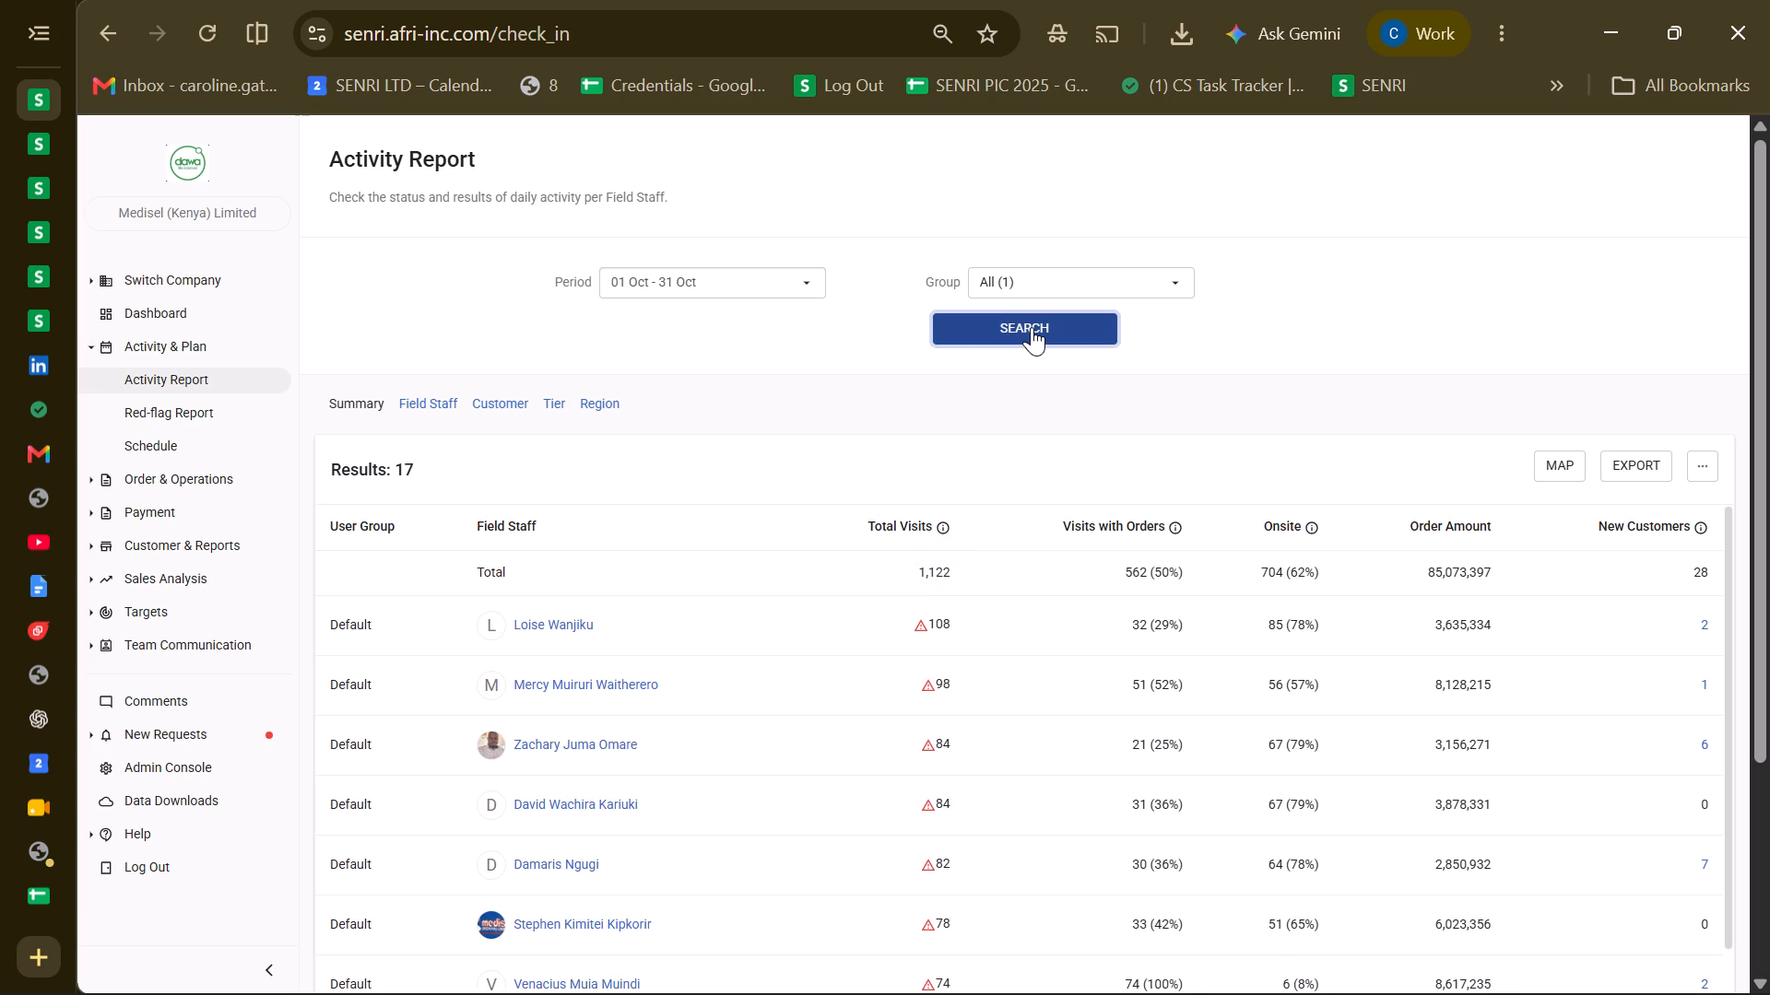
triple_click(1032, 327)
click(1032, 327)
scroll(1075, 581, down, 5)
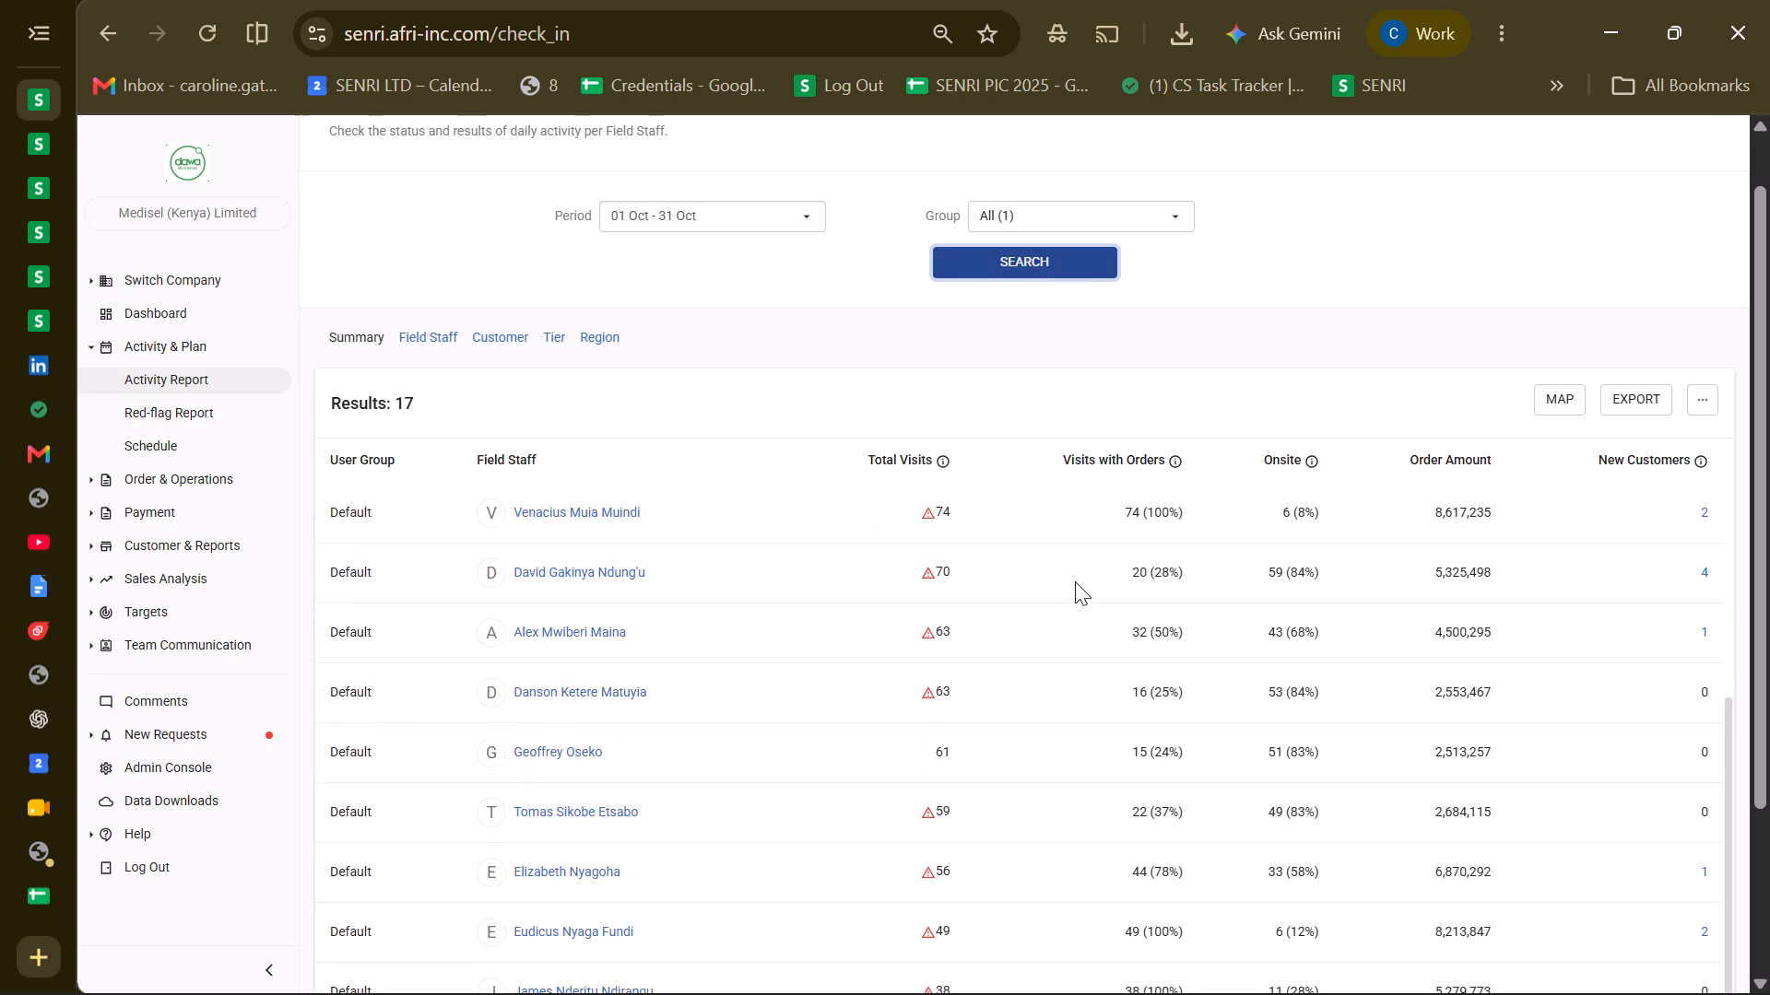
scroll(1075, 581, down, 1)
scroll(1075, 581, up, 5)
scroll(1055, 414, up, 4)
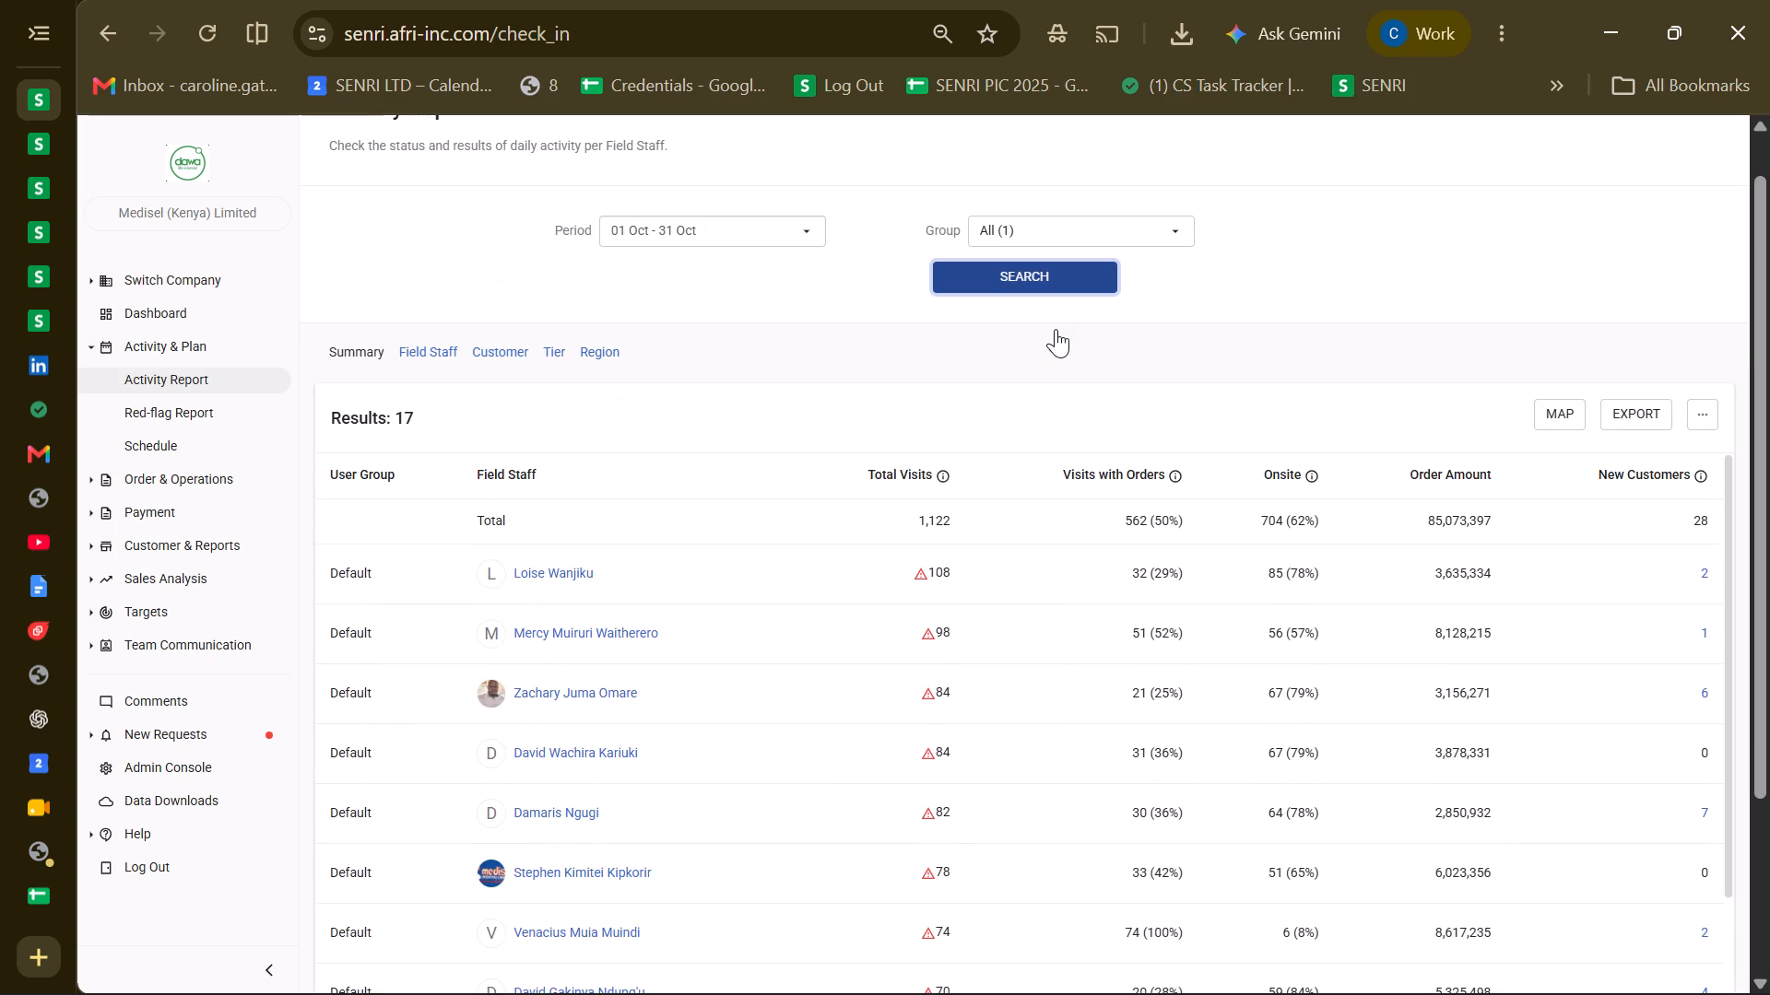
triple_click(1056, 329)
click(1056, 329)
Export the Medisel October activity summary and open the exported file in Excel.
click(1631, 465)
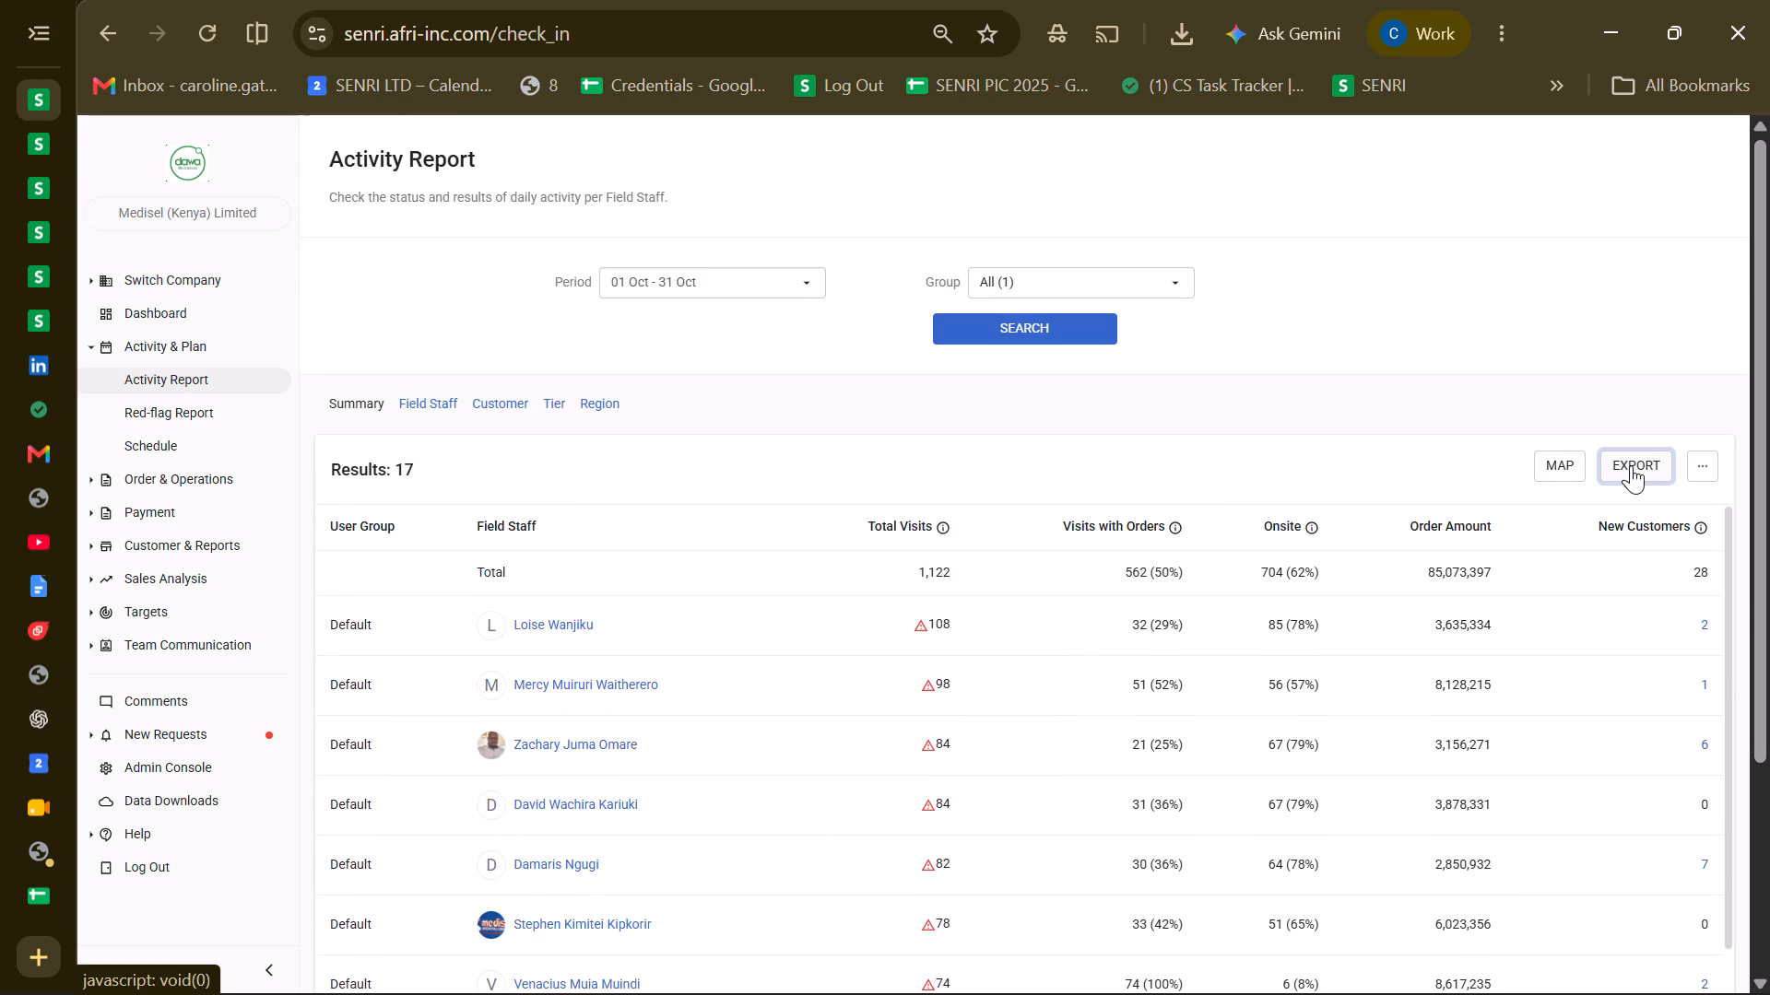
click(956, 123)
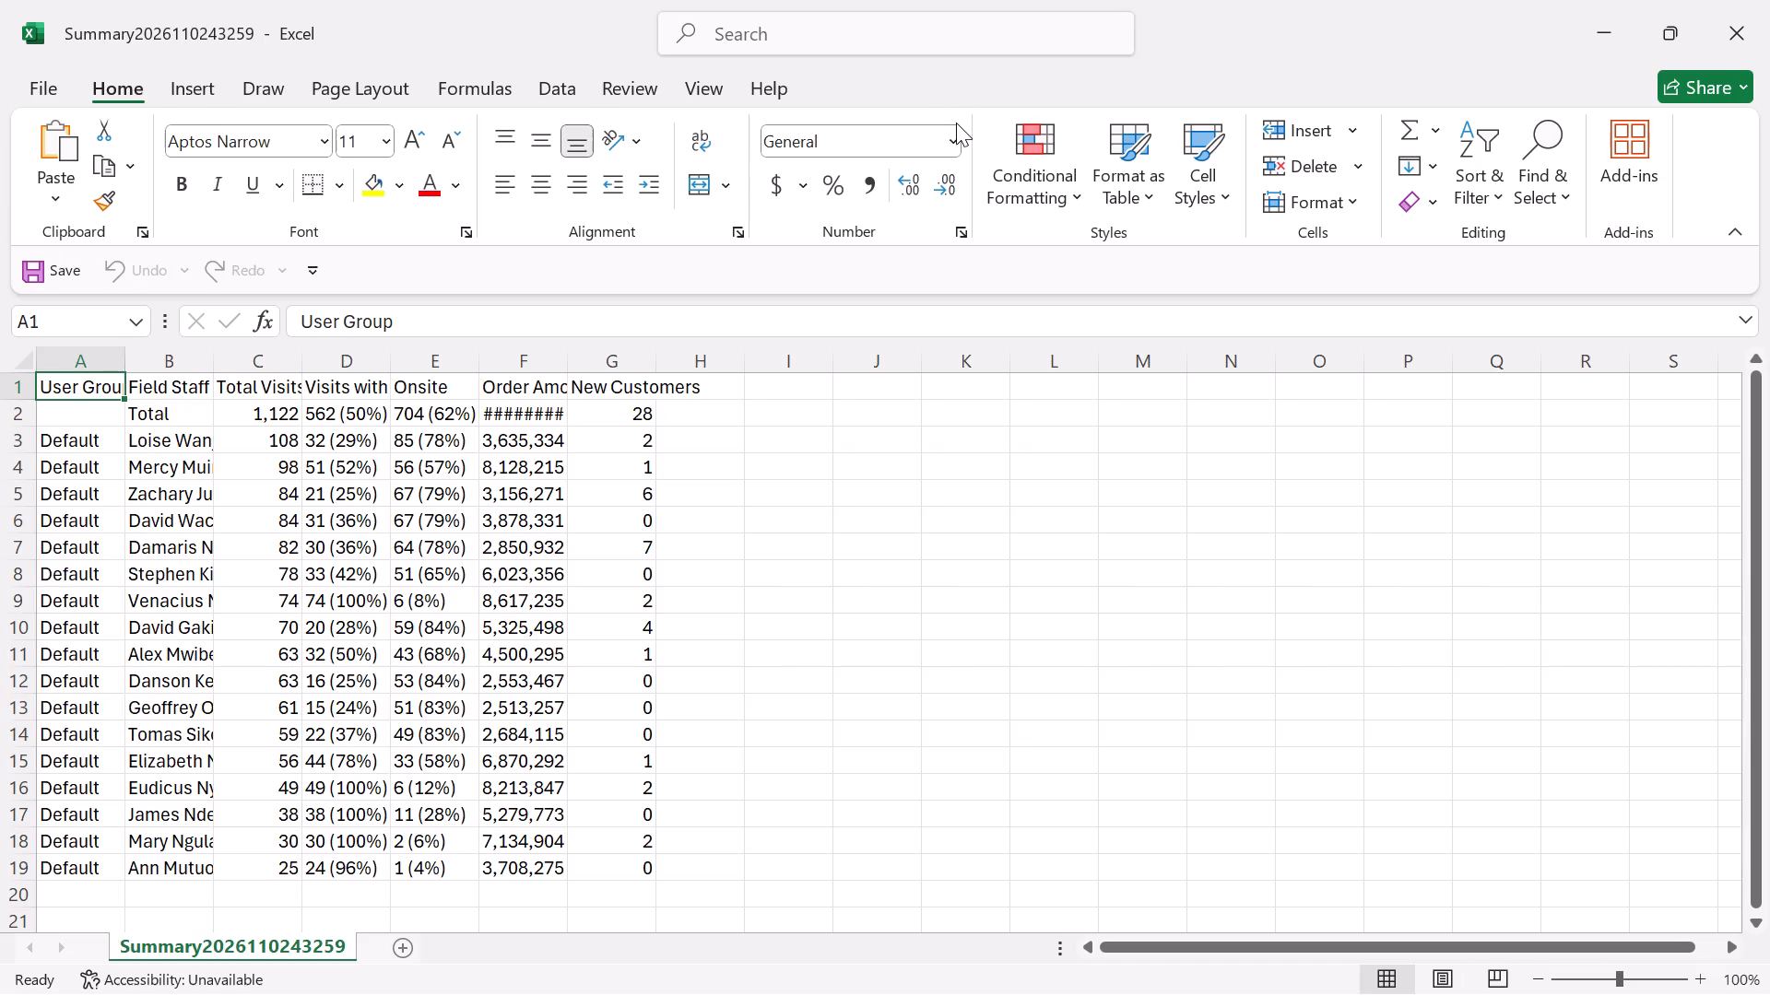
click(844, 509)
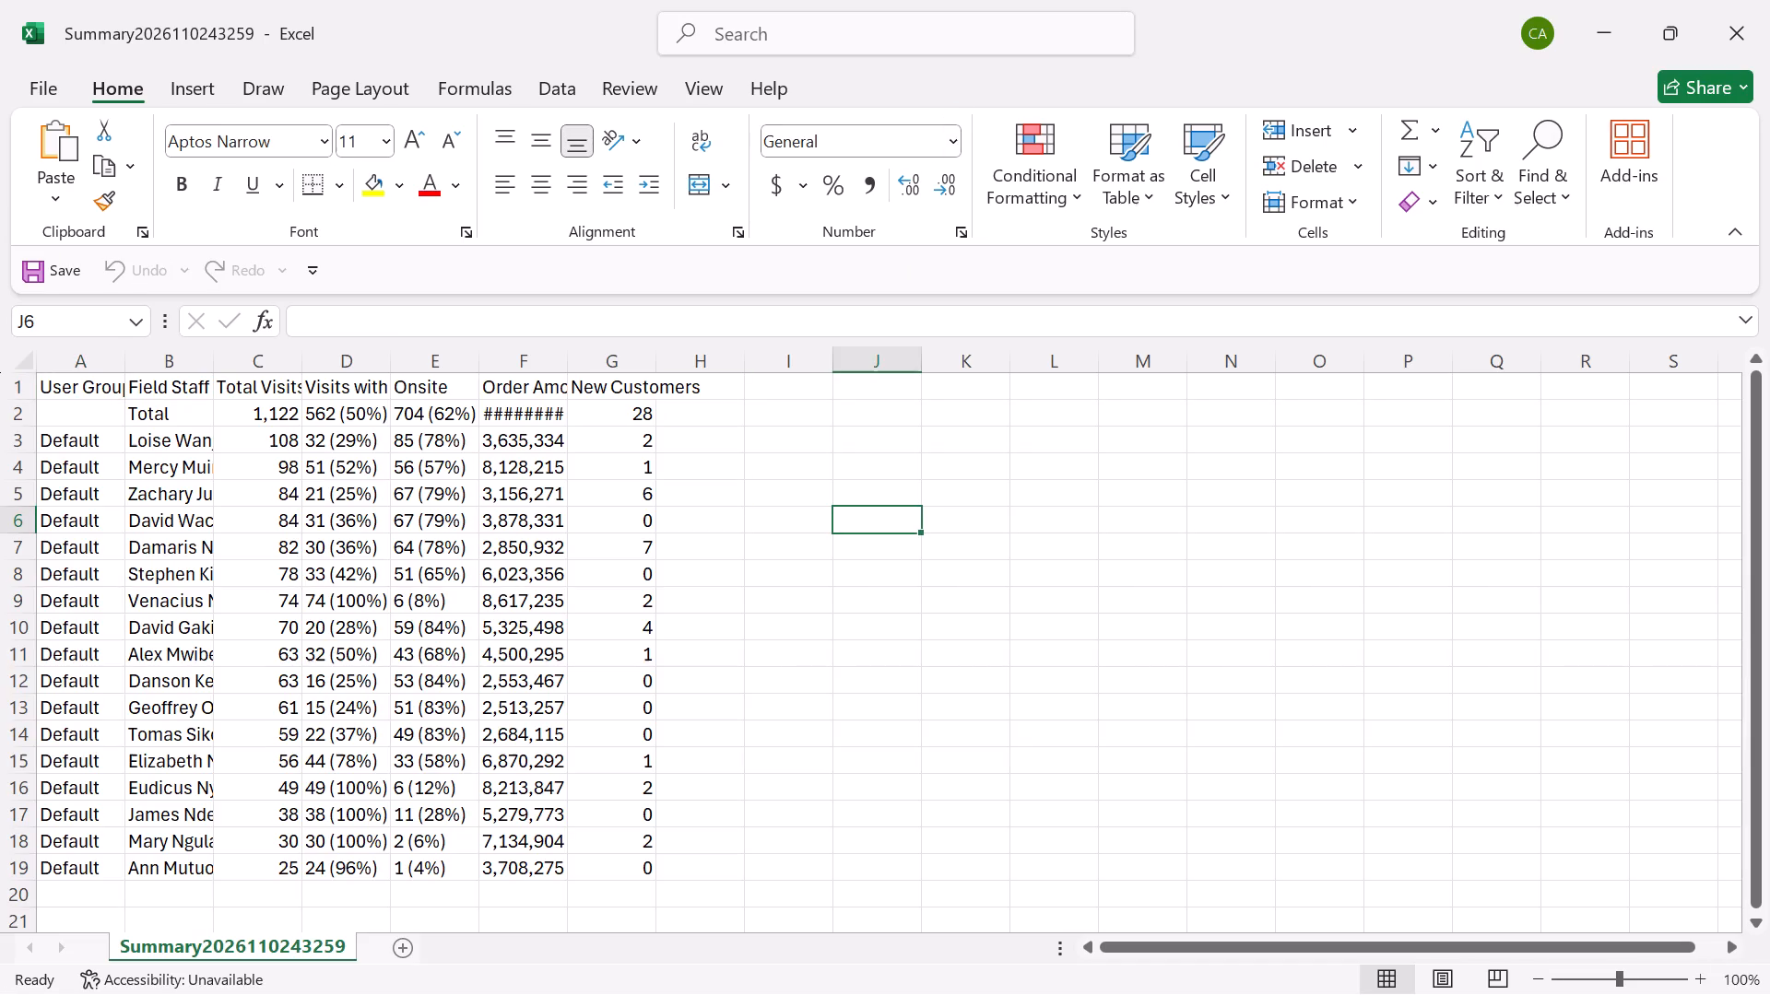
Autofit all column widths in the exported Medisel summary sheet.
drag(27, 368, 127, 360)
double_click(127, 360)
click(270, 510)
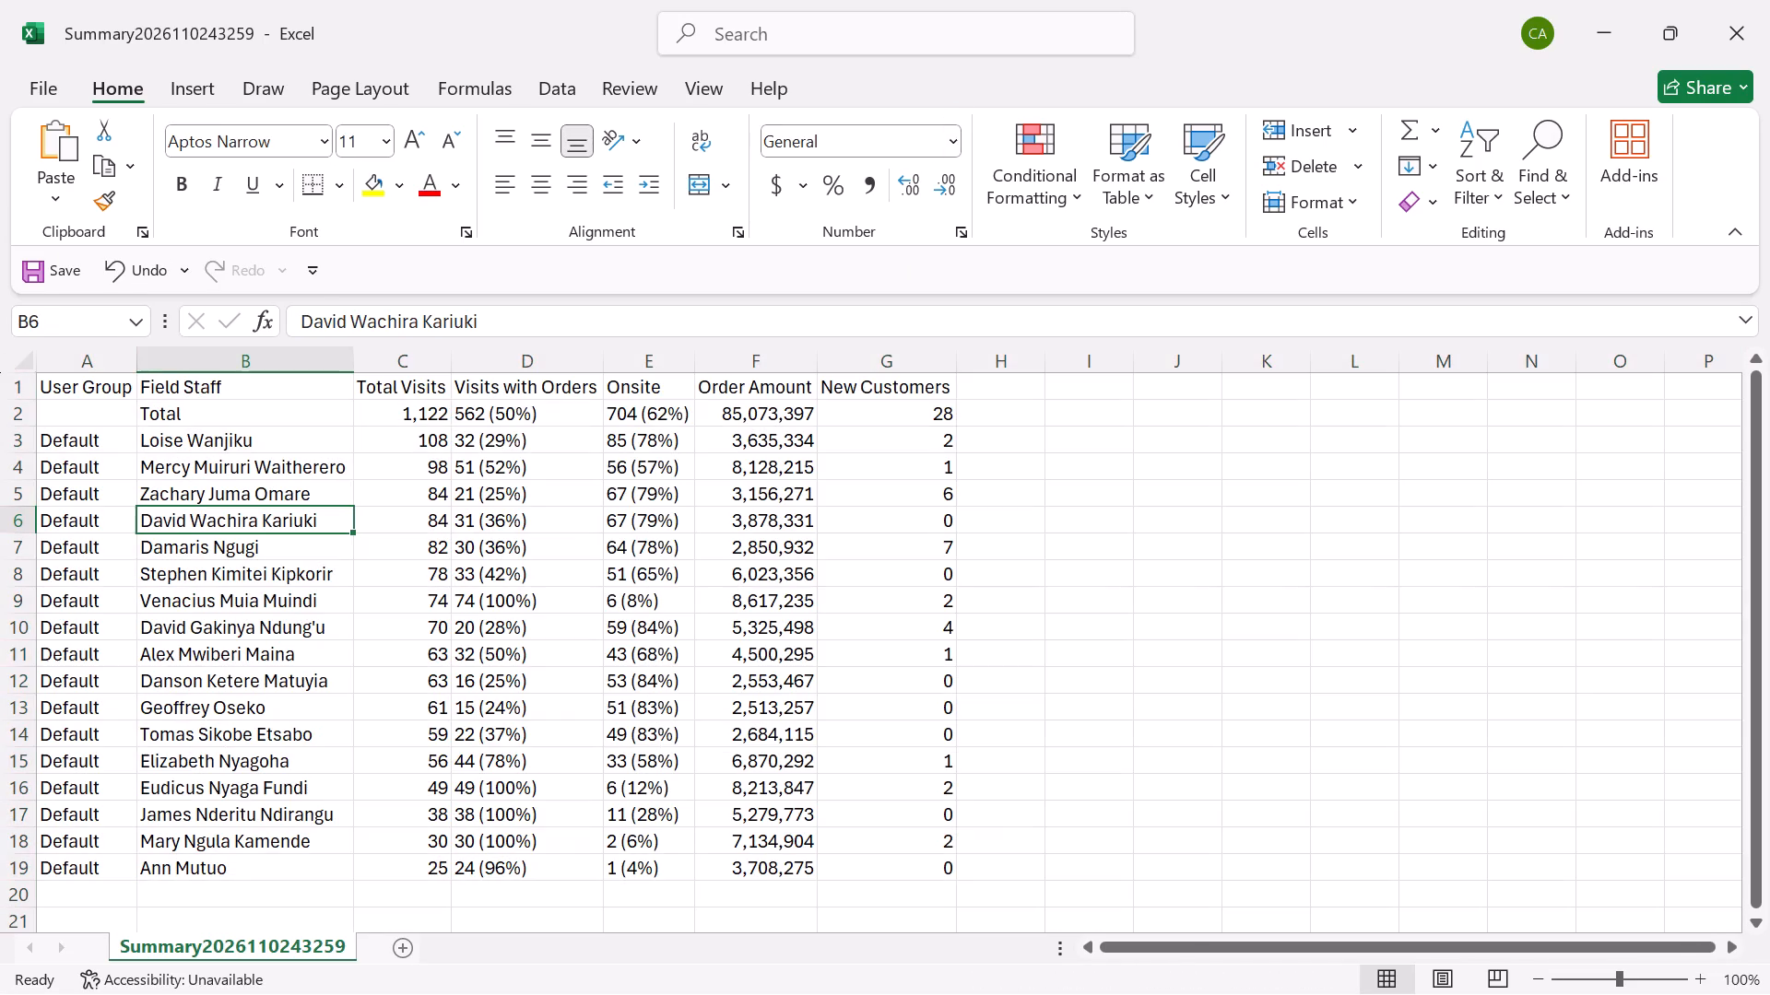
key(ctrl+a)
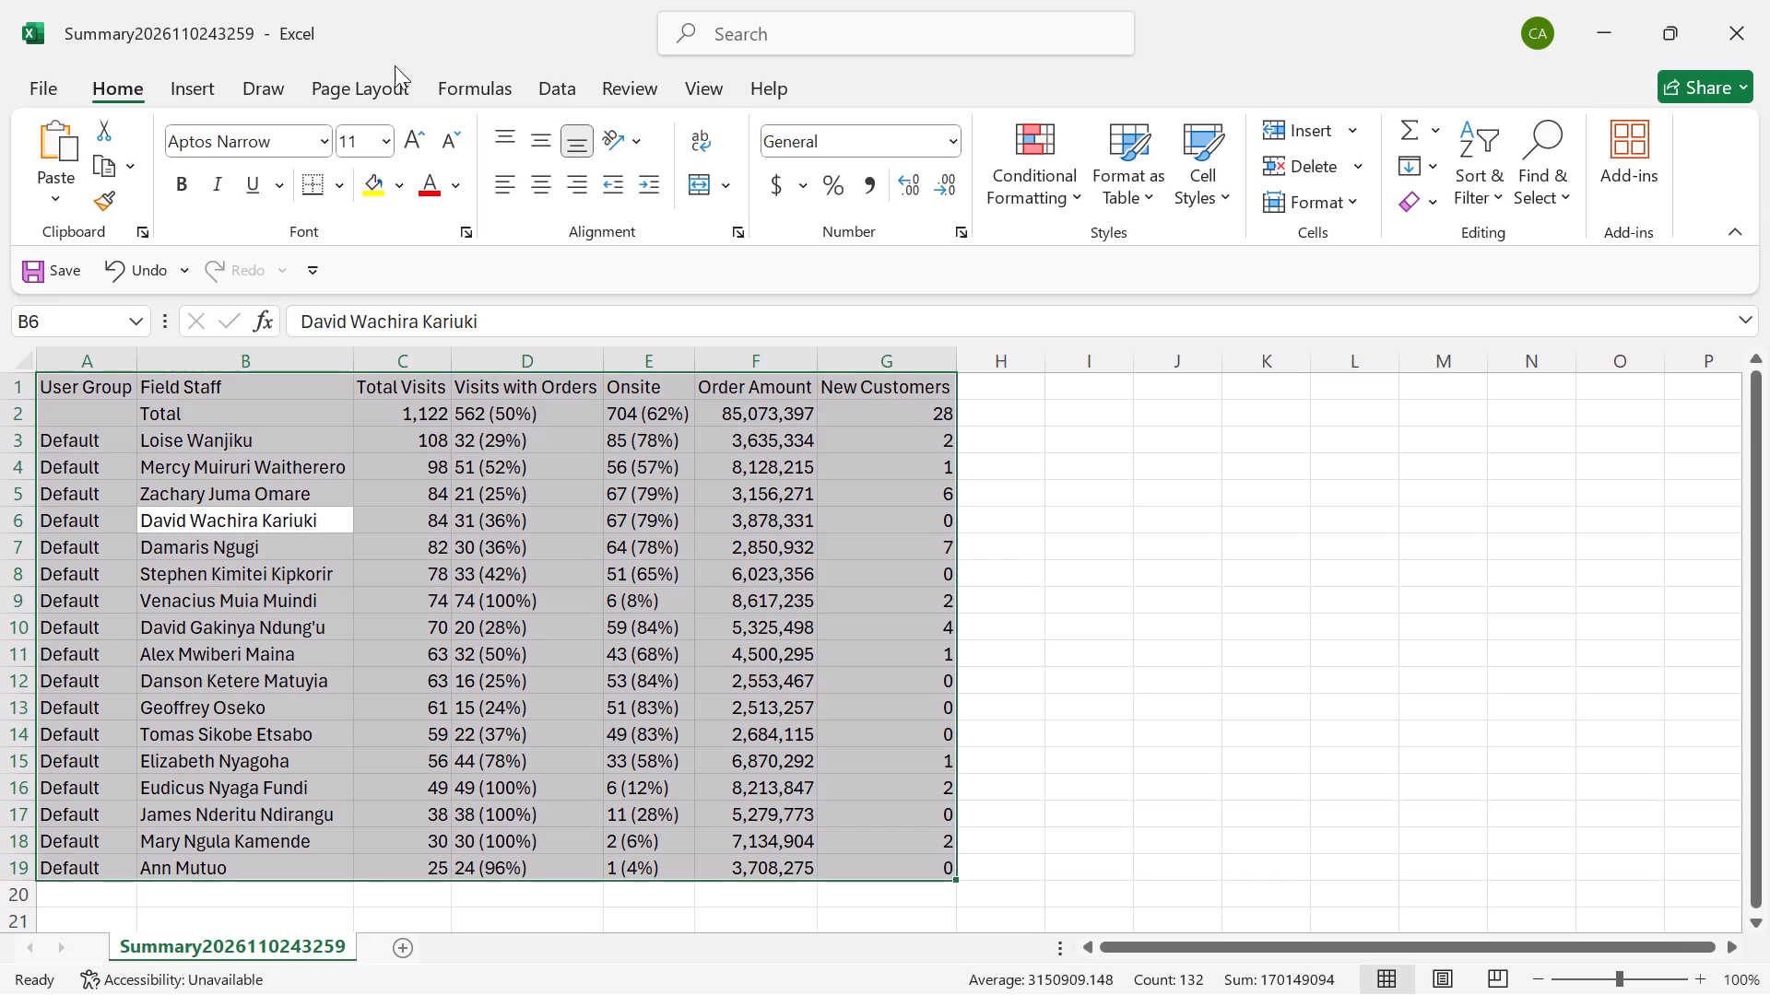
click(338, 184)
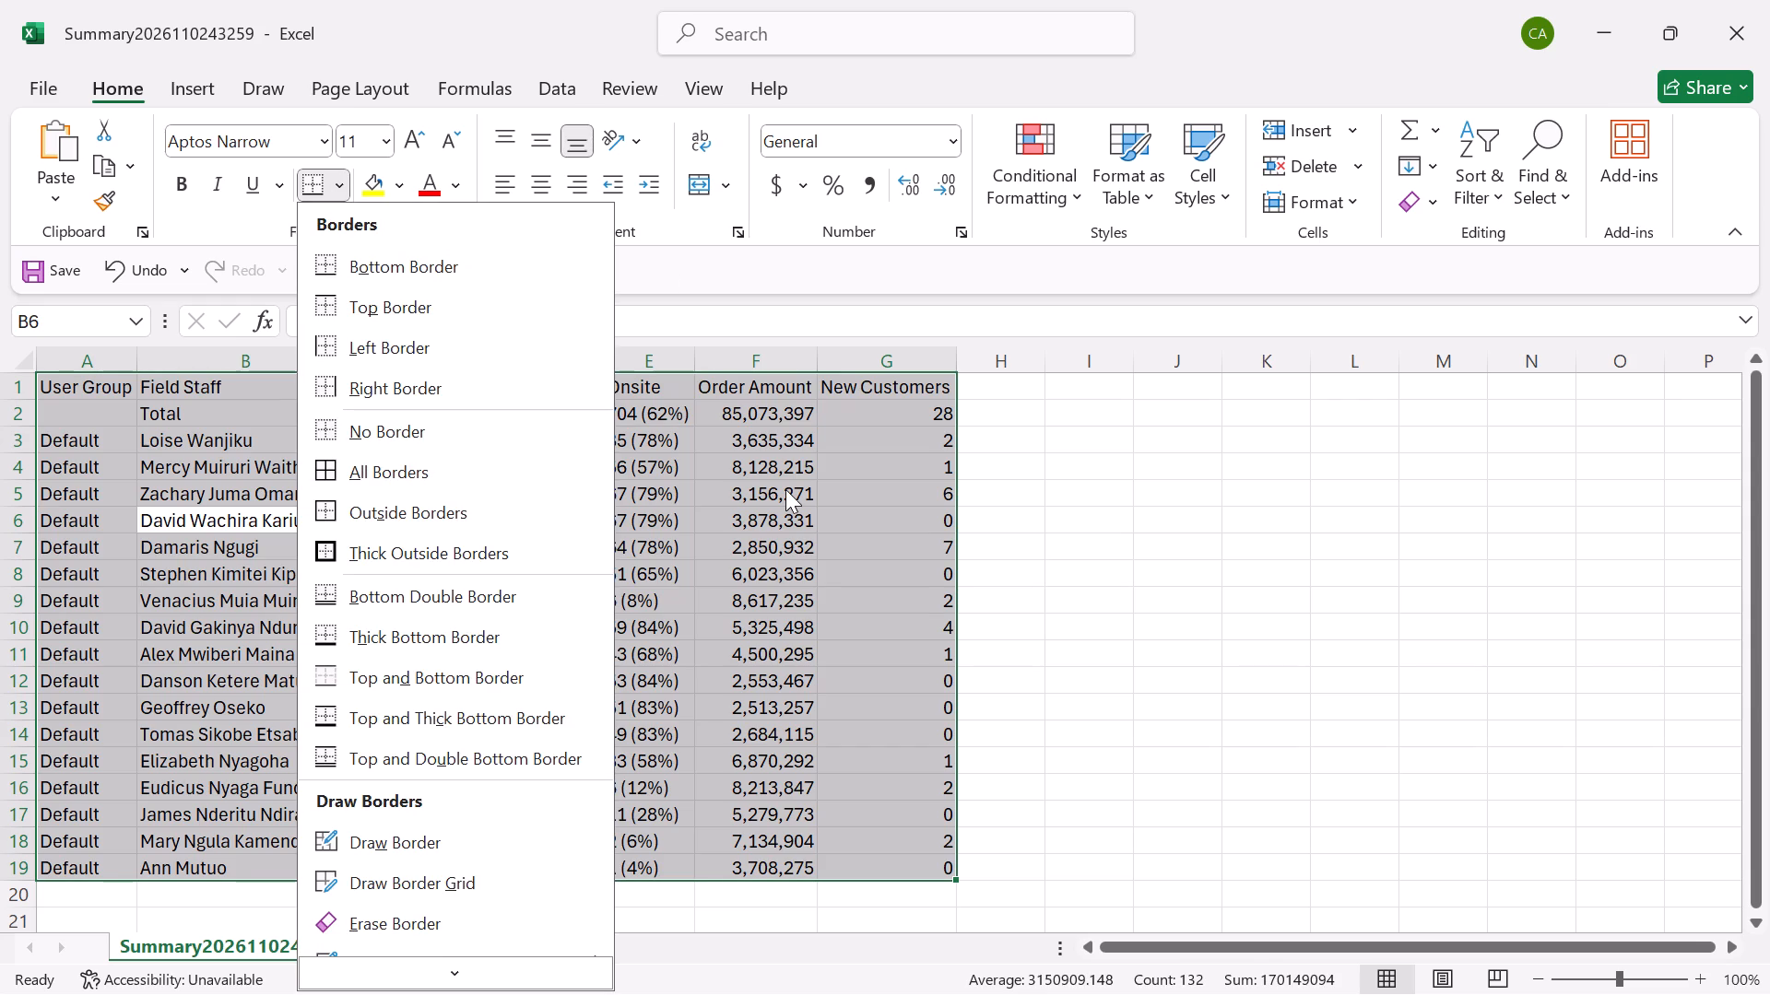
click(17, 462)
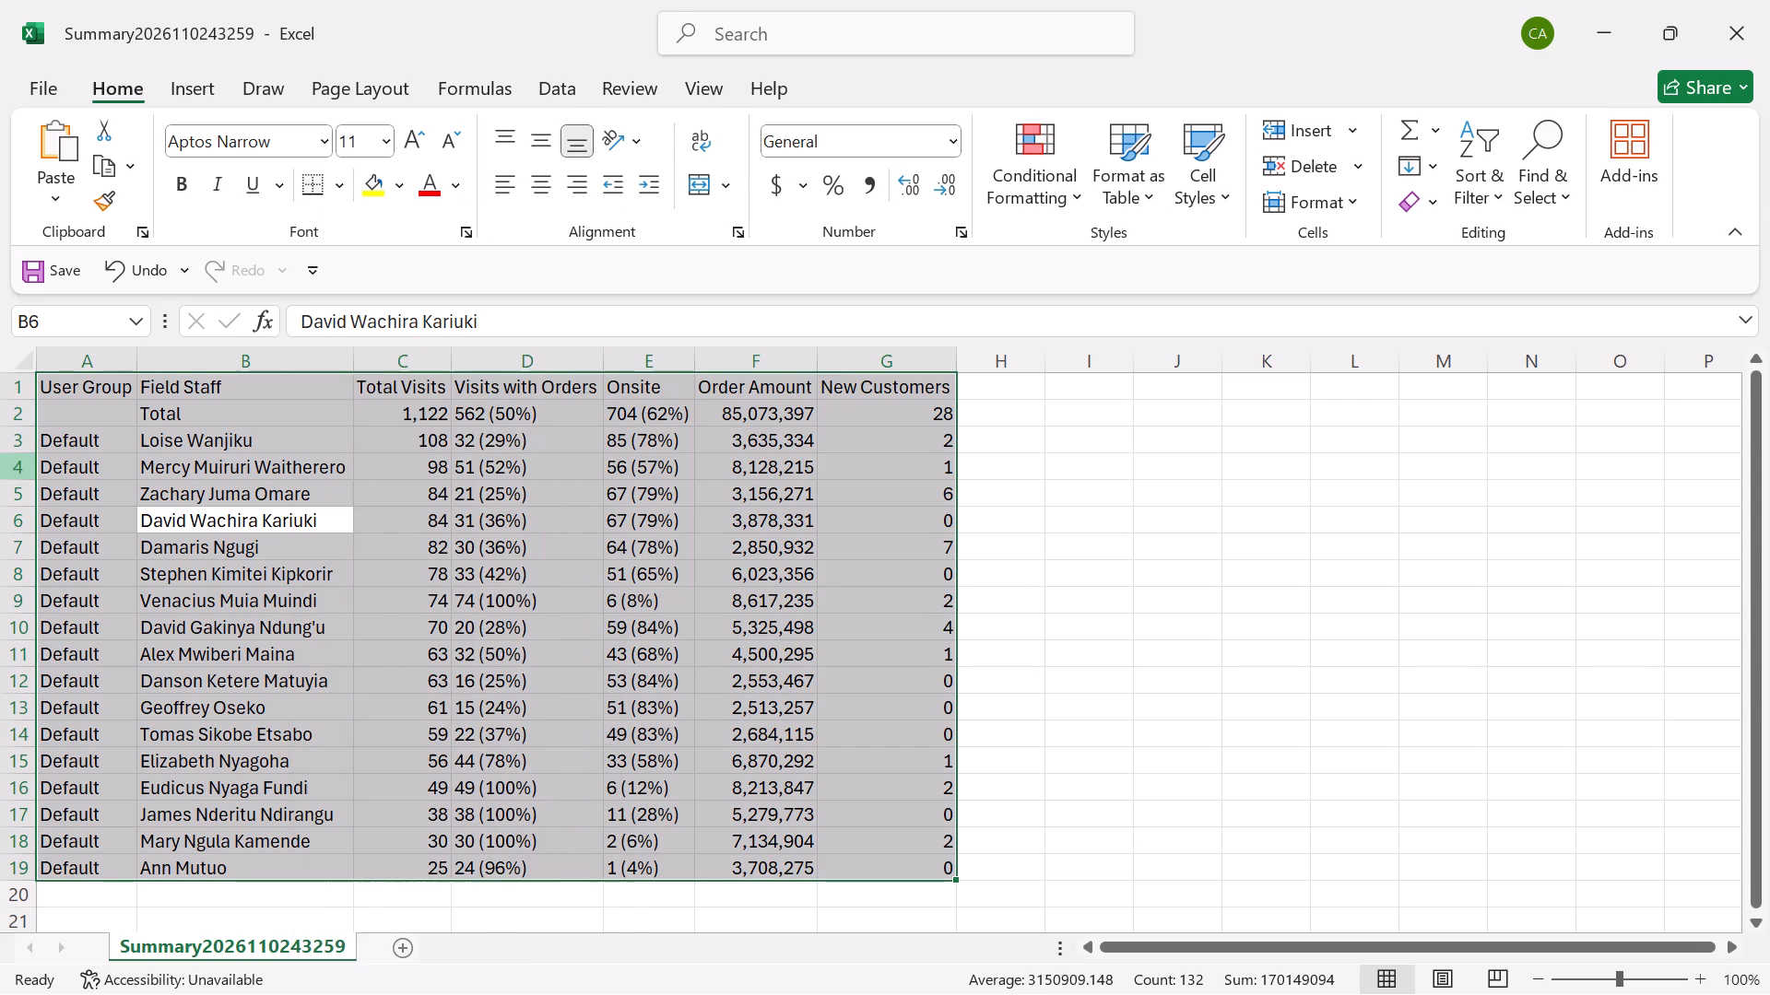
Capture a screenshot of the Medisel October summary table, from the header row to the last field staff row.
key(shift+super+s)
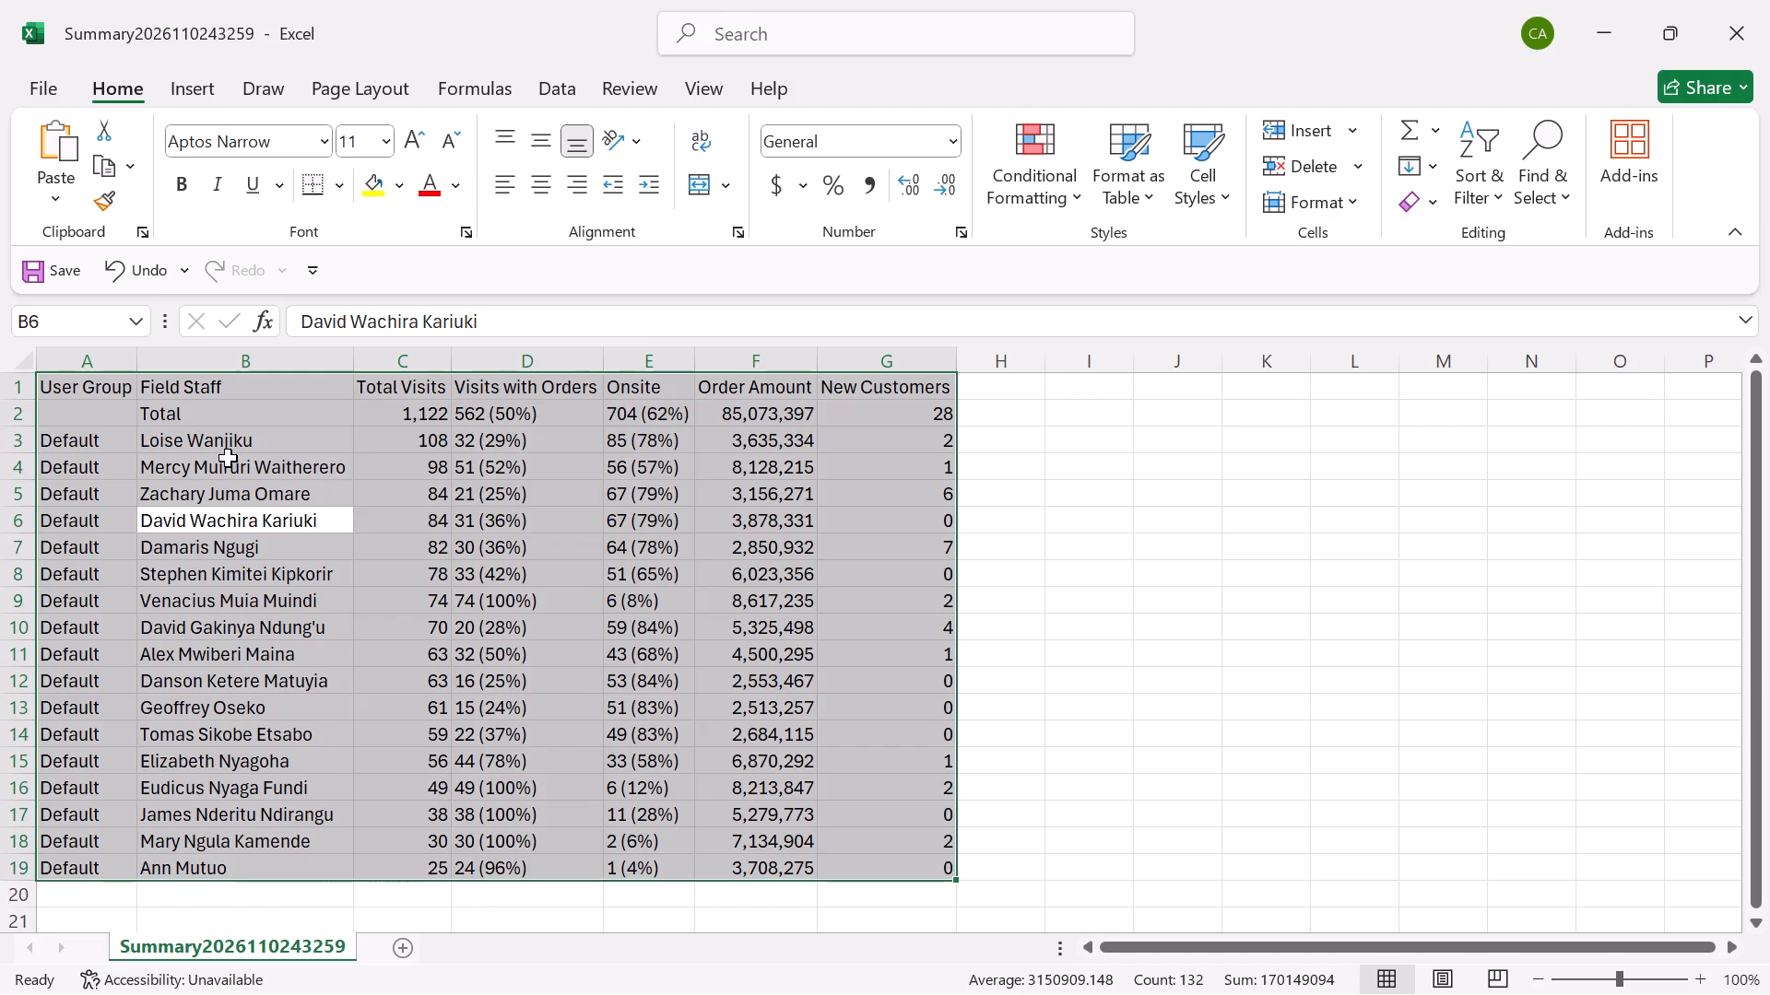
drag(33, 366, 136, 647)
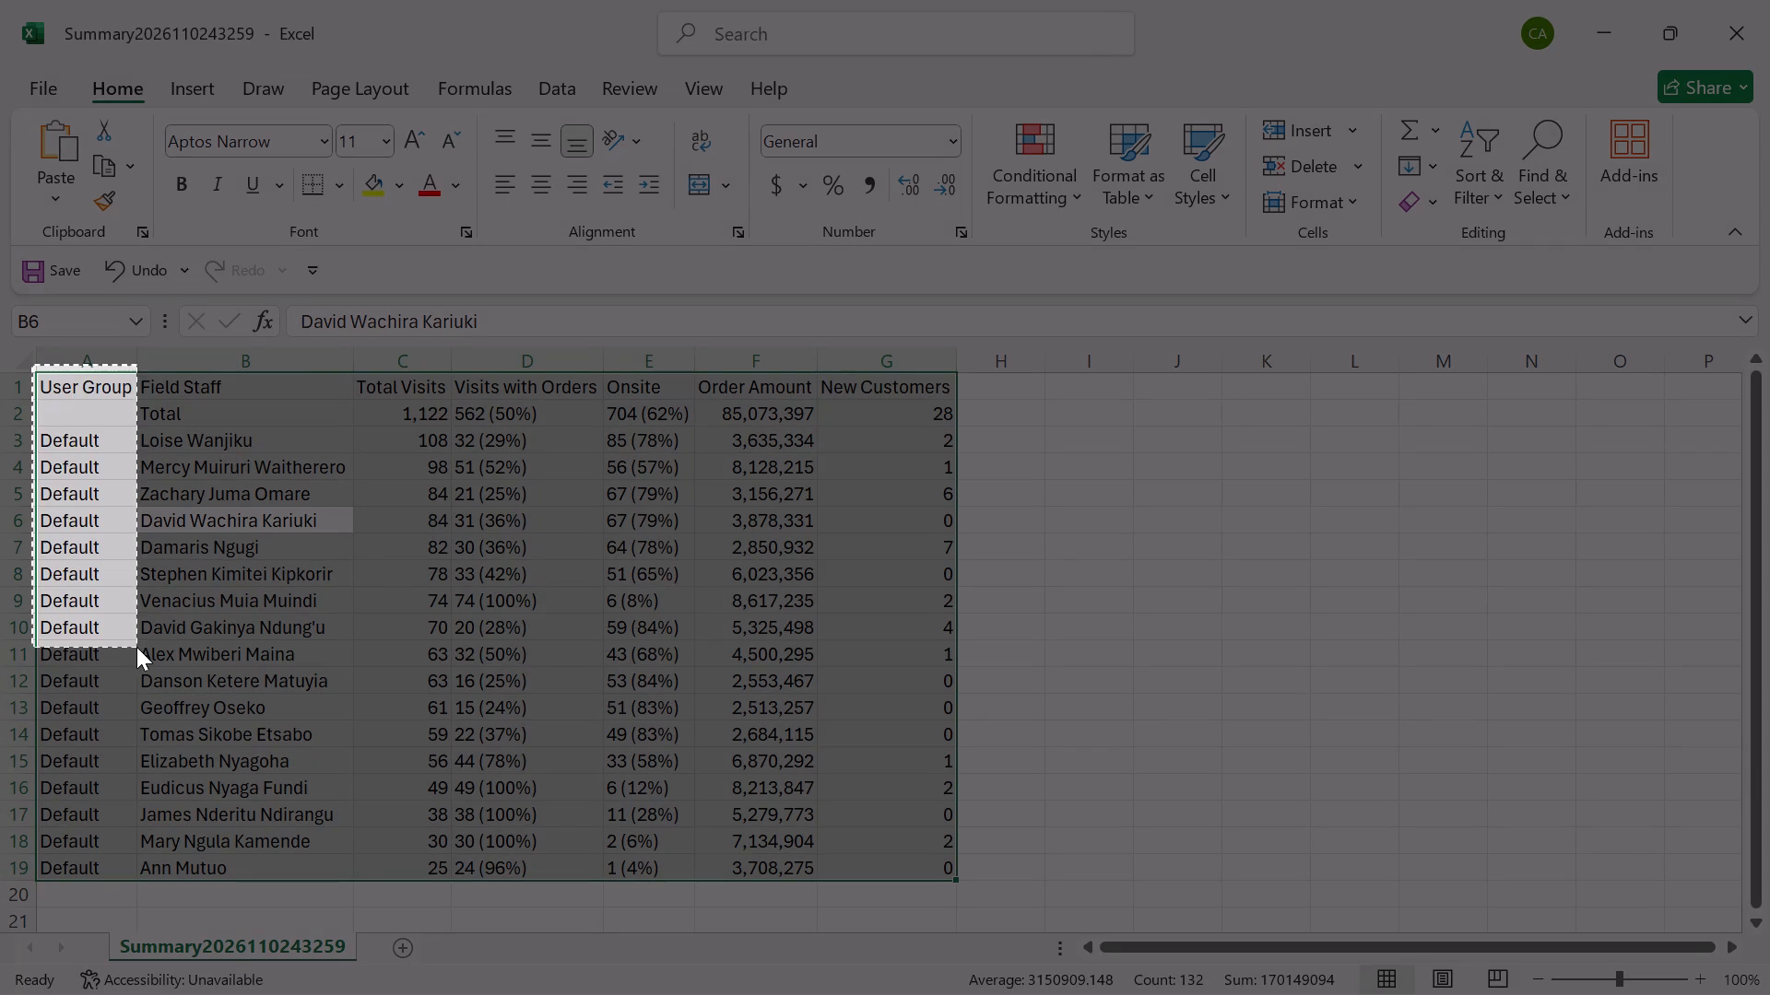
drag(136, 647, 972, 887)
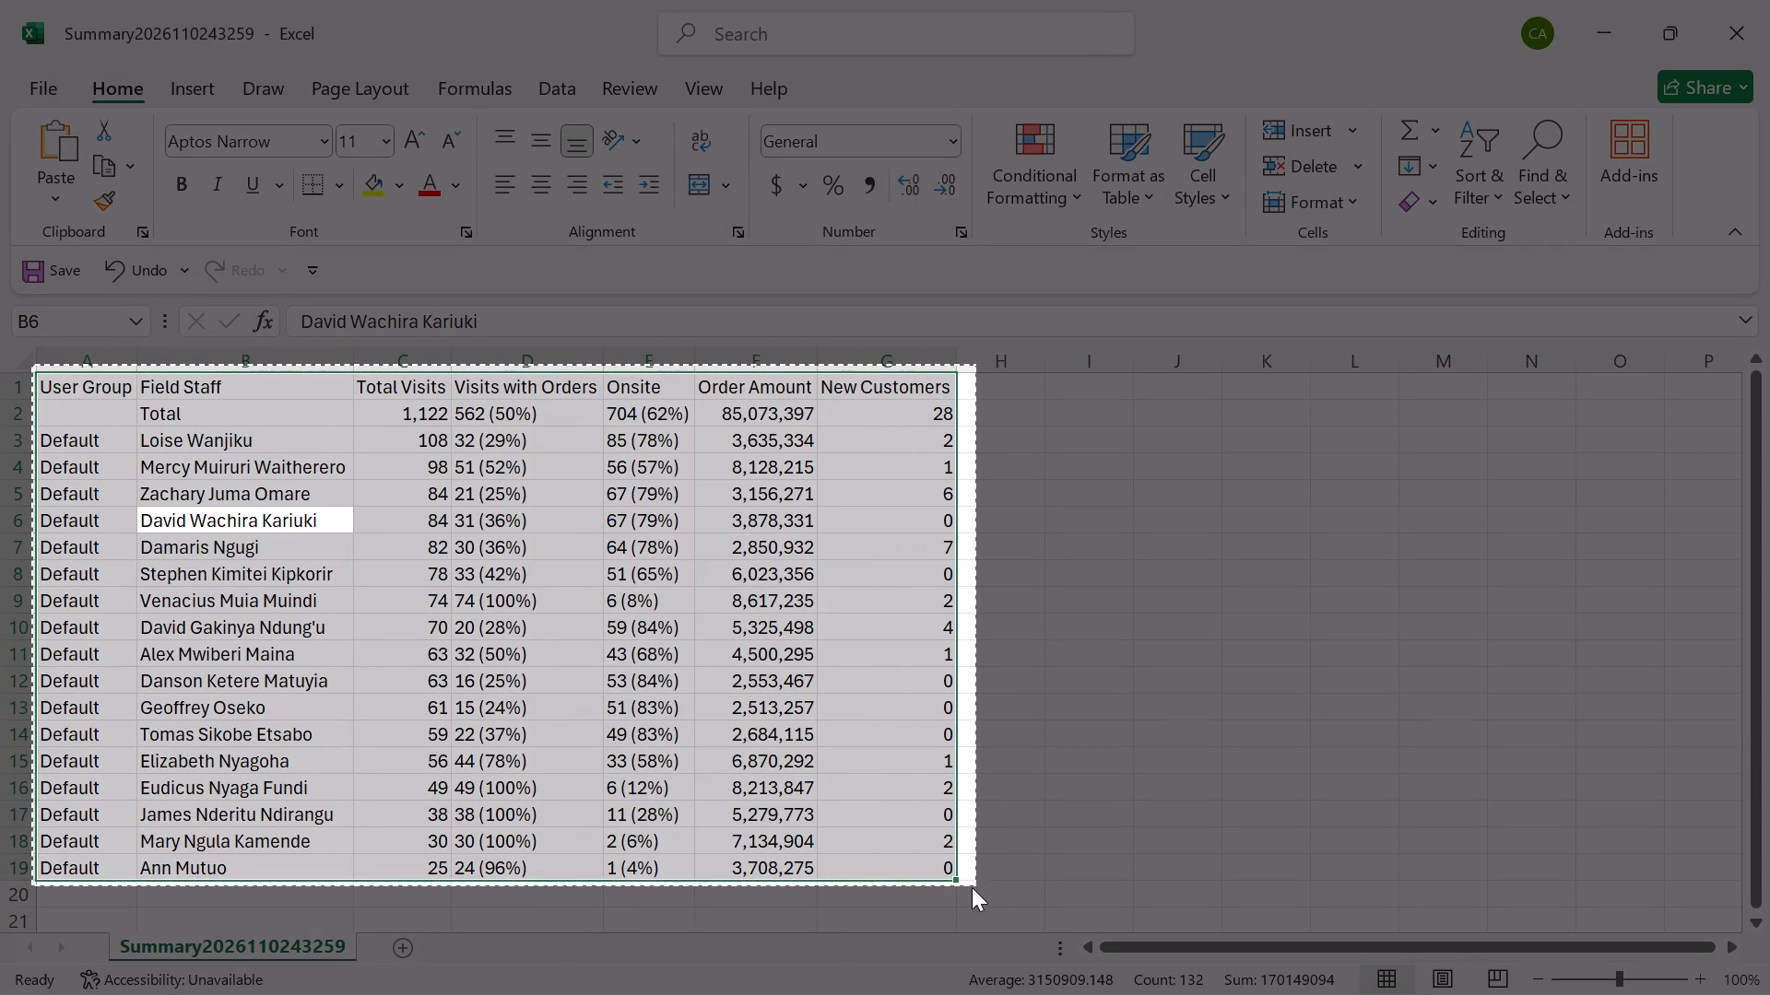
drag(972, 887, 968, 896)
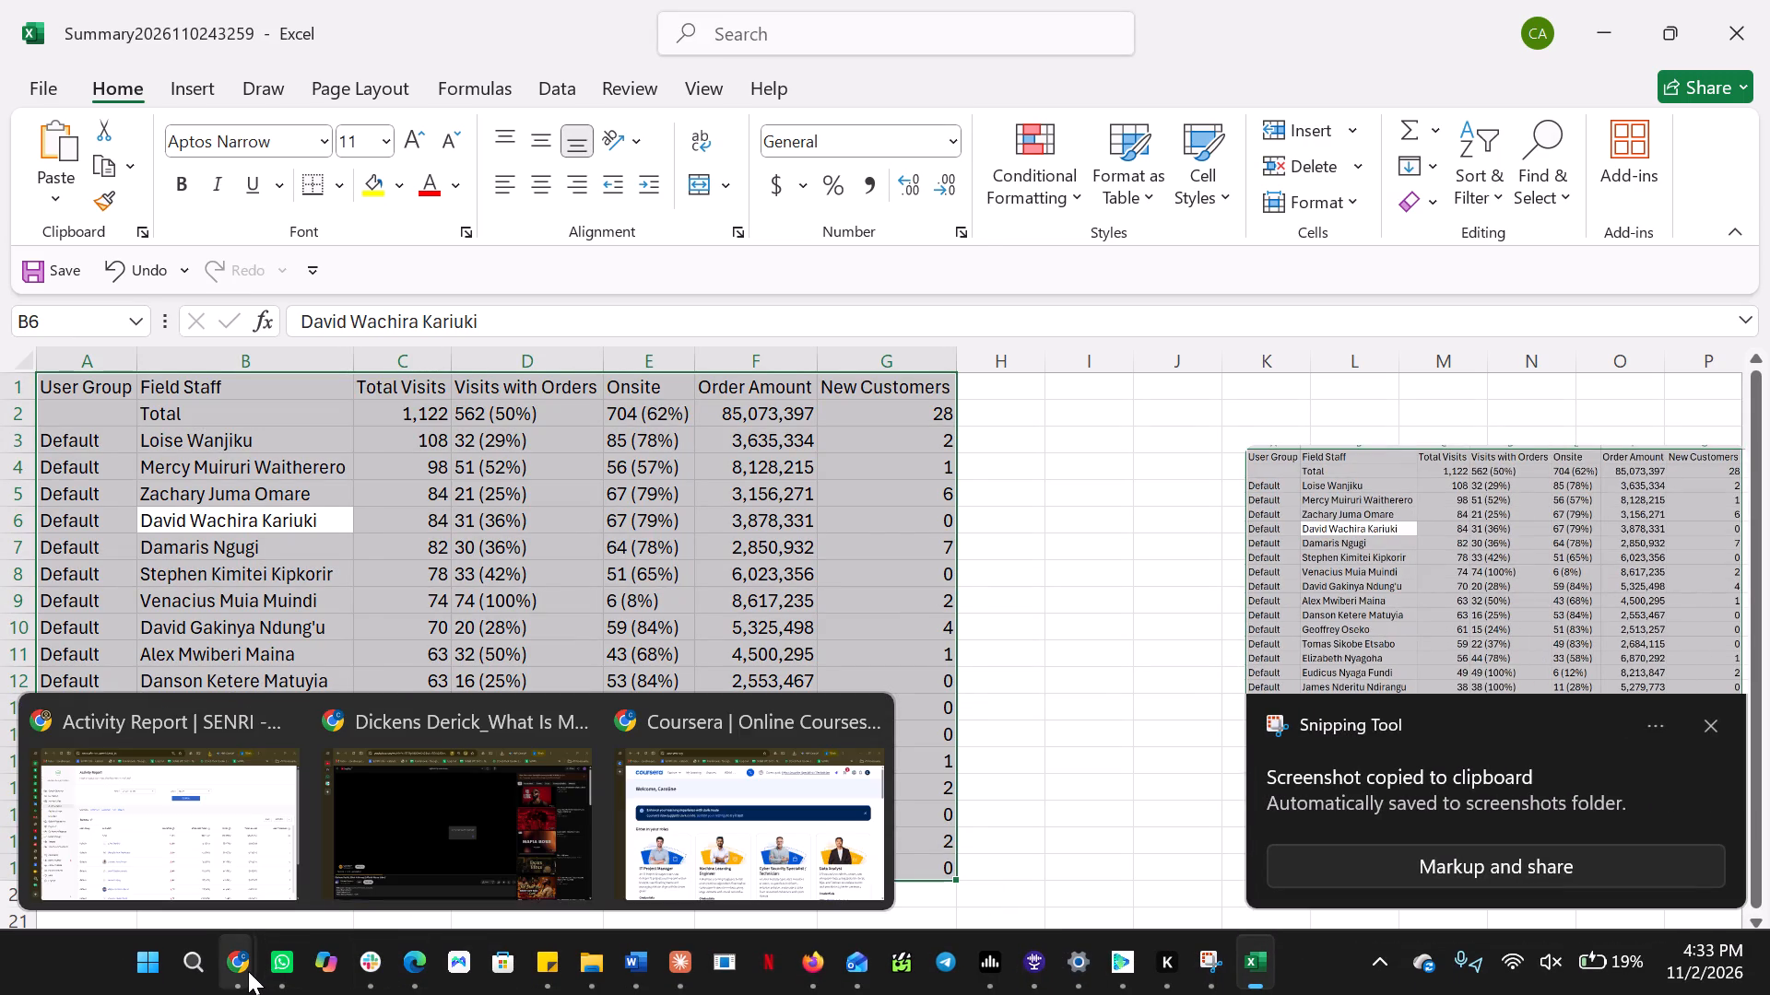
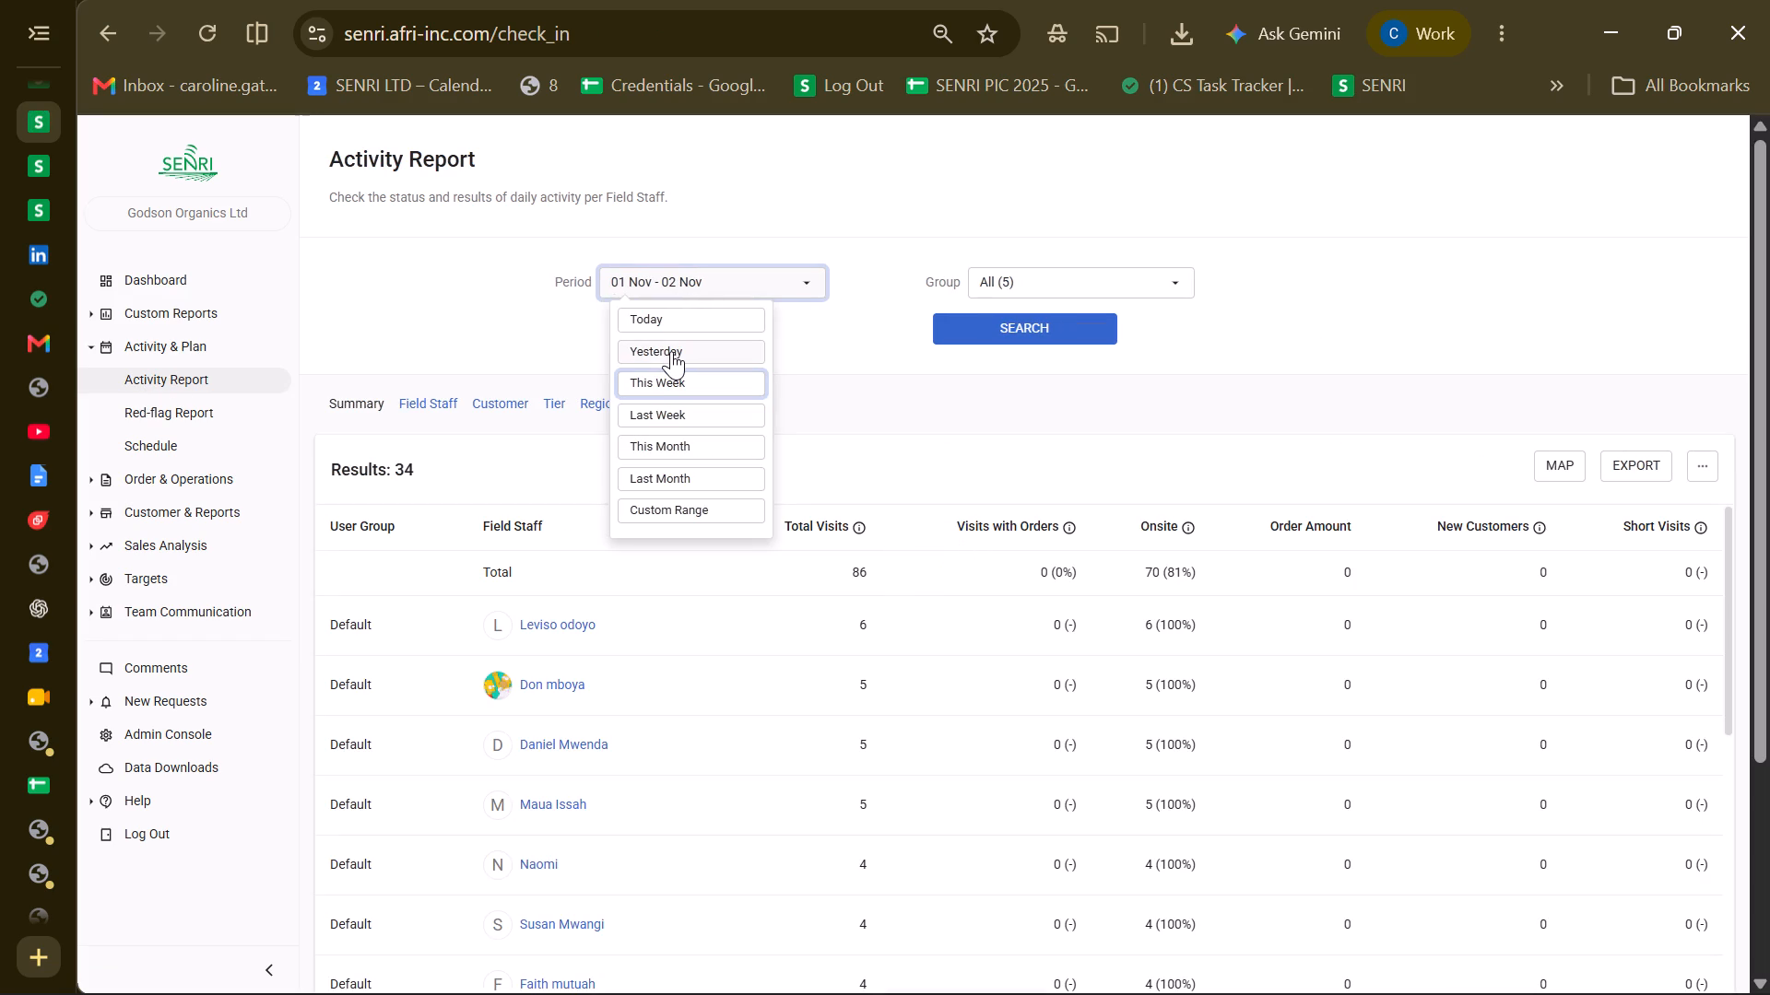
Set the Activity Report period to the custom range 30 Oct - 30 Oct and run the search.
click(681, 510)
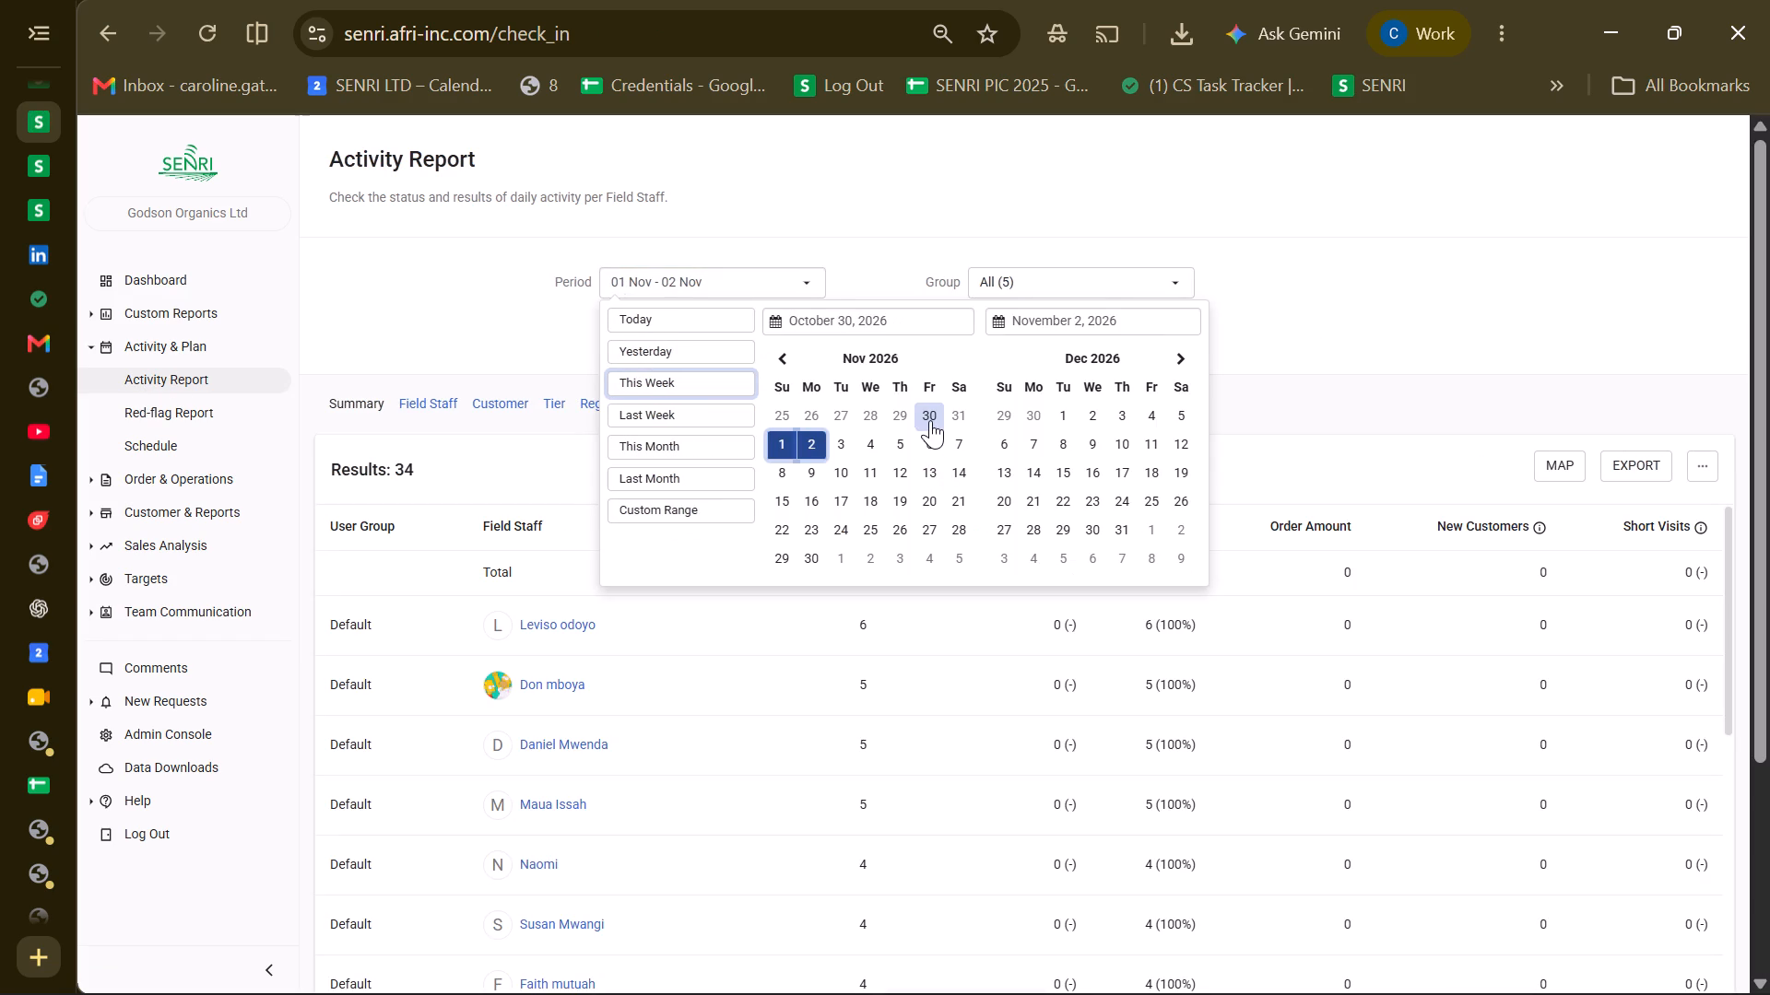
click(929, 420)
click(919, 533)
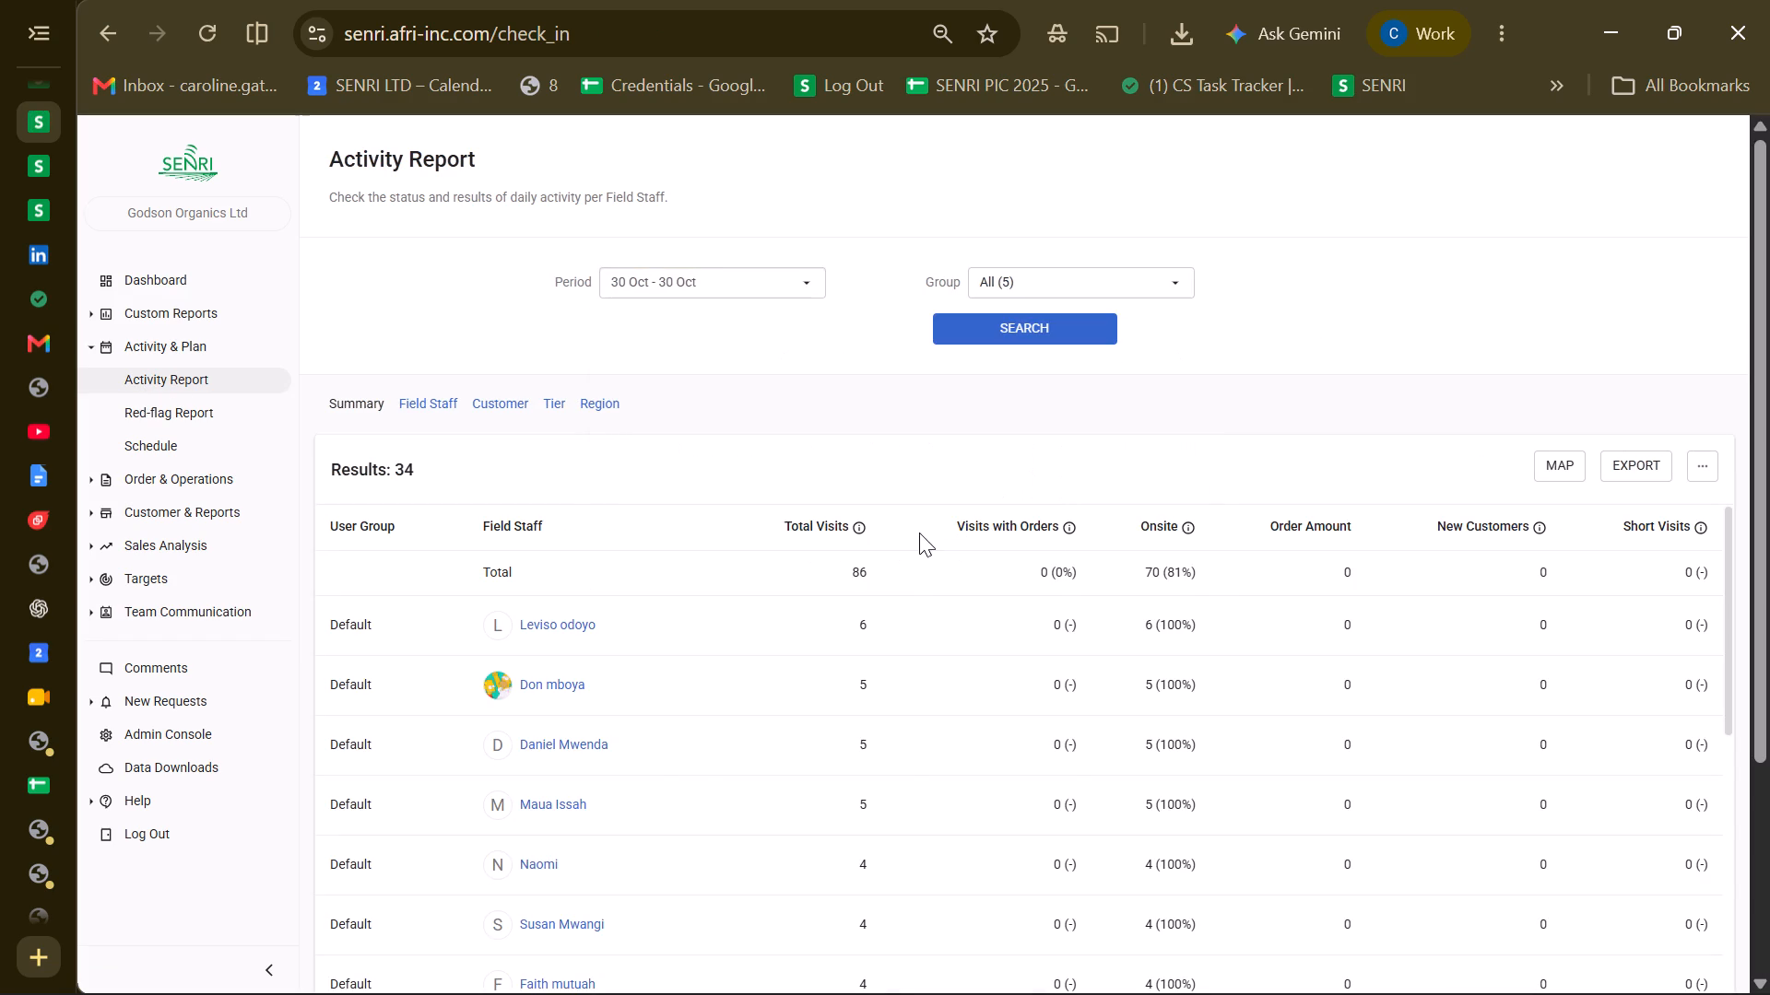
click(1003, 336)
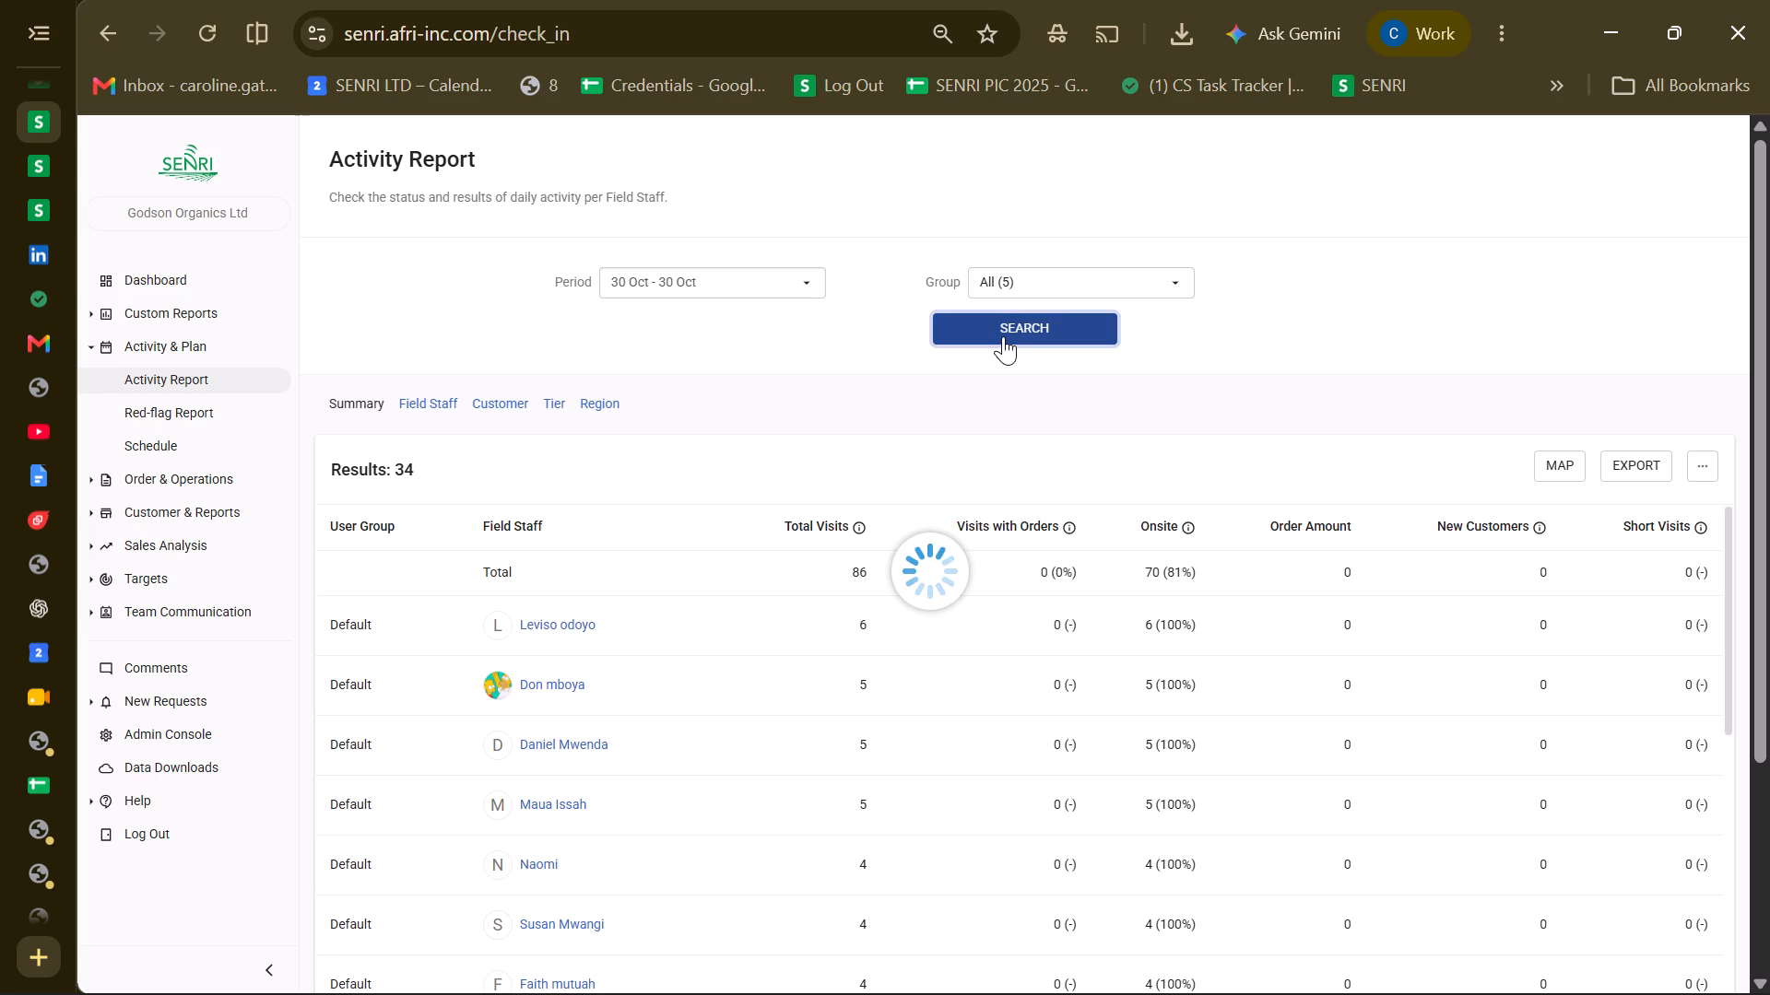
click(1003, 336)
triple_click(1003, 336)
triple_click(1003, 336)
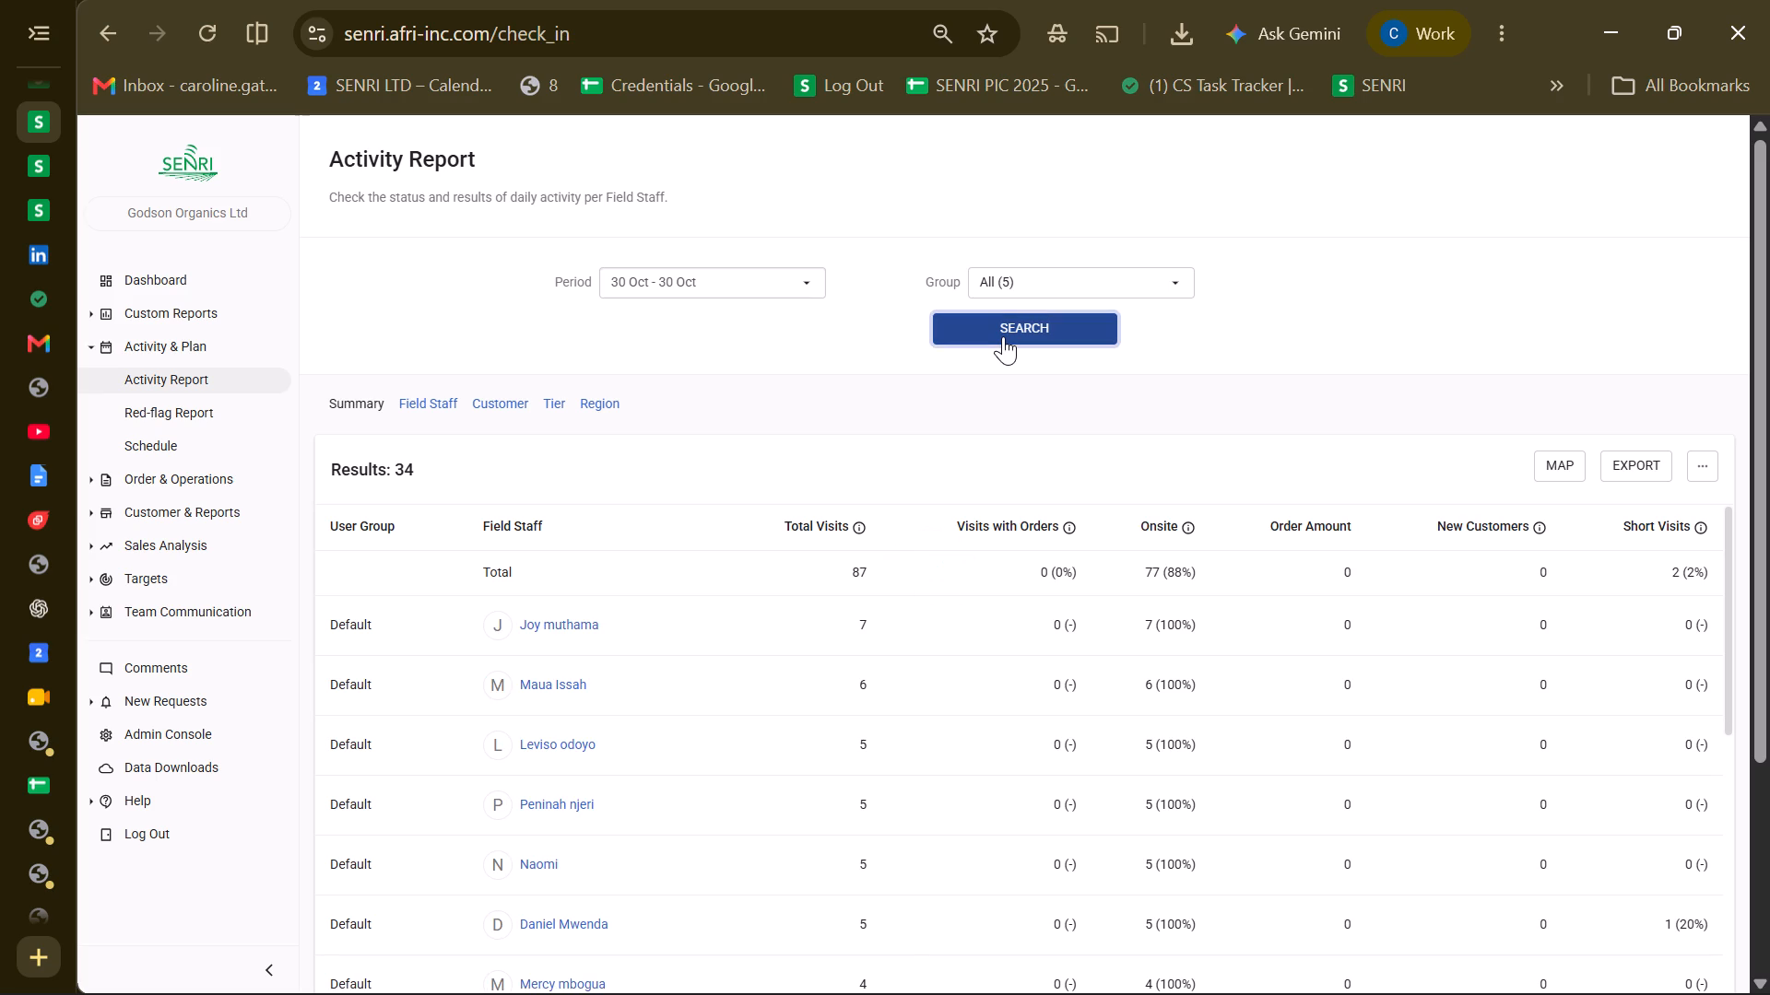
triple_click(1003, 336)
click(1003, 336)
double_click(1003, 336)
scroll(1012, 723, down, 1)
Export the 30 October activity summary and open the downloaded CSV in Excel.
click(1649, 474)
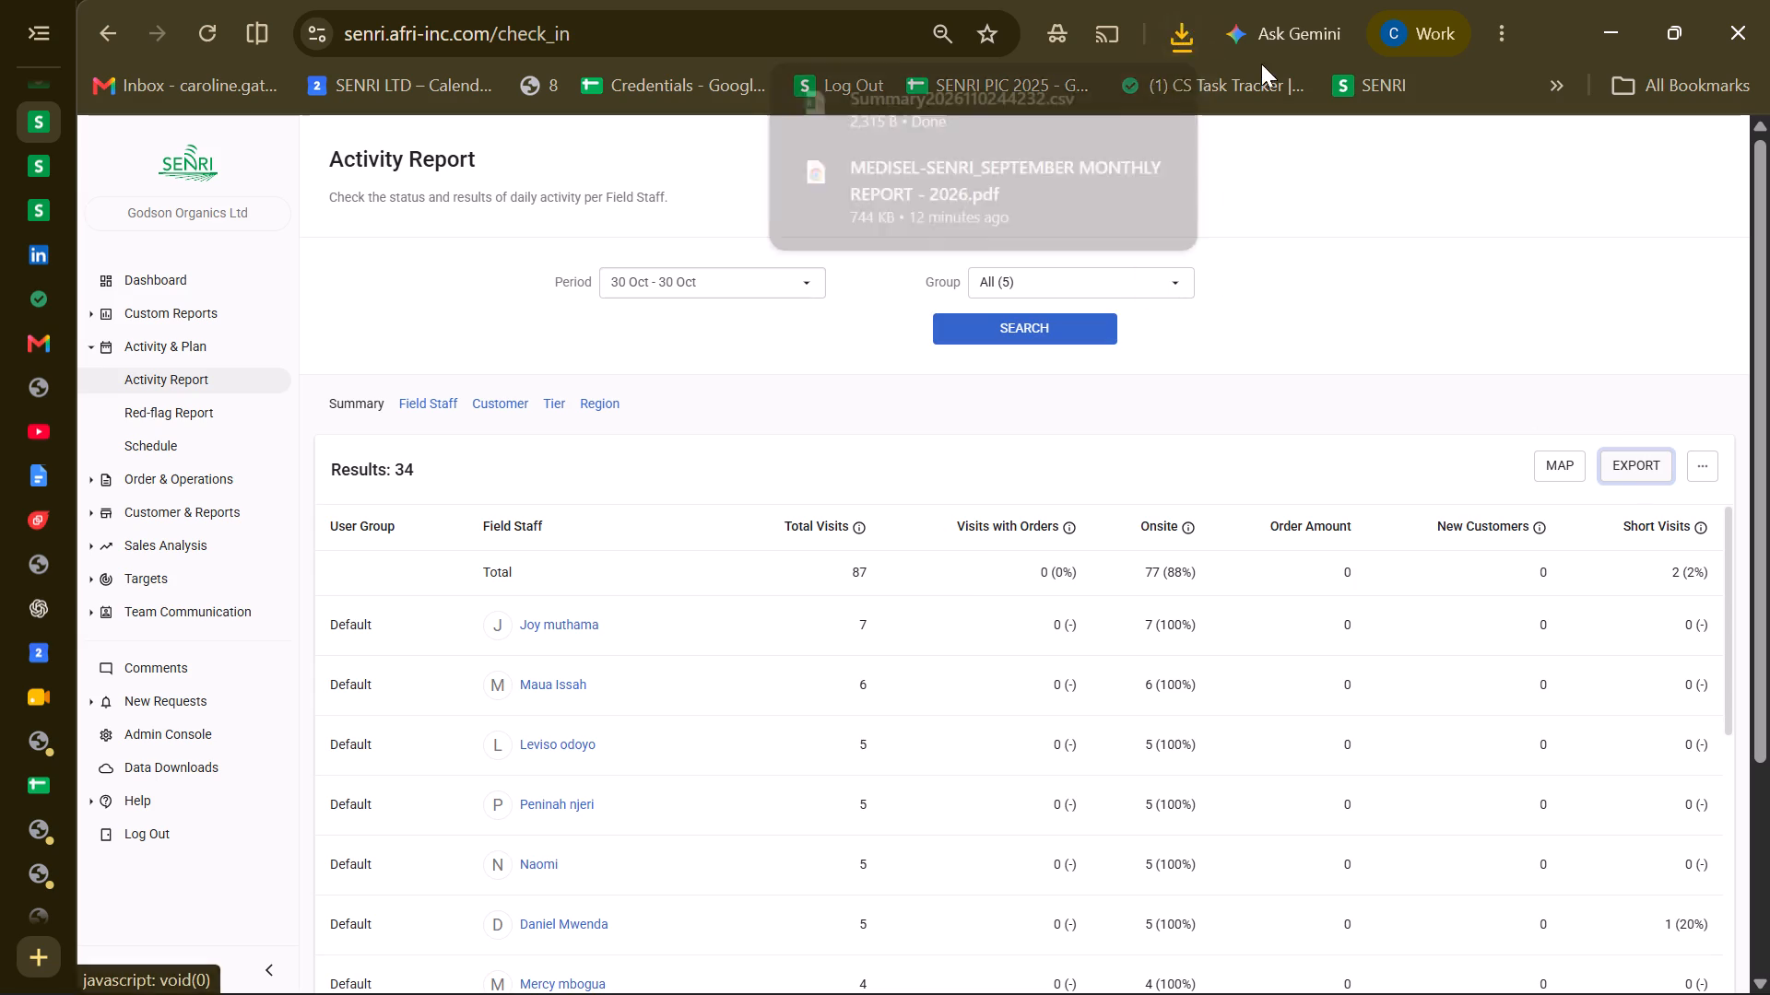
click(930, 89)
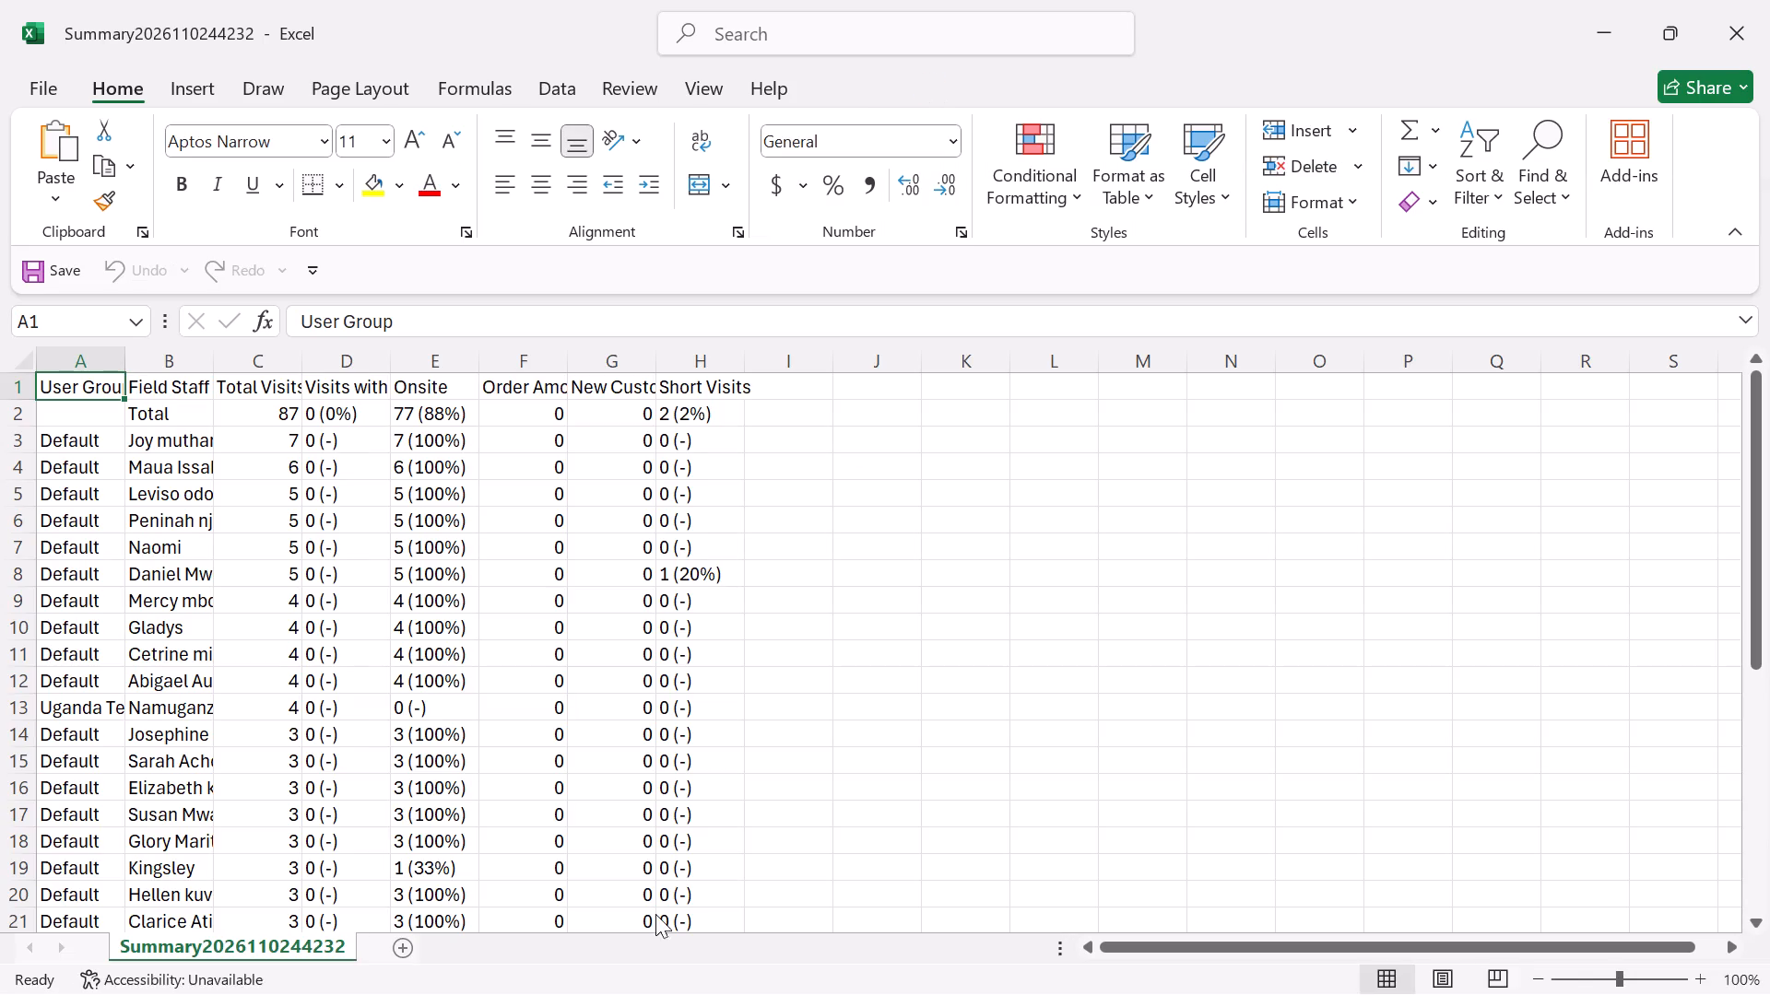
Return to the Activity Report in Chrome, export the attendance data and open the downloaded file in Excel.
click(190, 887)
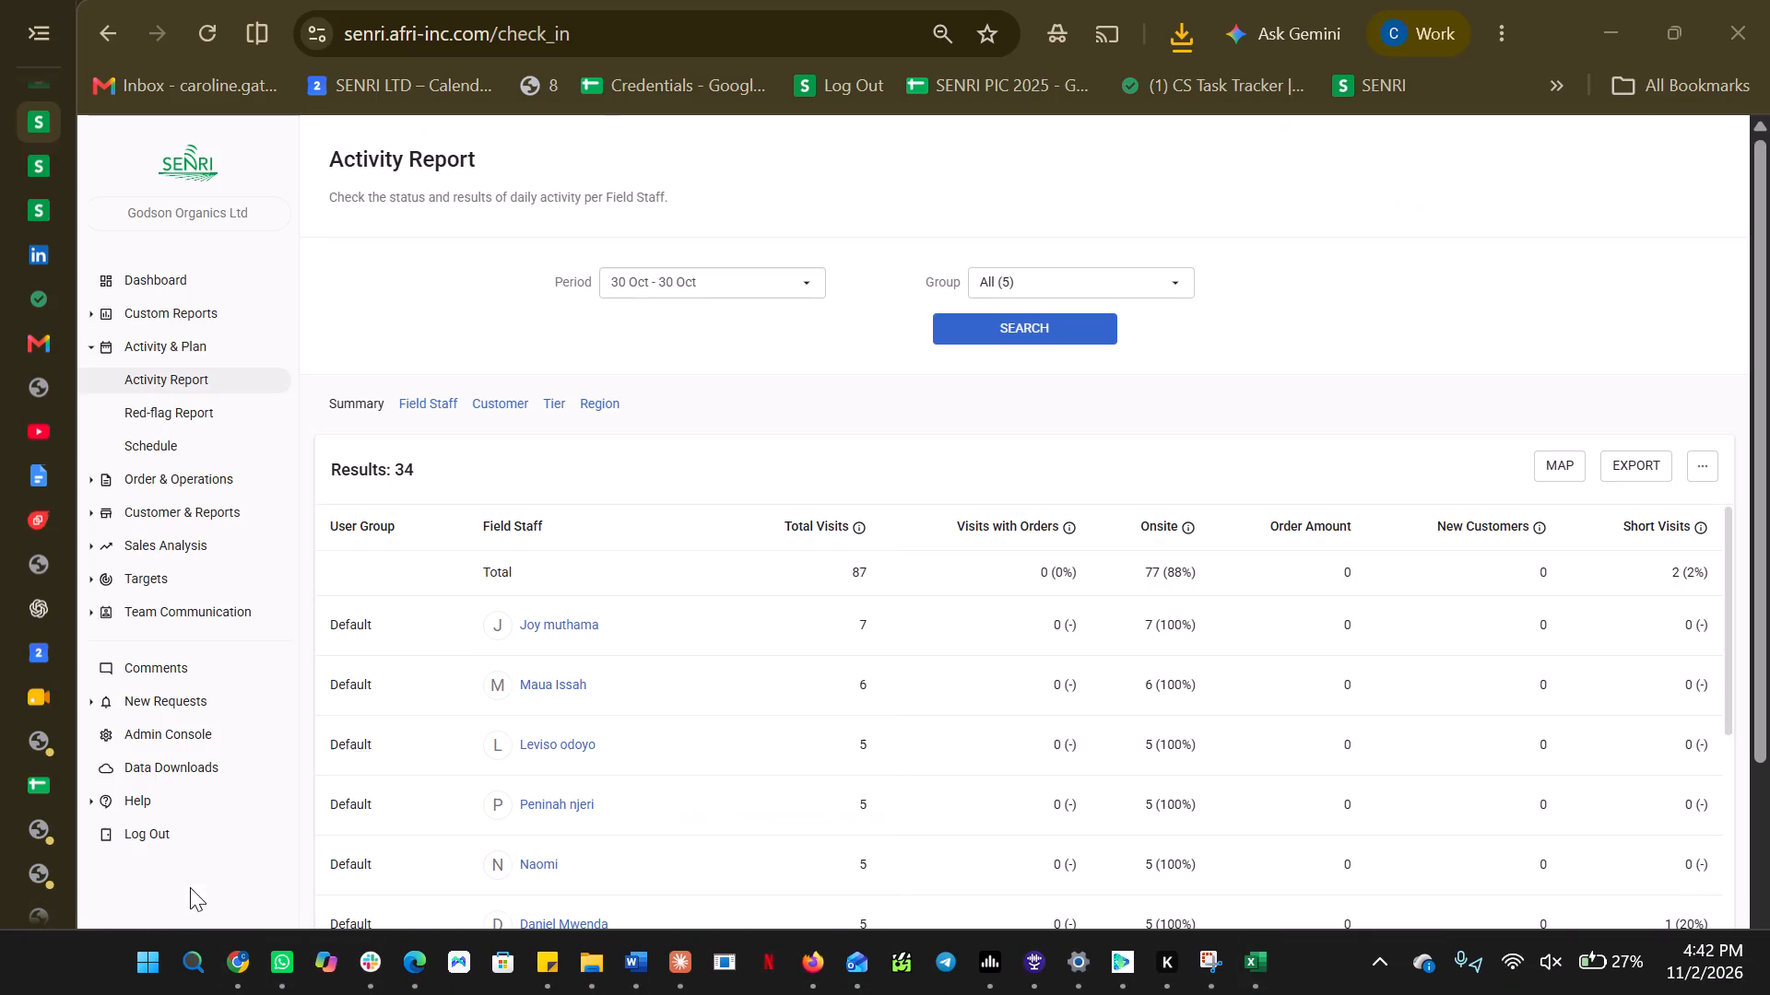
click(1698, 478)
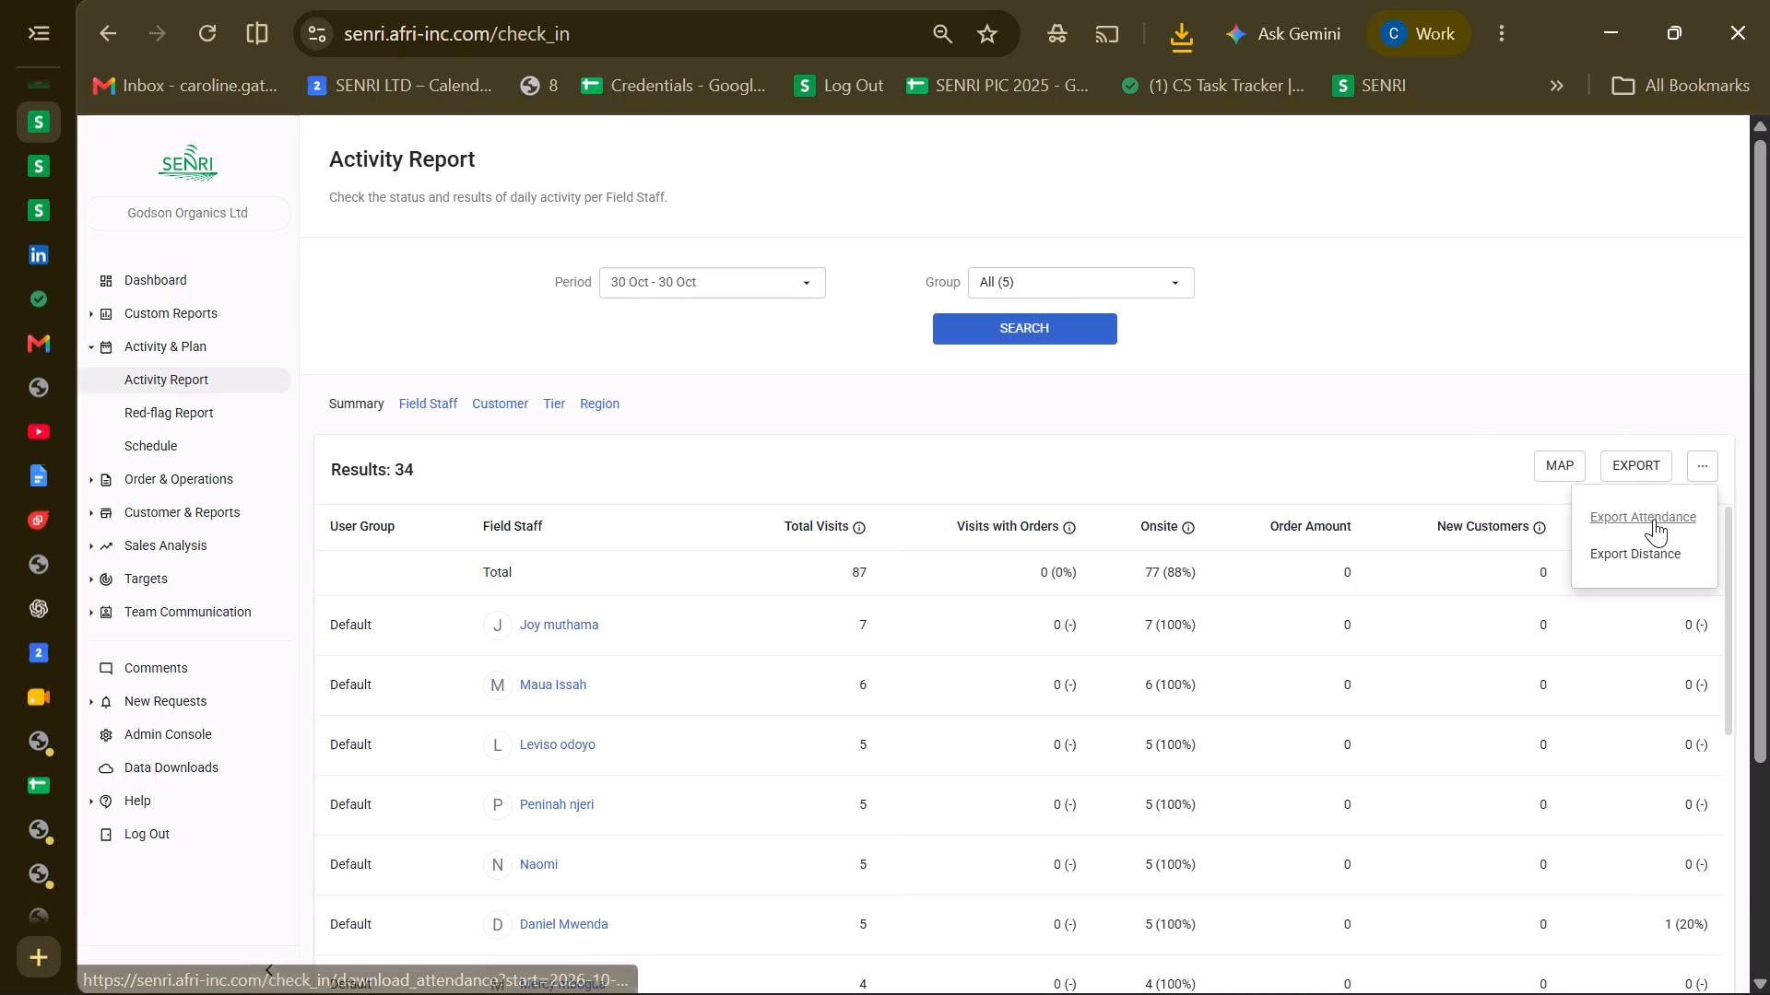
click(1654, 519)
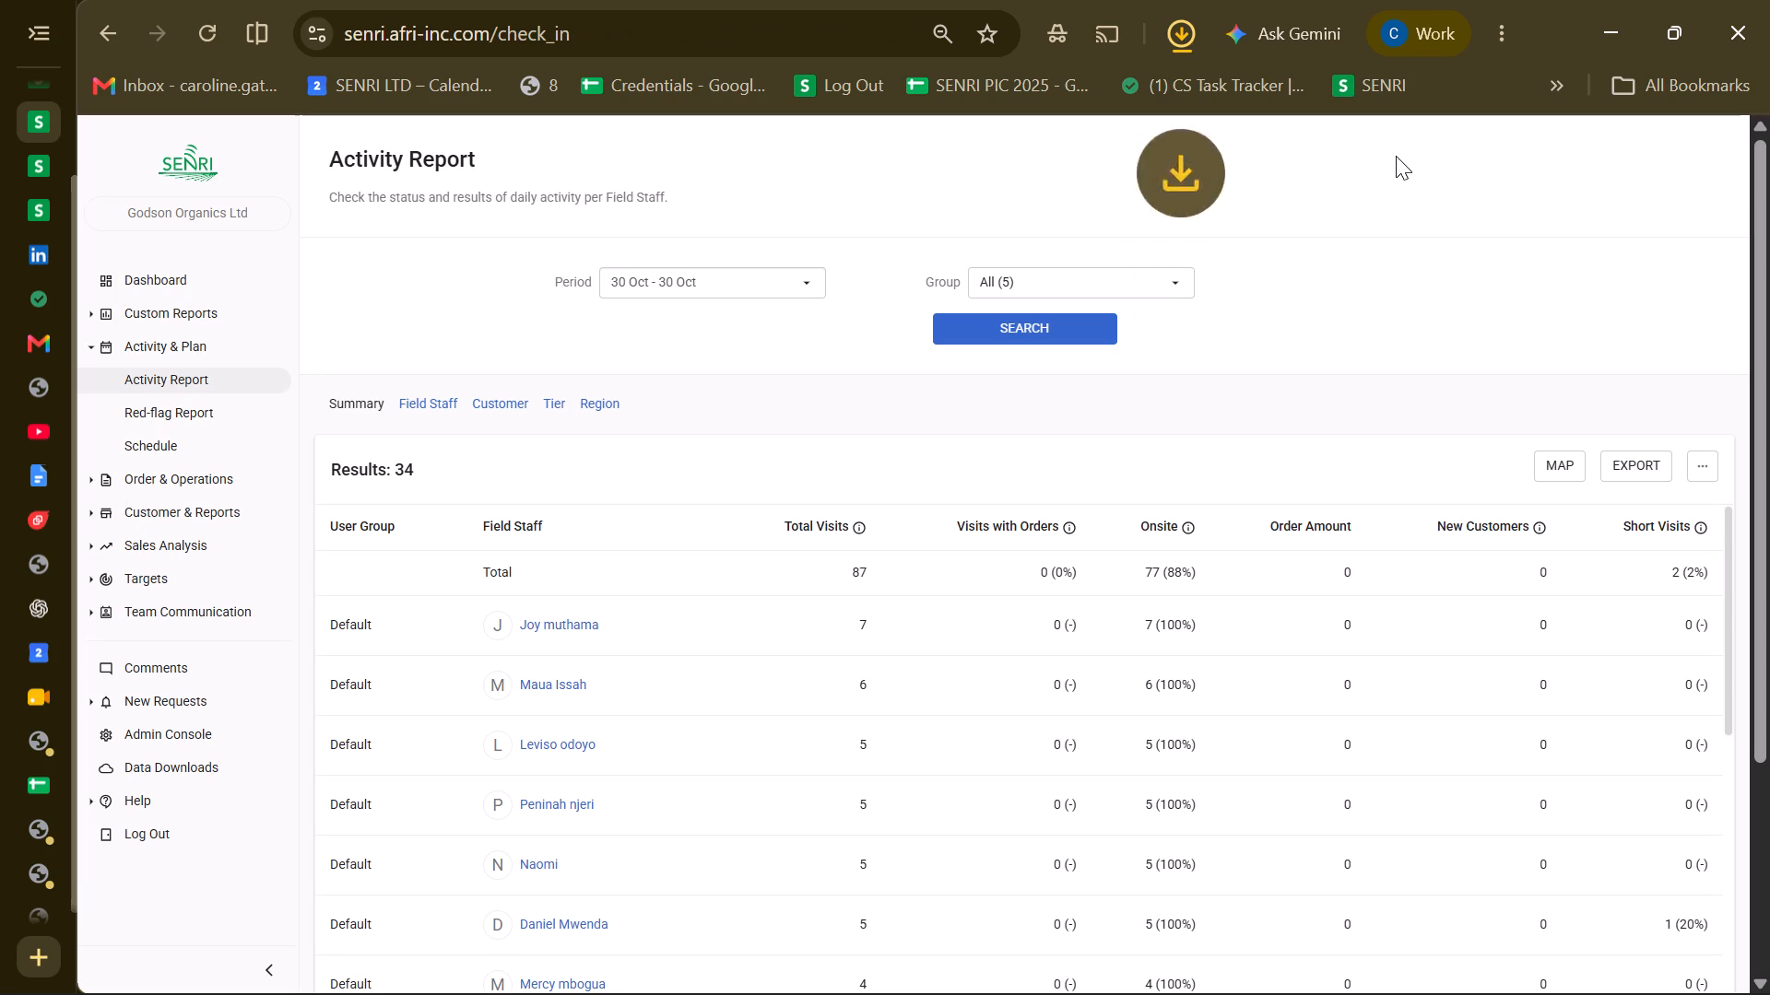
click(1175, 40)
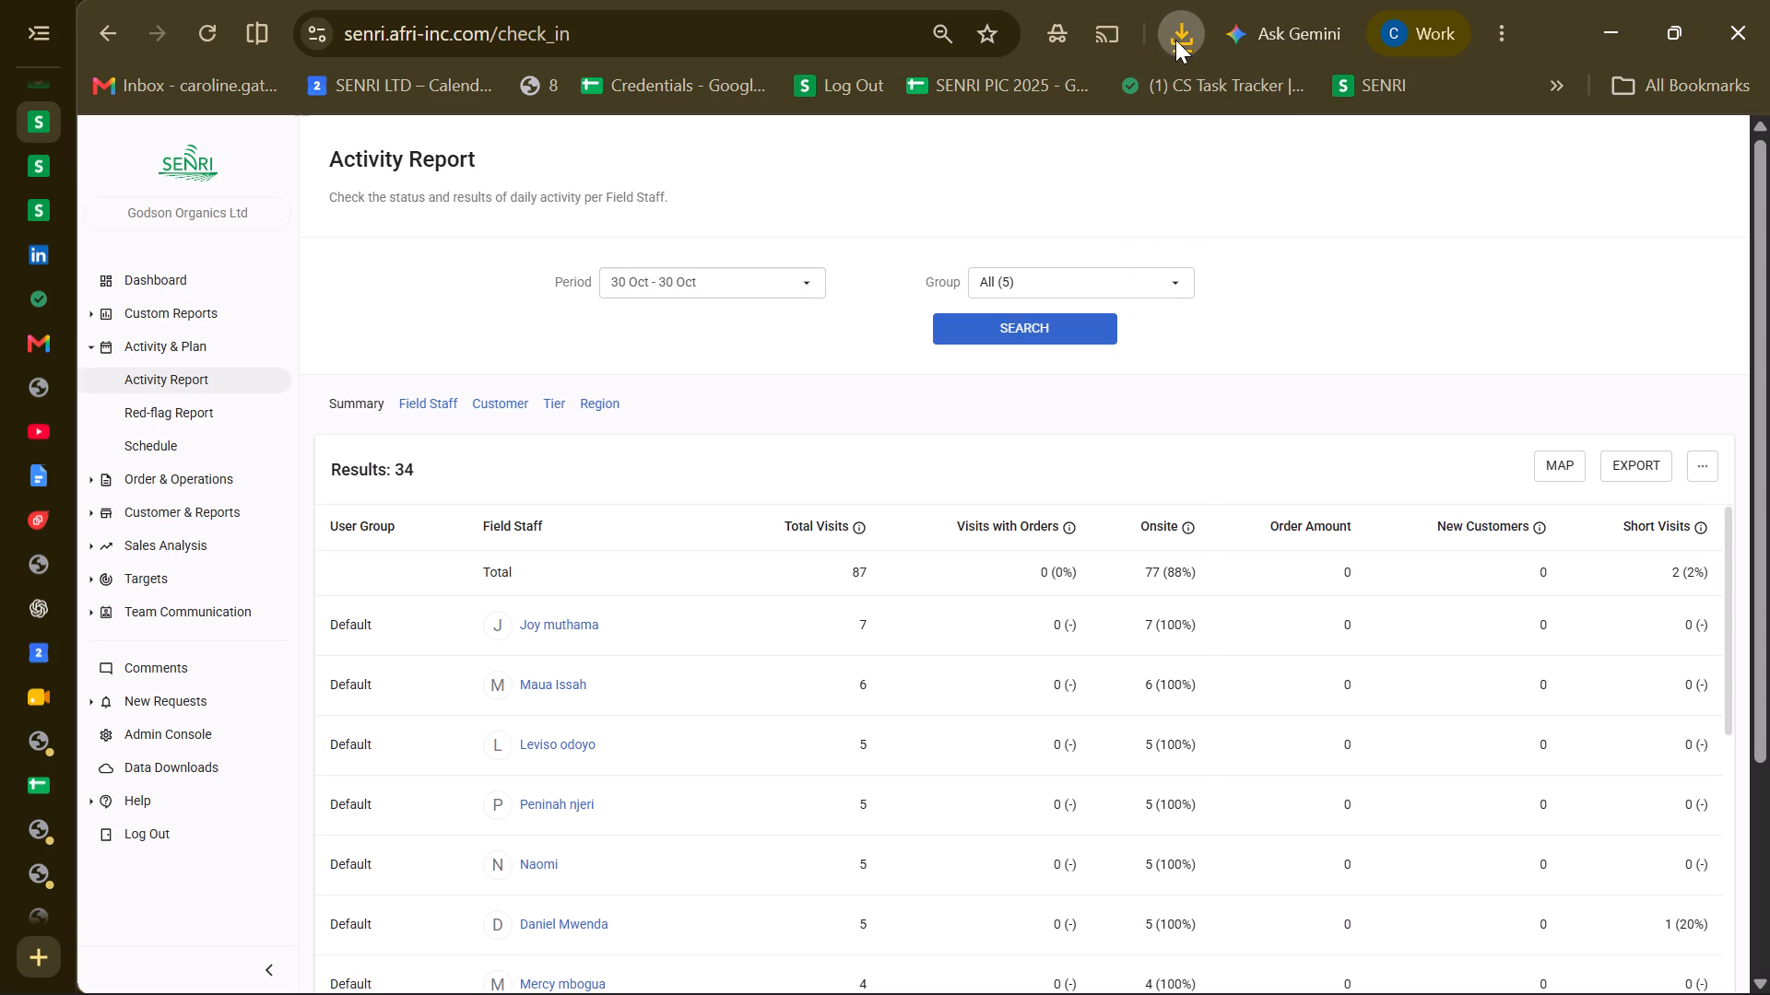
click(981, 169)
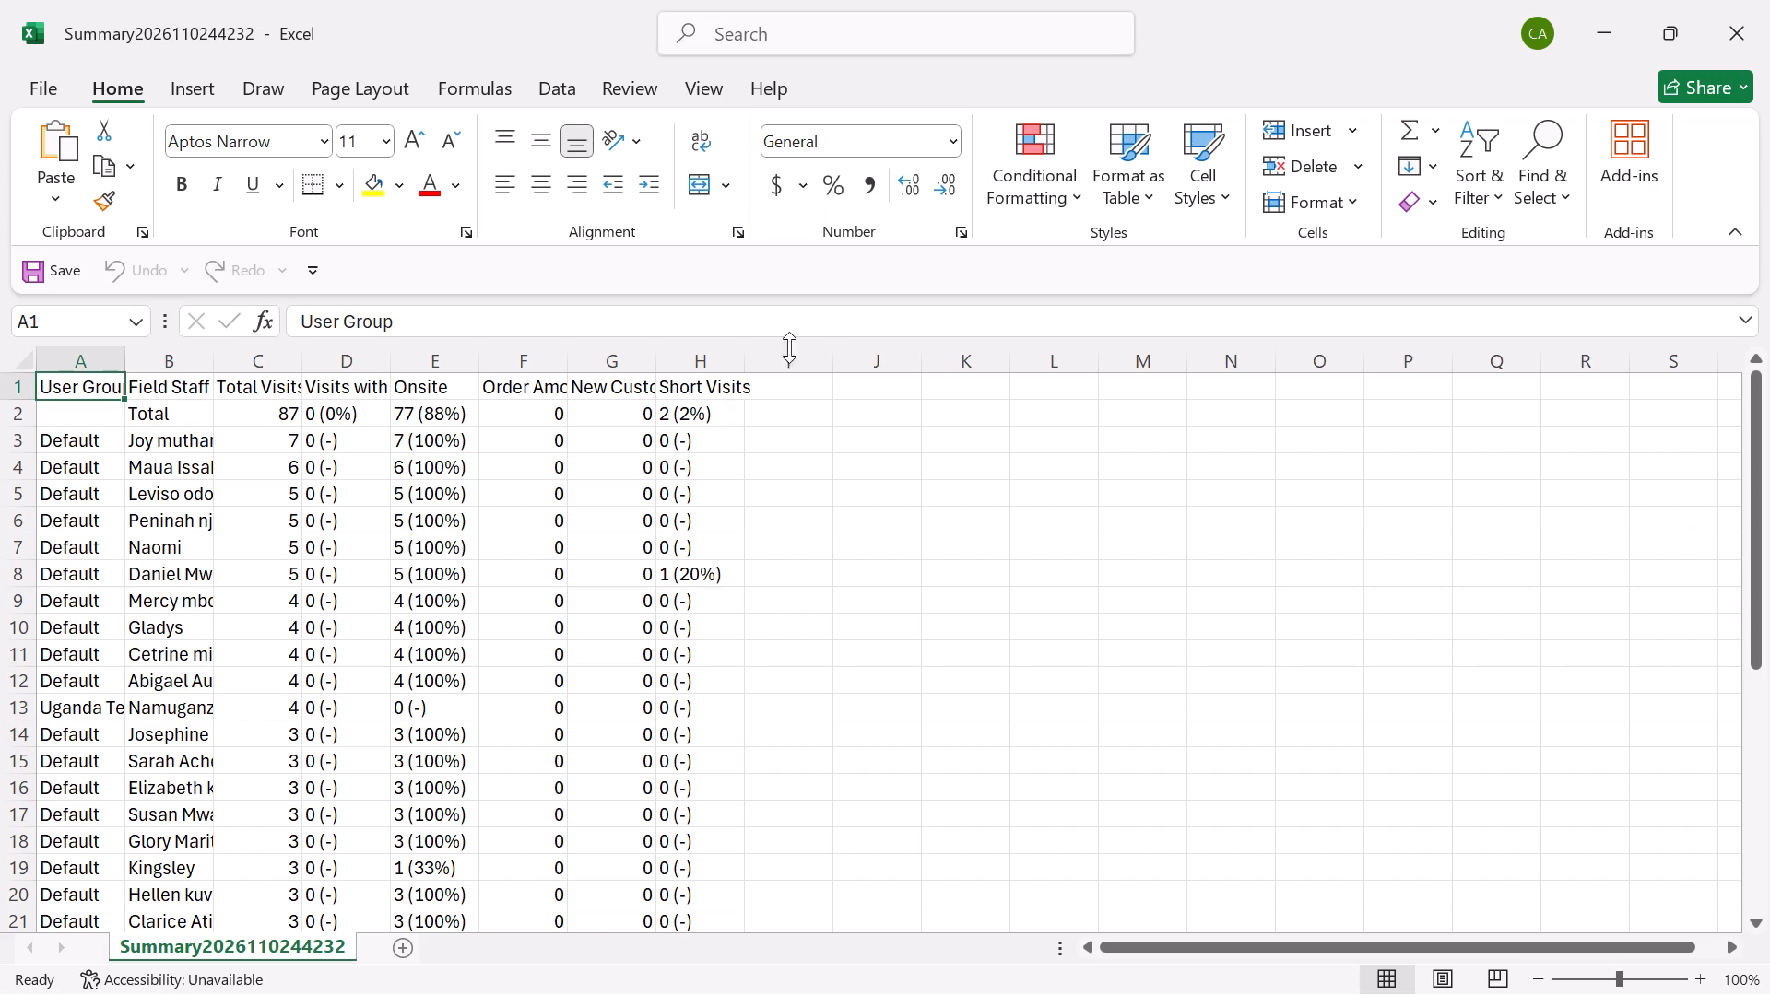
Arrange the attendance and summary workbooks side by side.
click(783, 391)
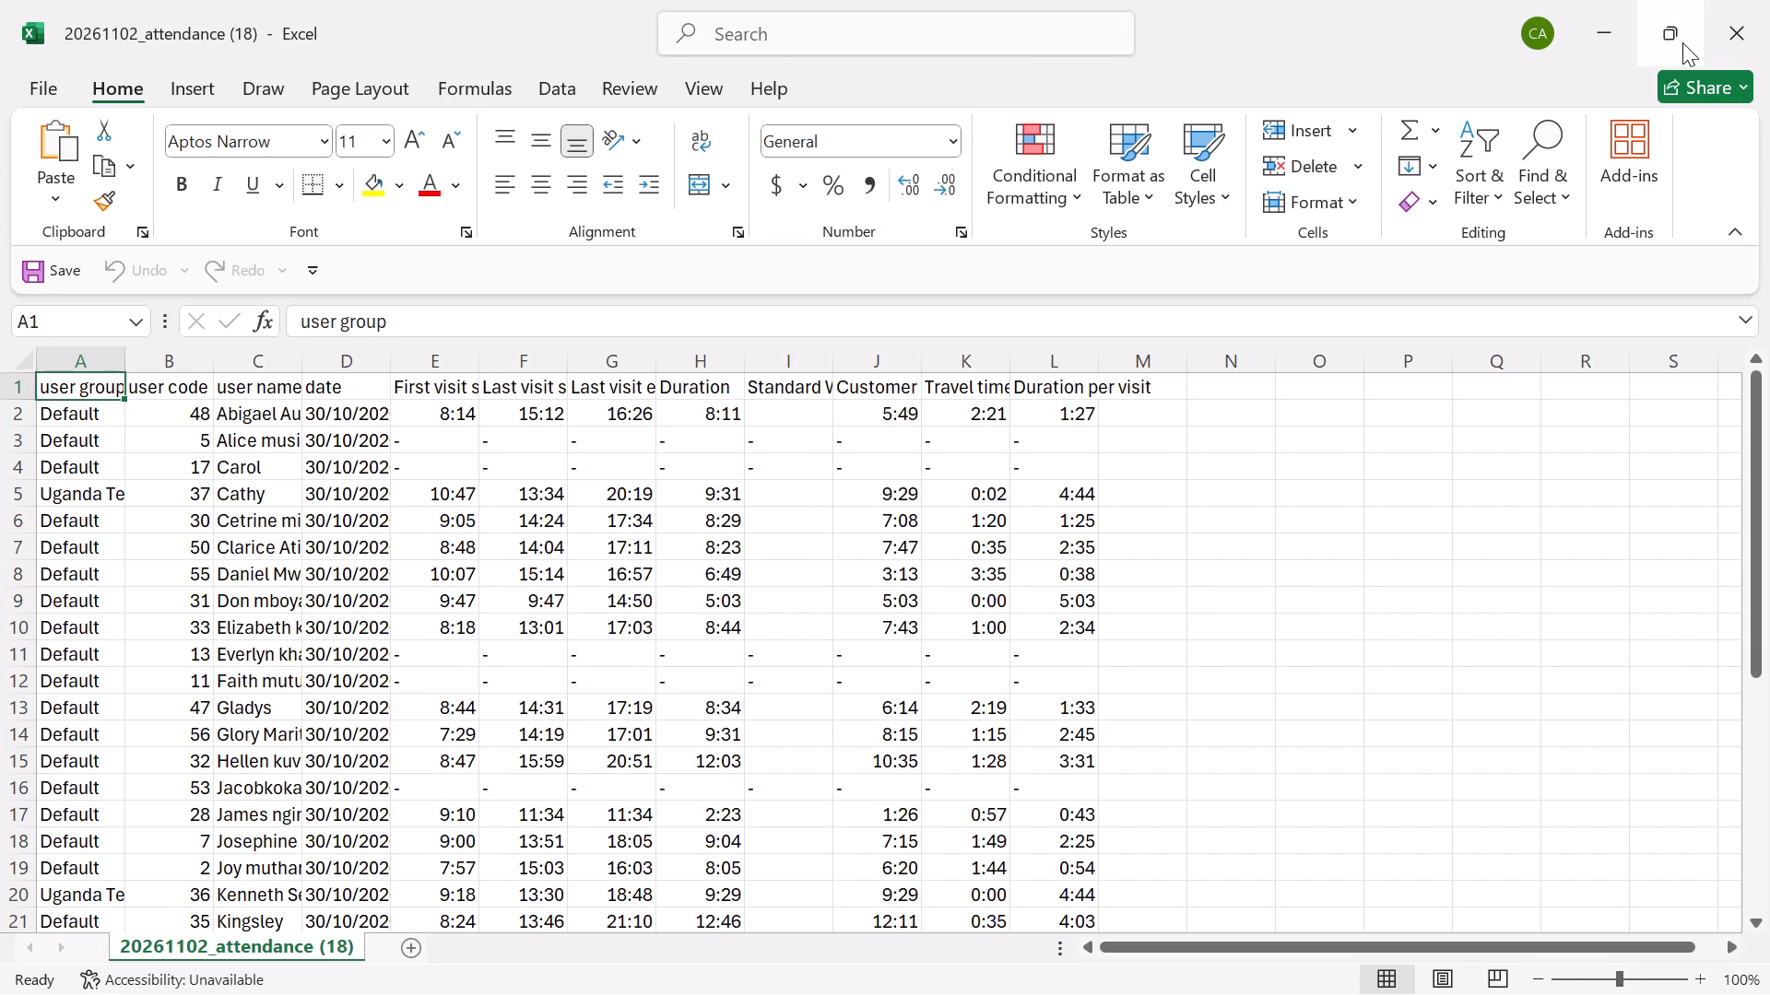
click(1533, 115)
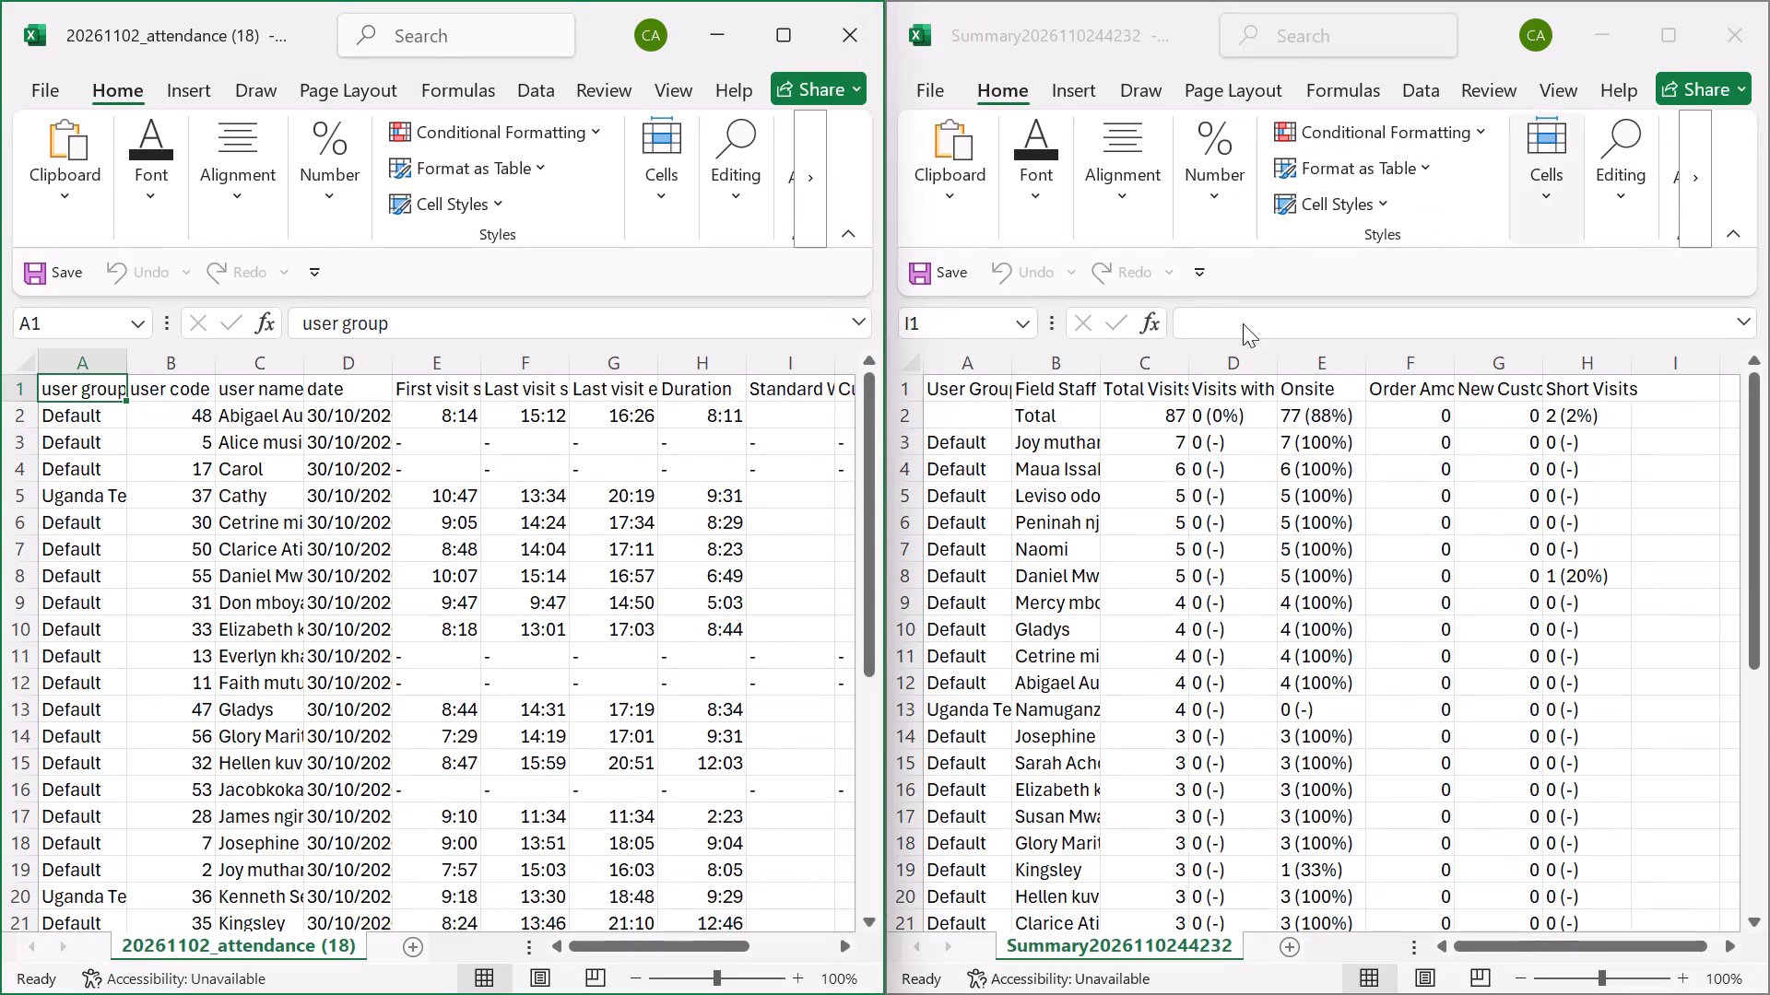
Move the four headers from First visit start to Duration out of the attendance sheet into the summary sheet, starting at I1.
drag(407, 379, 764, 371)
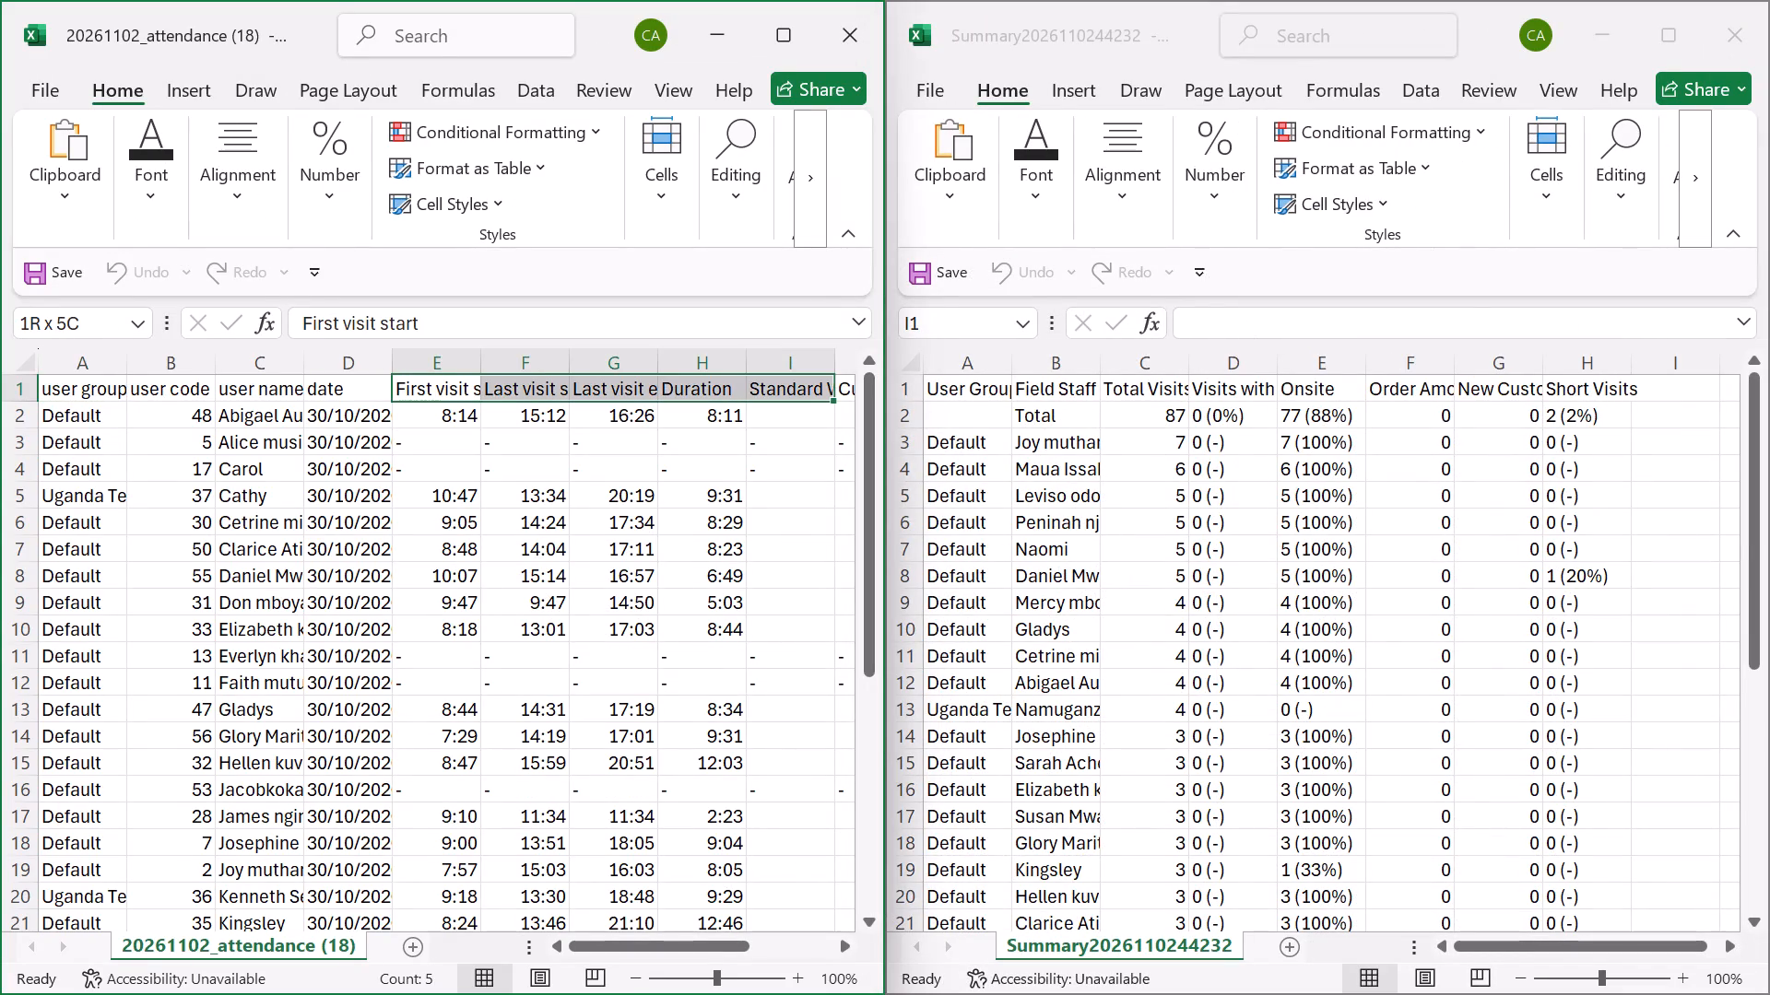
drag(764, 371, 667, 384)
key(ctrl+x)
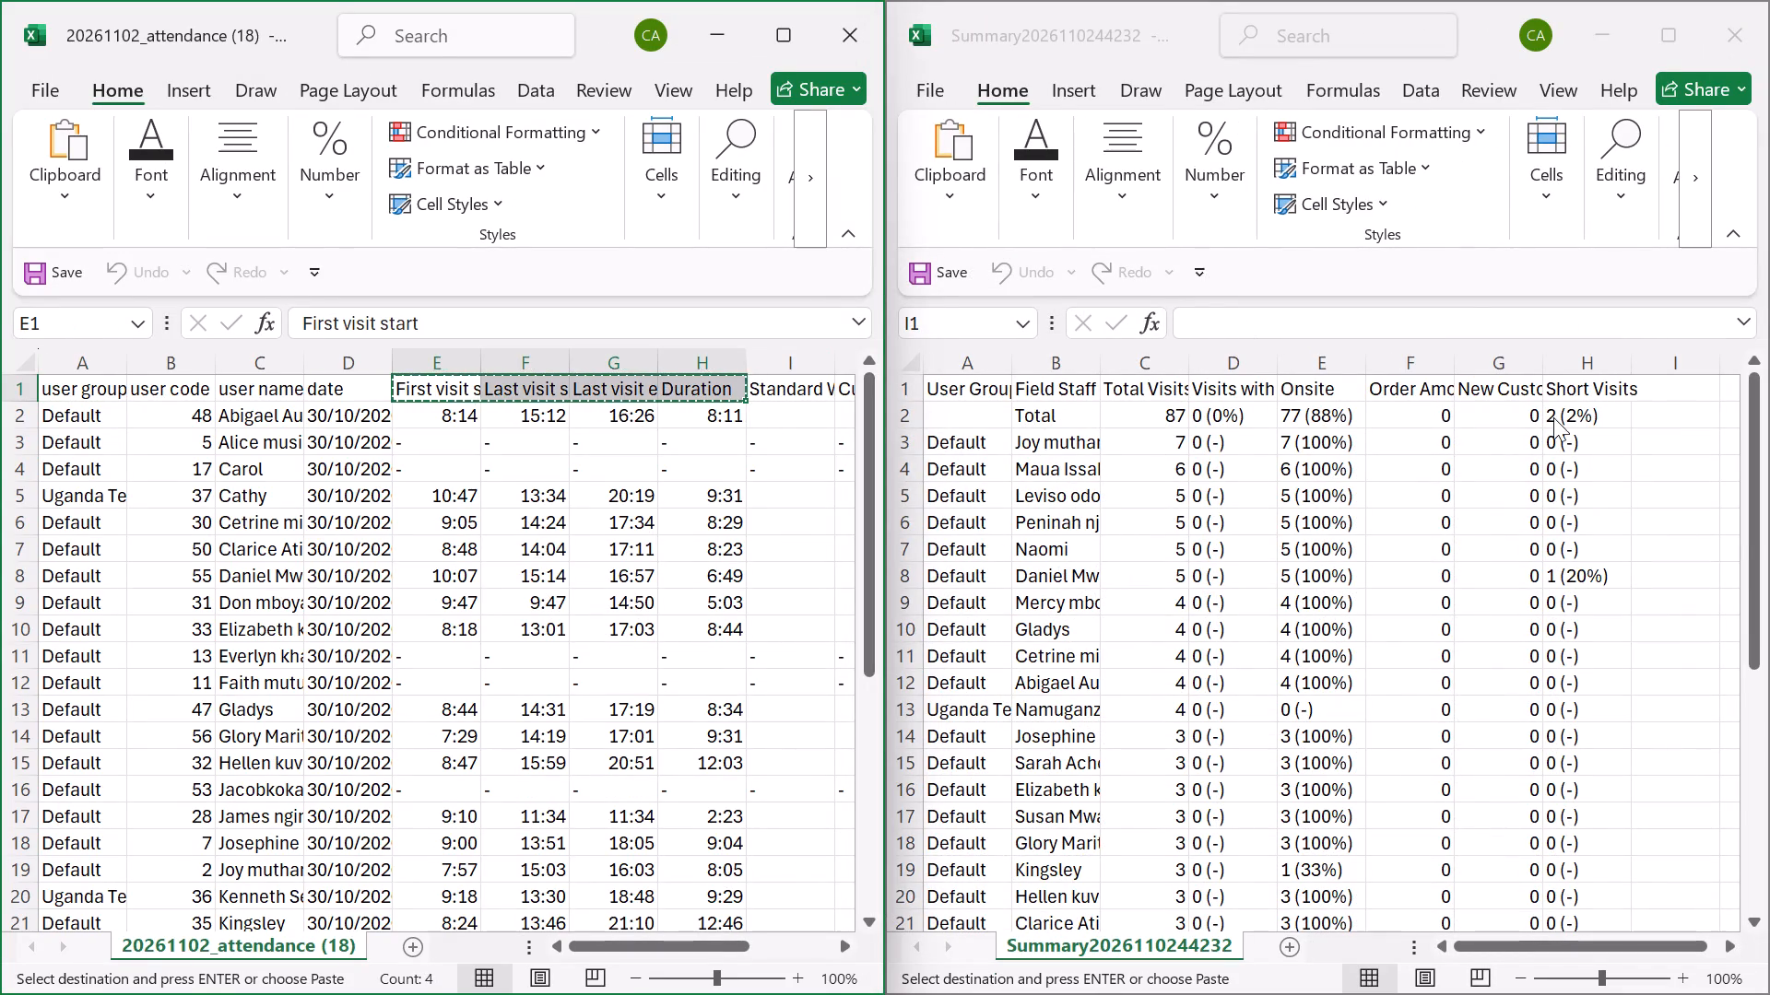
double_click(1651, 398)
key(ctrl+v)
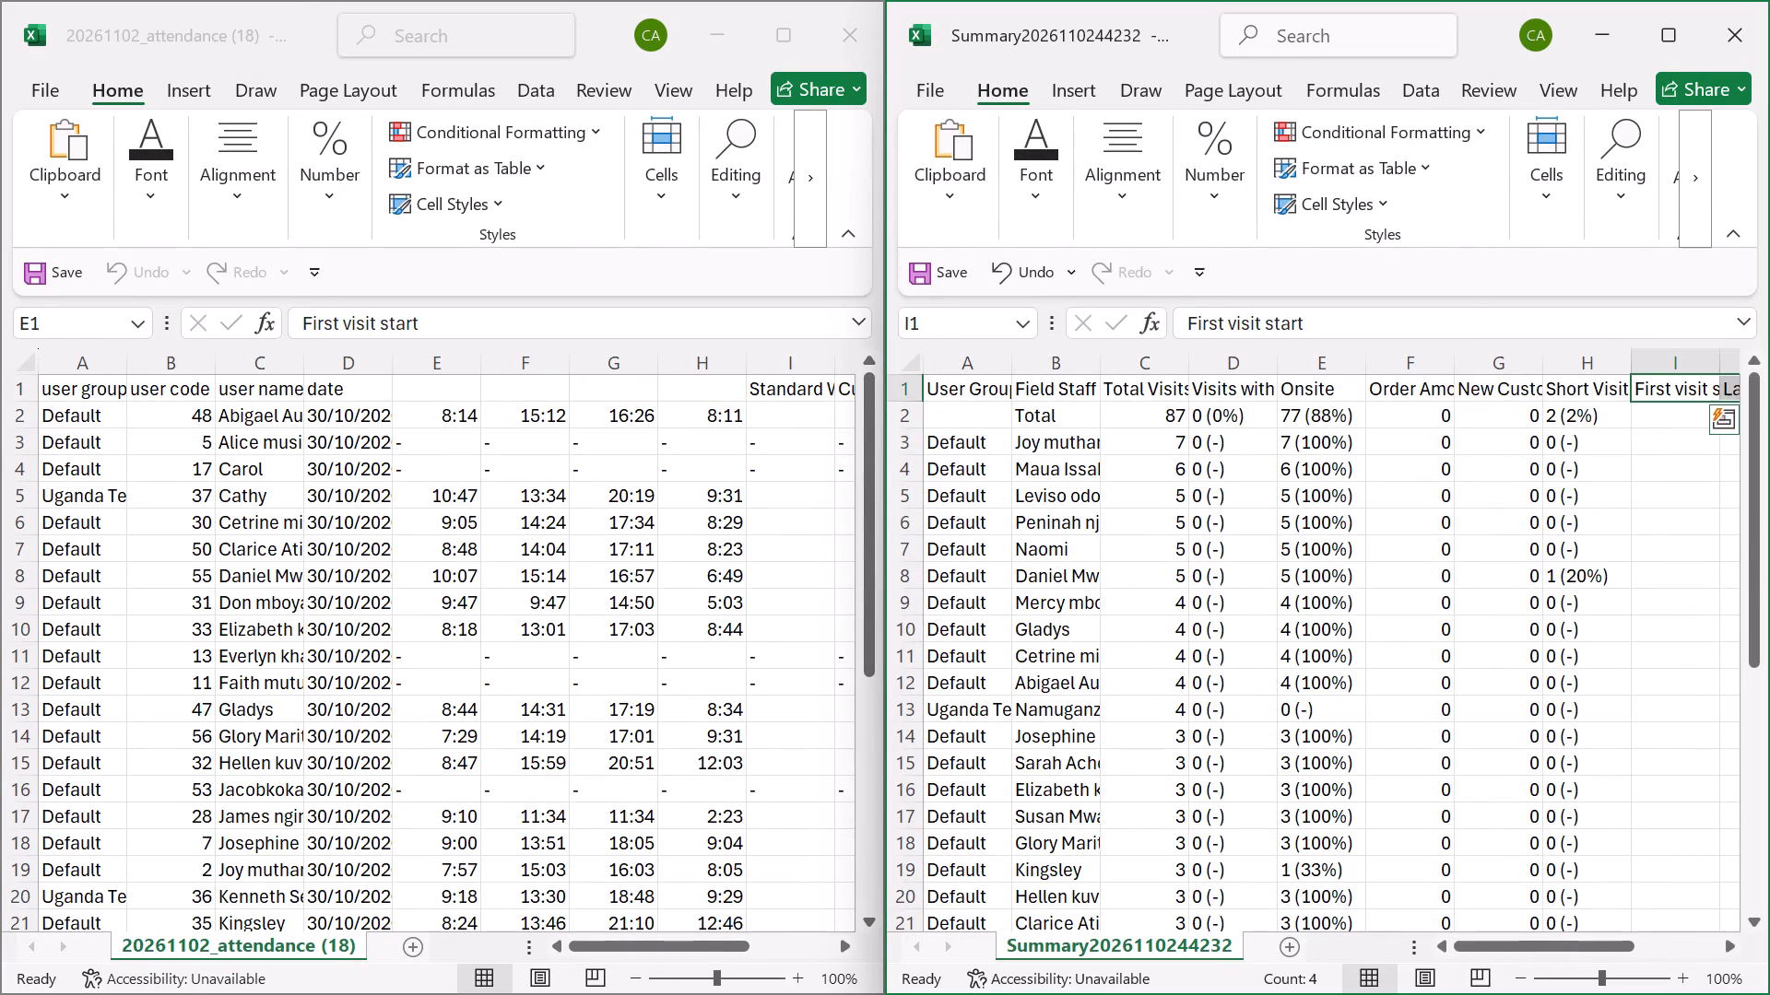
In summary cell I3, enter an exact-match XLOOKUP of B3 against attendance column C, returning attendance columns E:H.
click(1649, 435)
text(=x)
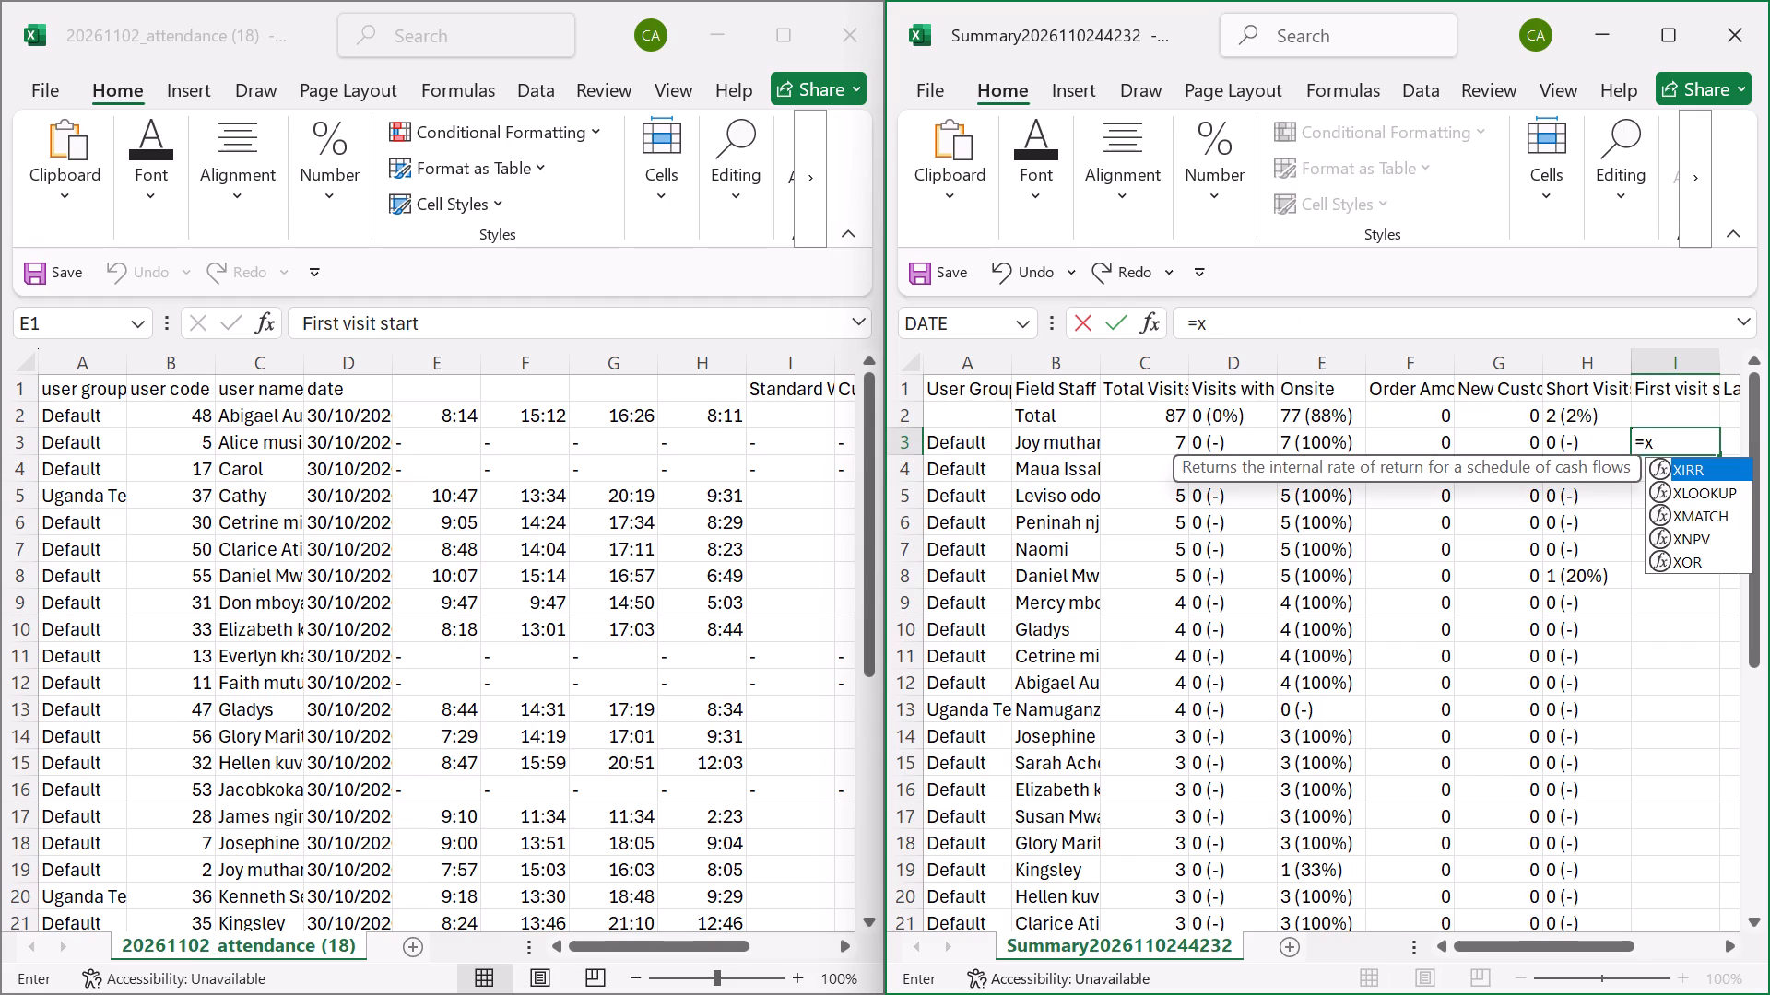
double_click(1697, 485)
click(1060, 440)
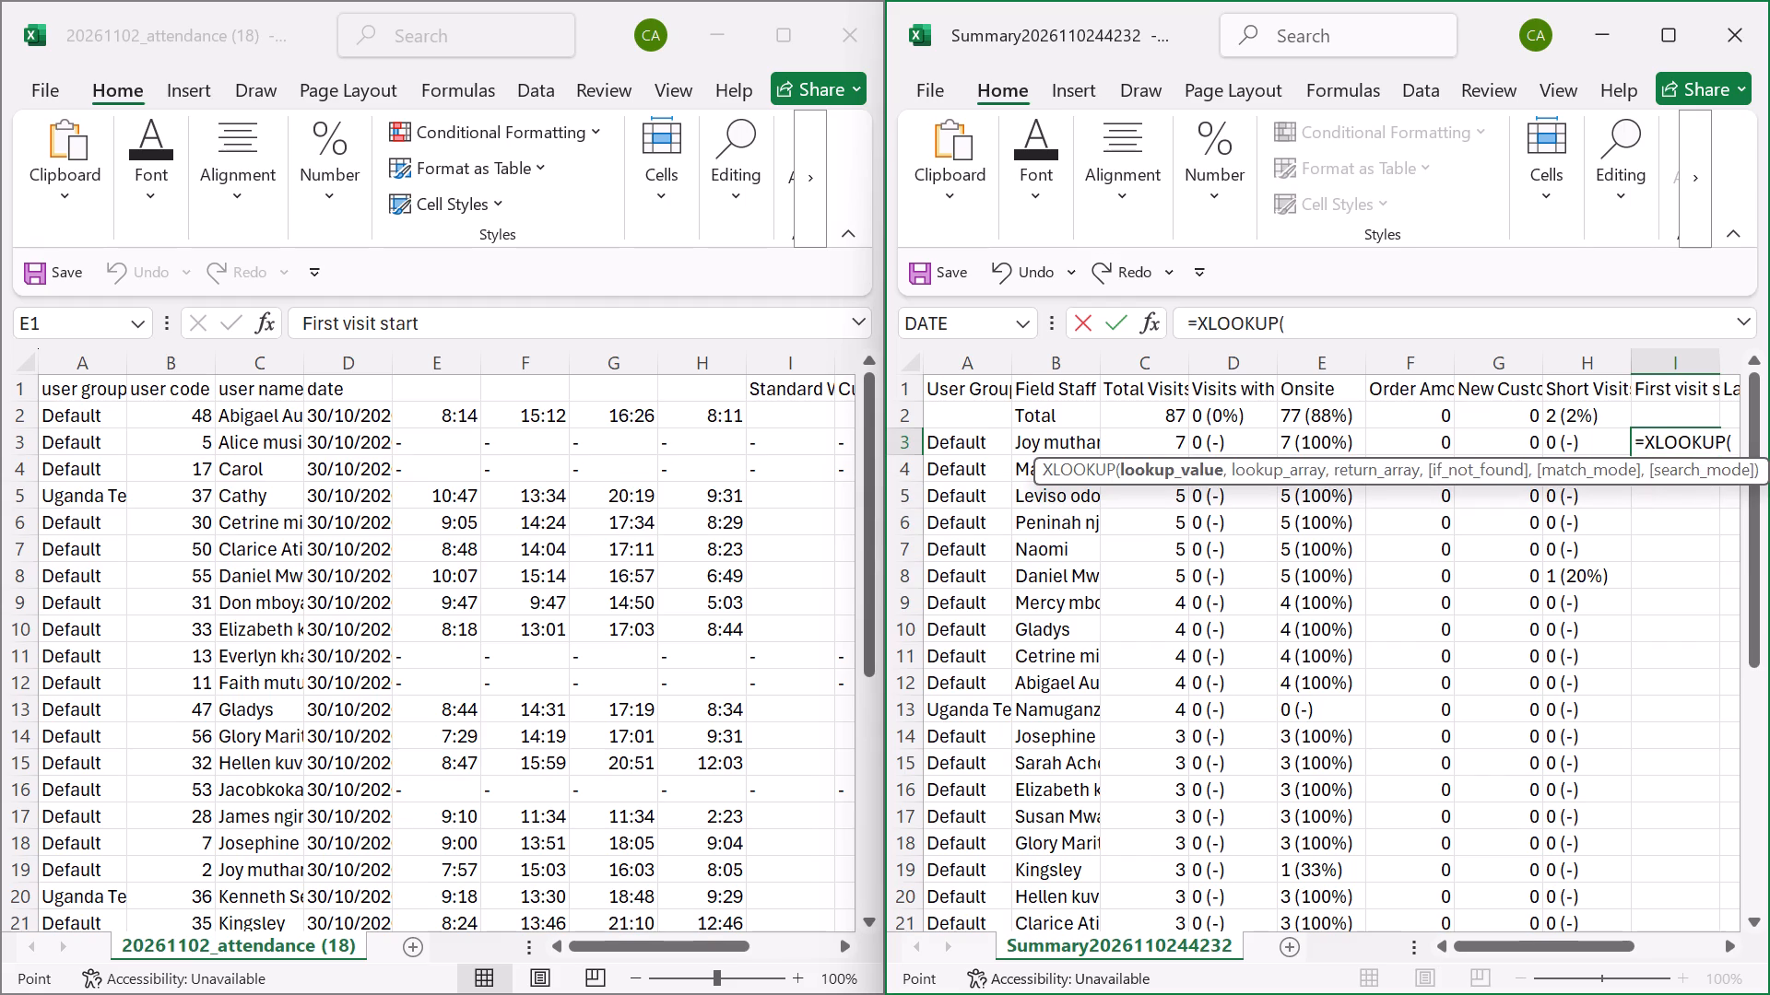
key(comma)
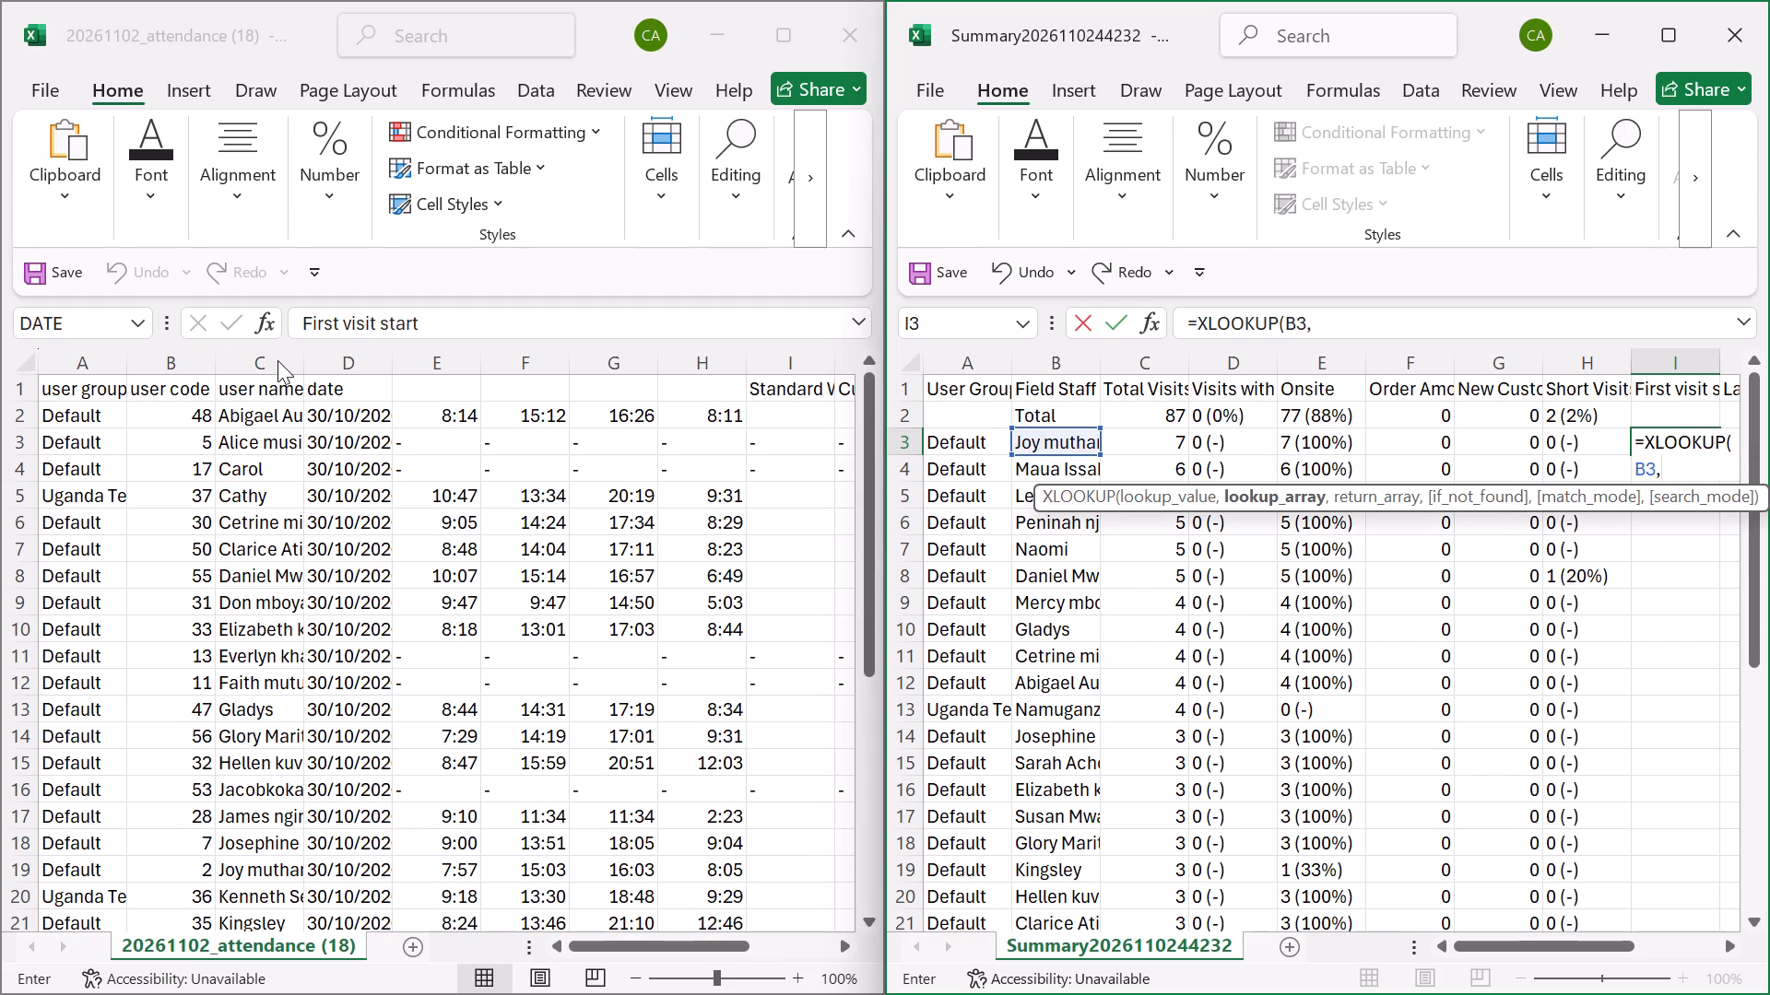
double_click(277, 360)
key(comma)
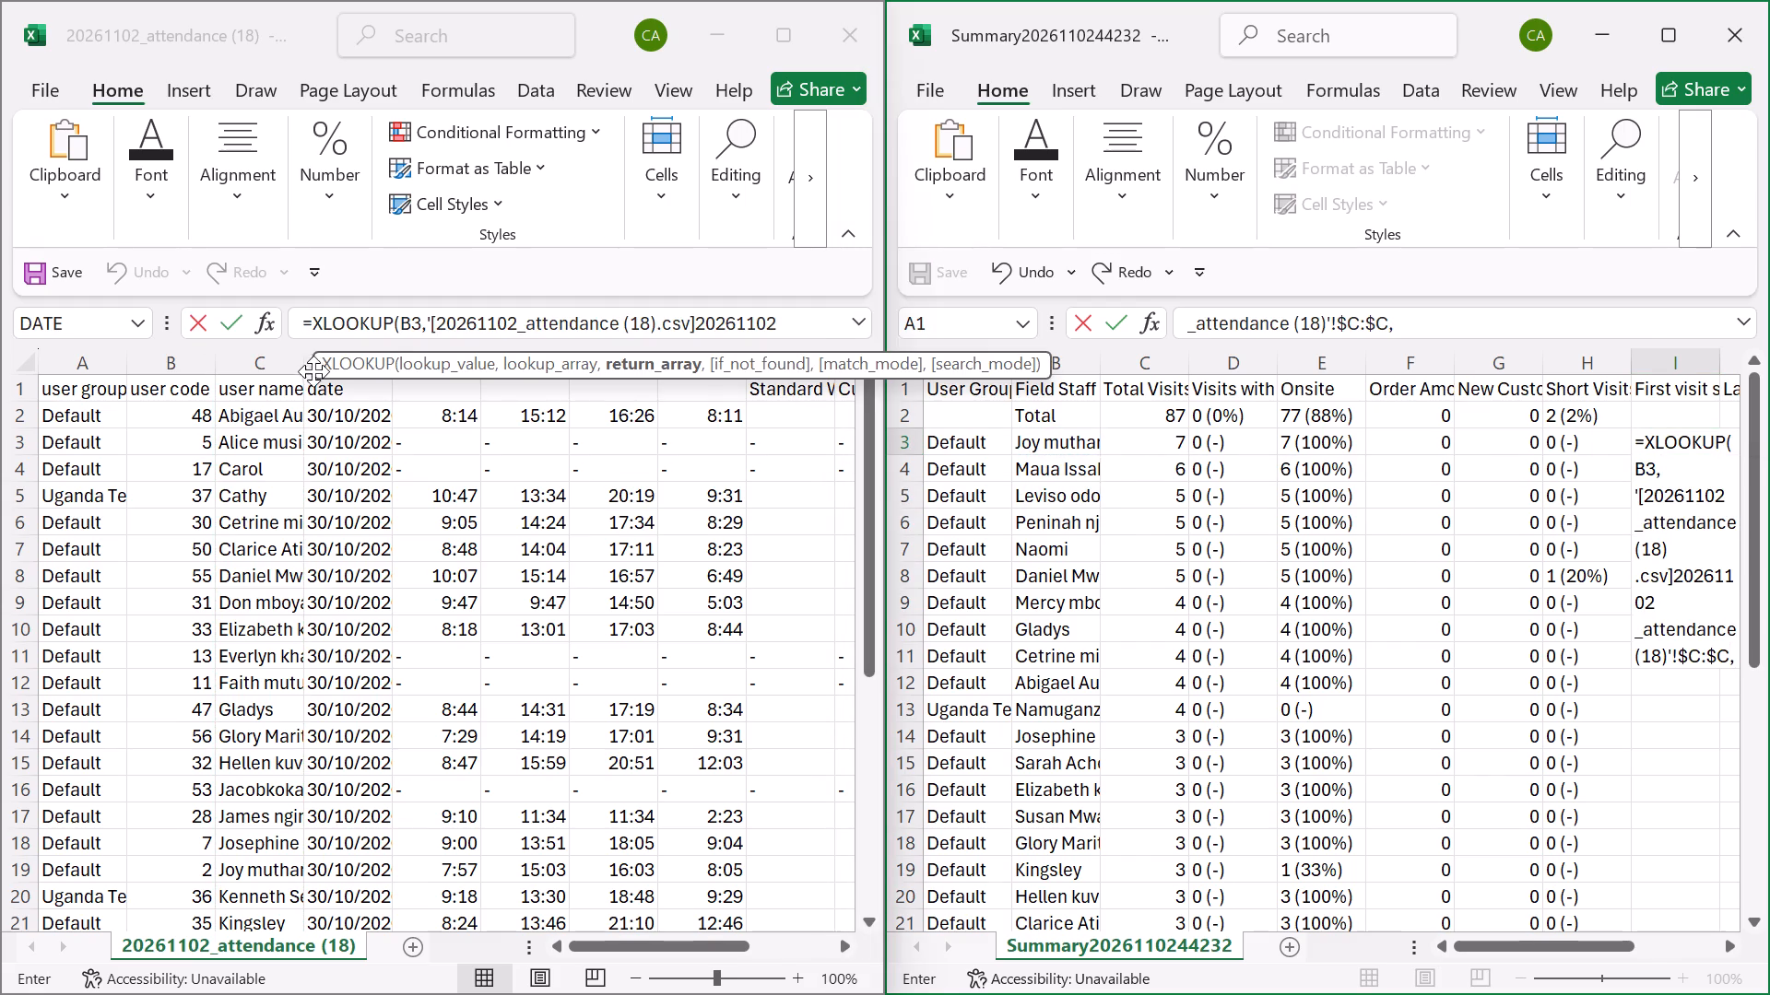
drag(315, 370, 512, 0)
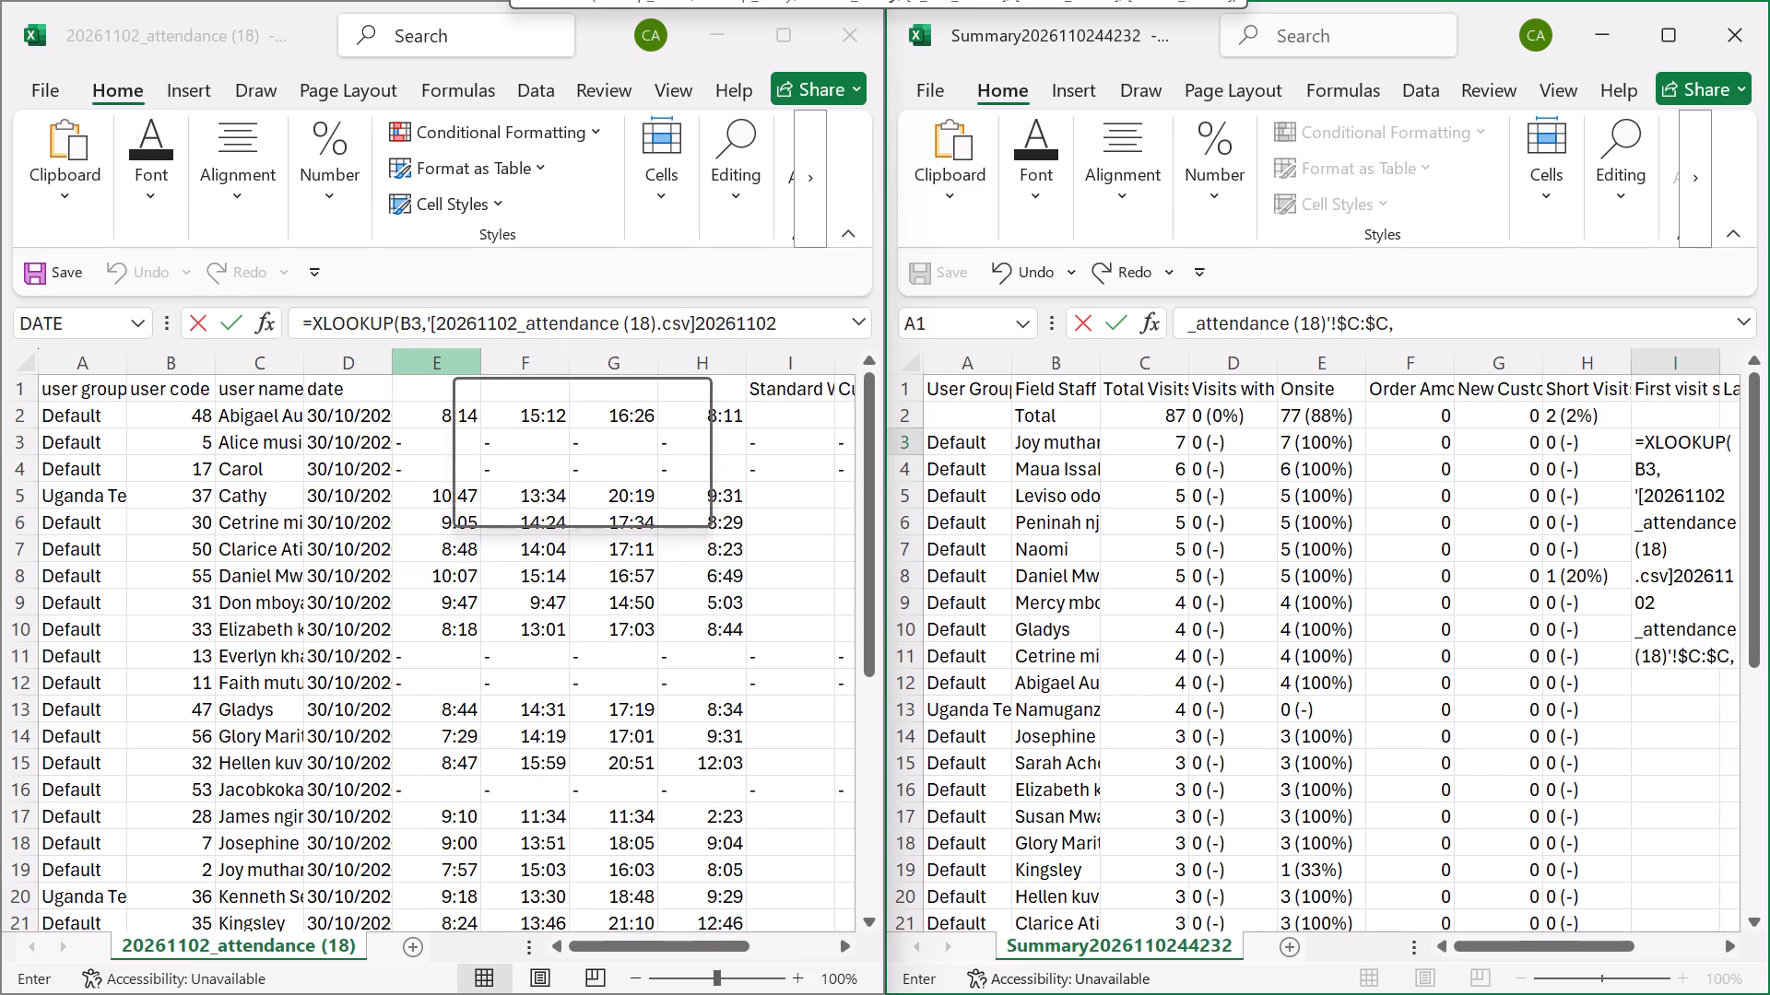
drag(453, 349, 667, 323)
text(,,0)
key(Return)
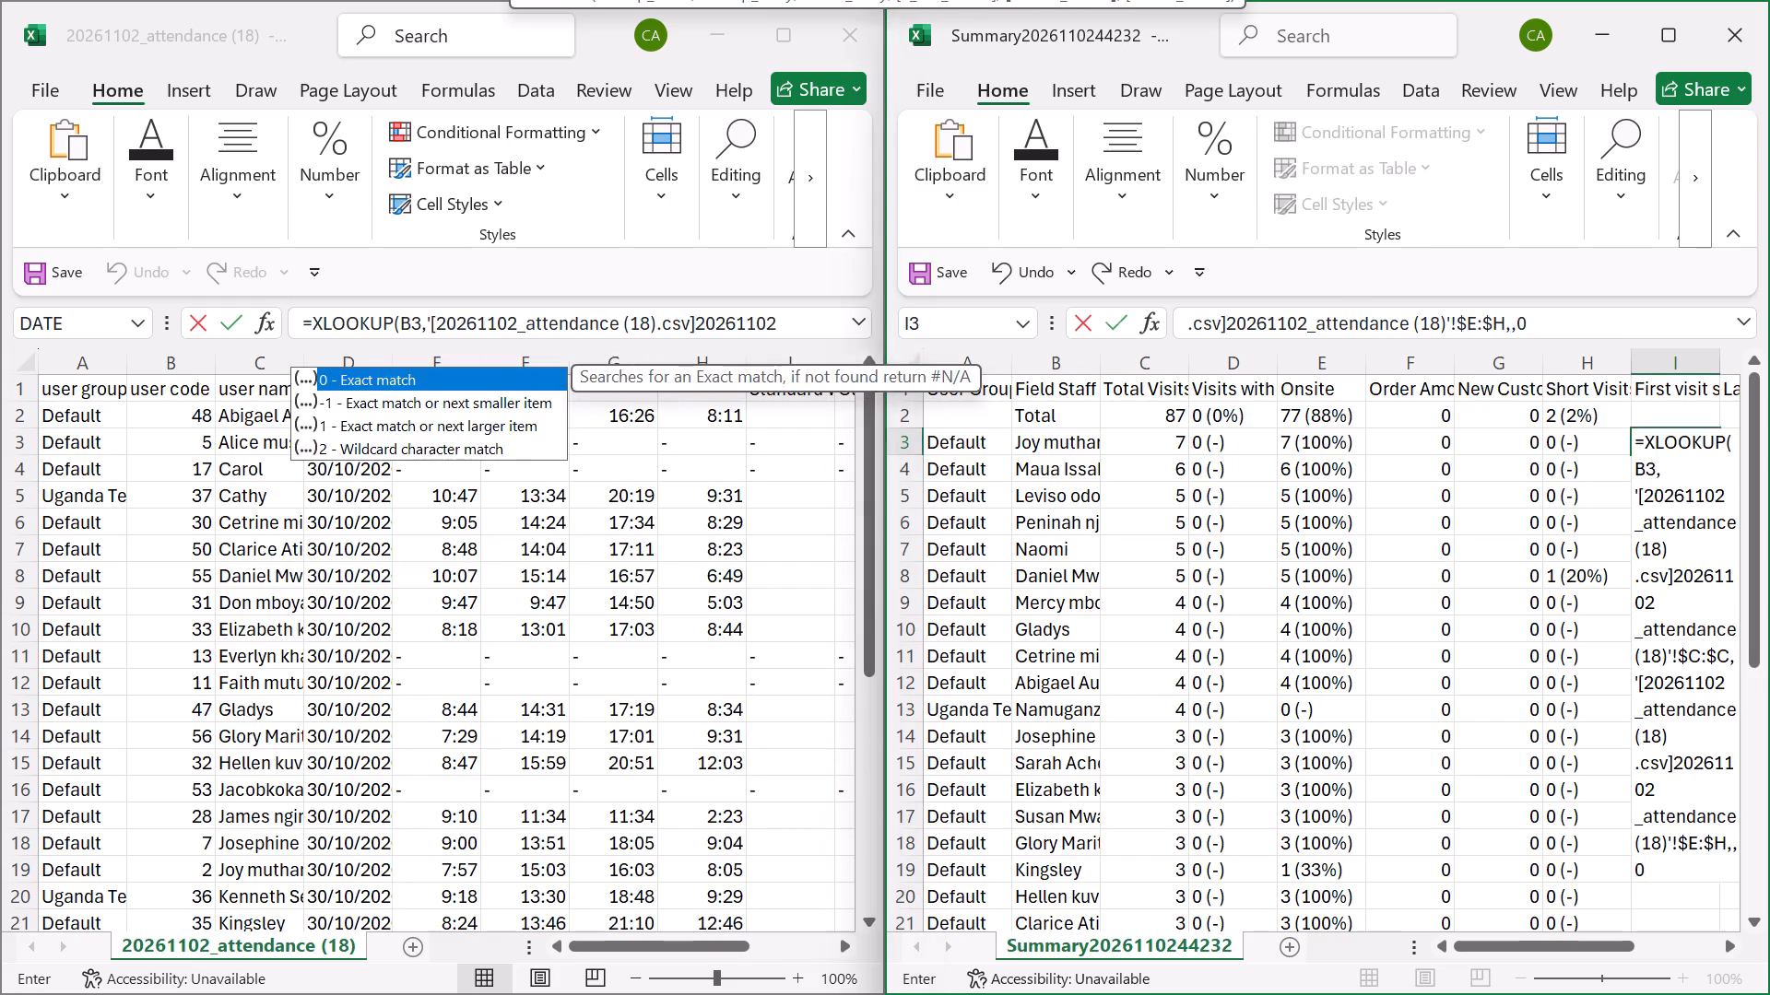
Fill the XLOOKUP formula down columns I to L through row 36, the last staff row of the summary.
scroll(1159, 638, left, 3)
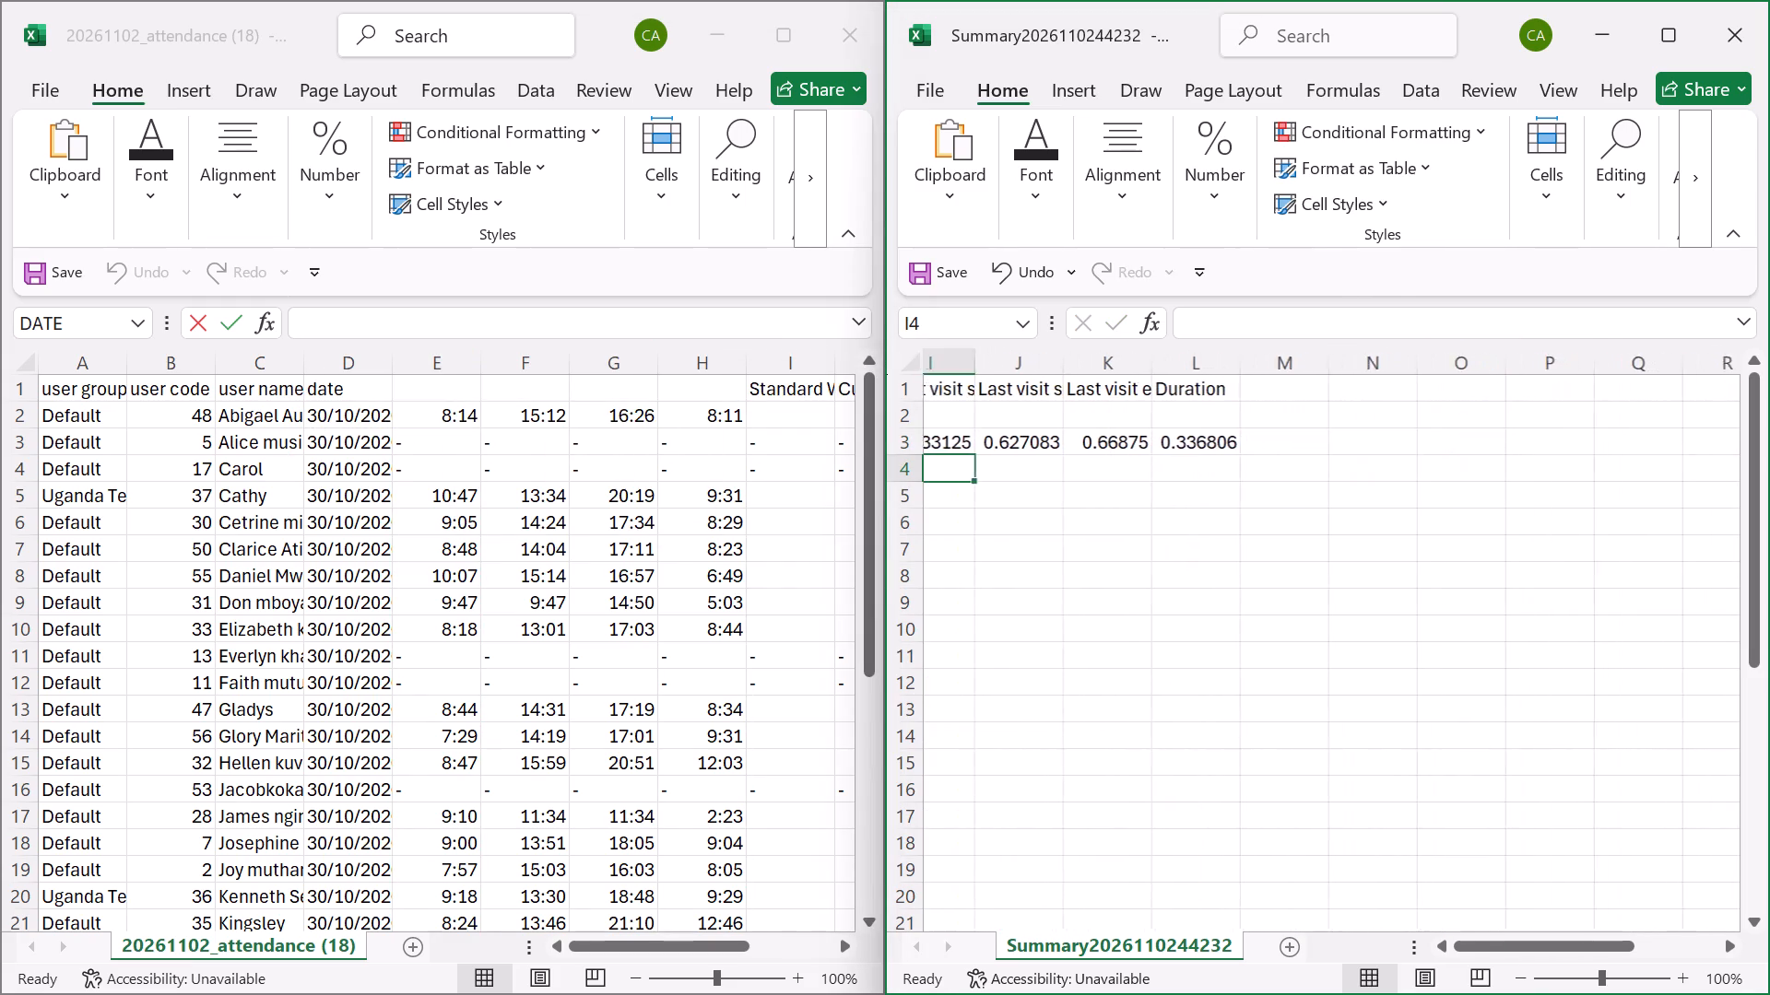
scroll(1025, 468, right, 1)
drag(1091, 435, 1409, 437)
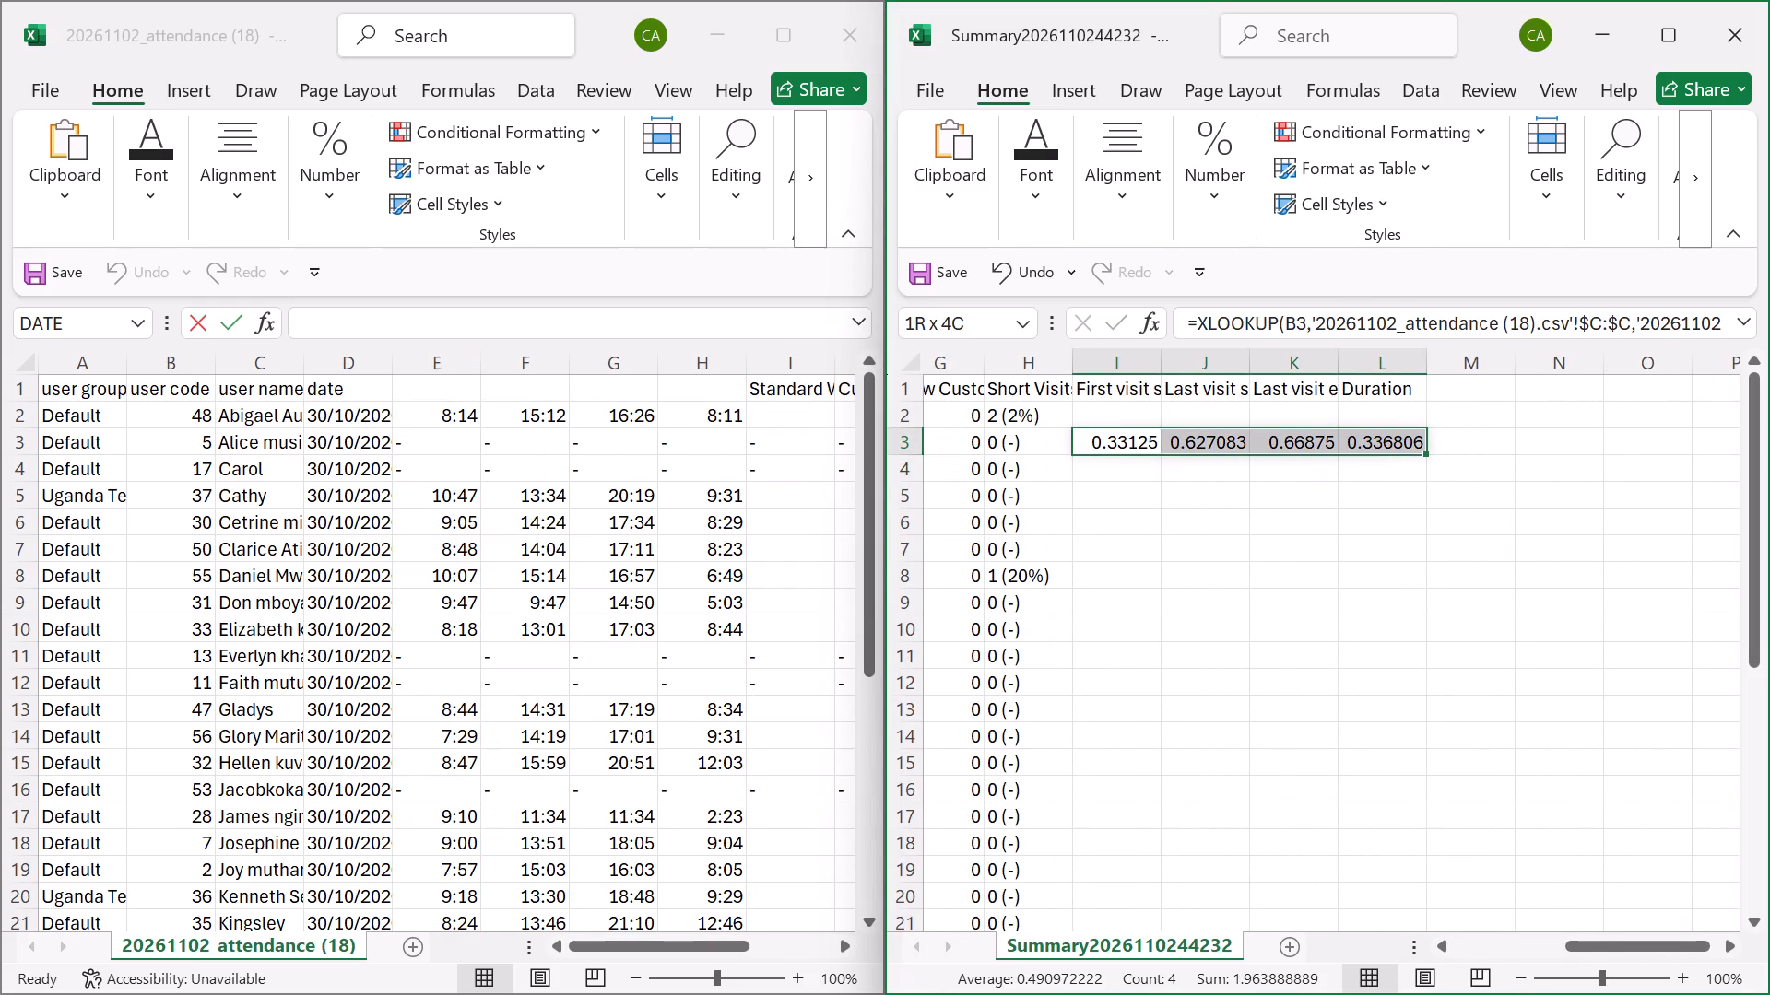
drag(1409, 437, 1410, 437)
drag(1424, 455, 1434, 912)
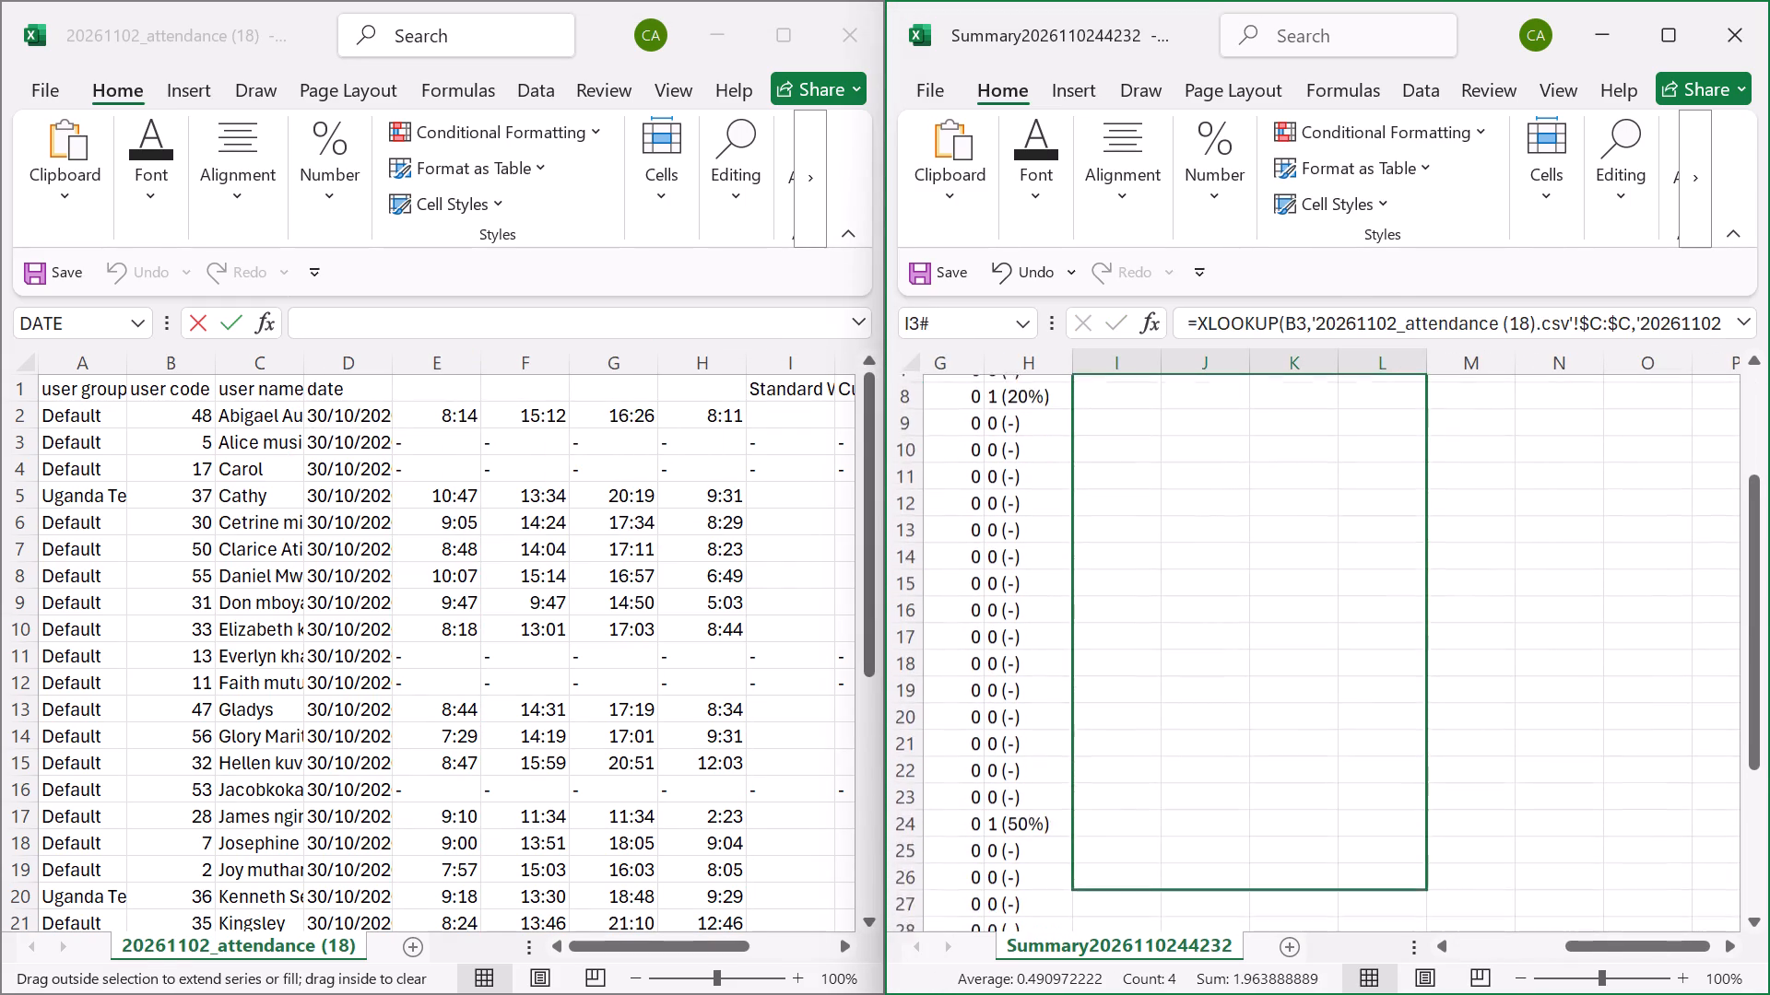
drag(1434, 912, 1382, 939)
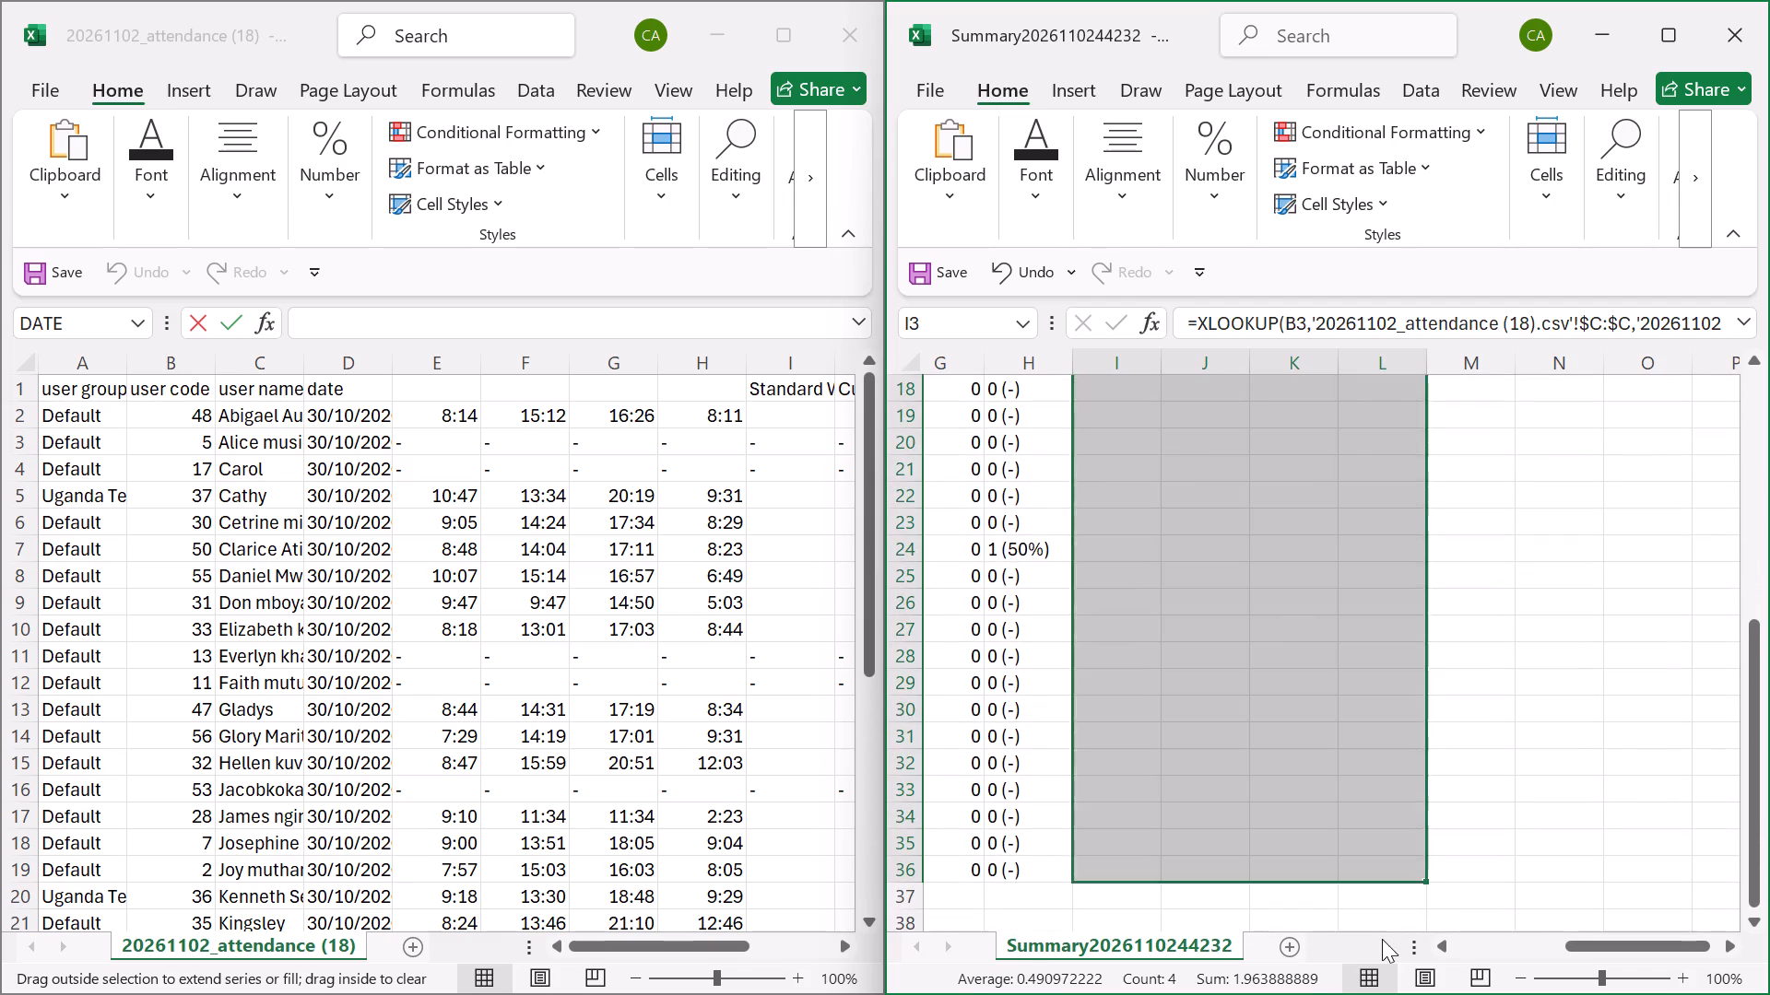
scroll(1382, 939, right, 5)
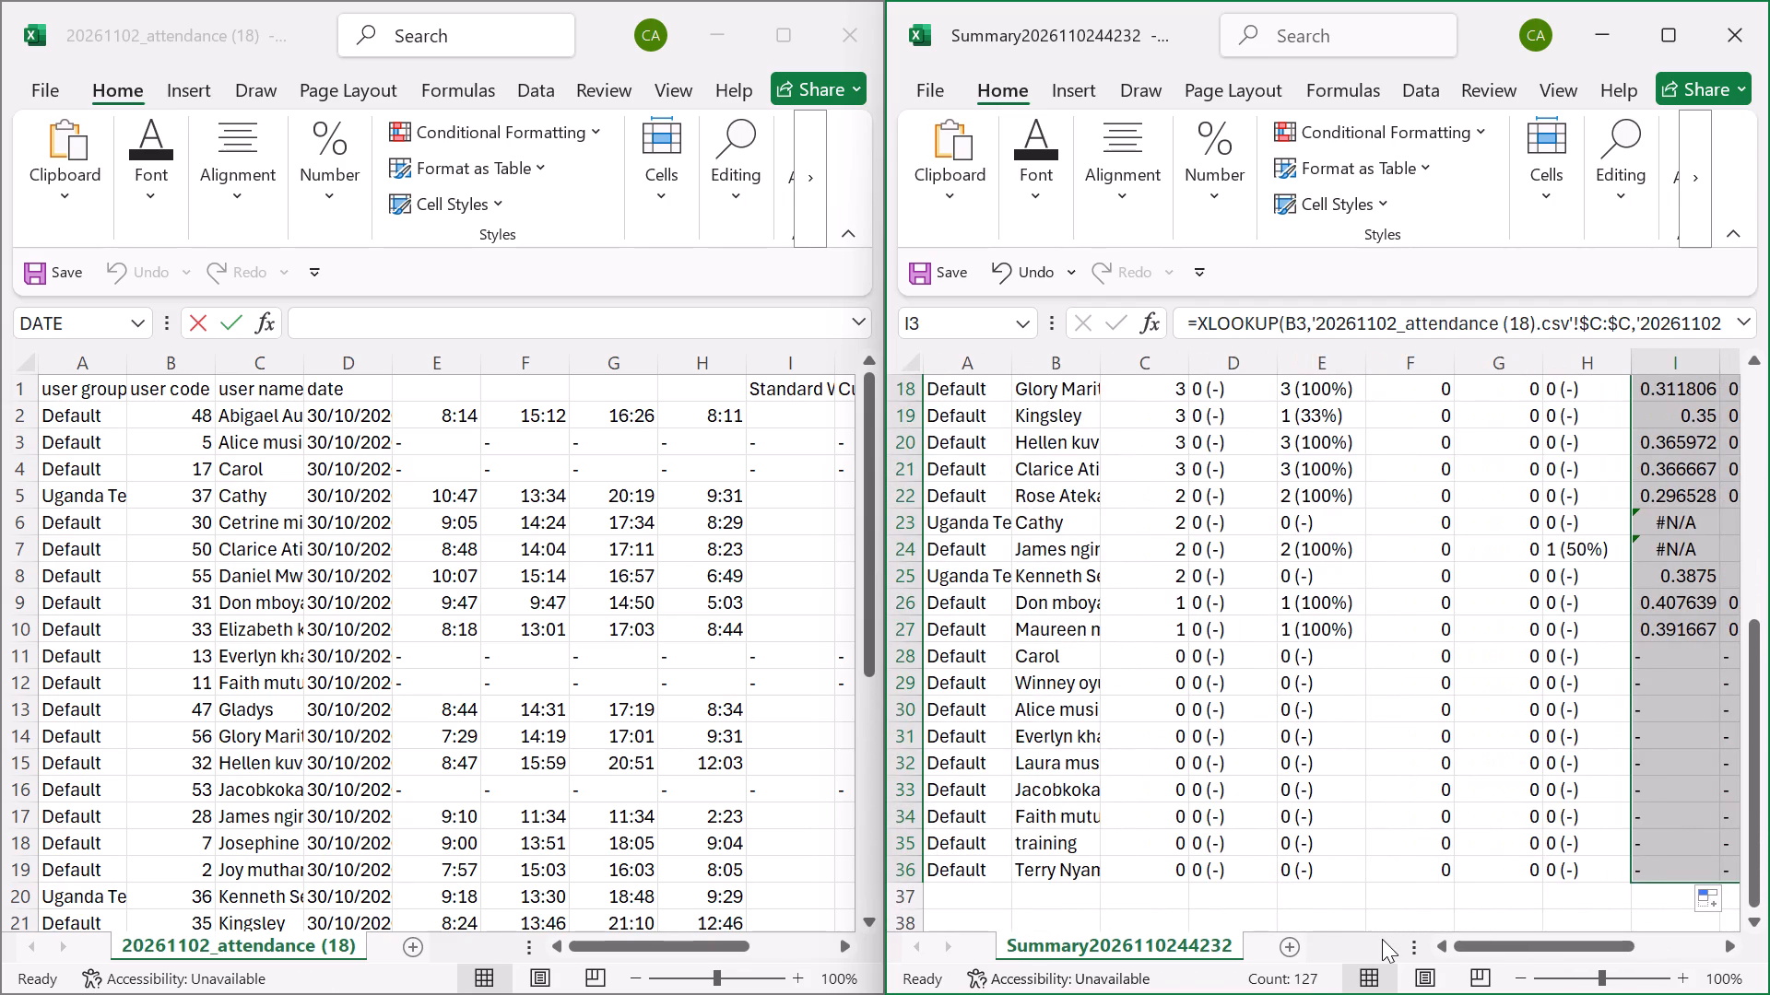
Copy the staff name in summary cell B24 over the matching name in attendance cell C17.
click(1042, 556)
key(ctrl+c)
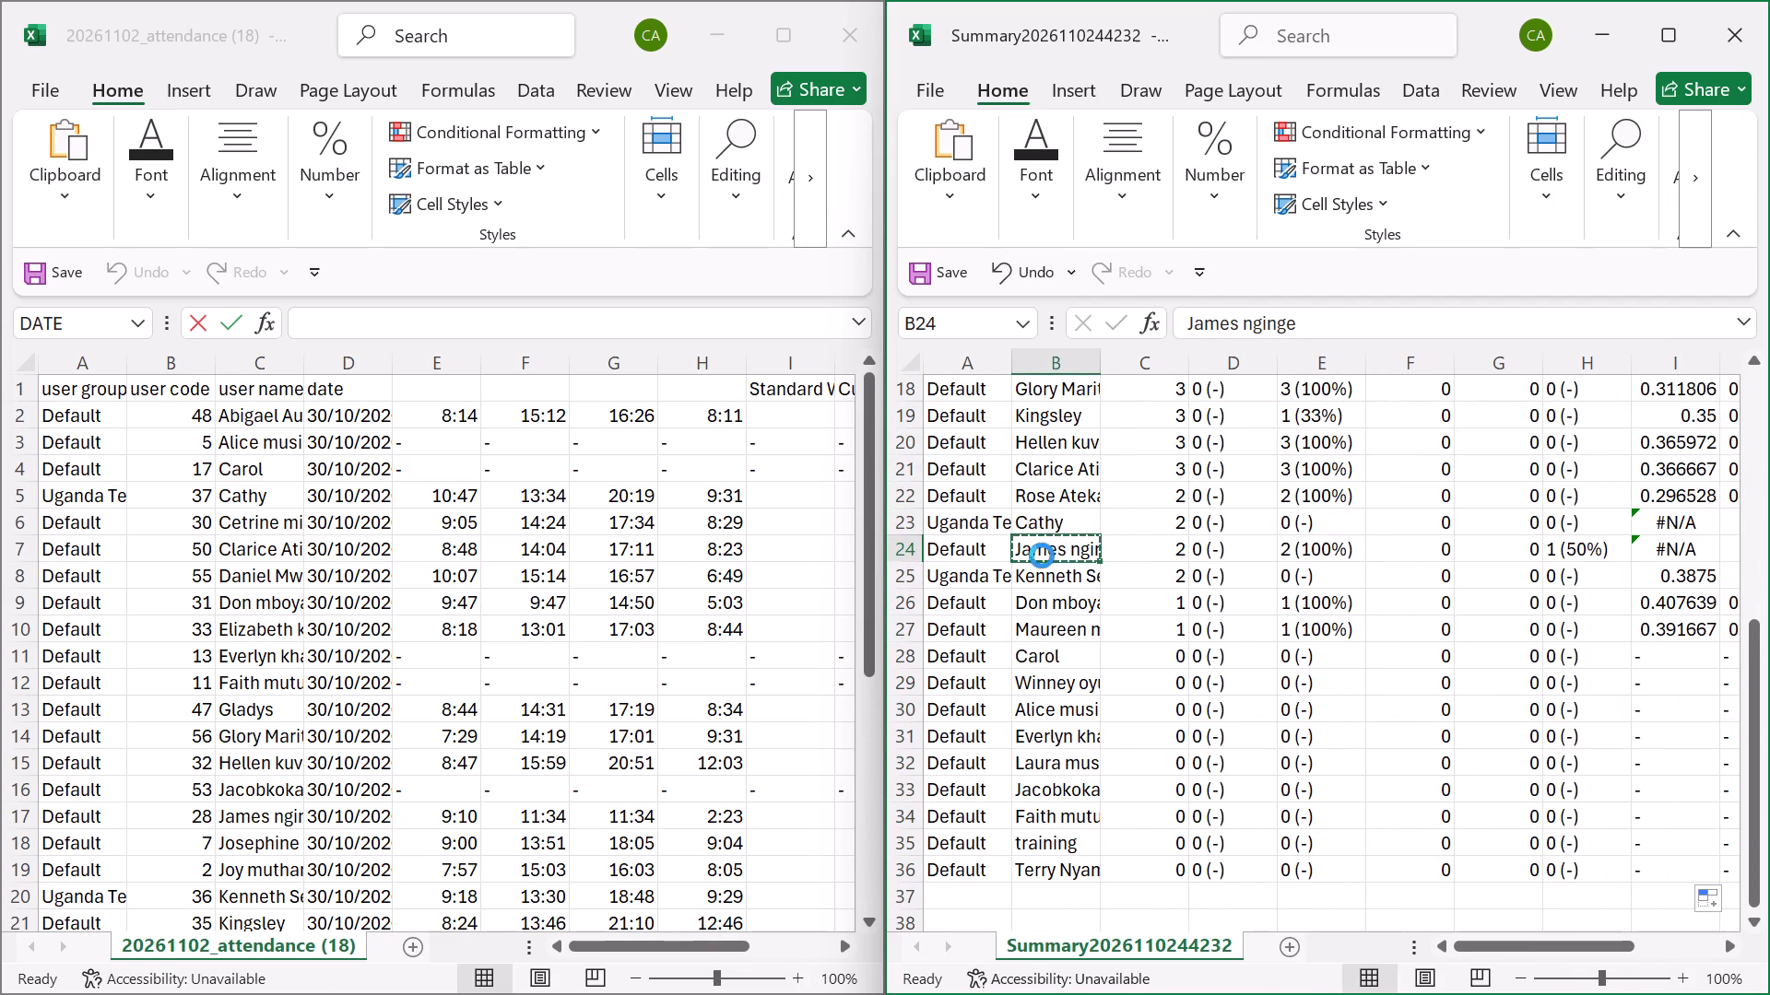
scroll(262, 533, down, 1)
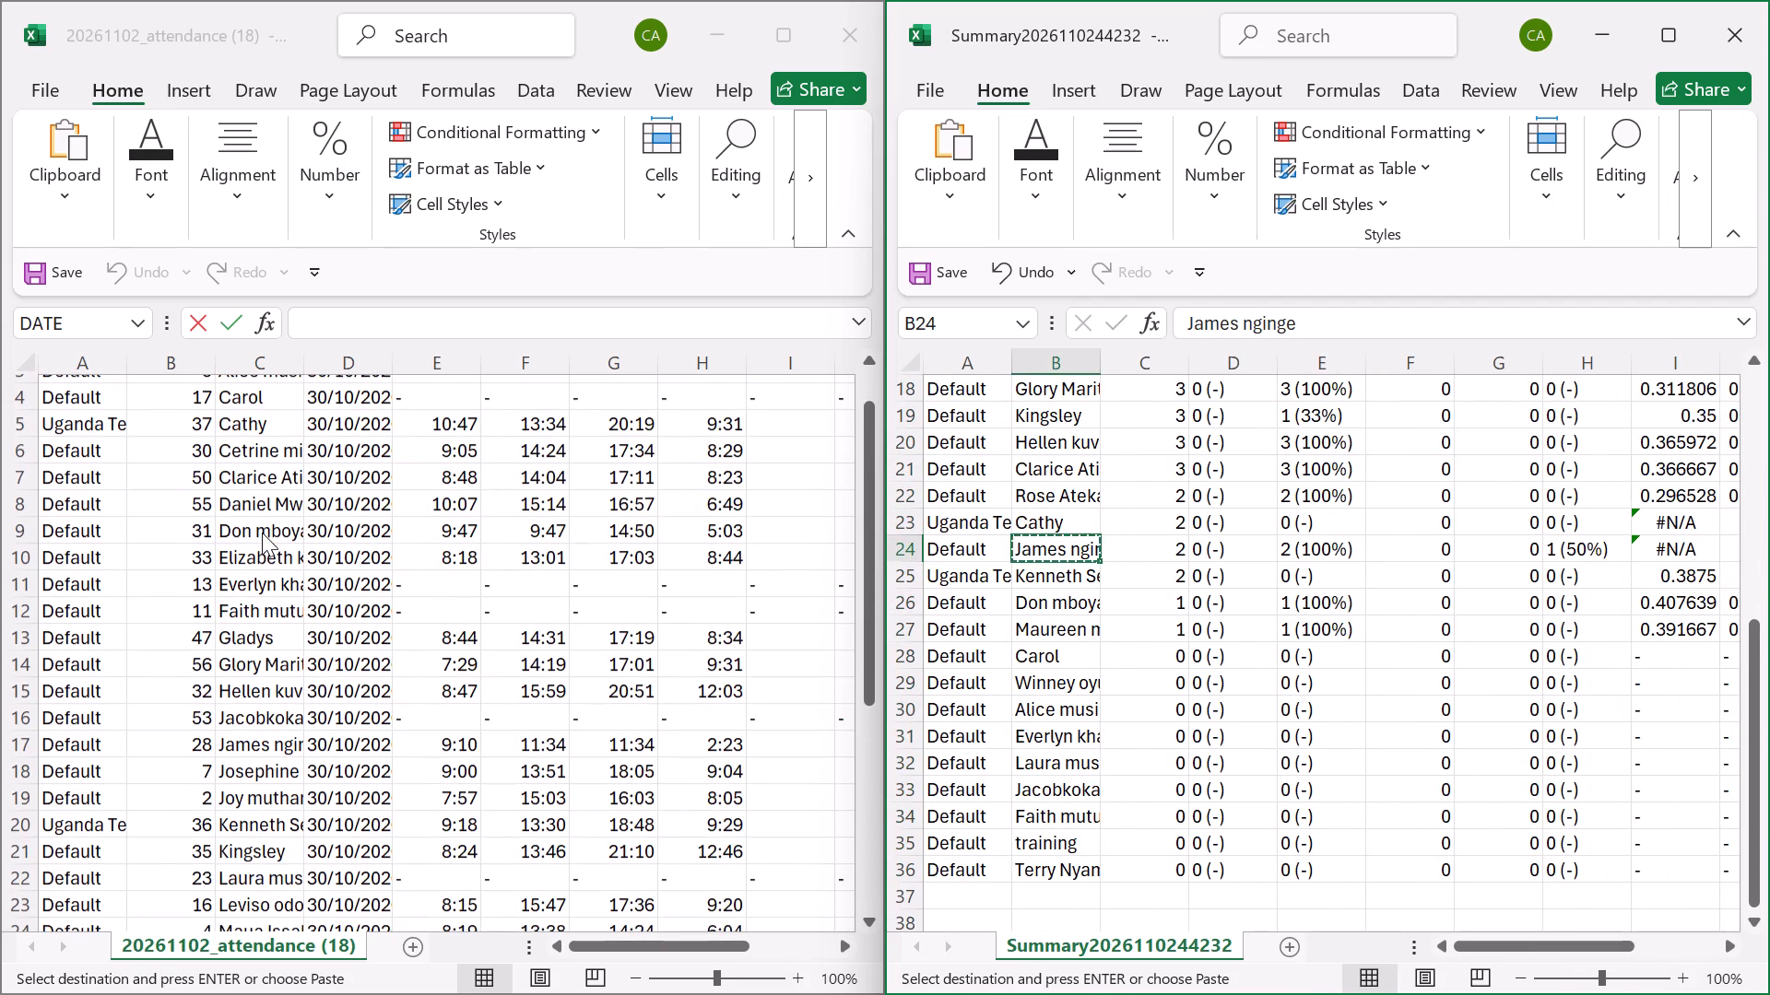
double_click(273, 742)
key(ctrl+v)
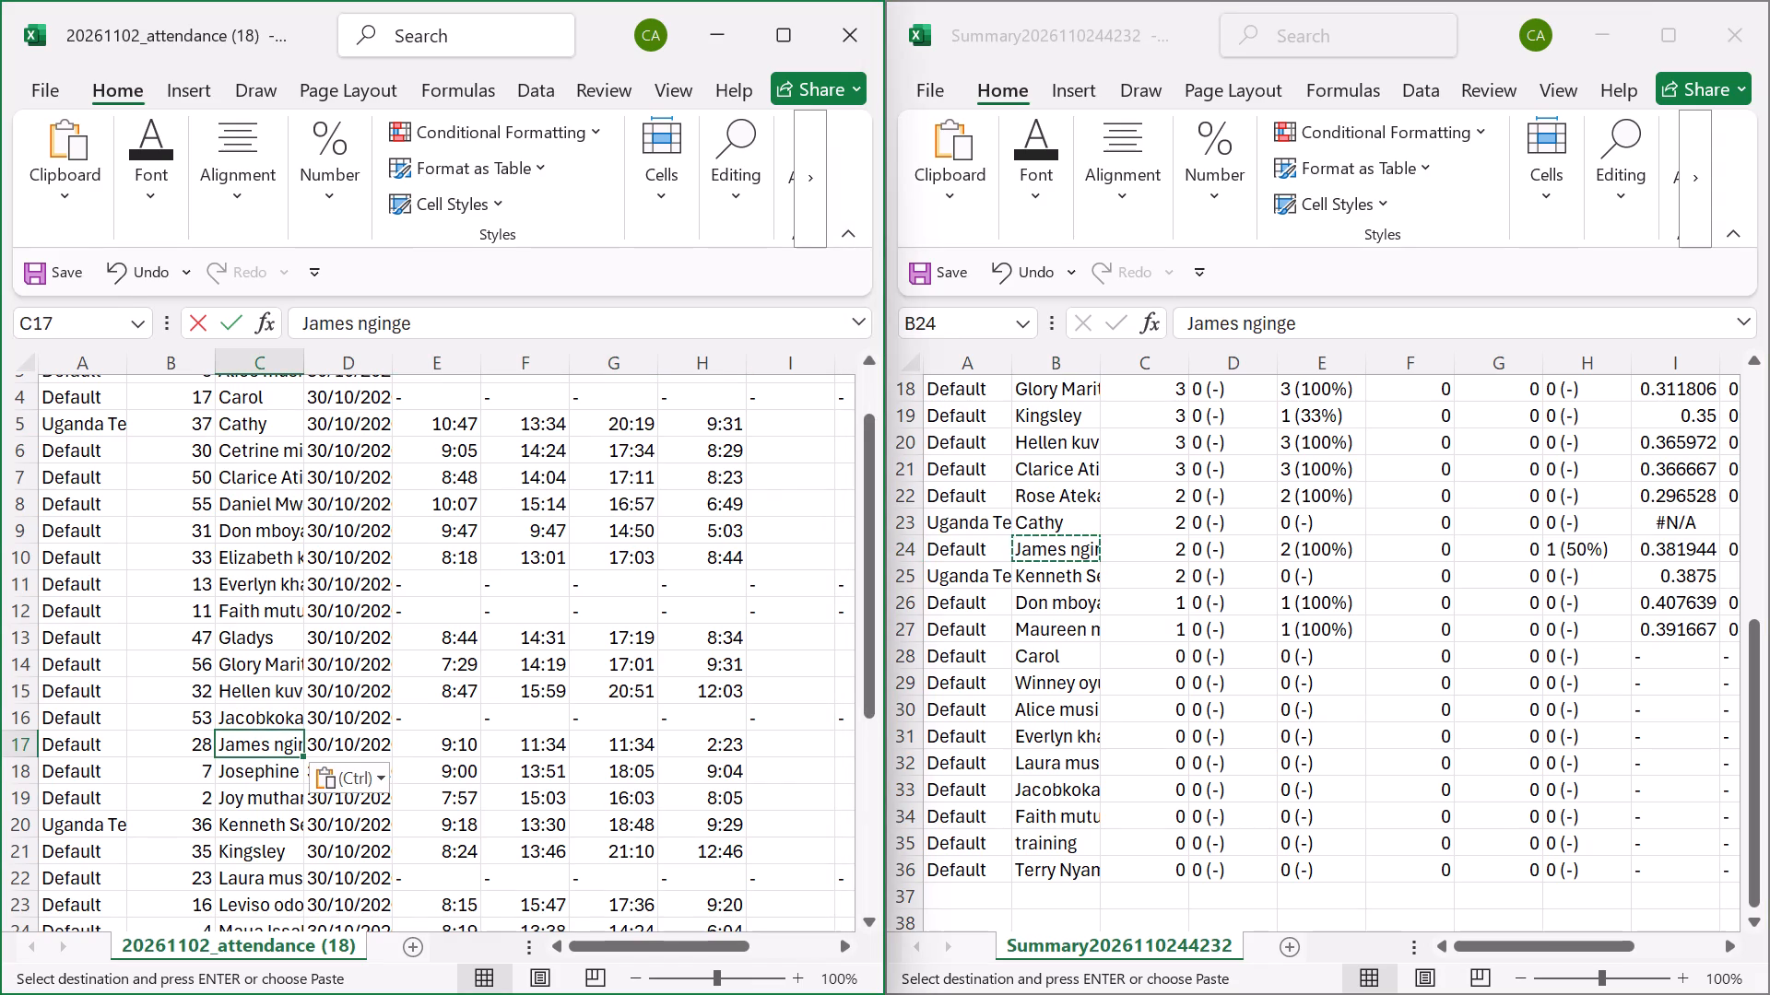
Copy the staff name in summary cell B23 over the matching name in attendance cell C5.
double_click(1038, 510)
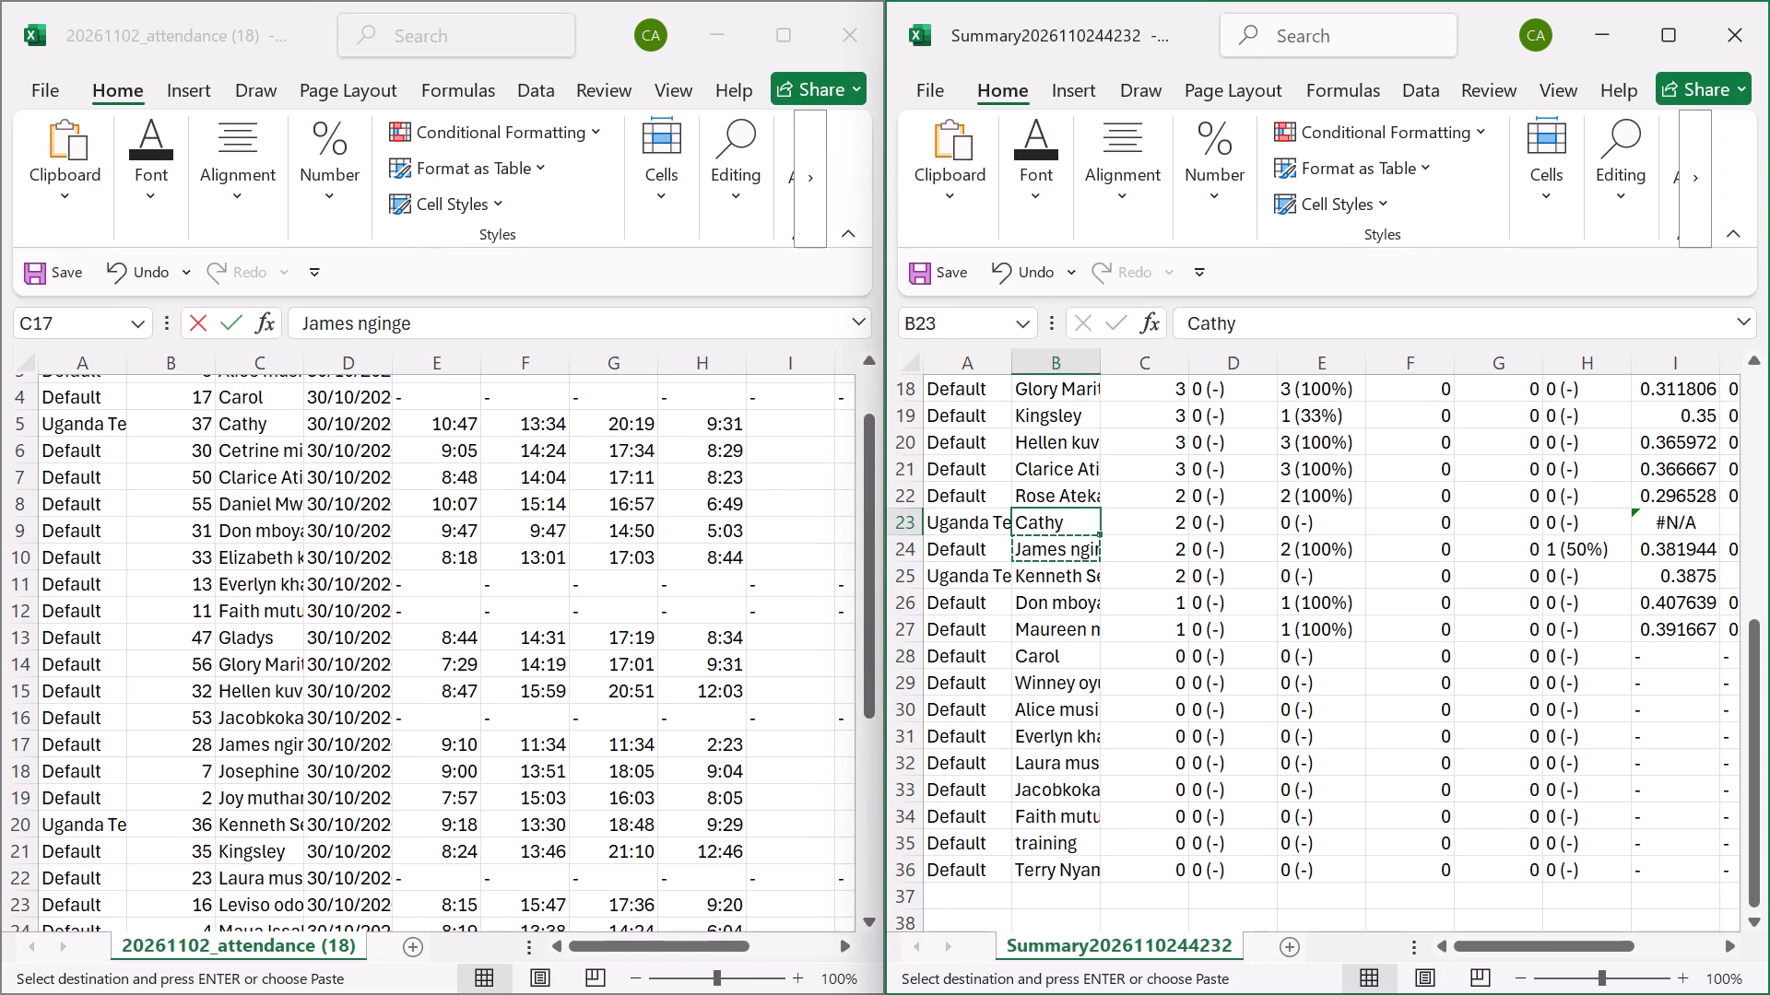
key(ctrl+c)
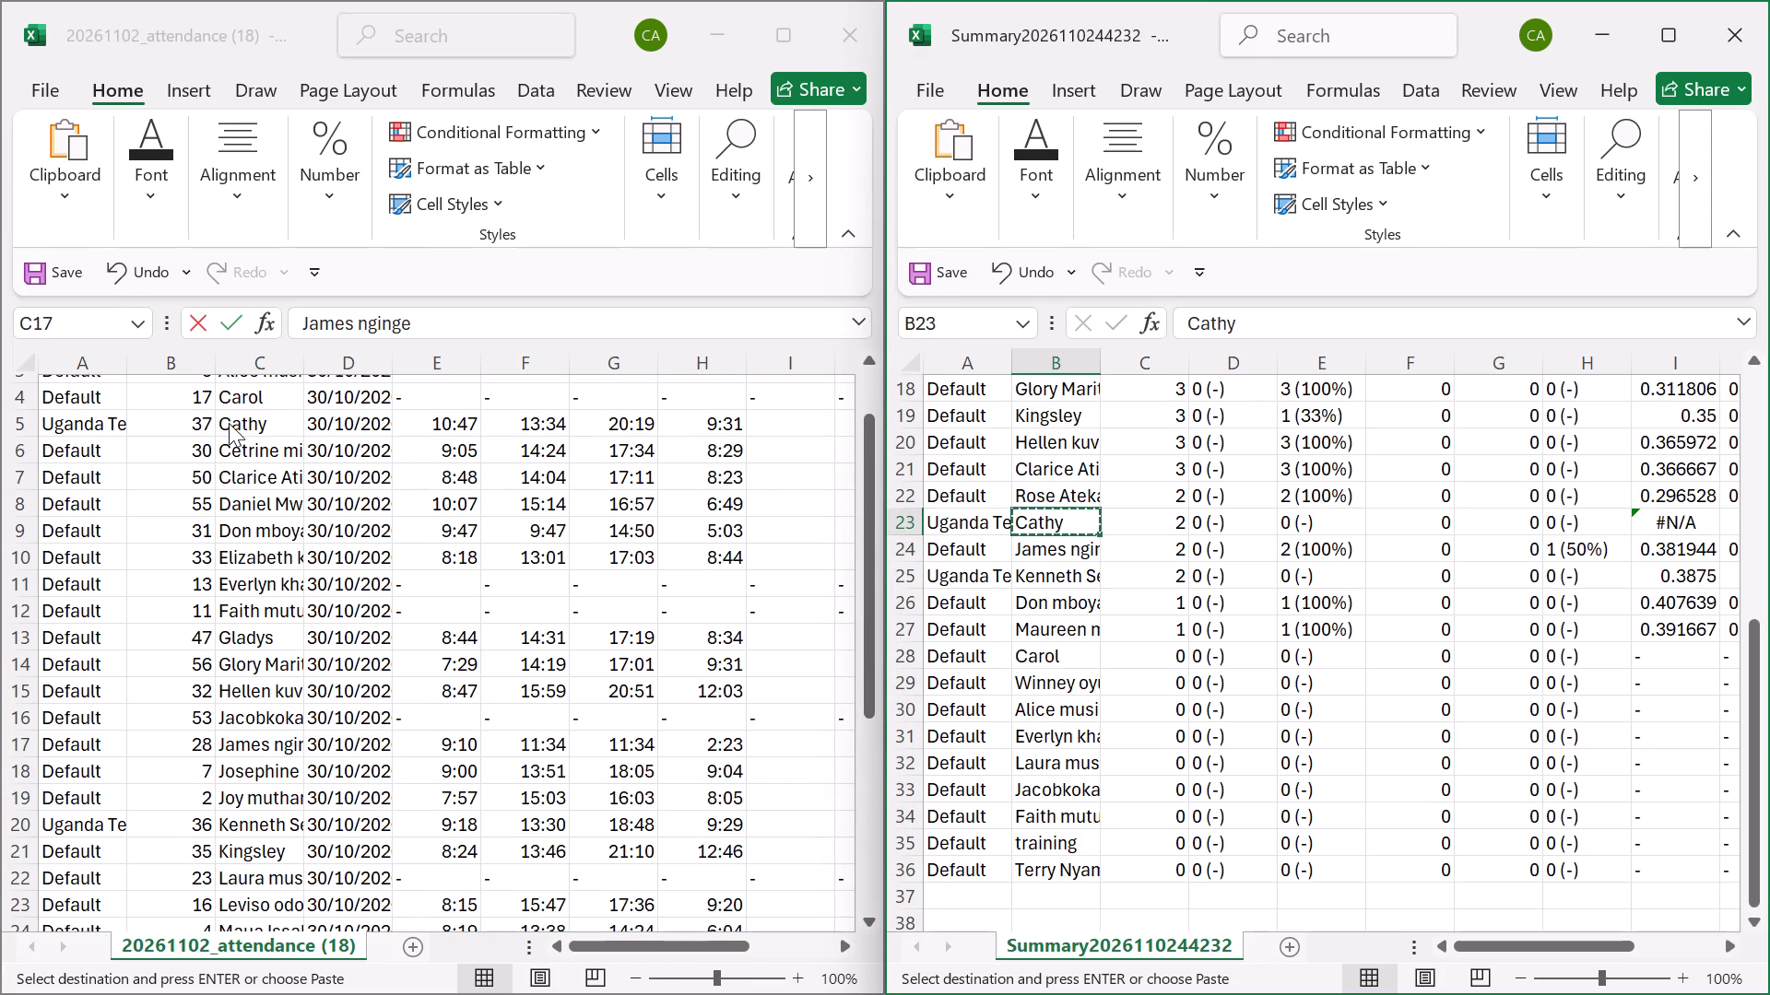
double_click(229, 423)
key(ctrl+v)
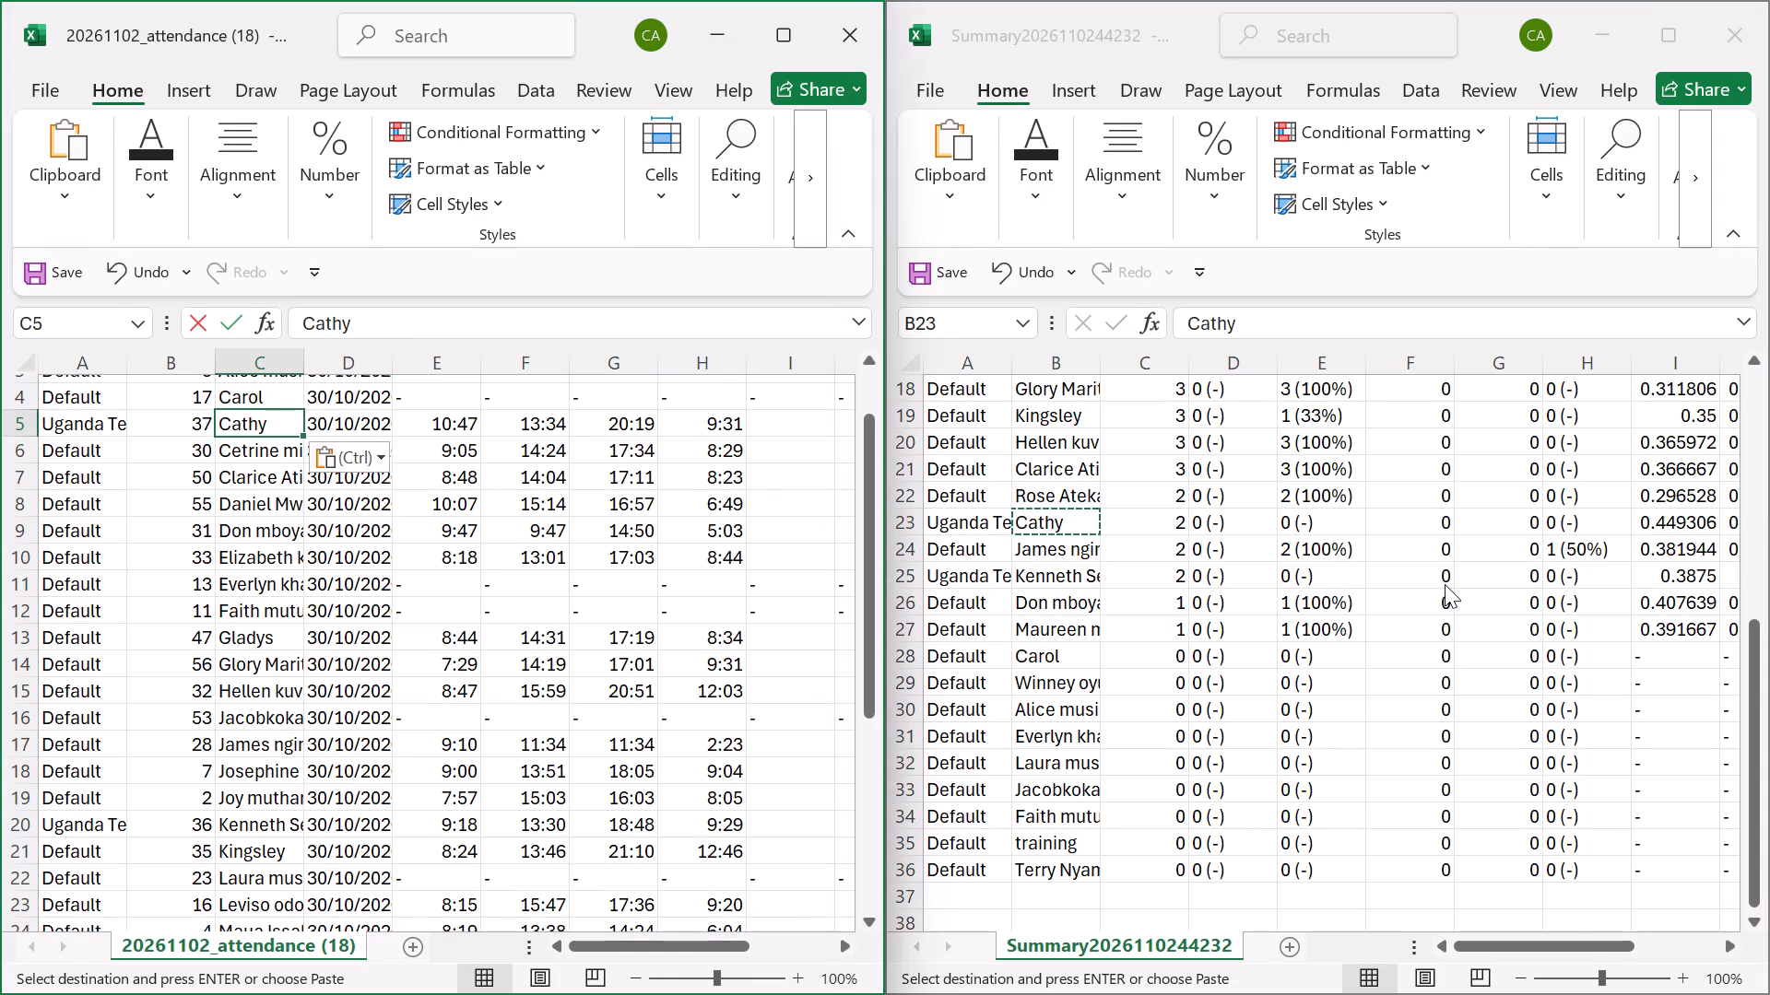
Copy the staff name in summary cell B16 over the matching name in attendance cell C10.
scroll(1445, 584, up, 2)
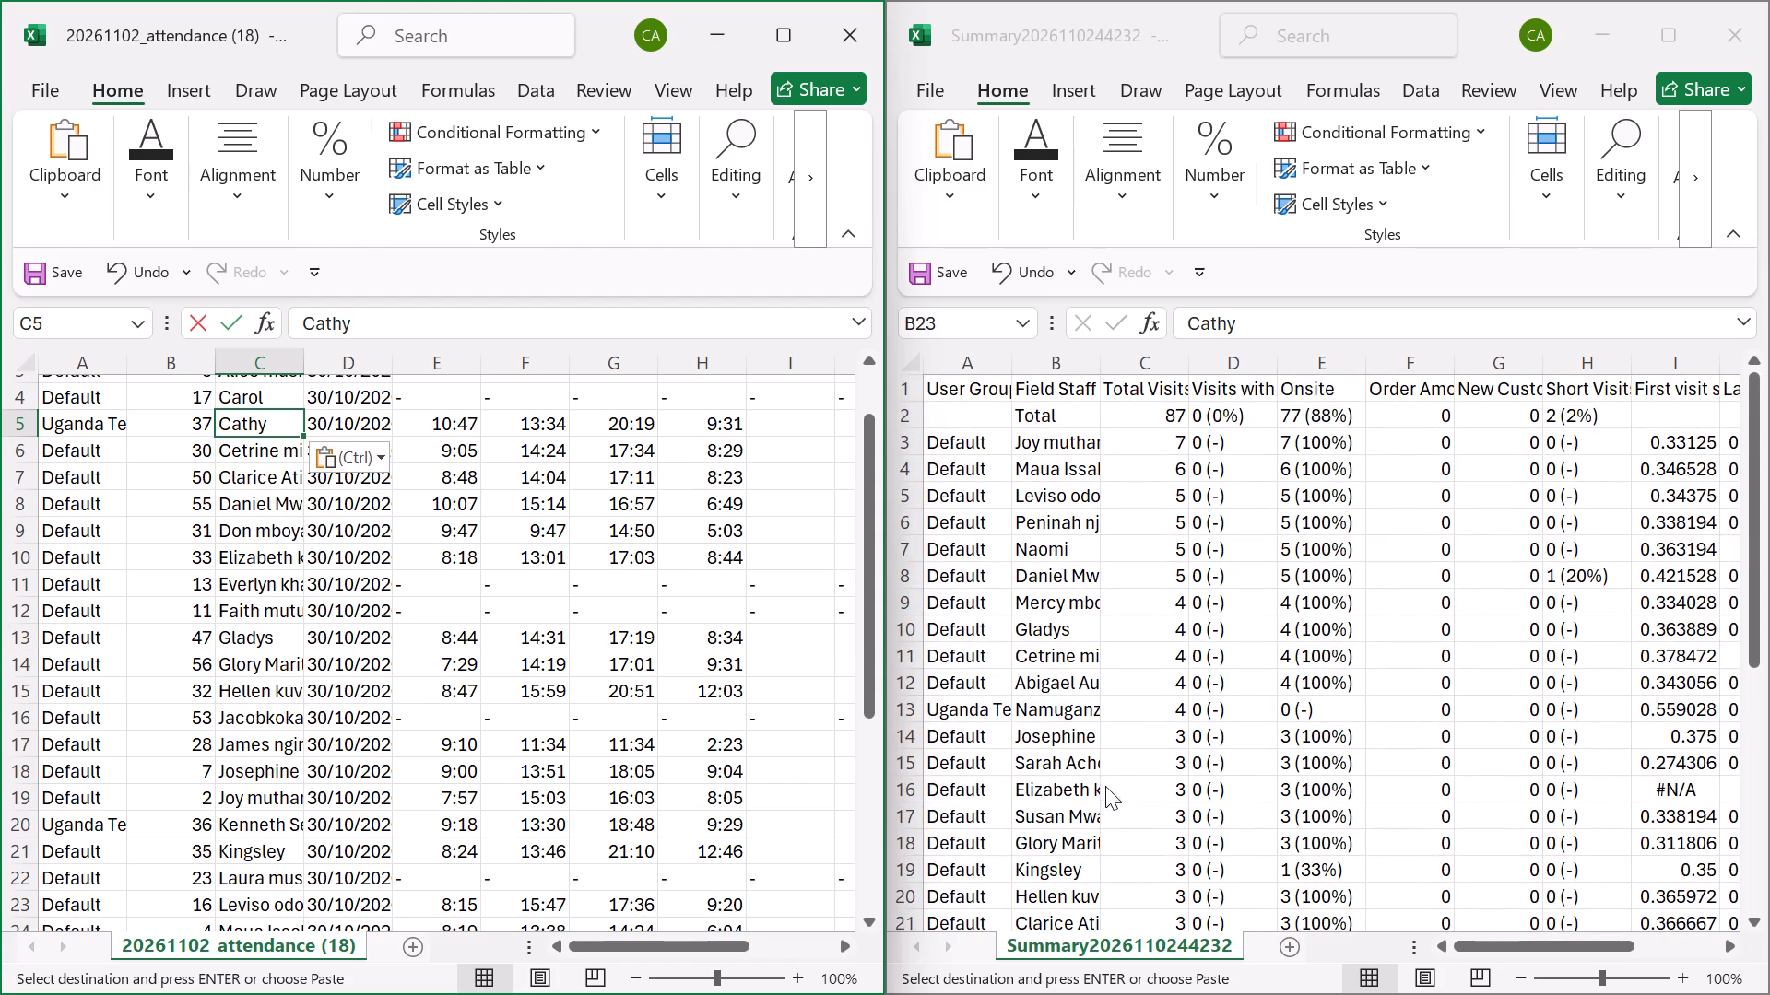
click(1032, 788)
click(1032, 788)
key(ctrl+c)
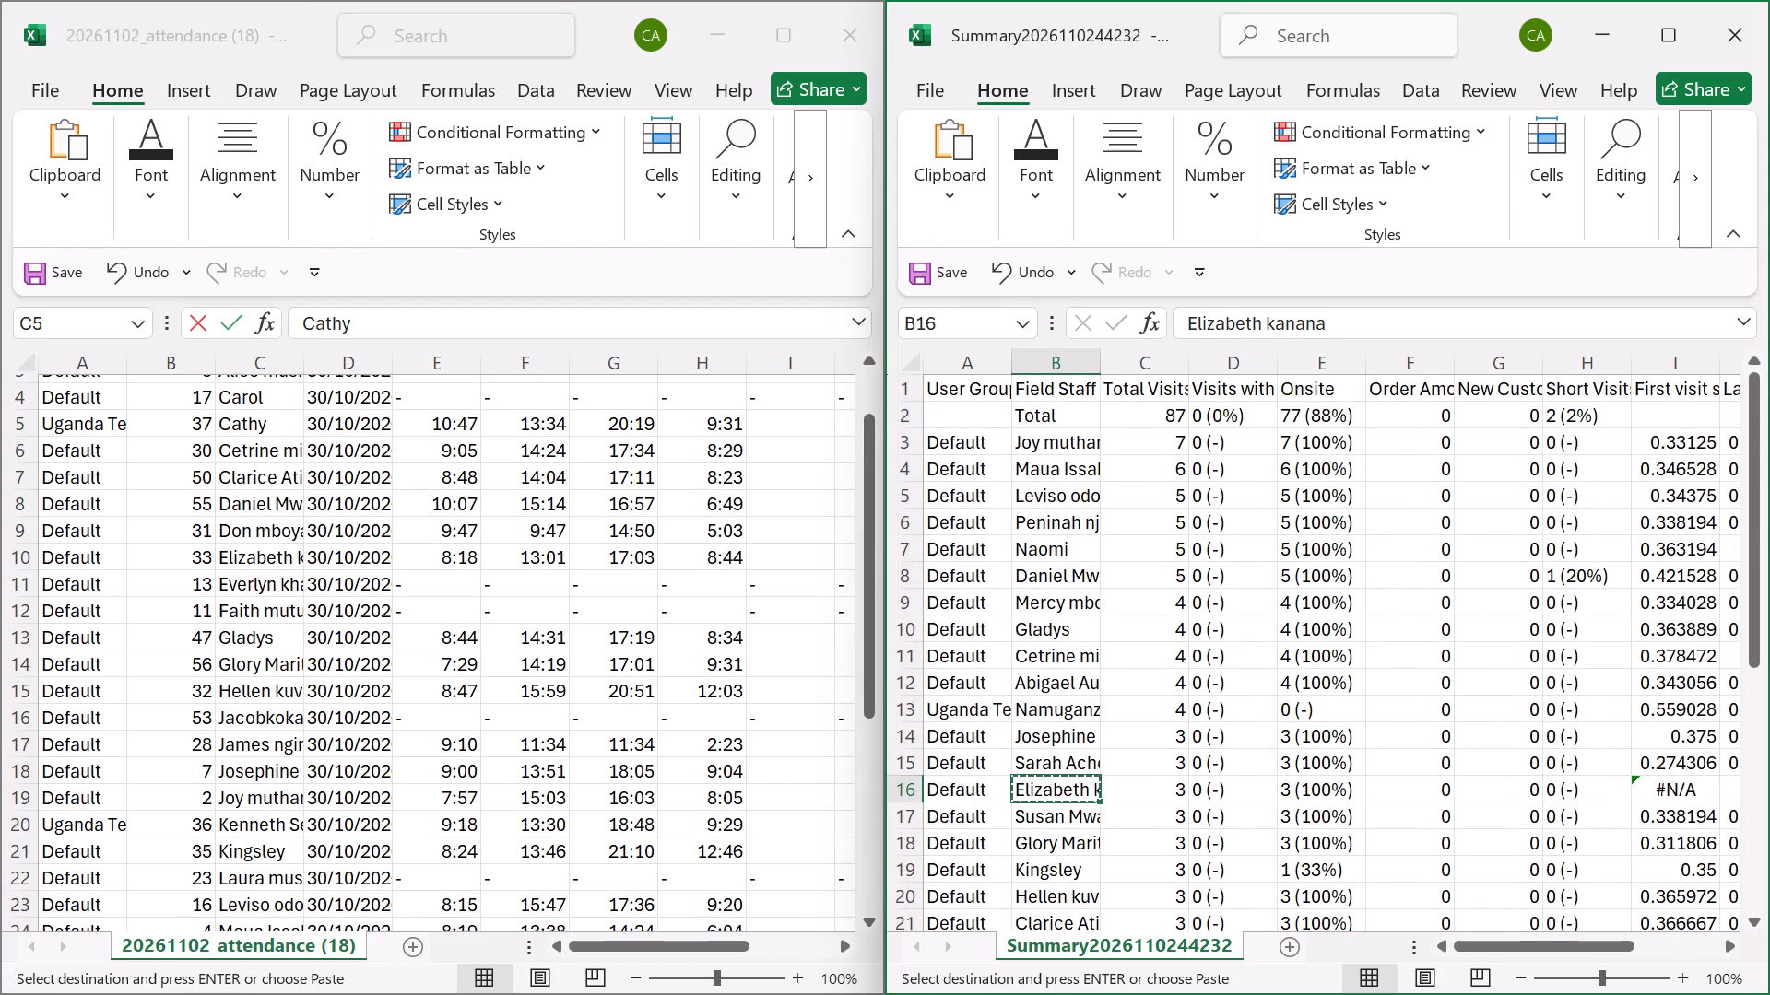
double_click(271, 545)
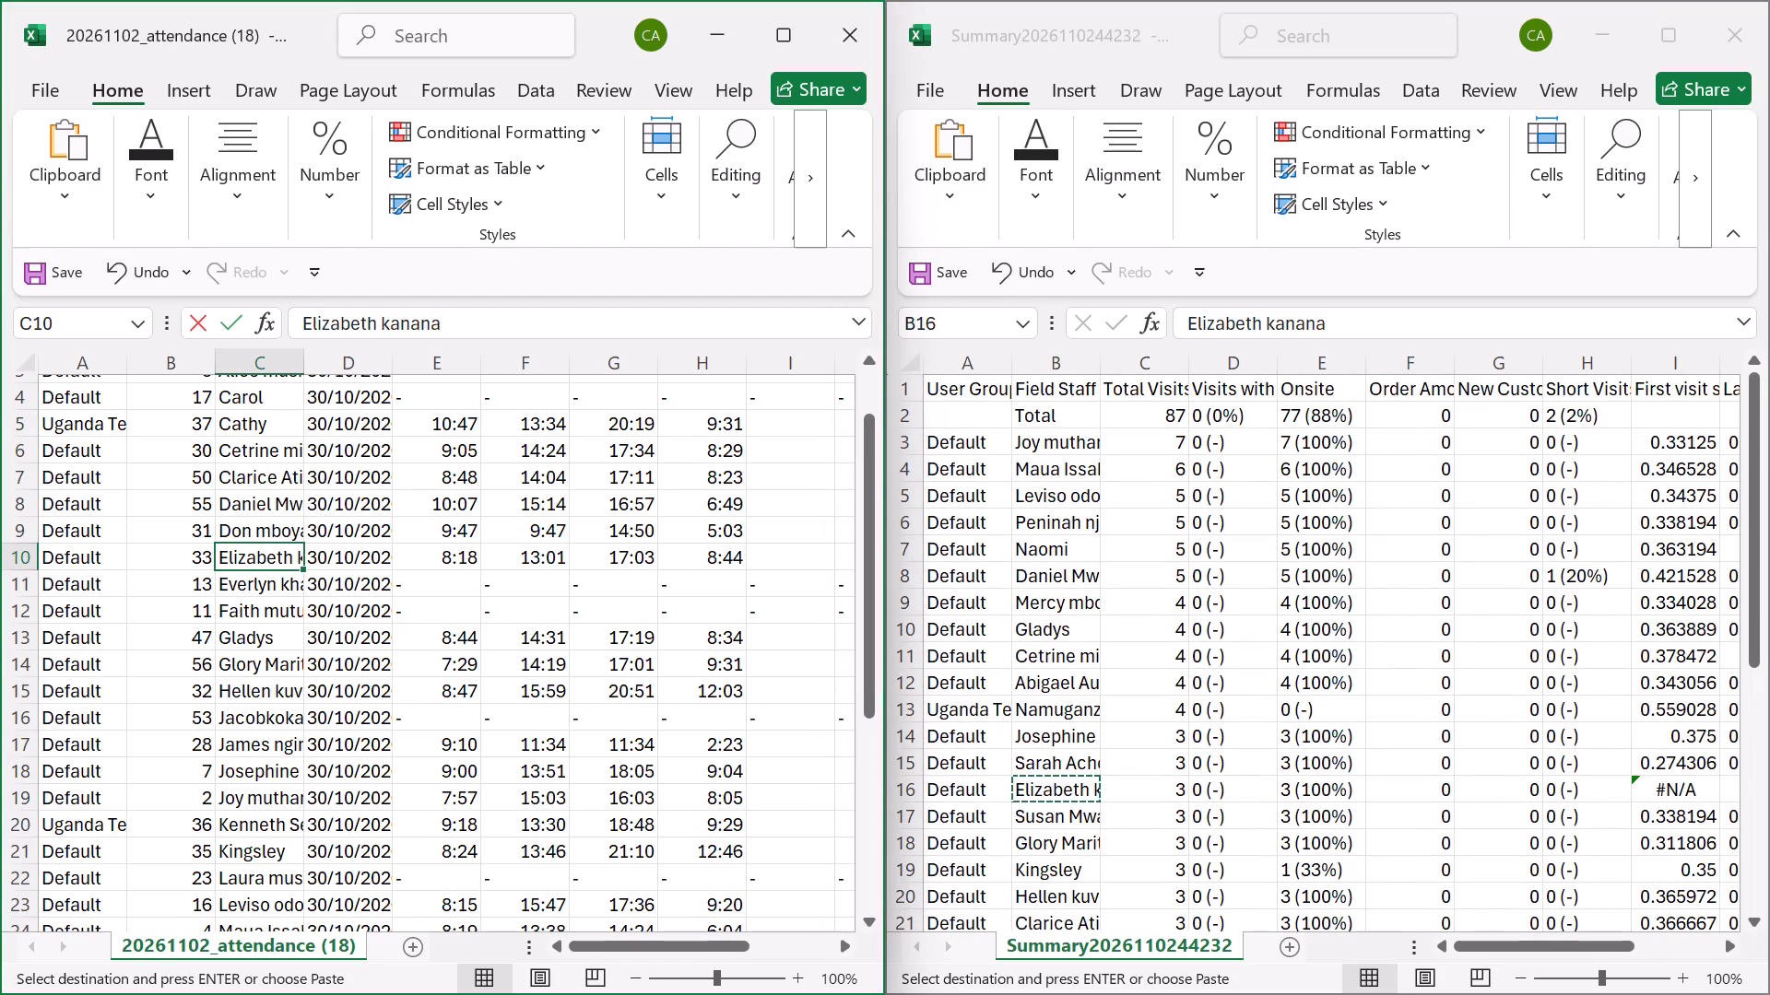
key(ctrl+v)
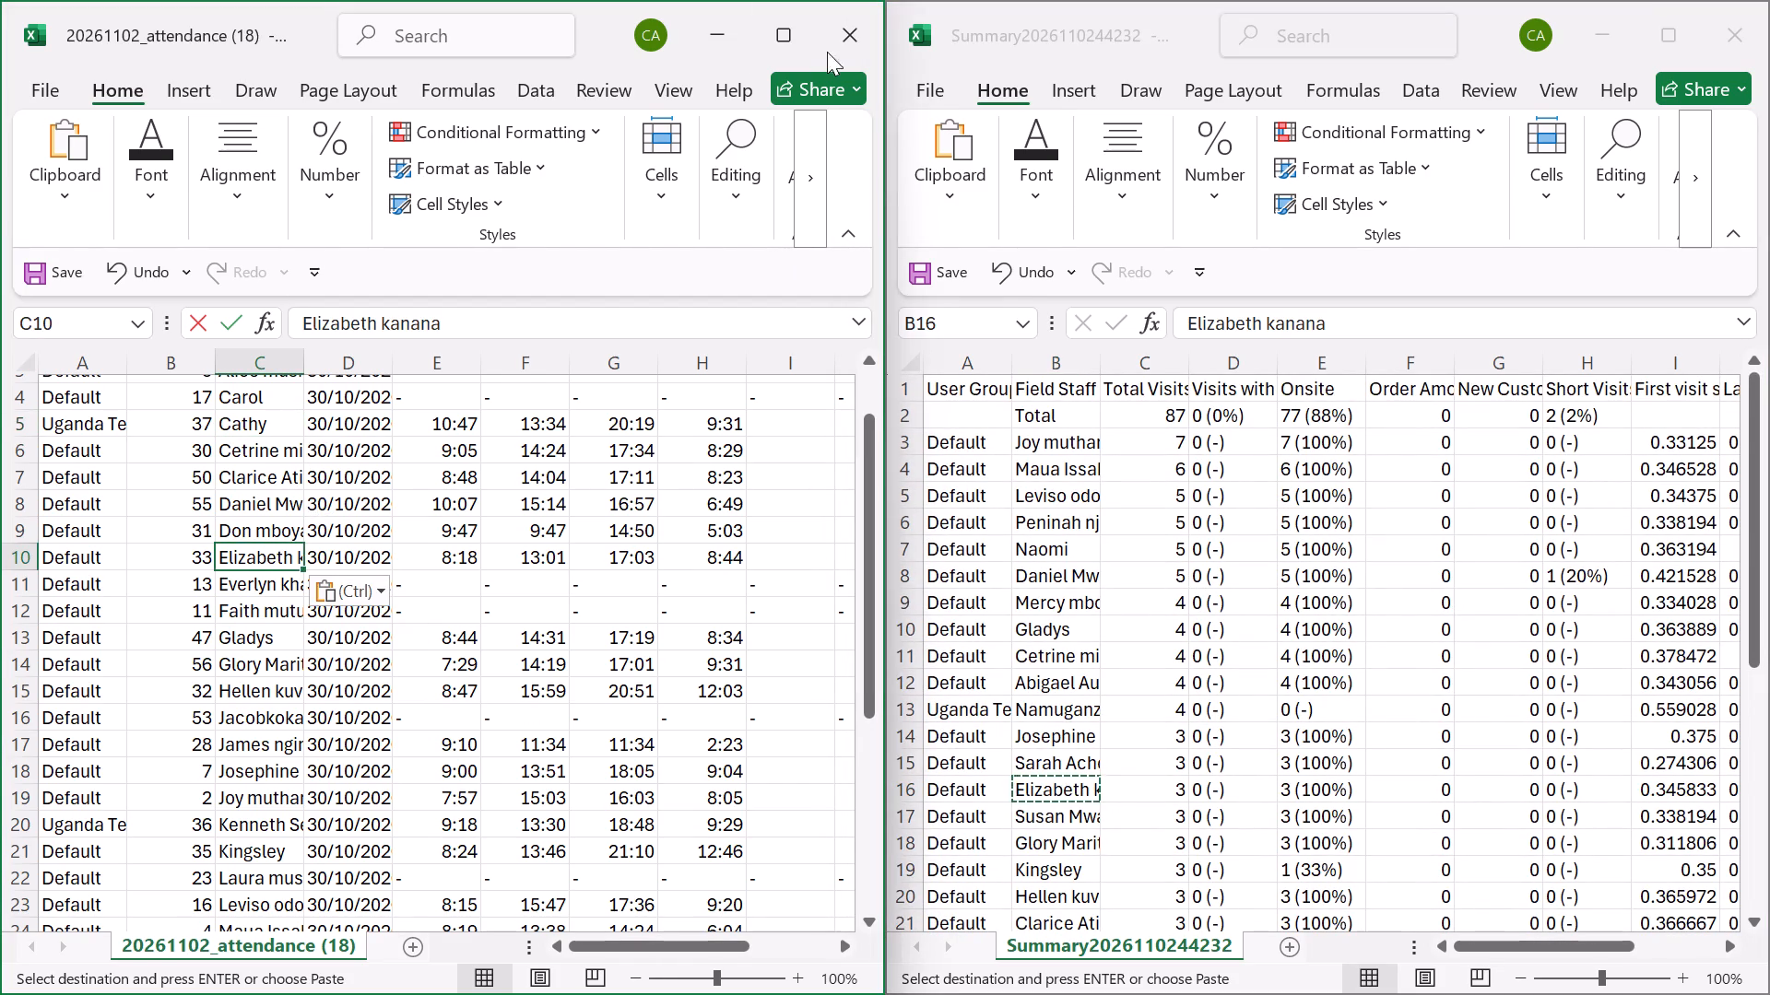
Close the attendance workbook without saving its changes and maximize the summary workbook.
click(848, 45)
click(933, 557)
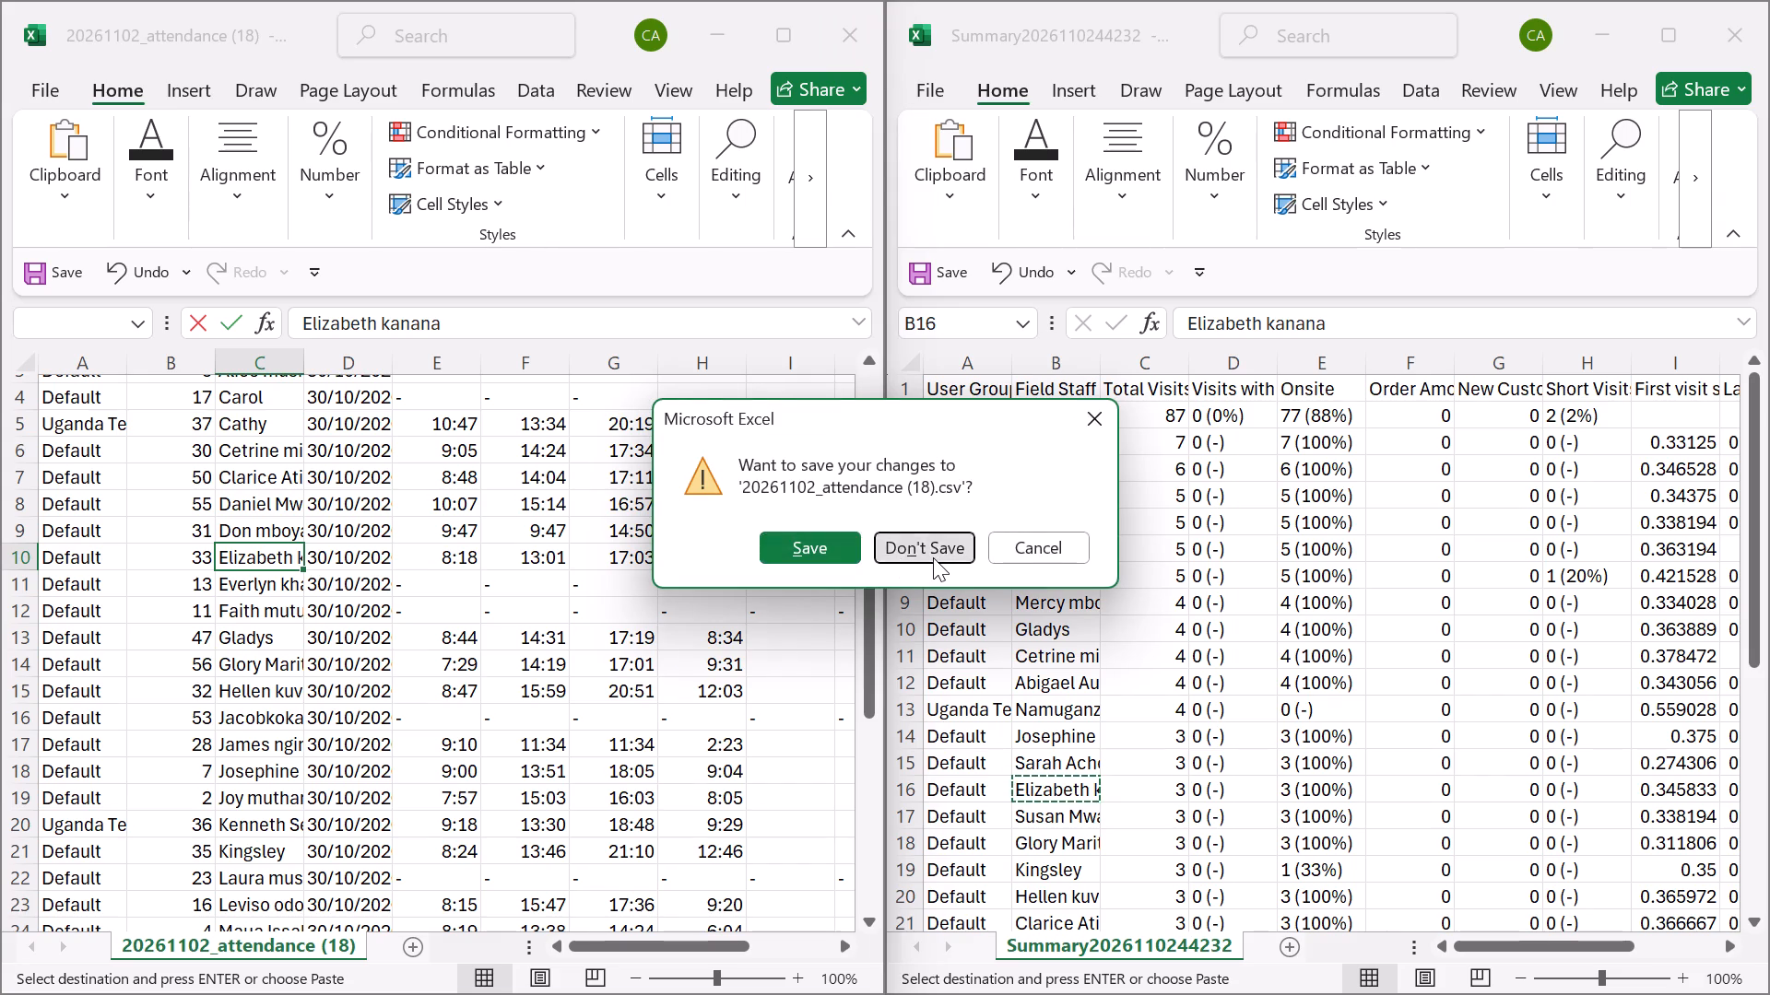
click(1669, 26)
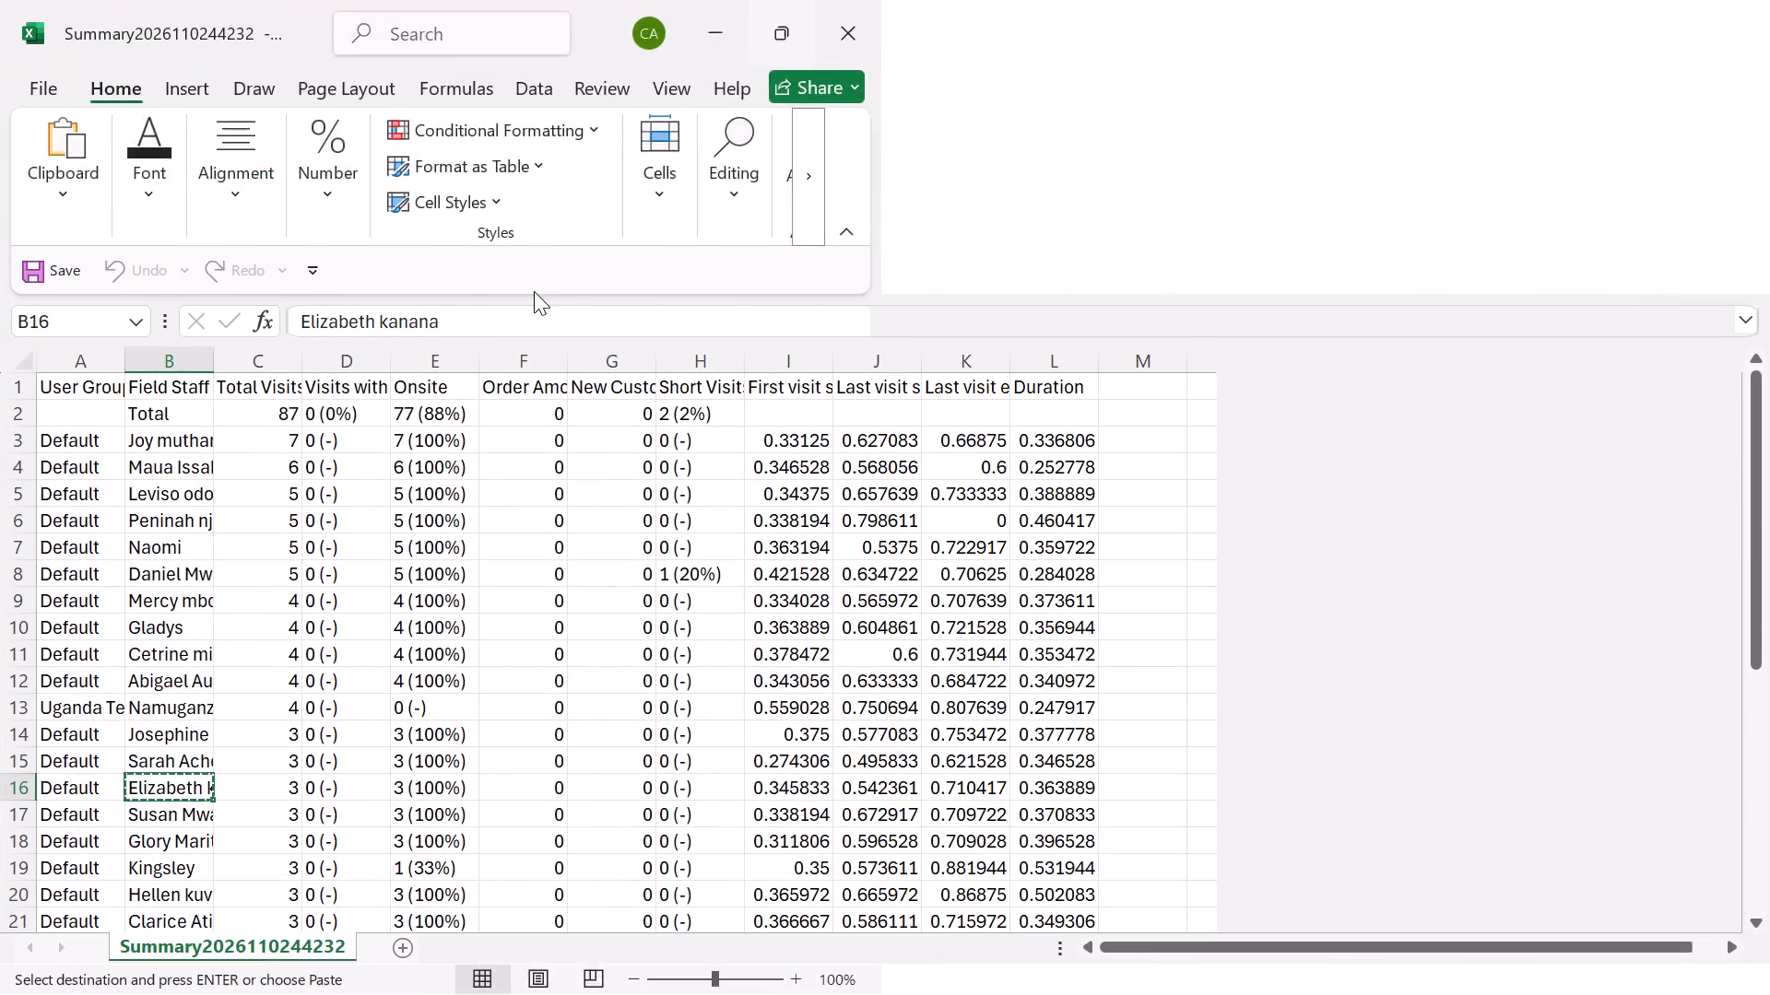
Add a filter to the User Group column and show only the Uganda Team rows.
click(87, 346)
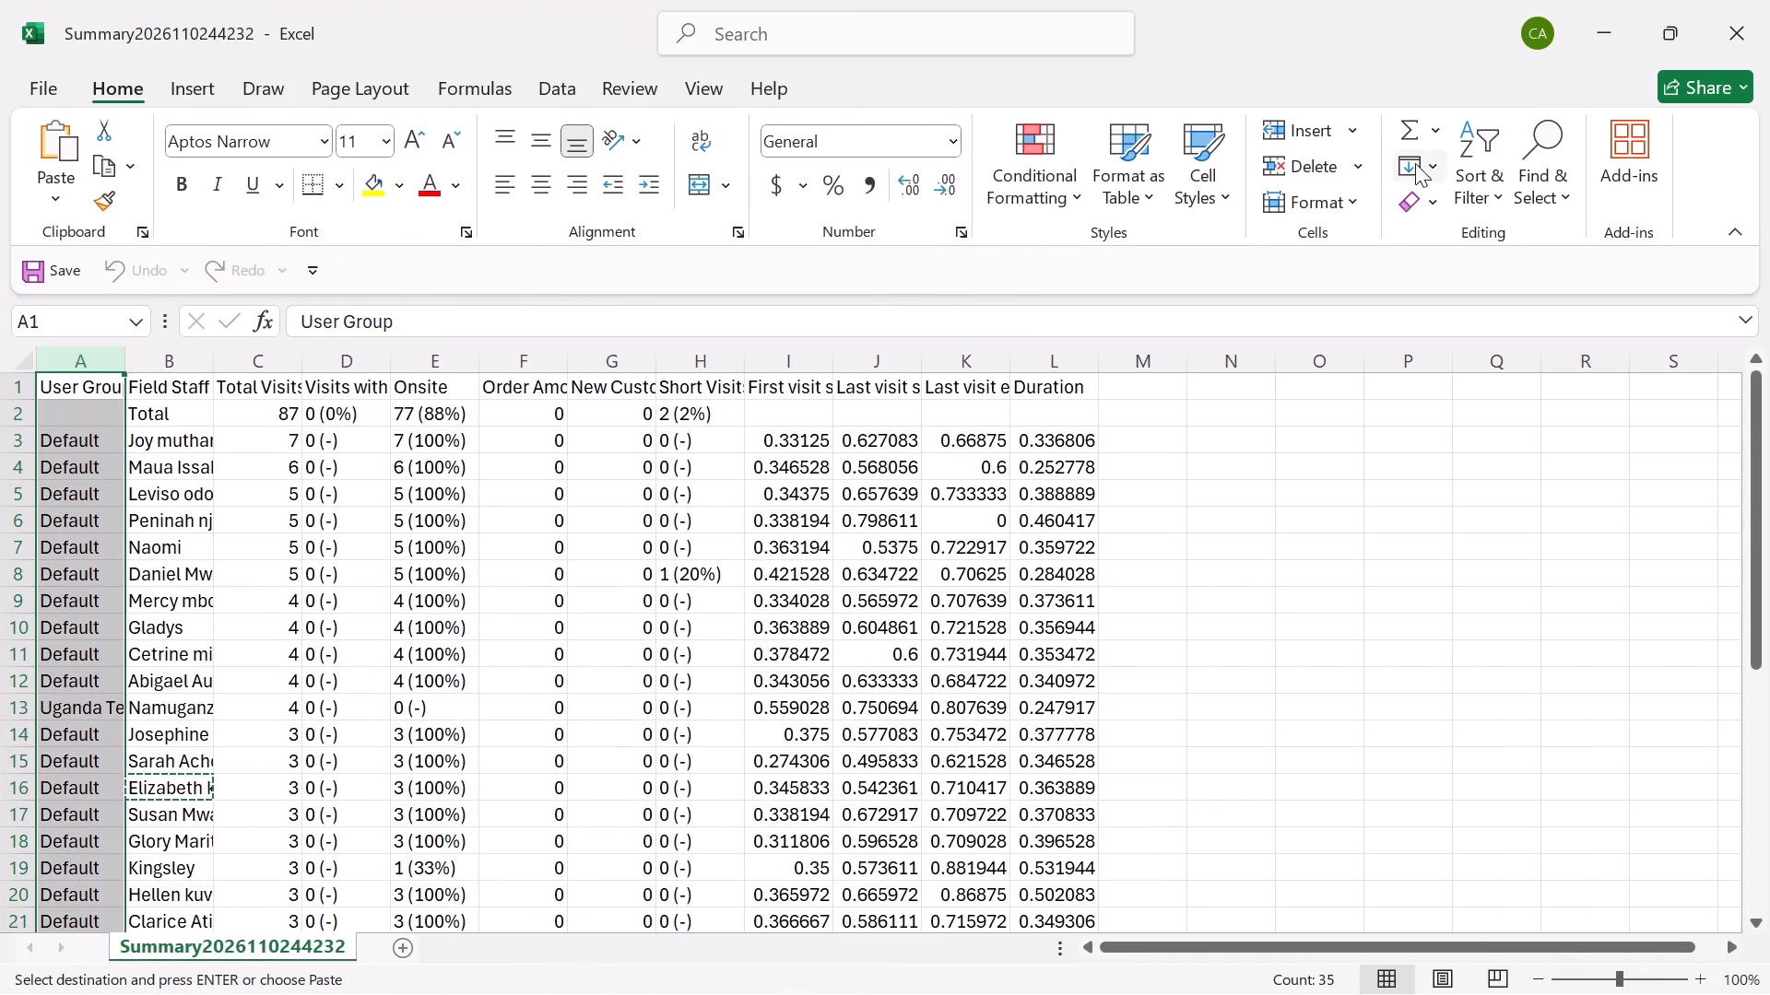
click(1471, 185)
click(1514, 364)
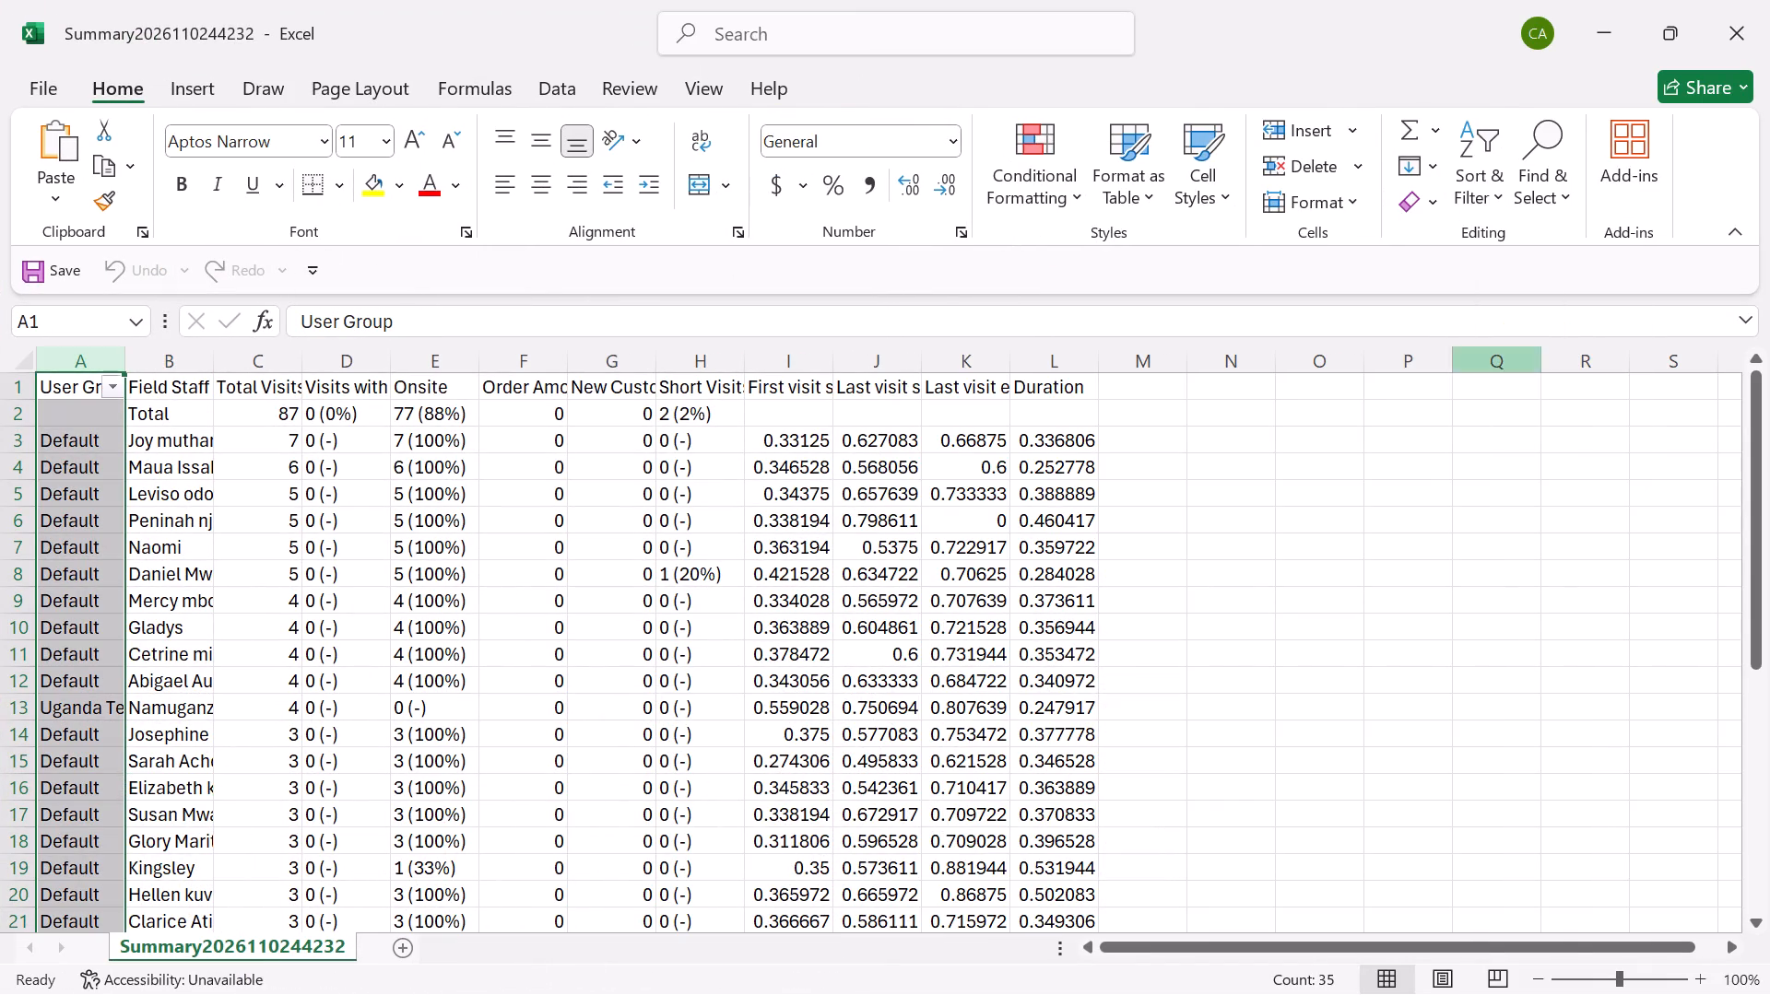
click(115, 393)
click(231, 703)
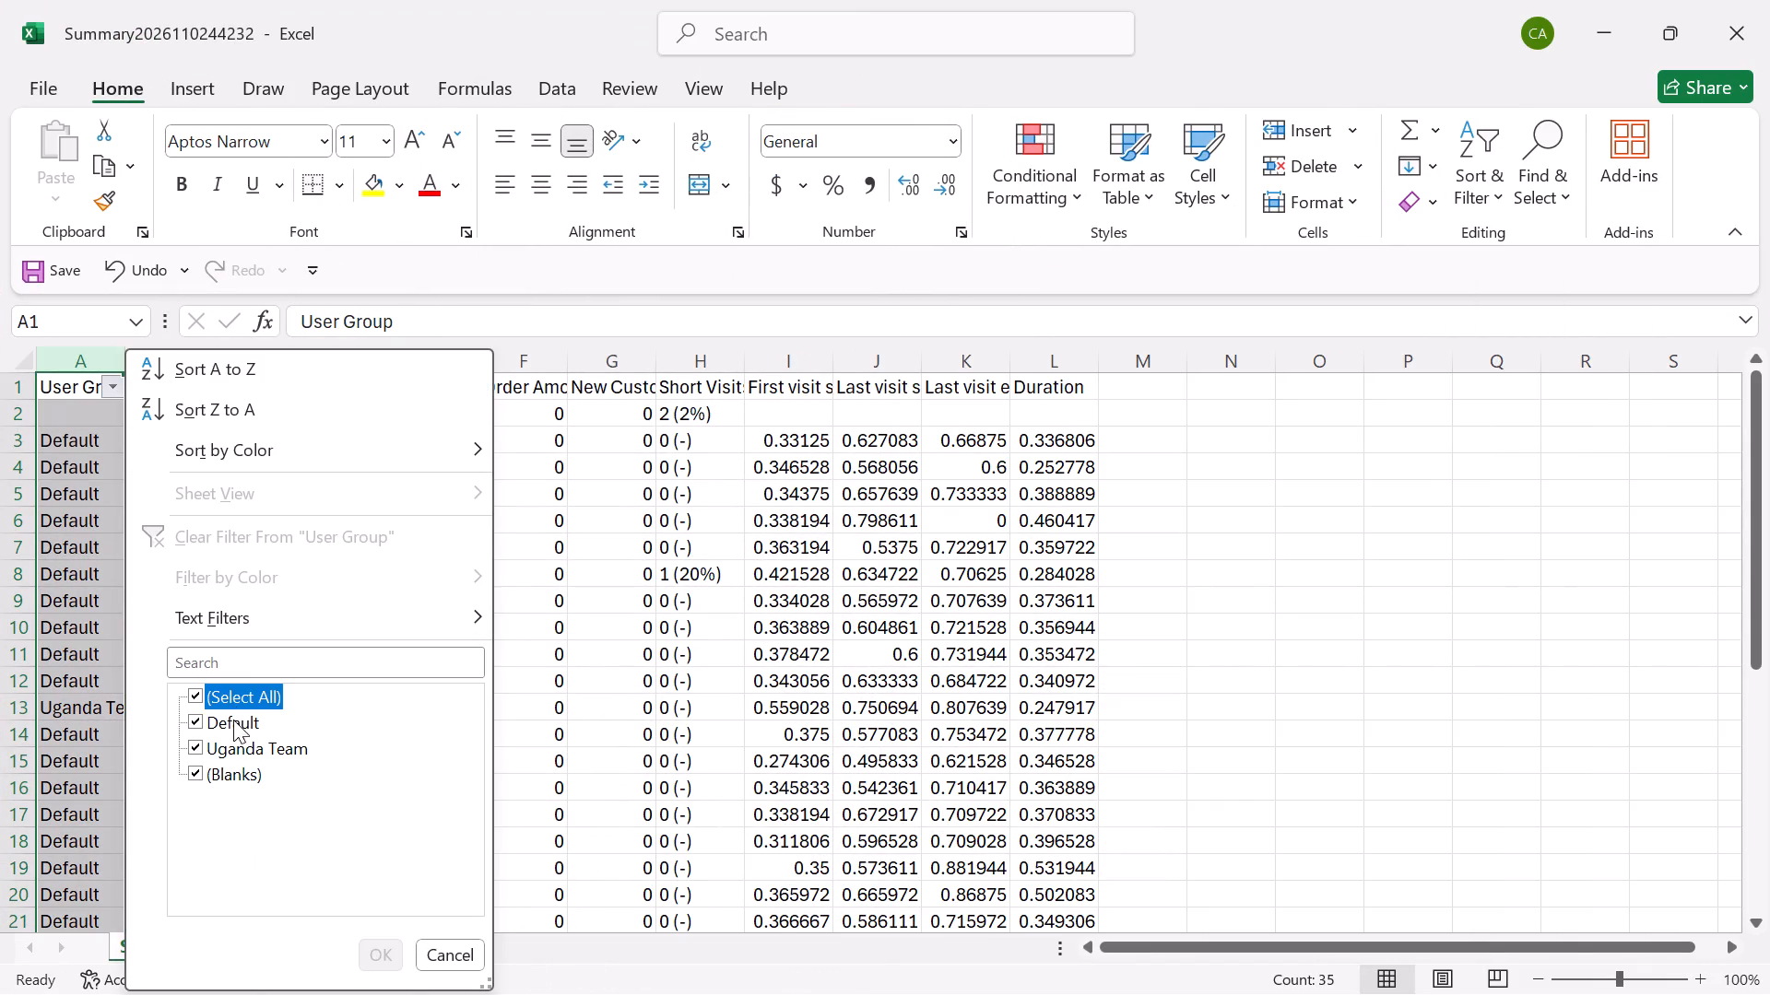
click(233, 749)
click(382, 949)
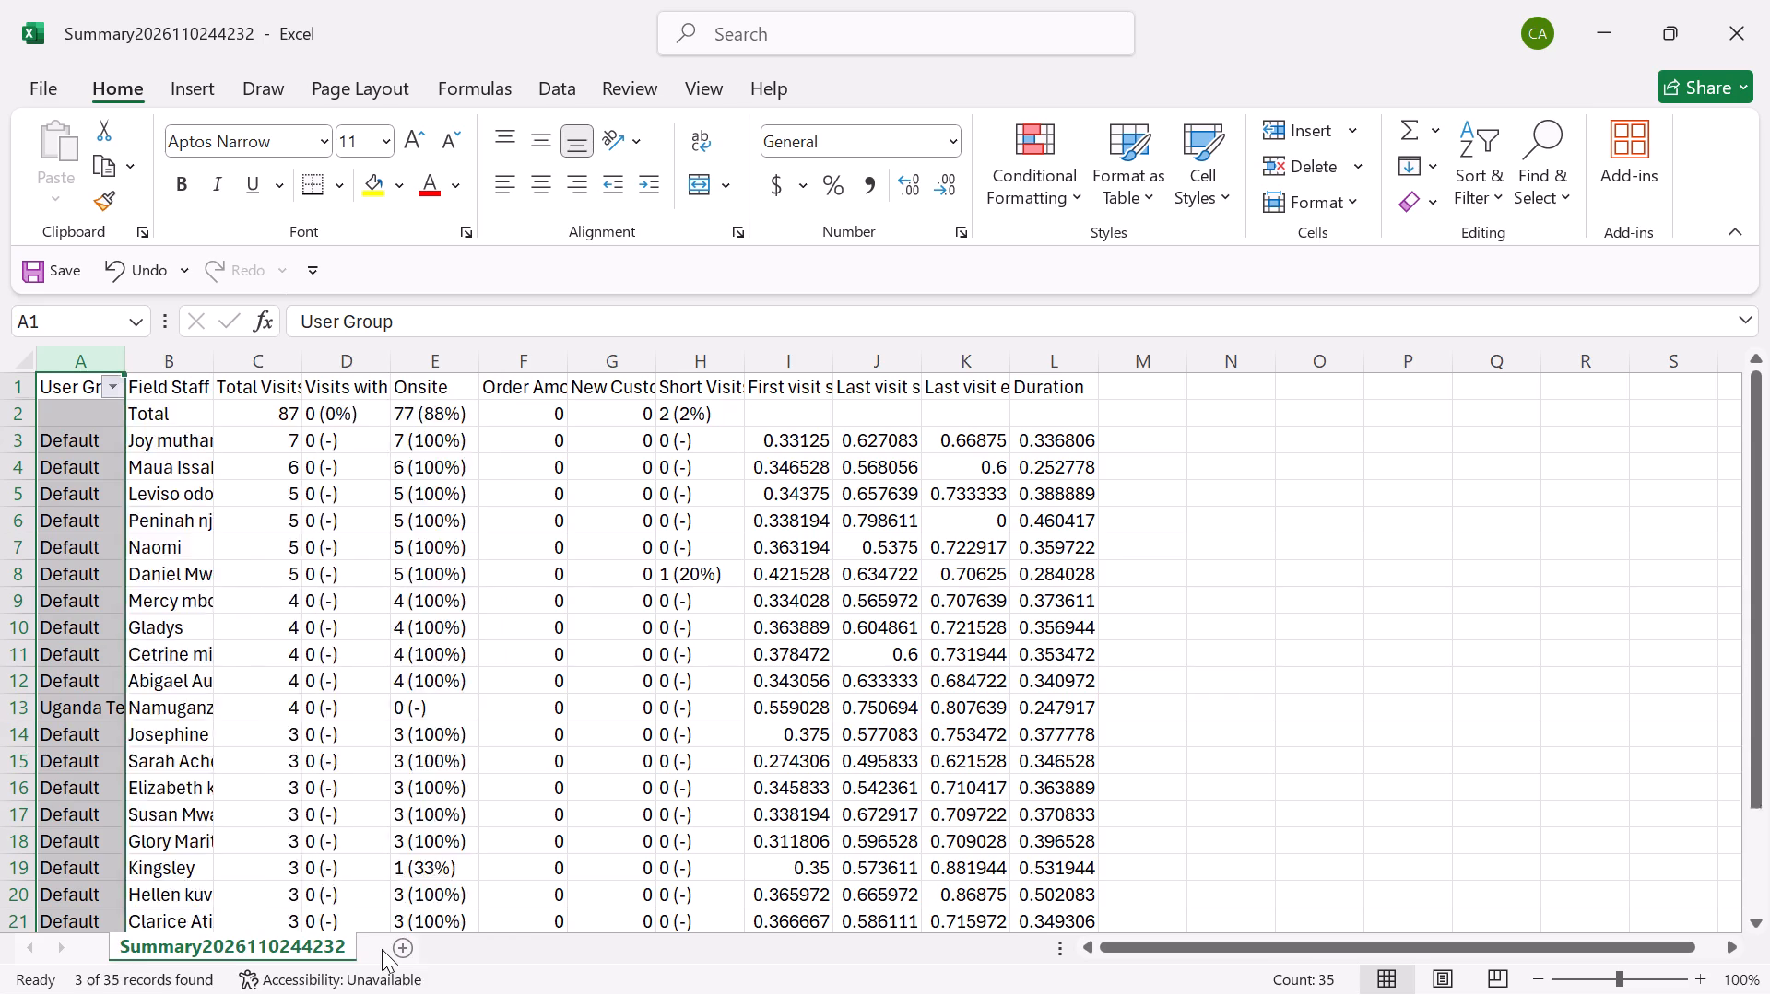
Replace the header in A1 with 30/10/2026 and number the three filtered staff rows 1 to 3 in column A.
click(56, 387)
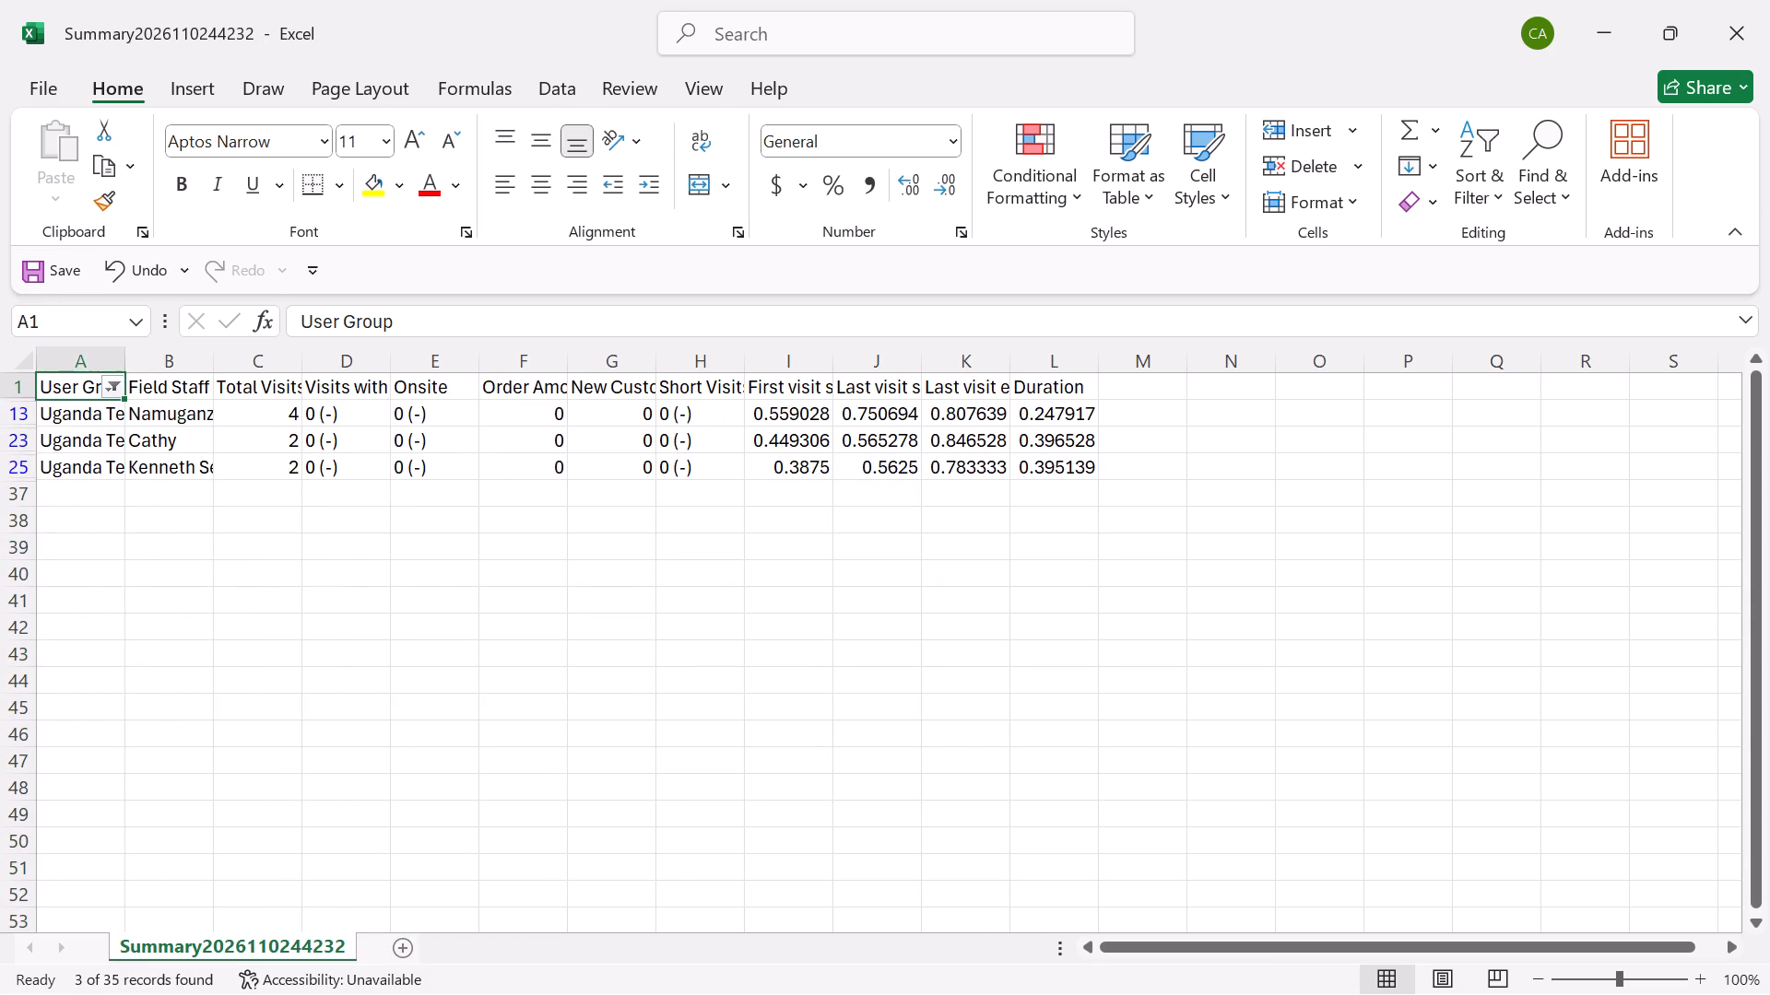
text(30/10/2026)
key(Return)
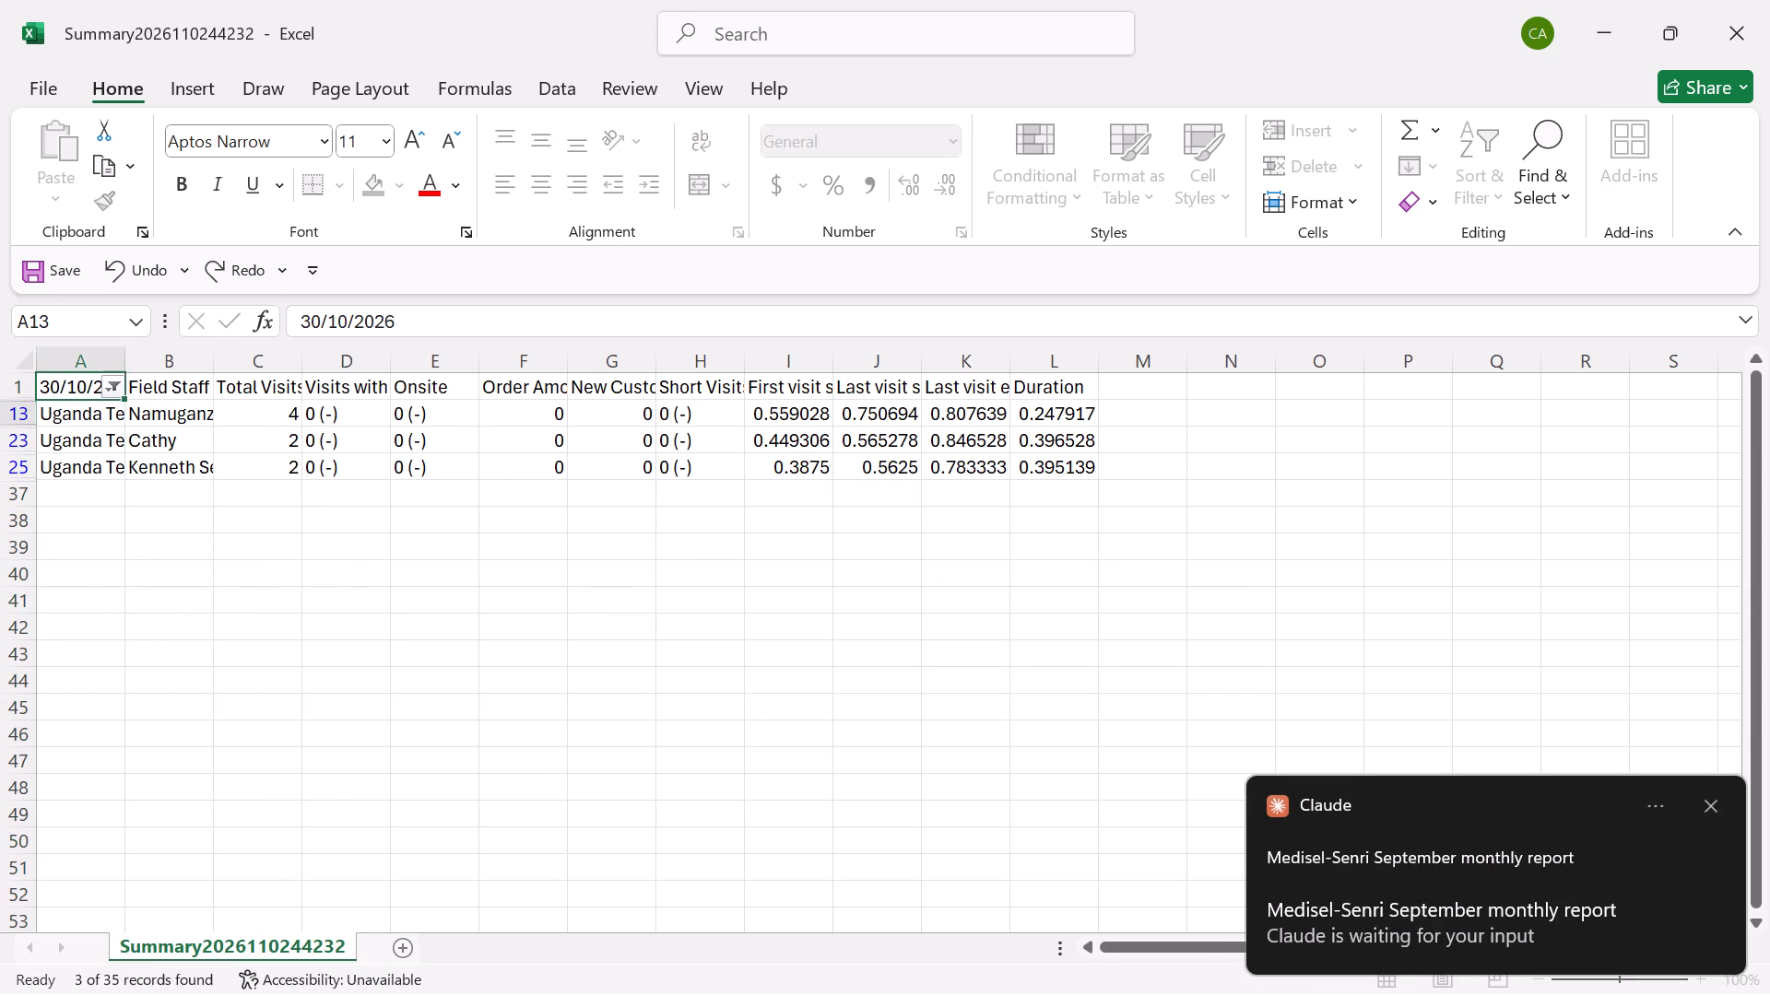
key(1)
key(Return)
key(2)
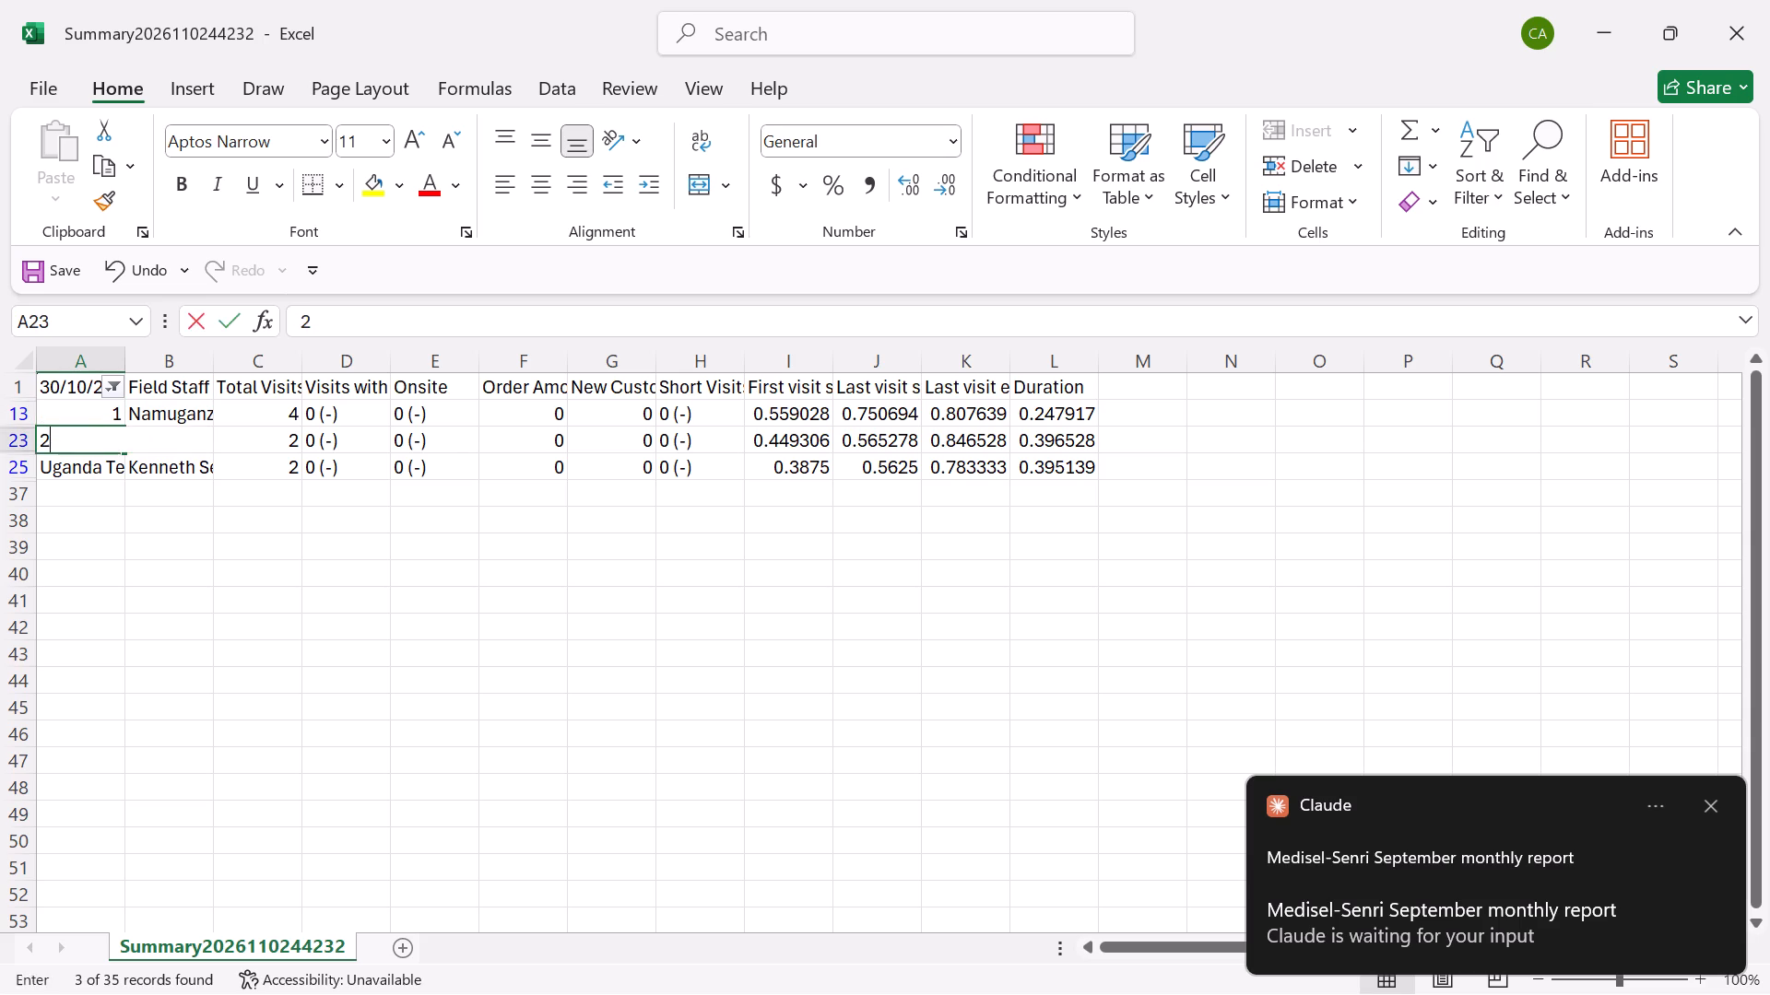
key(Return)
key(3)
key(Return)
Copy the header and the three filtered Uganda Team rows, columns A to L, into A1 of a new sheet.
drag(51, 385, 1033, 464)
key(ctrl+c)
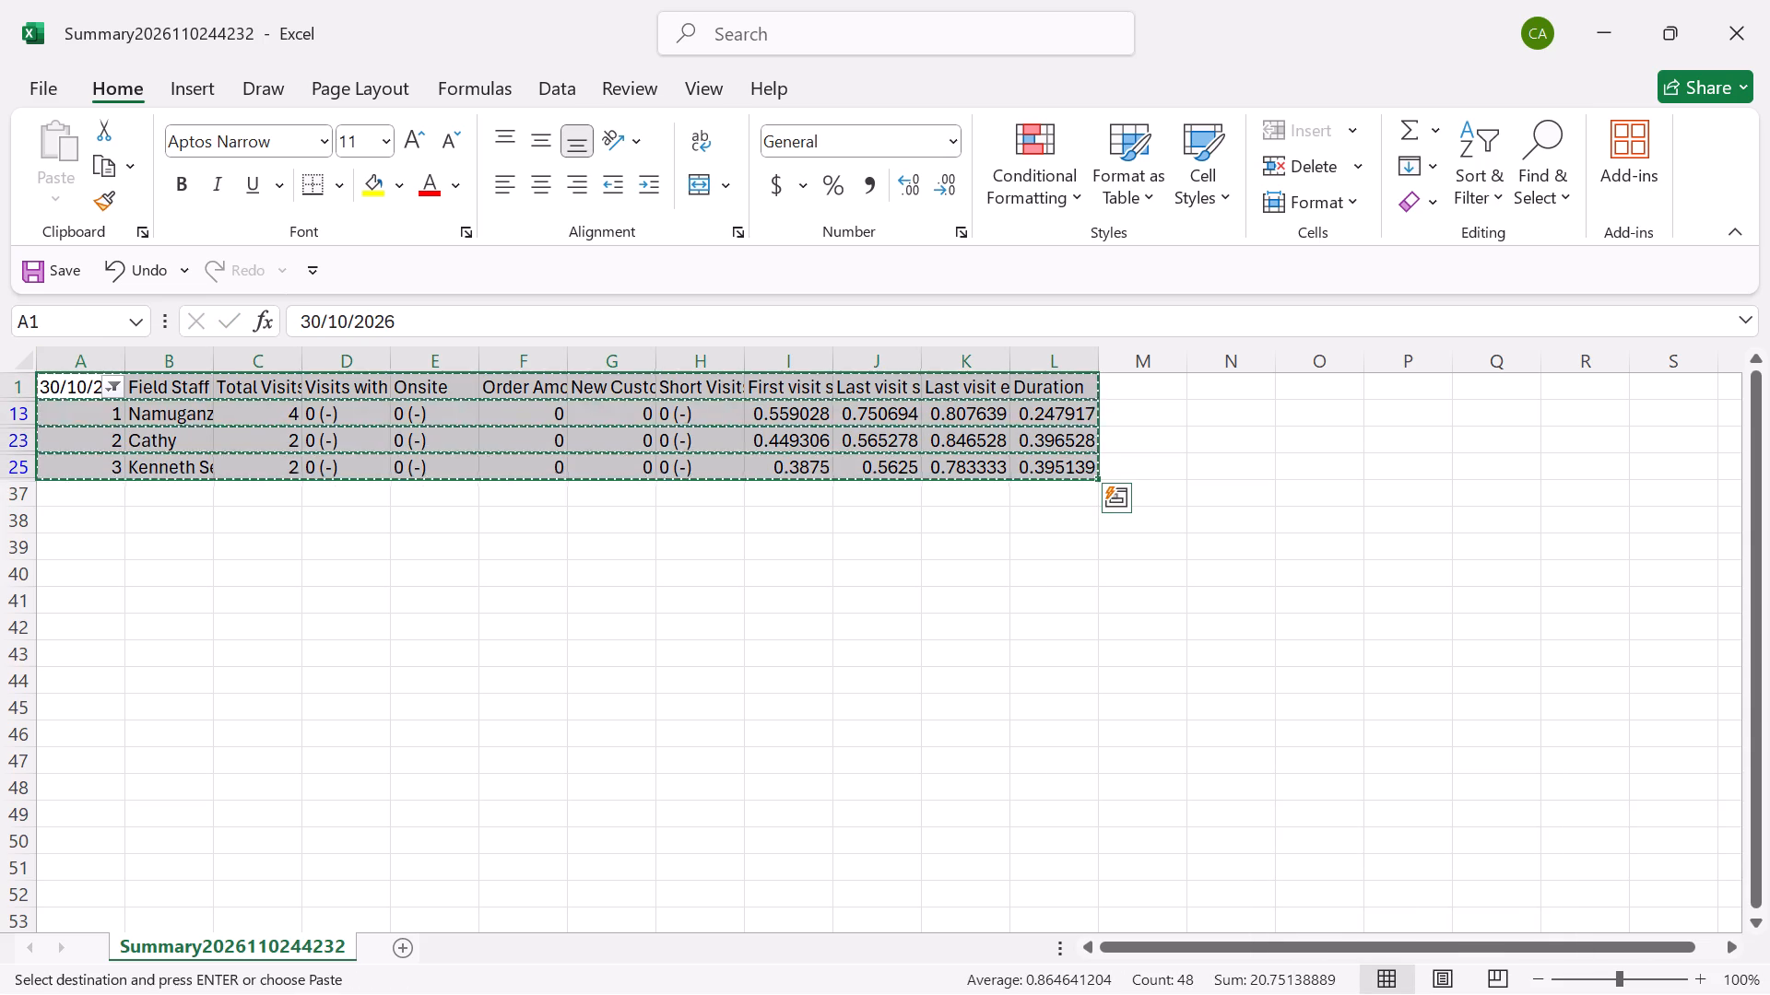
click(409, 944)
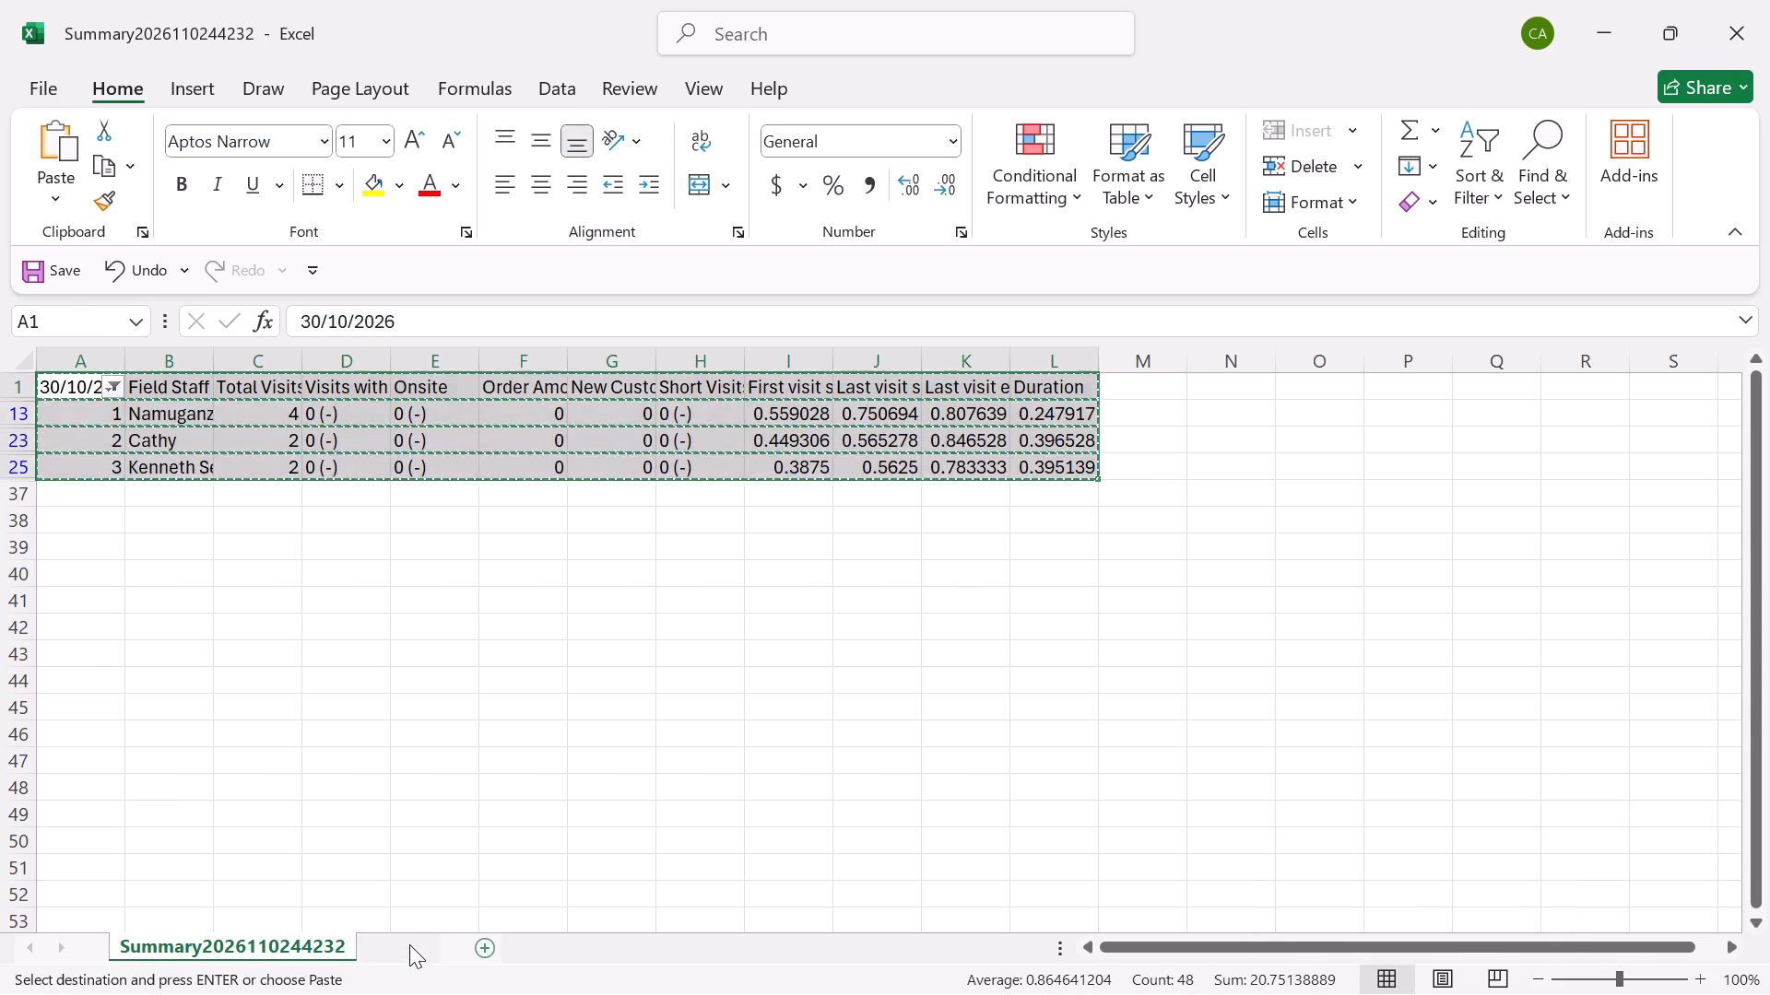
key(ctrl+v)
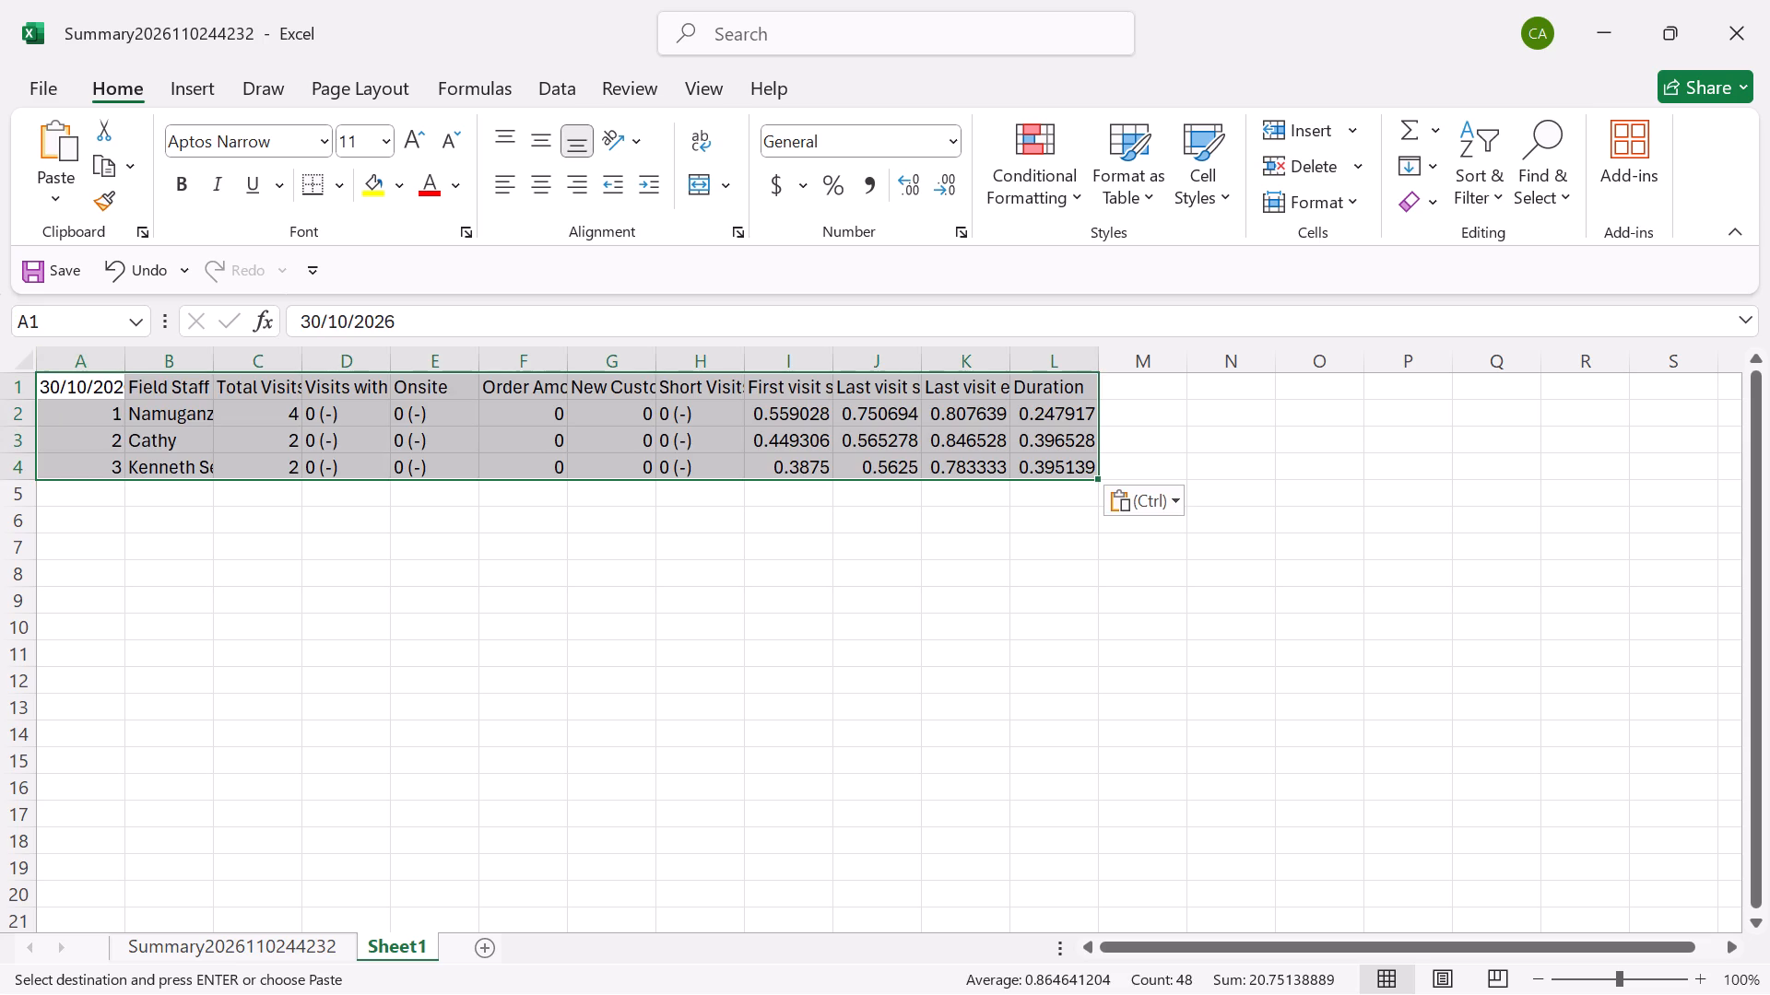
Delete the three filtered Uganda Team rows from the summary sheet and clear the column A filter.
click(205, 961)
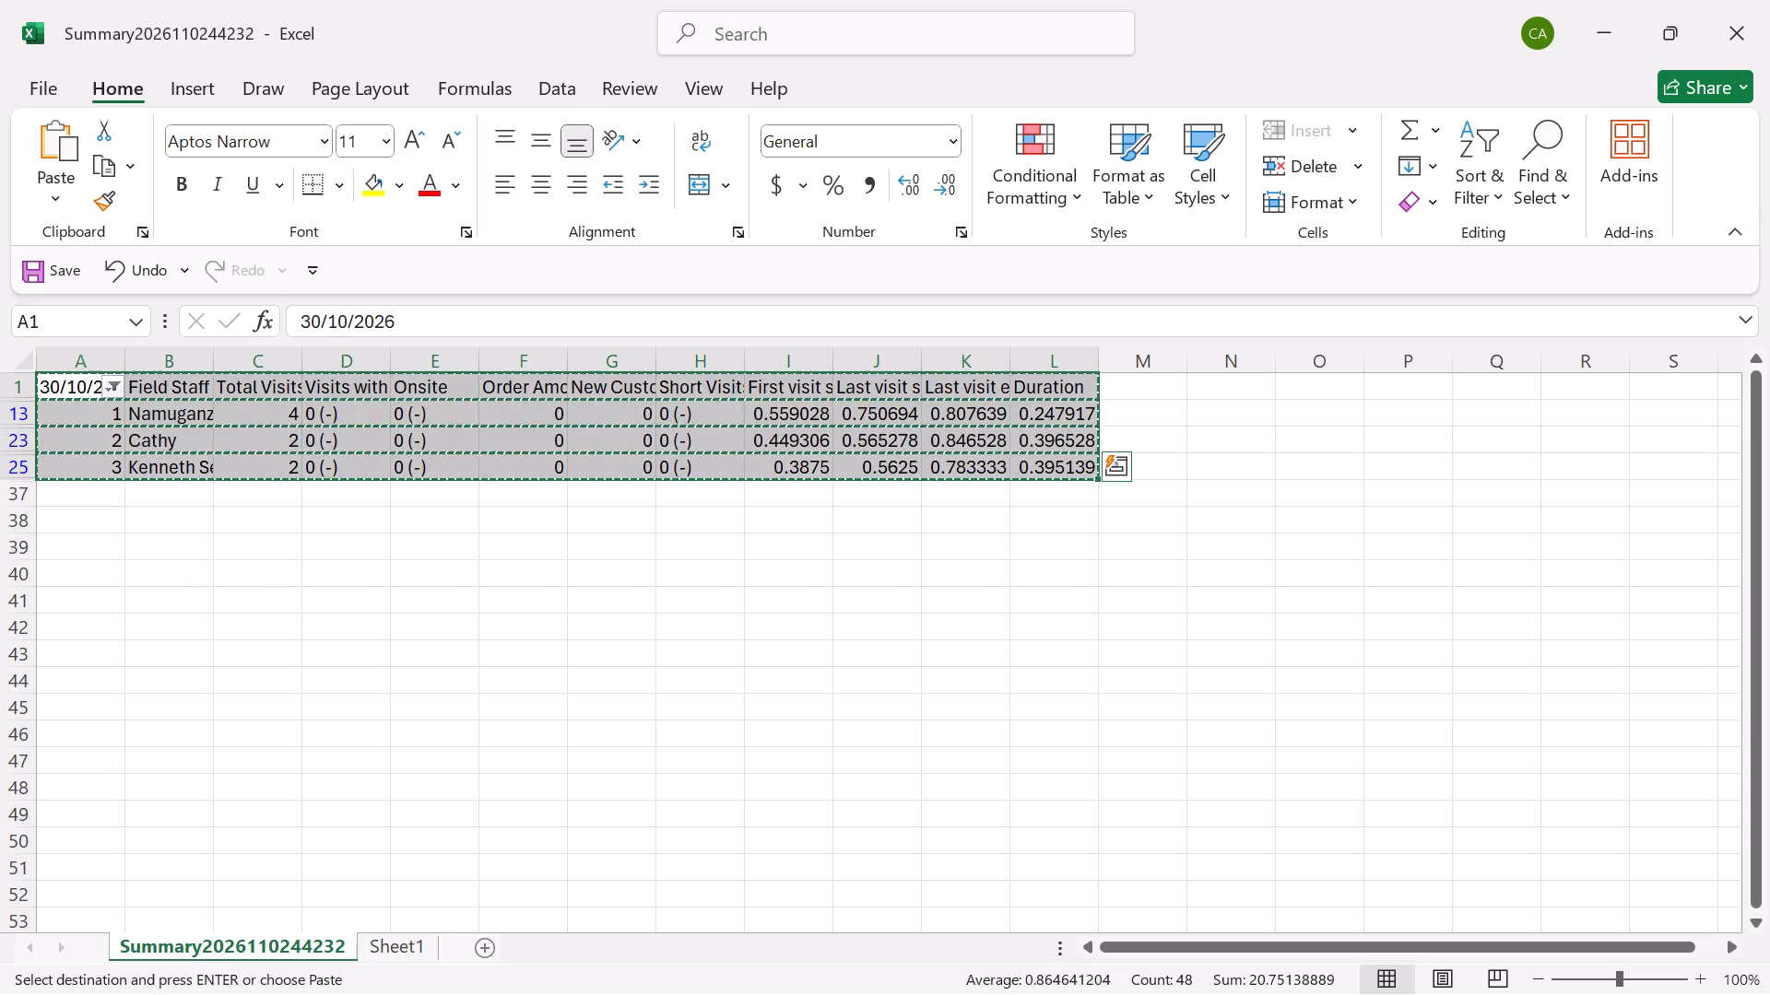
drag(84, 421, 1035, 464)
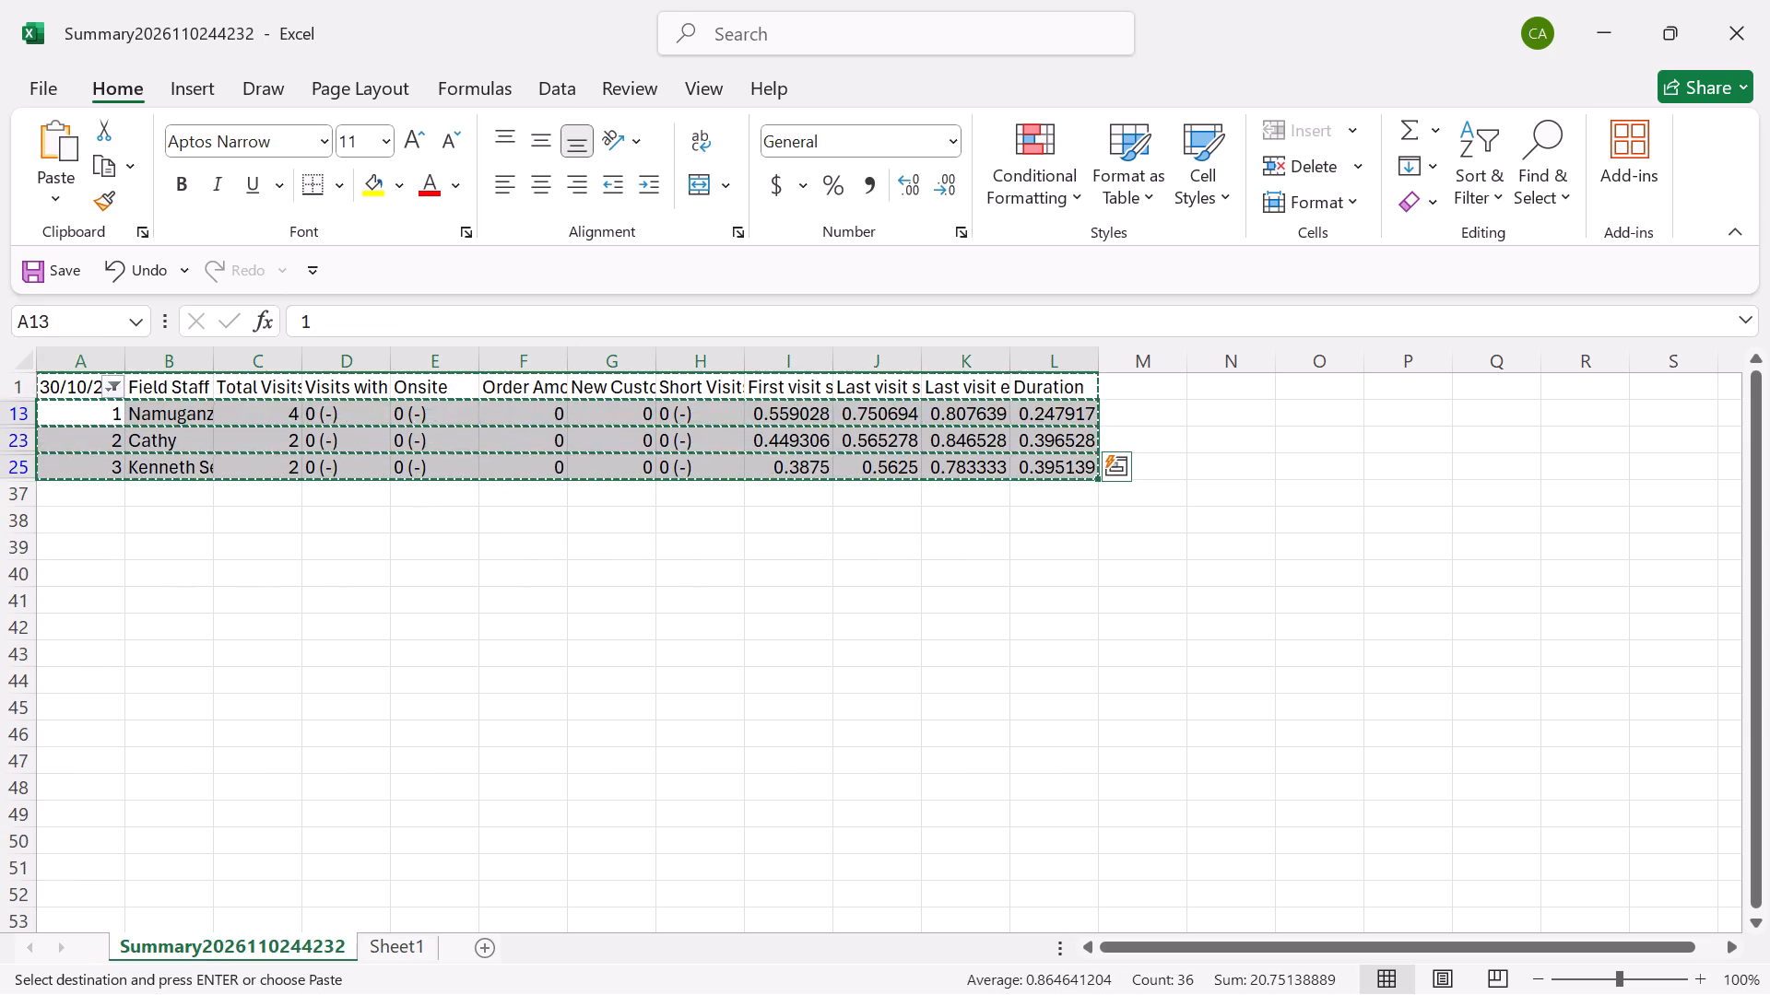
click(1292, 162)
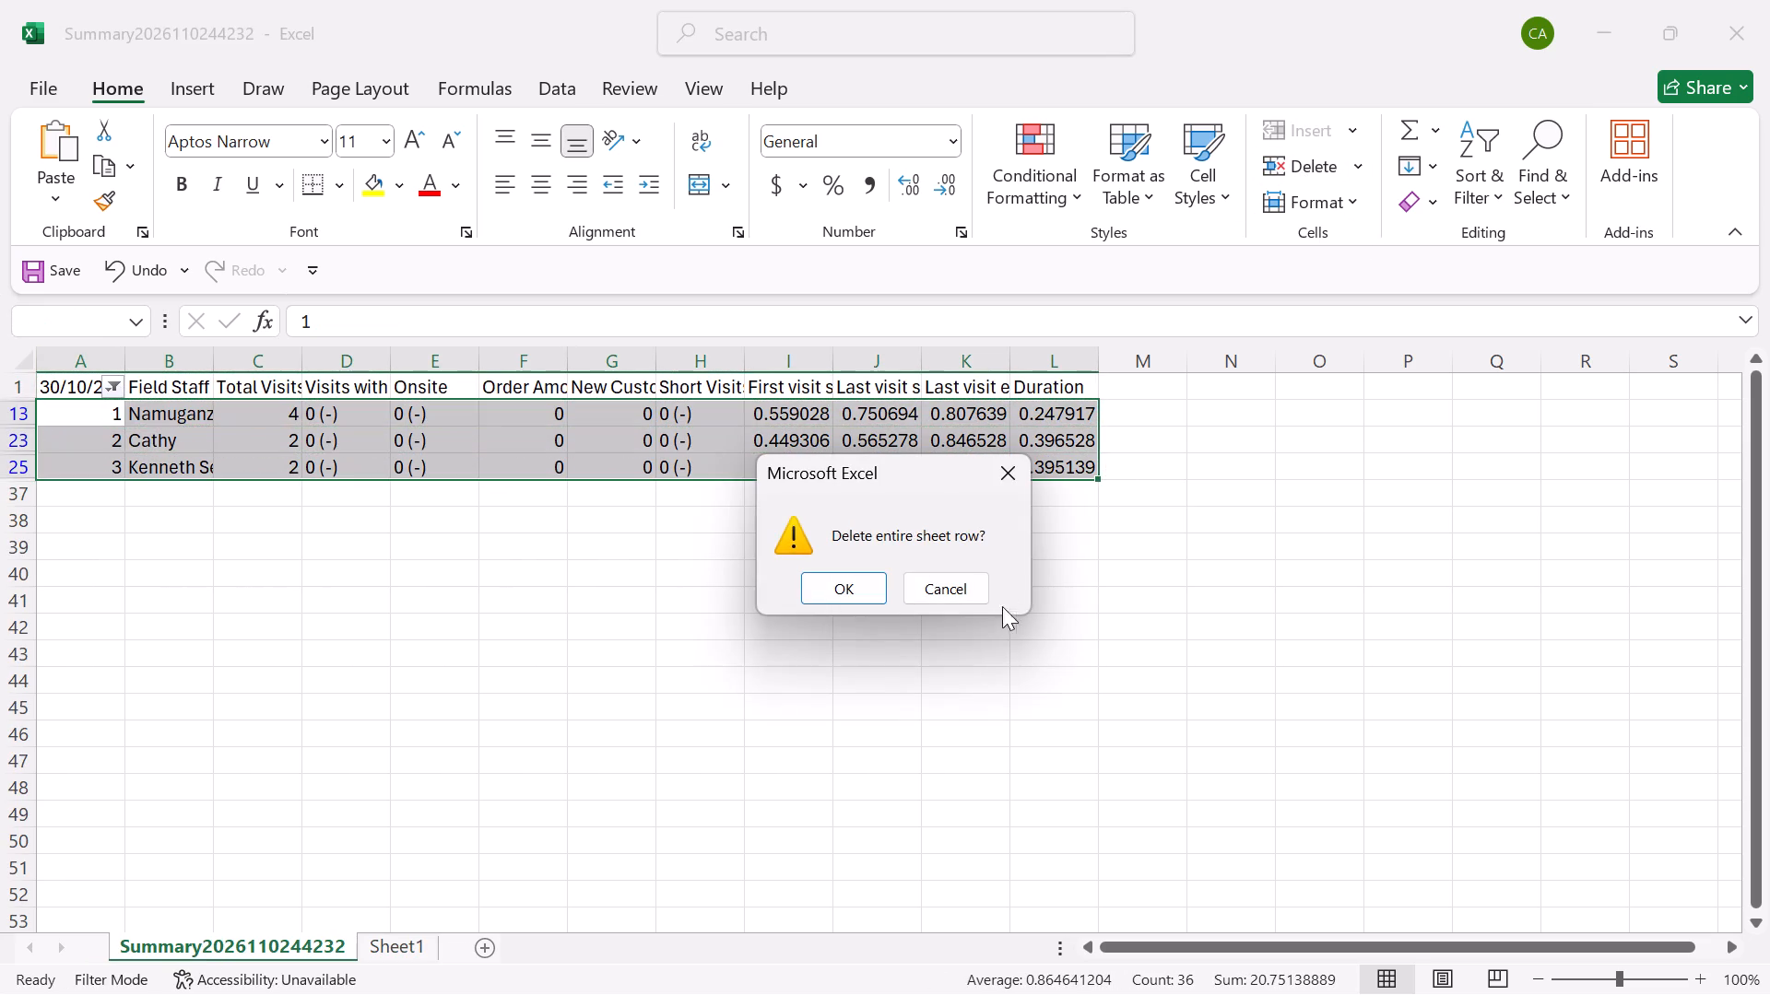
click(863, 572)
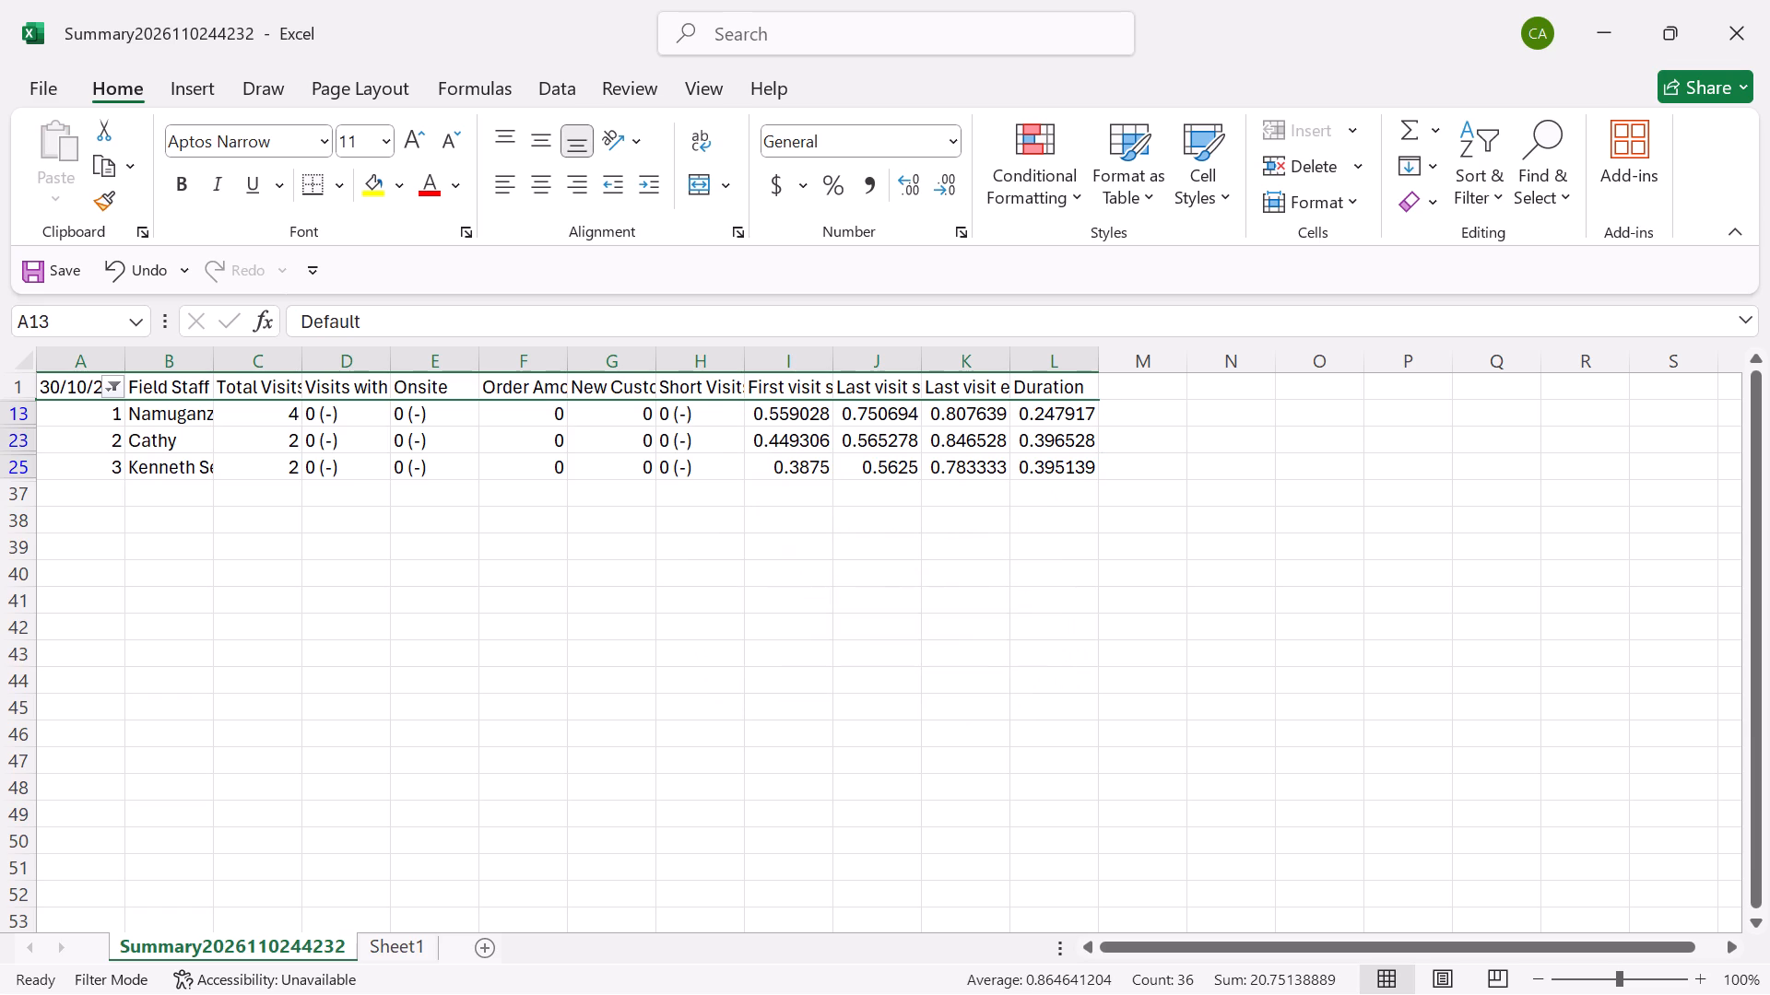
click(106, 383)
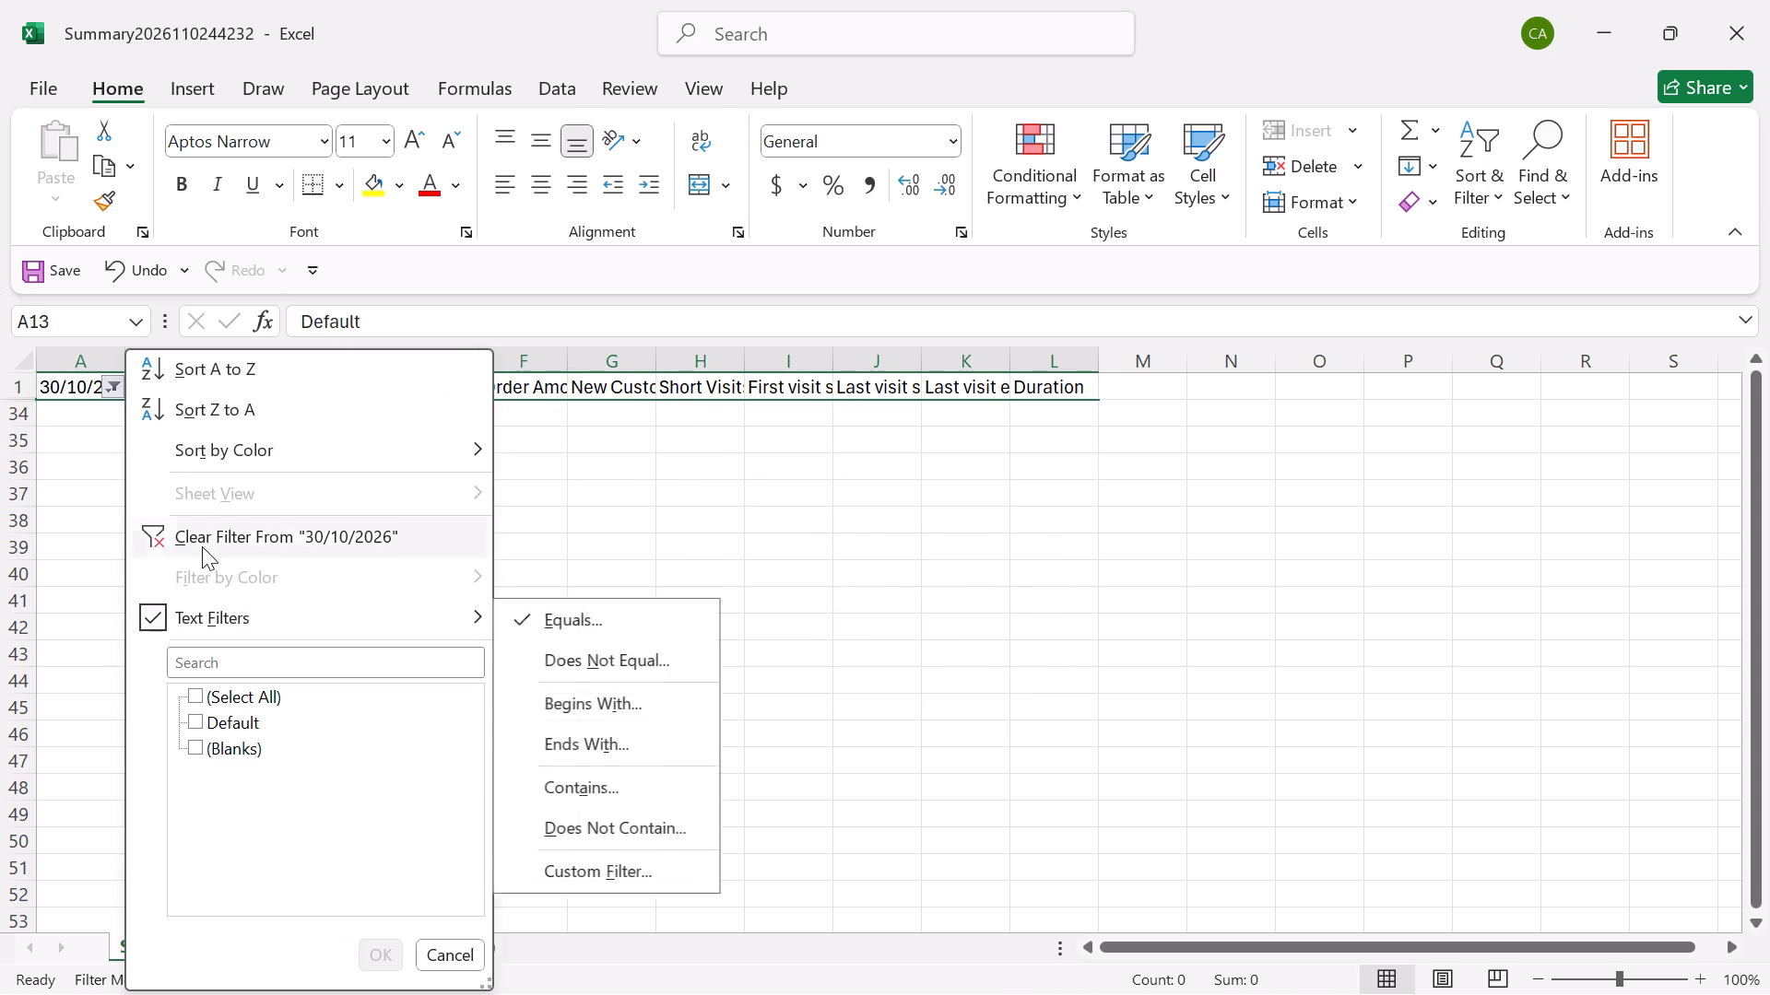
click(202, 542)
Enter 1 and 2 in A3 and A4 and fill the number series down column A to the last staff row.
click(95, 439)
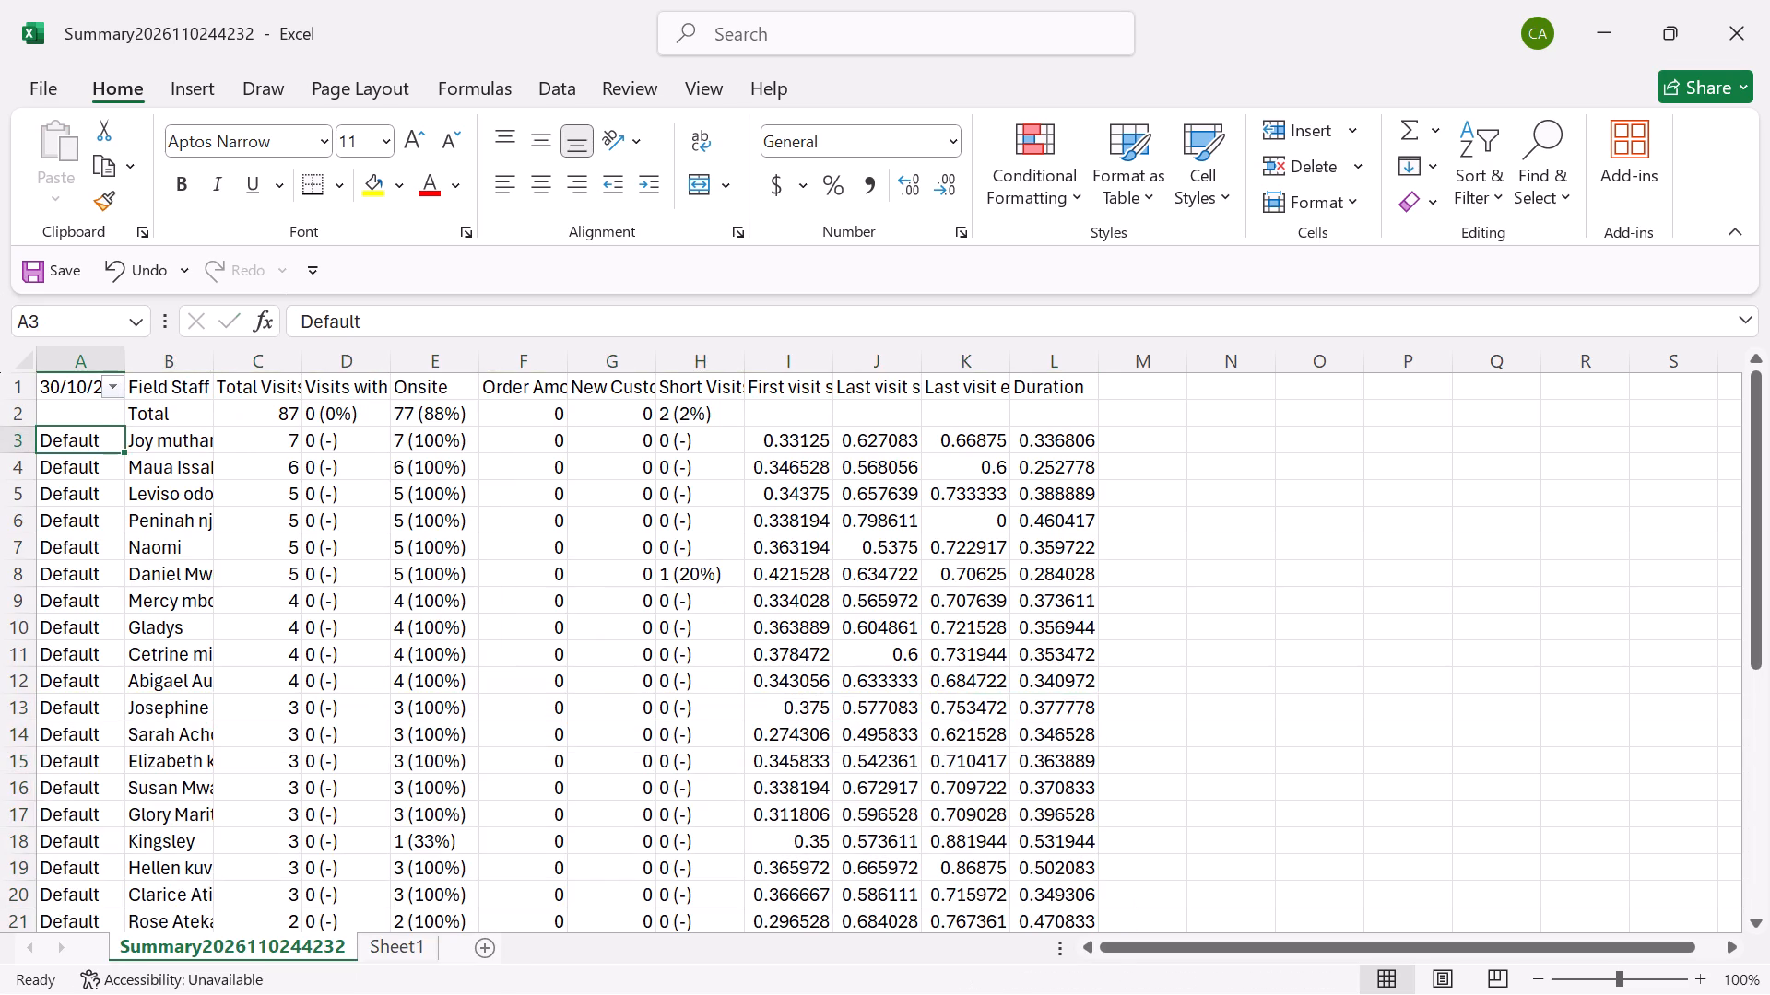
key(1)
key(Return)
key(Return)
key(Up)
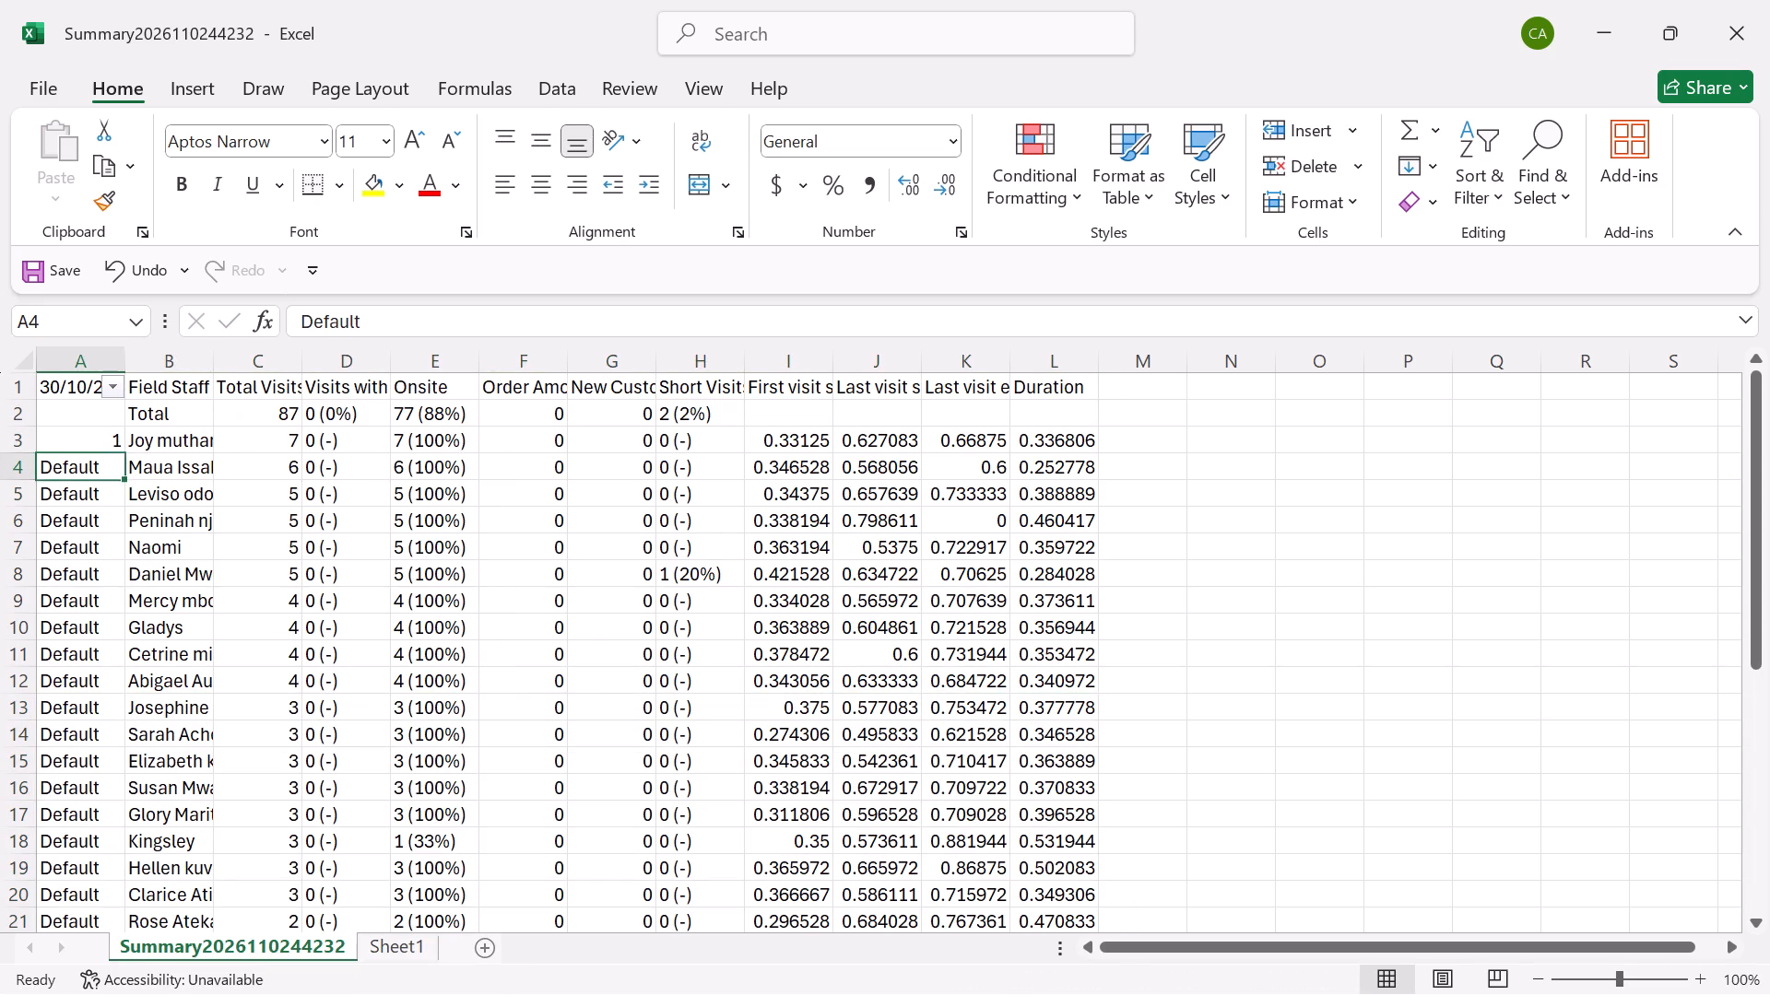
key(2)
key(Return)
drag(95, 439, 92, 483)
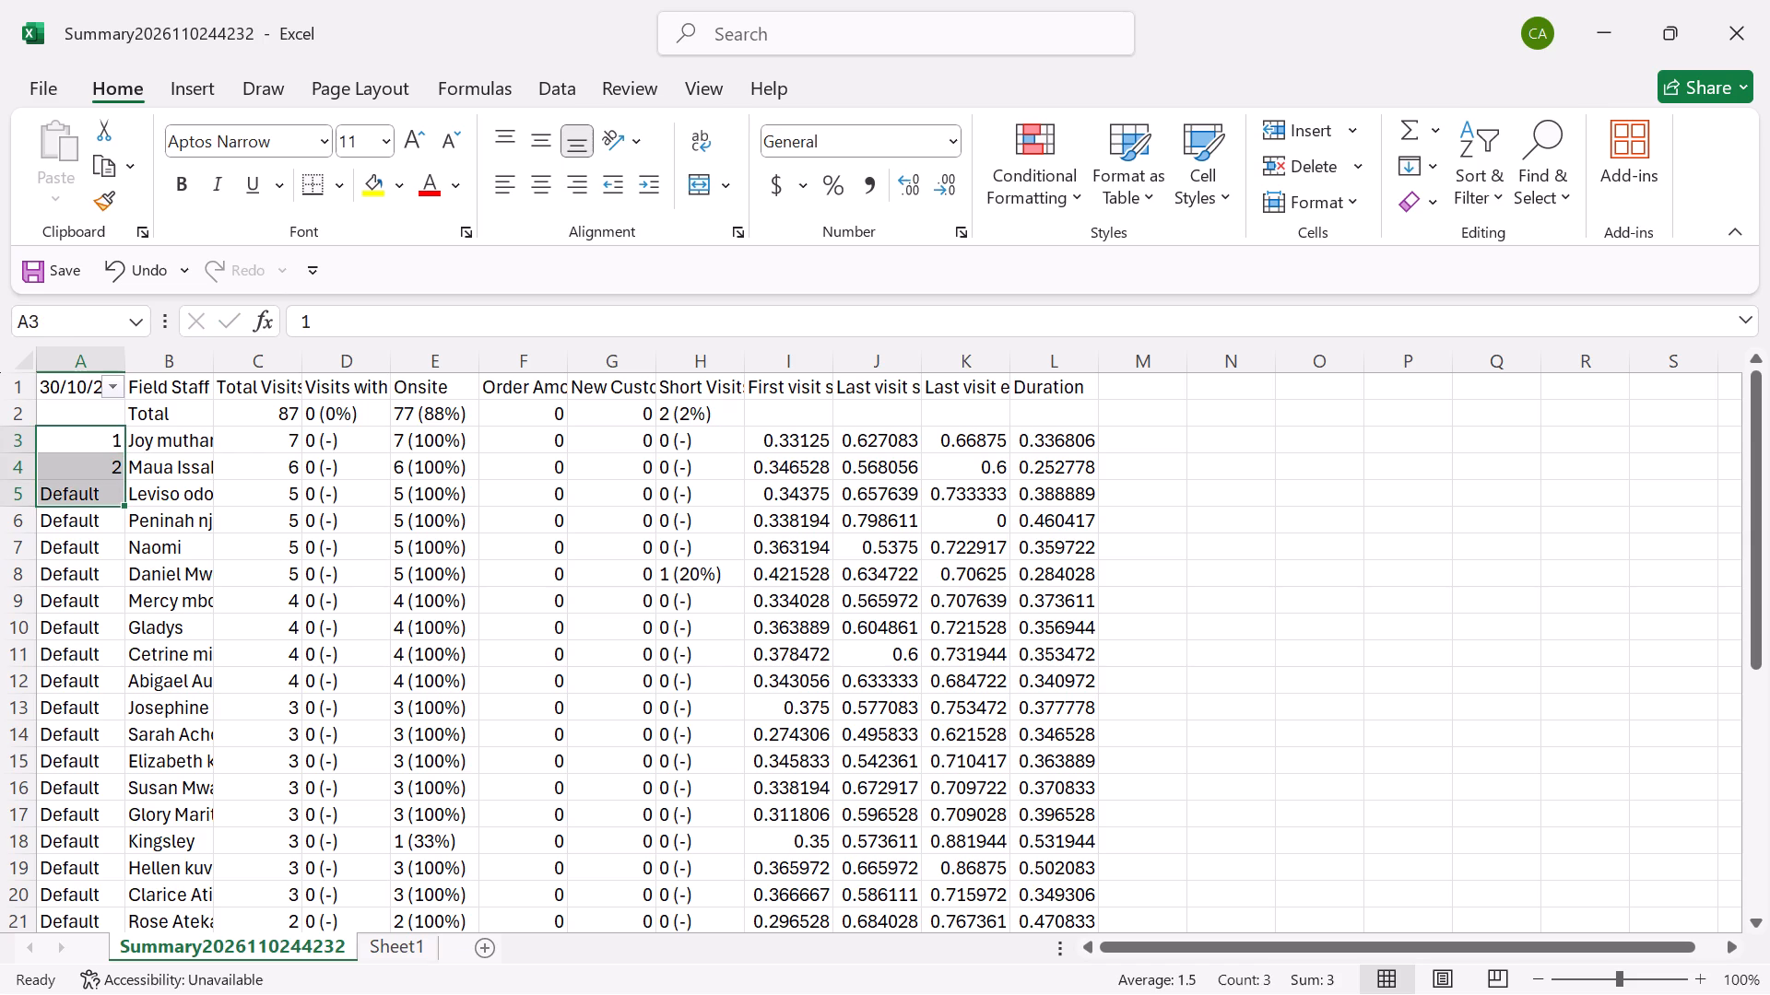
drag(89, 435, 94, 458)
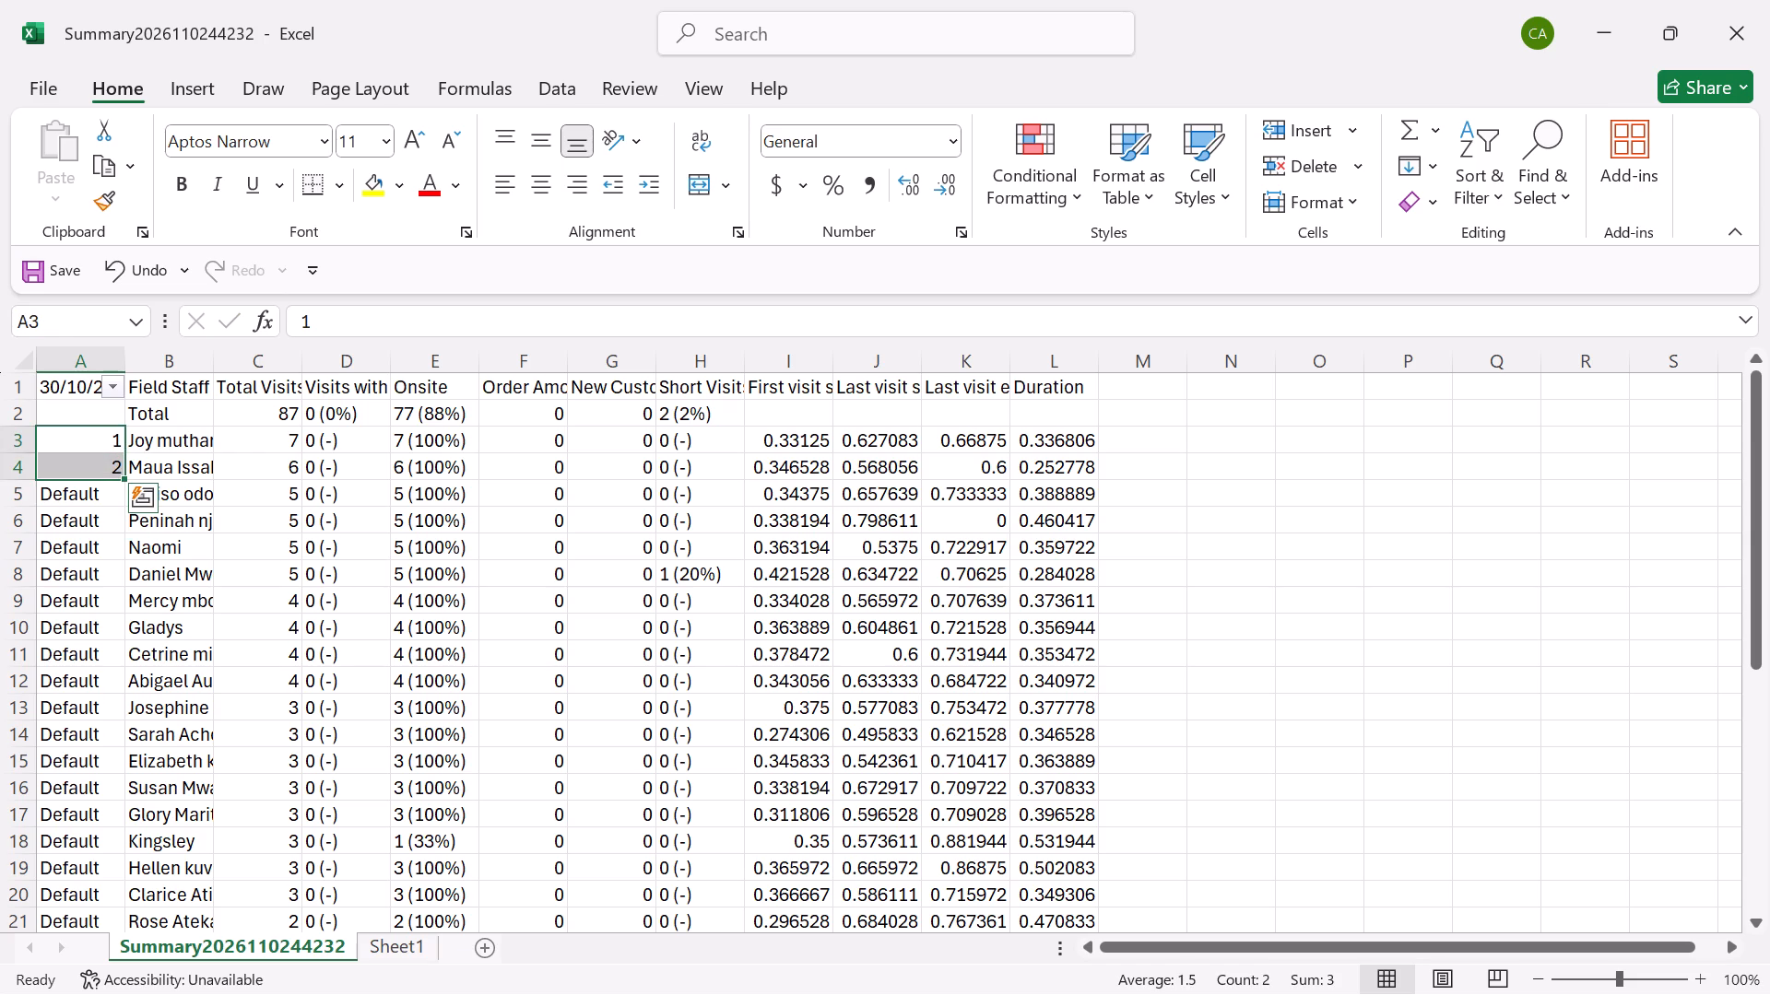
double_click(122, 479)
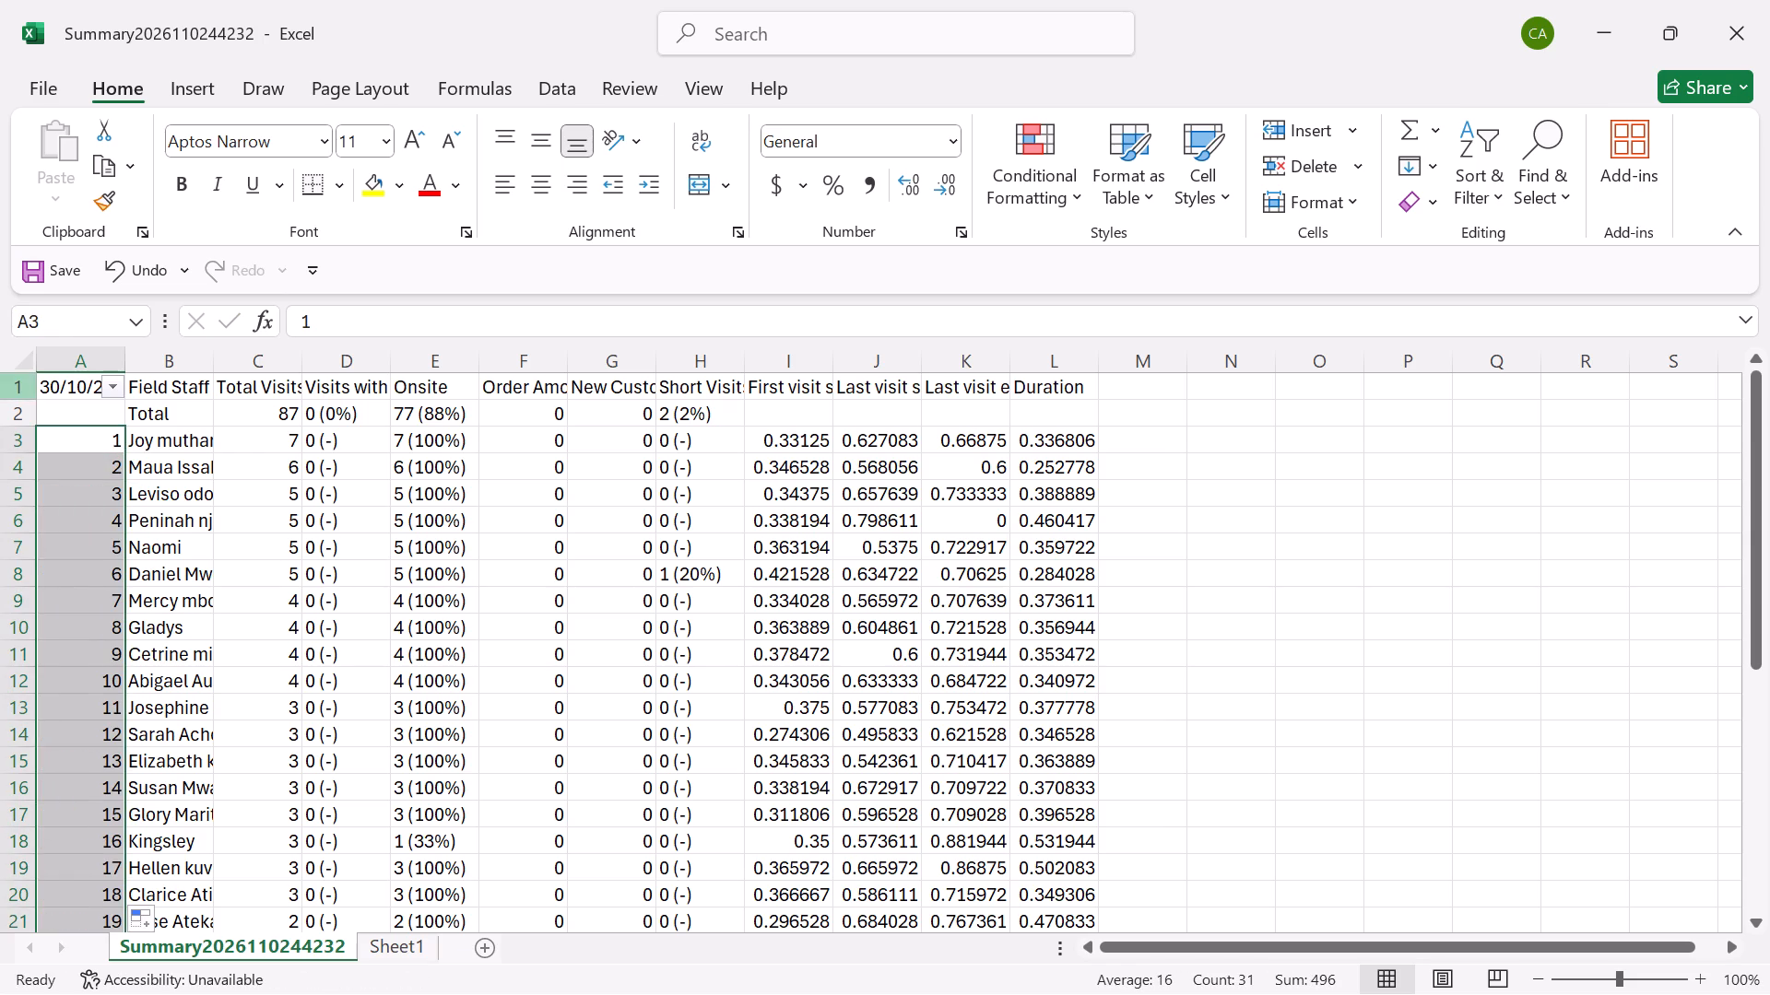
Format the header and Total rows, rows 1 and 2, in bold red text.
drag(24, 381, 21, 410)
click(178, 176)
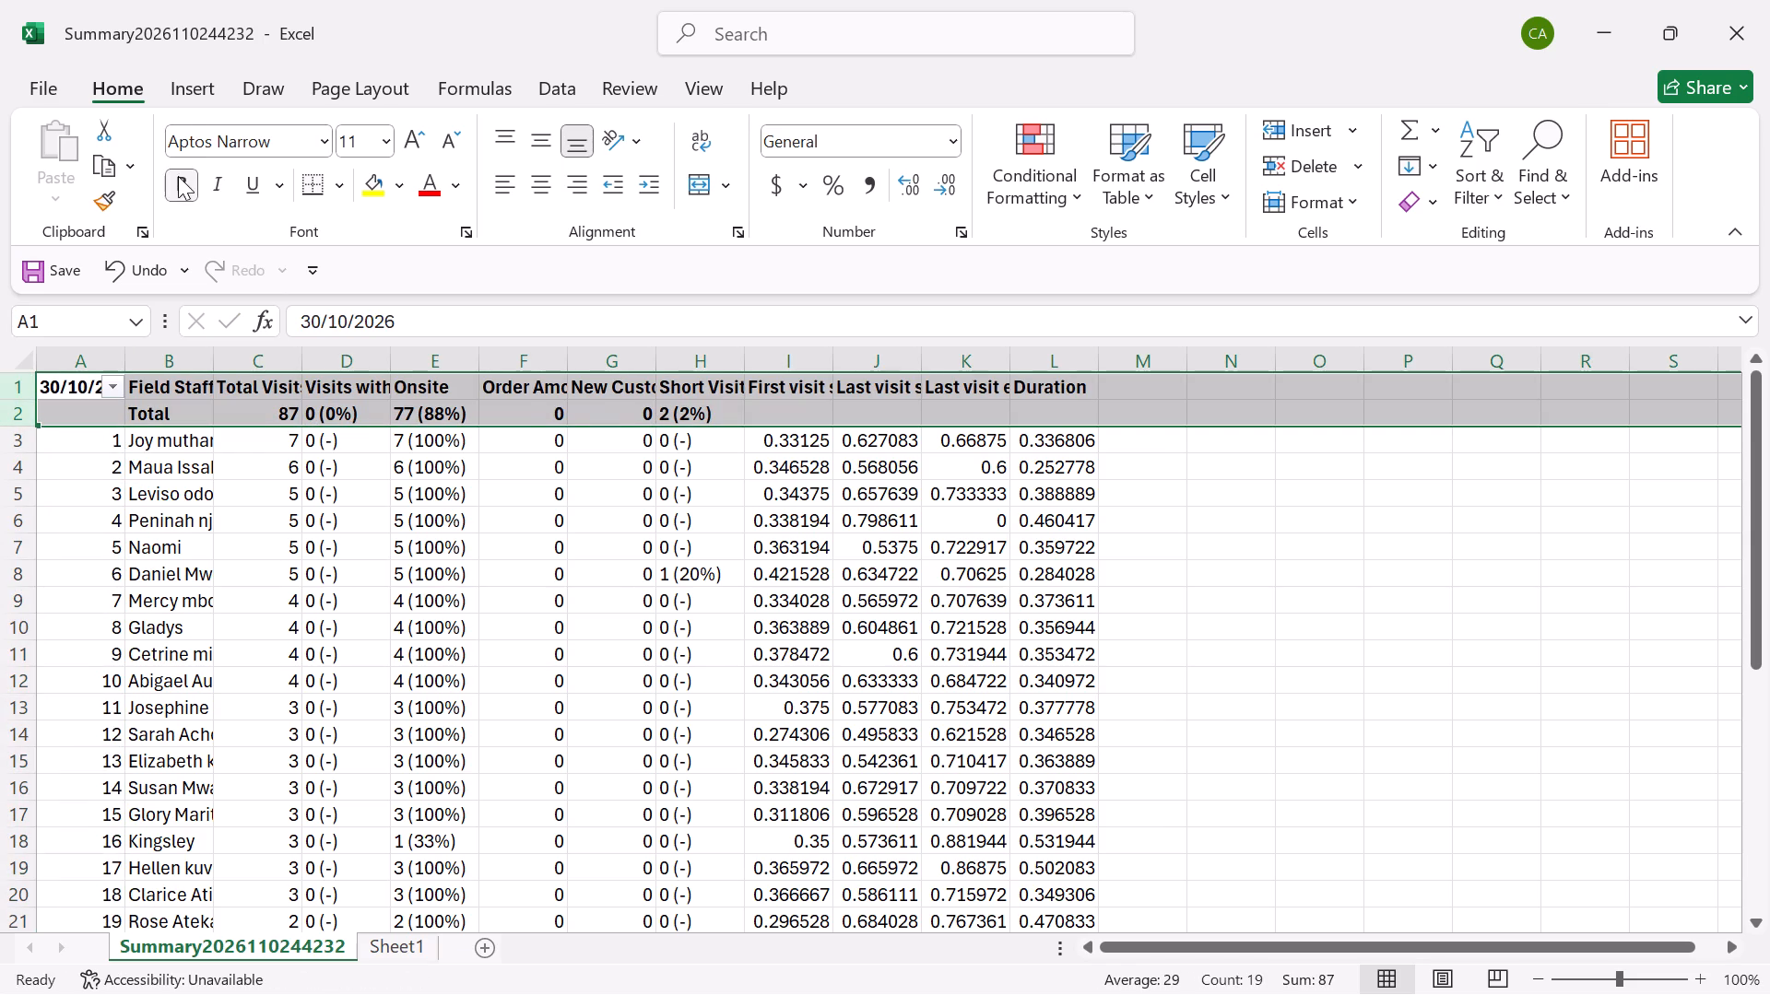
click(418, 178)
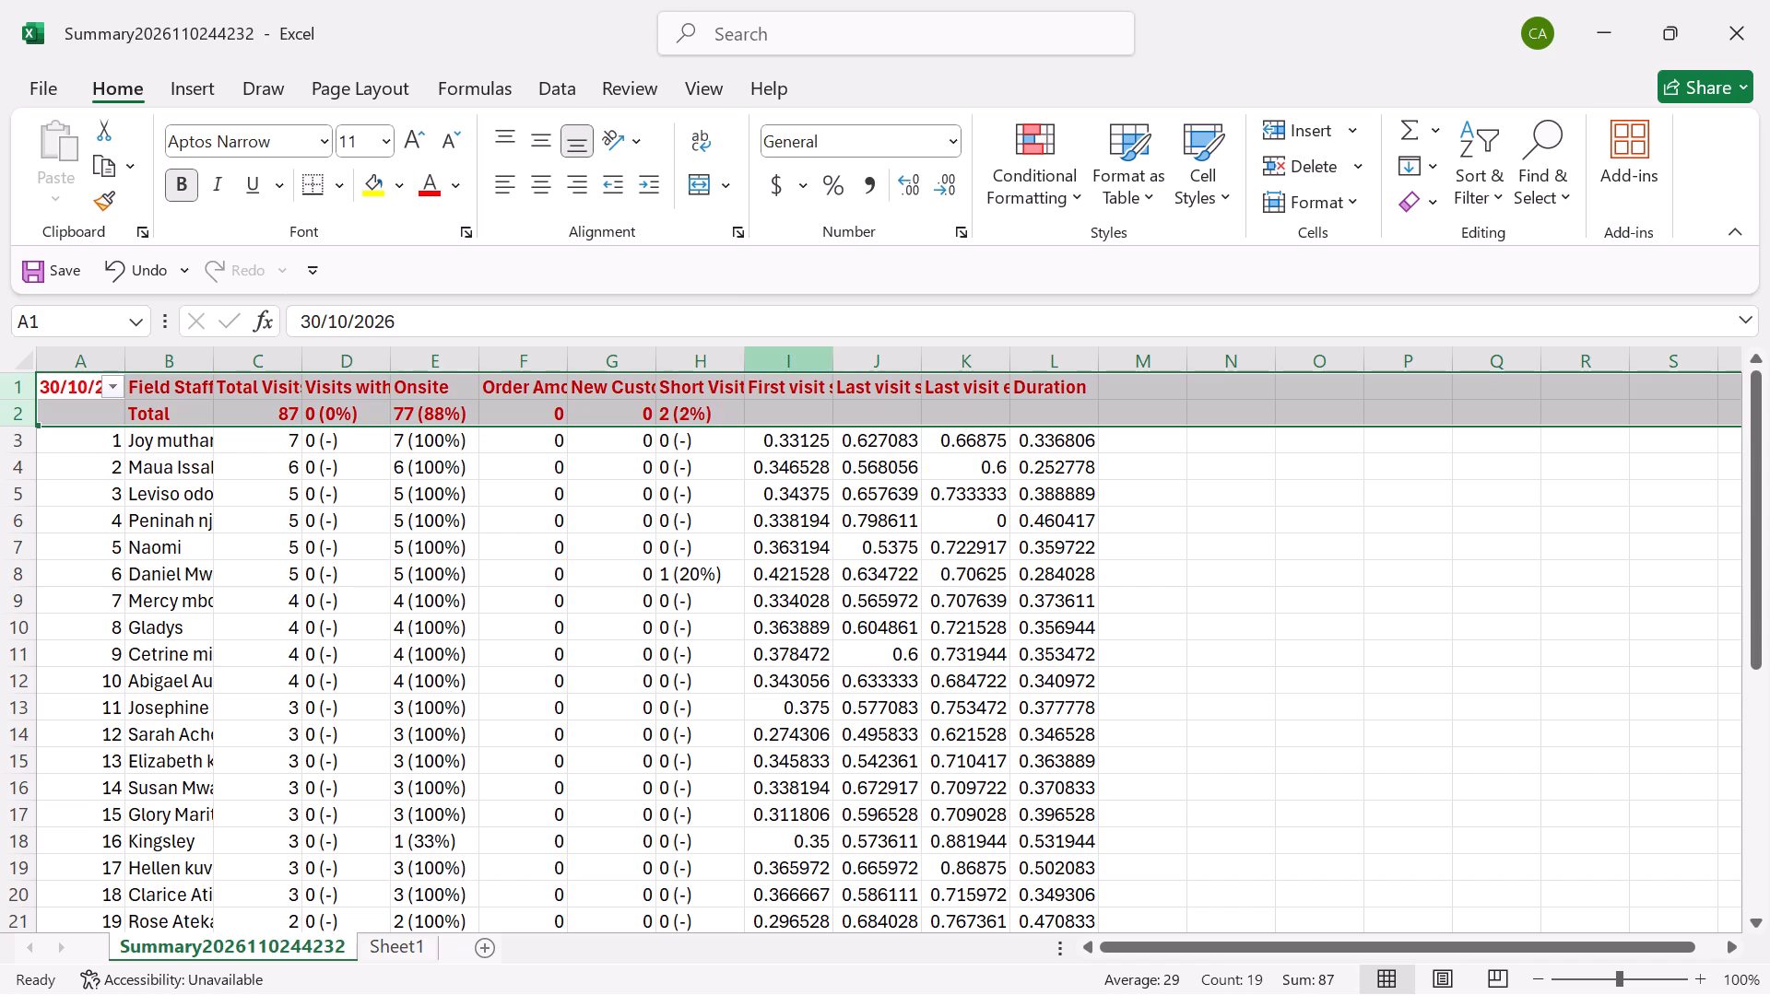
Format the first and last visit columns I to K as Time with the 1:30 PM type.
drag(779, 358, 946, 352)
click(974, 228)
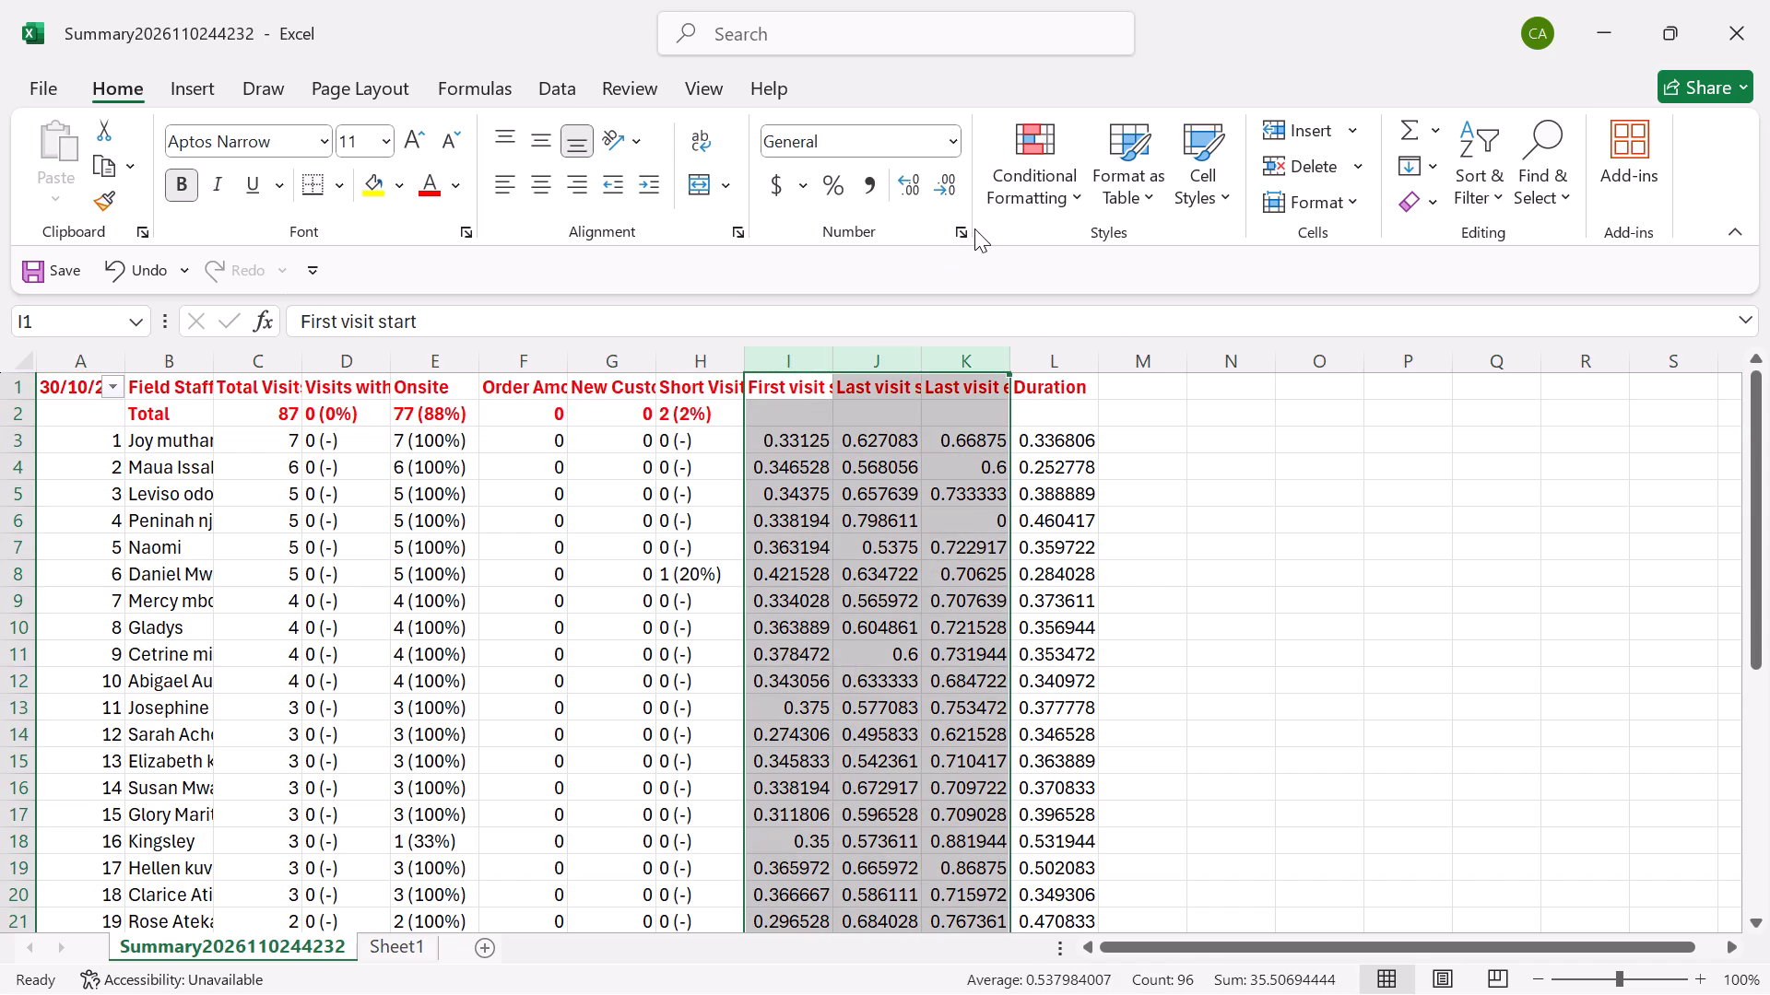
click(967, 230)
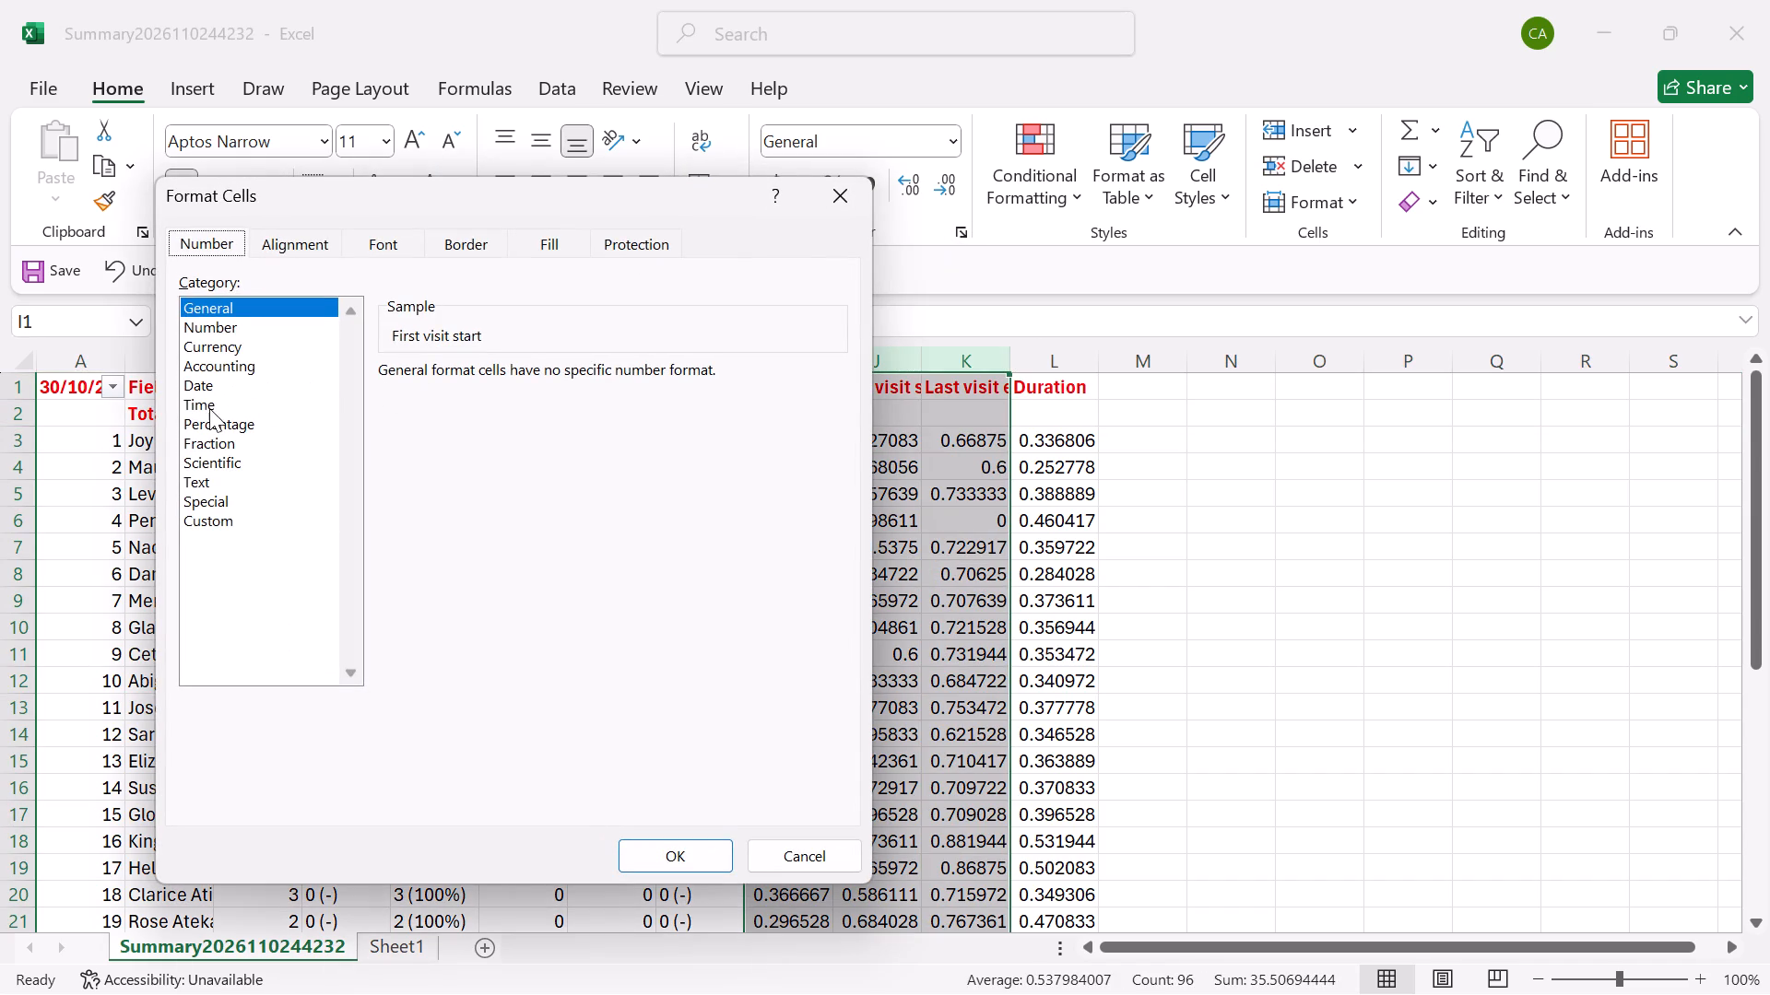
click(209, 408)
click(403, 432)
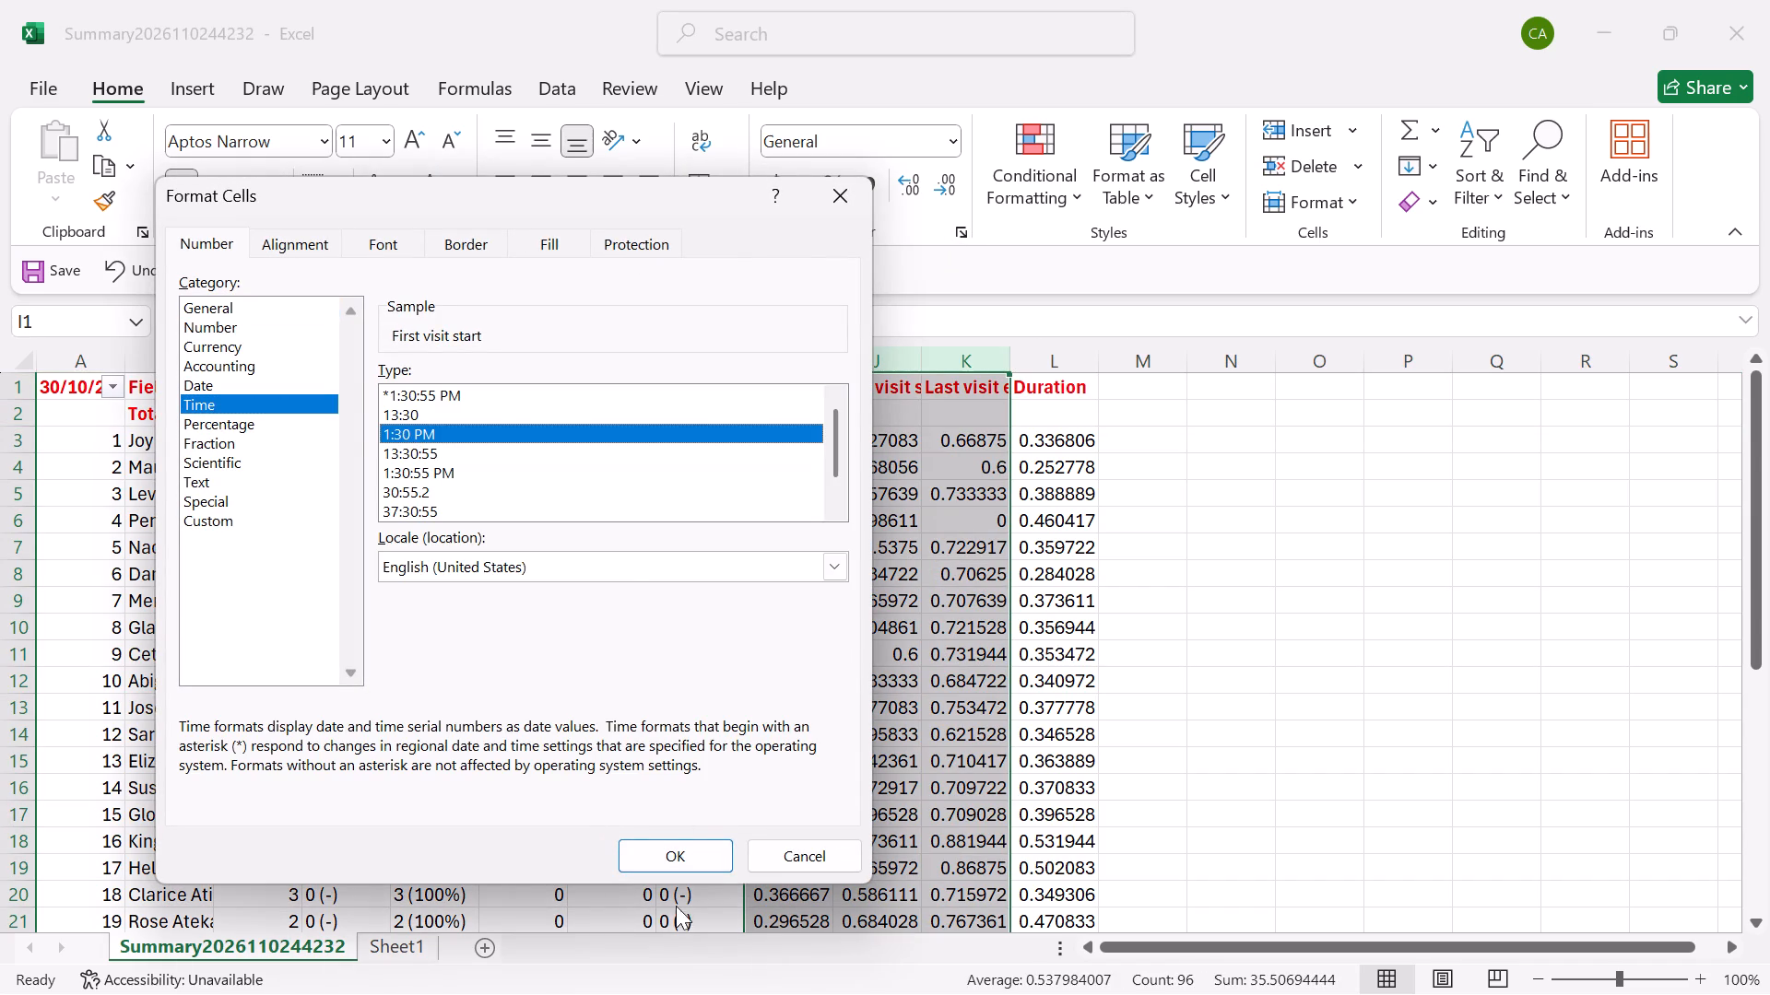
click(671, 847)
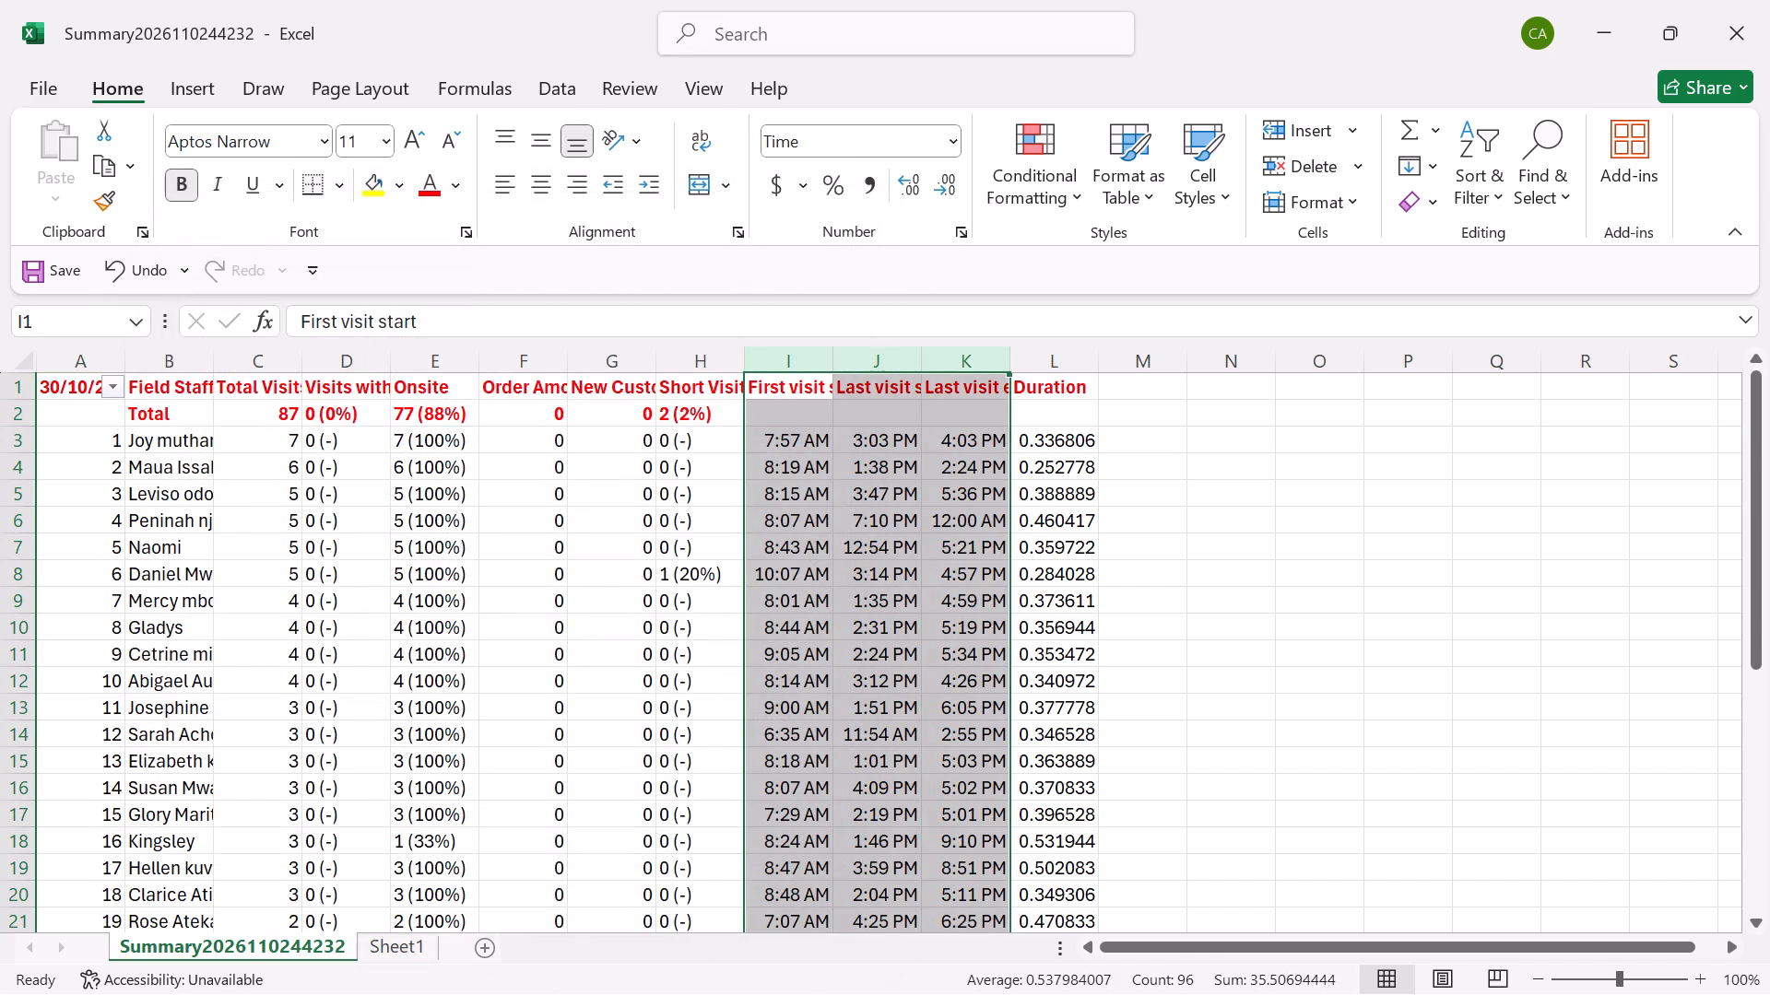
Format the Duration column L as Time with the 13:30 type.
click(1060, 361)
click(962, 233)
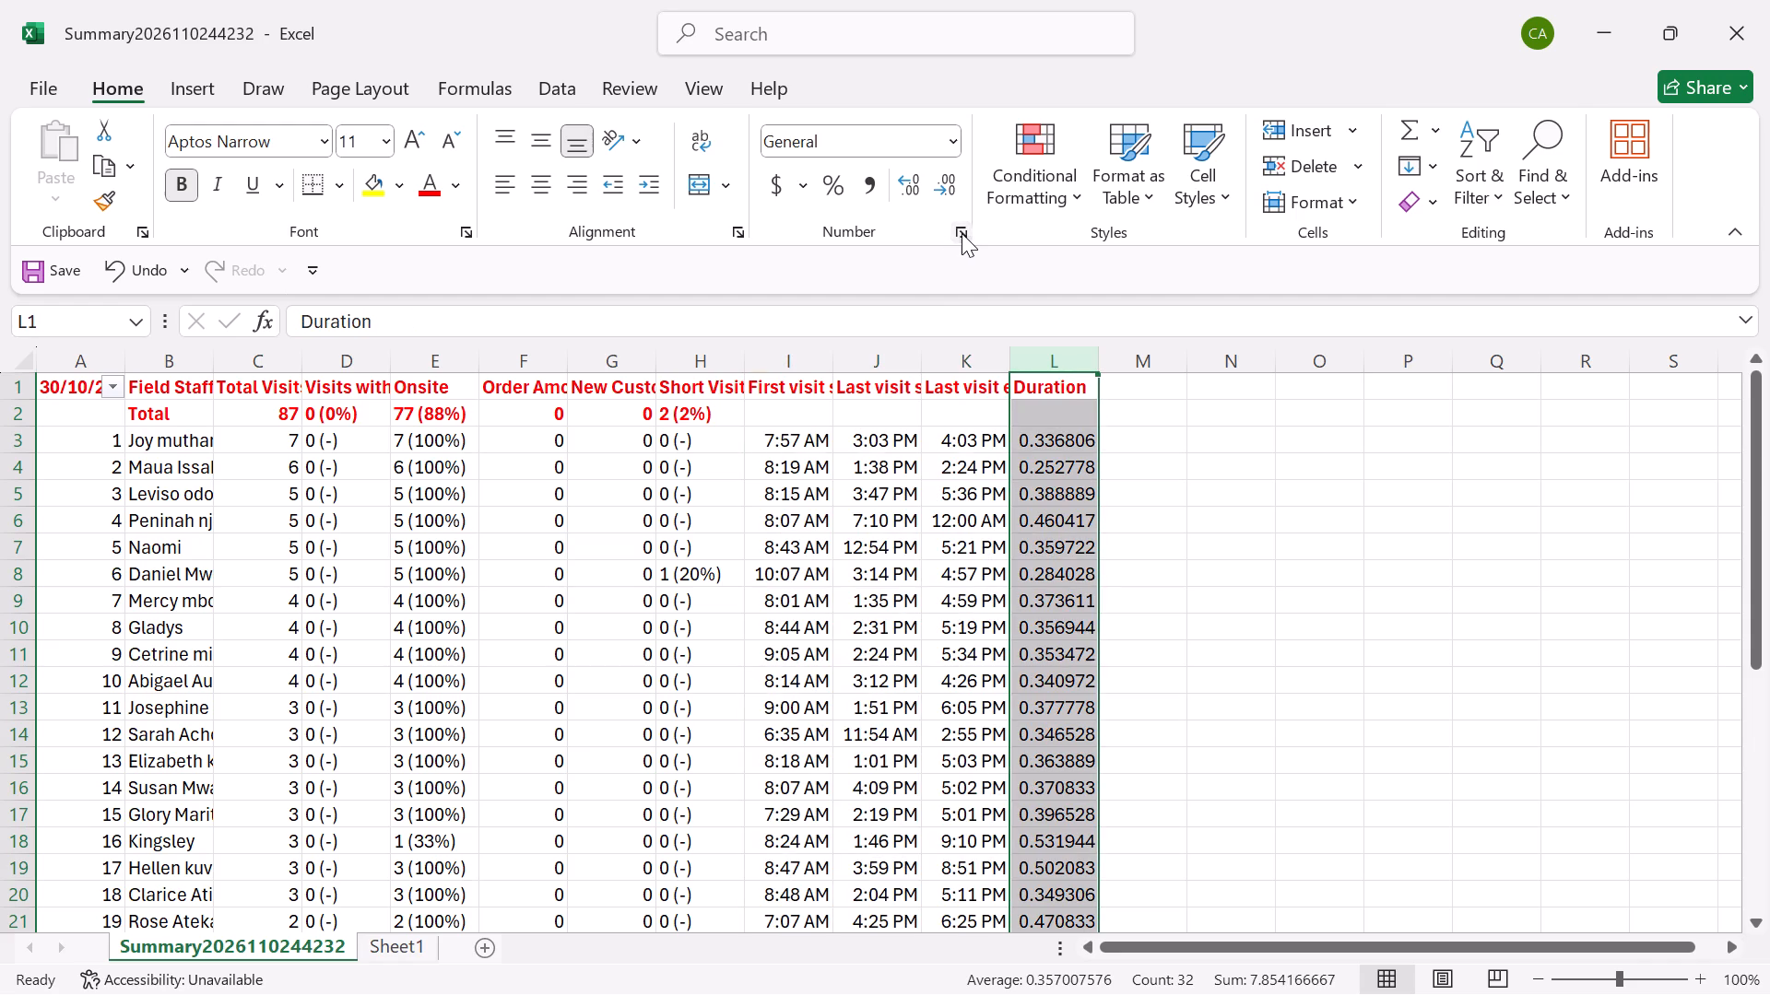
click(222, 404)
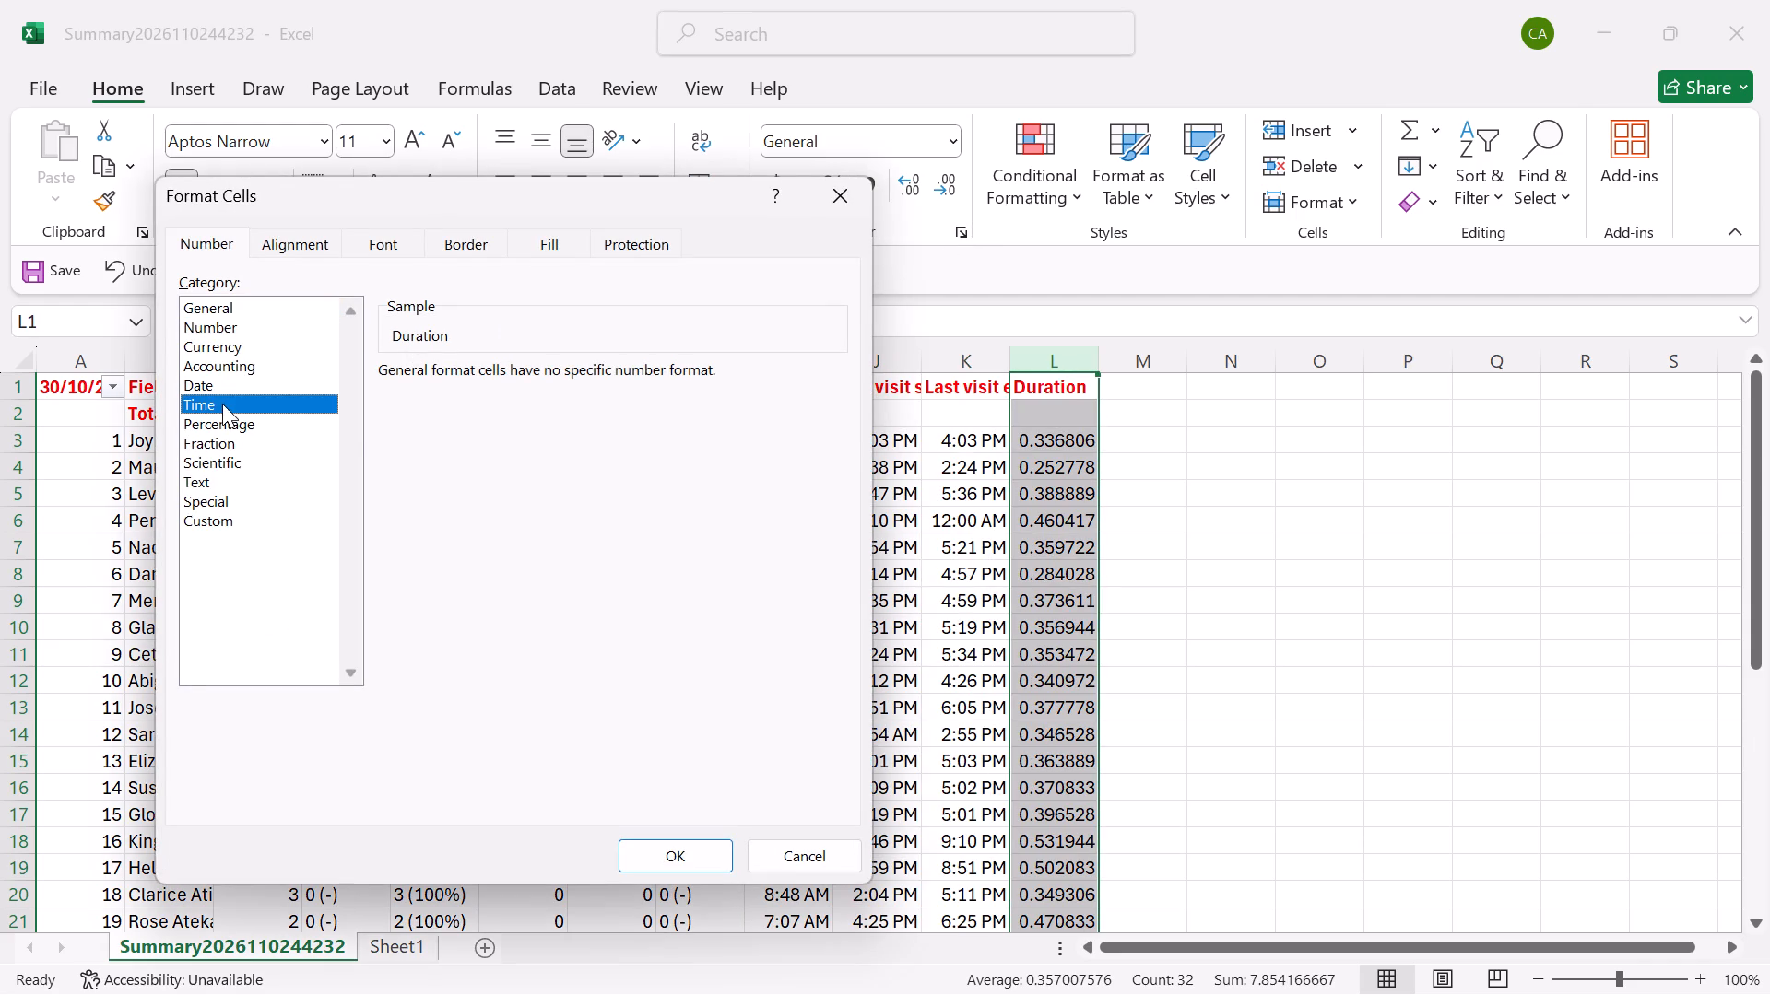
click(390, 416)
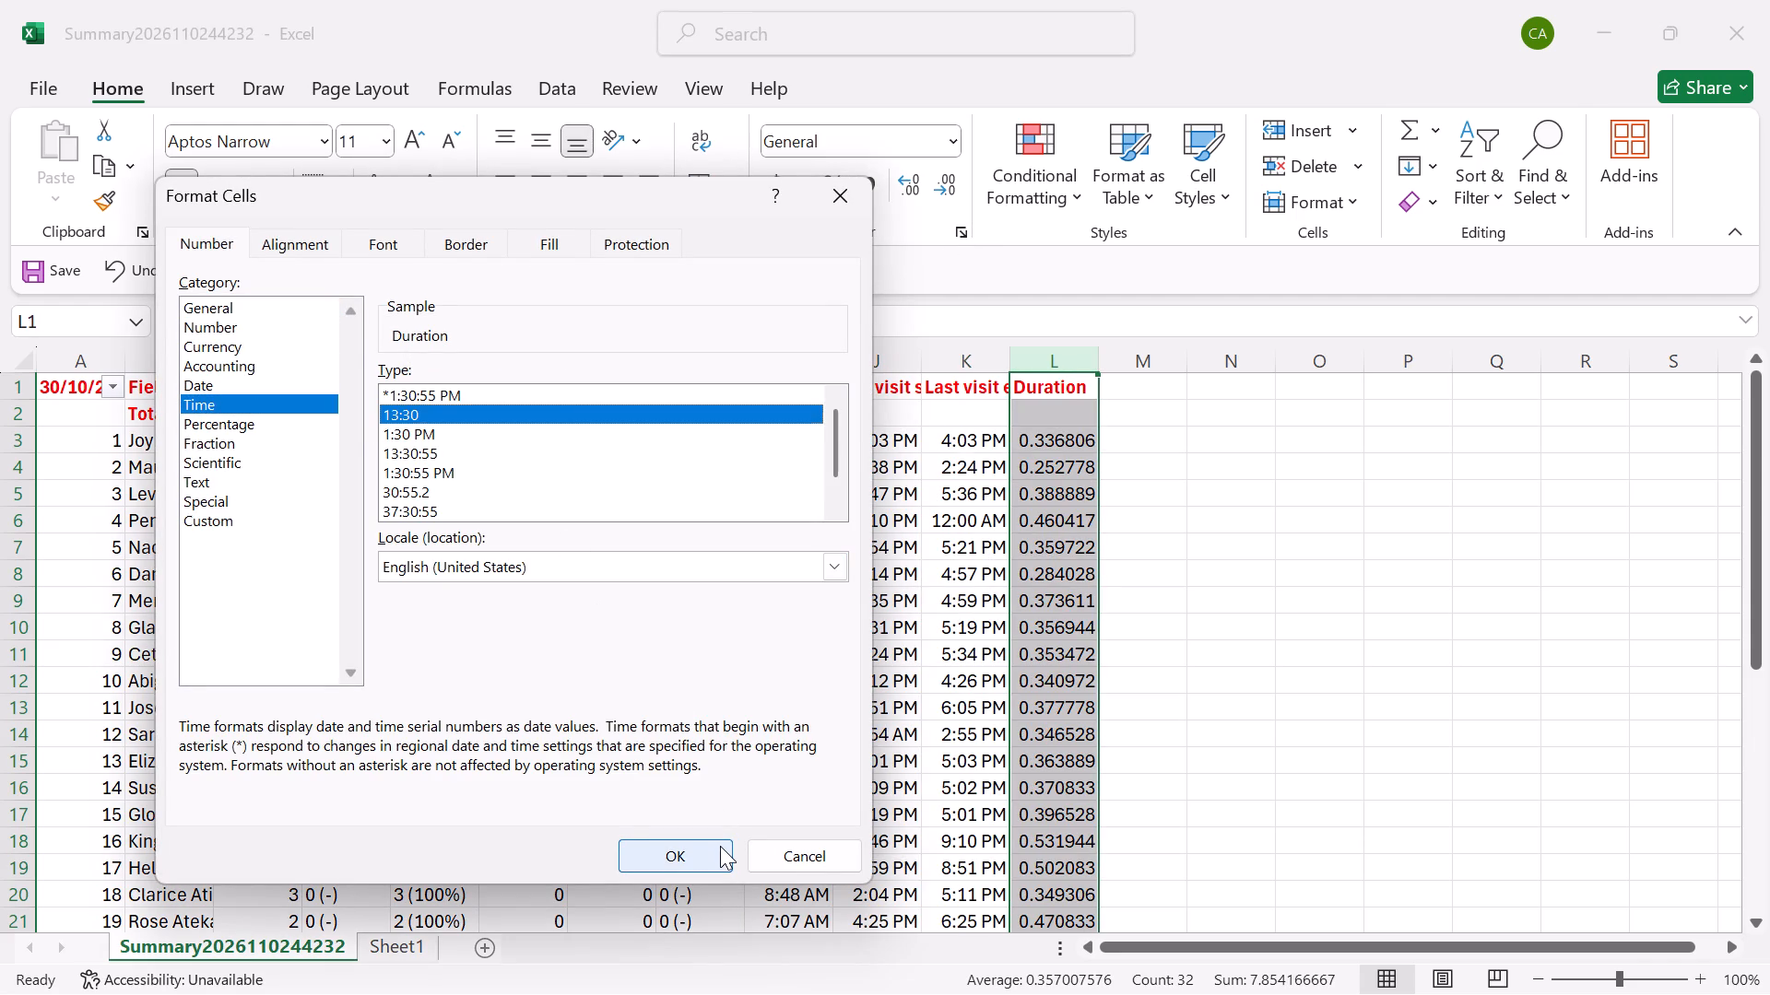
click(720, 846)
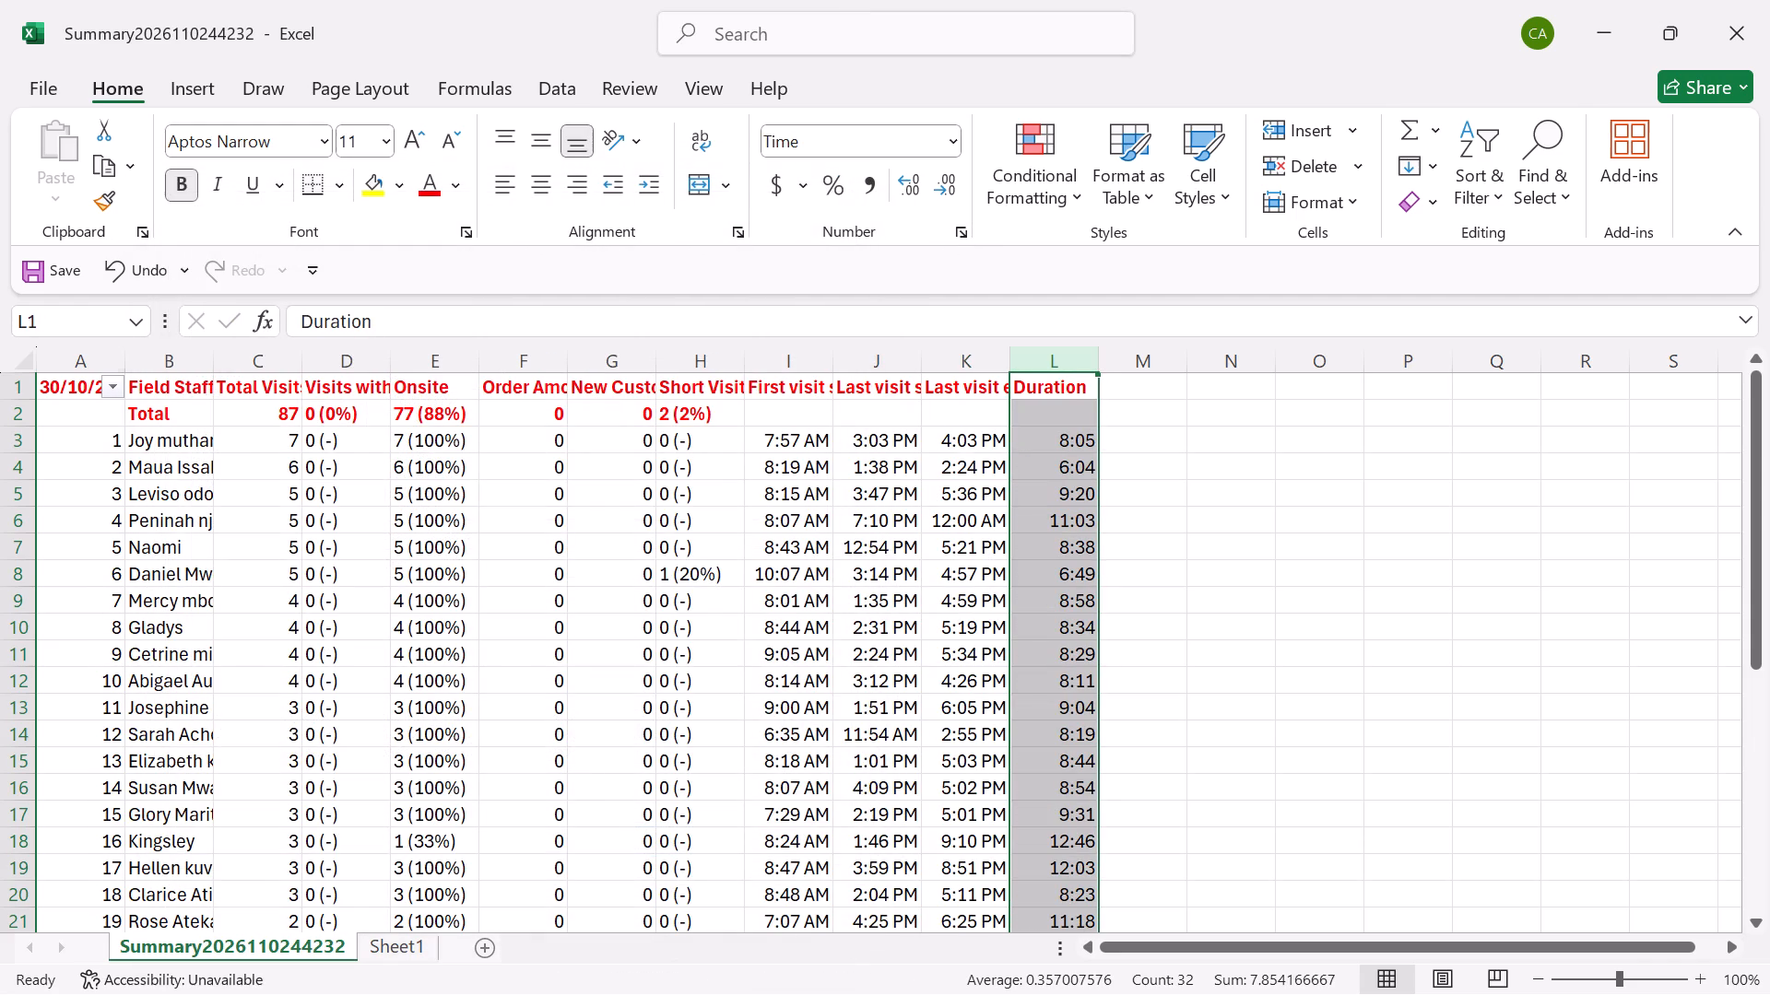
Apply All Borders to the whole summary table, from the header row through the last staff row.
click(124, 474)
key(ctrl+a)
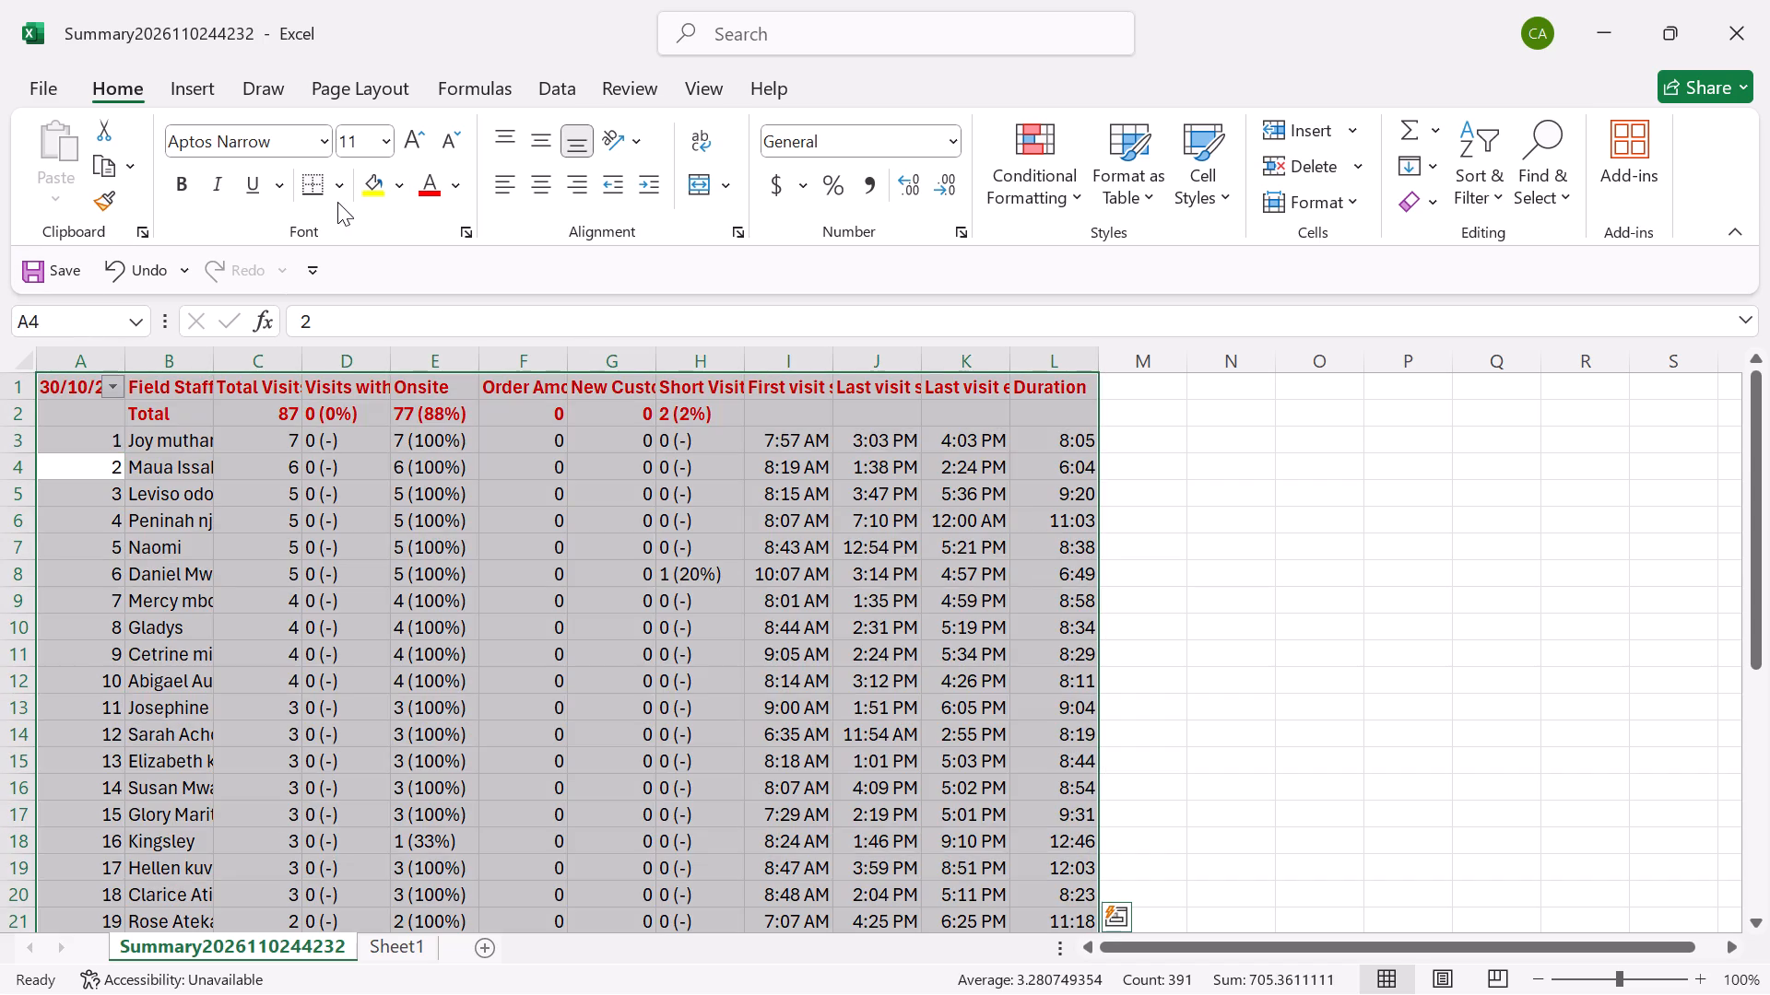
click(337, 202)
click(342, 188)
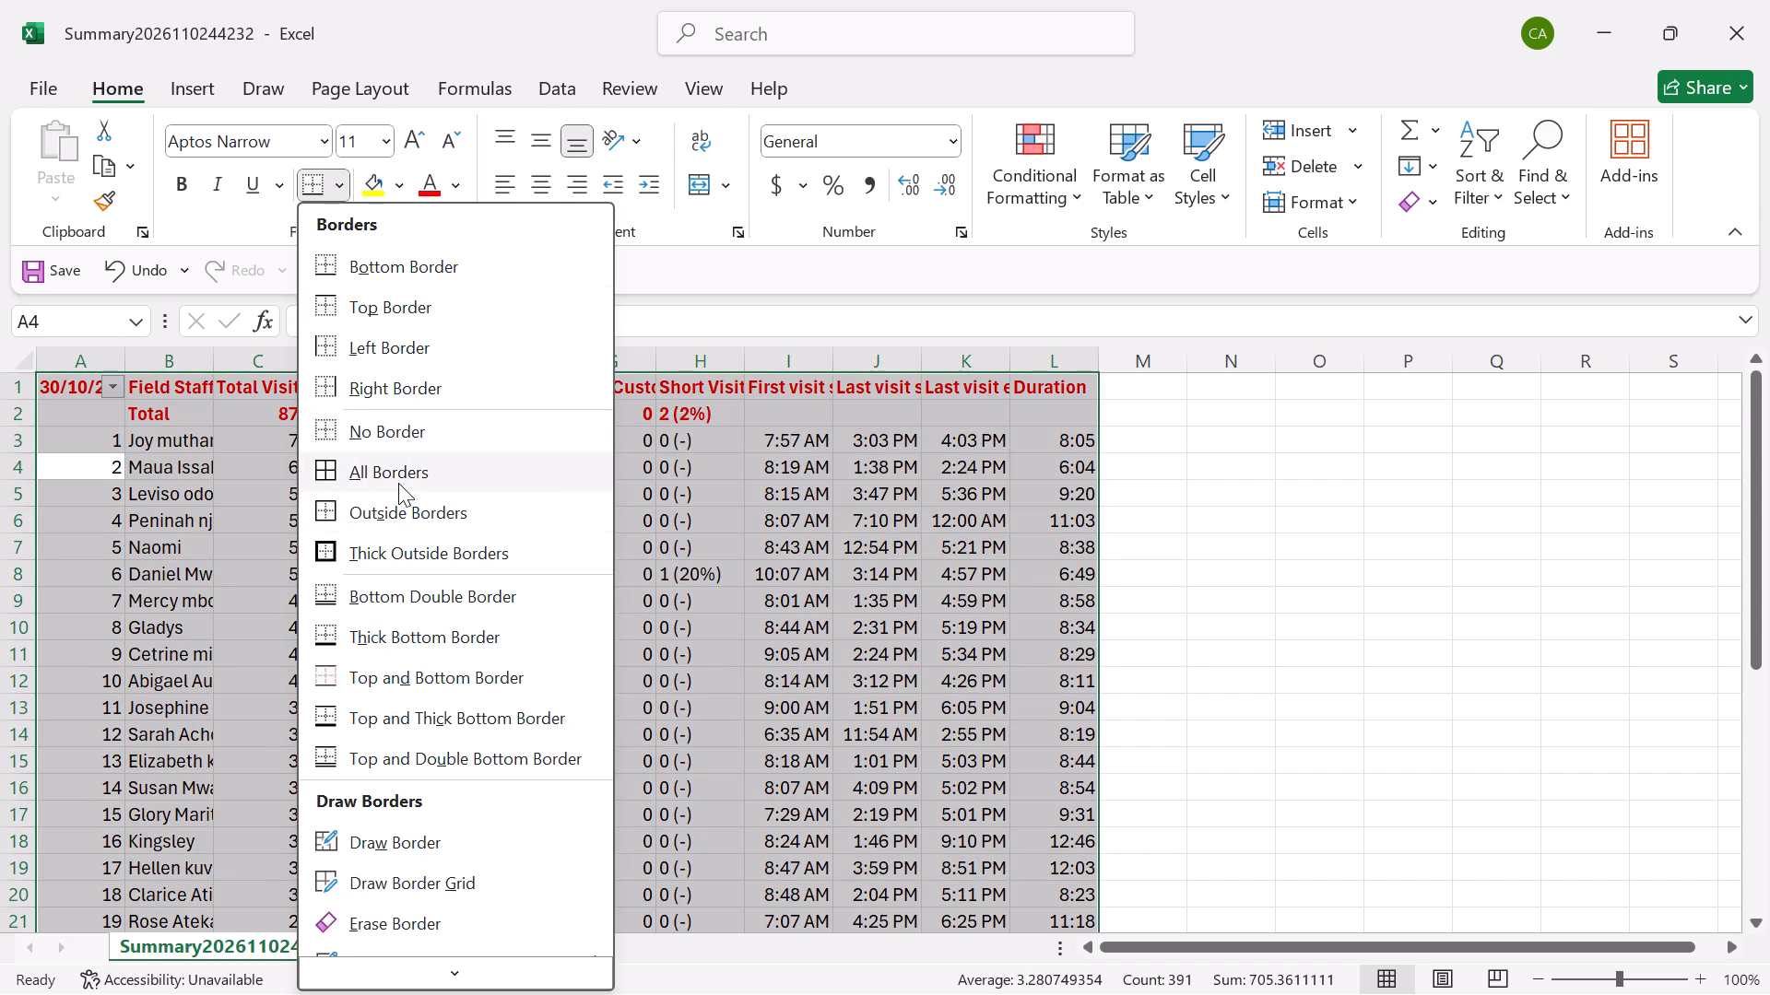
click(398, 483)
AutoFit the widths of all columns on the summary sheet to their contents.
drag(26, 359, 159, 343)
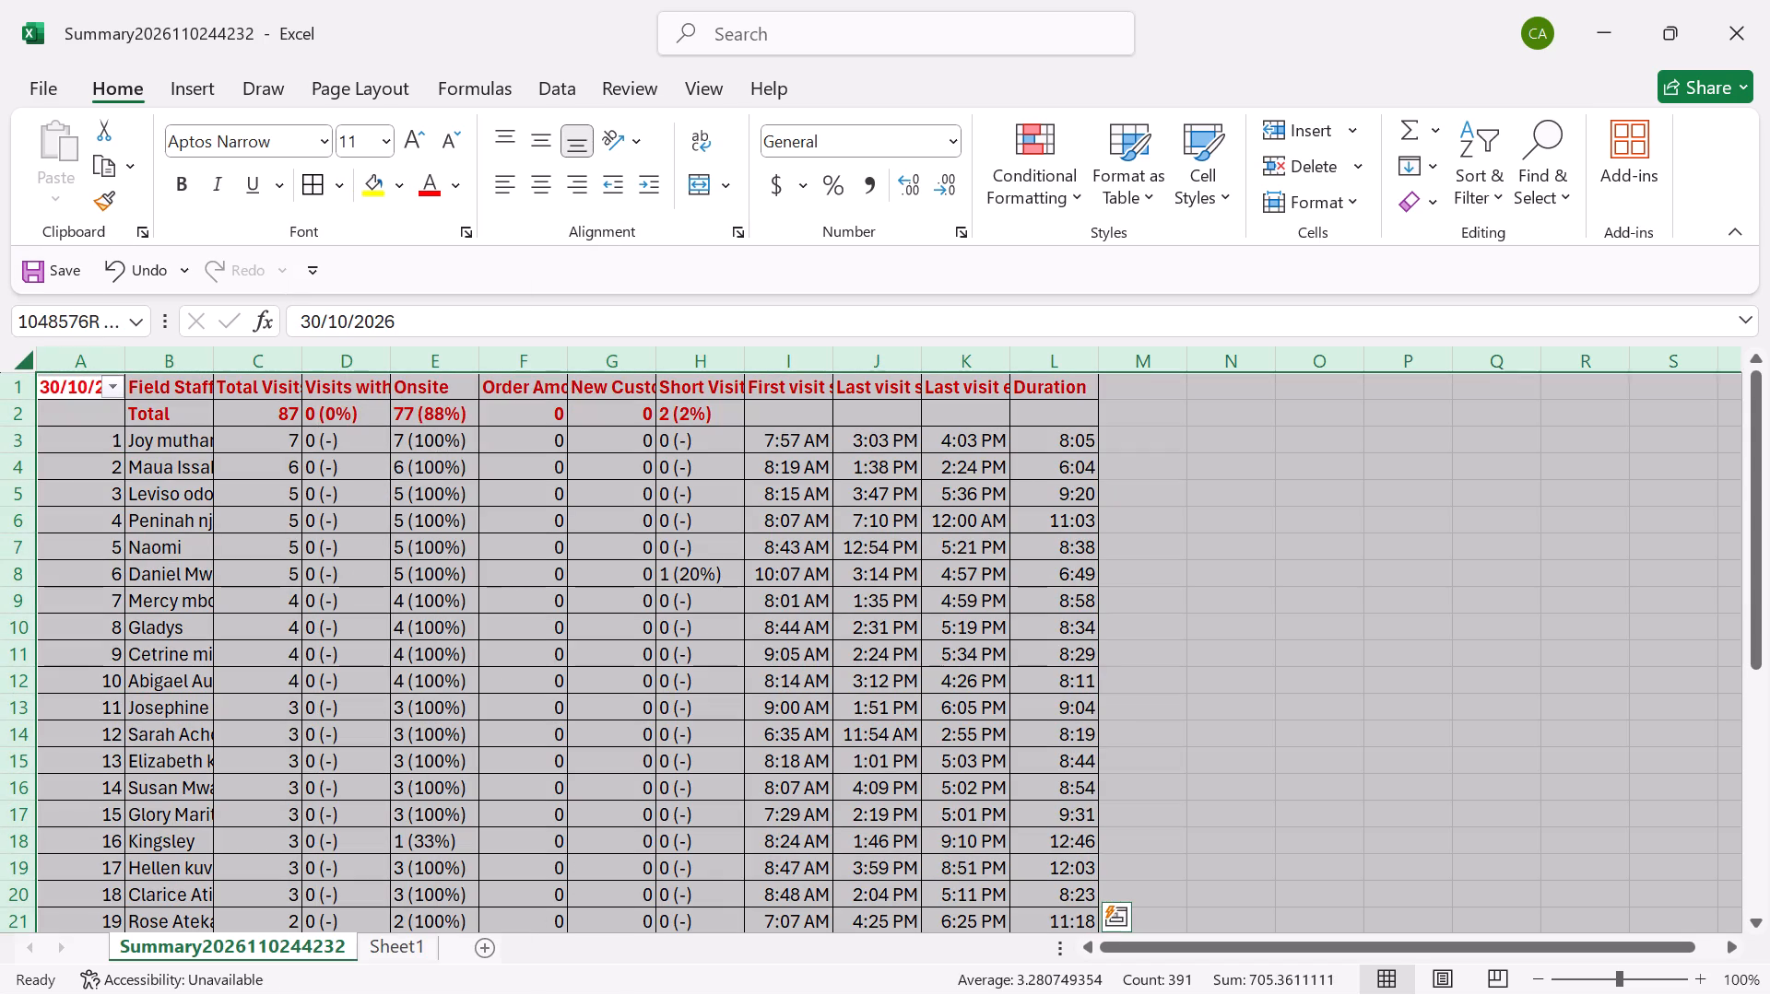
drag(159, 343, 115, 357)
double_click(115, 357)
Cut the entire formatted summary table to the clipboard.
click(295, 515)
key(ctrl+a)
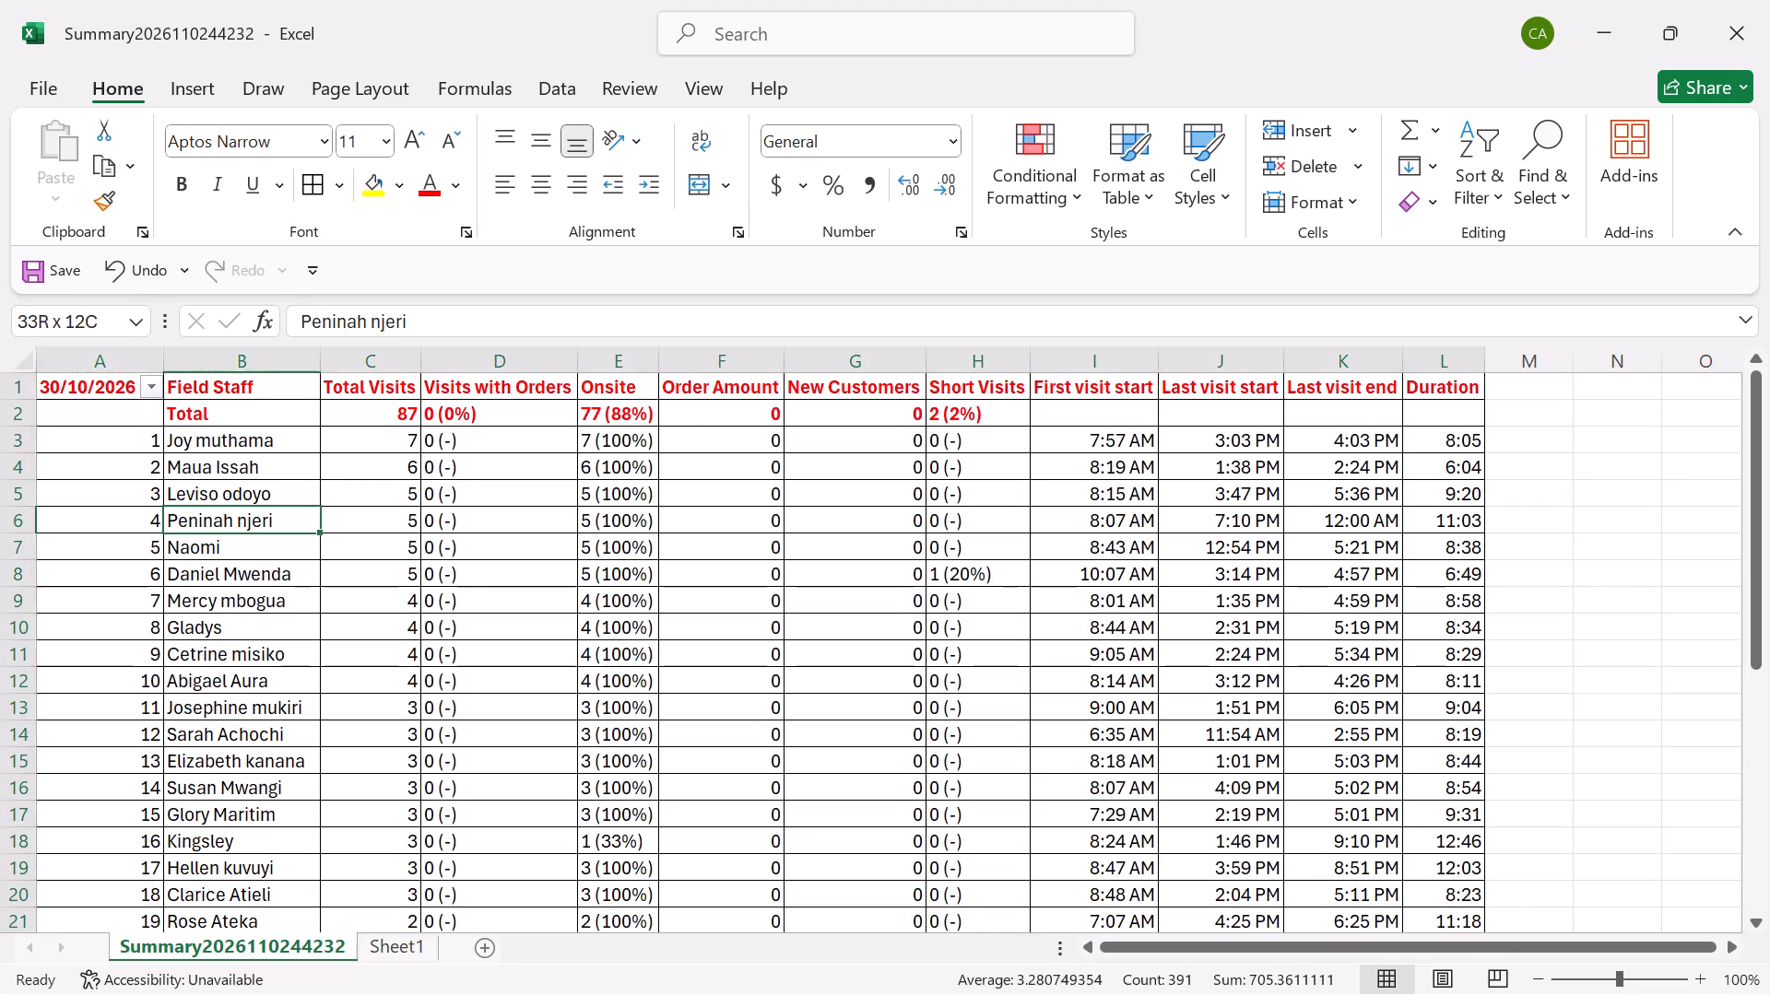
key(ctrl+x)
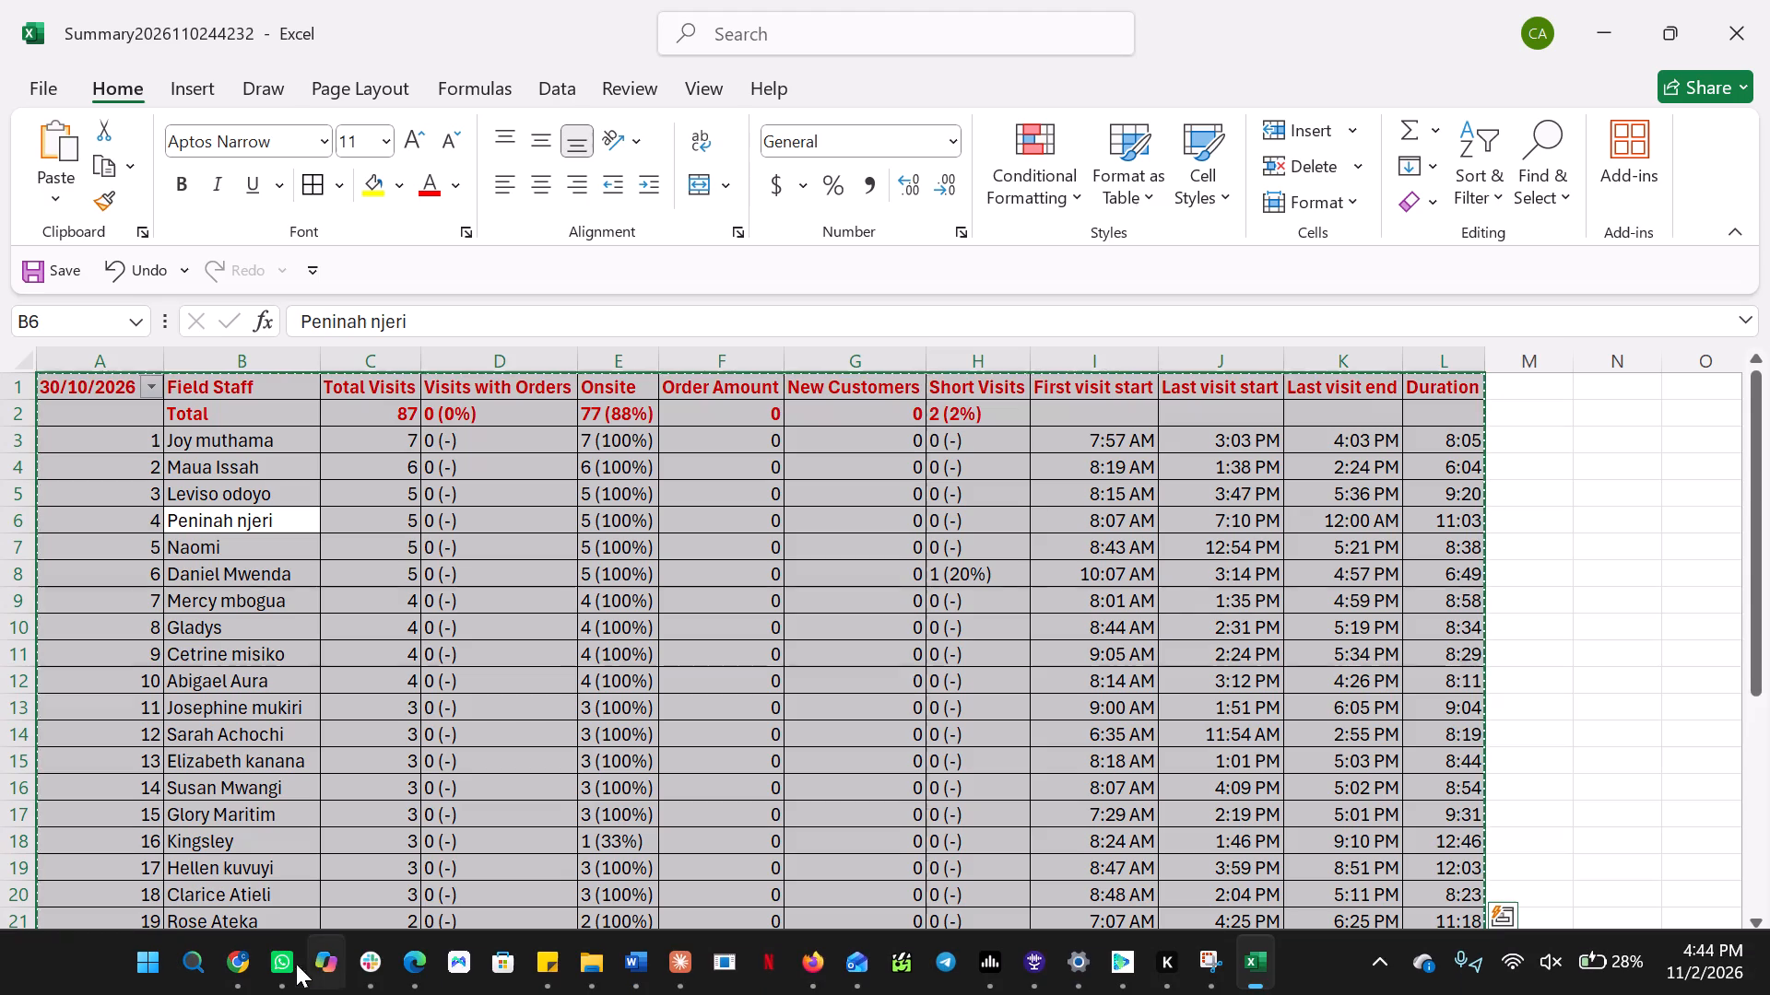
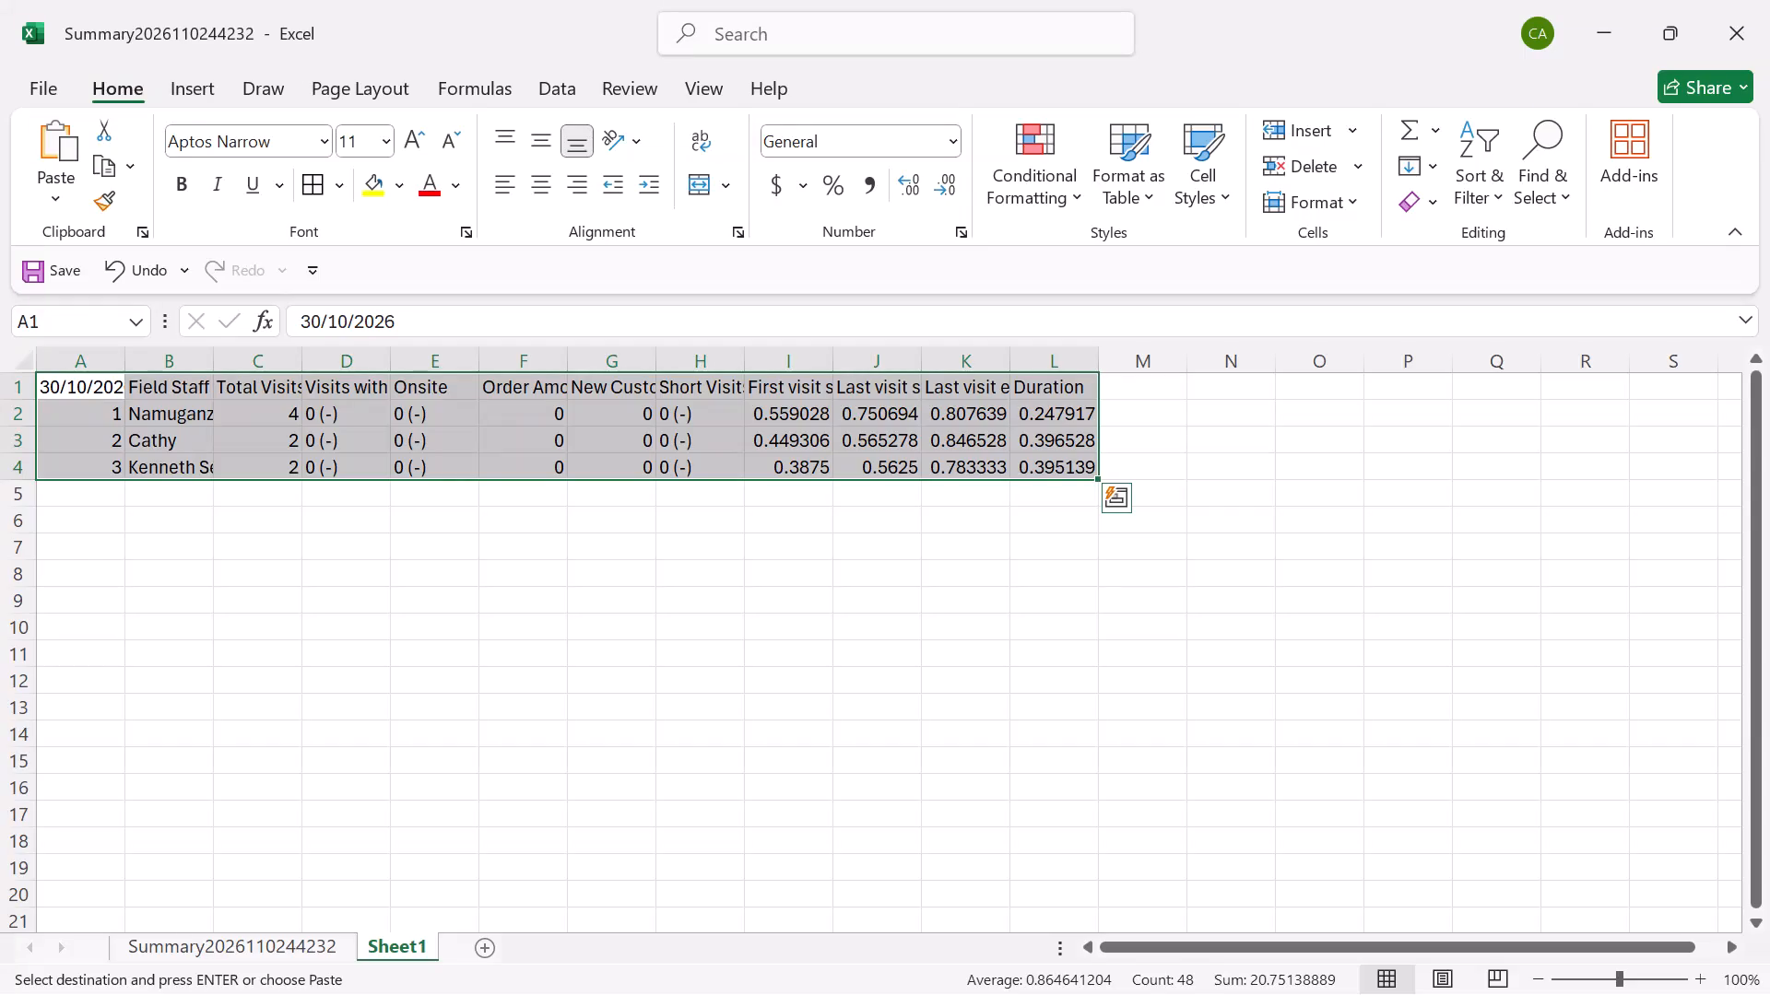
Format columns I to K, from First visit start to Last visit end, as Time with the 1:30 PM type.
drag(801, 367, 974, 344)
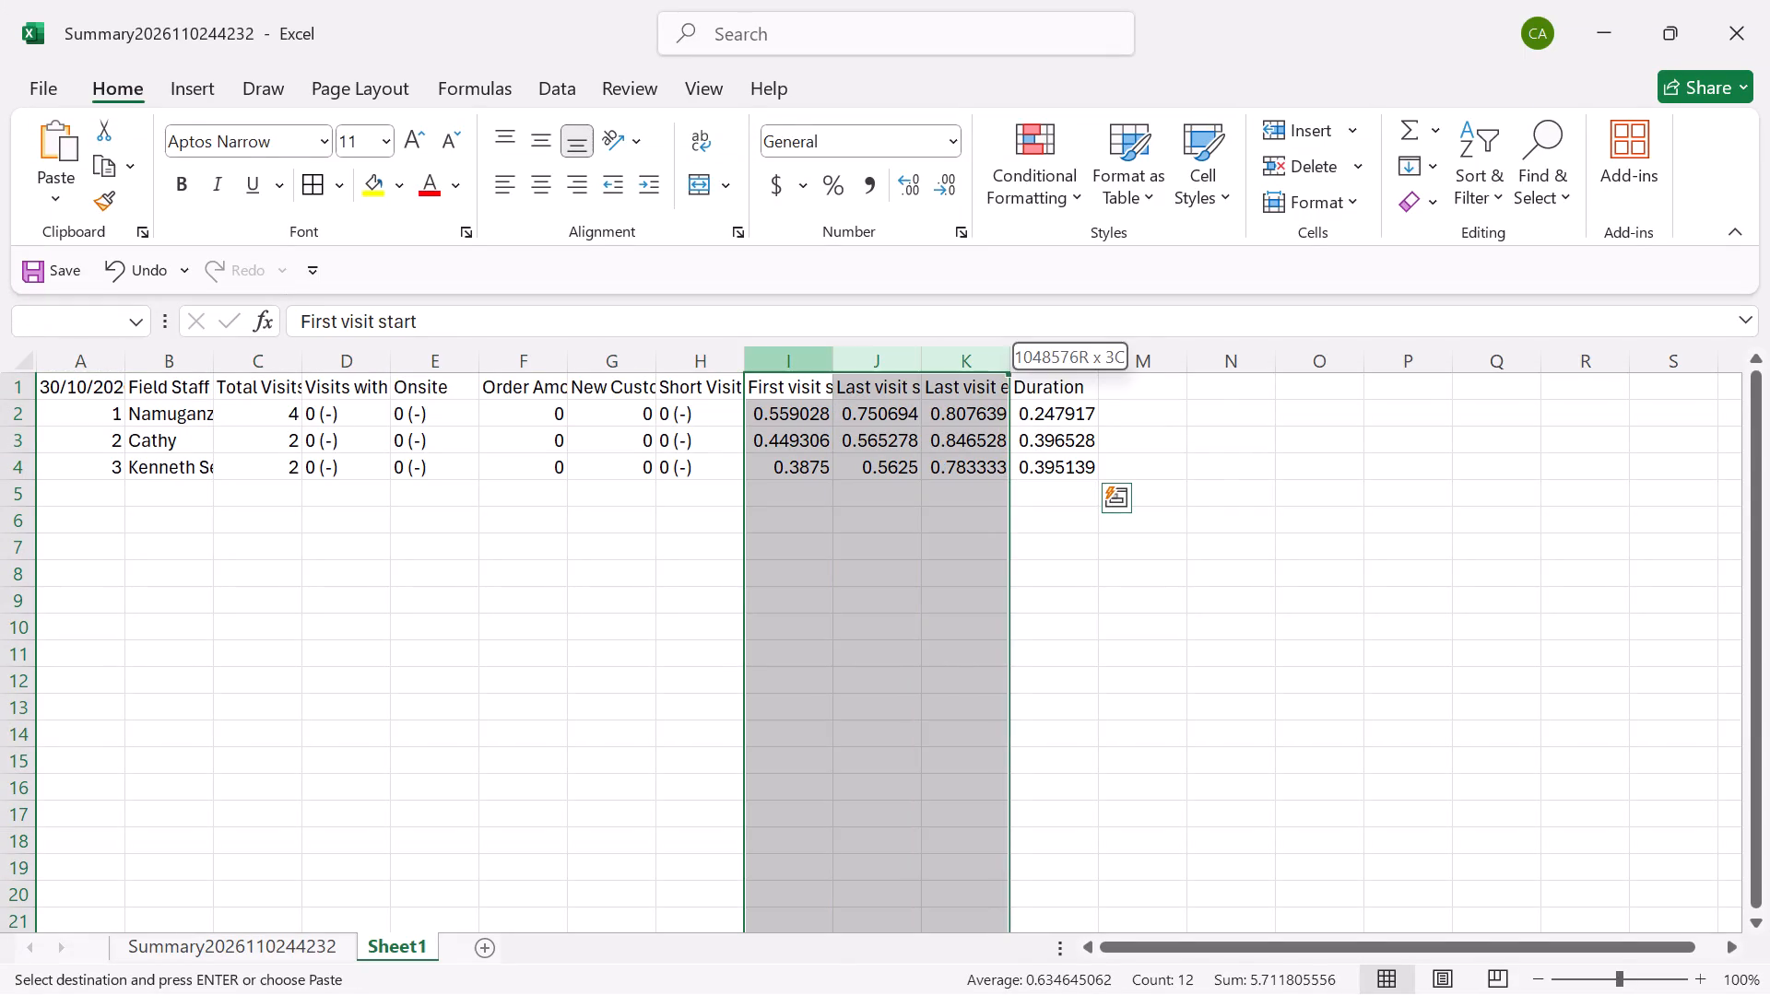
drag(974, 344, 976, 344)
click(957, 237)
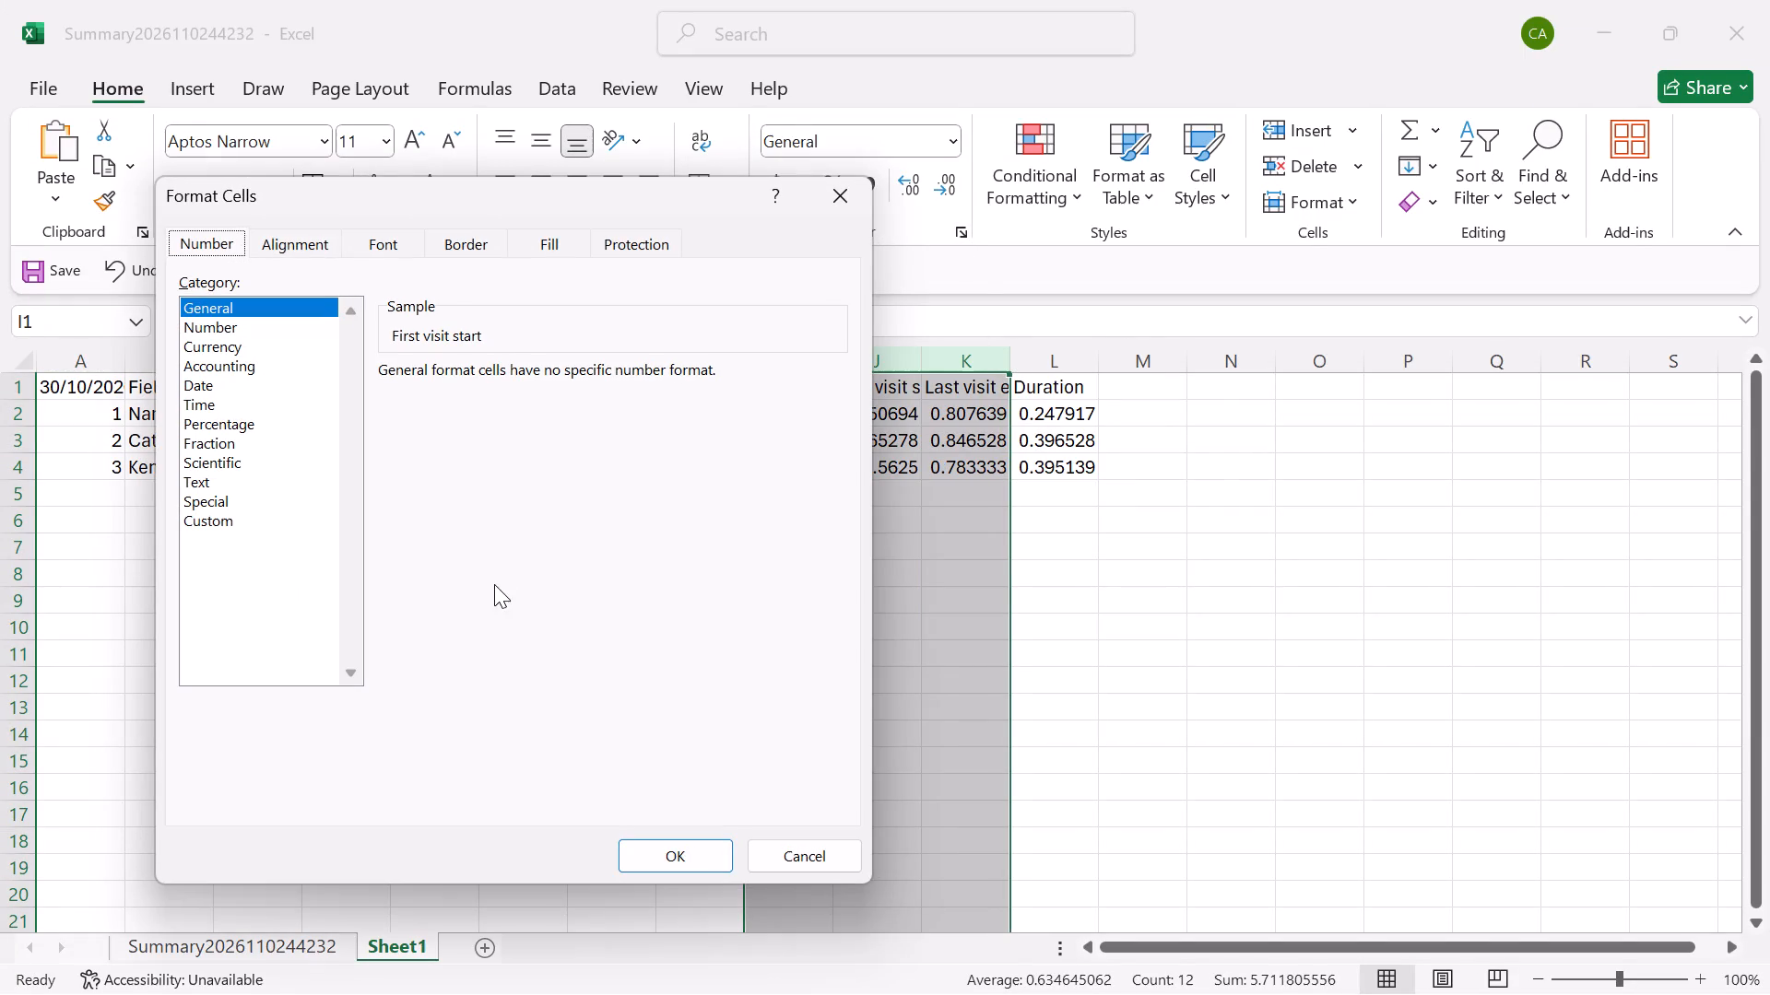
click(204, 399)
drag(432, 426, 462, 434)
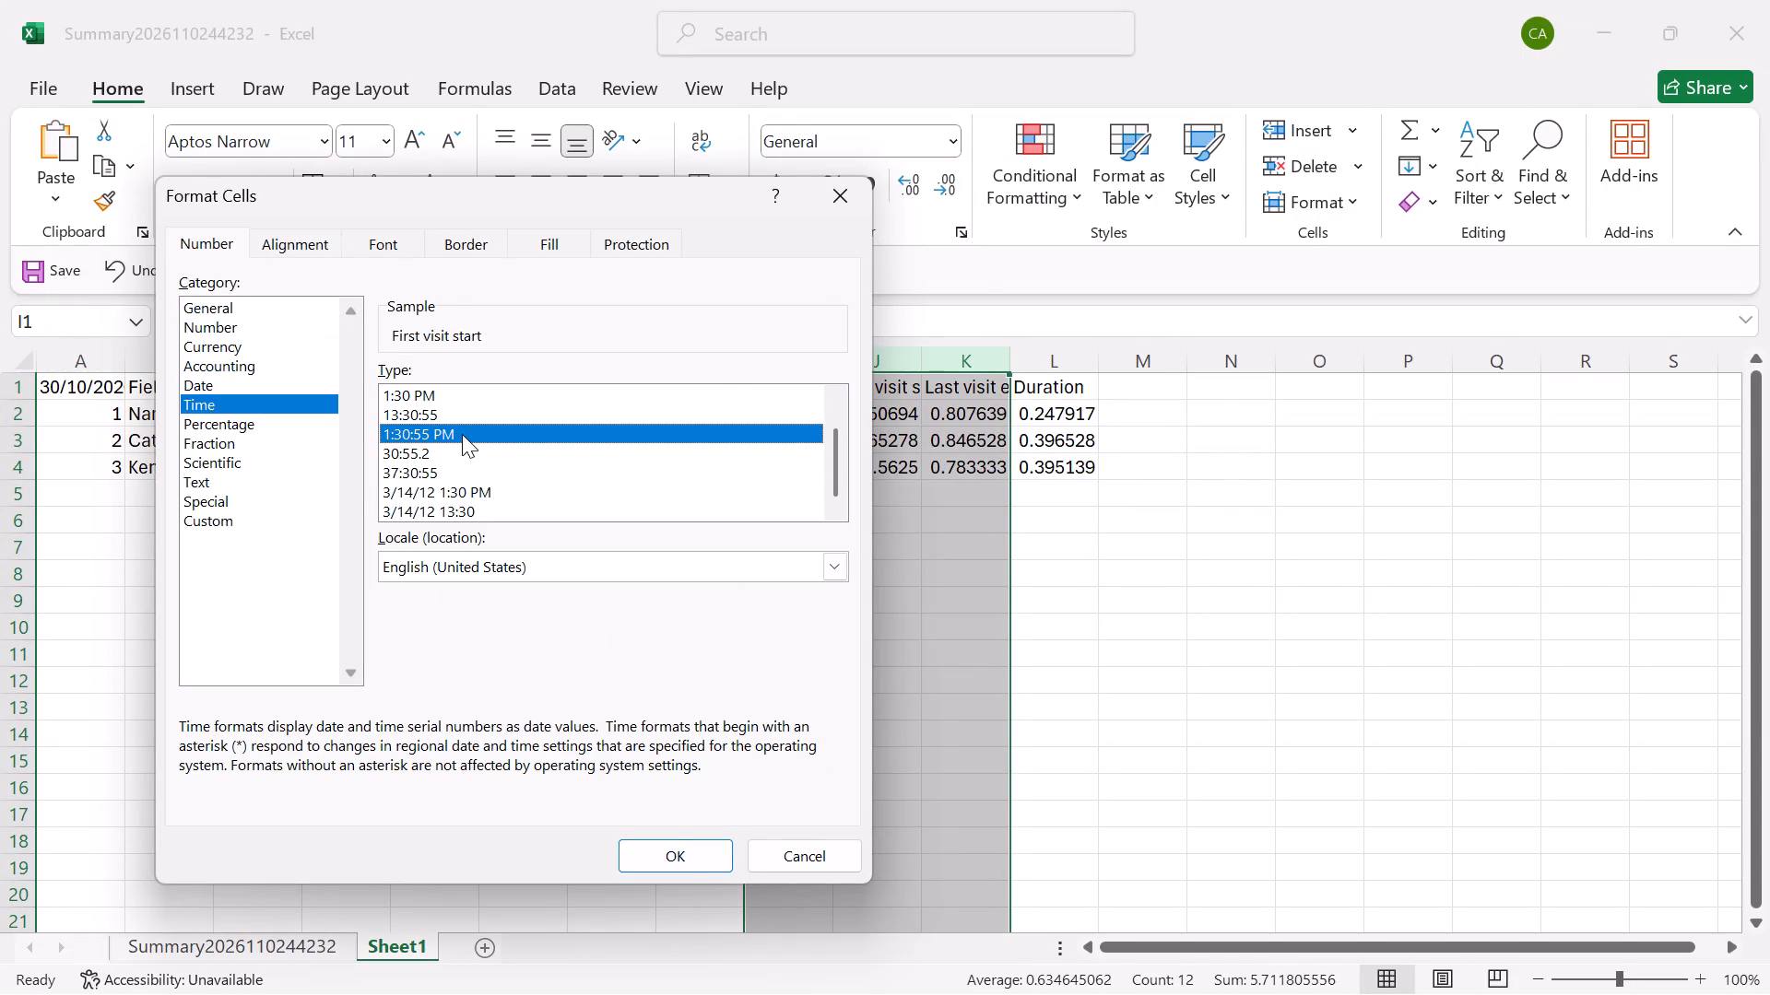
click(416, 394)
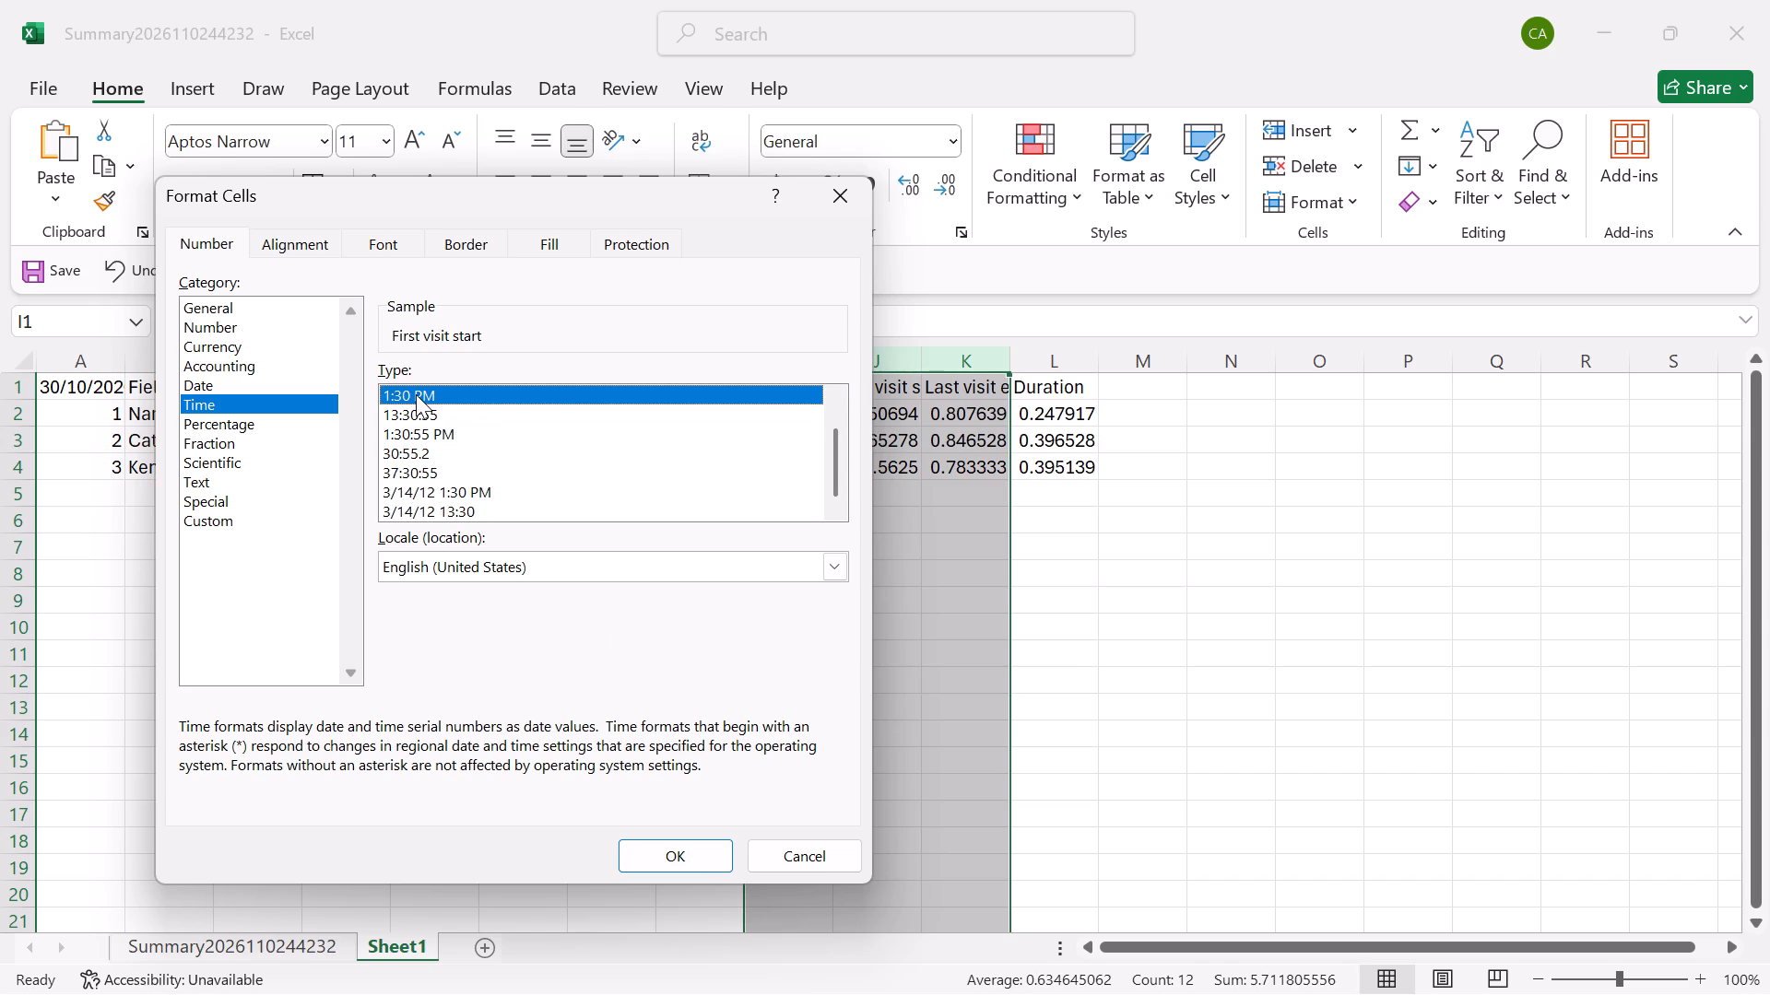
click(416, 394)
click(701, 855)
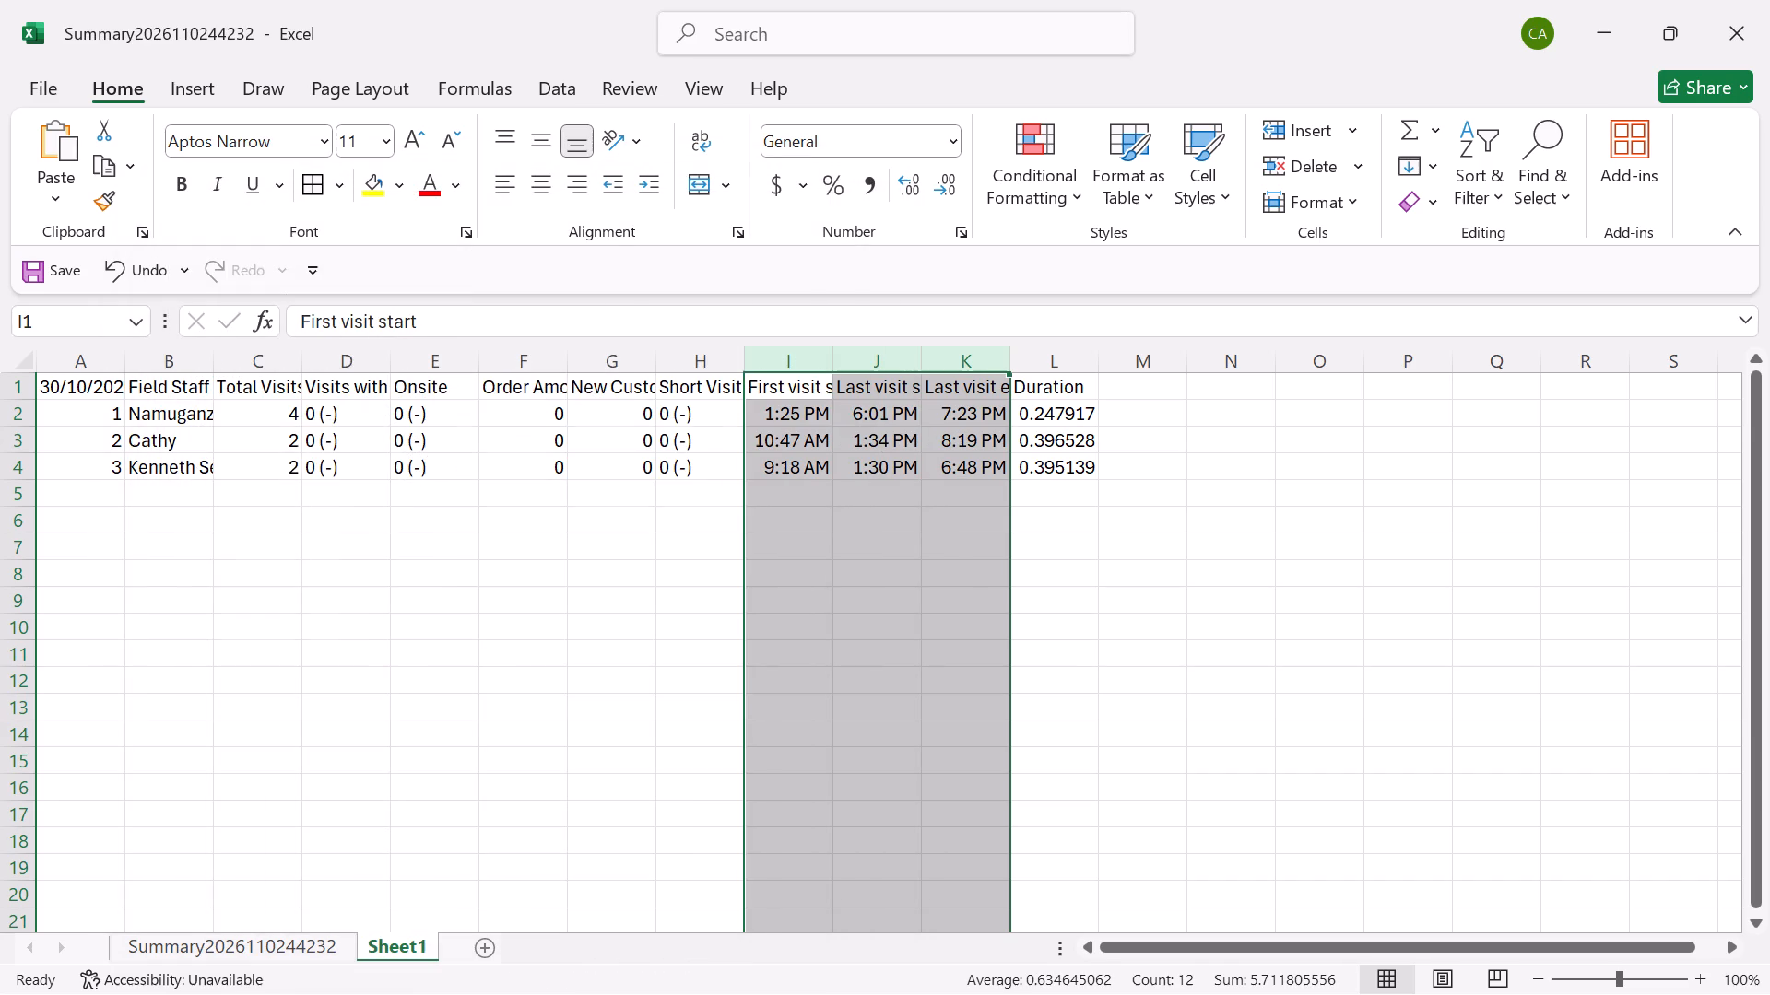
Format the Duration column L on Sheet1 as Time with the 13:30 type.
click(1074, 352)
click(949, 232)
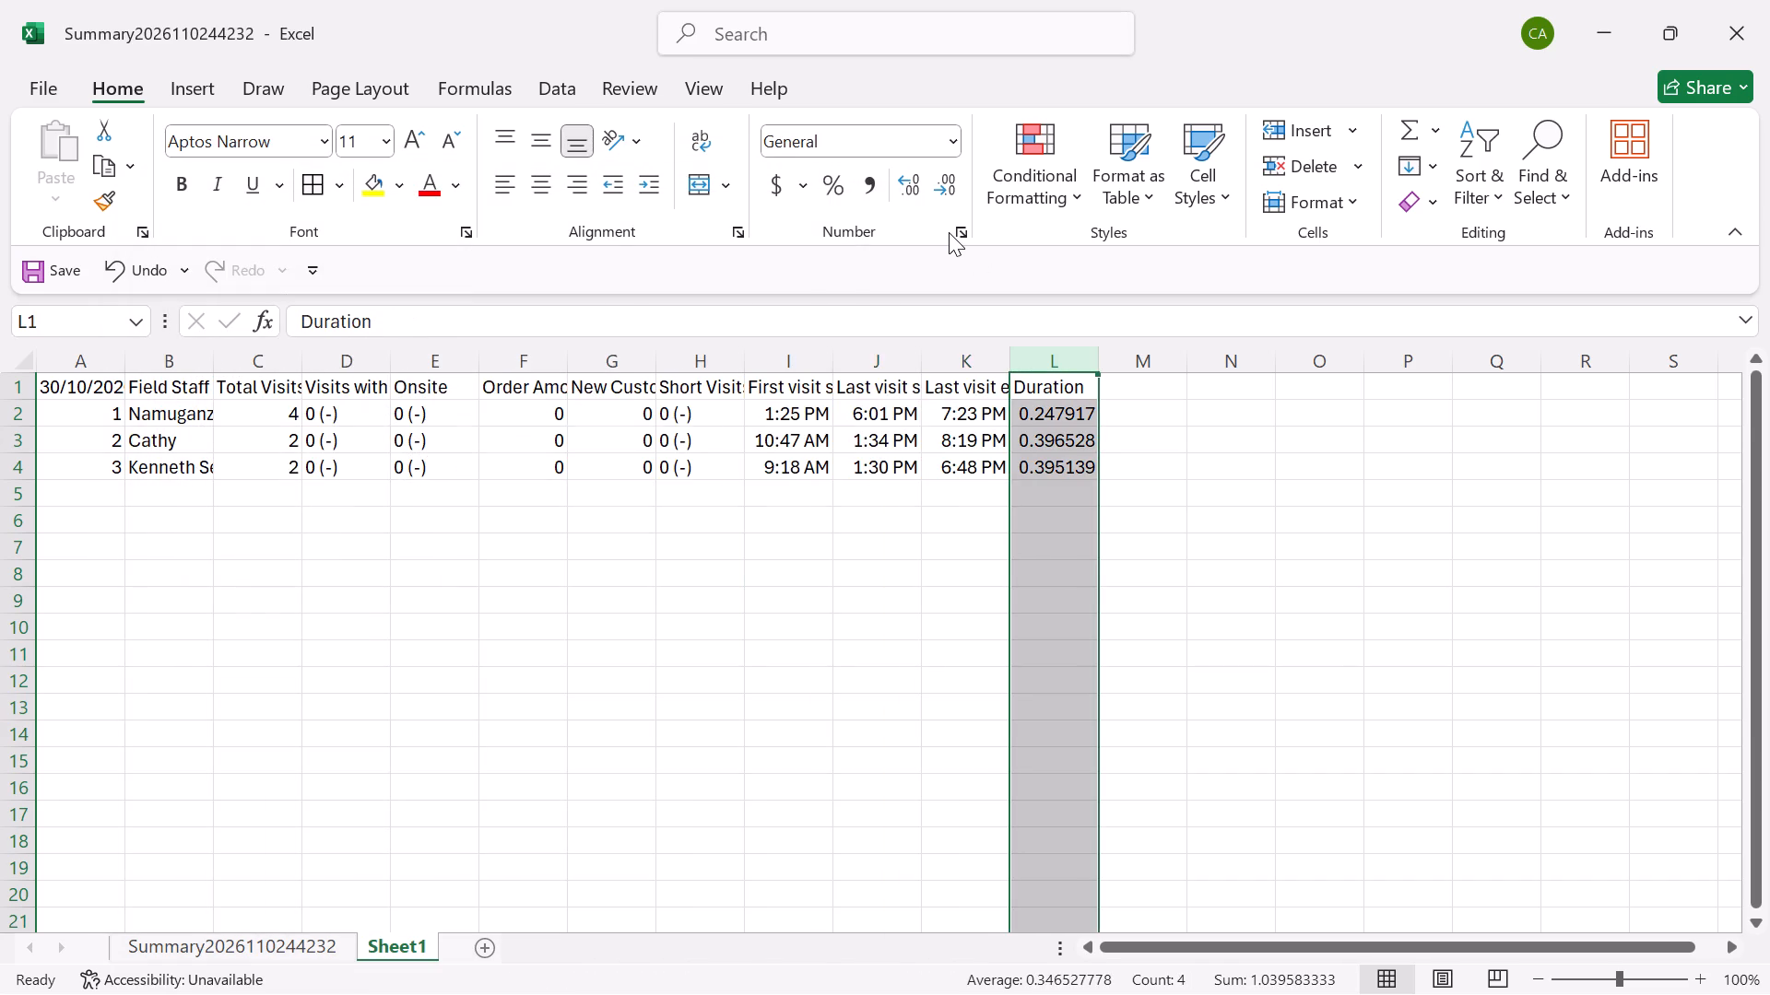
click(967, 232)
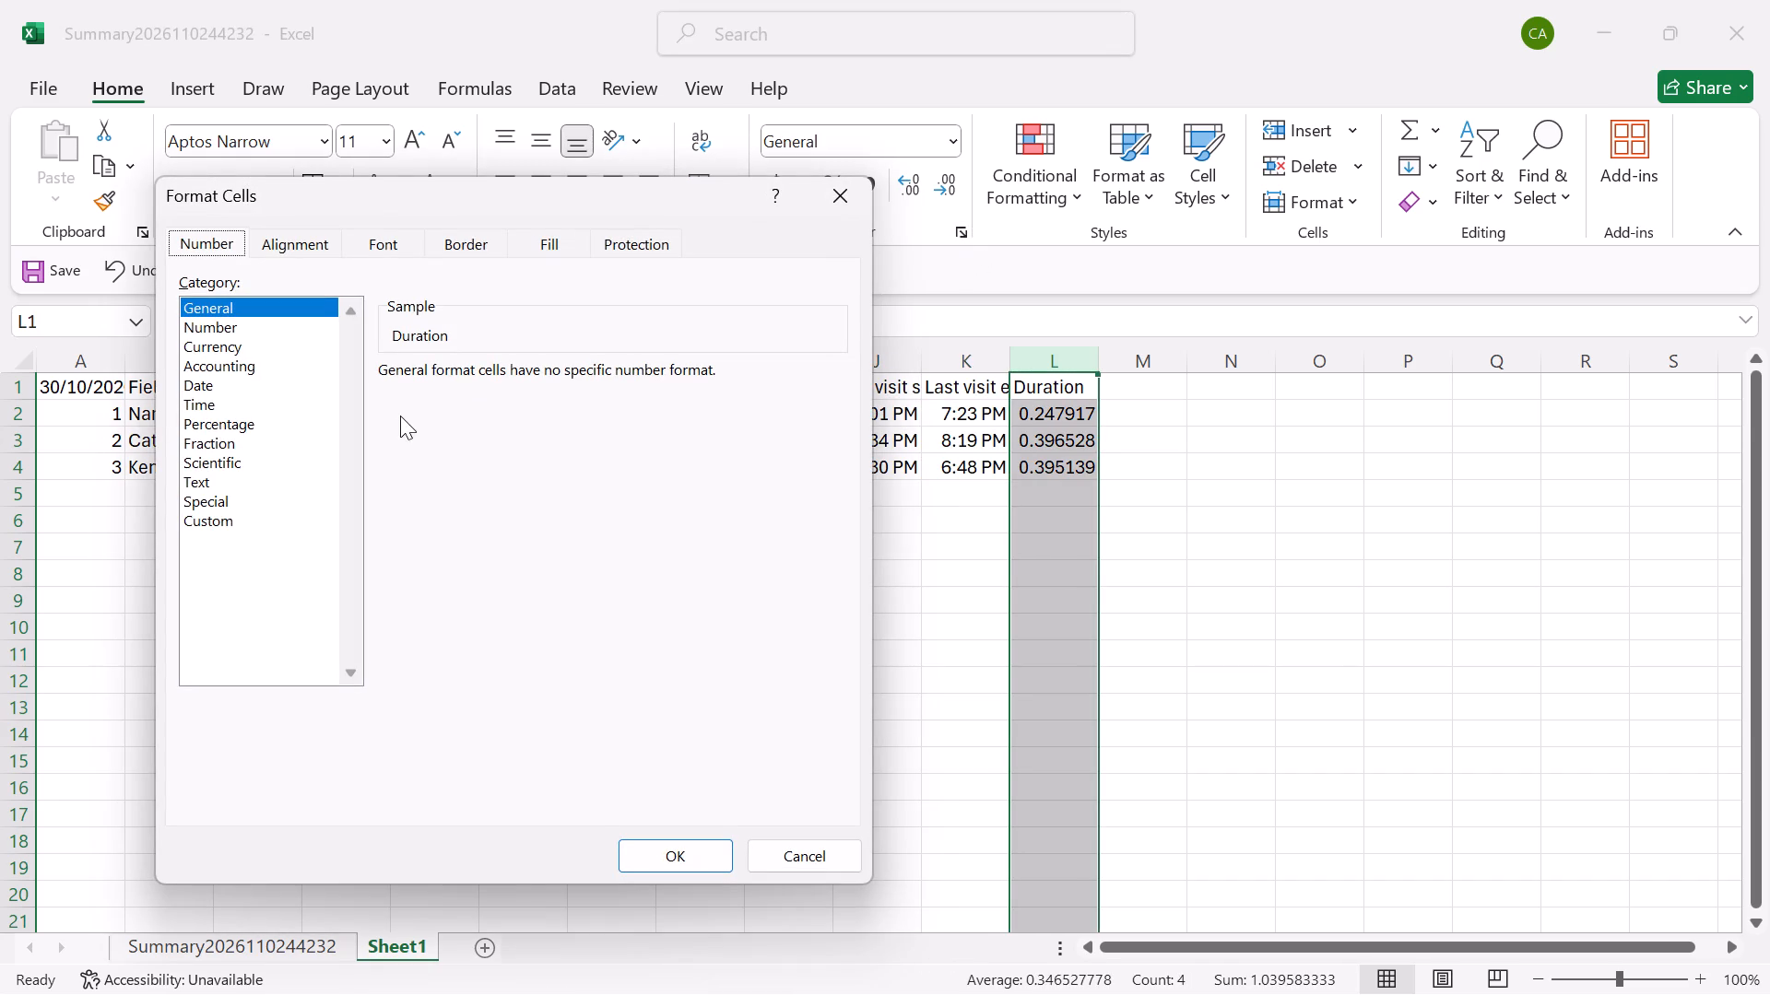
click(211, 413)
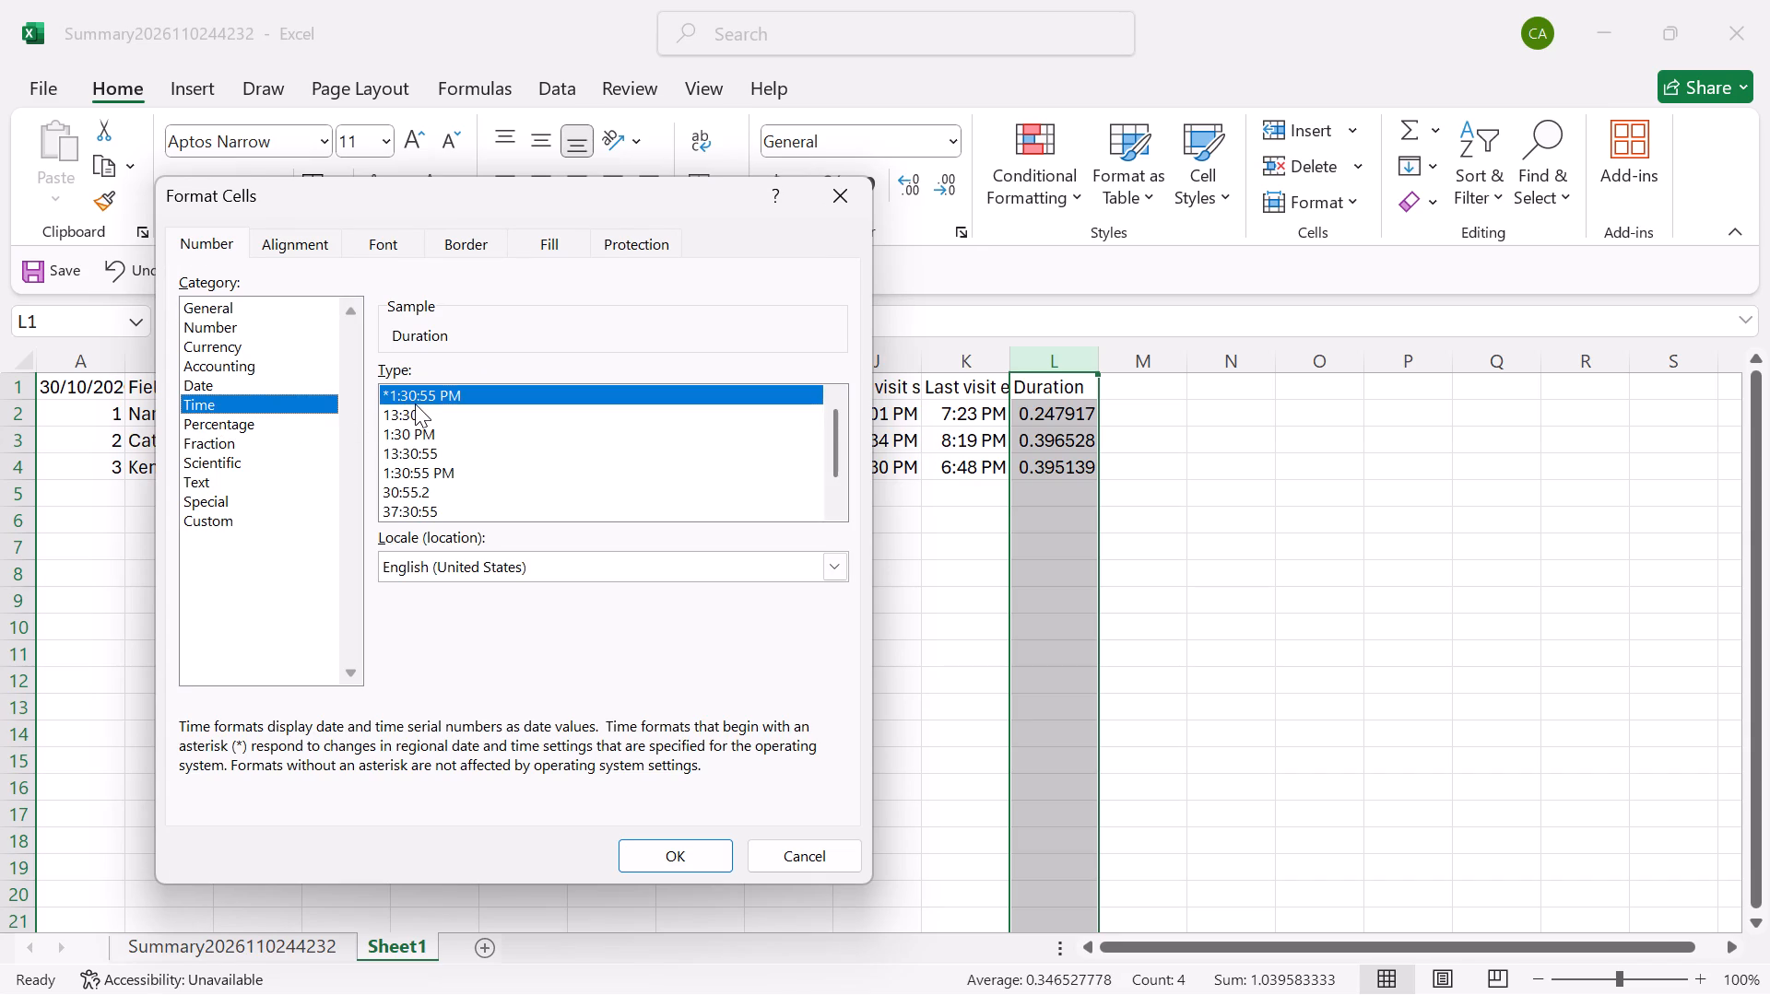
click(415, 404)
click(415, 413)
click(646, 854)
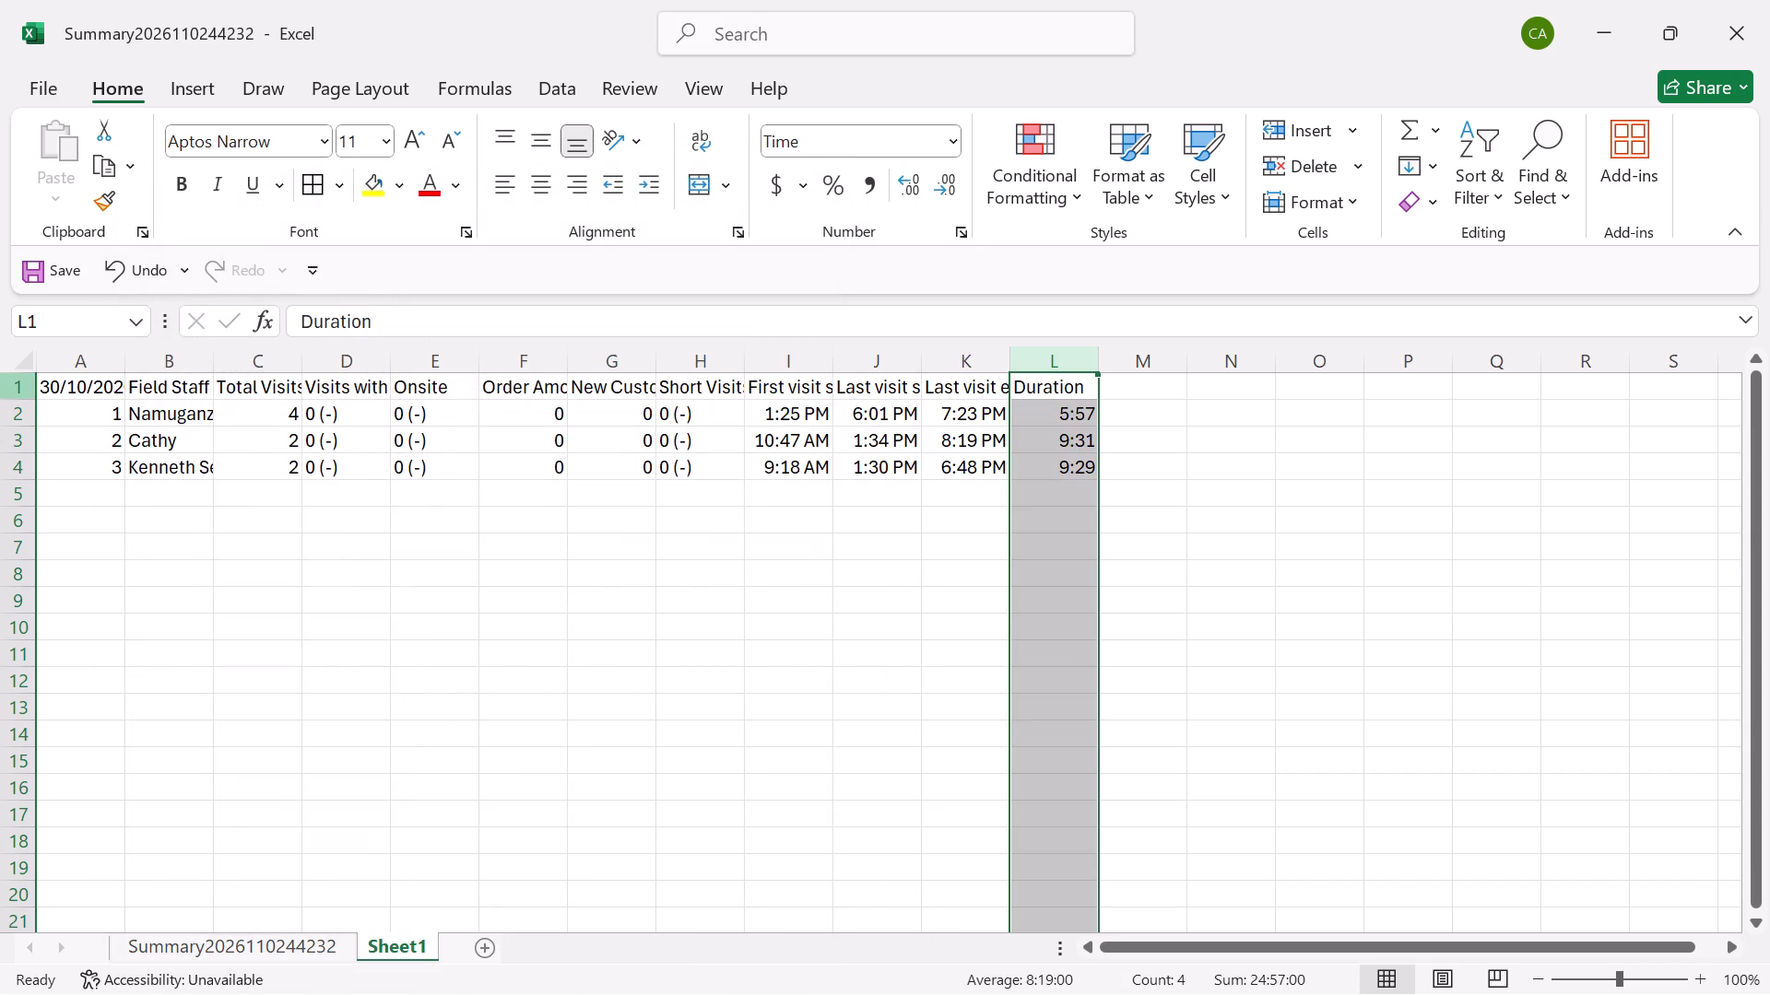
Make the header row 1 text bold and red.
click(6, 387)
click(181, 195)
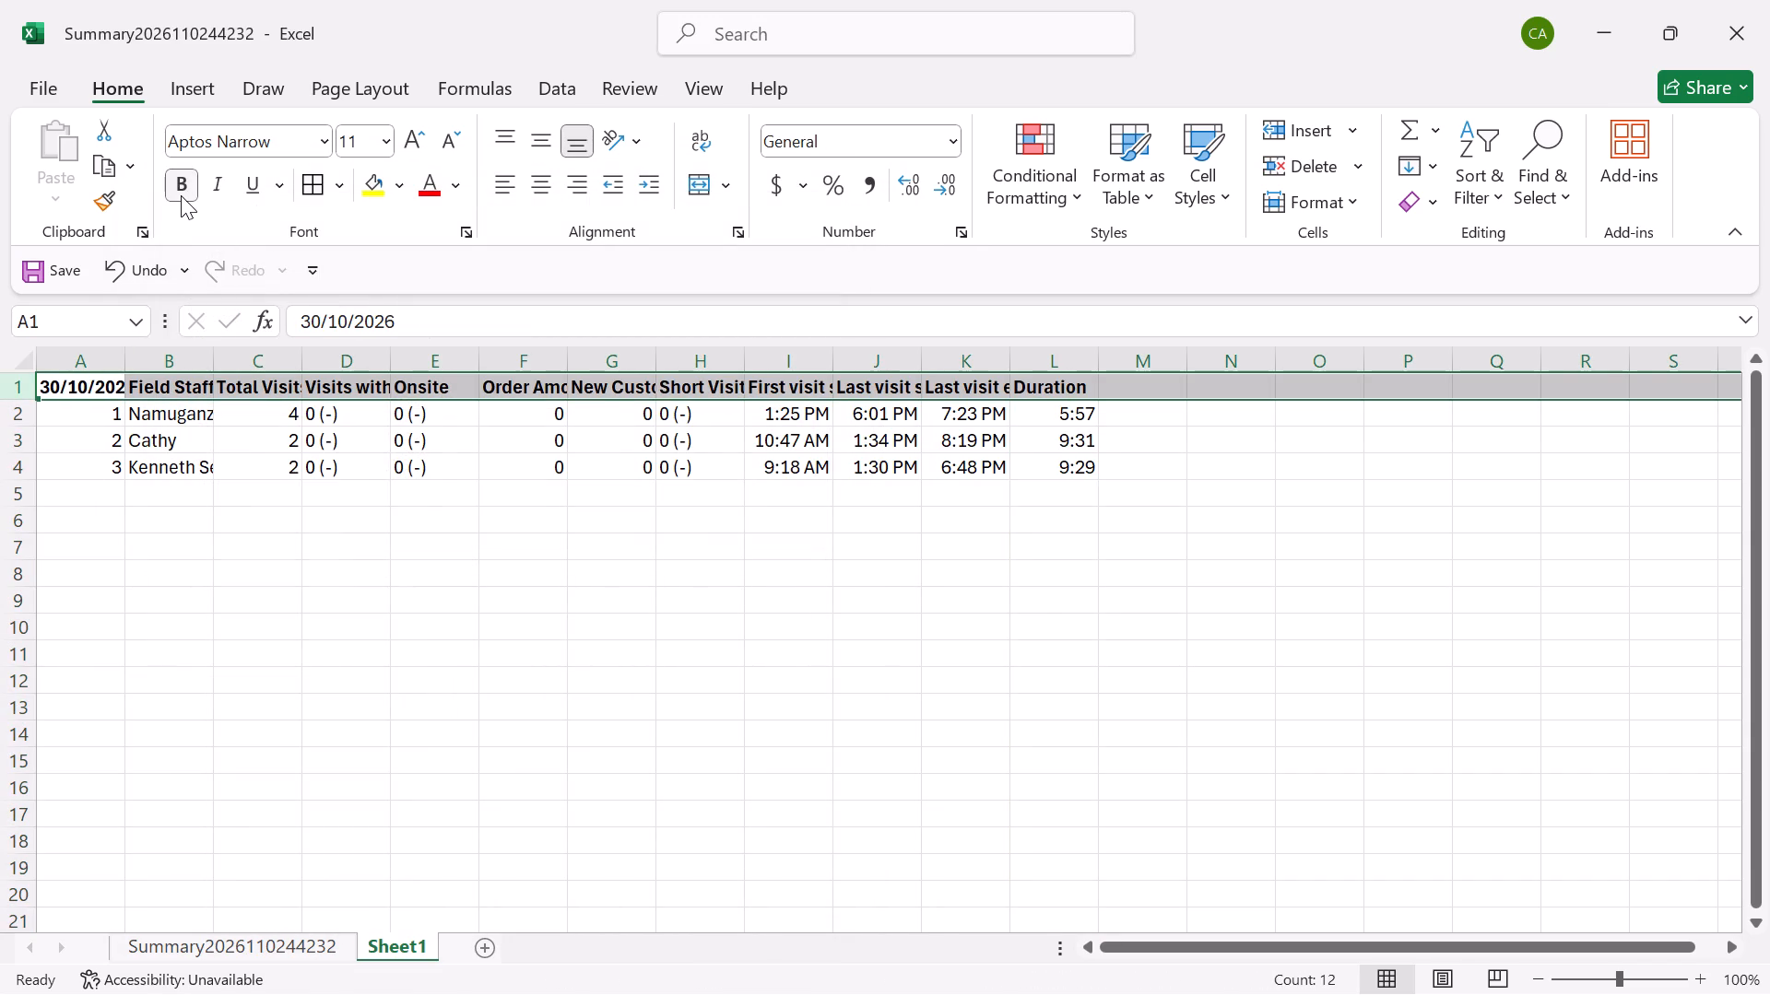
click(435, 180)
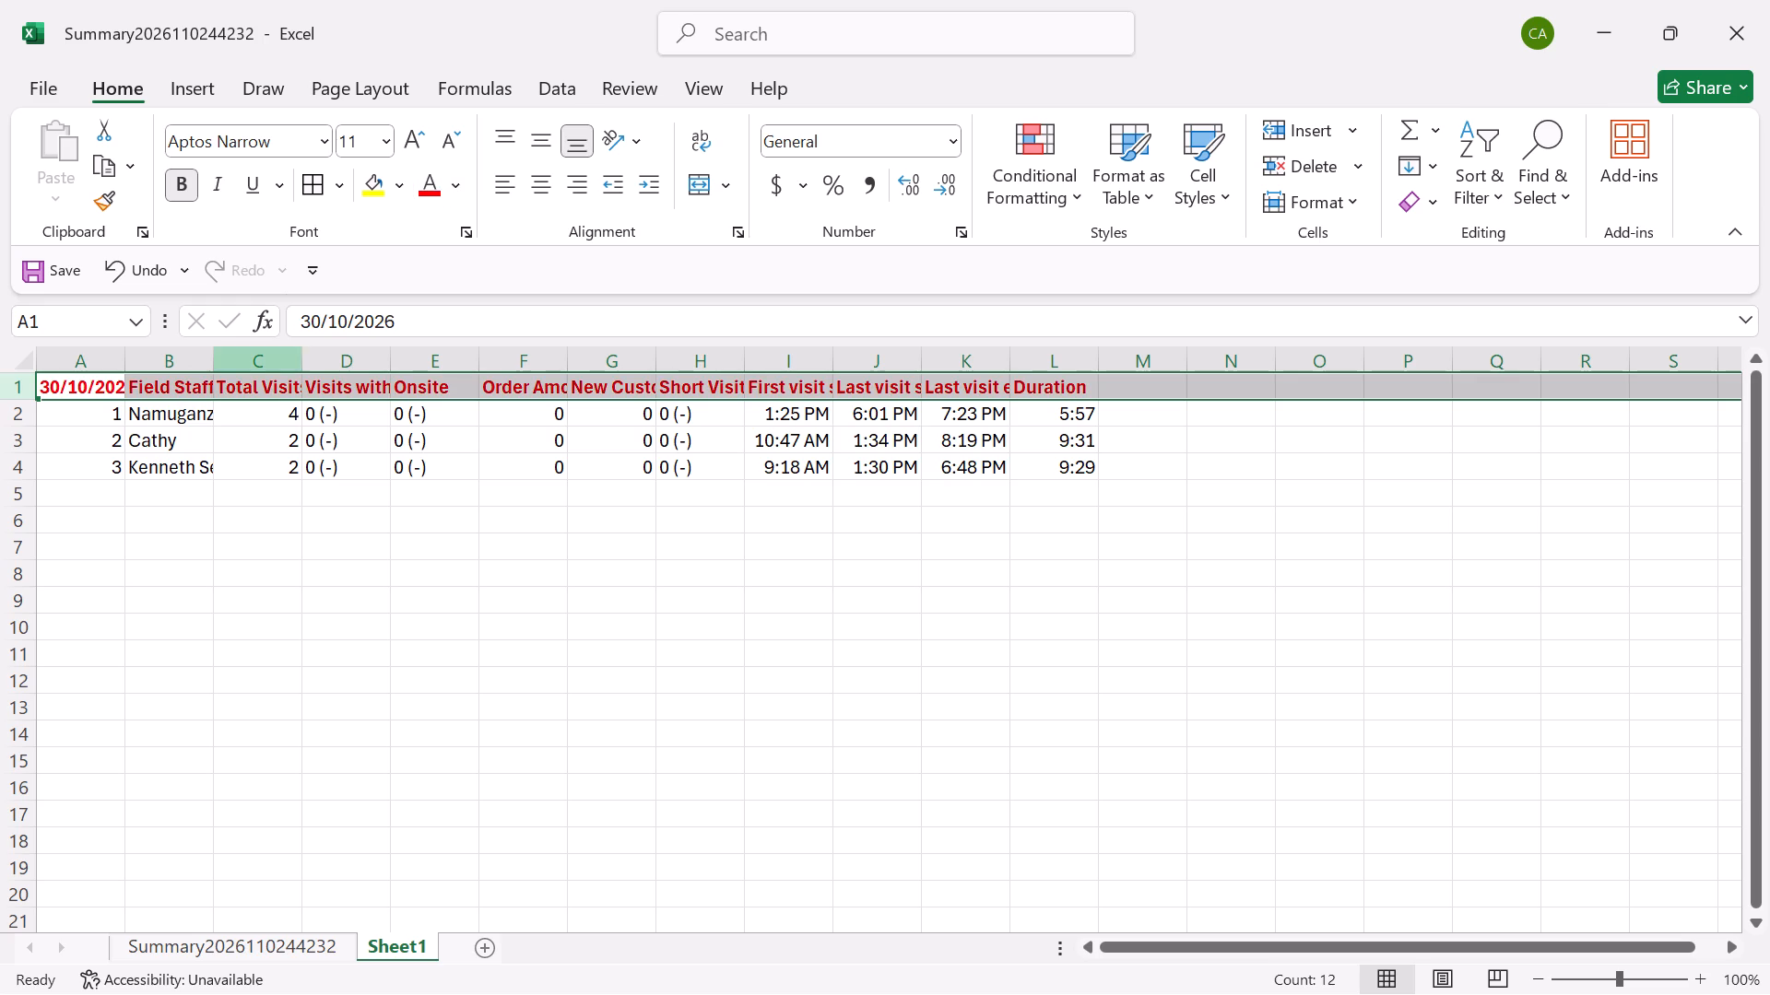
Apply All Borders to the whole table on Sheet1, from the header row through the third staff row.
click(201, 443)
key(ctrl+a)
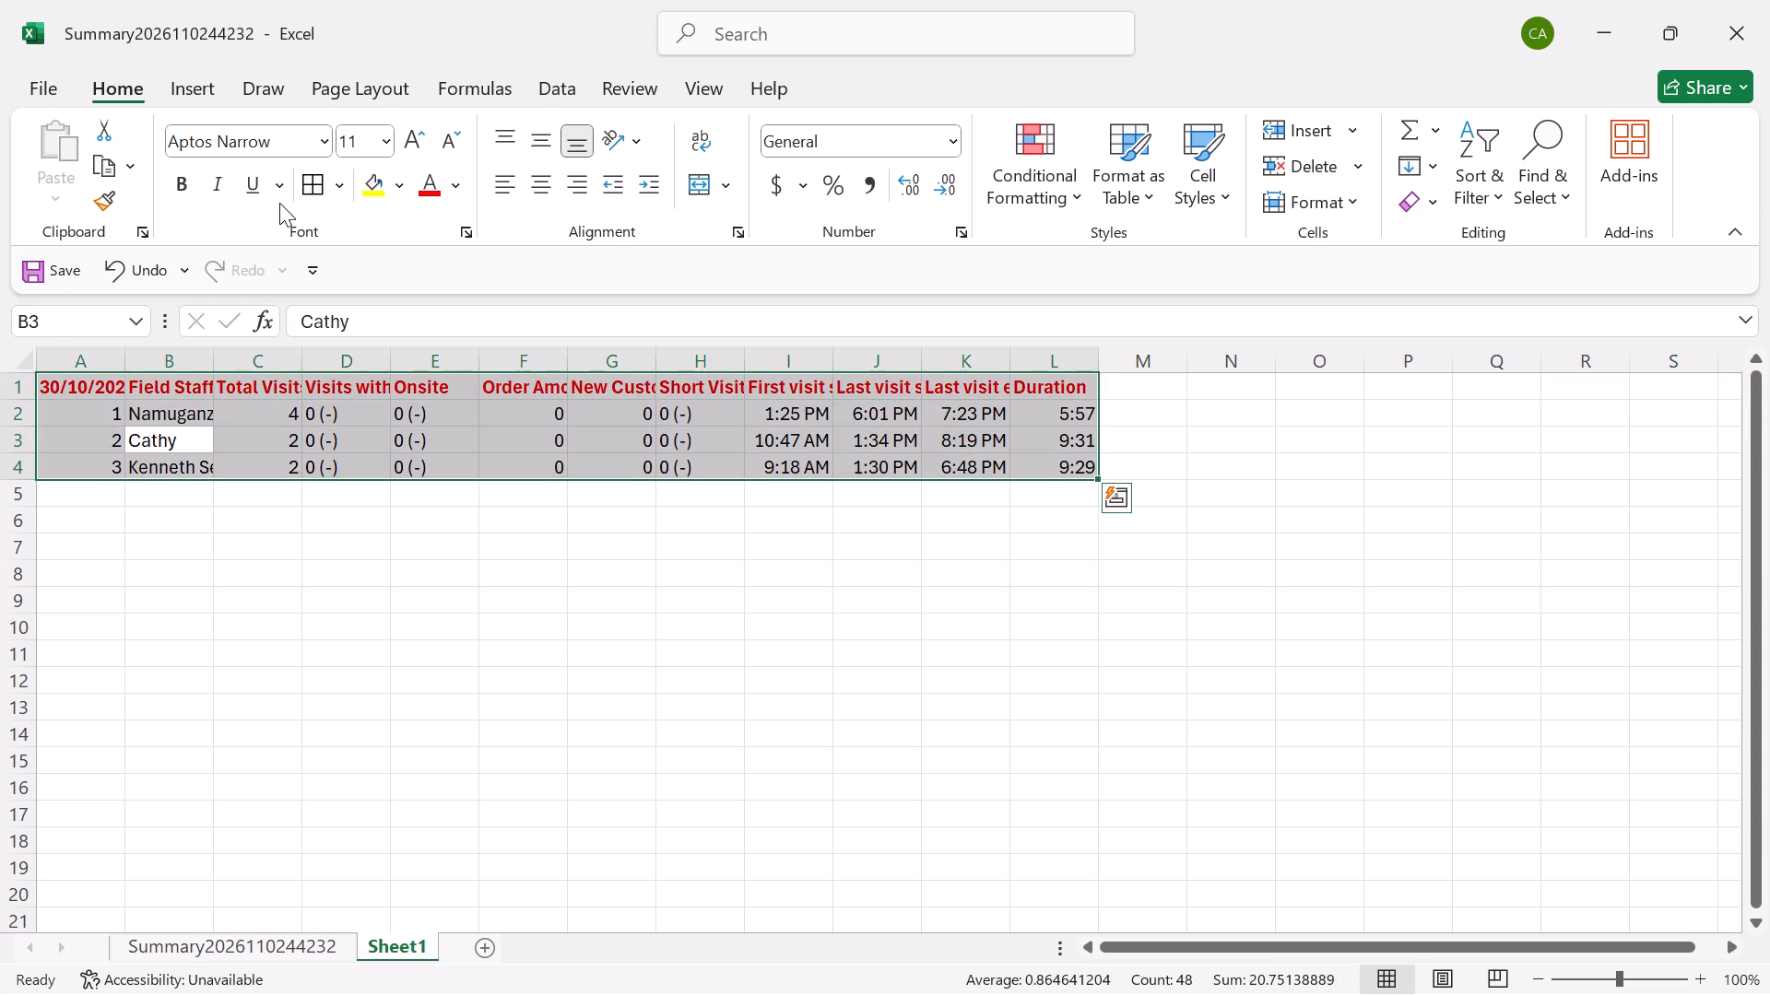
click(306, 181)
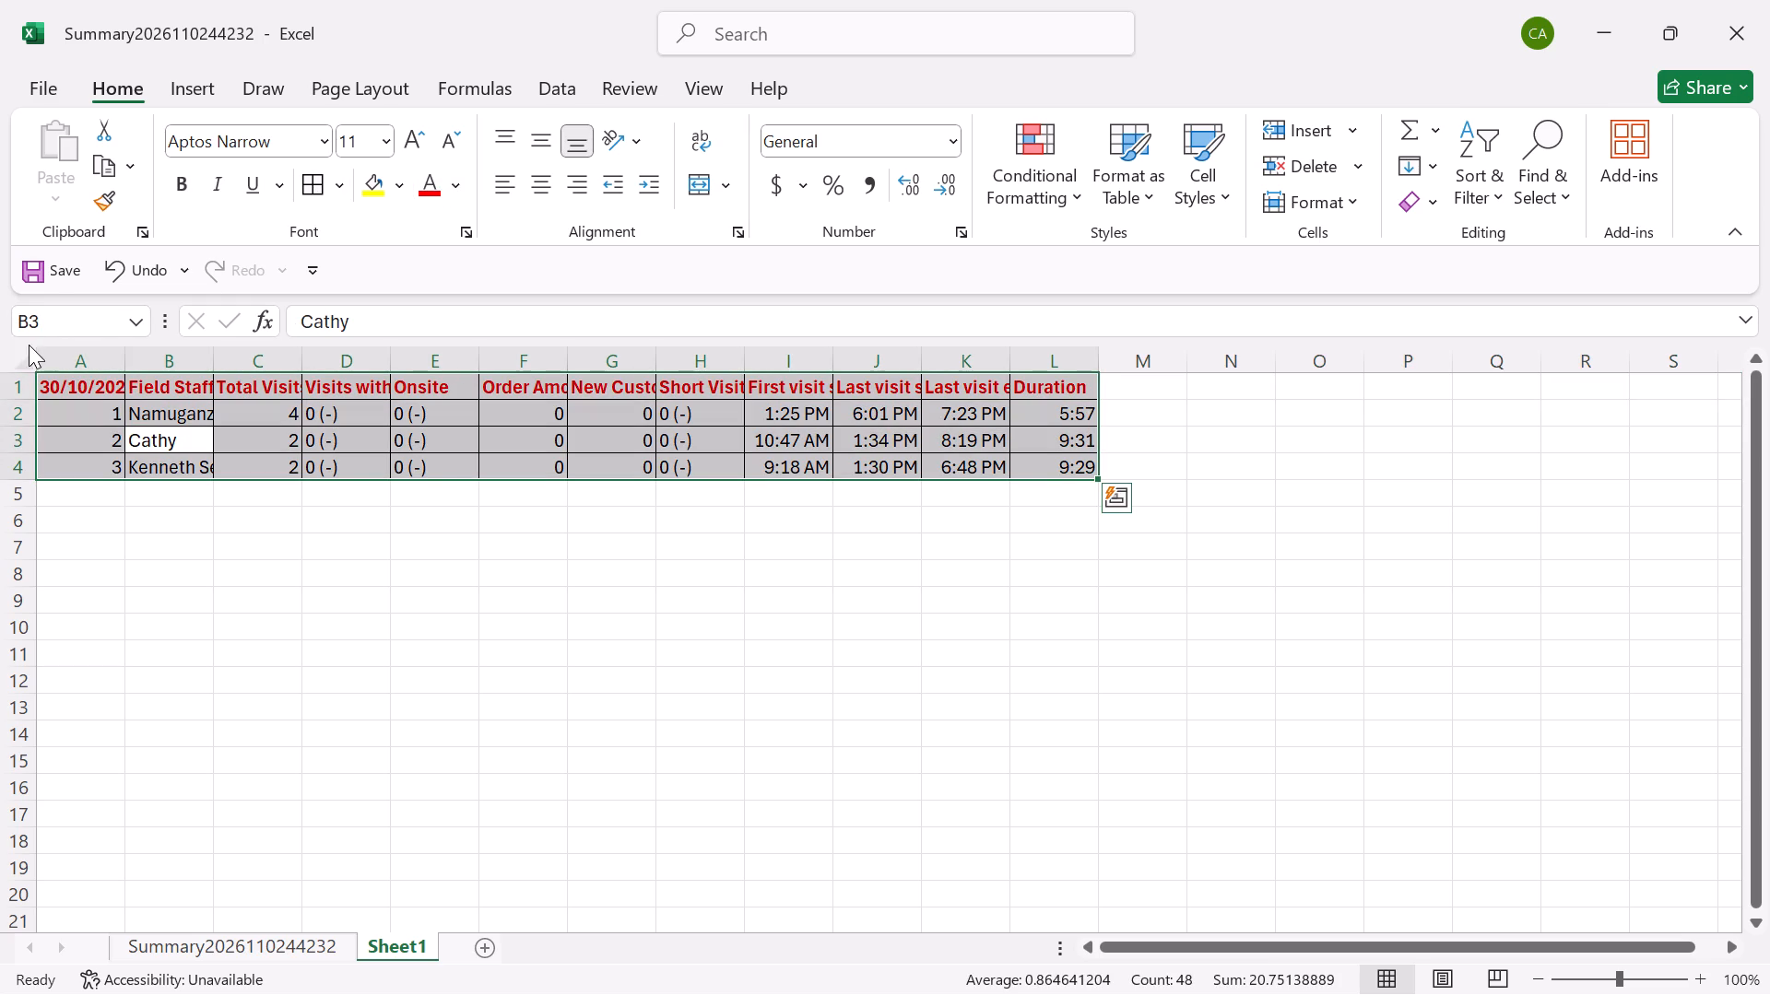
AutoFit the widths of all columns on Sheet1 to their contents.
click(27, 347)
double_click(127, 354)
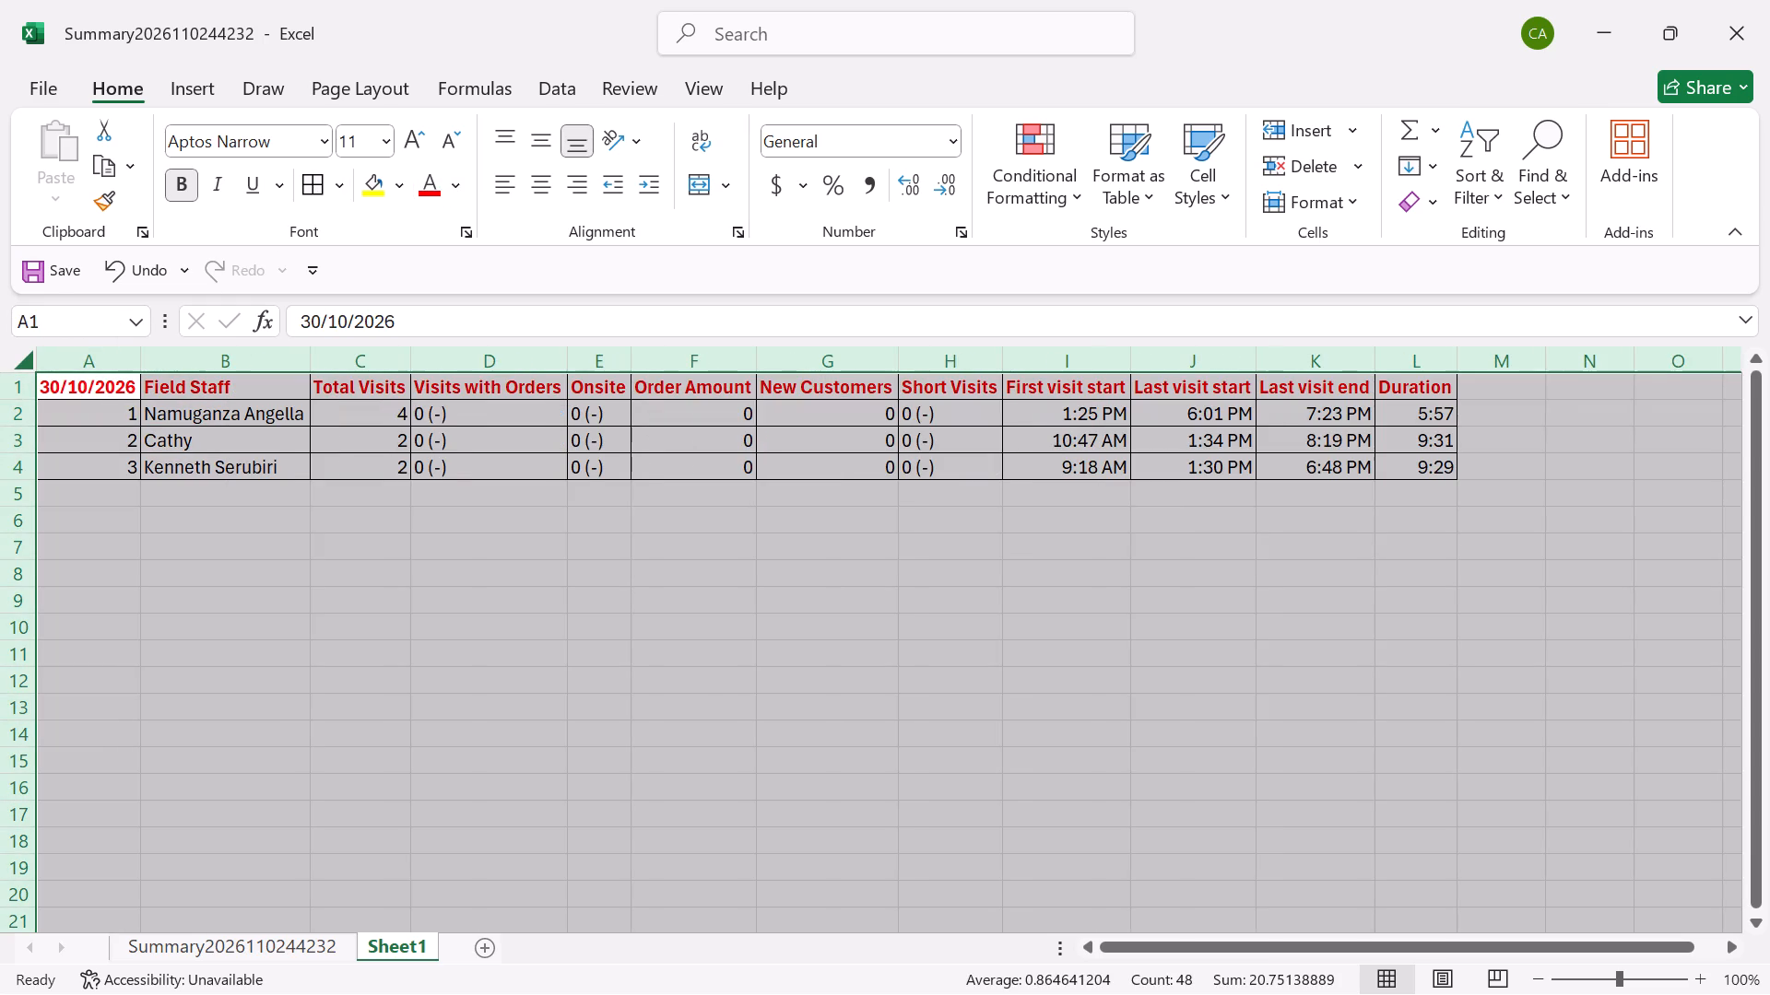
Cut the entire formatted Sheet1 table to the clipboard.
click(179, 467)
key(ctrl+a)
key(ctrl+x)
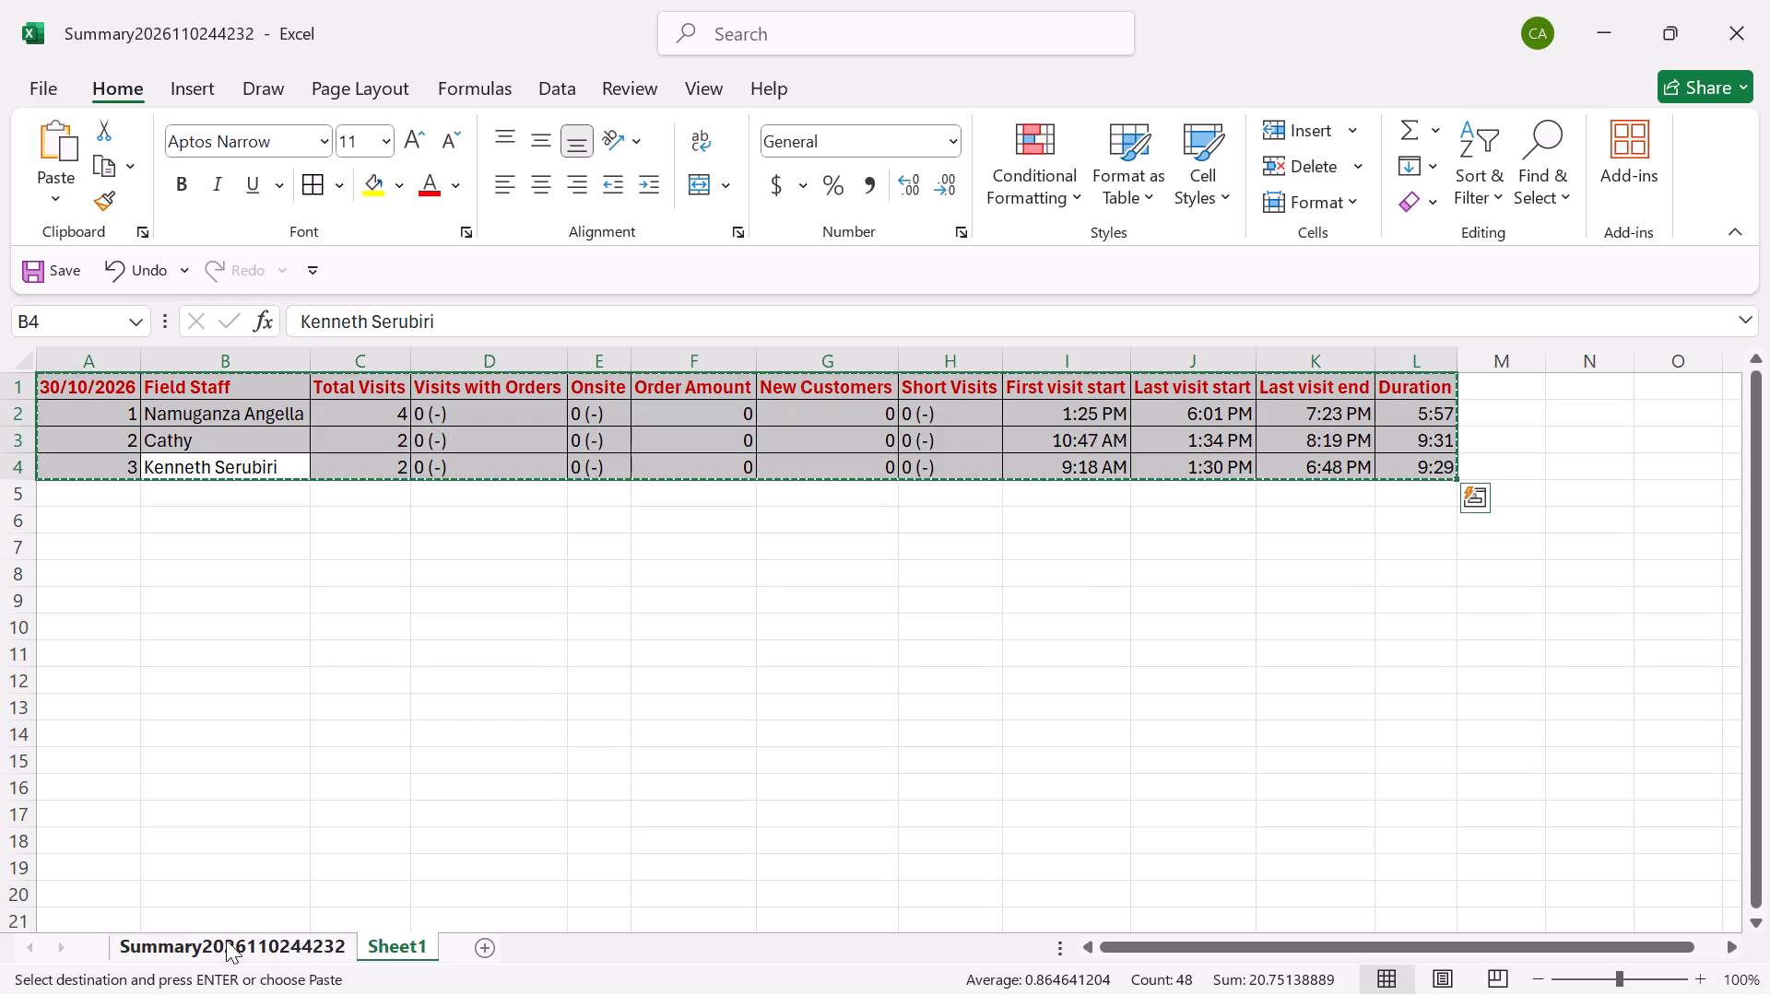
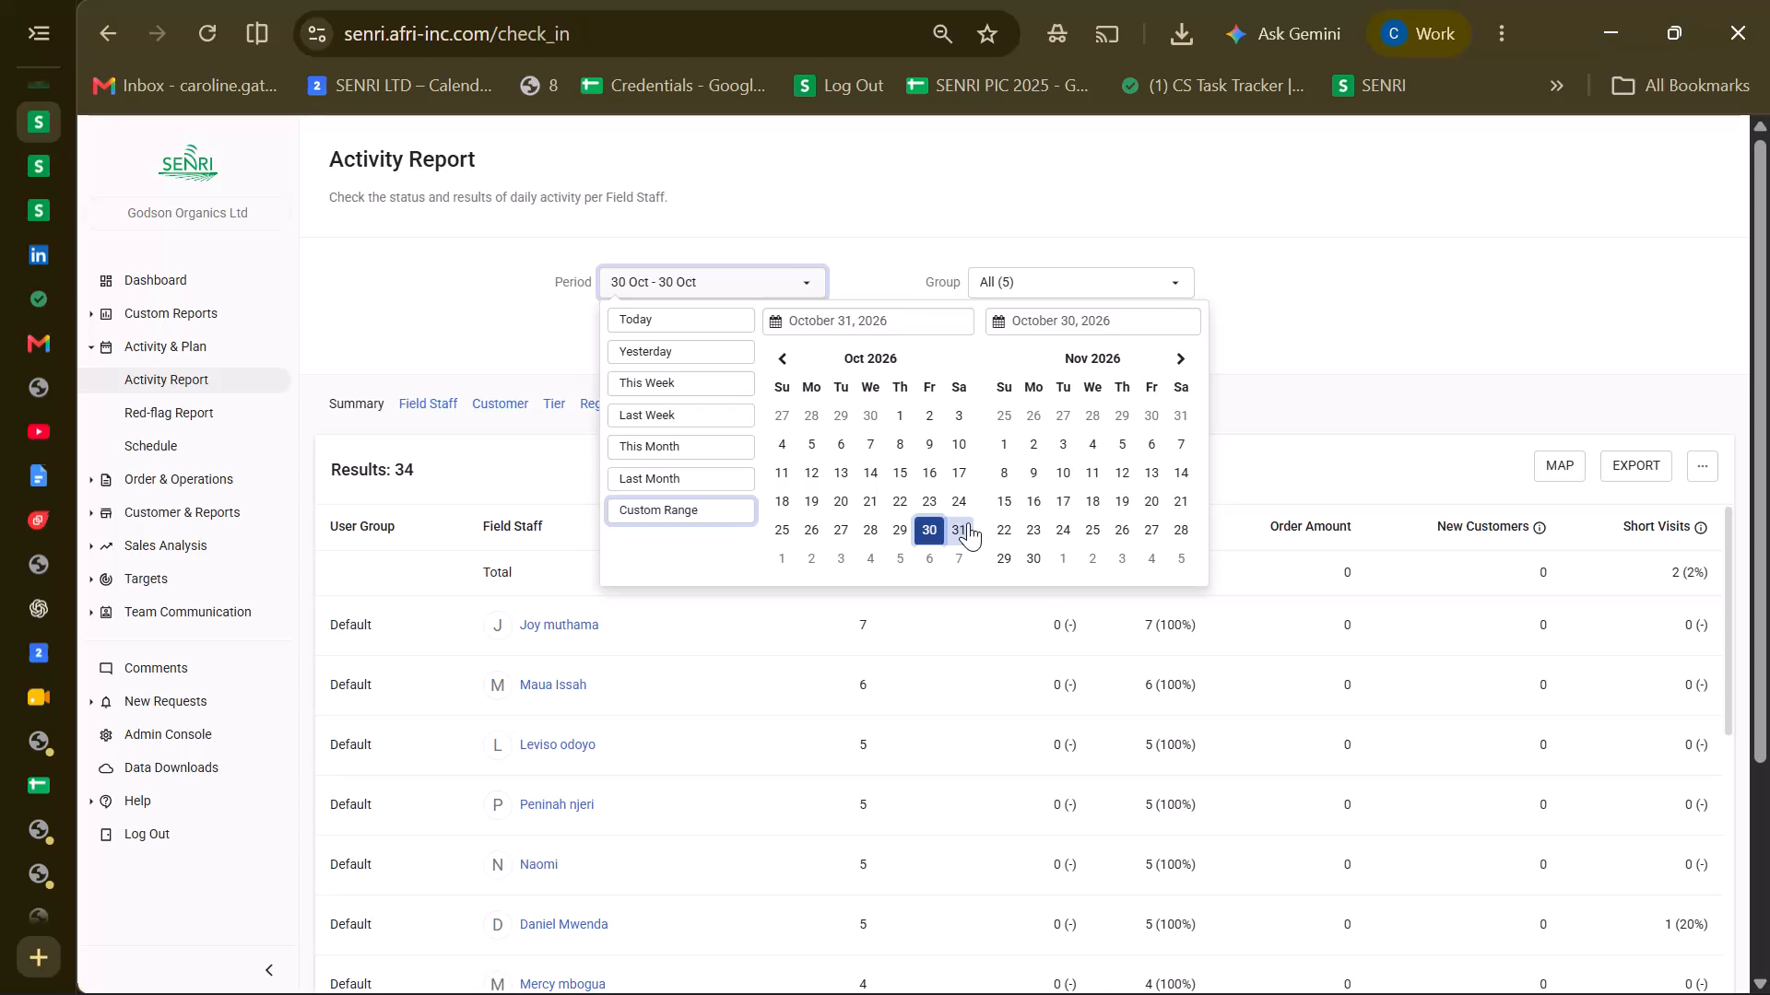
Set the Activity Report period to 31 Oct - 31 Oct and run the search for all groups.
click(968, 522)
drag(968, 522, 1012, 332)
click(1012, 332)
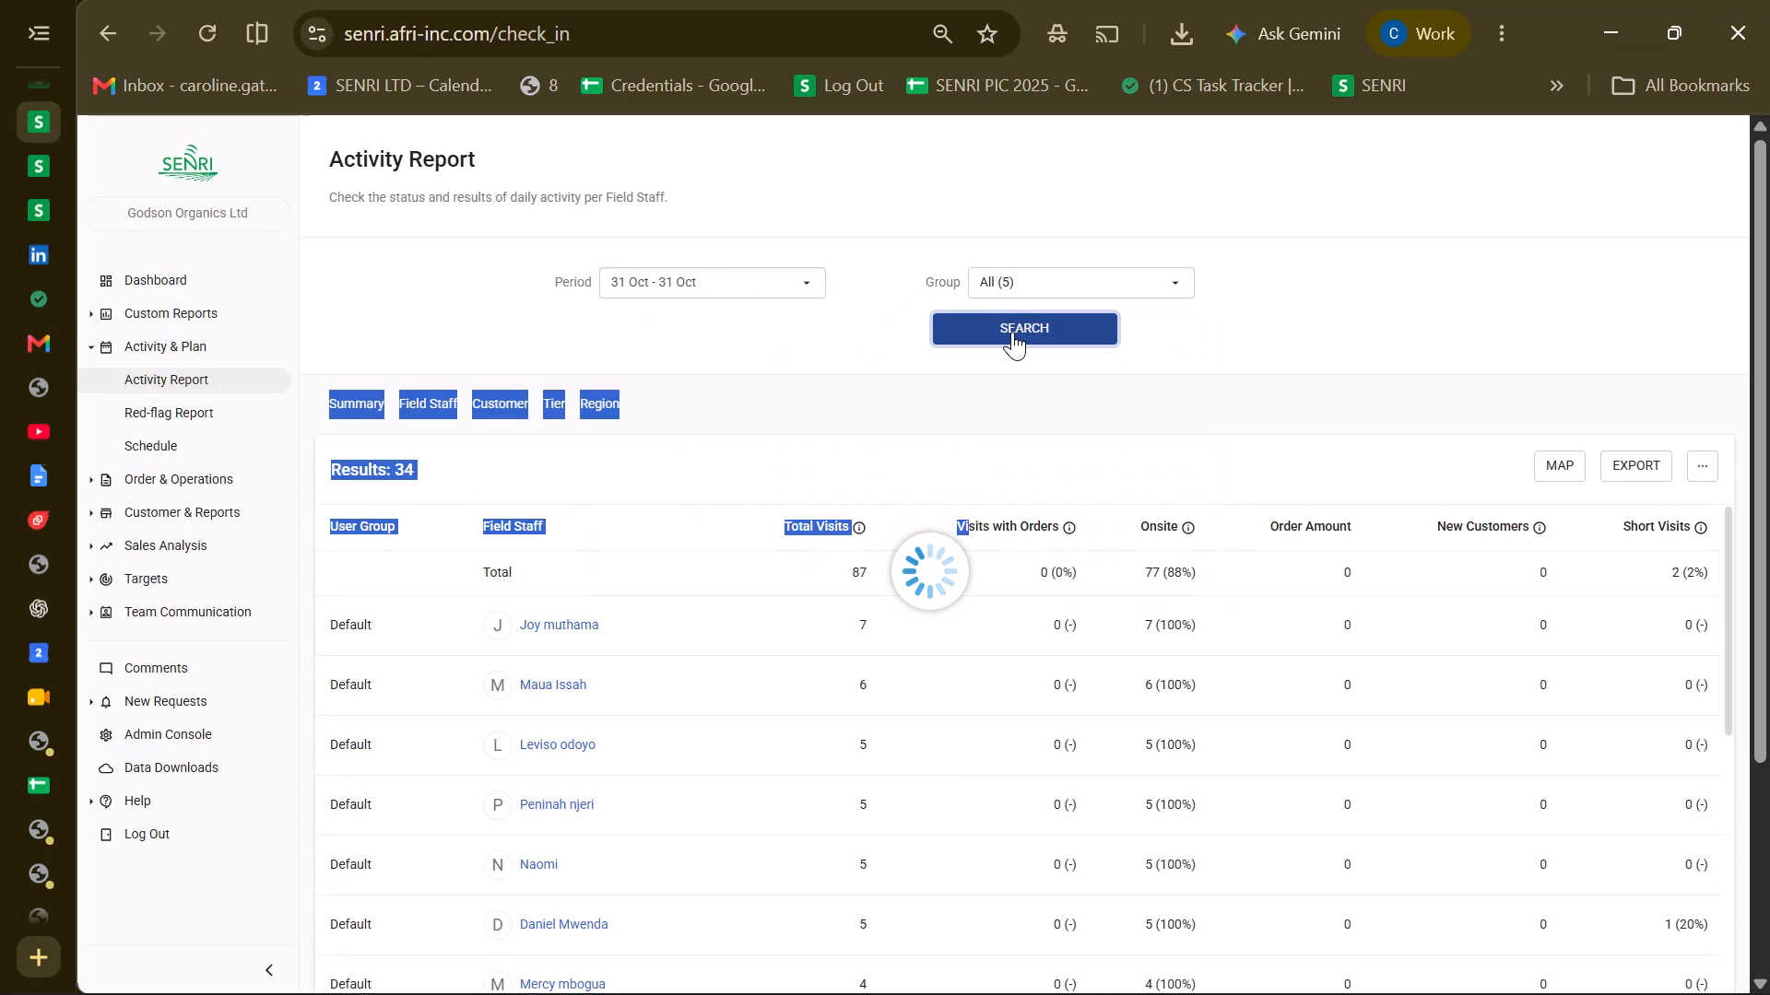
click(1320, 376)
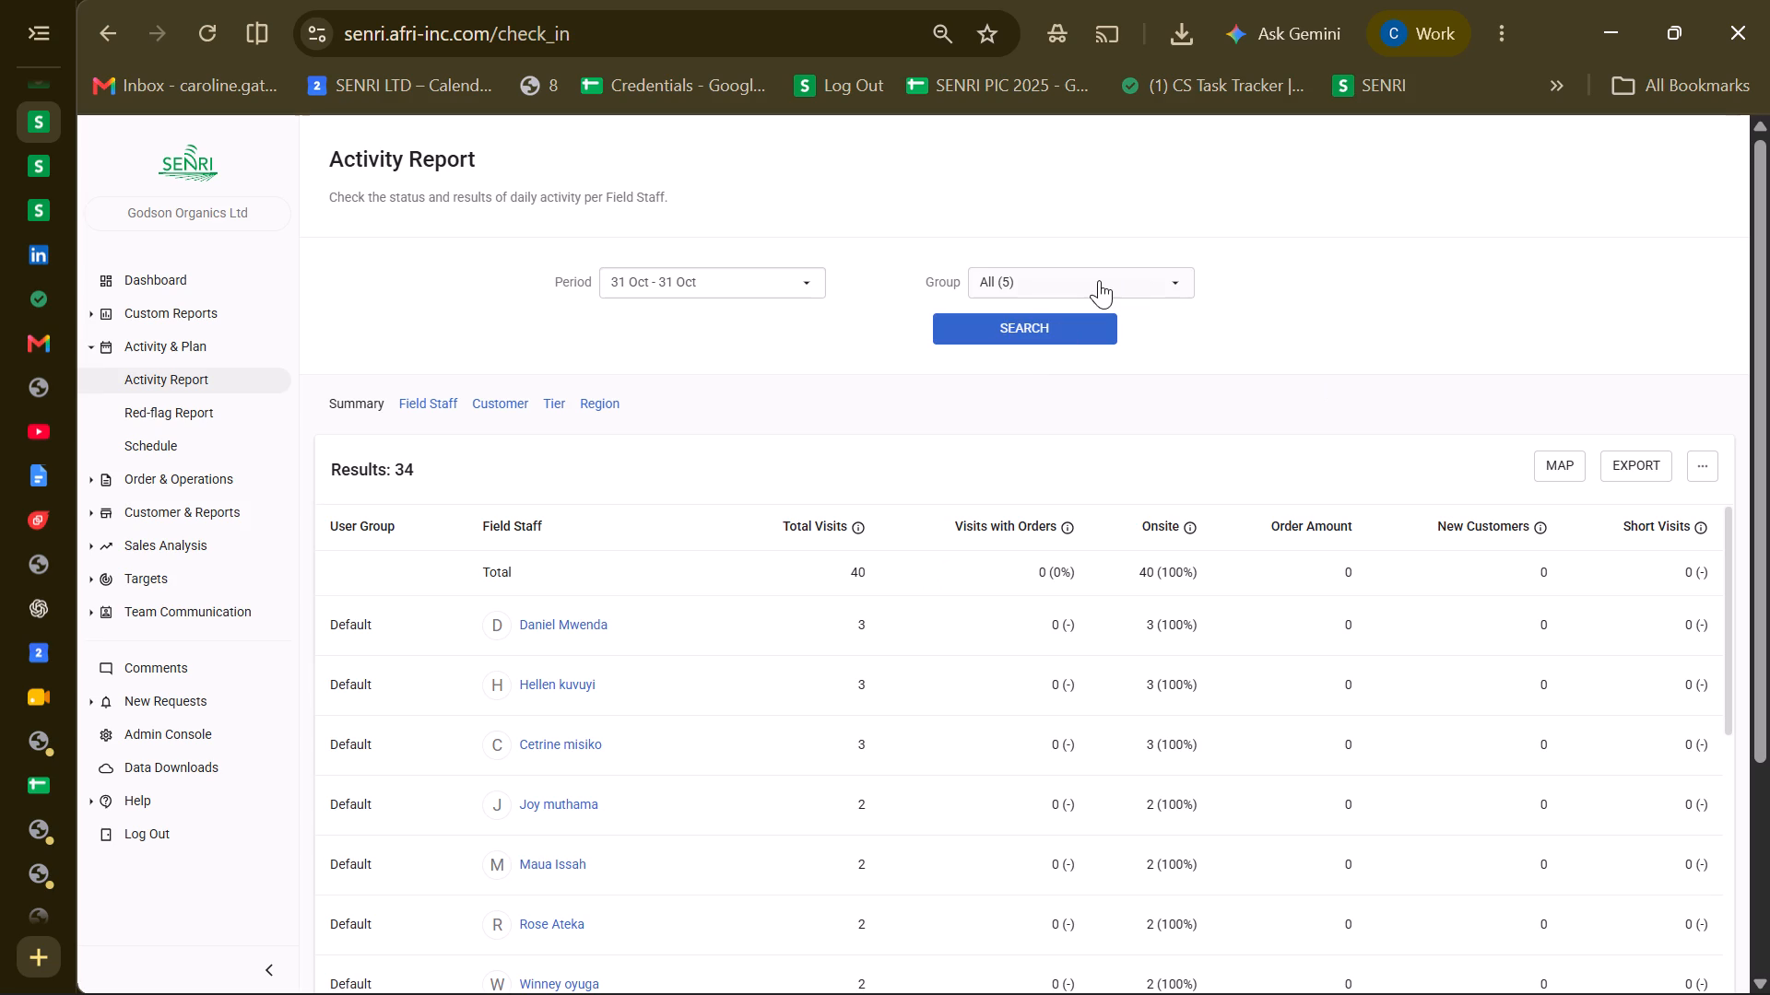
triple_click(996, 329)
double_click(996, 329)
scroll(1332, 836, down, 2)
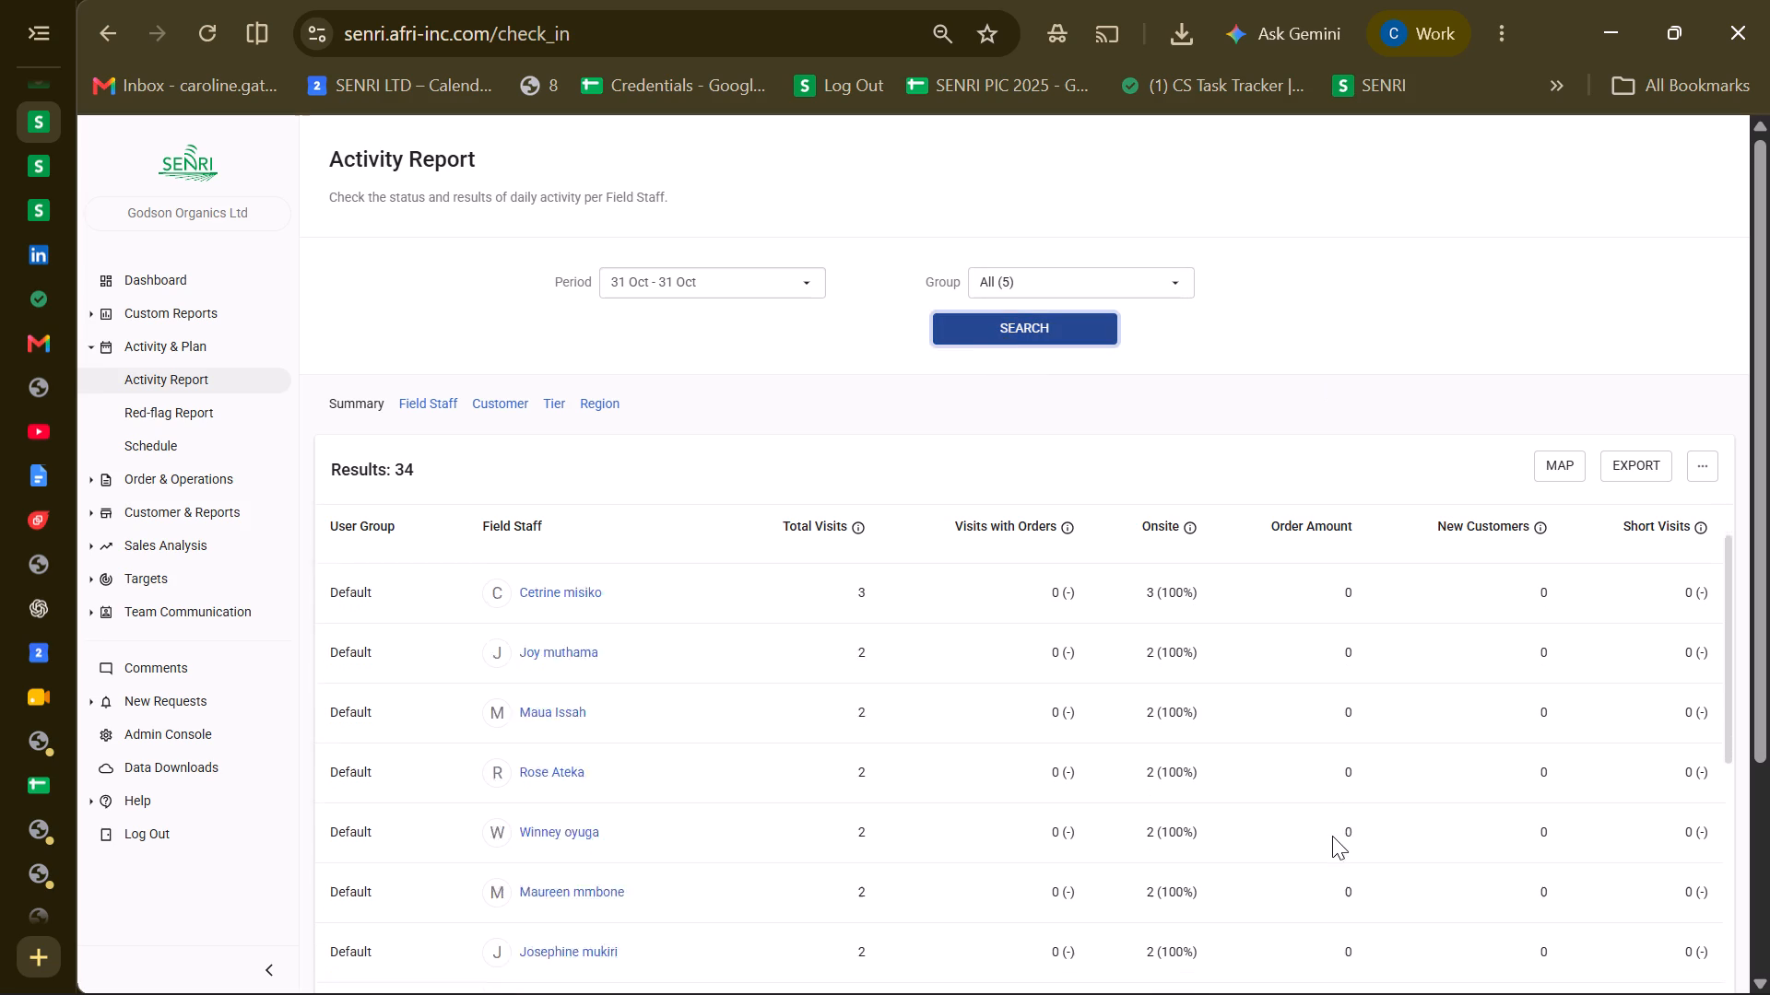
scroll(1332, 836, down, 5)
scroll(1332, 836, up, 4)
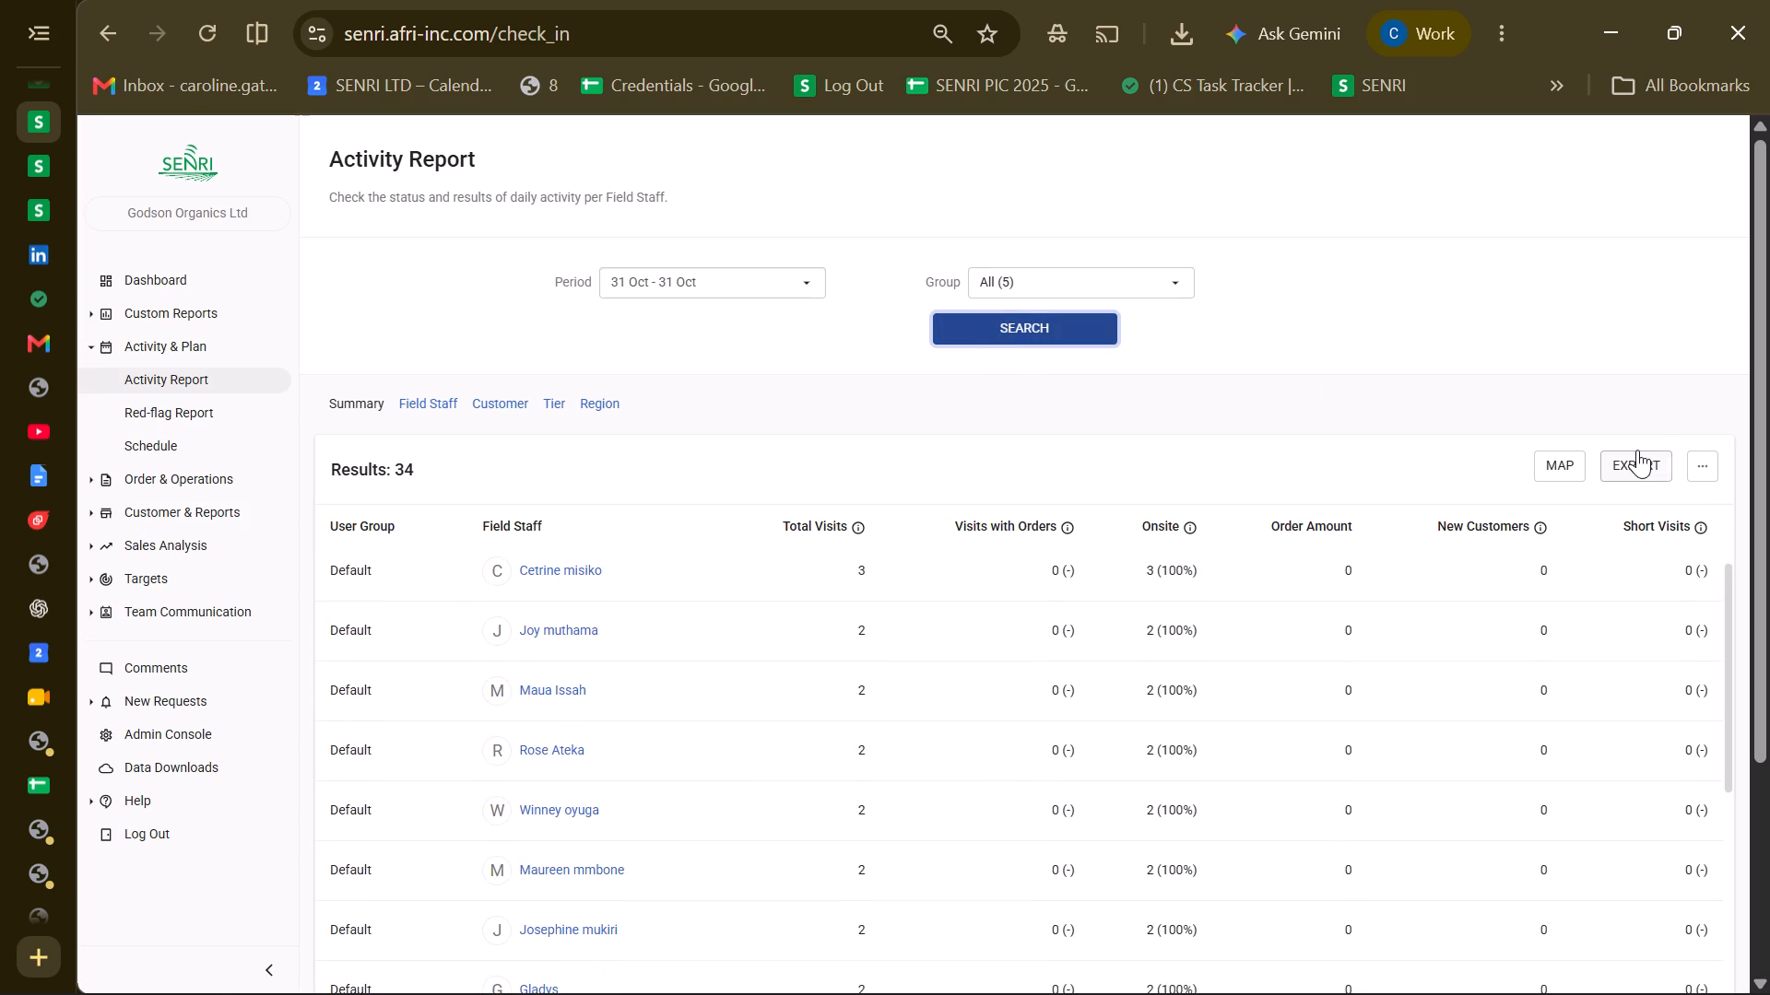
Export the 31 October activity summary and open the downloaded CSV in Excel.
click(1636, 460)
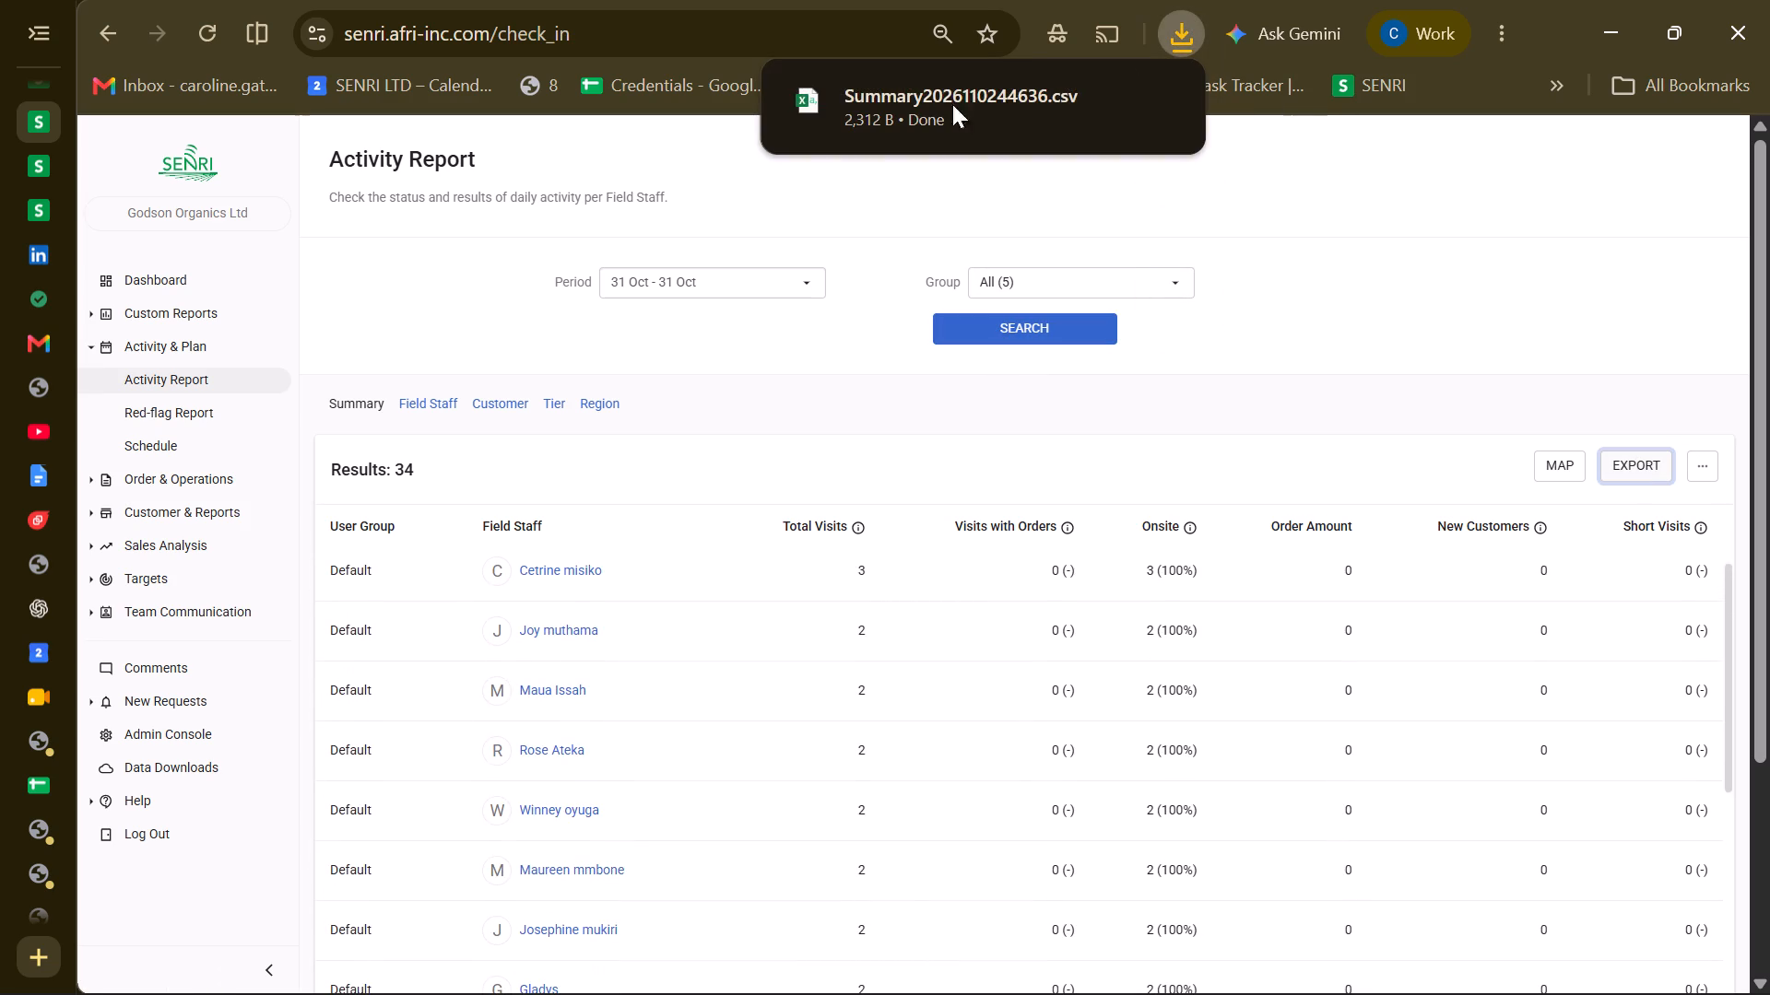
click(936, 119)
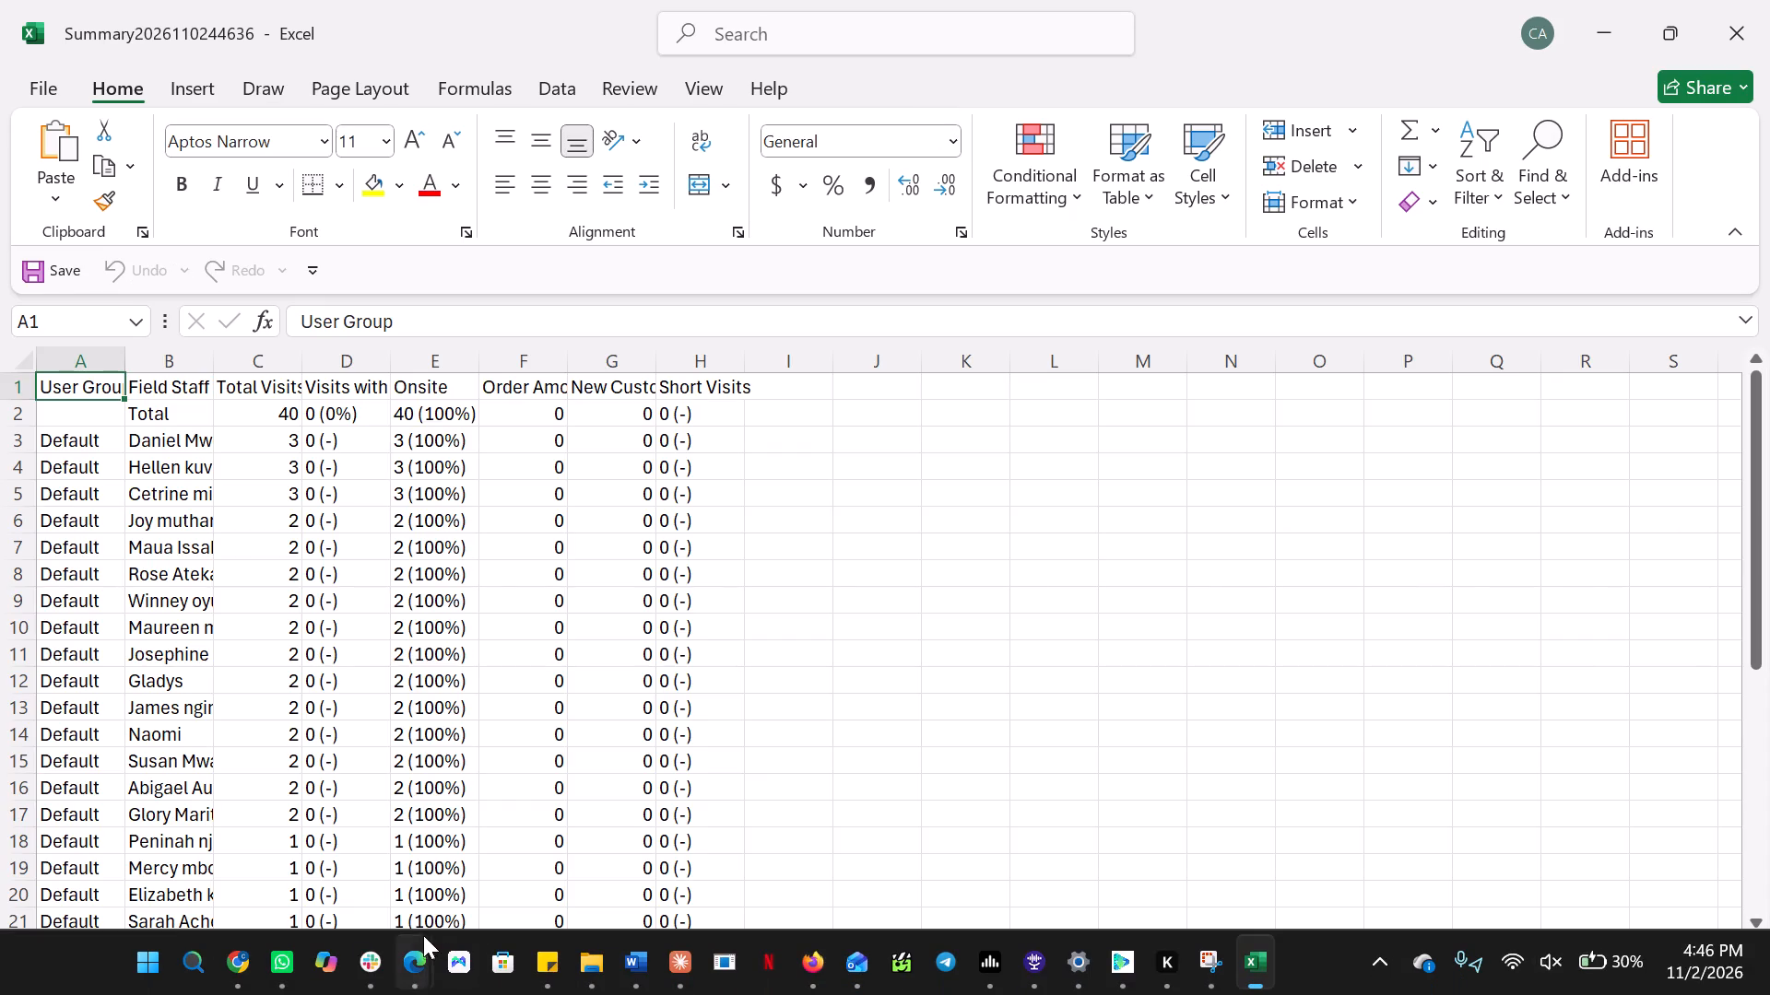
Return to the Activity Report in Chrome, export the 31 October attendance, and open the downloaded CSV in Excel.
click(152, 809)
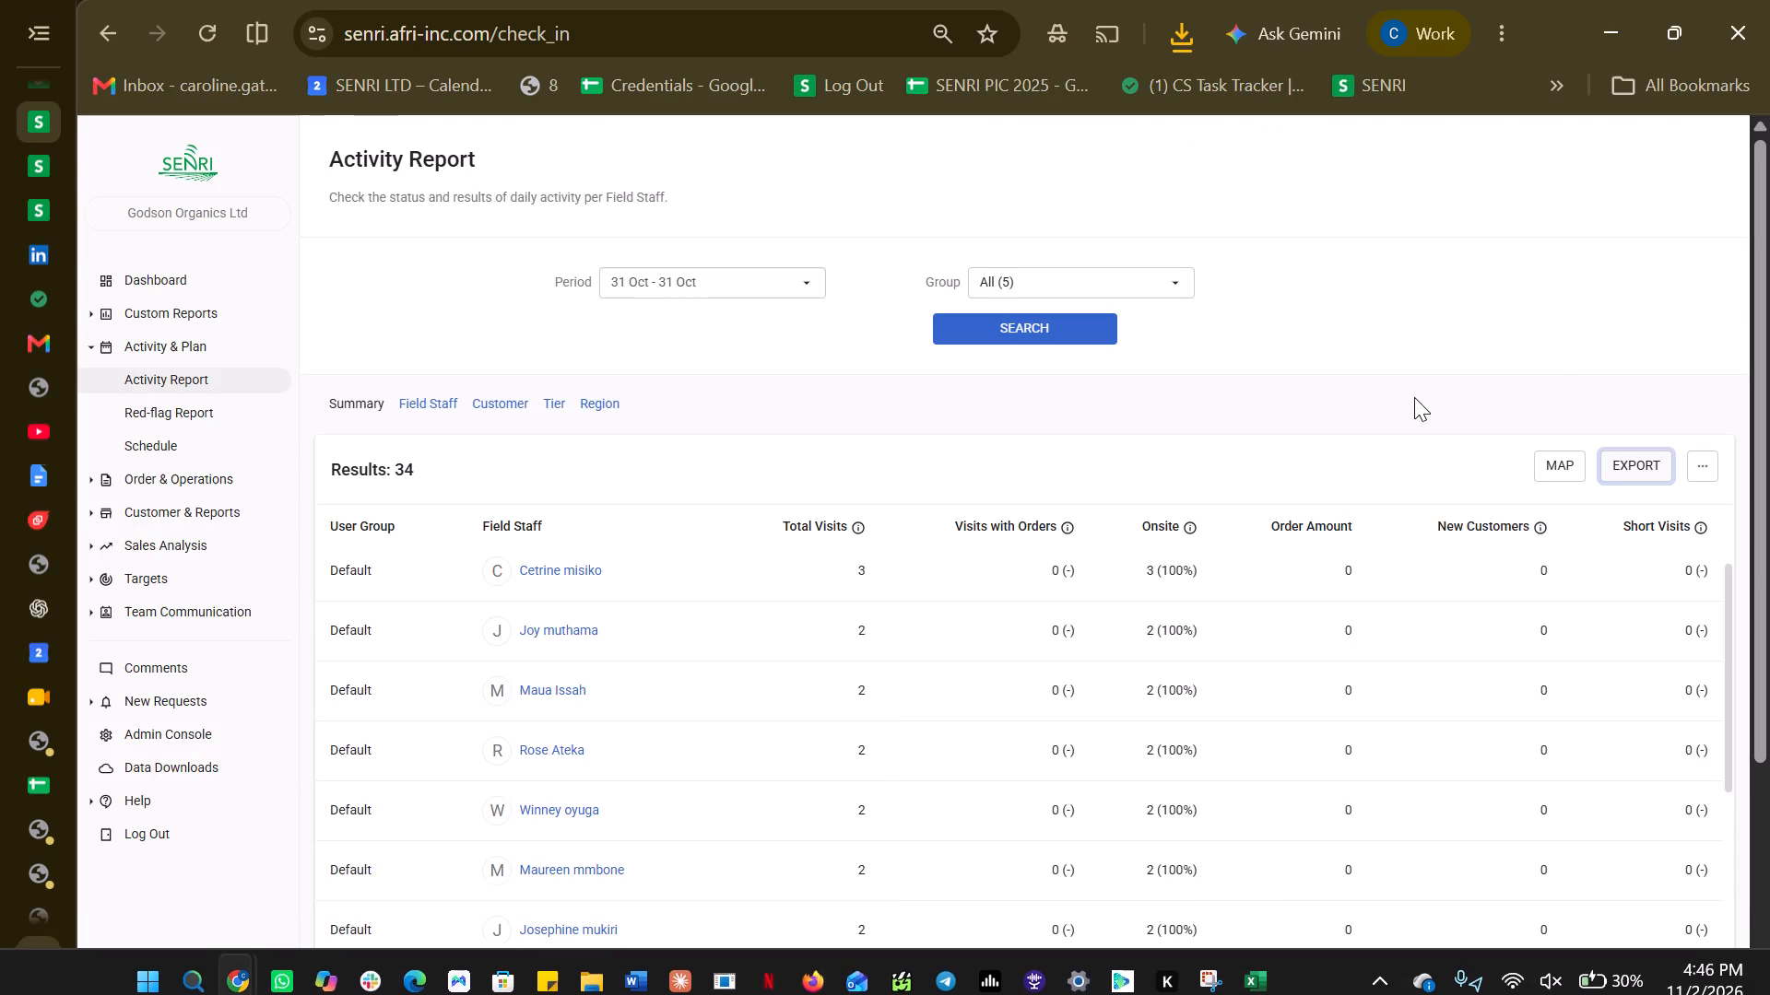
click(1694, 461)
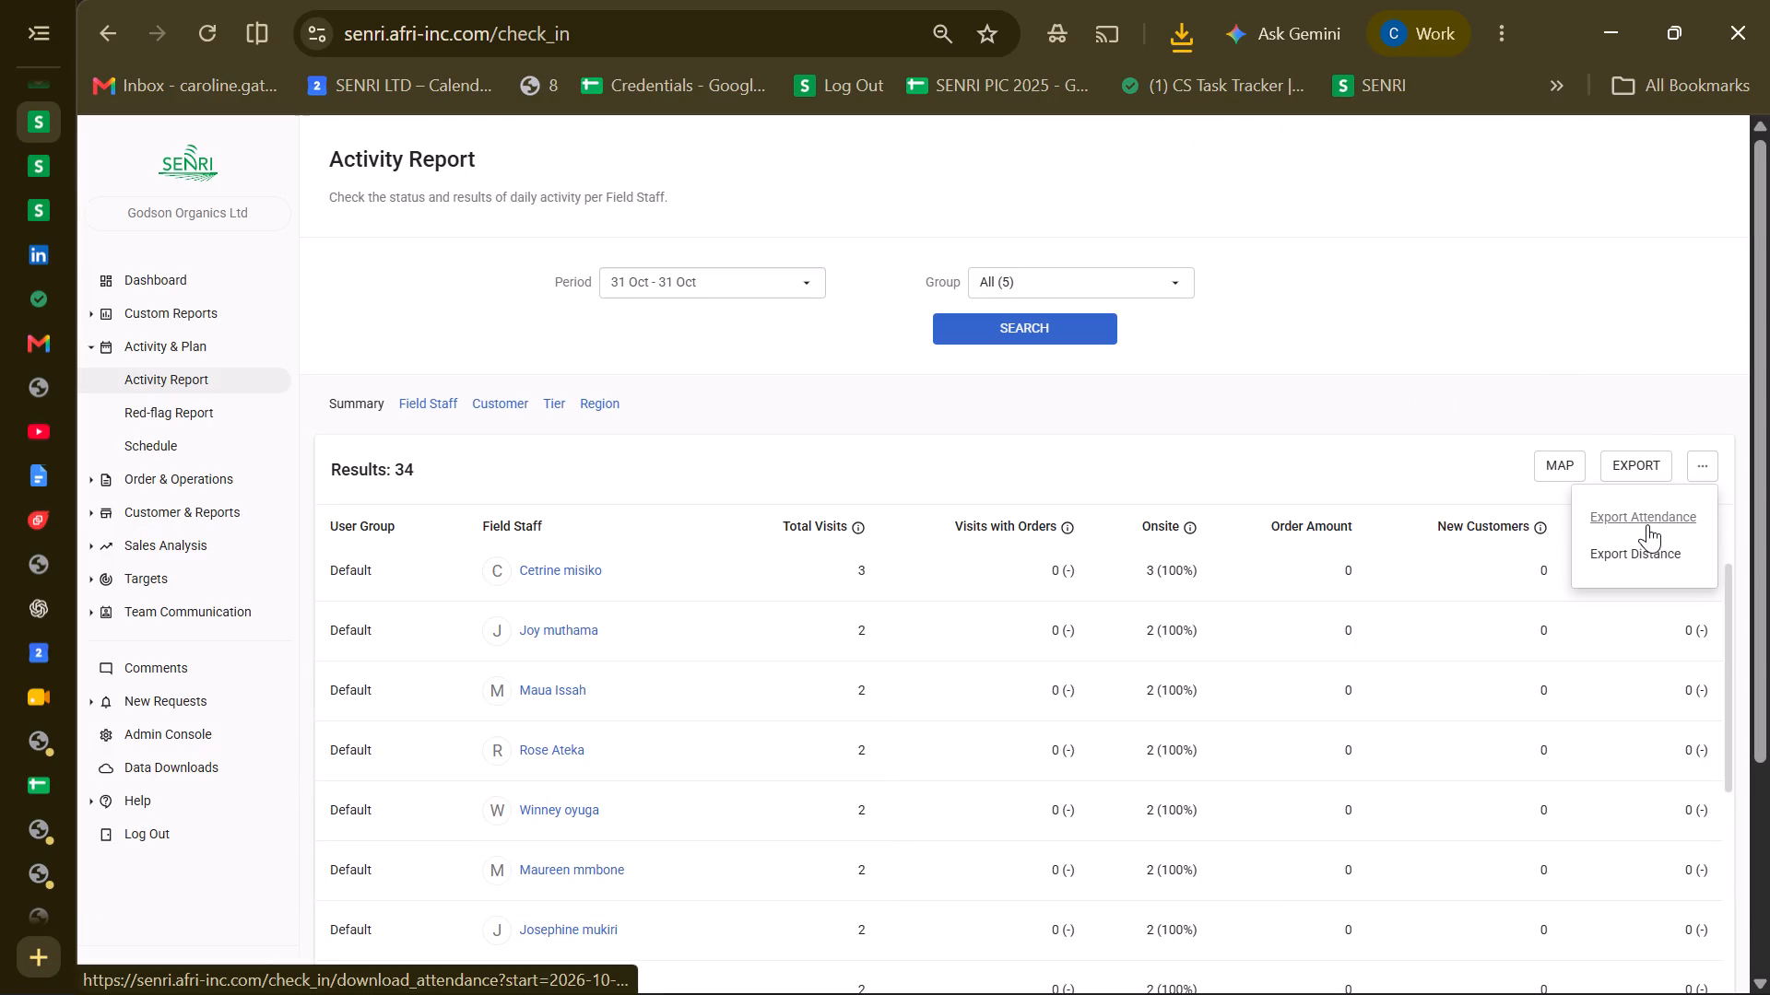
click(1647, 524)
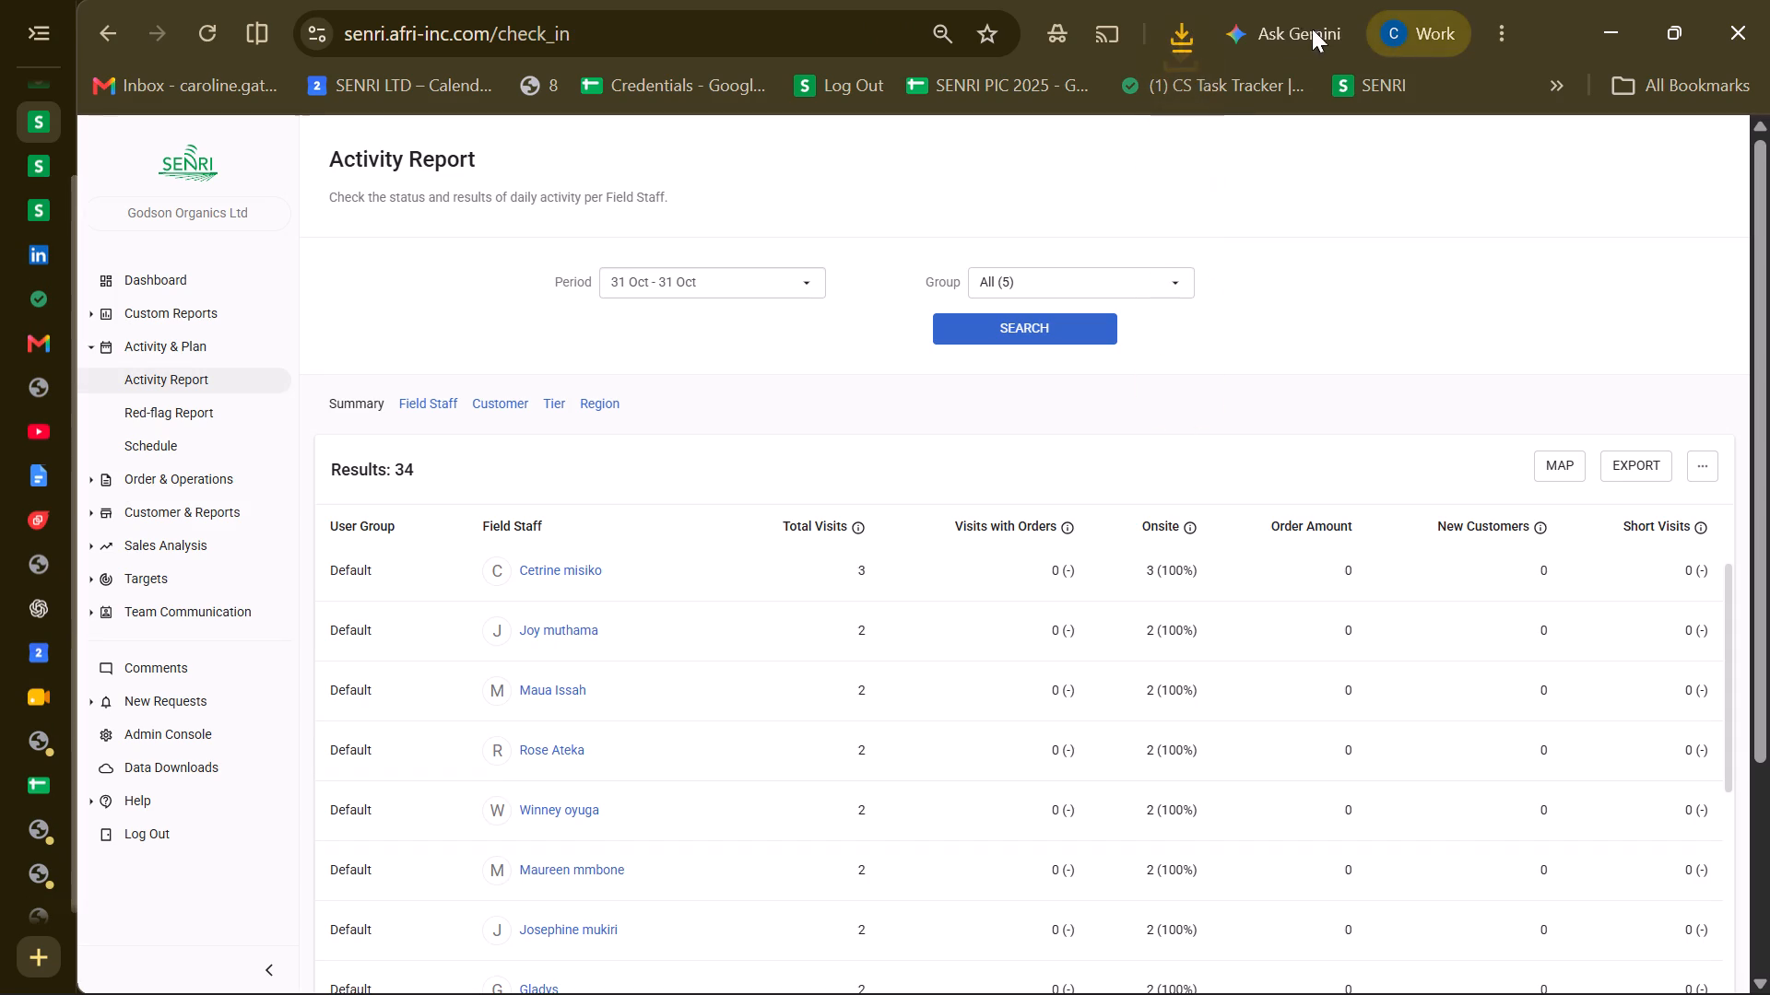
click(1180, 35)
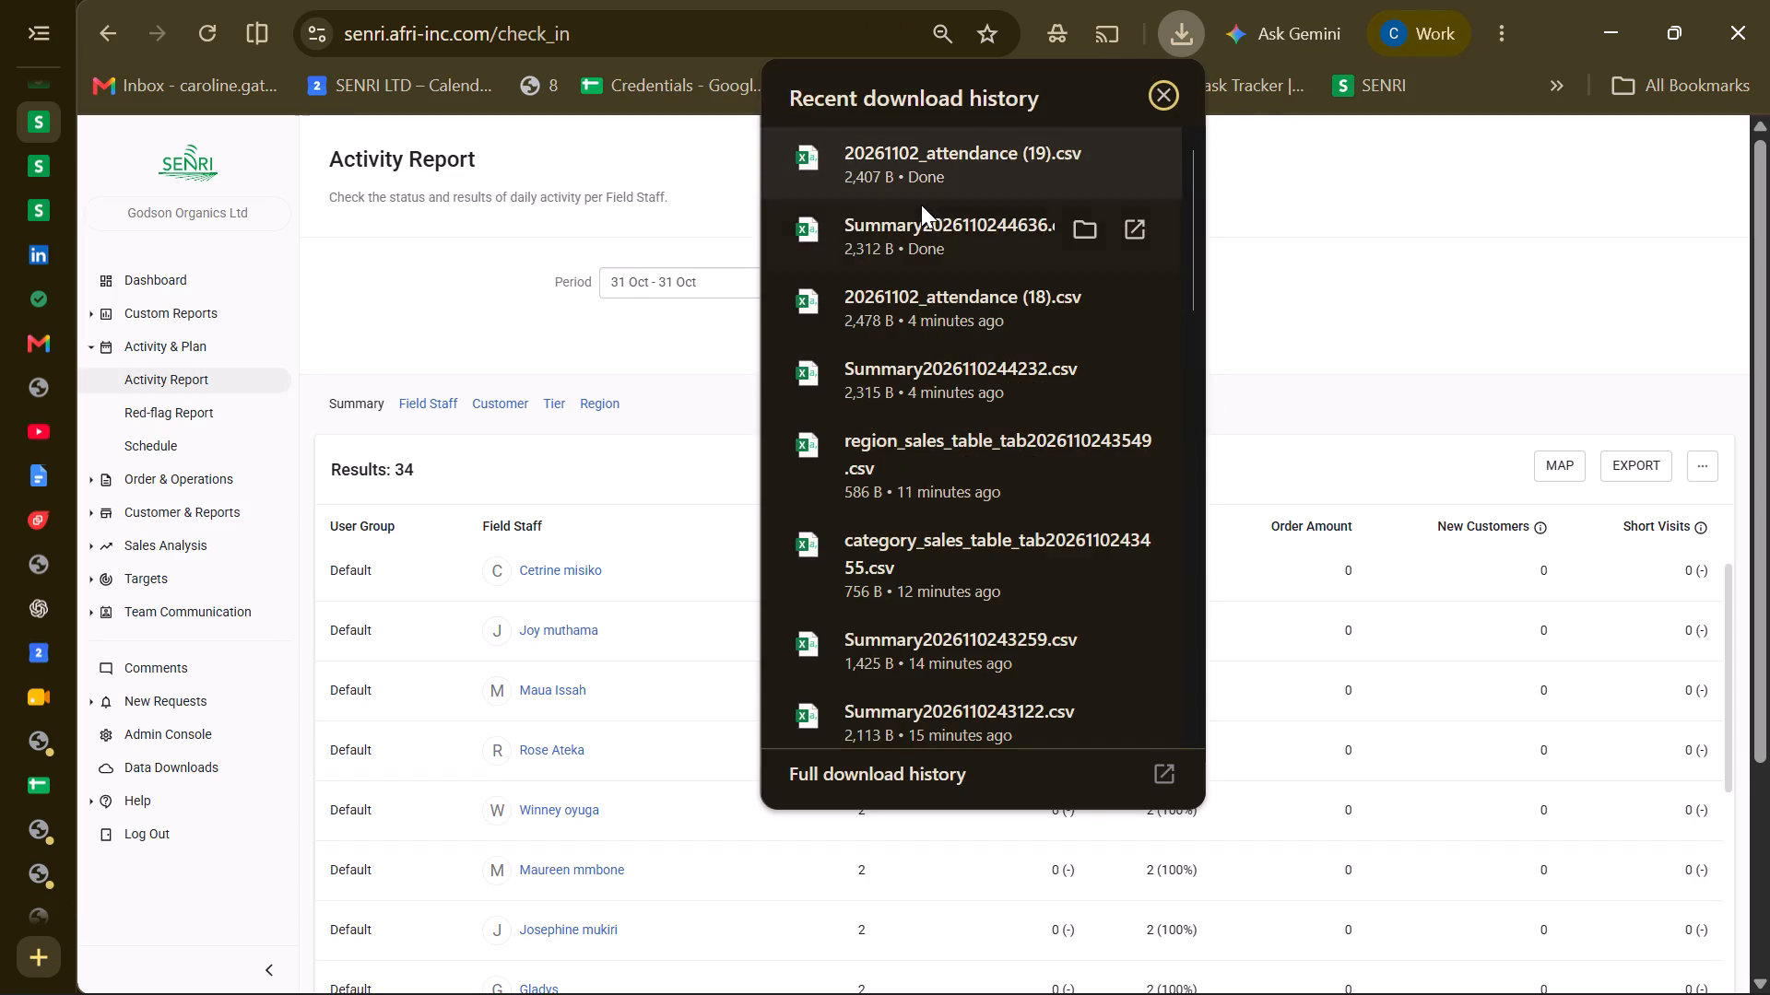
click(908, 170)
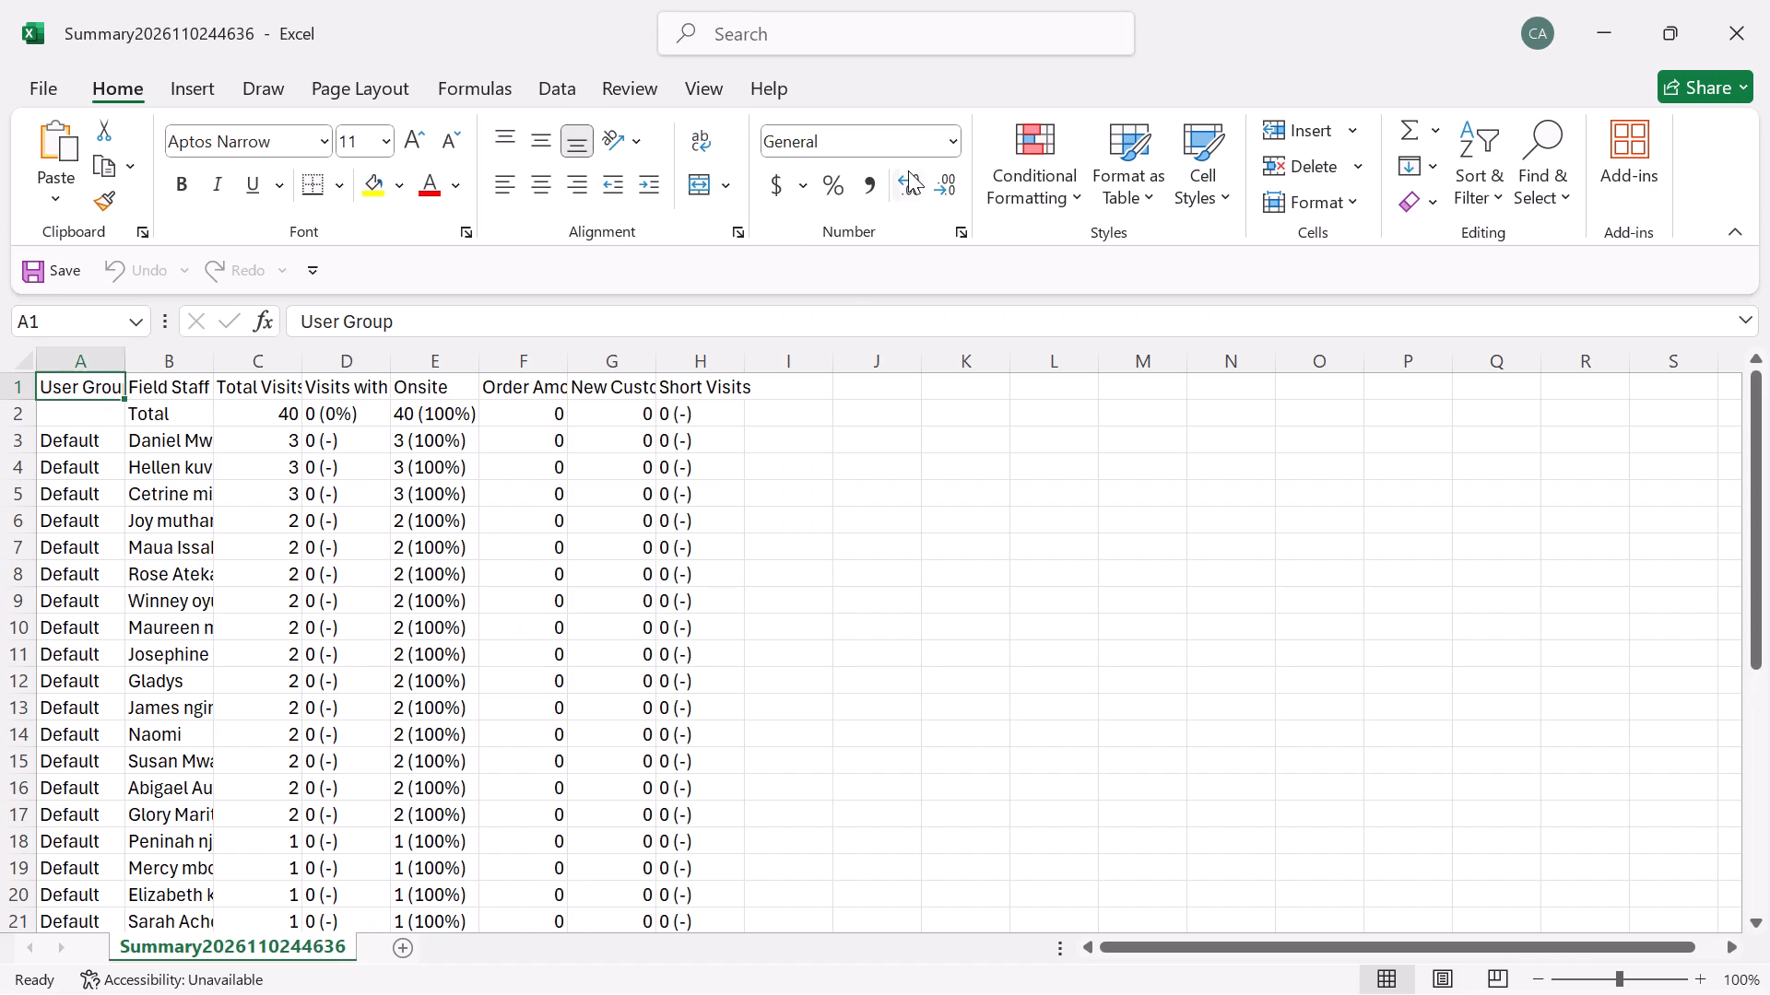
Arrange the attendance and summary workbooks side by side, with cell I1 selected in the summary.
click(796, 392)
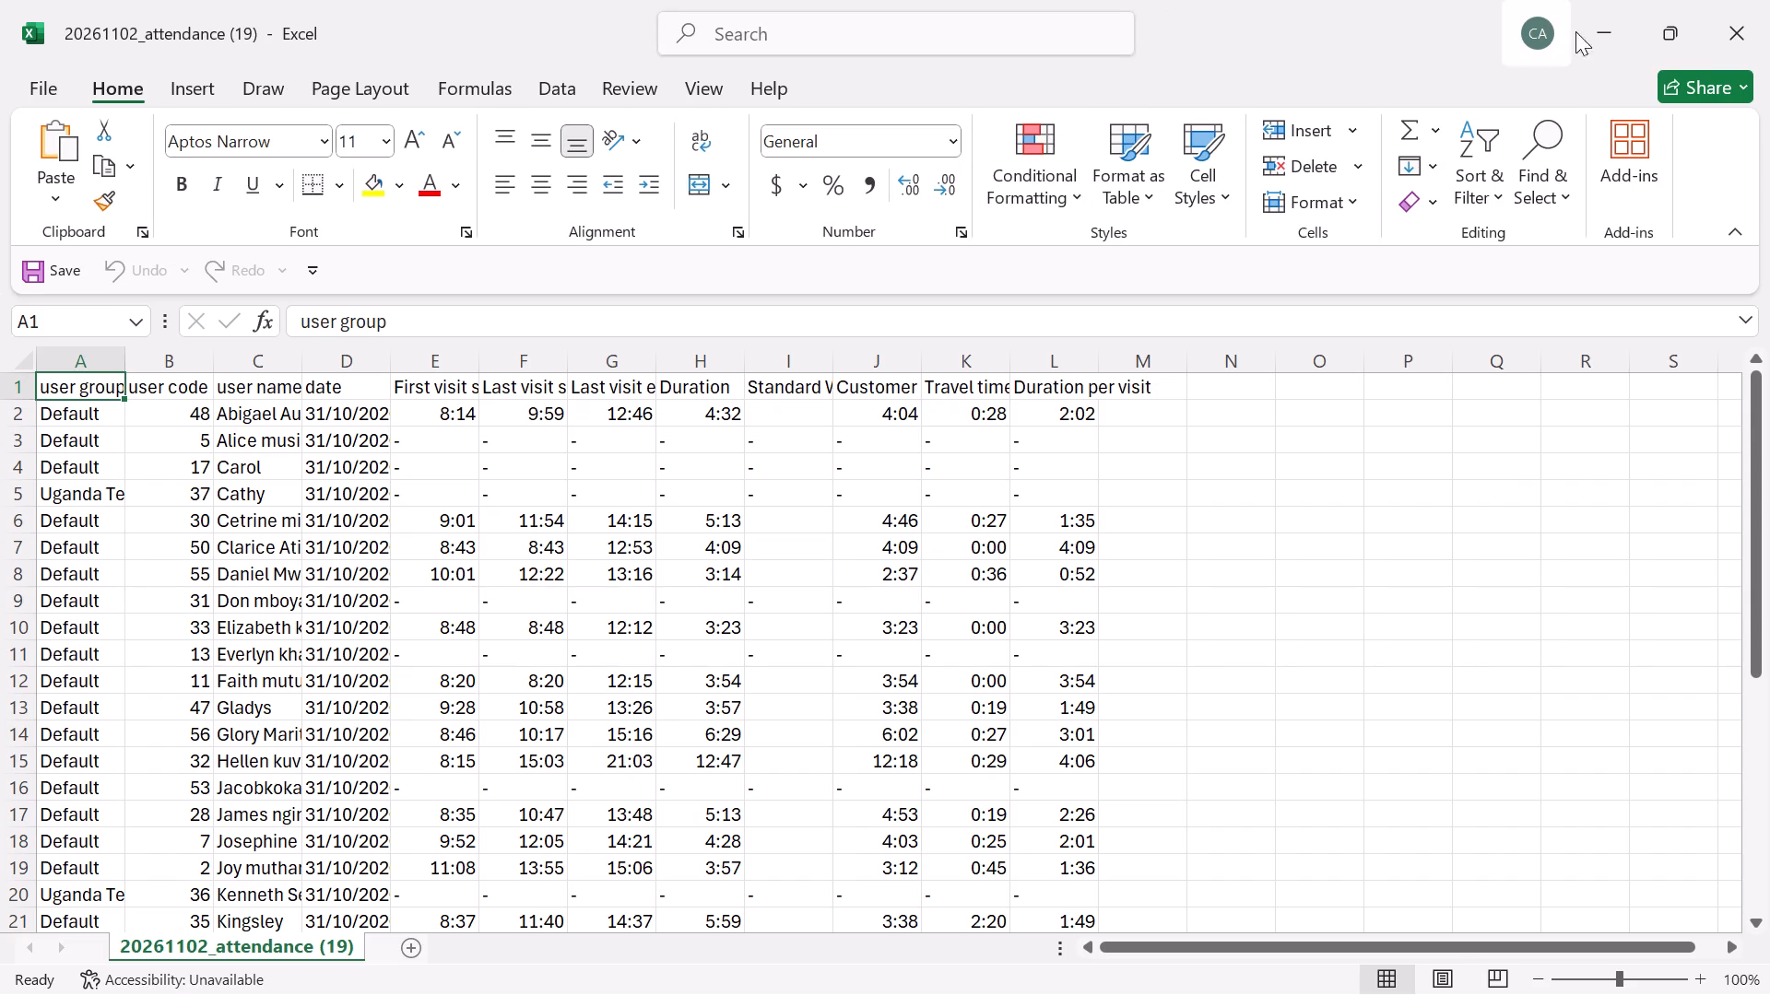
click(1560, 115)
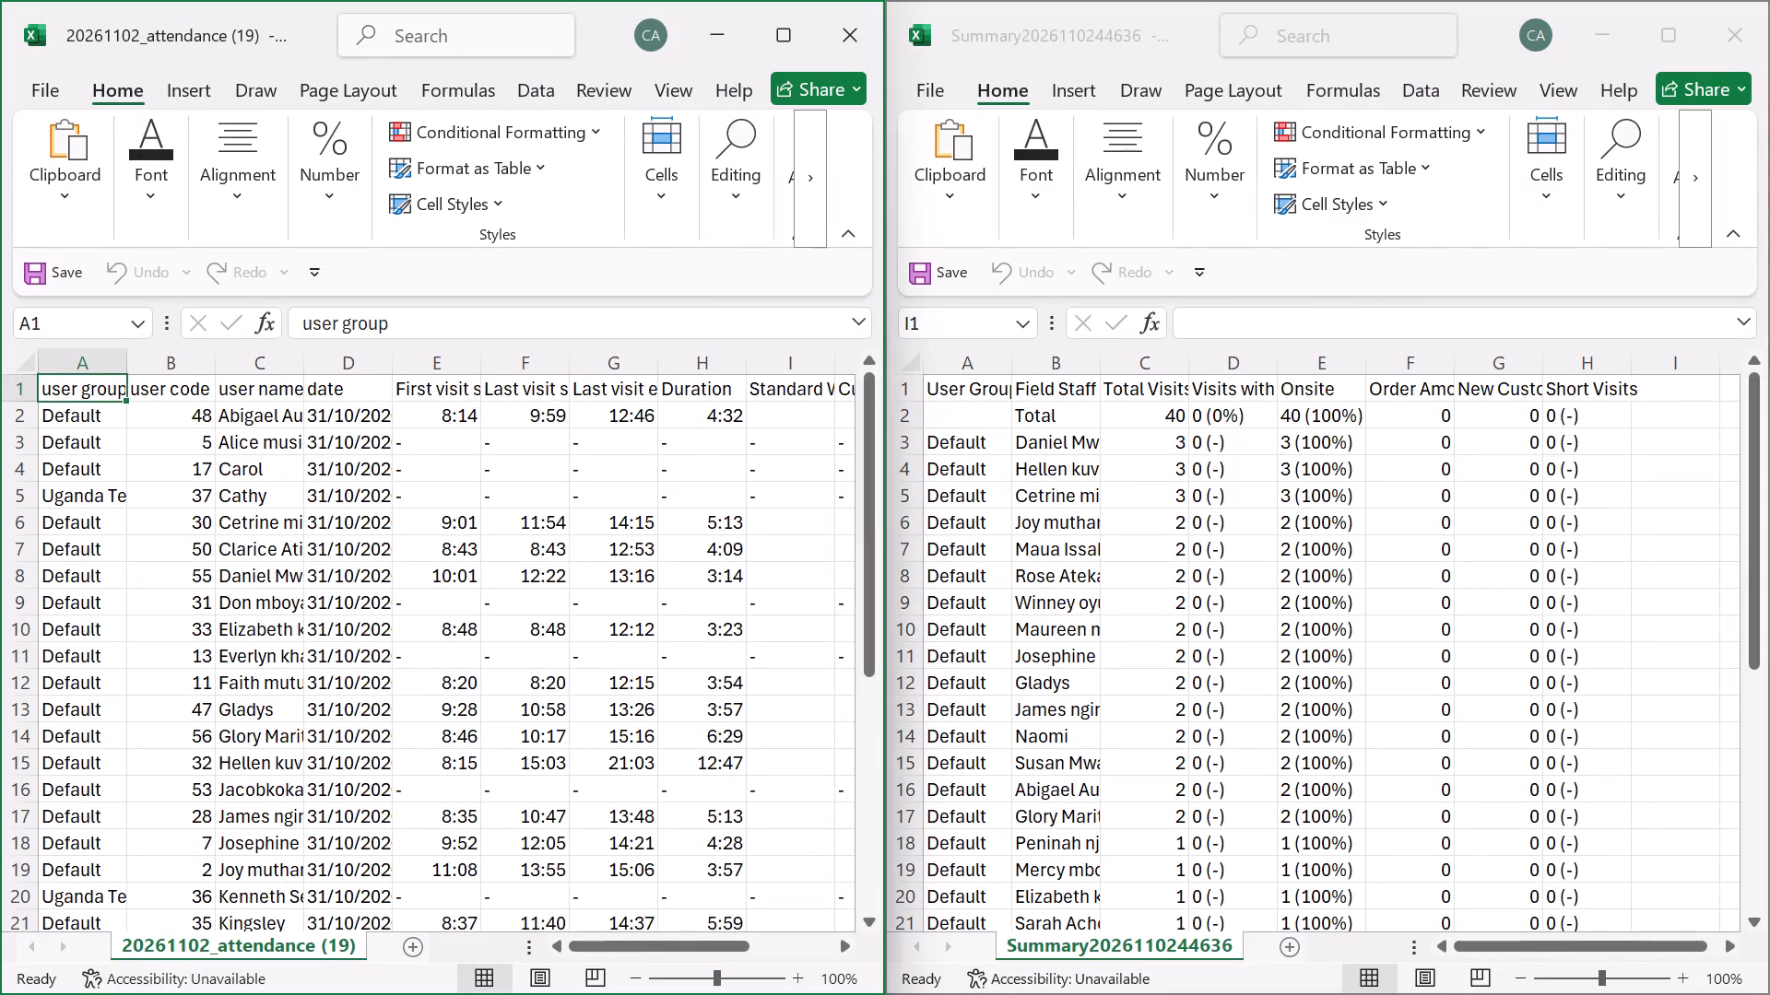
Move the attendance headers from First visit start through Duration (E1:H1) into the summary sheet, starting at cell I1.
drag(390, 384, 497, 365)
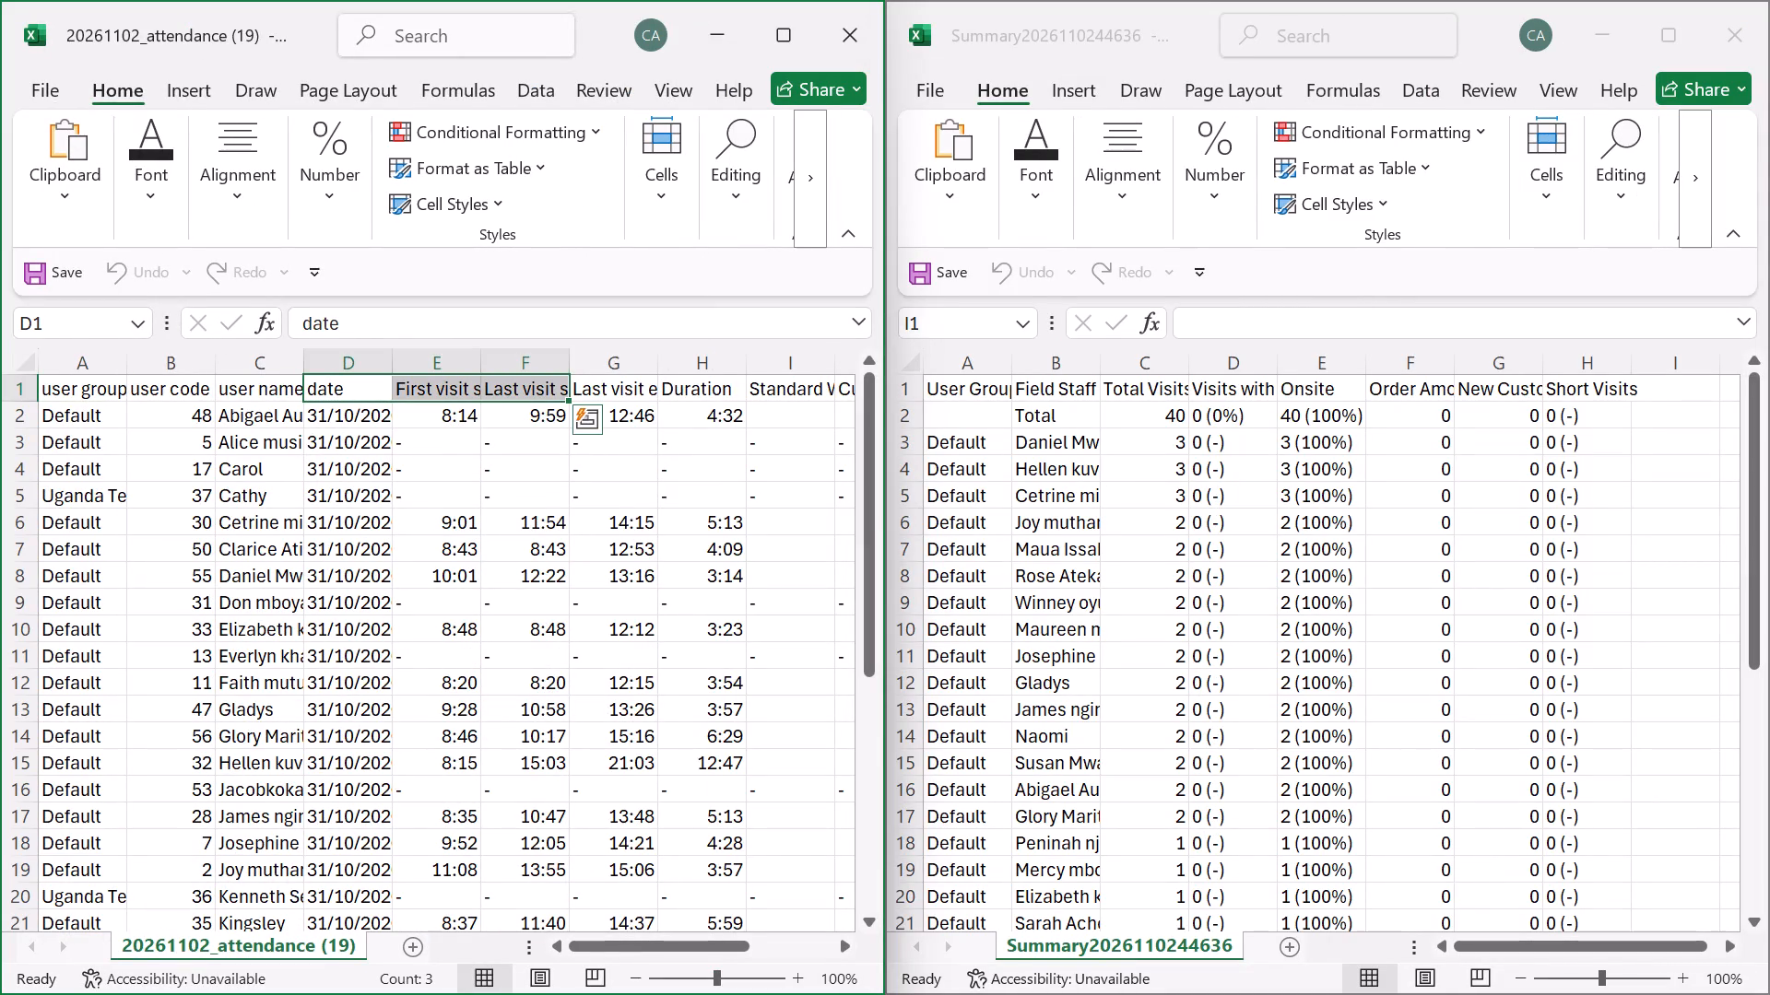
click(422, 380)
drag(422, 380, 716, 378)
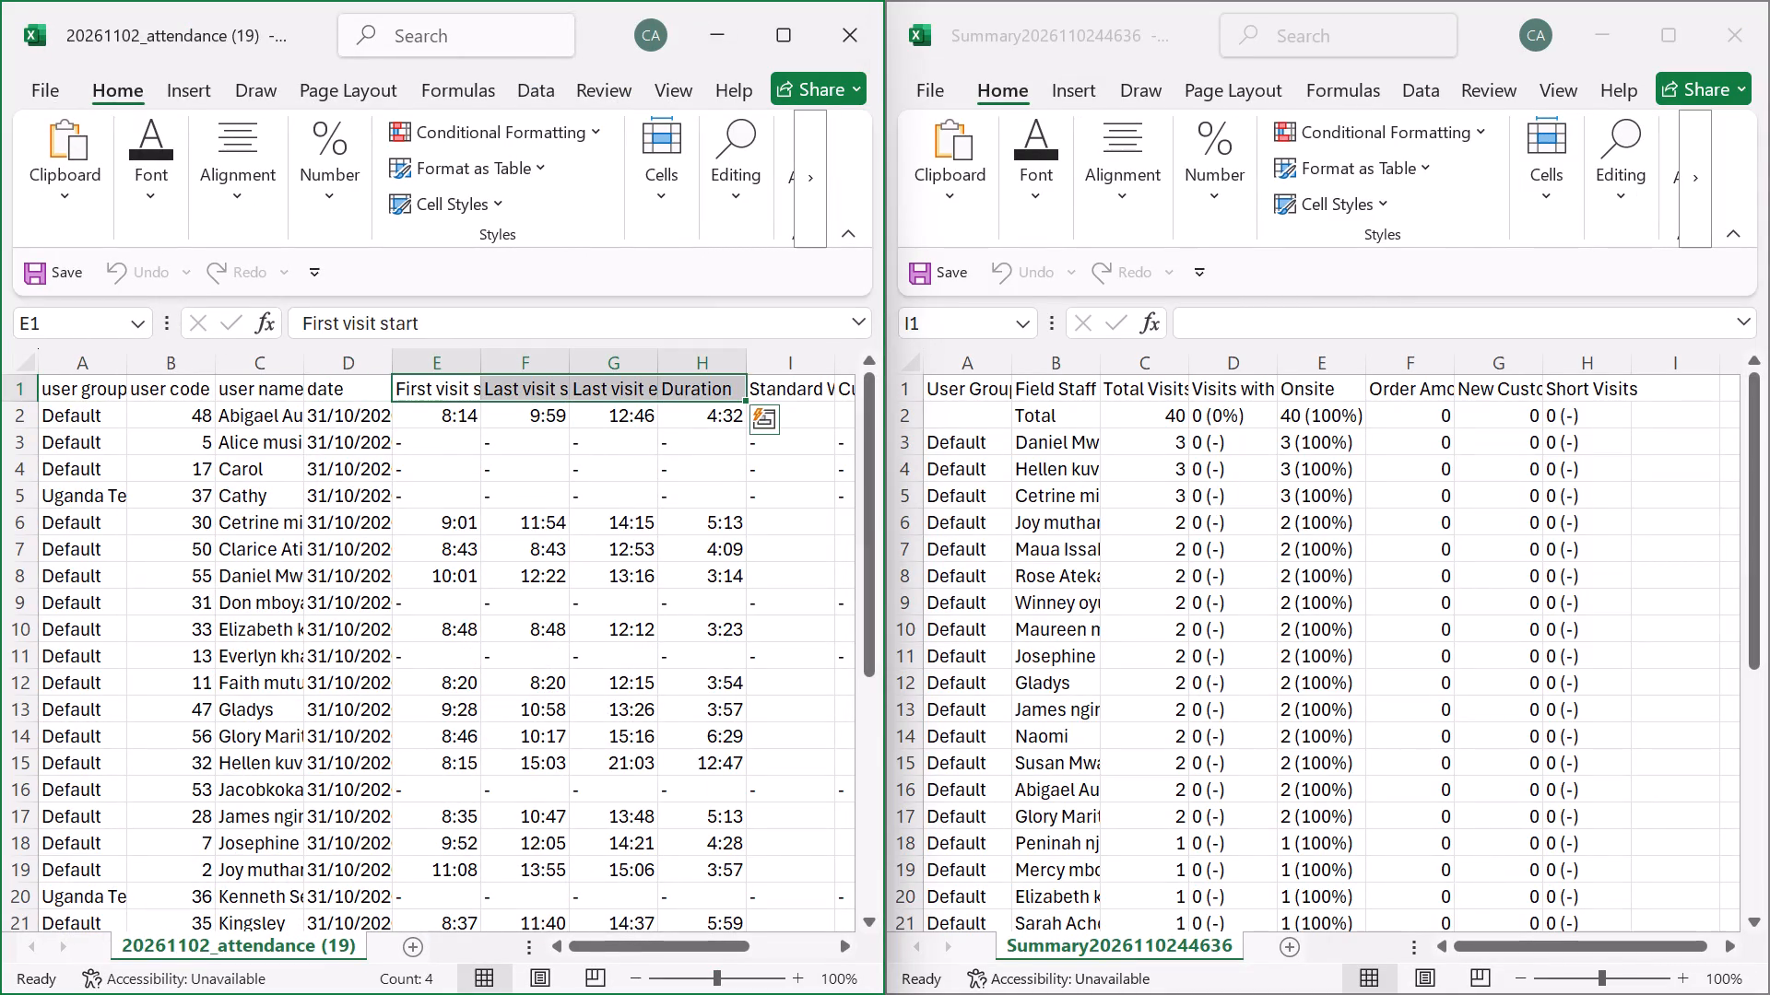
key(ctrl+x)
double_click(1658, 391)
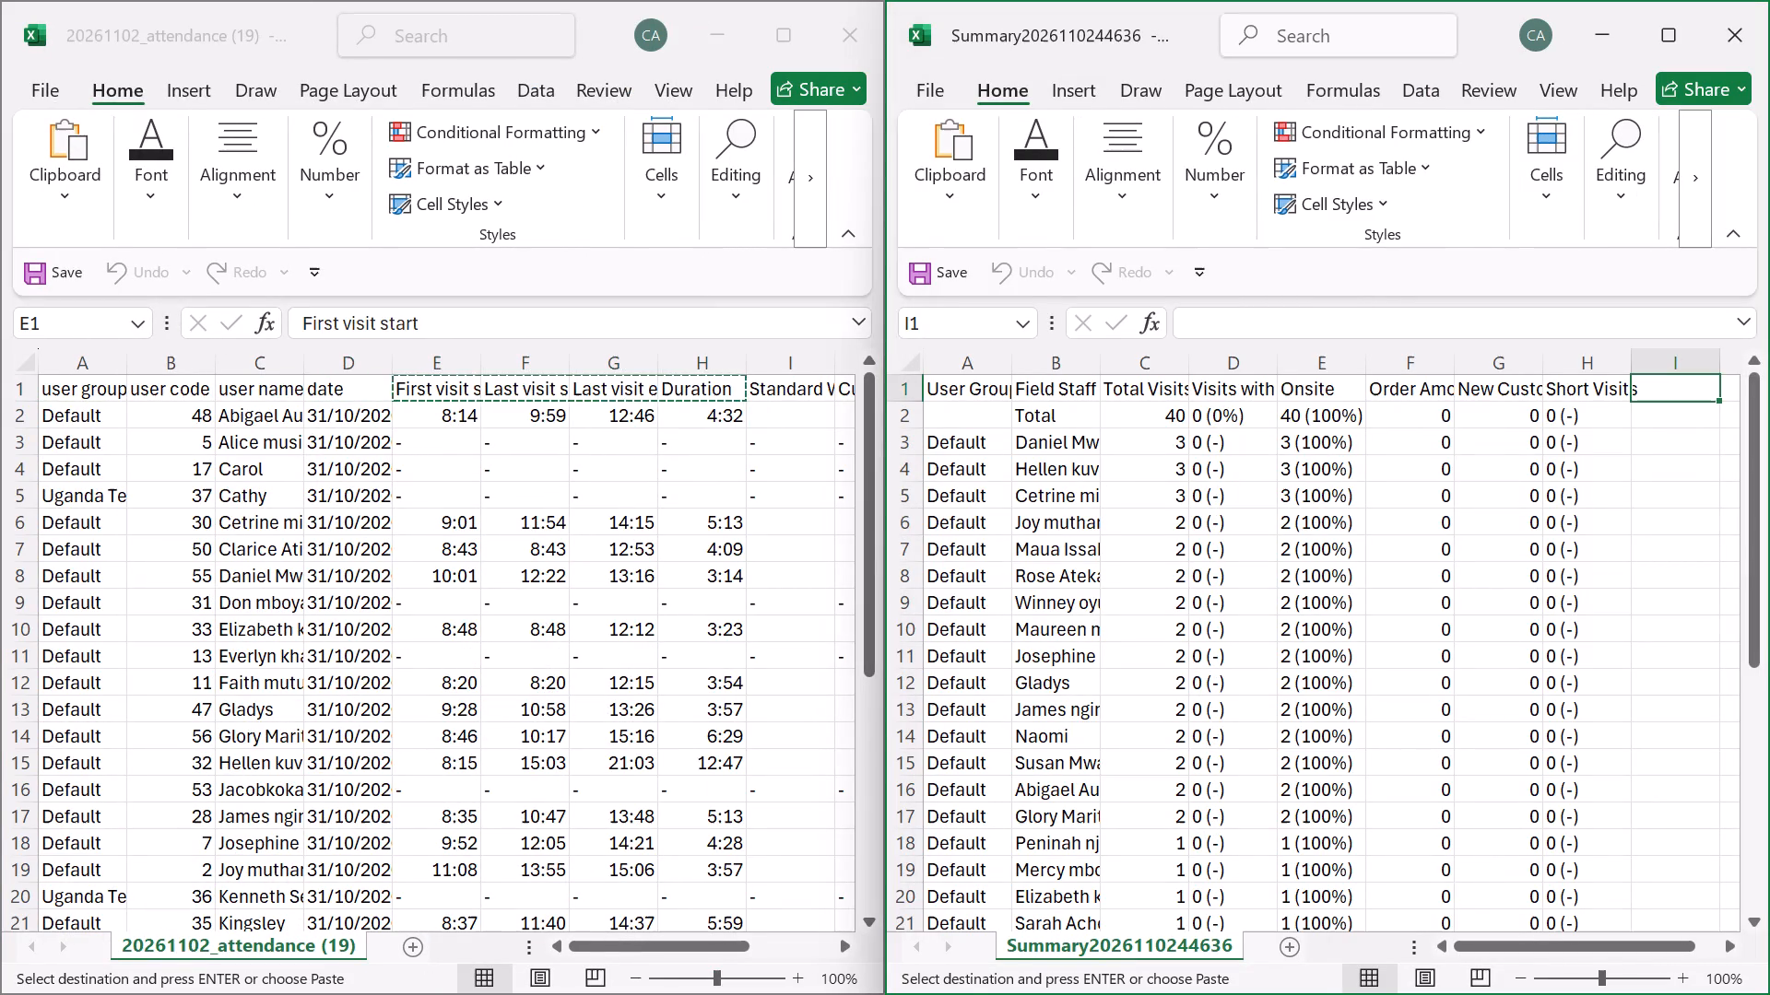
key(v)
key(BackSpace)
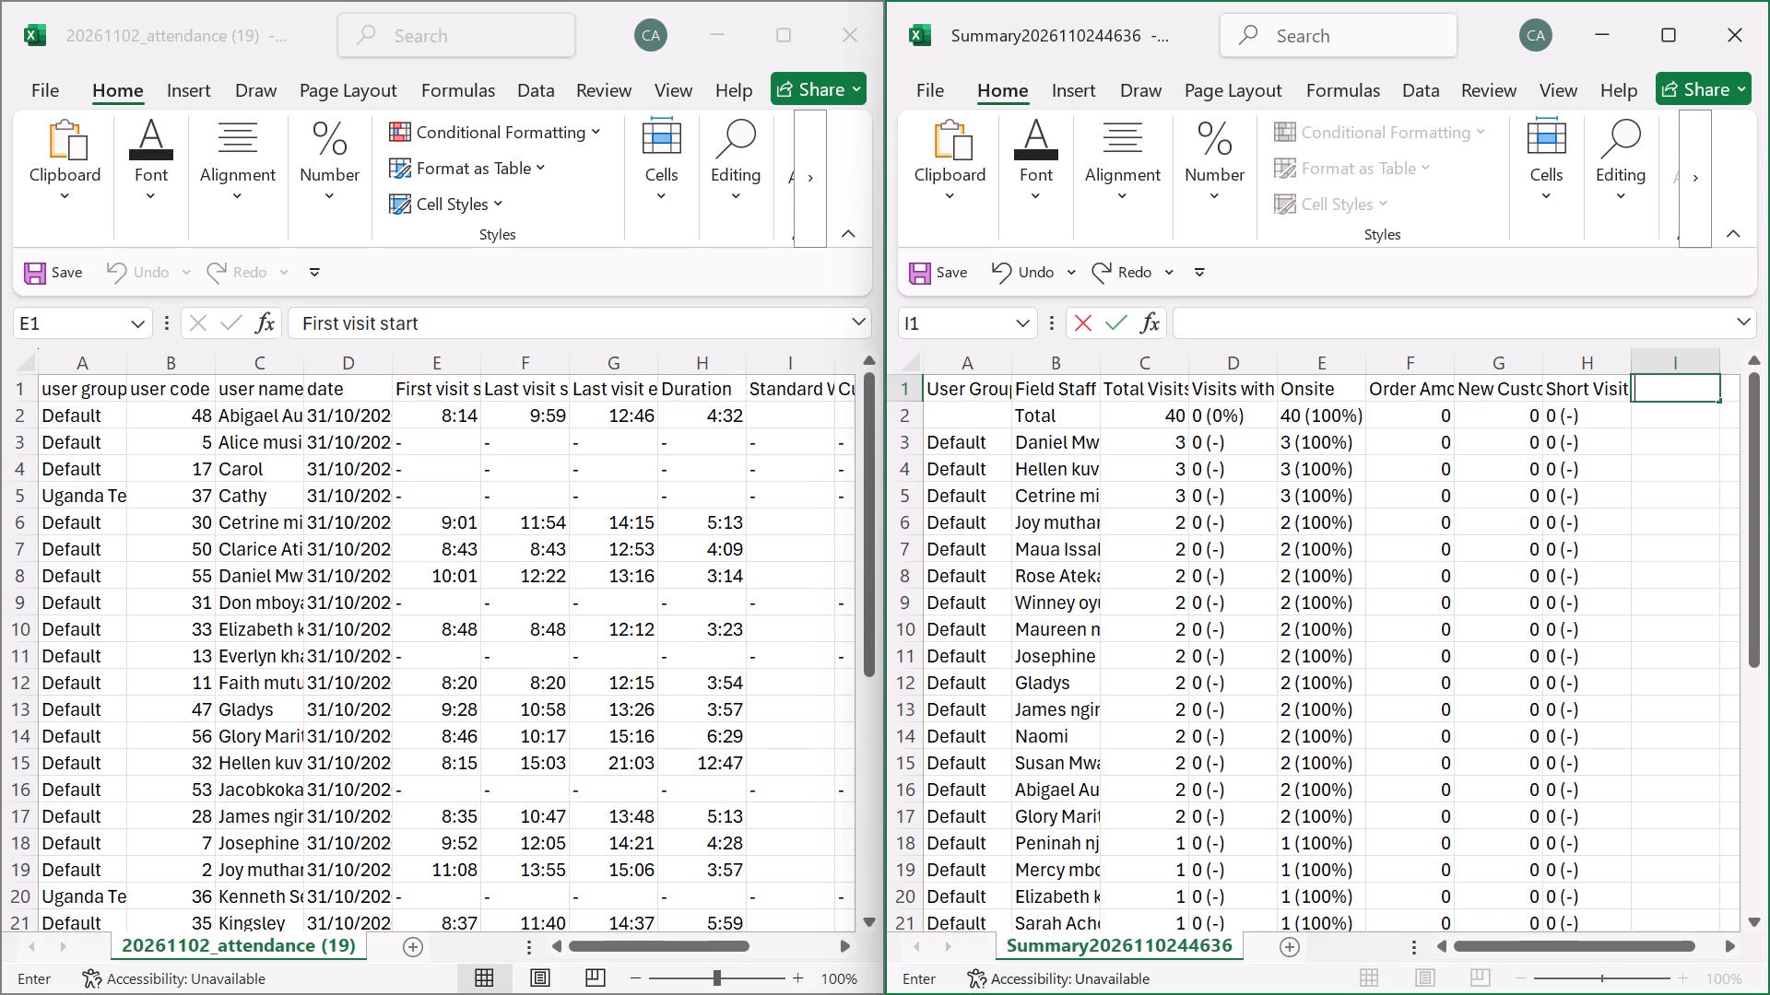
key(ctrl+v)
drag(436, 379, 444, 385)
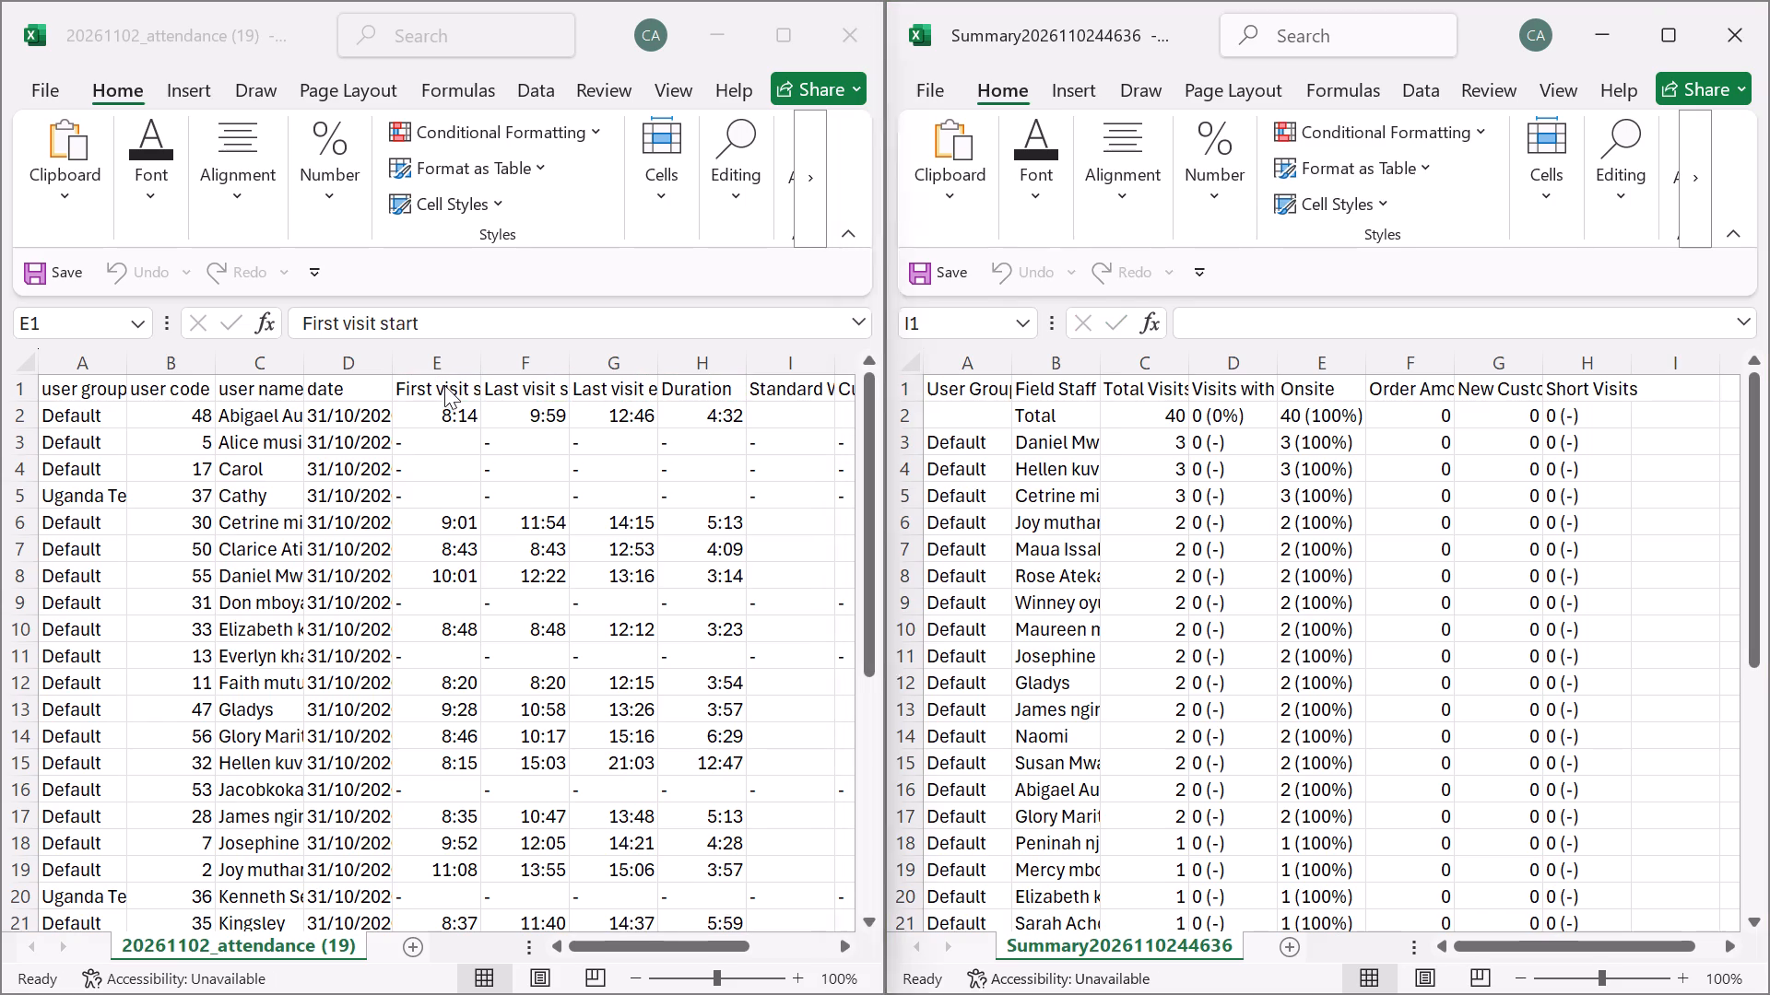
drag(444, 385, 443, 392)
key(ctrl+x)
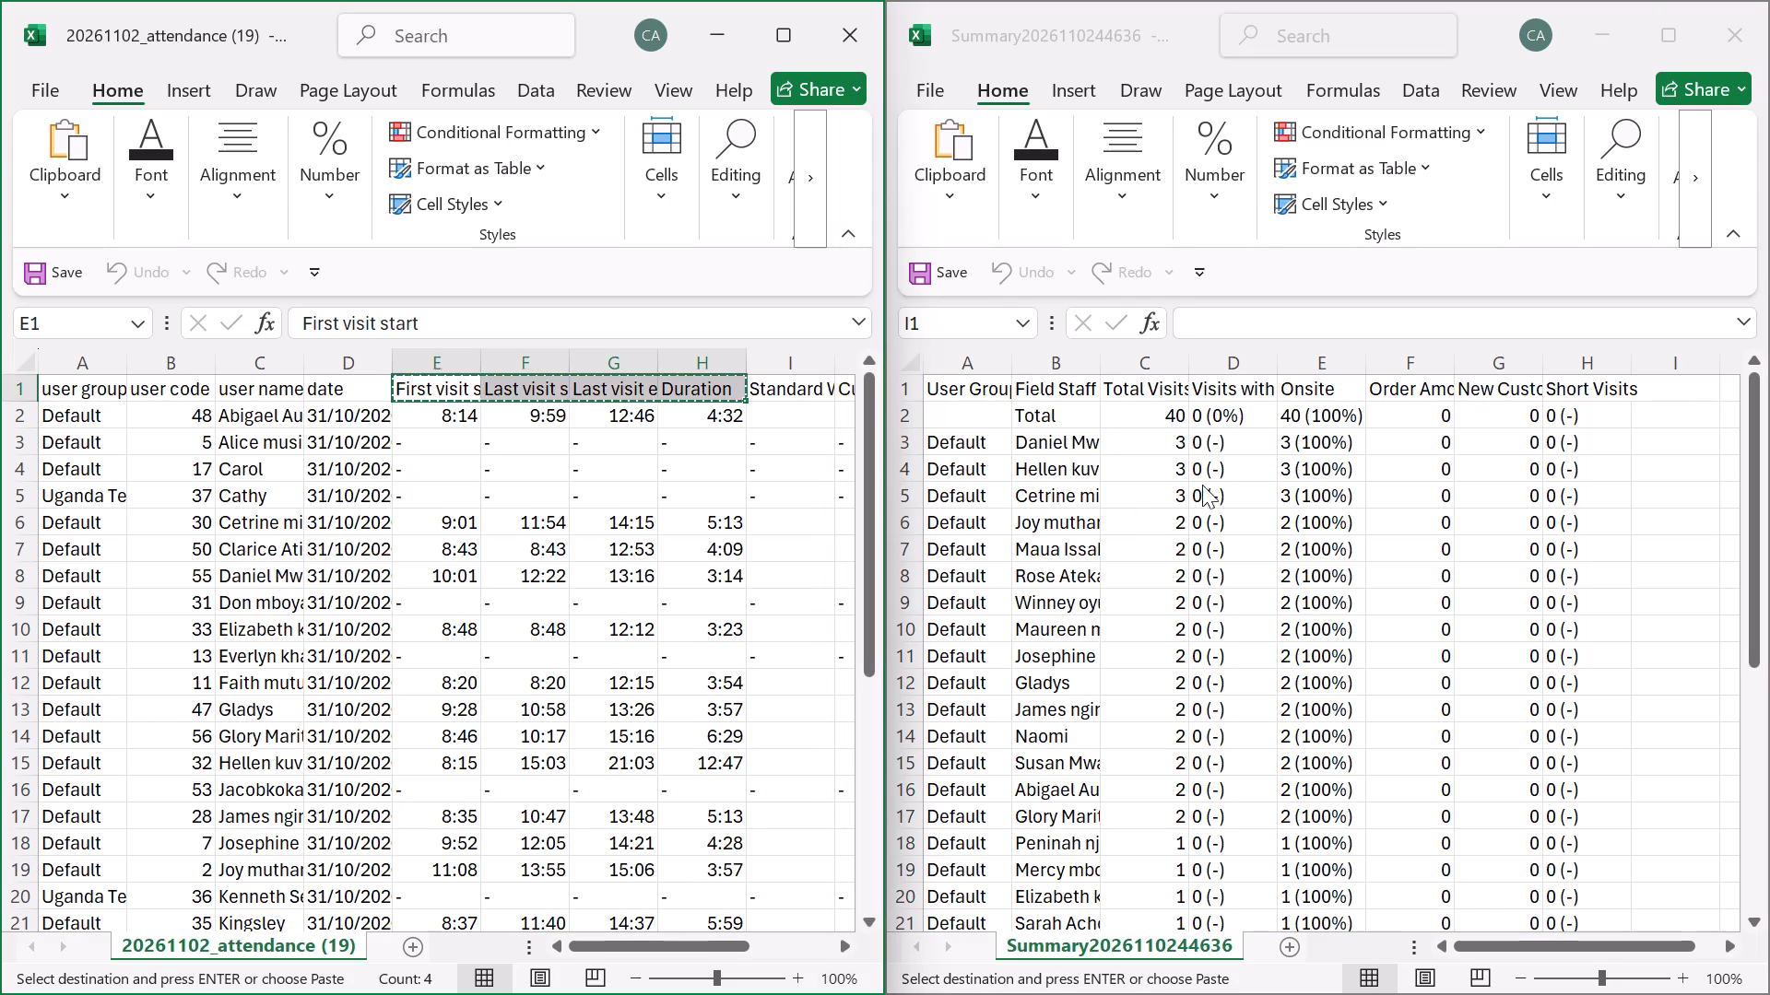
double_click(1687, 383)
key(ctrl+v)
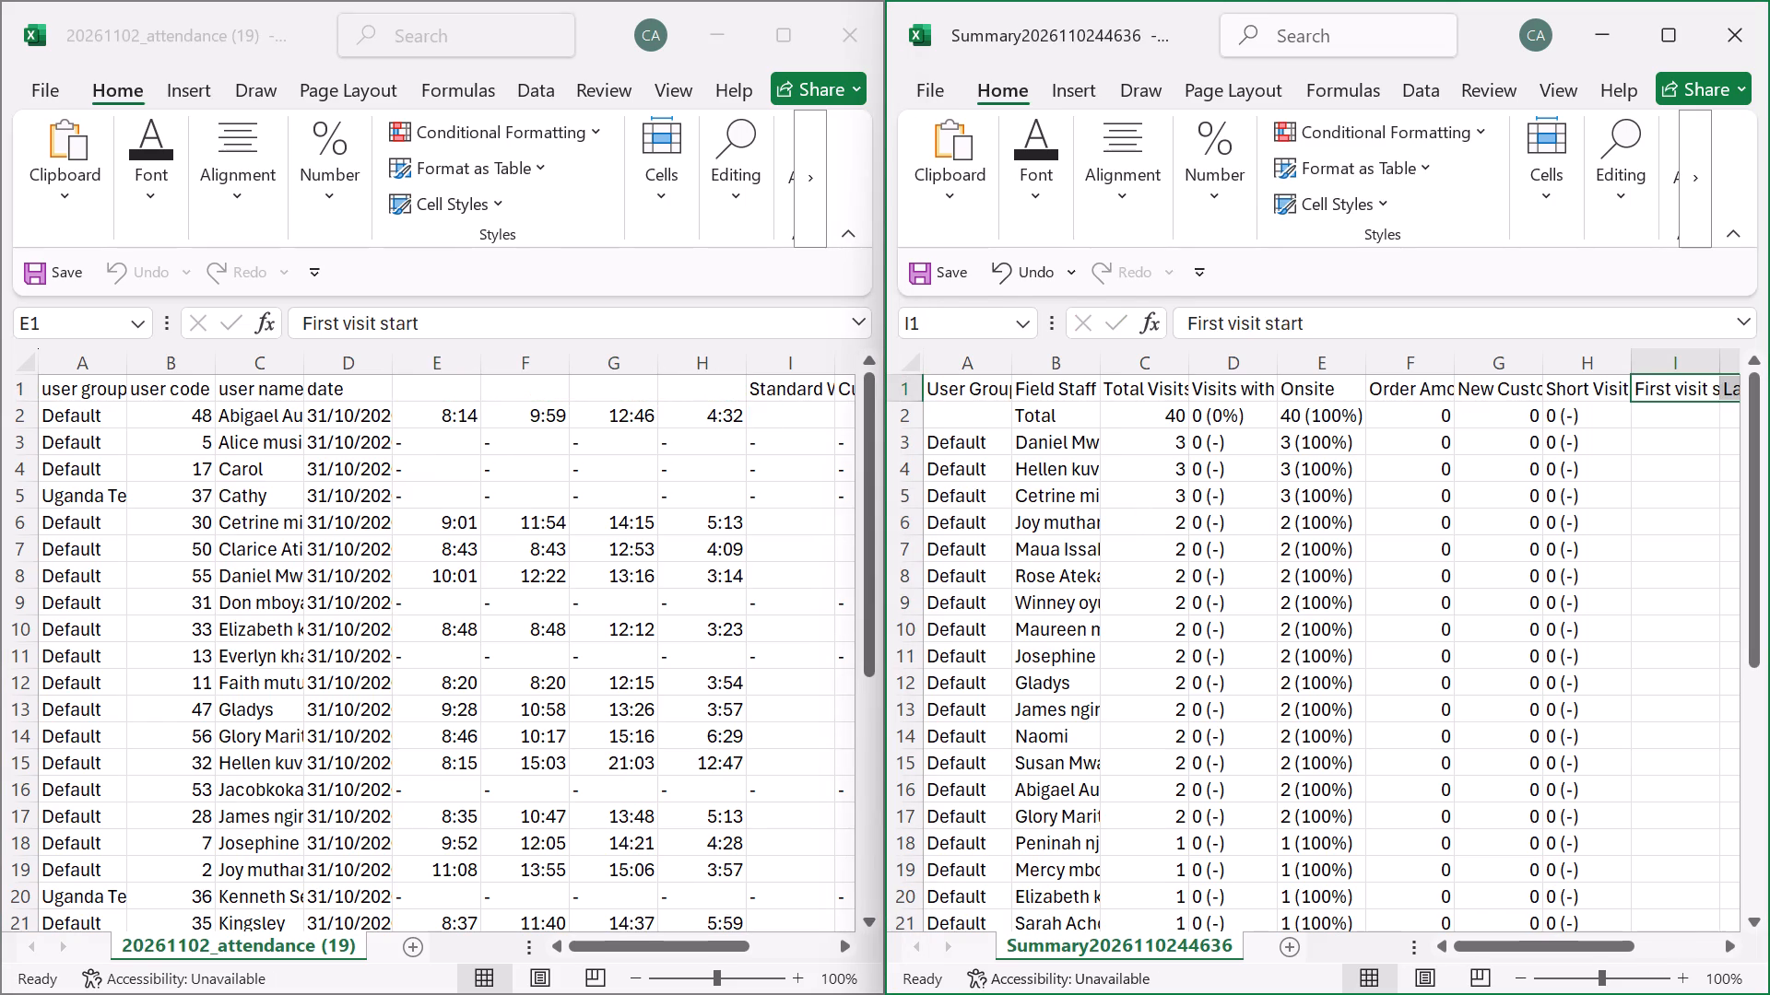
Enter an XLOOKUP in summary cell I3 that finds B3 in attendance column C and returns columns E:H, with match mode 0.
click(1661, 446)
text(=x)
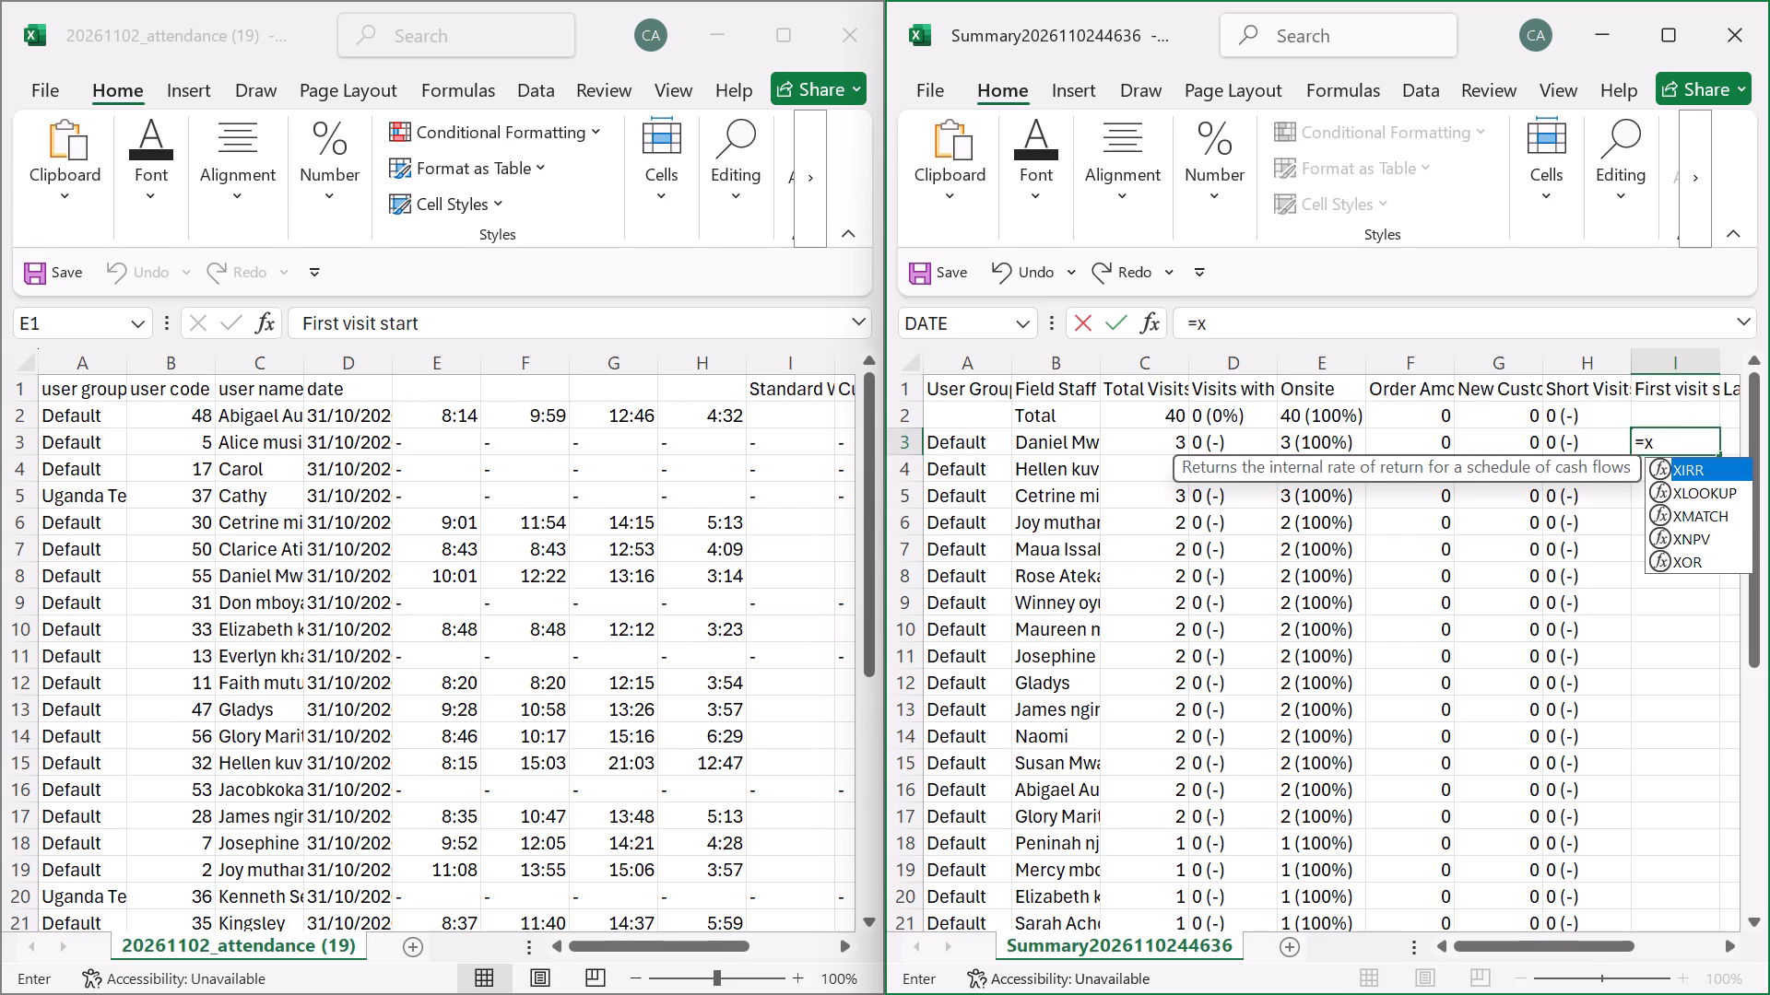
double_click(1699, 491)
click(1058, 451)
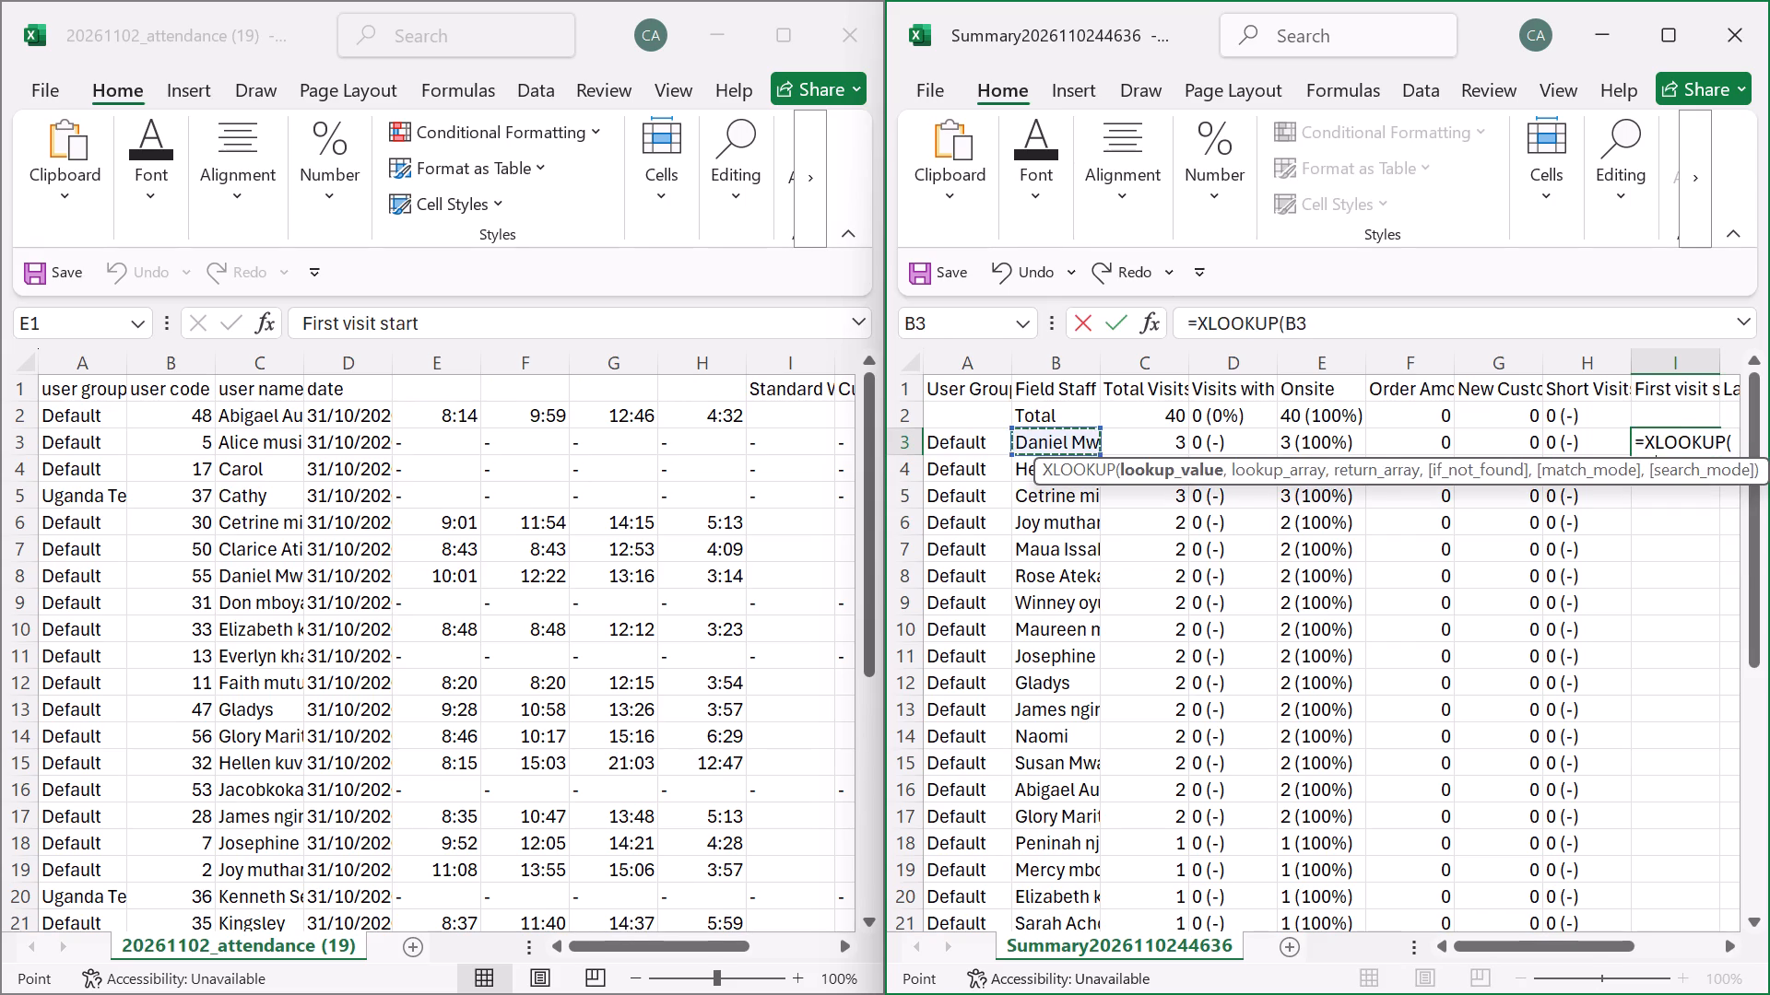
key(comma)
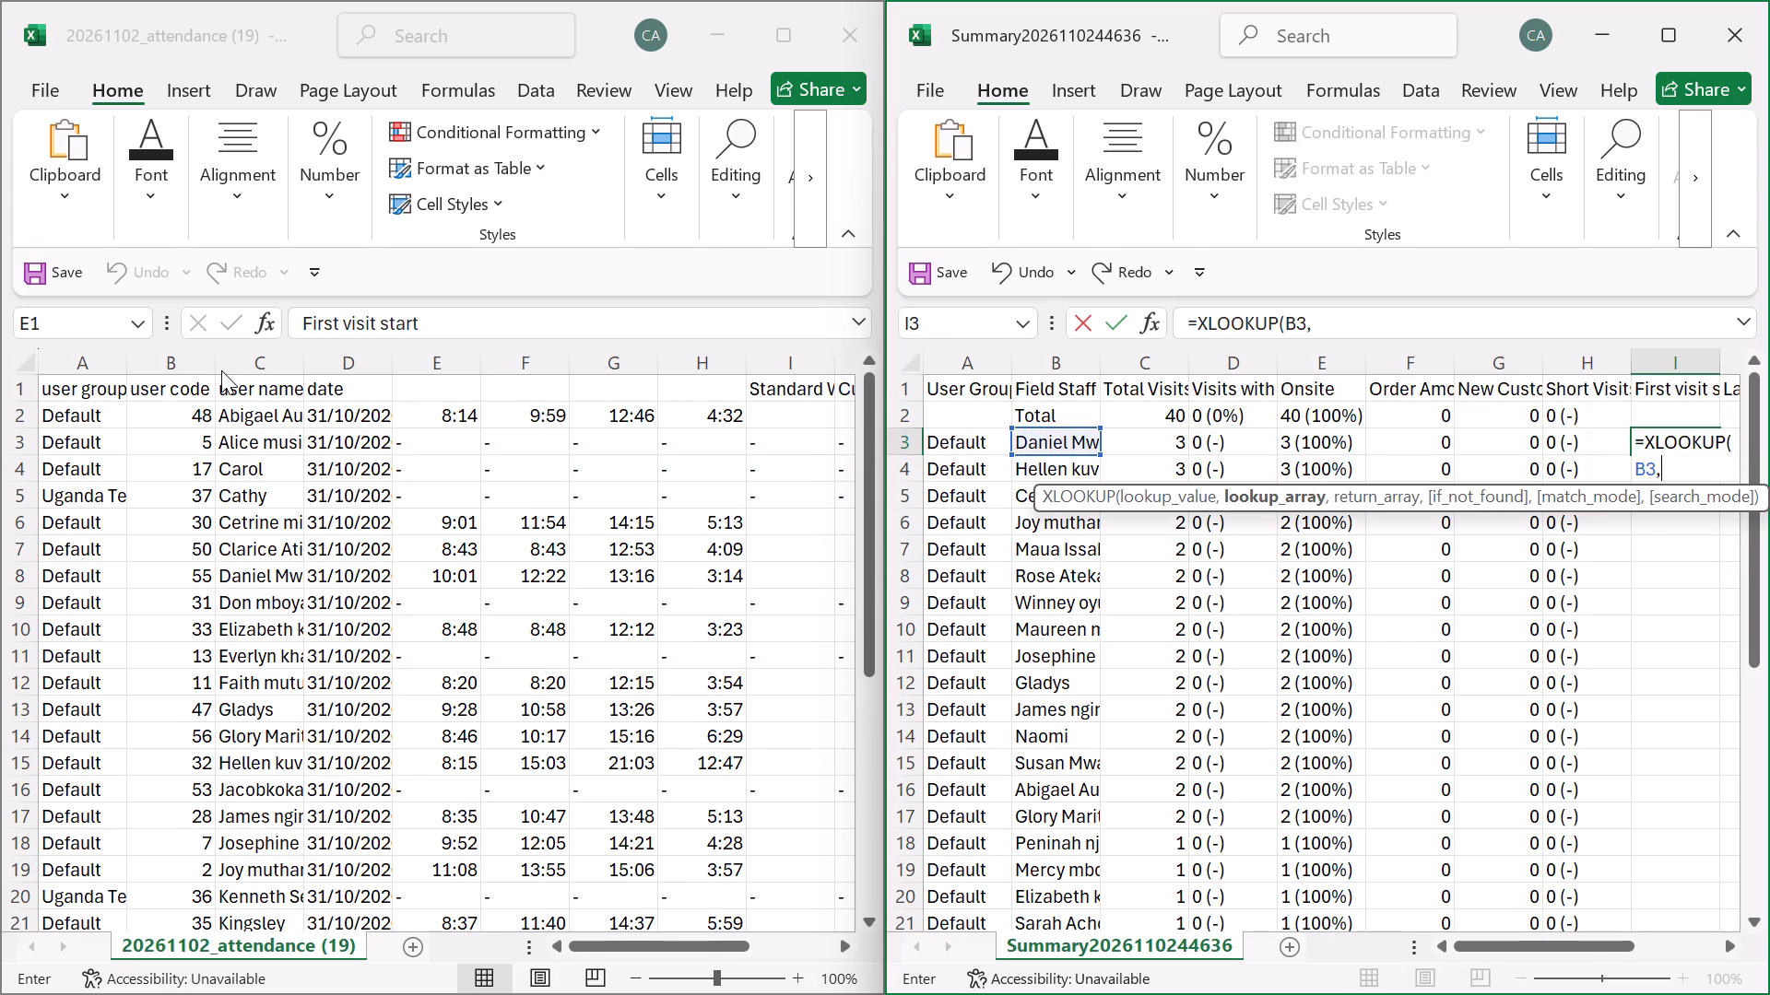
double_click(230, 369)
key(comma)
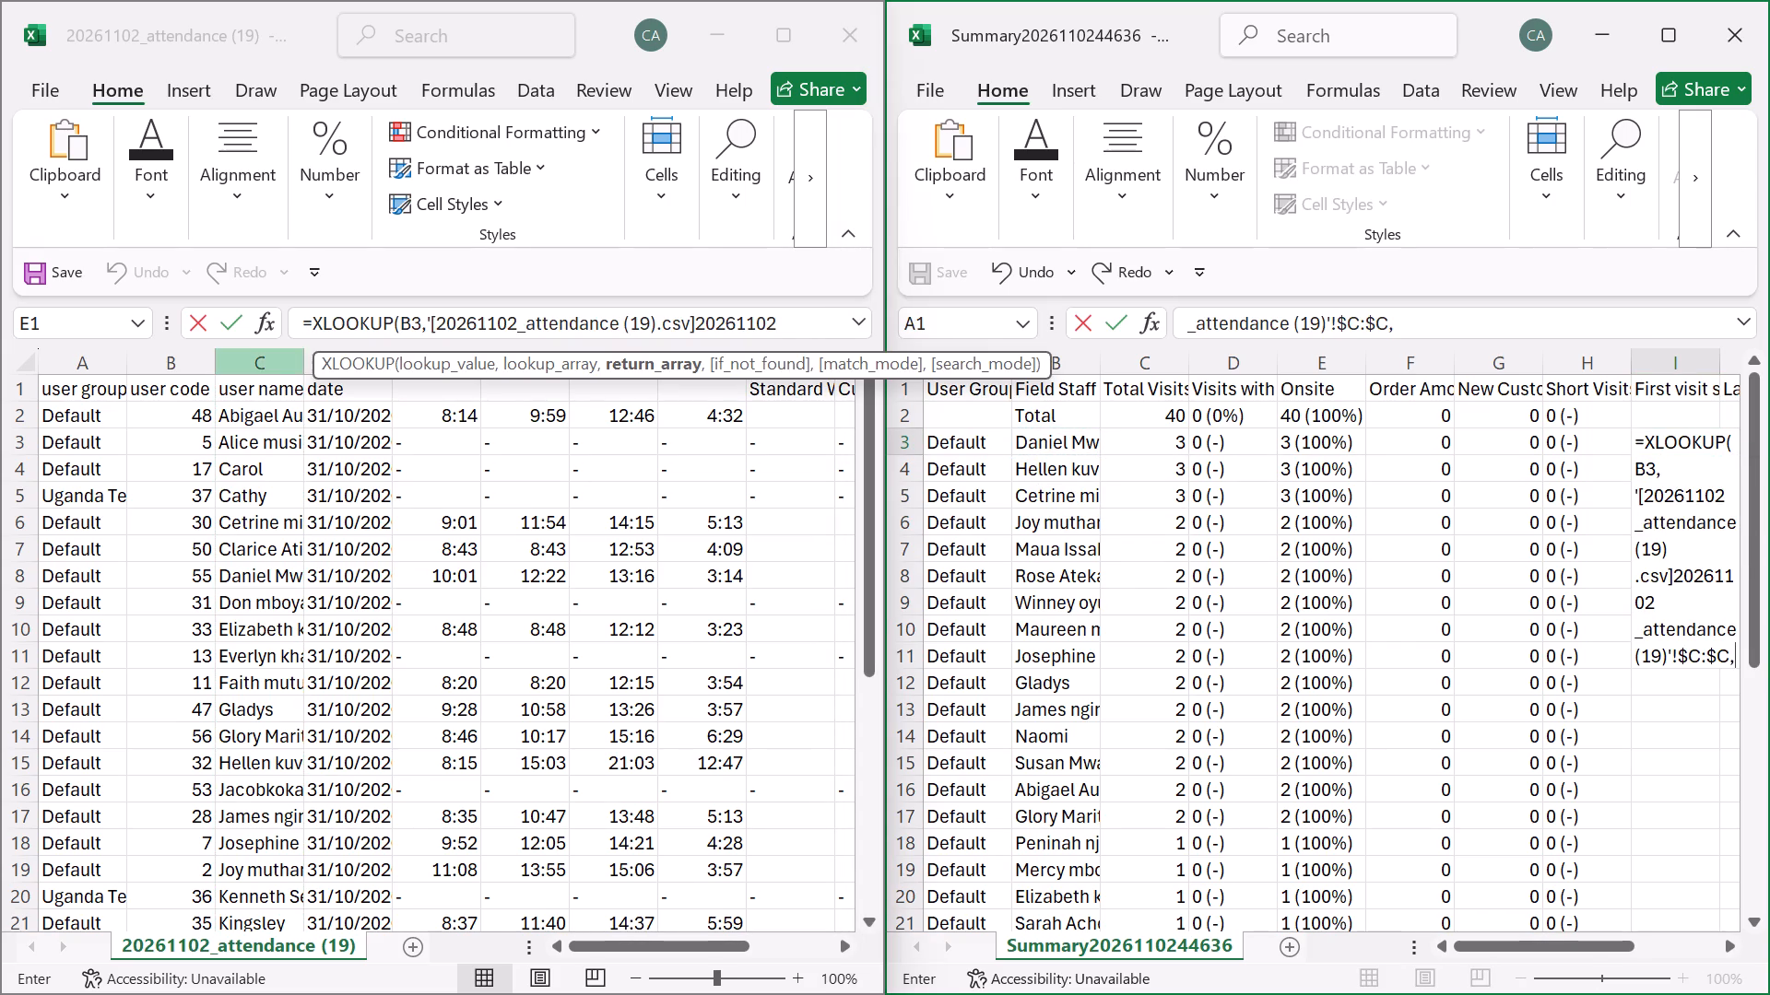
drag(317, 369, 402, 154)
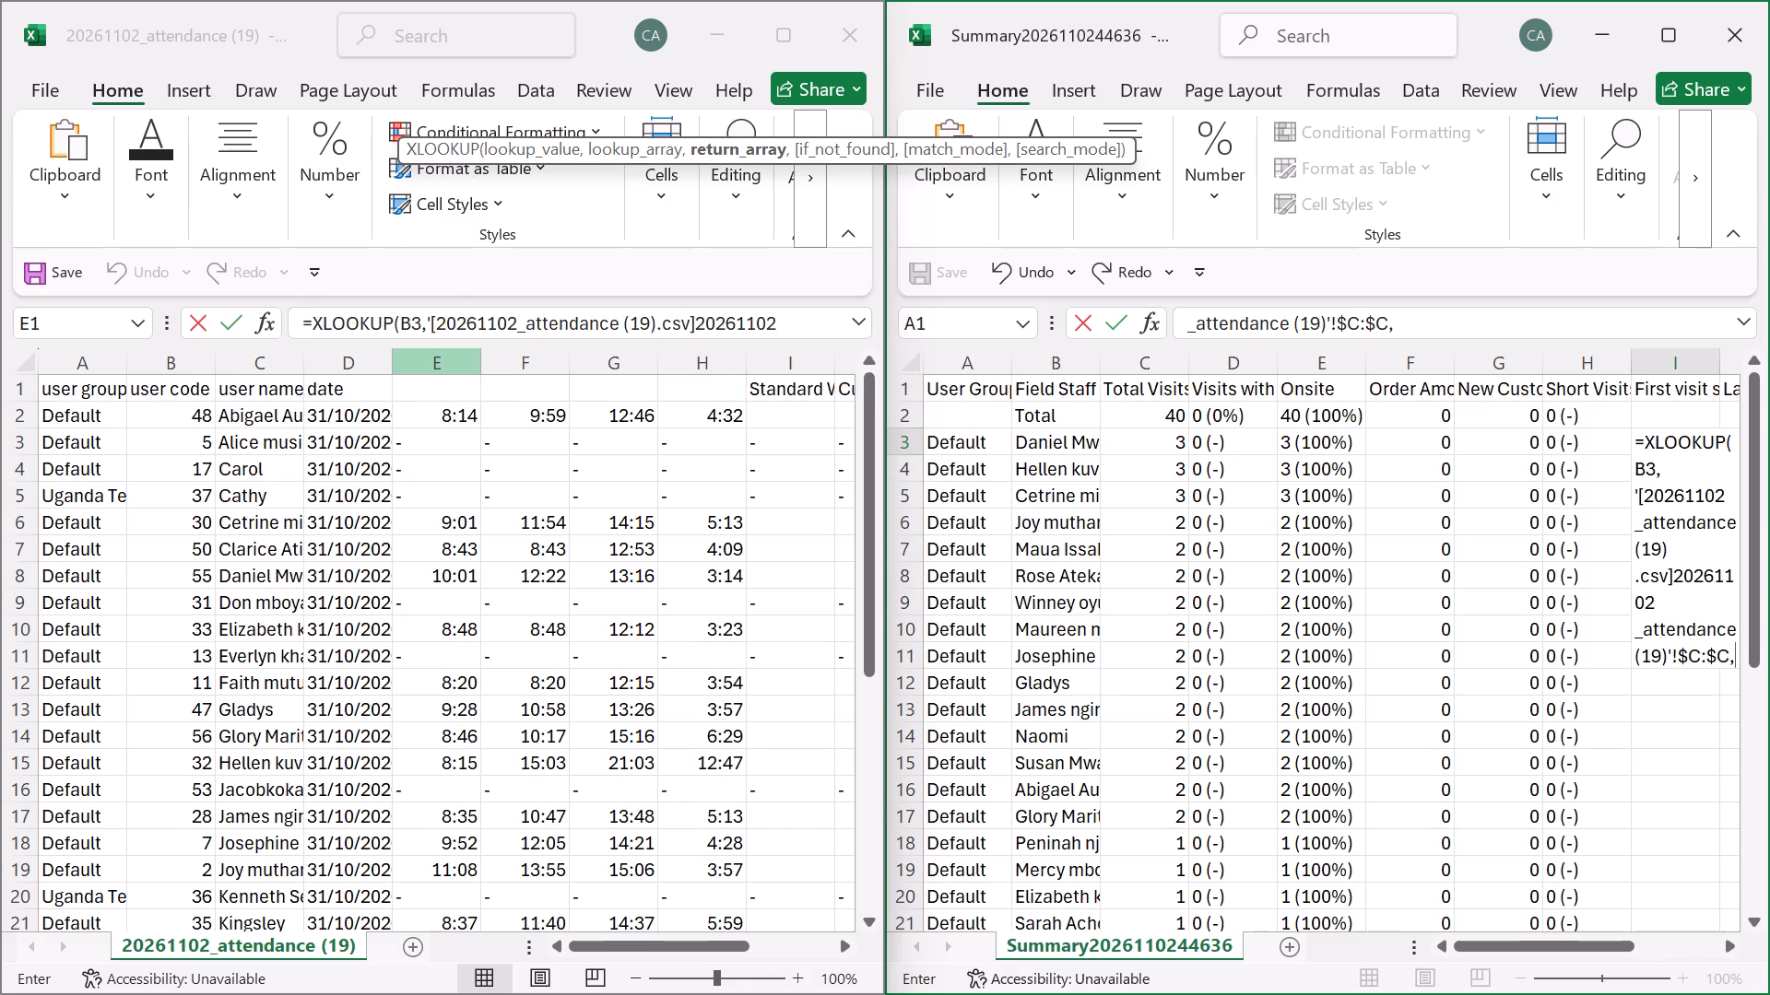
drag(450, 357, 690, 340)
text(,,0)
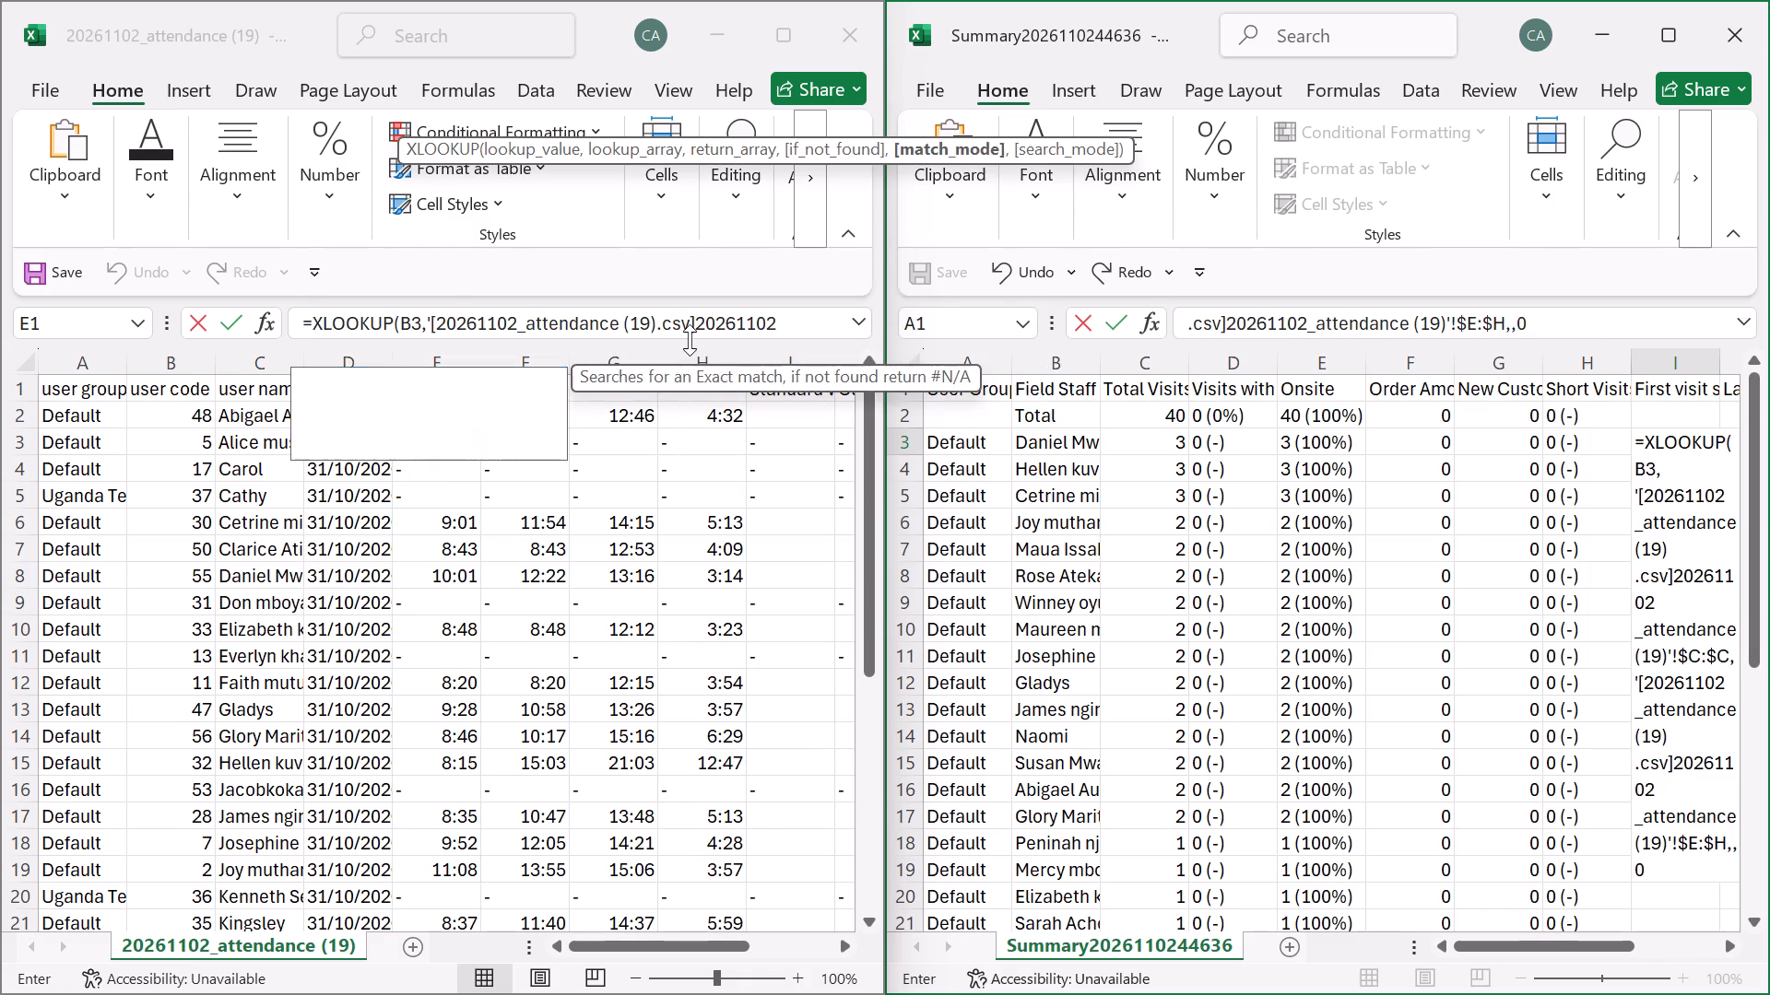
Complete the XLOOKUP in summary cell I3 and fill it down columns I:L through row 36.
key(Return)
scroll(1294, 615, left, 2)
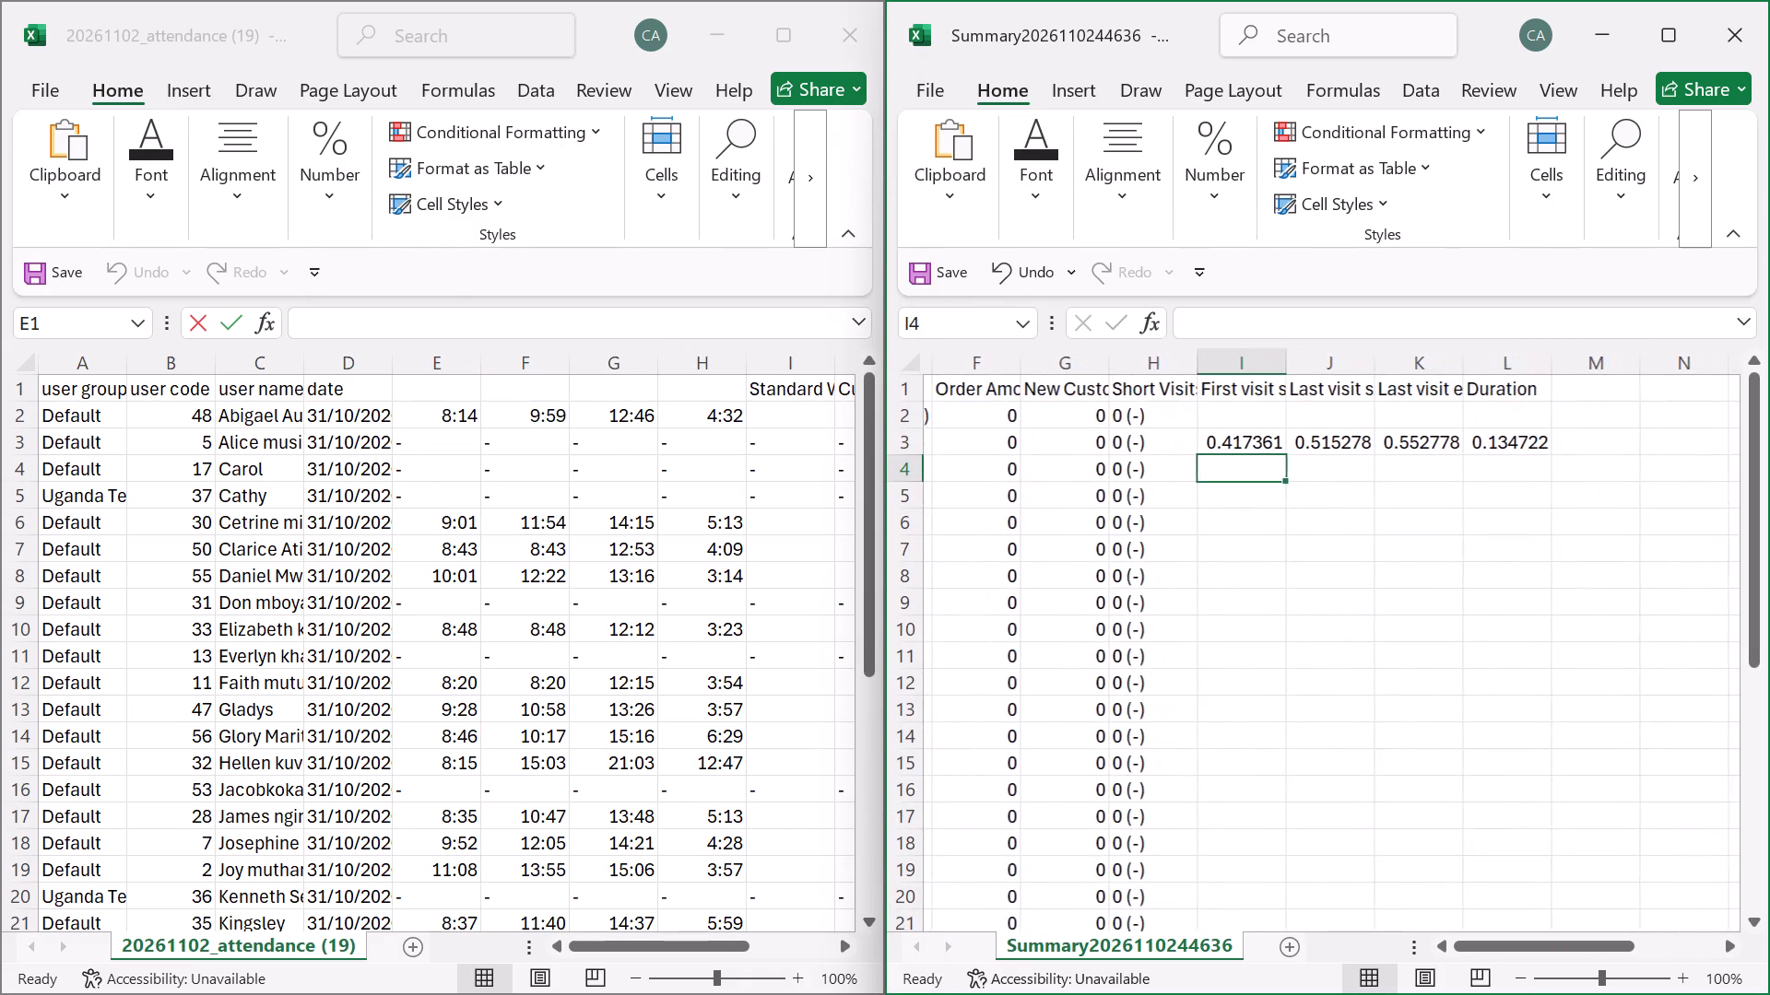
drag(1219, 432, 1486, 443)
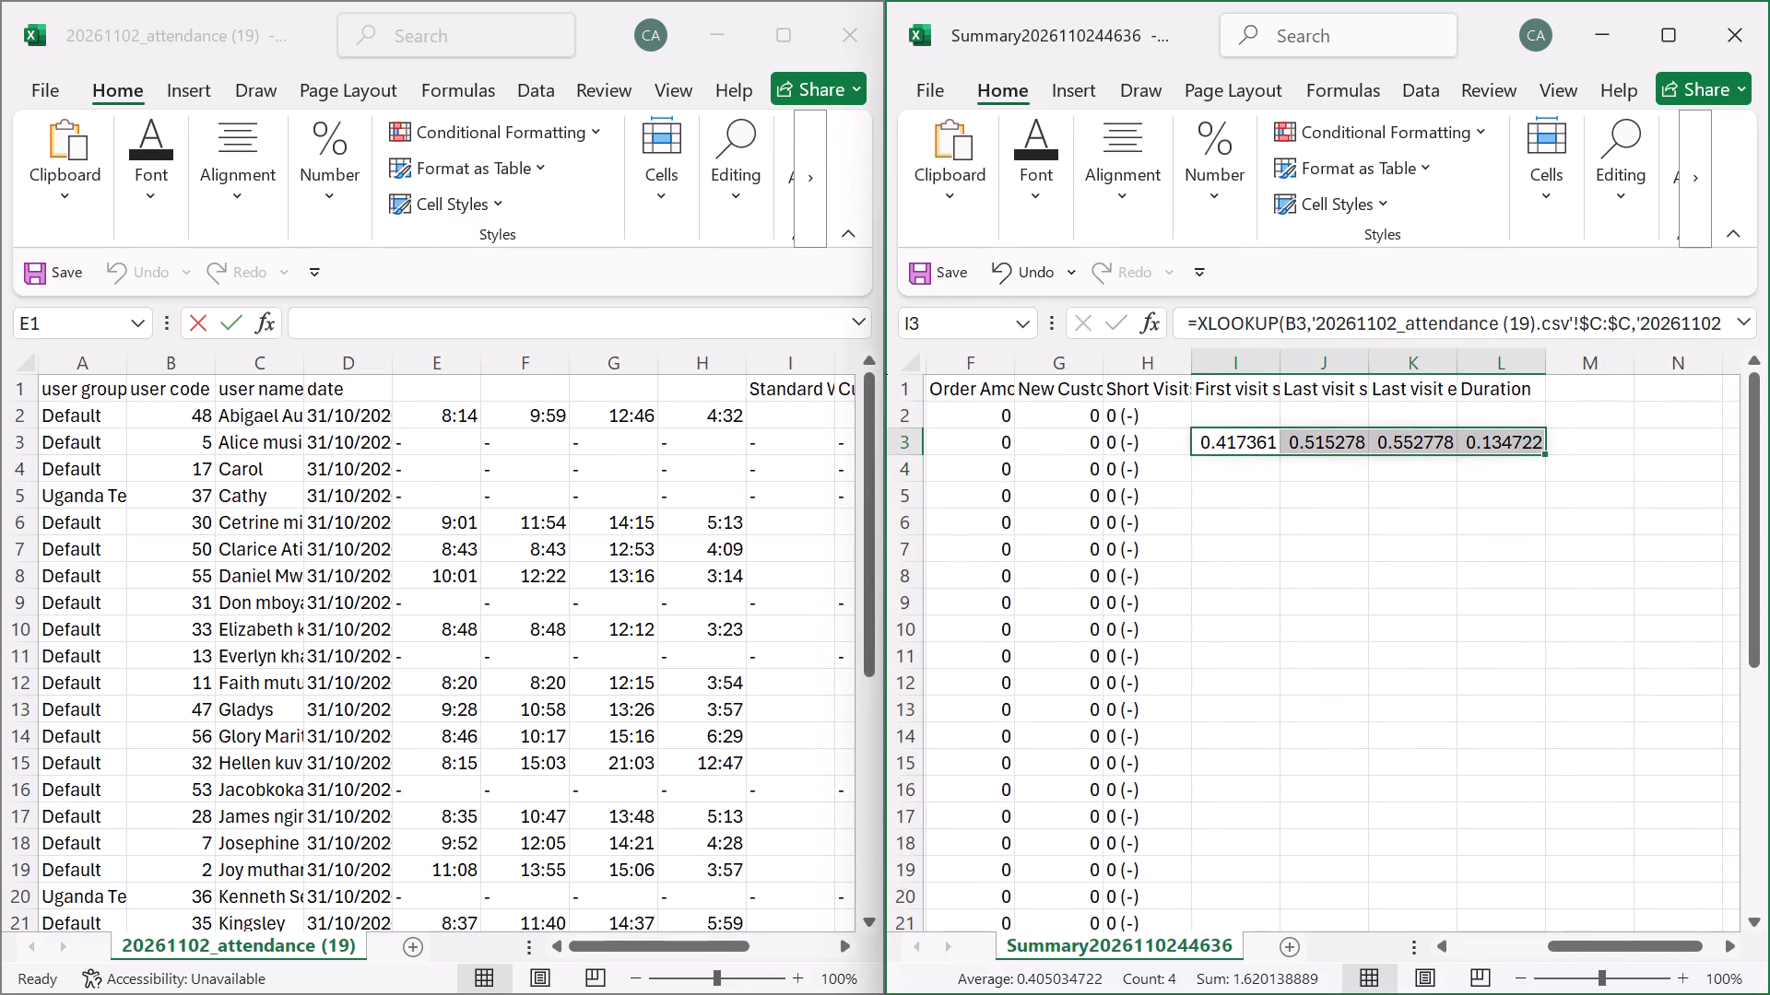
drag(1544, 456, 1431, 994)
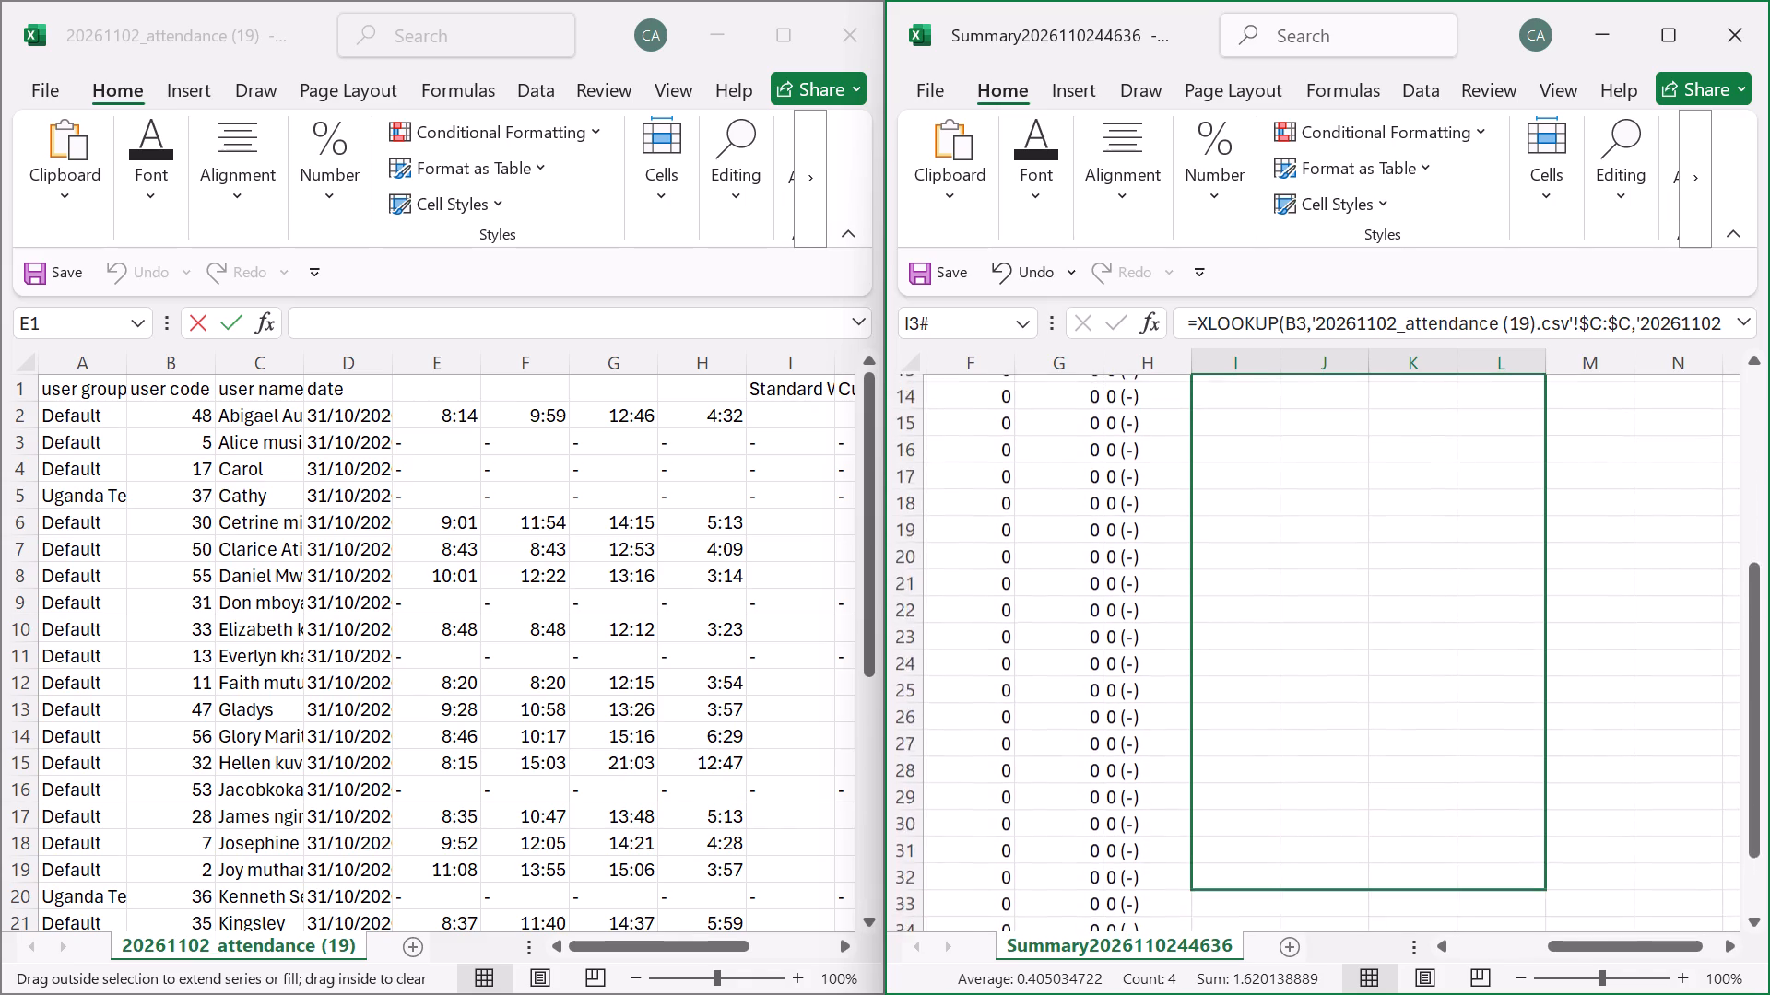
drag(1431, 994, 1381, 818)
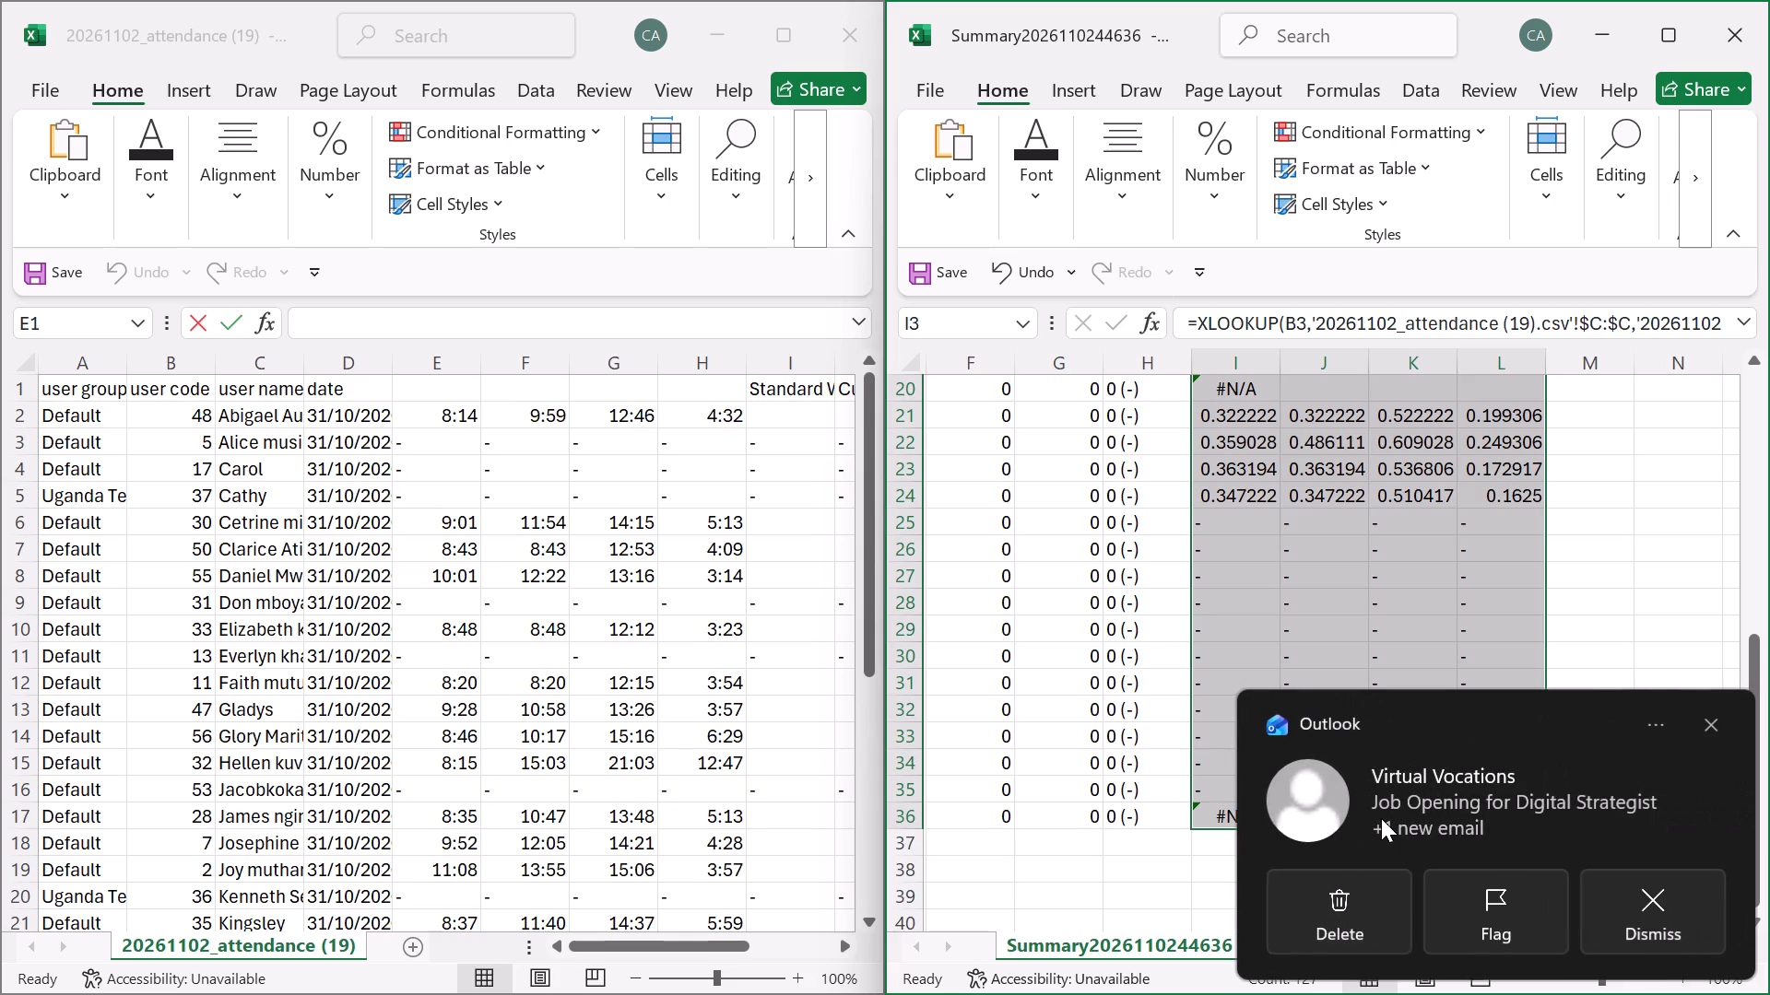
click(1699, 711)
Select the First visit start column (I) in the summary sheet.
scroll(1416, 579, up, 5)
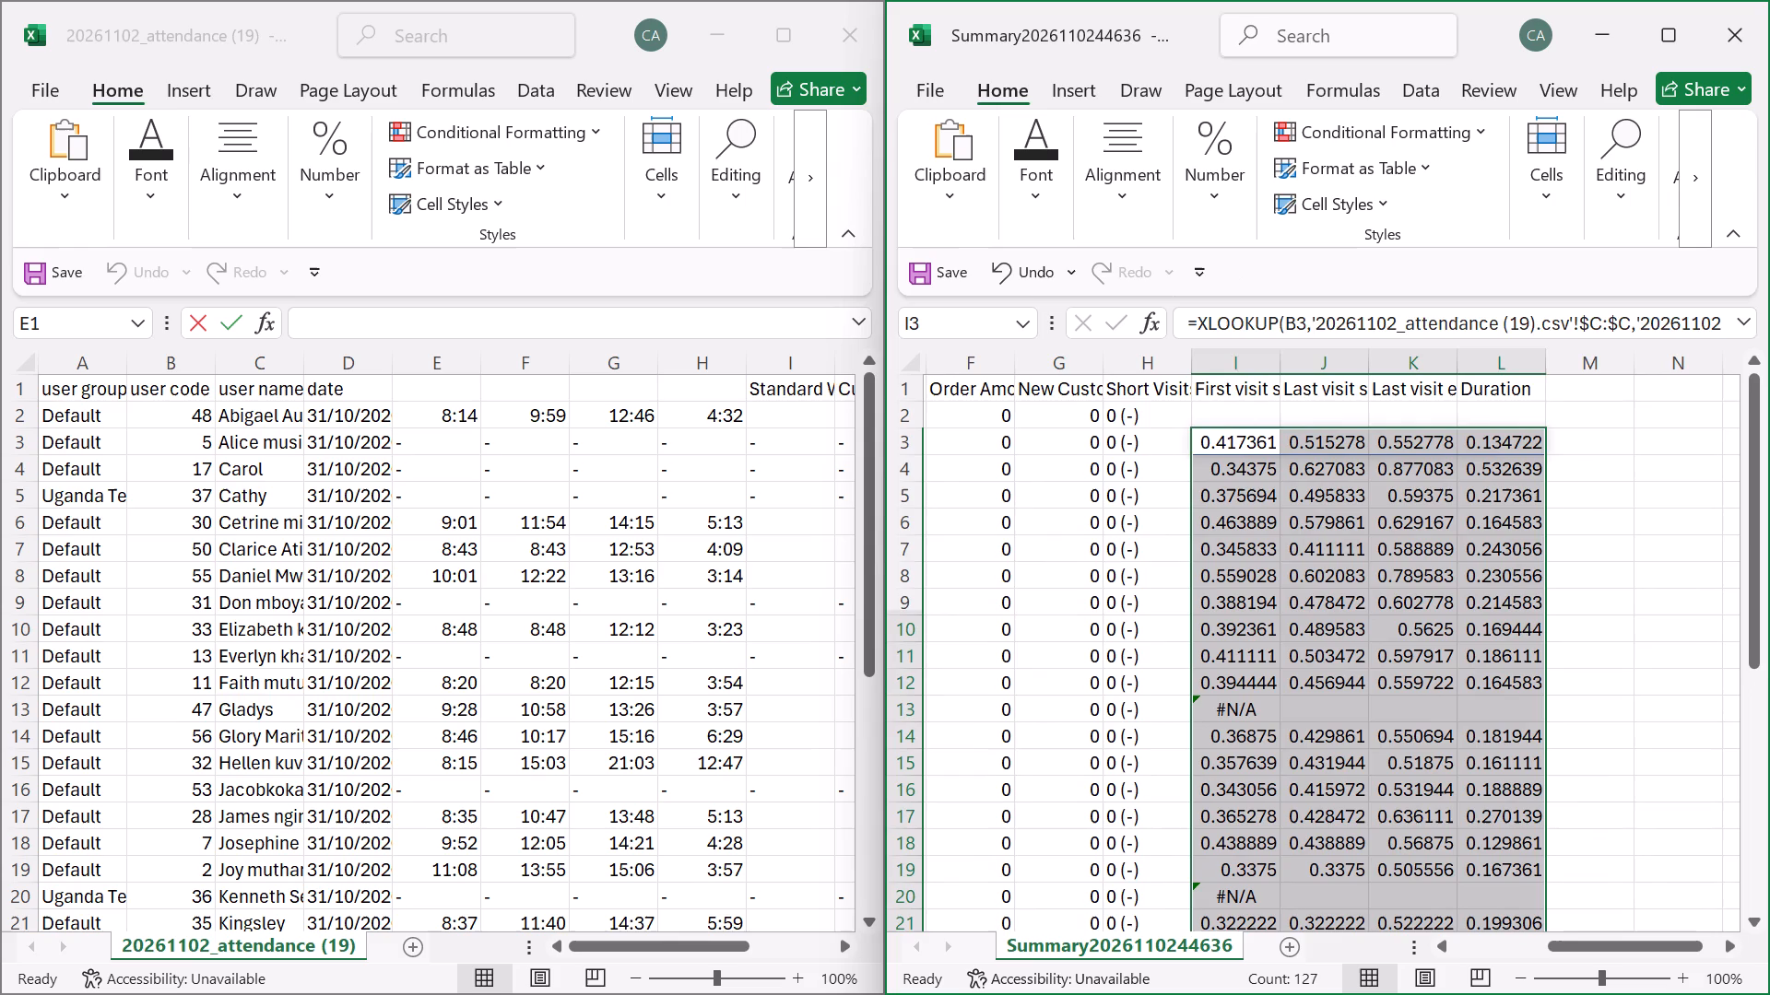
click(1220, 369)
scroll(1244, 739, right, 2)
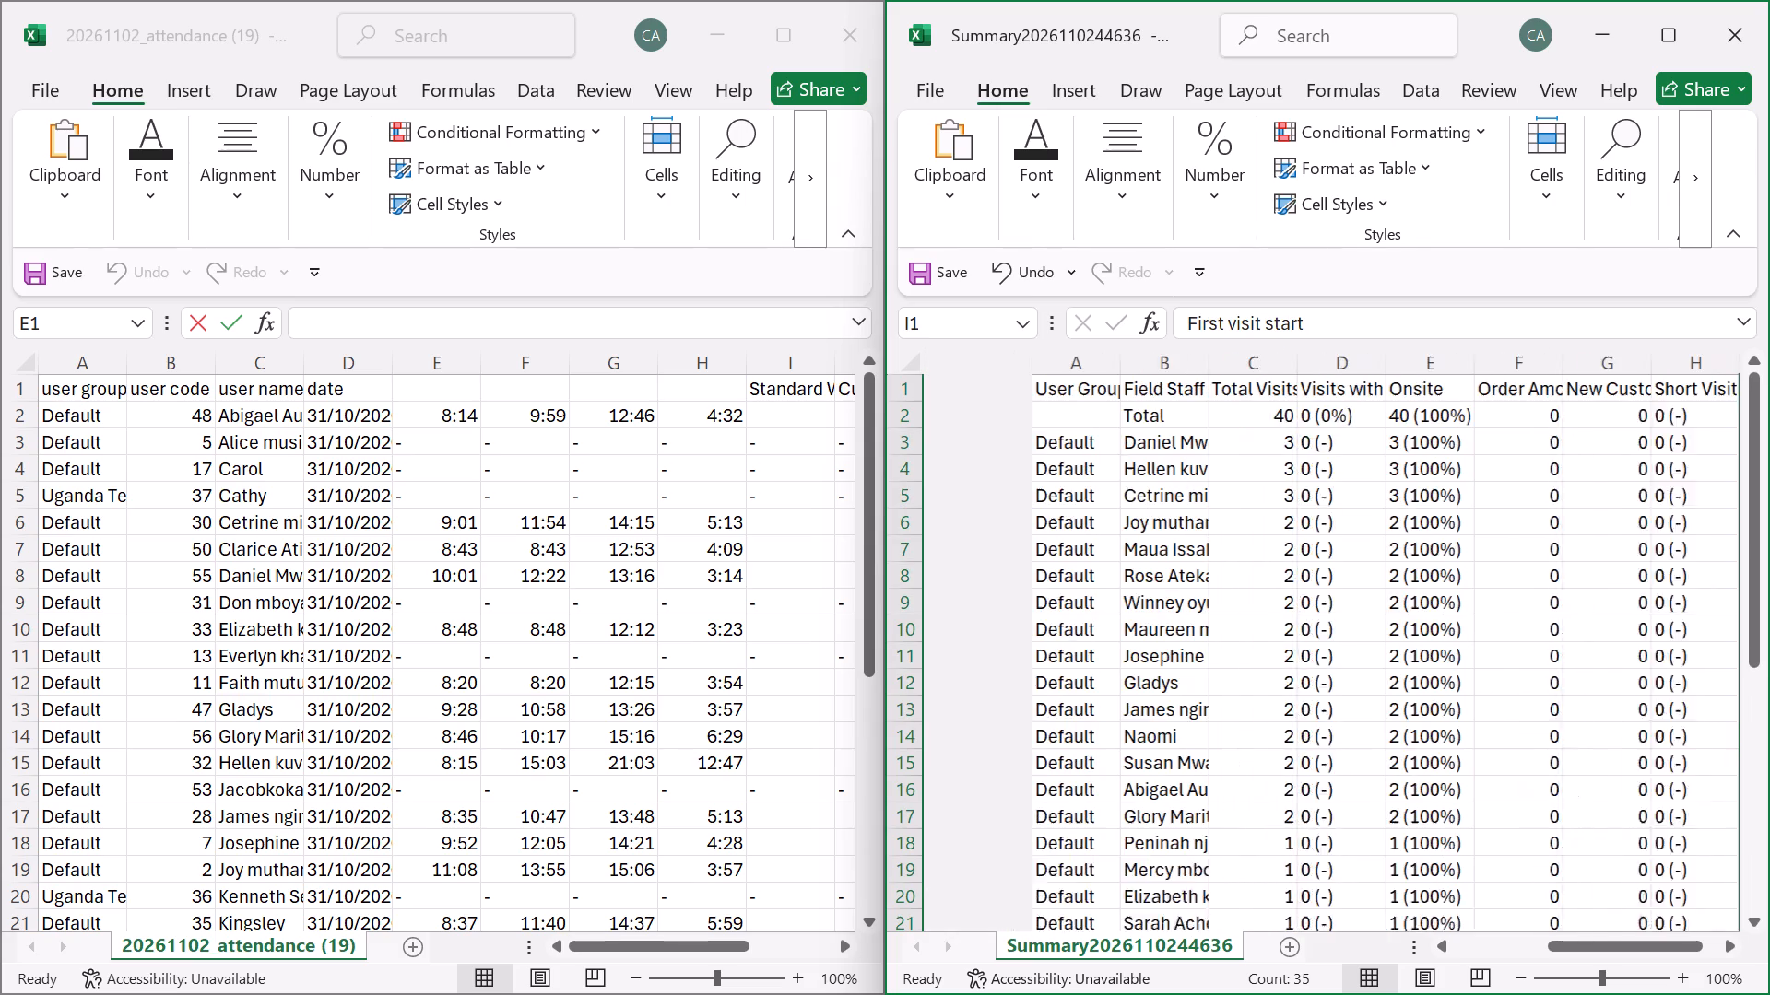